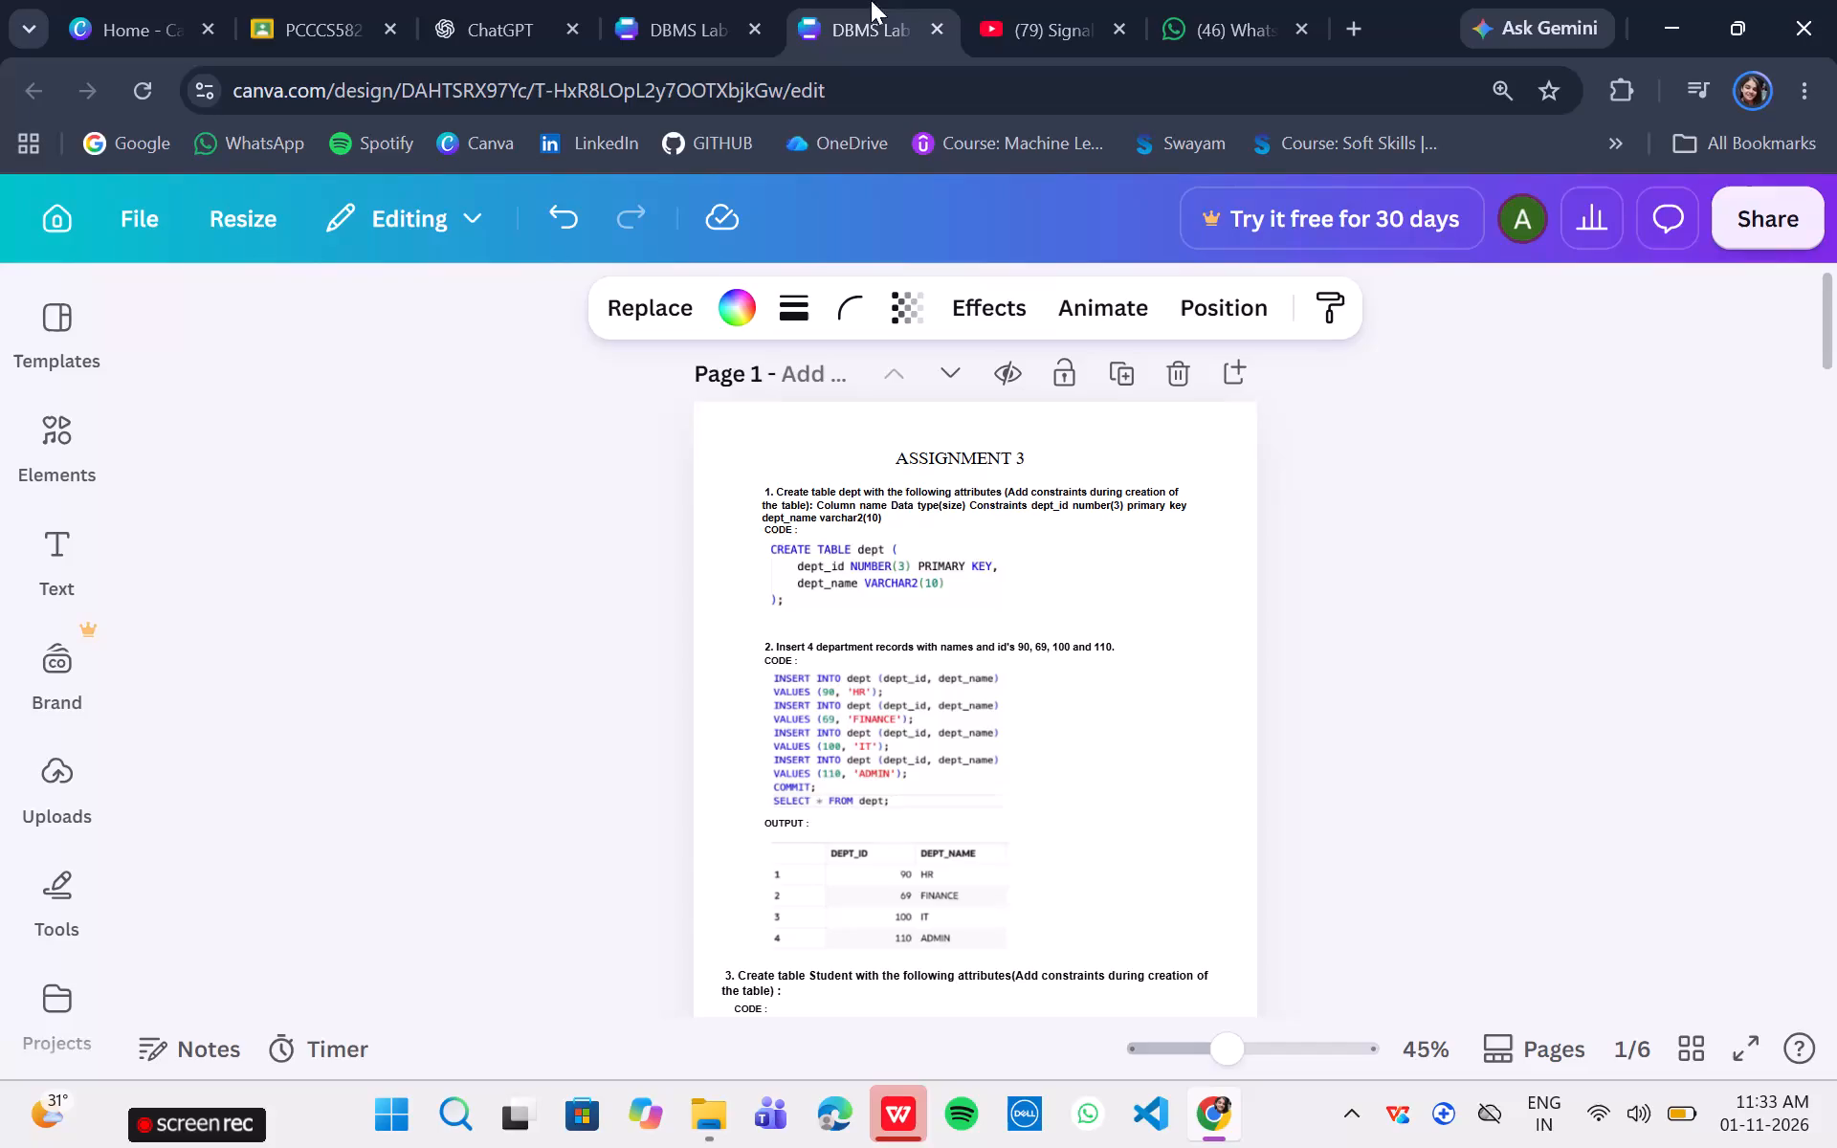
Move the question 7 heading on page 3 up, closer to the output table and aligned near its left edge.
drag(1836, 296, 1836, 348)
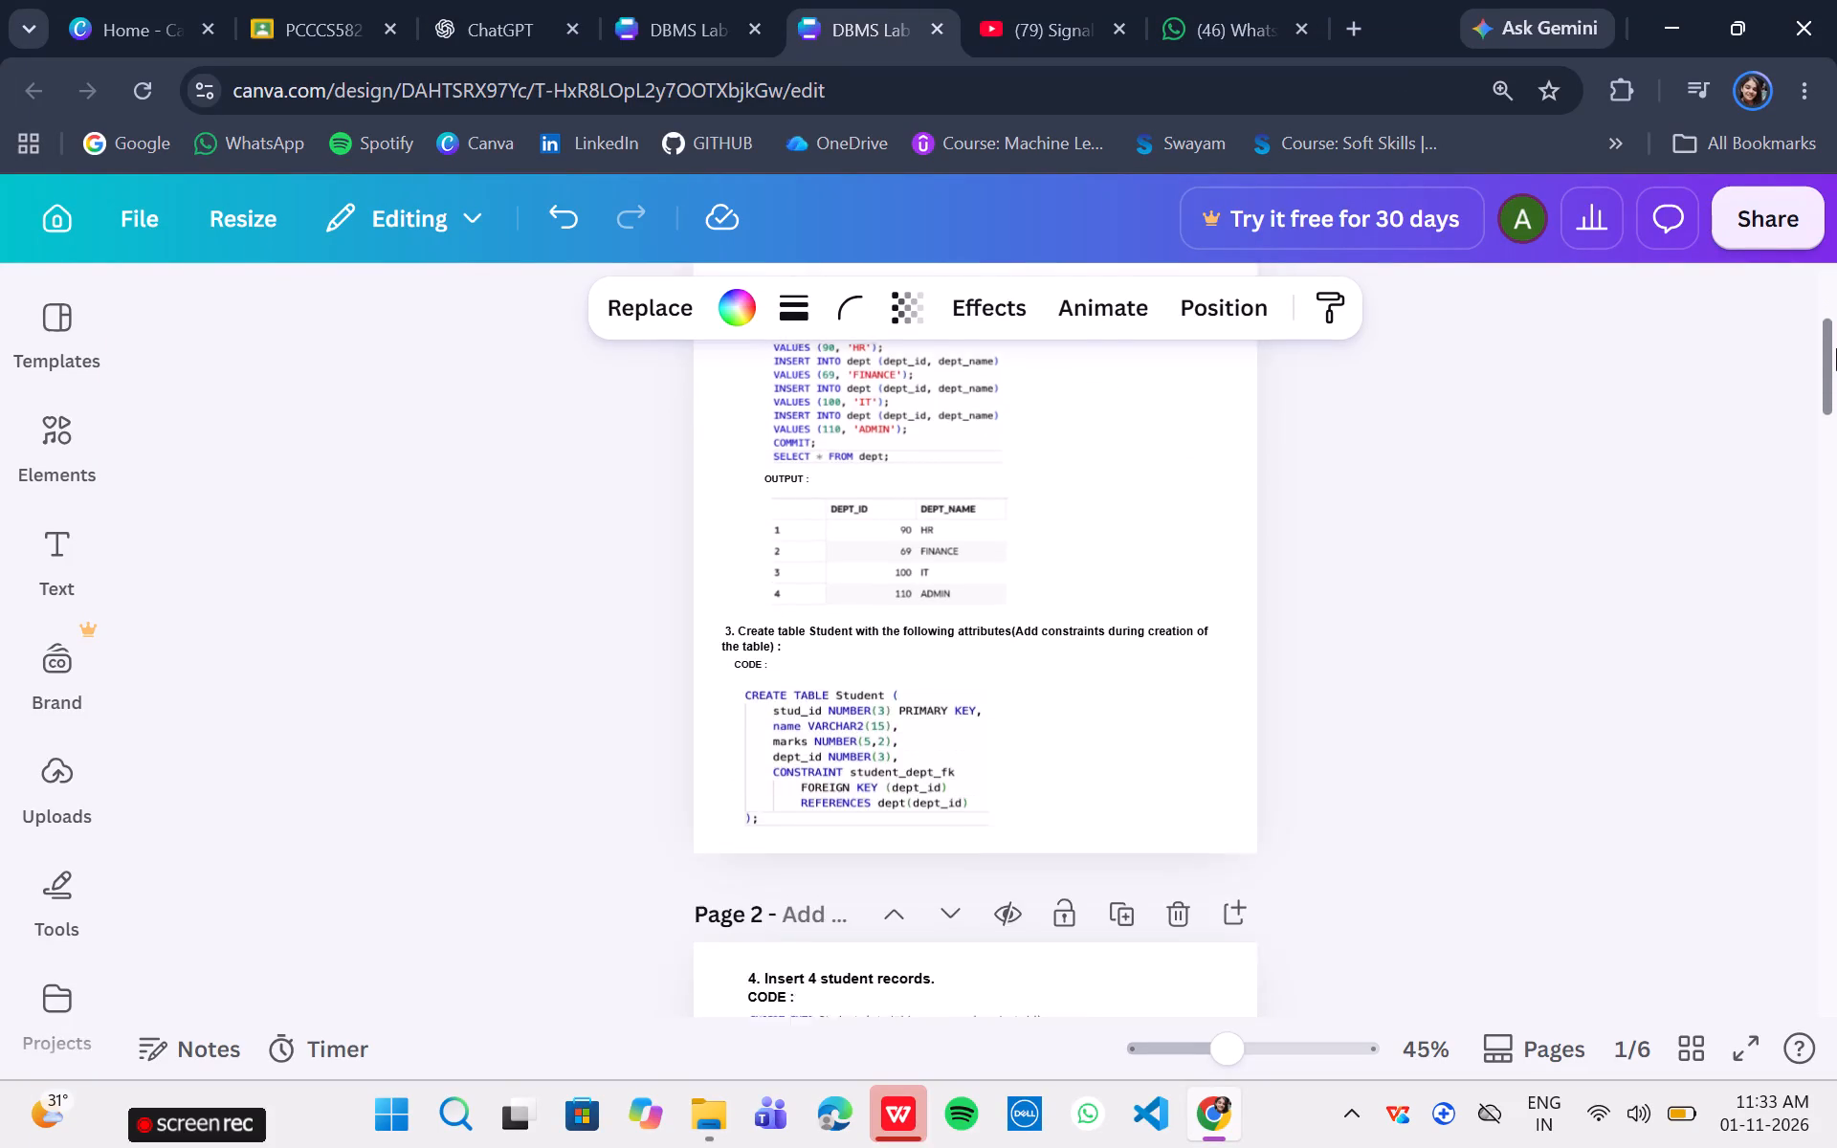
drag(1836, 348, 1834, 401)
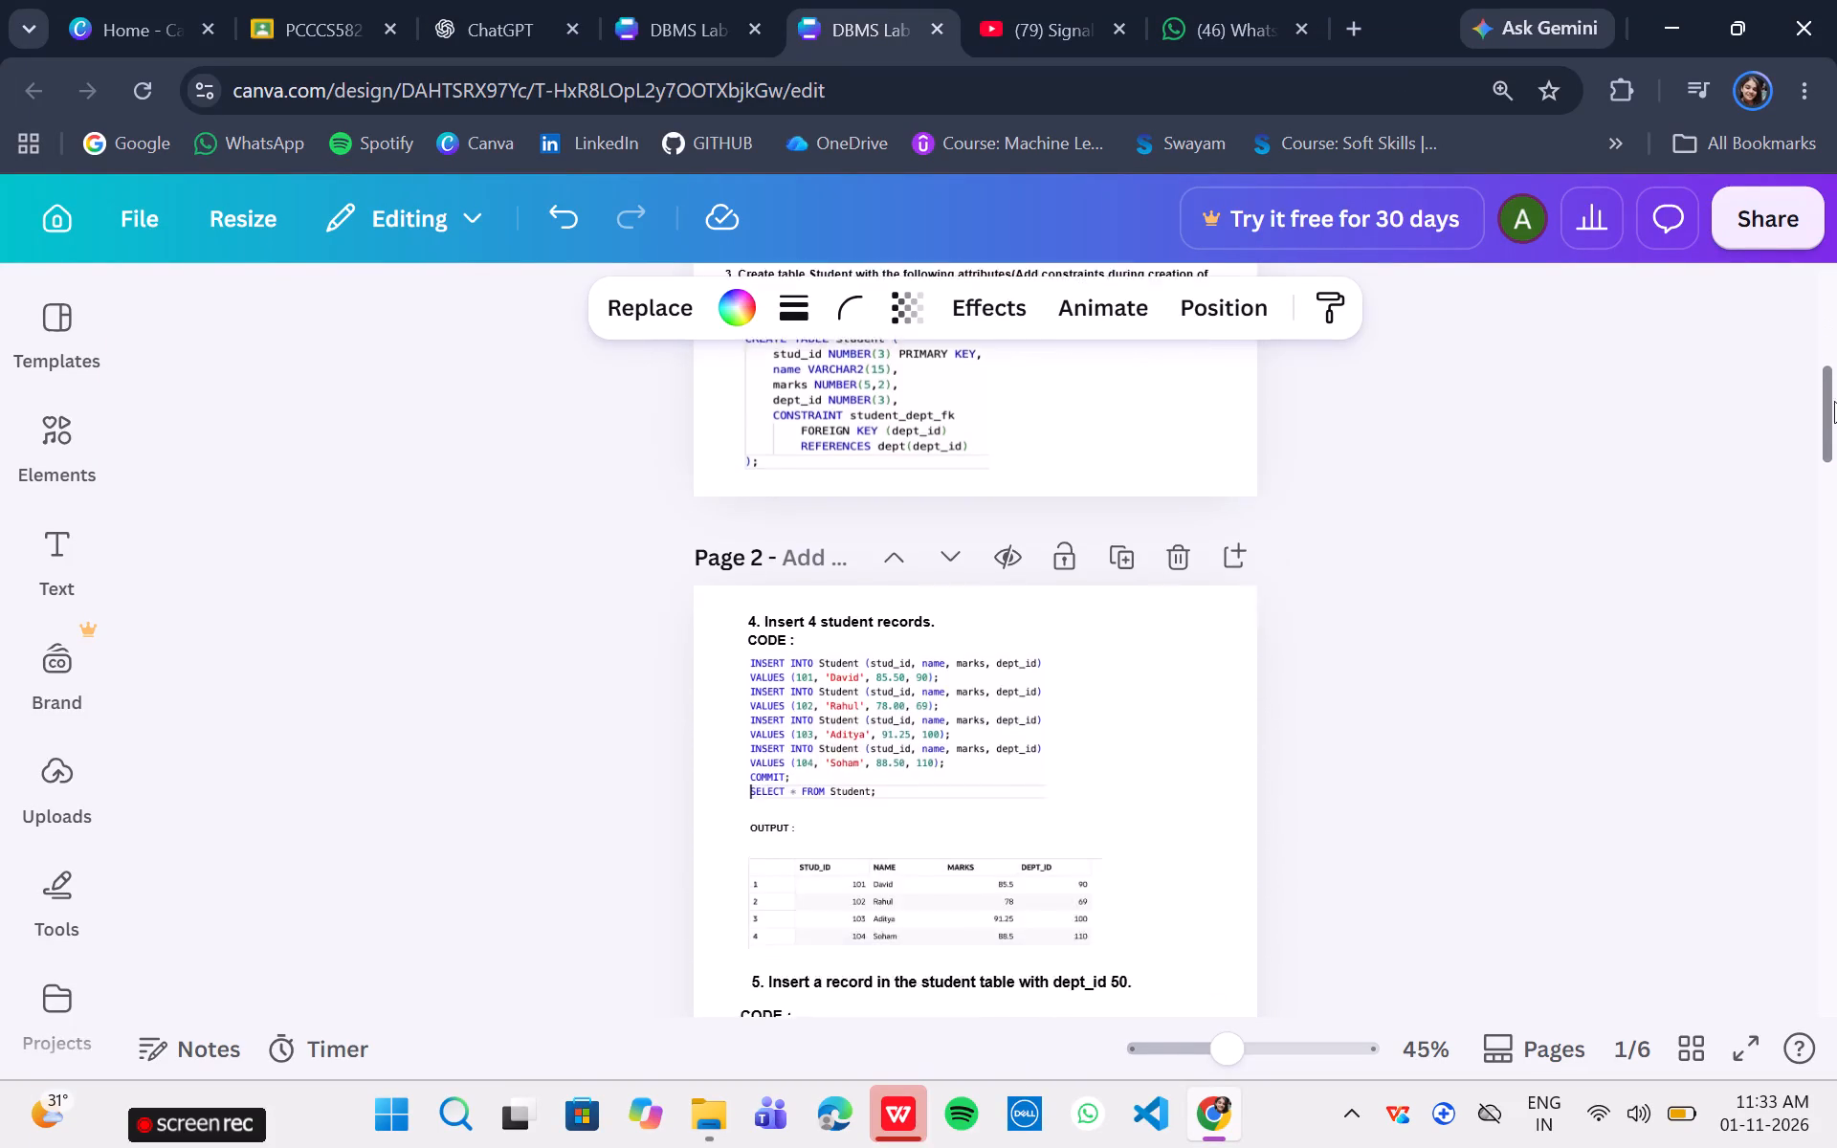
drag(1834, 401, 1833, 543)
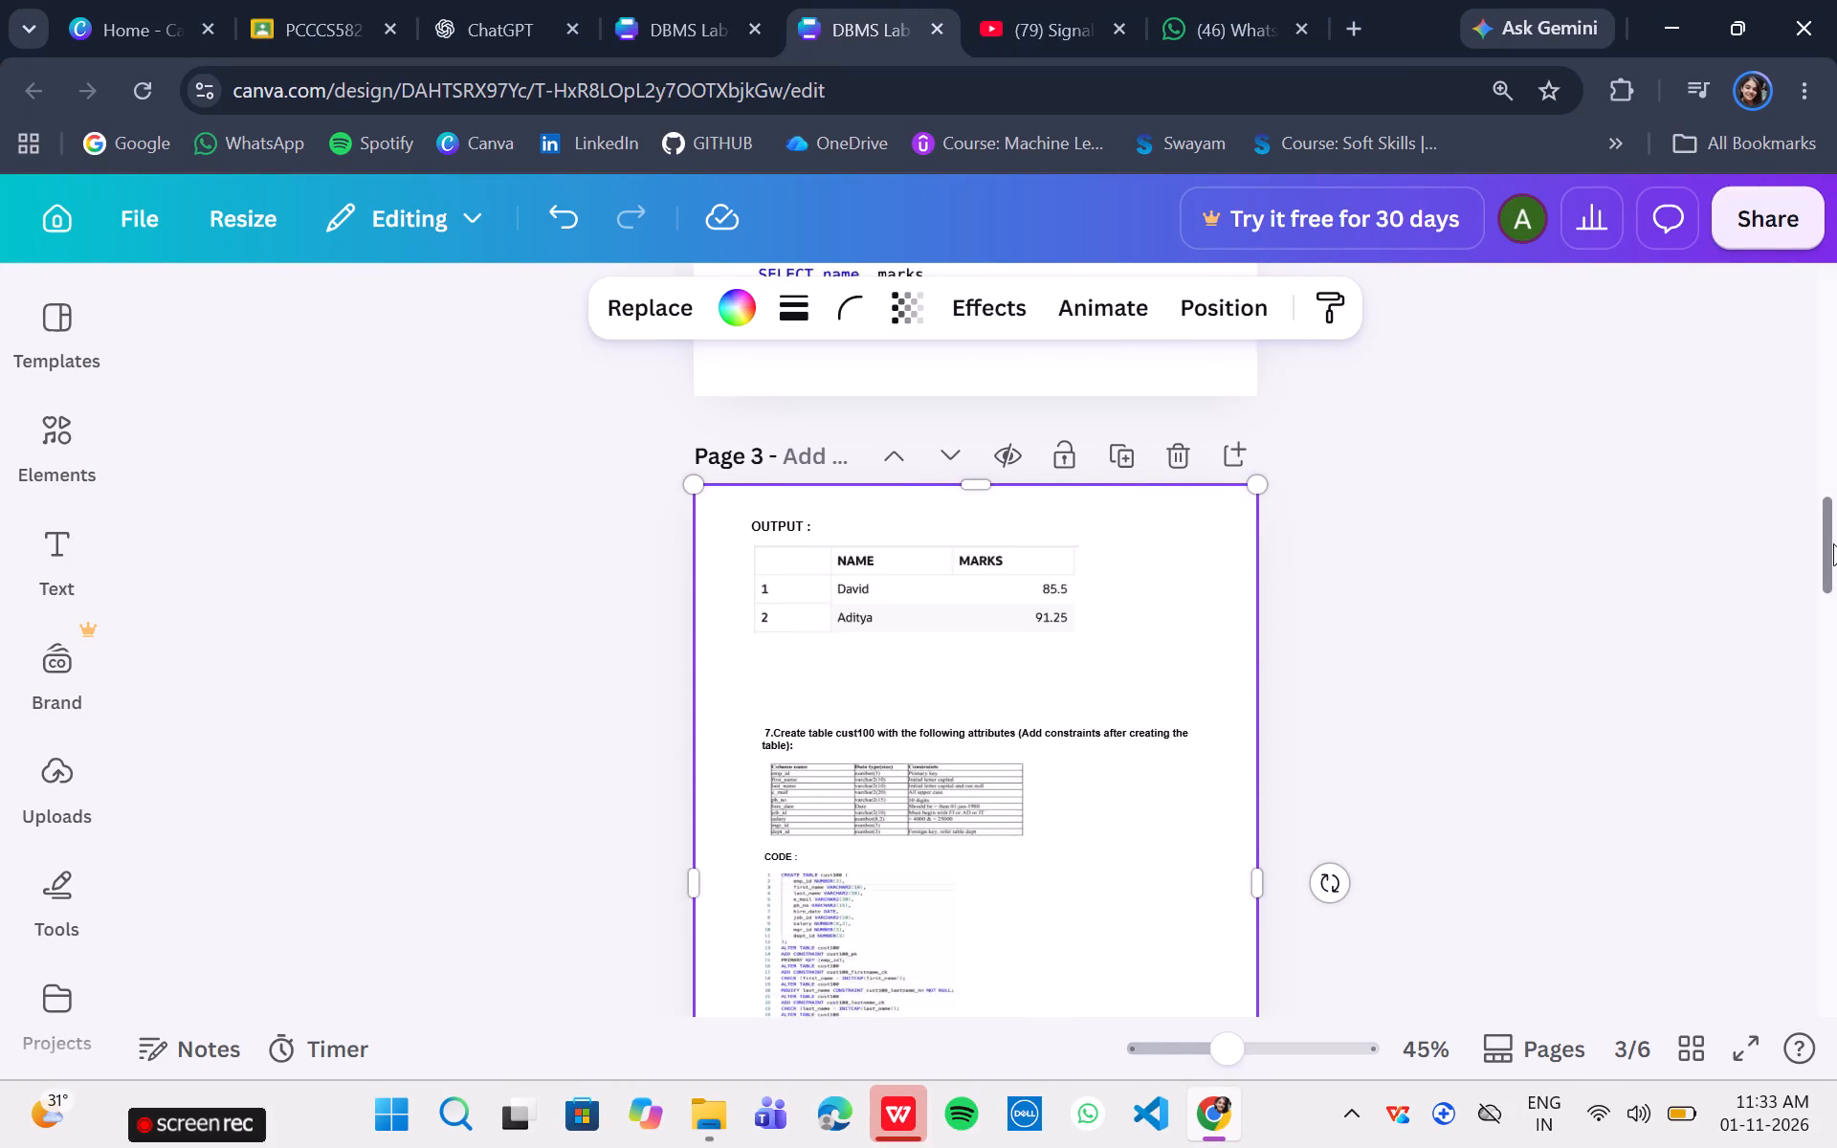
drag(1833, 543, 1828, 526)
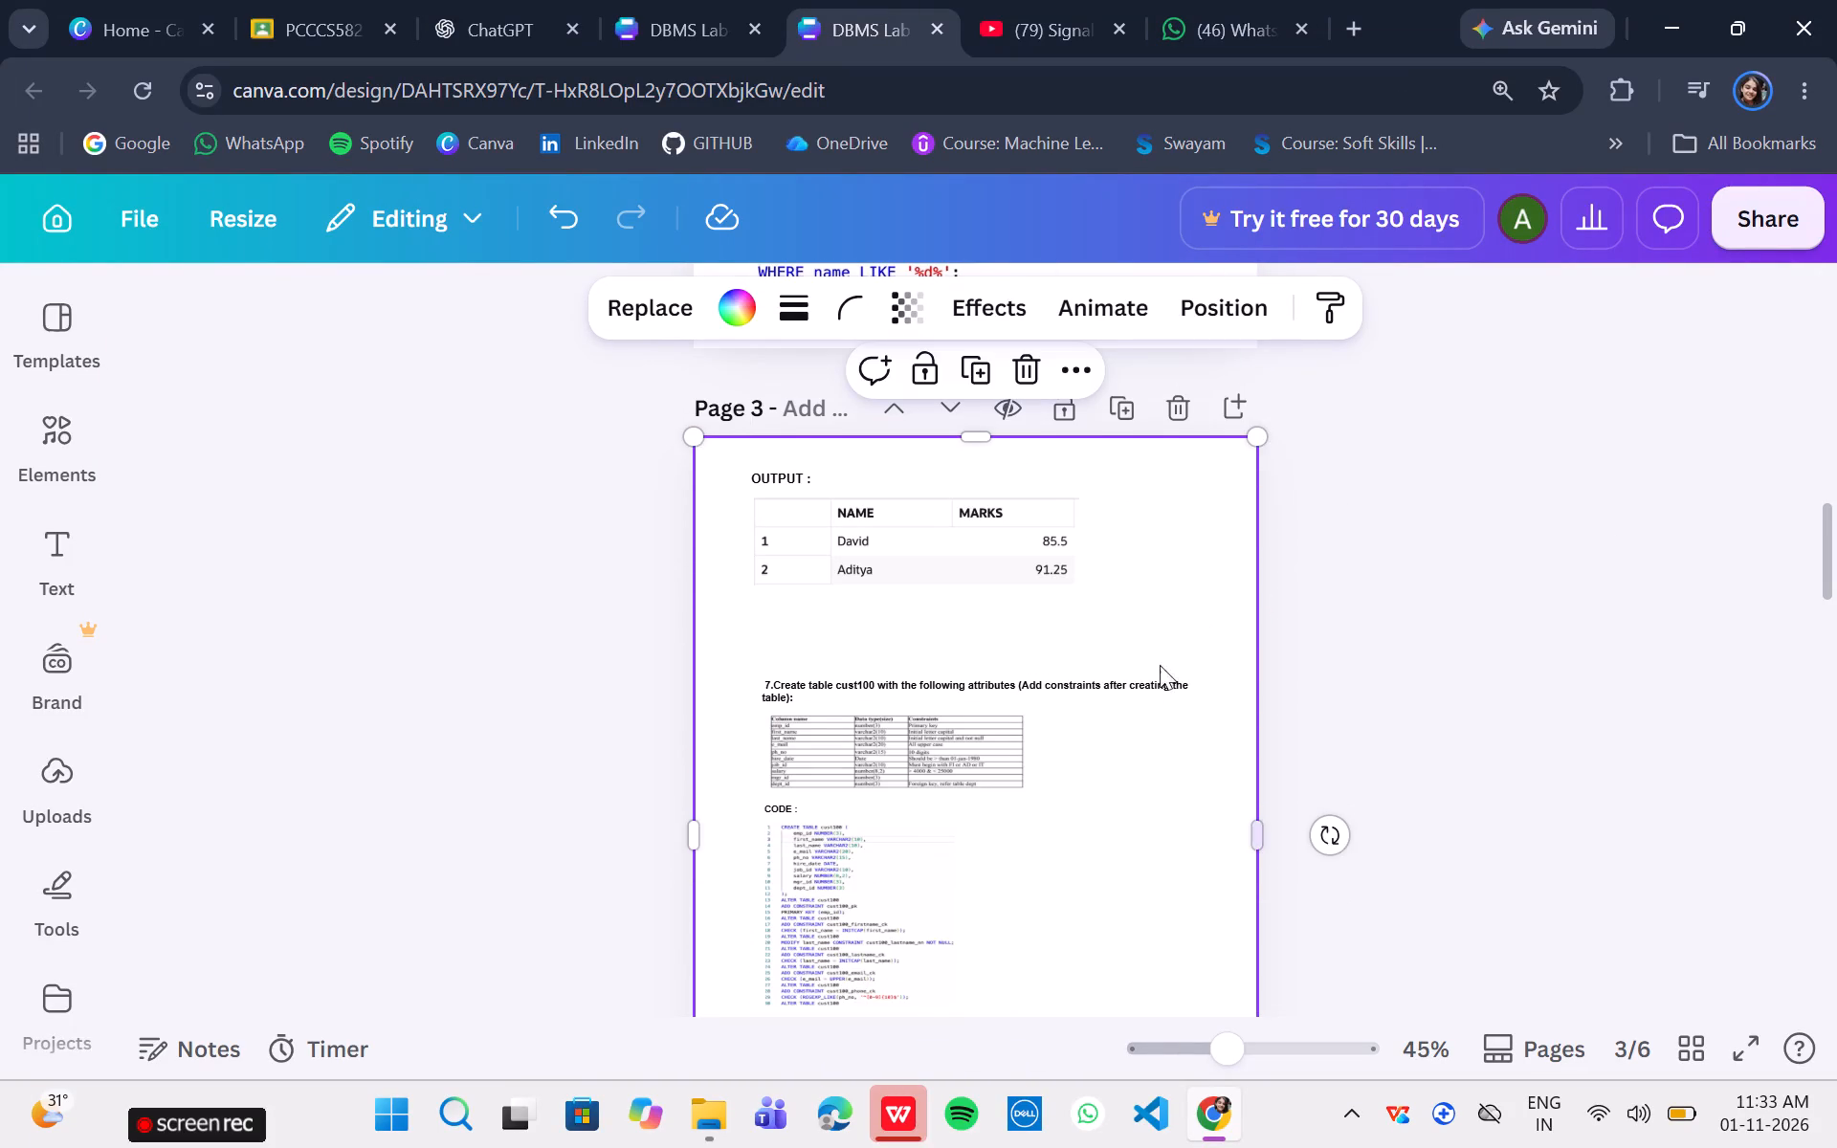
drag(1142, 681, 1124, 623)
Resize the question 7 heading's text box and enlarge its text to about 13.5 pt.
drag(1197, 632, 1229, 634)
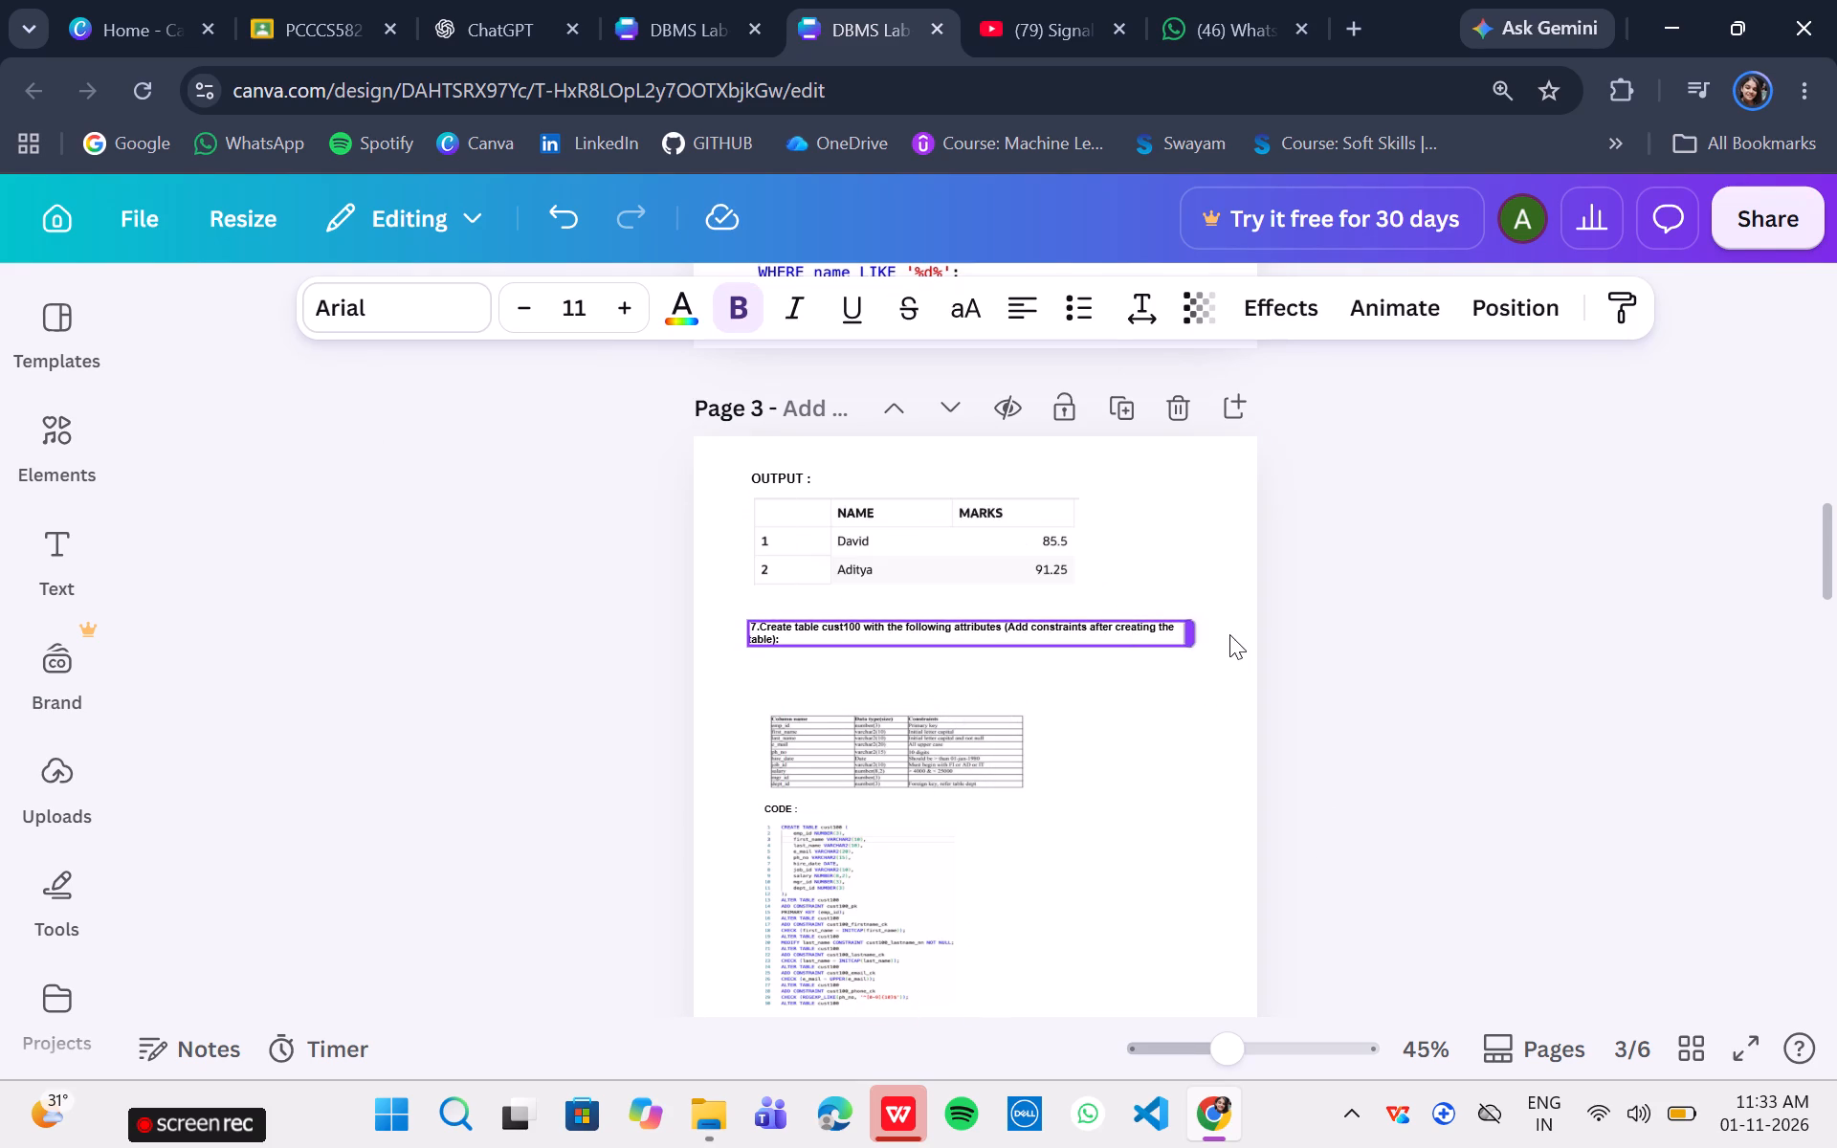
drag(1229, 634, 1241, 634)
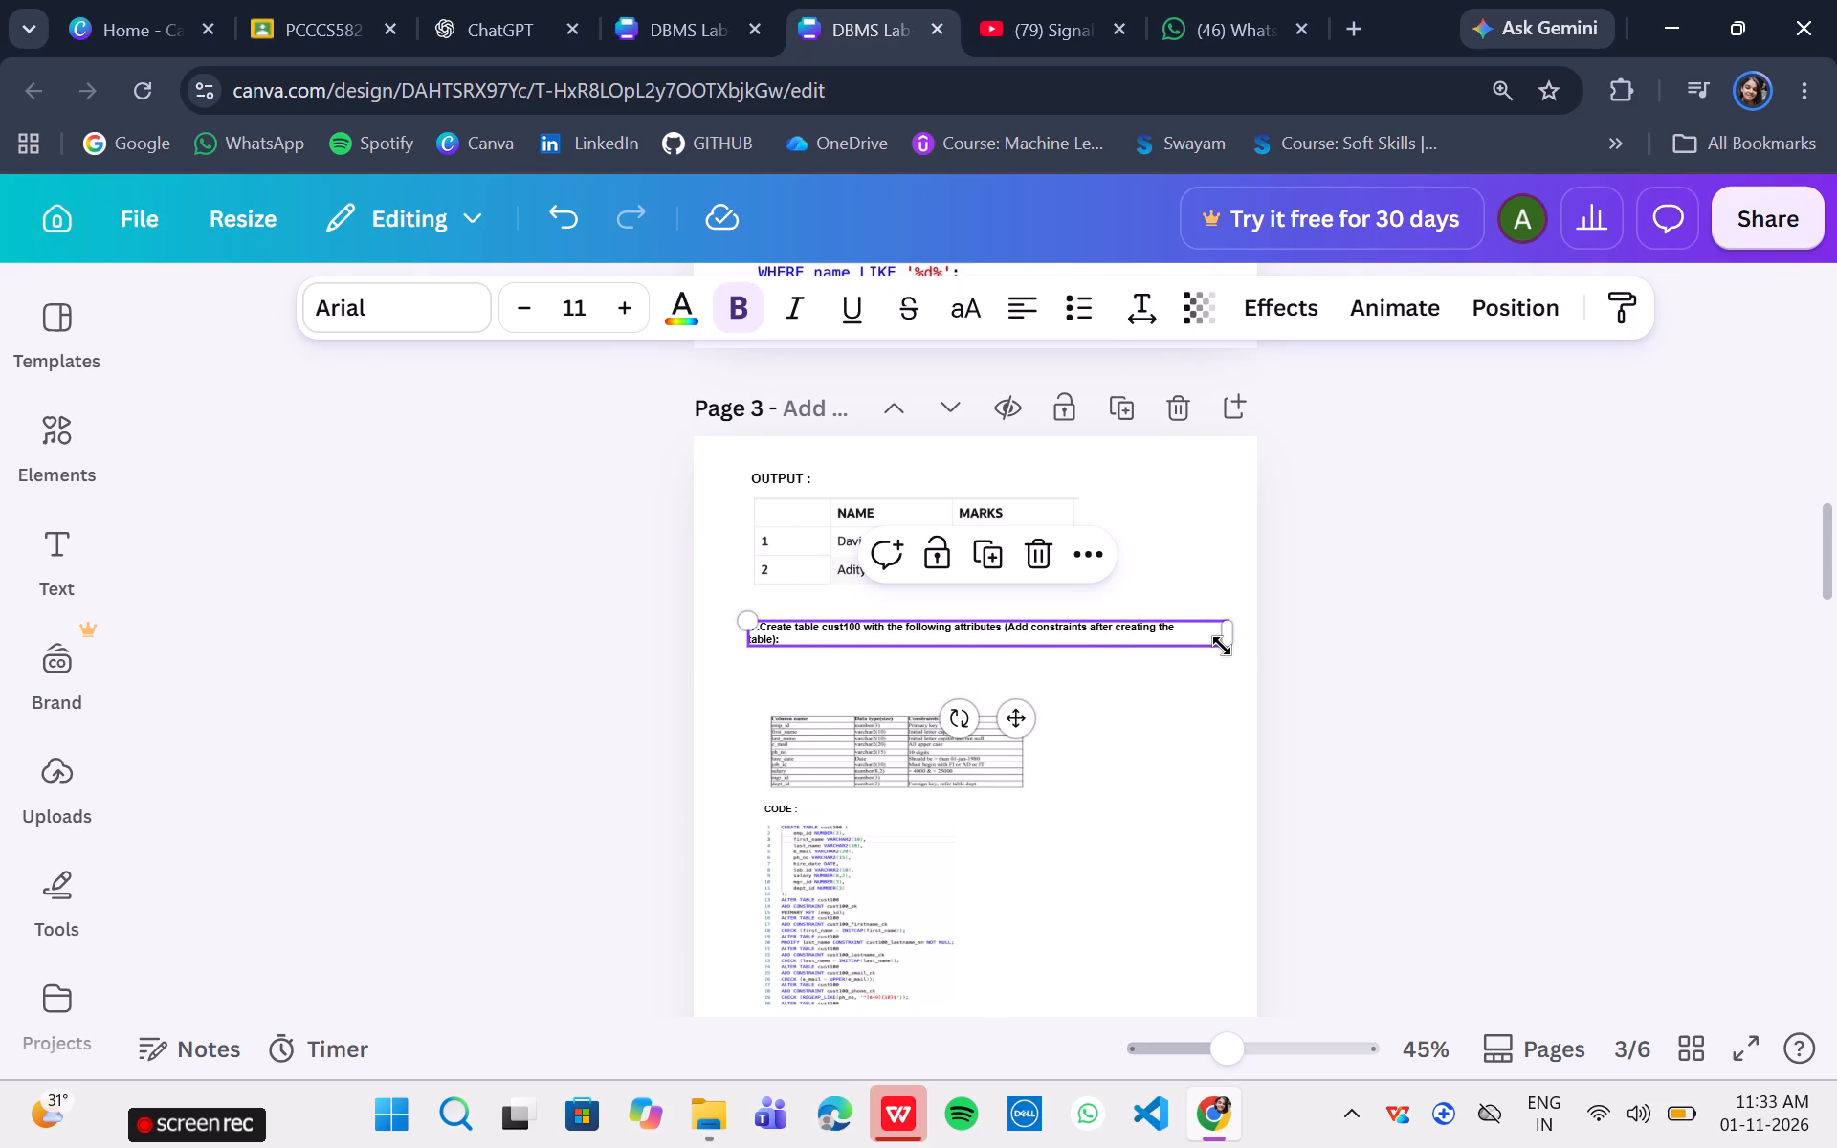
drag(1222, 646, 1225, 688)
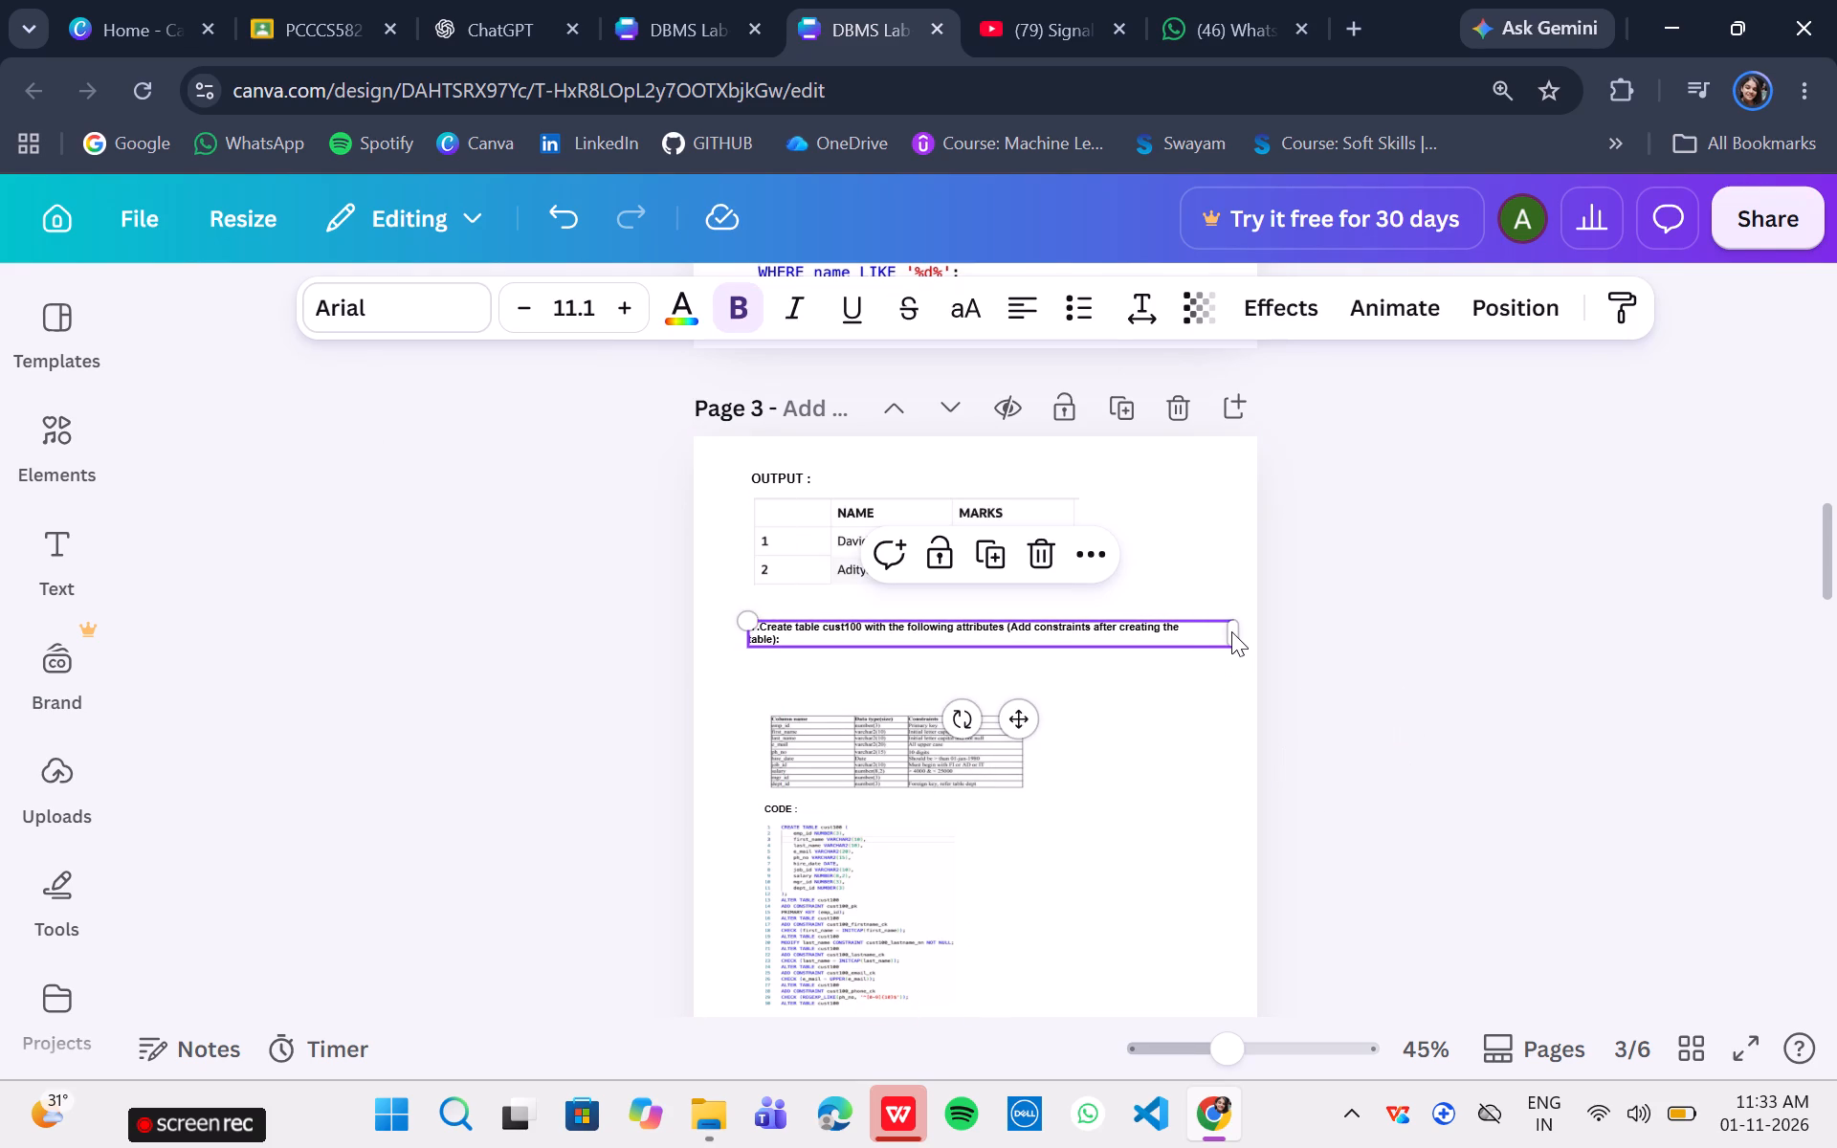
drag(1242, 632, 1196, 631)
drag(1196, 631, 1161, 629)
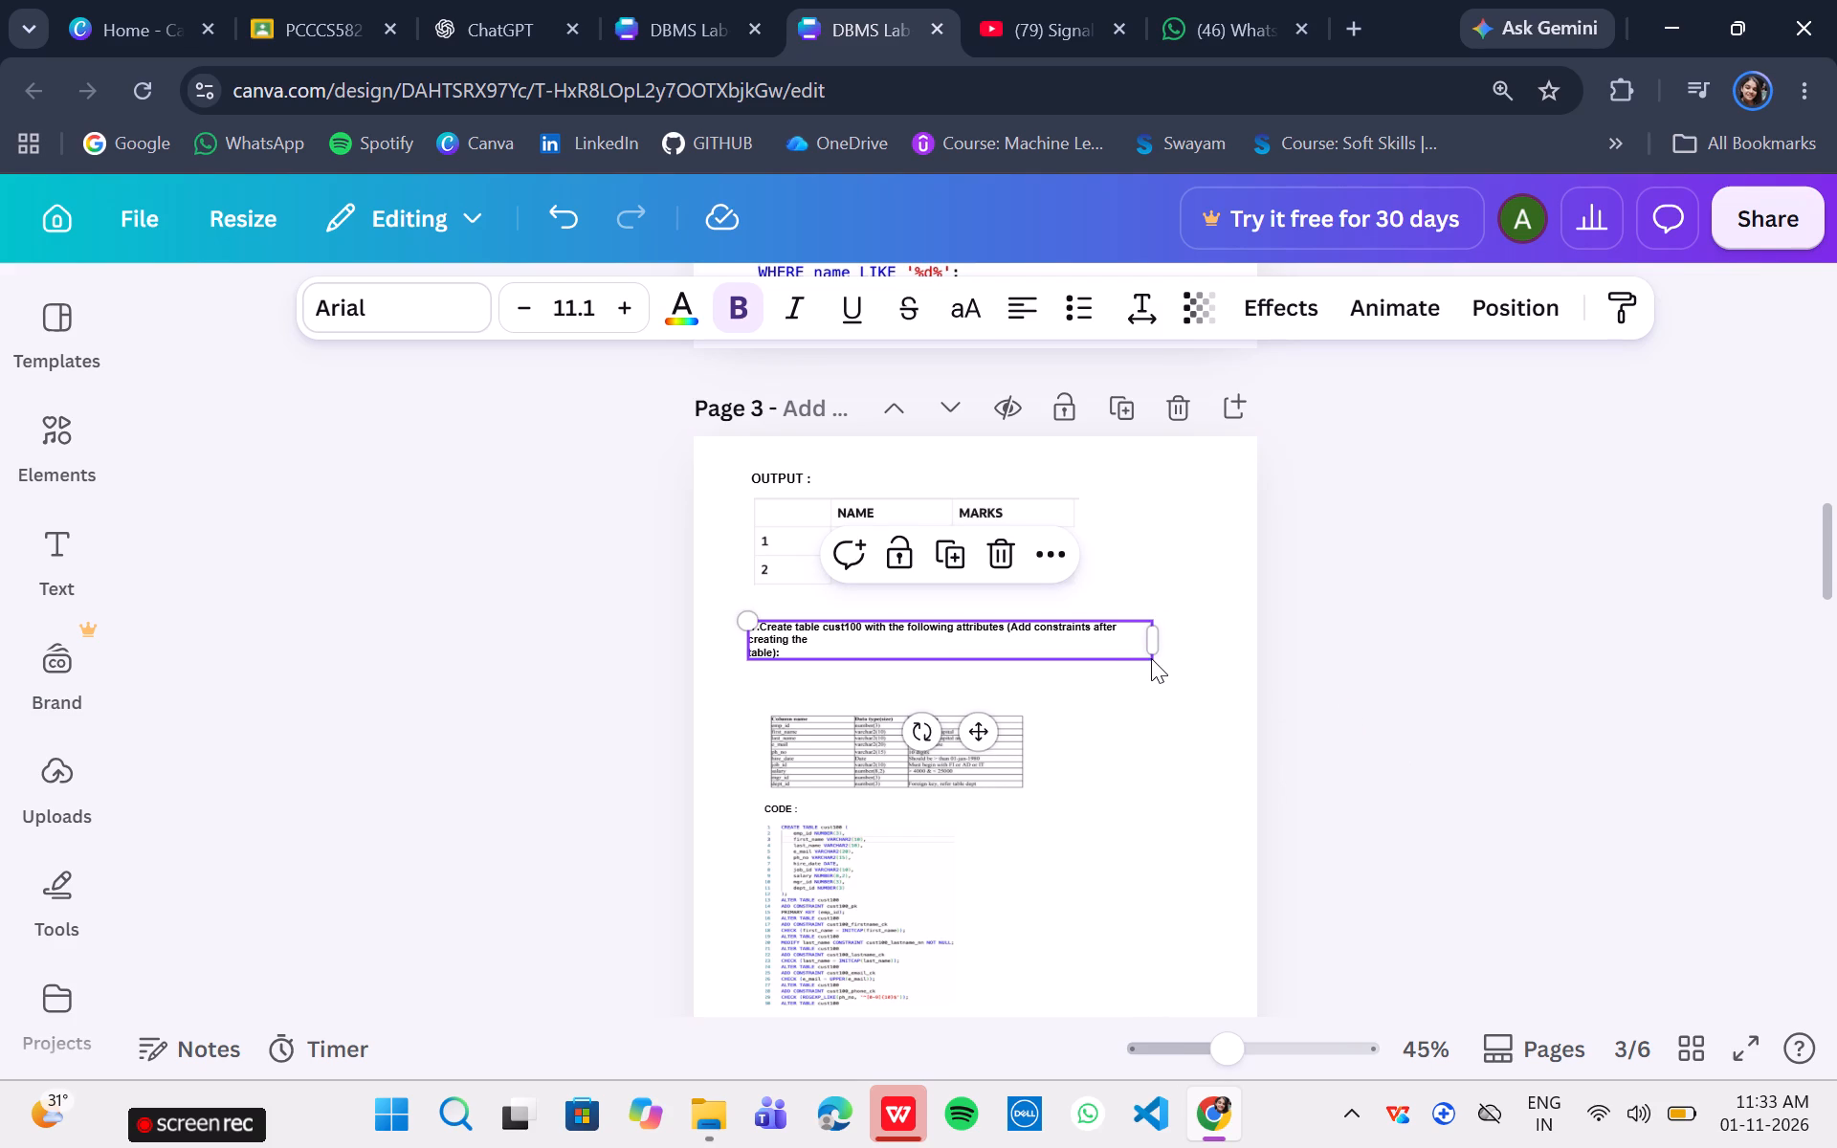
drag(1149, 661, 1168, 671)
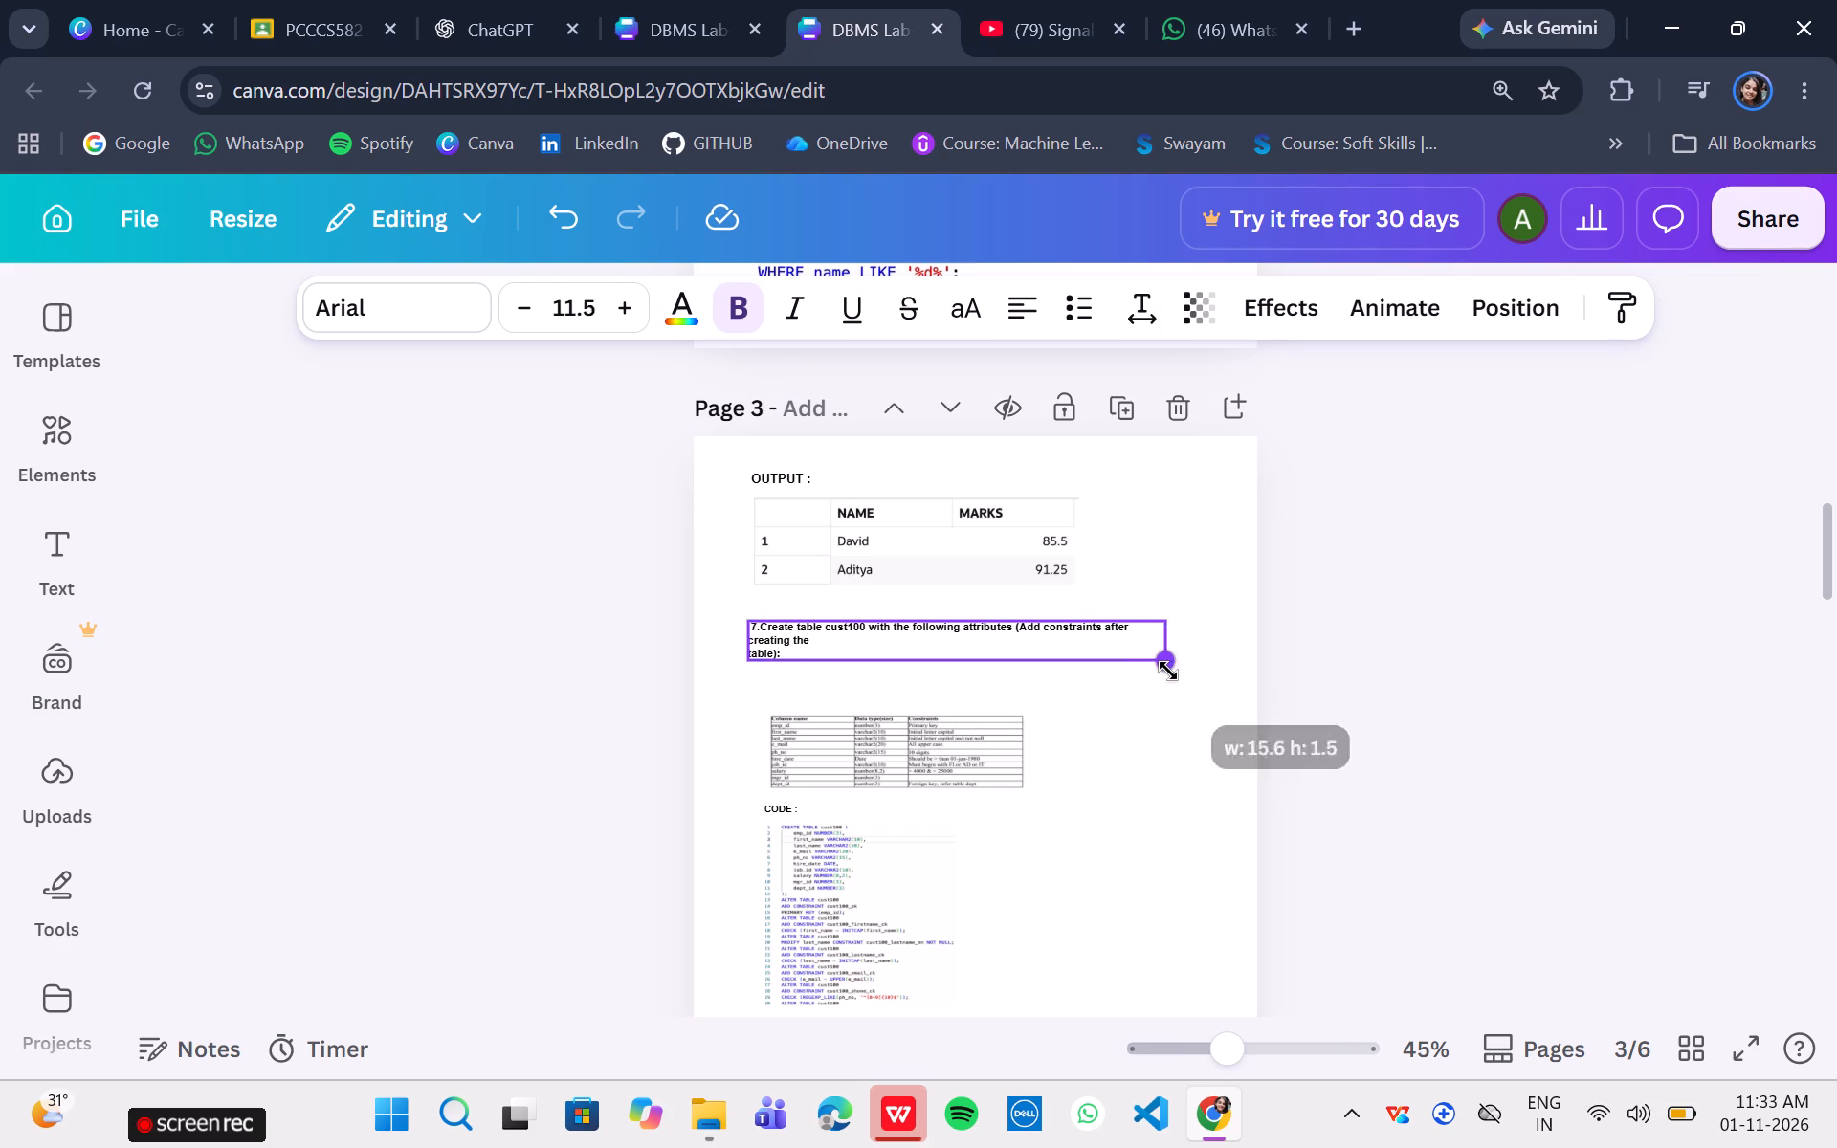
drag(1168, 671, 1228, 718)
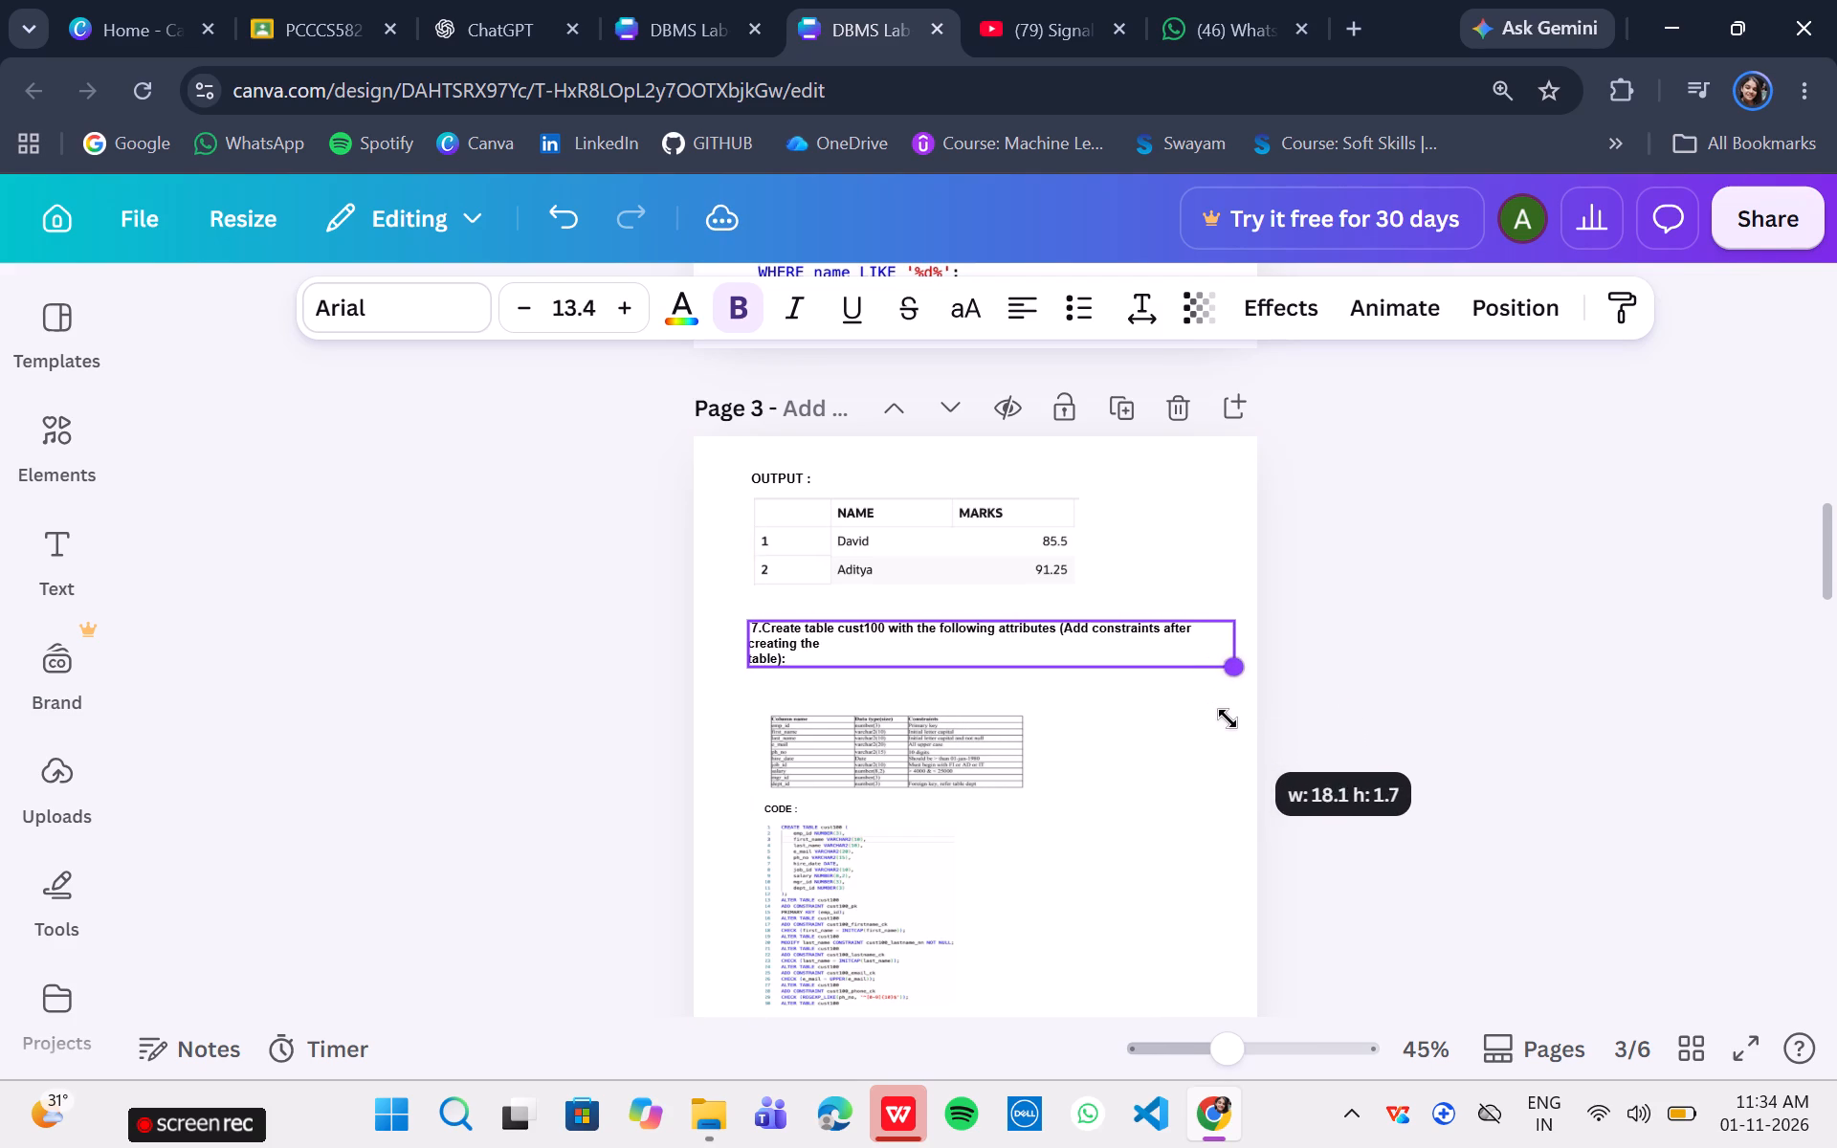
drag(1228, 718, 1230, 720)
Shift the question 7 heading slightly toward the page's left margin and enlarge it a little more to nearly span the page.
drag(1203, 642, 1200, 642)
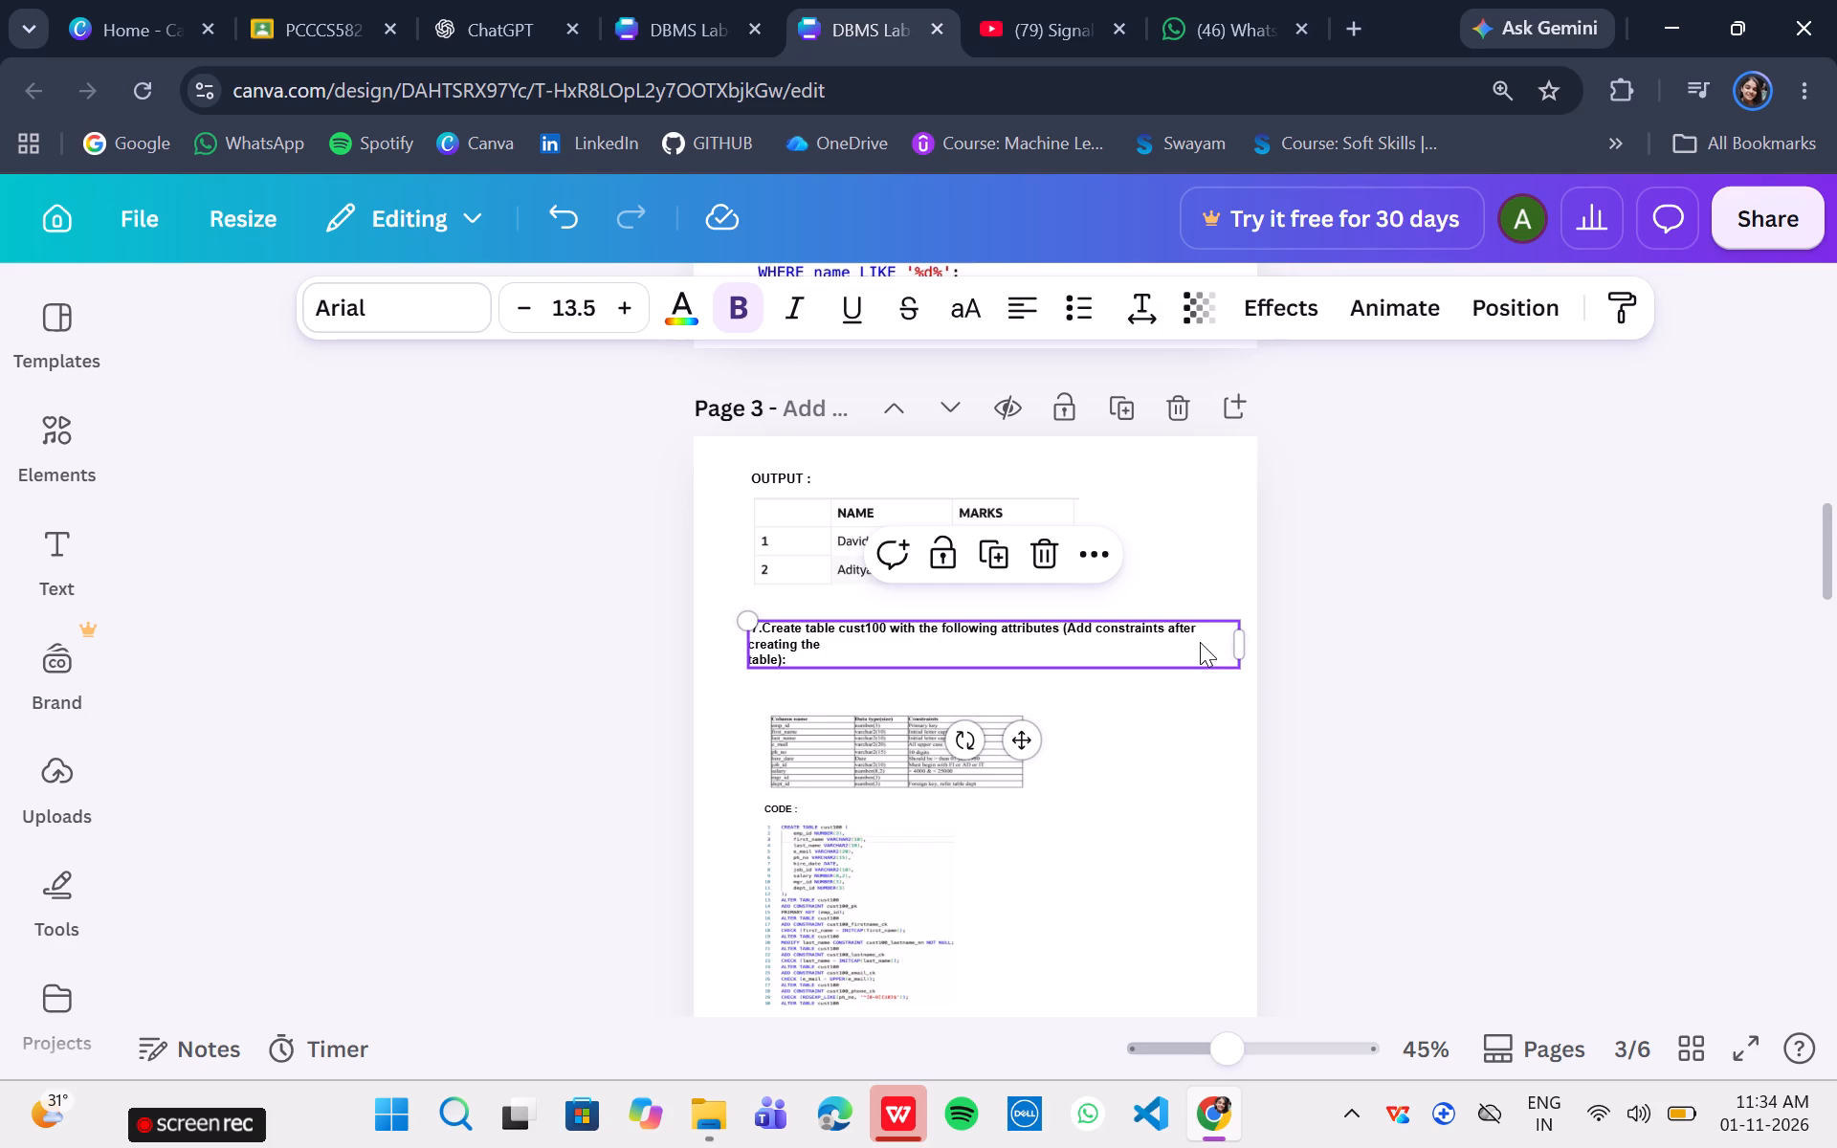
drag(1200, 642, 1179, 633)
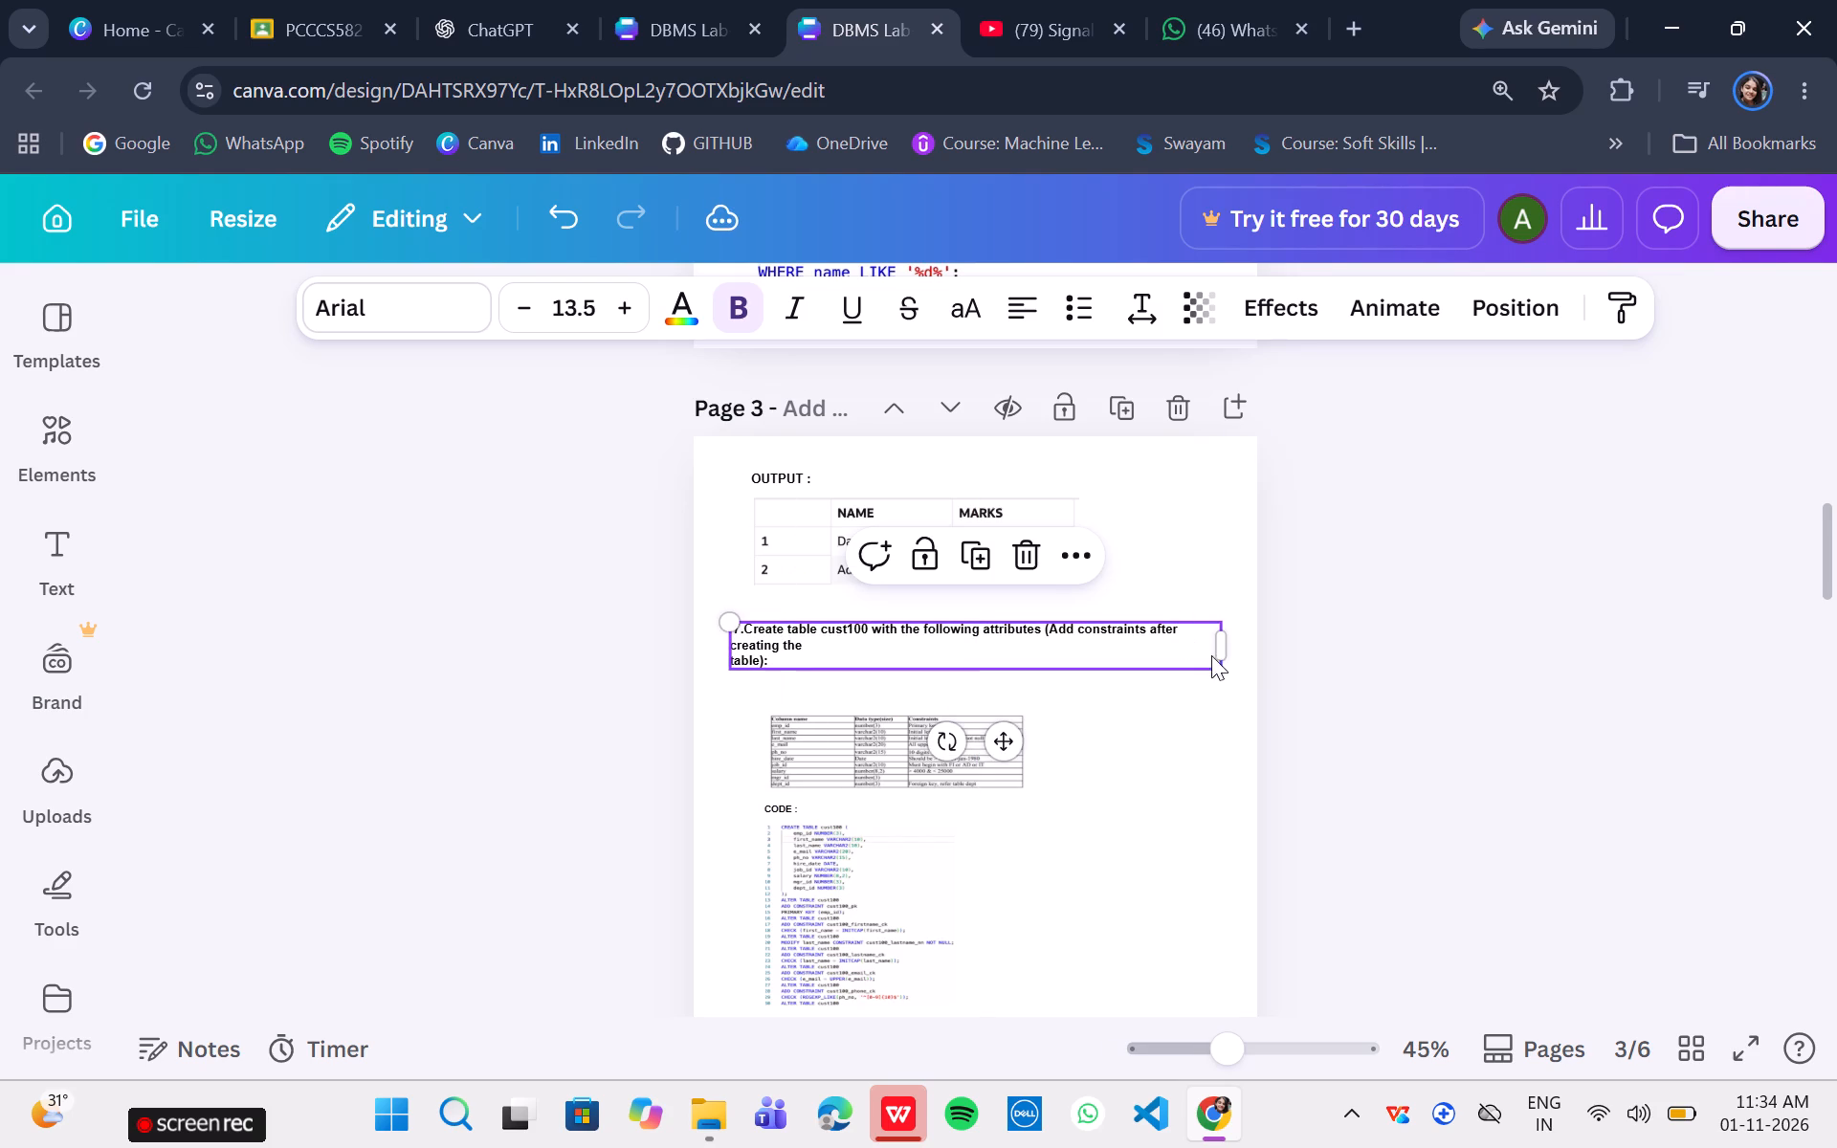
drag(1224, 672, 1230, 680)
drag(1230, 680, 1263, 706)
click(1366, 695)
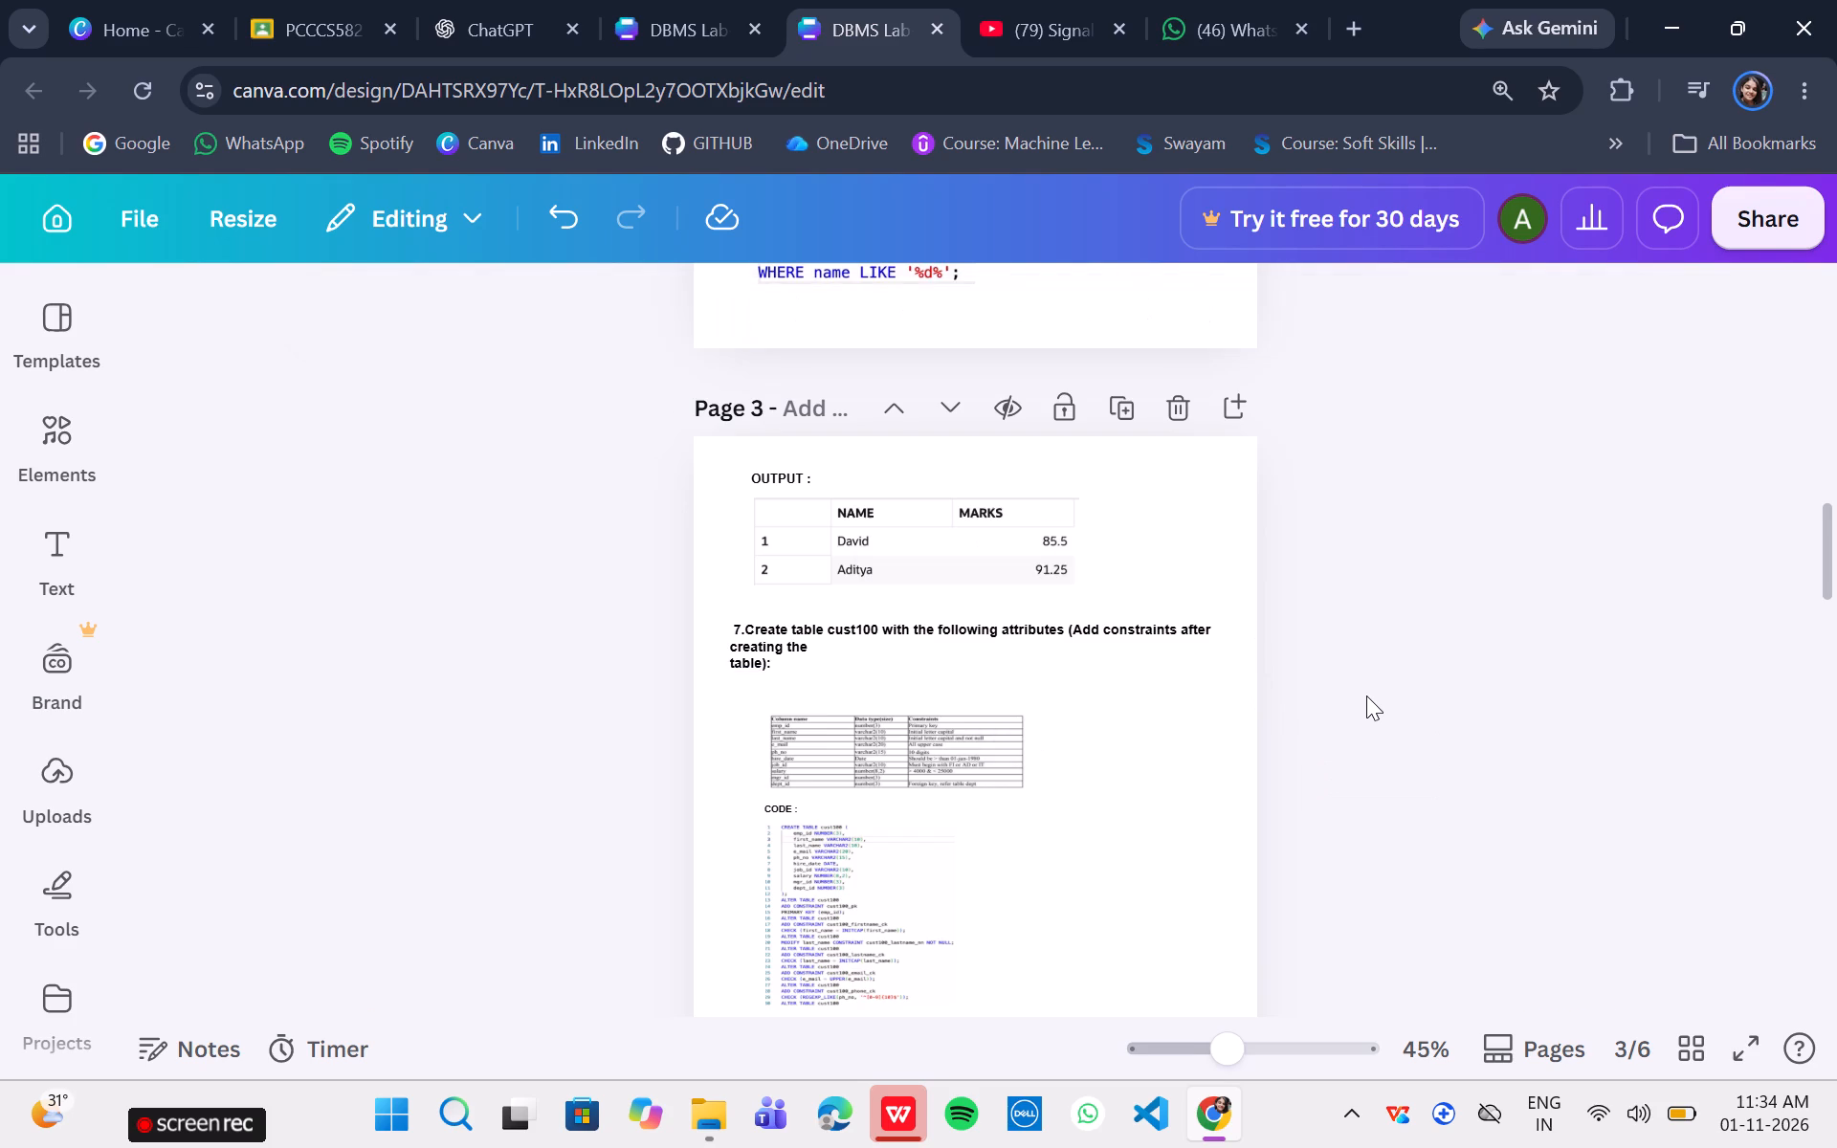
Move the attribute table image directly beneath the question 7 heading and enlarge it to fill the space above the CODE label.
drag(852, 747, 846, 716)
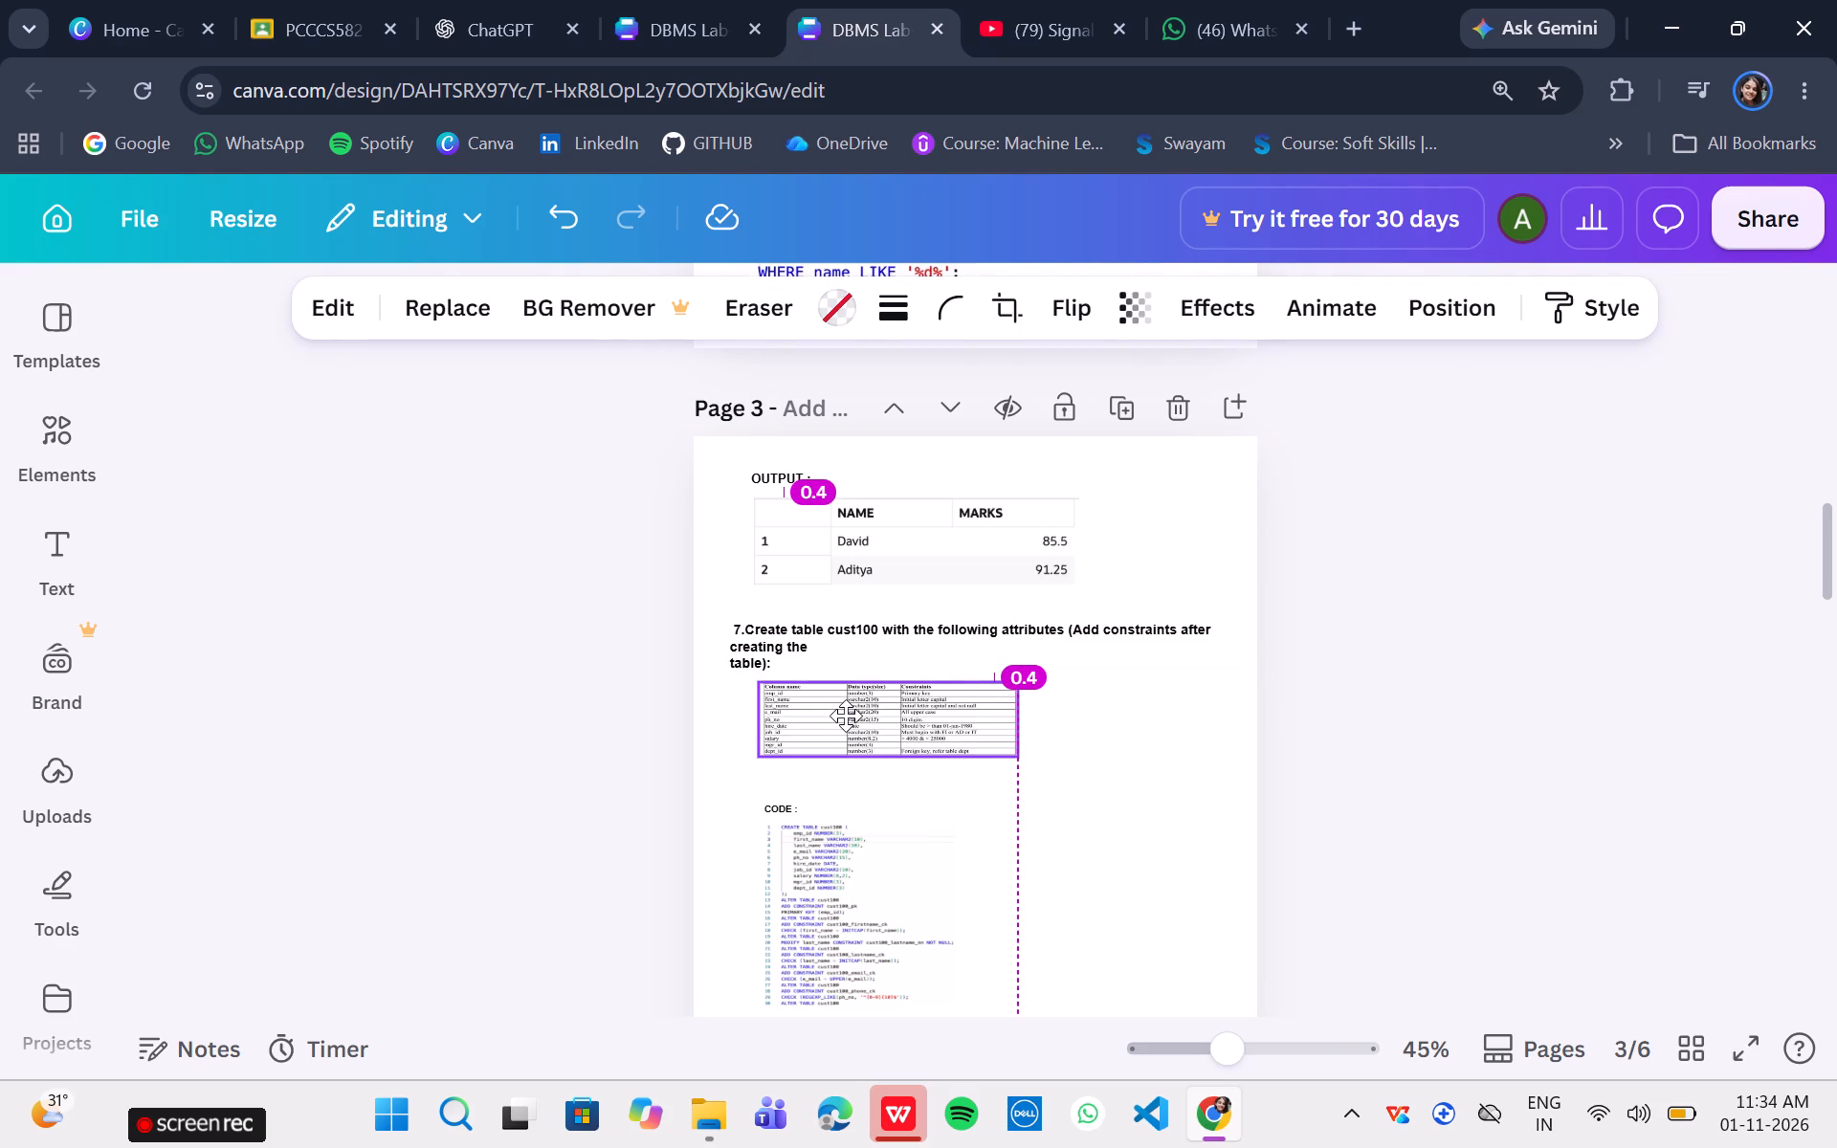
drag(846, 716, 833, 715)
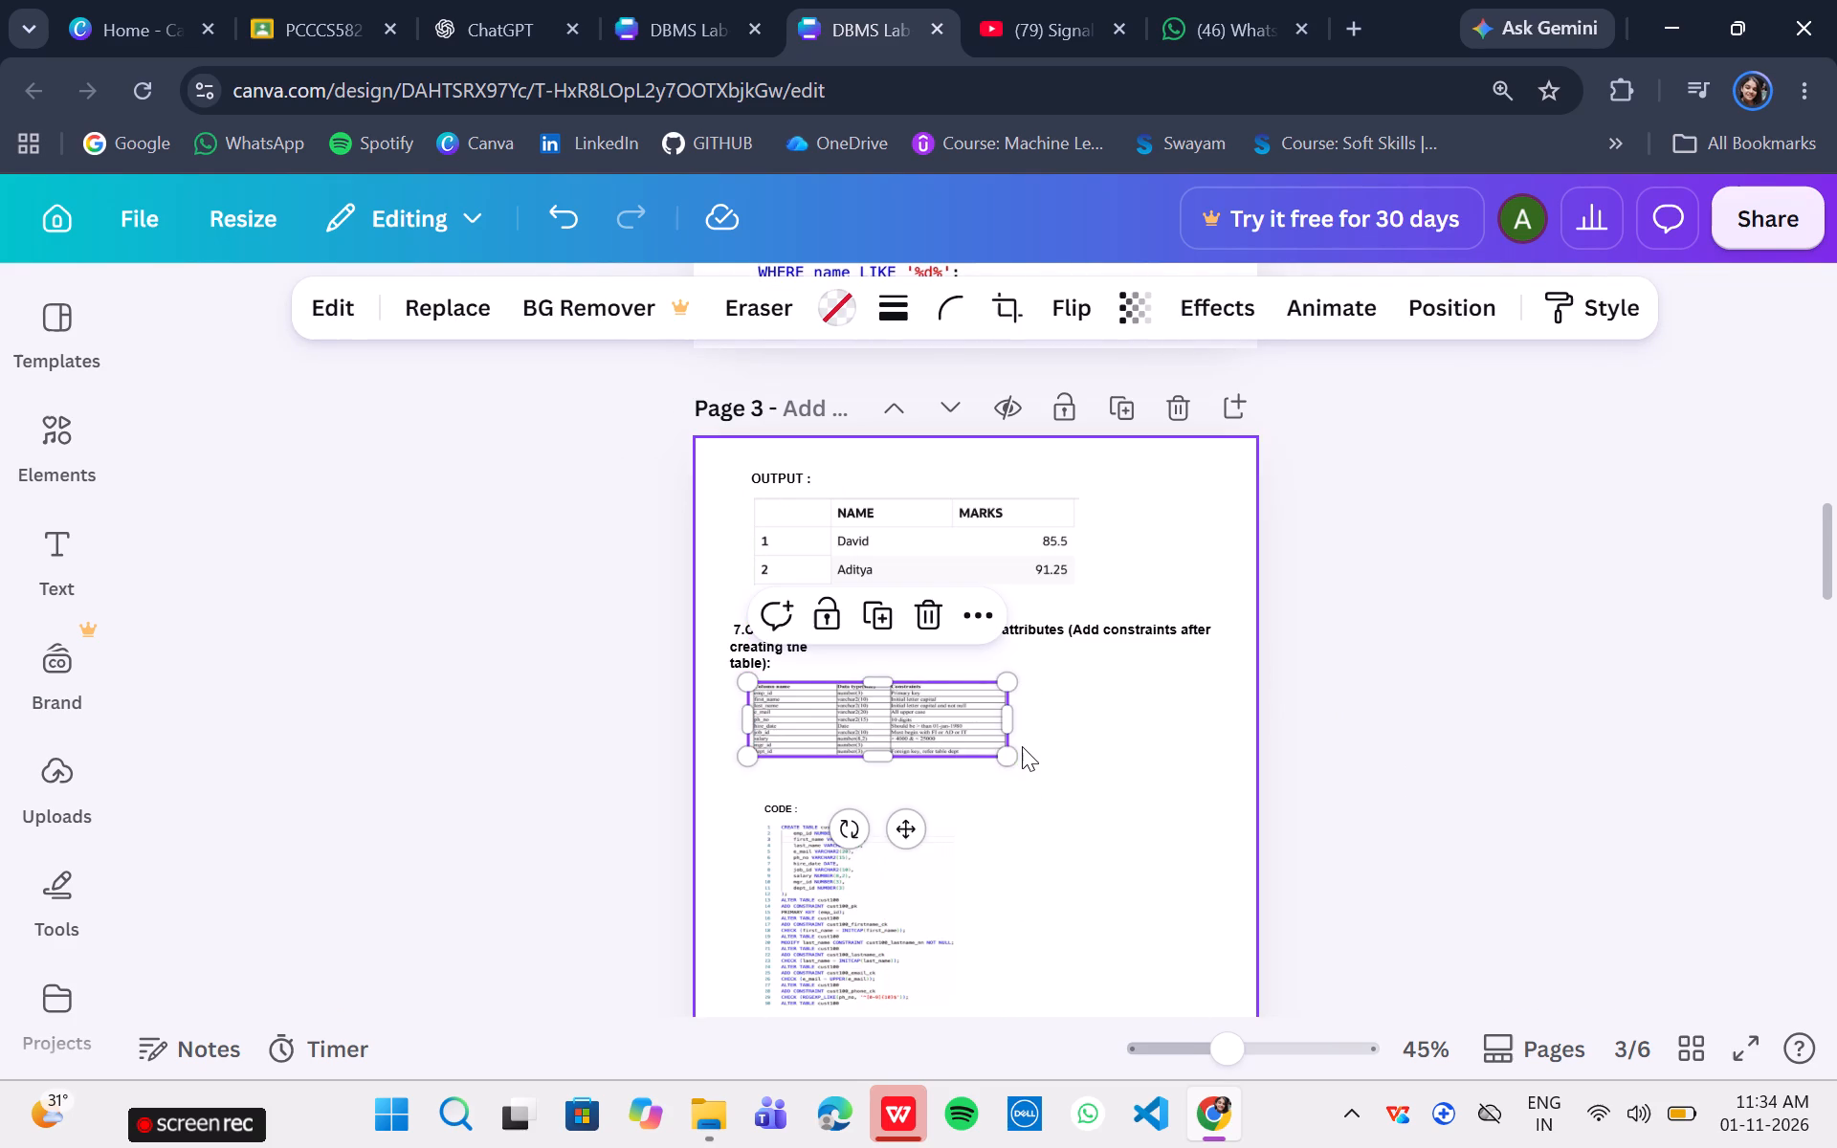
drag(1008, 755, 1128, 764)
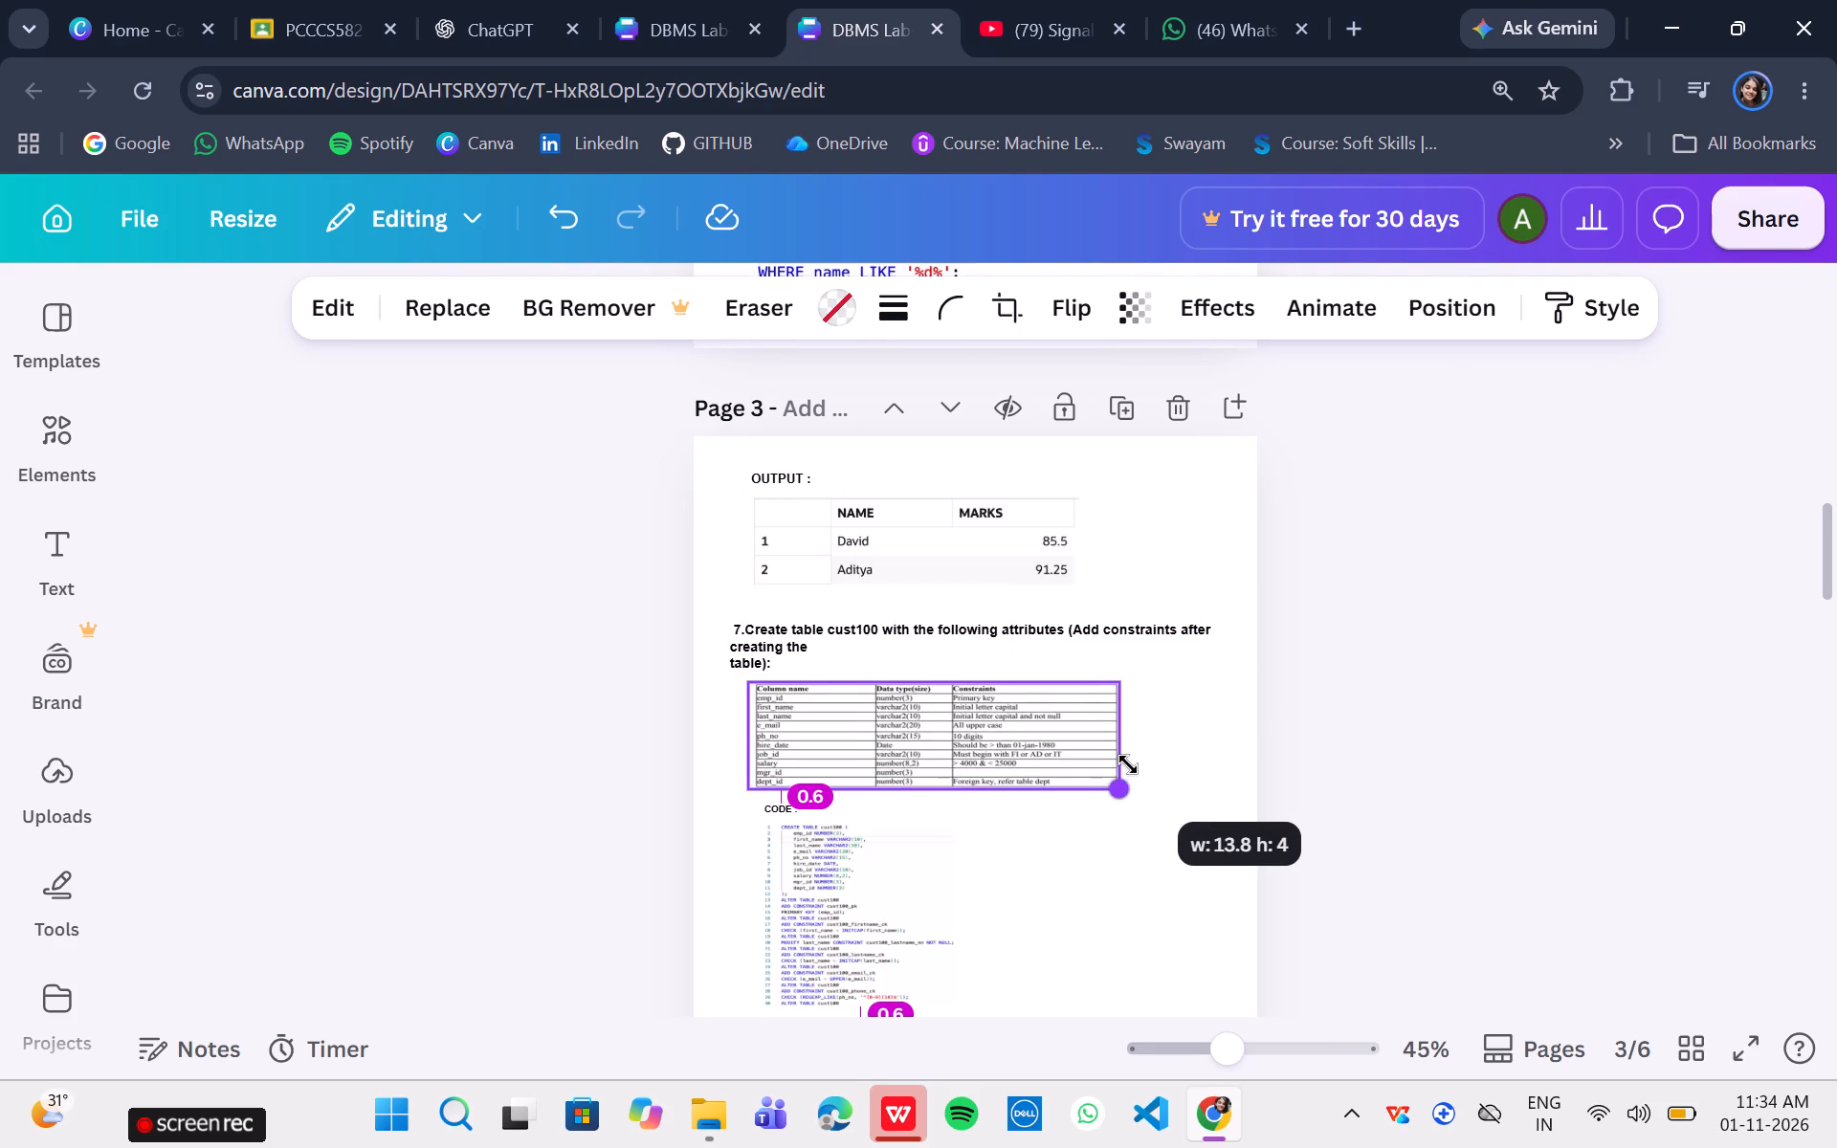
drag(1128, 764, 1156, 773)
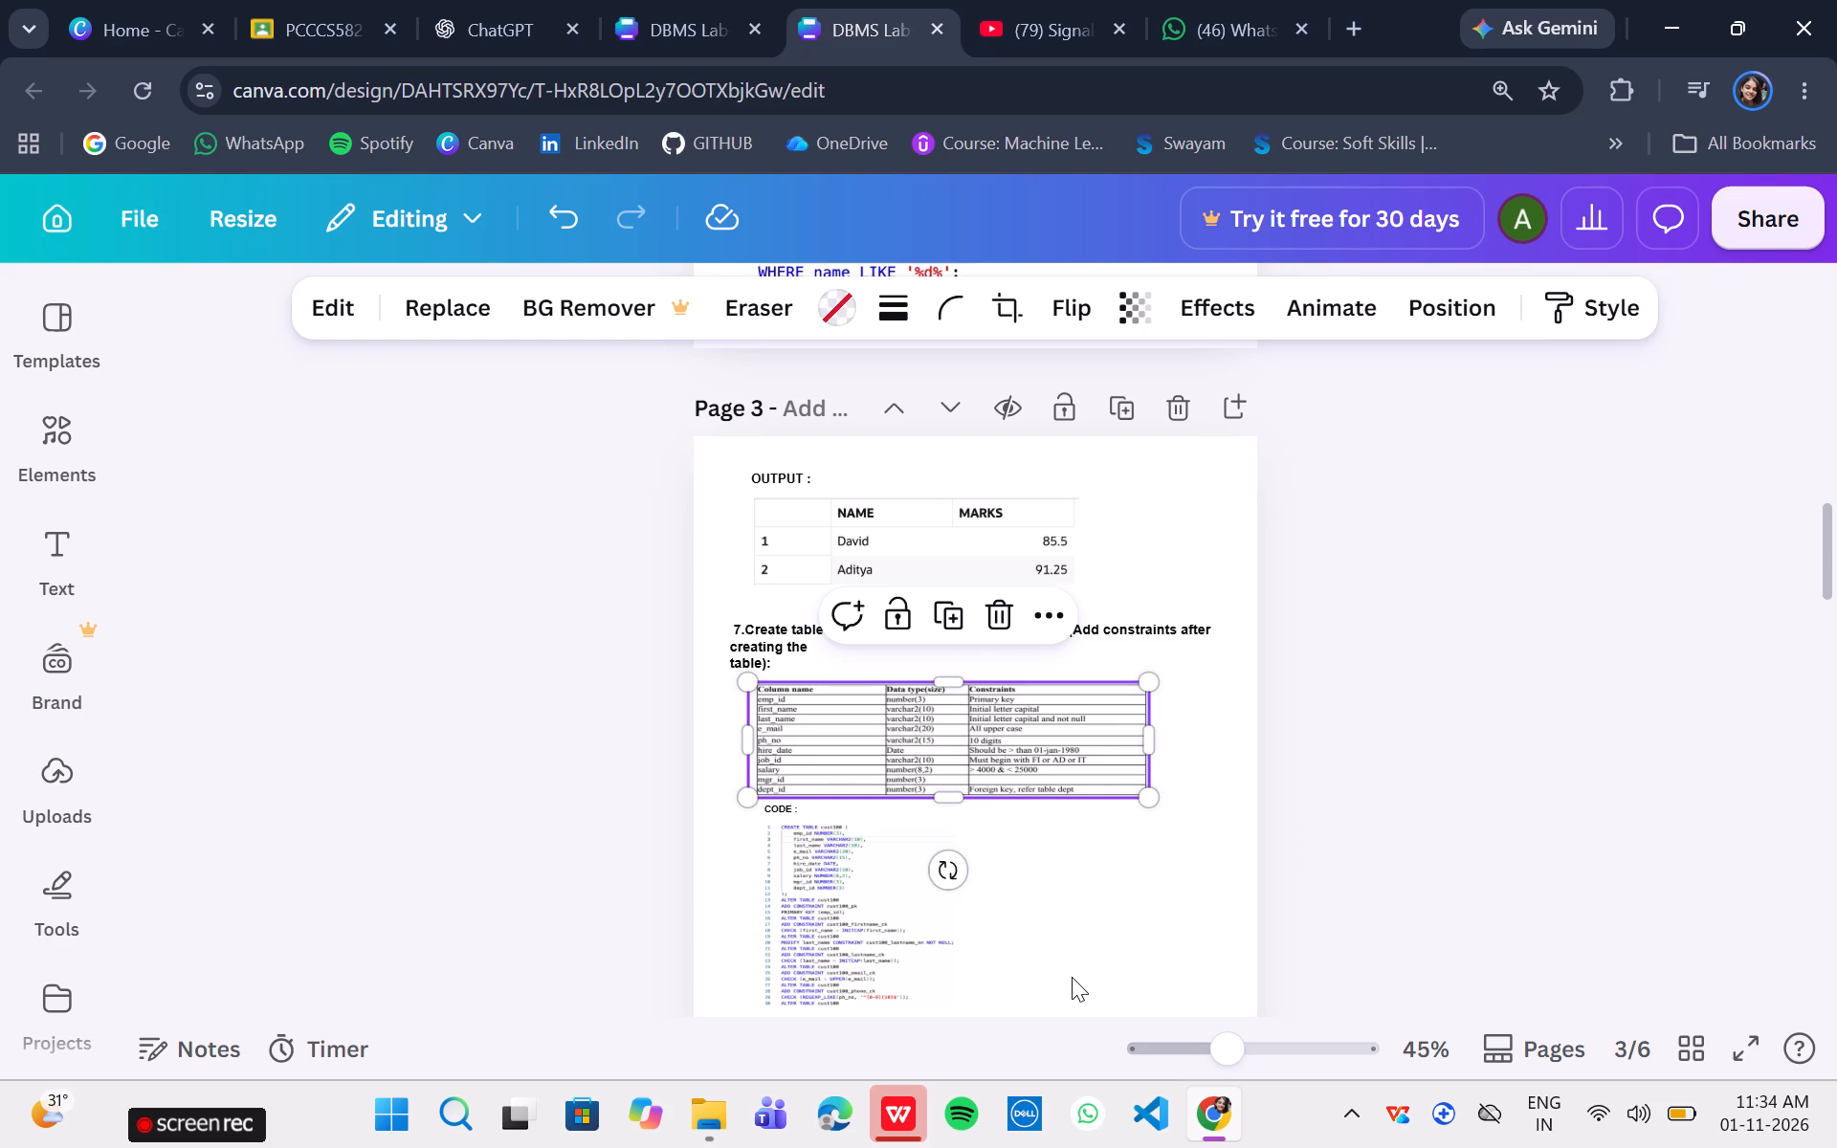
click(1072, 977)
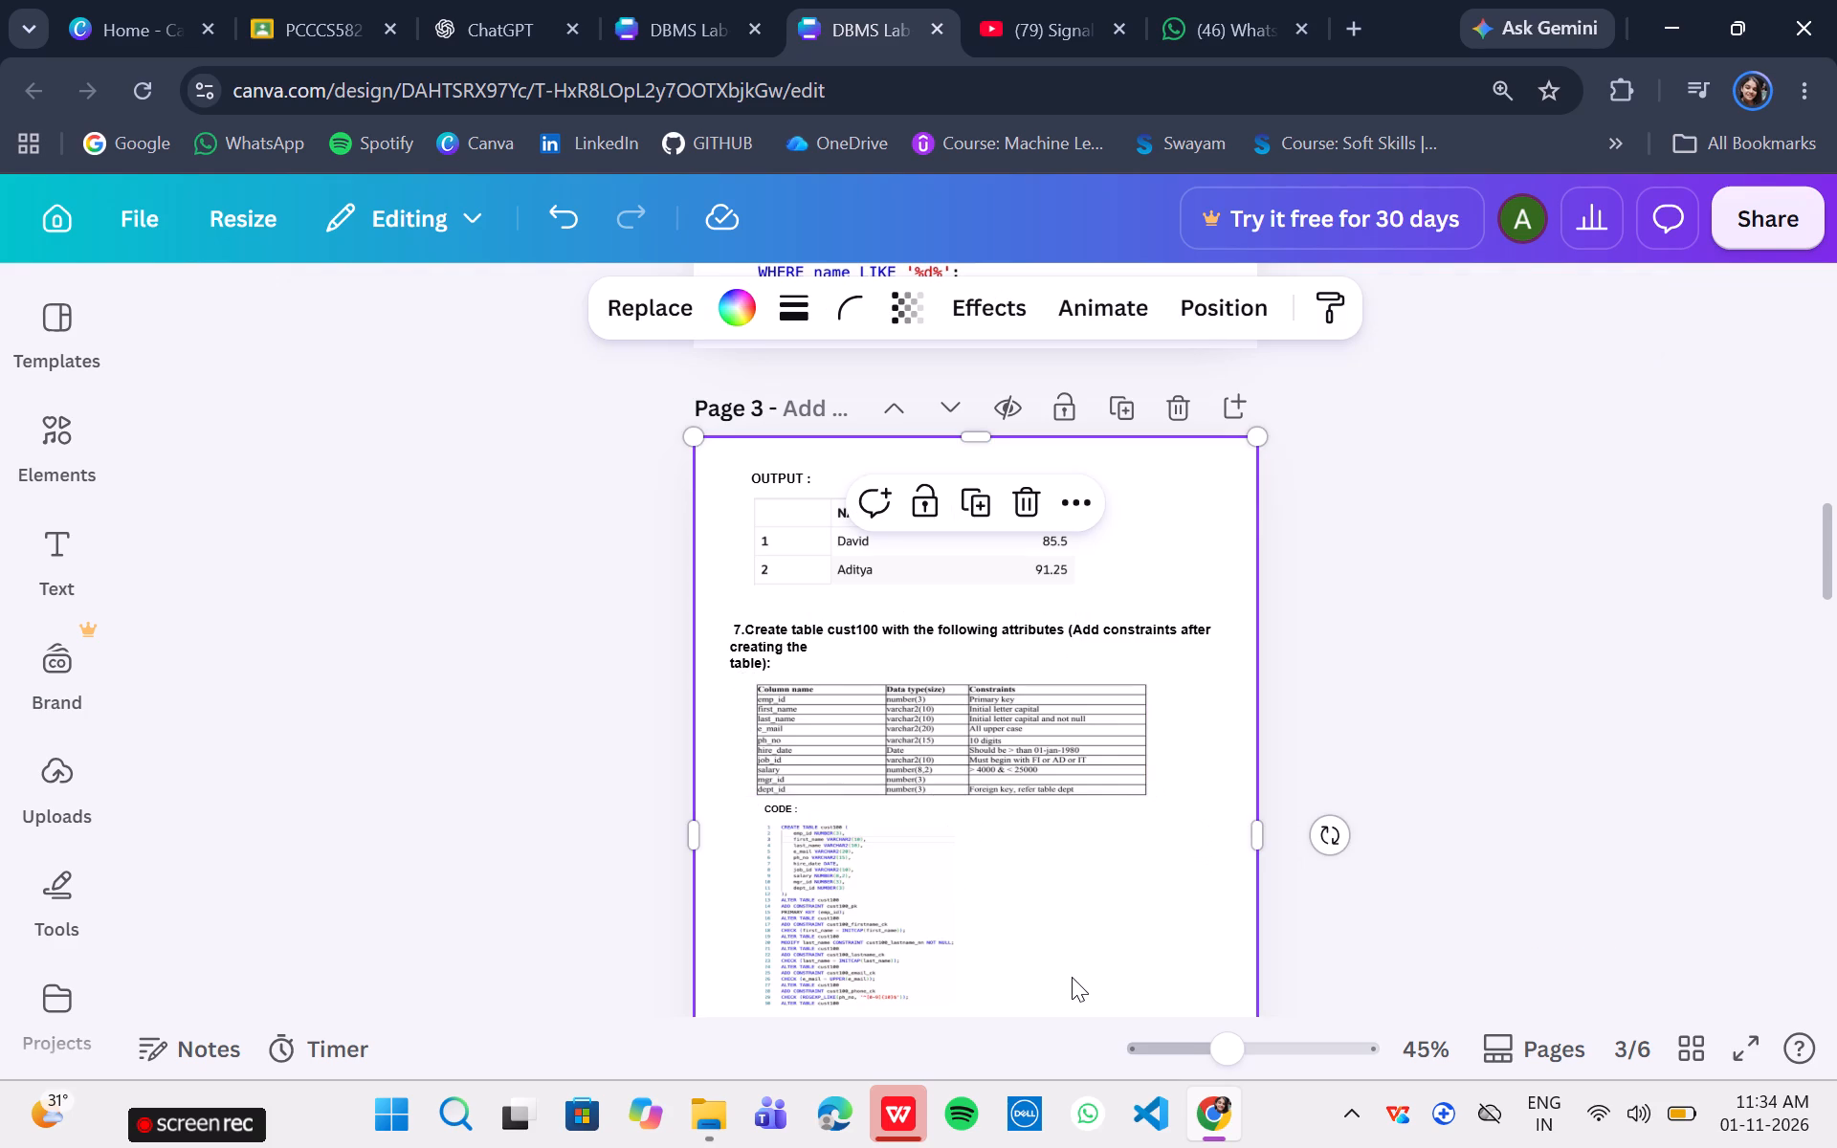
Examine the question 7 layout and code on page 3 and the start of page 4 at 68% zoom.
drag(1836, 551, 1832, 585)
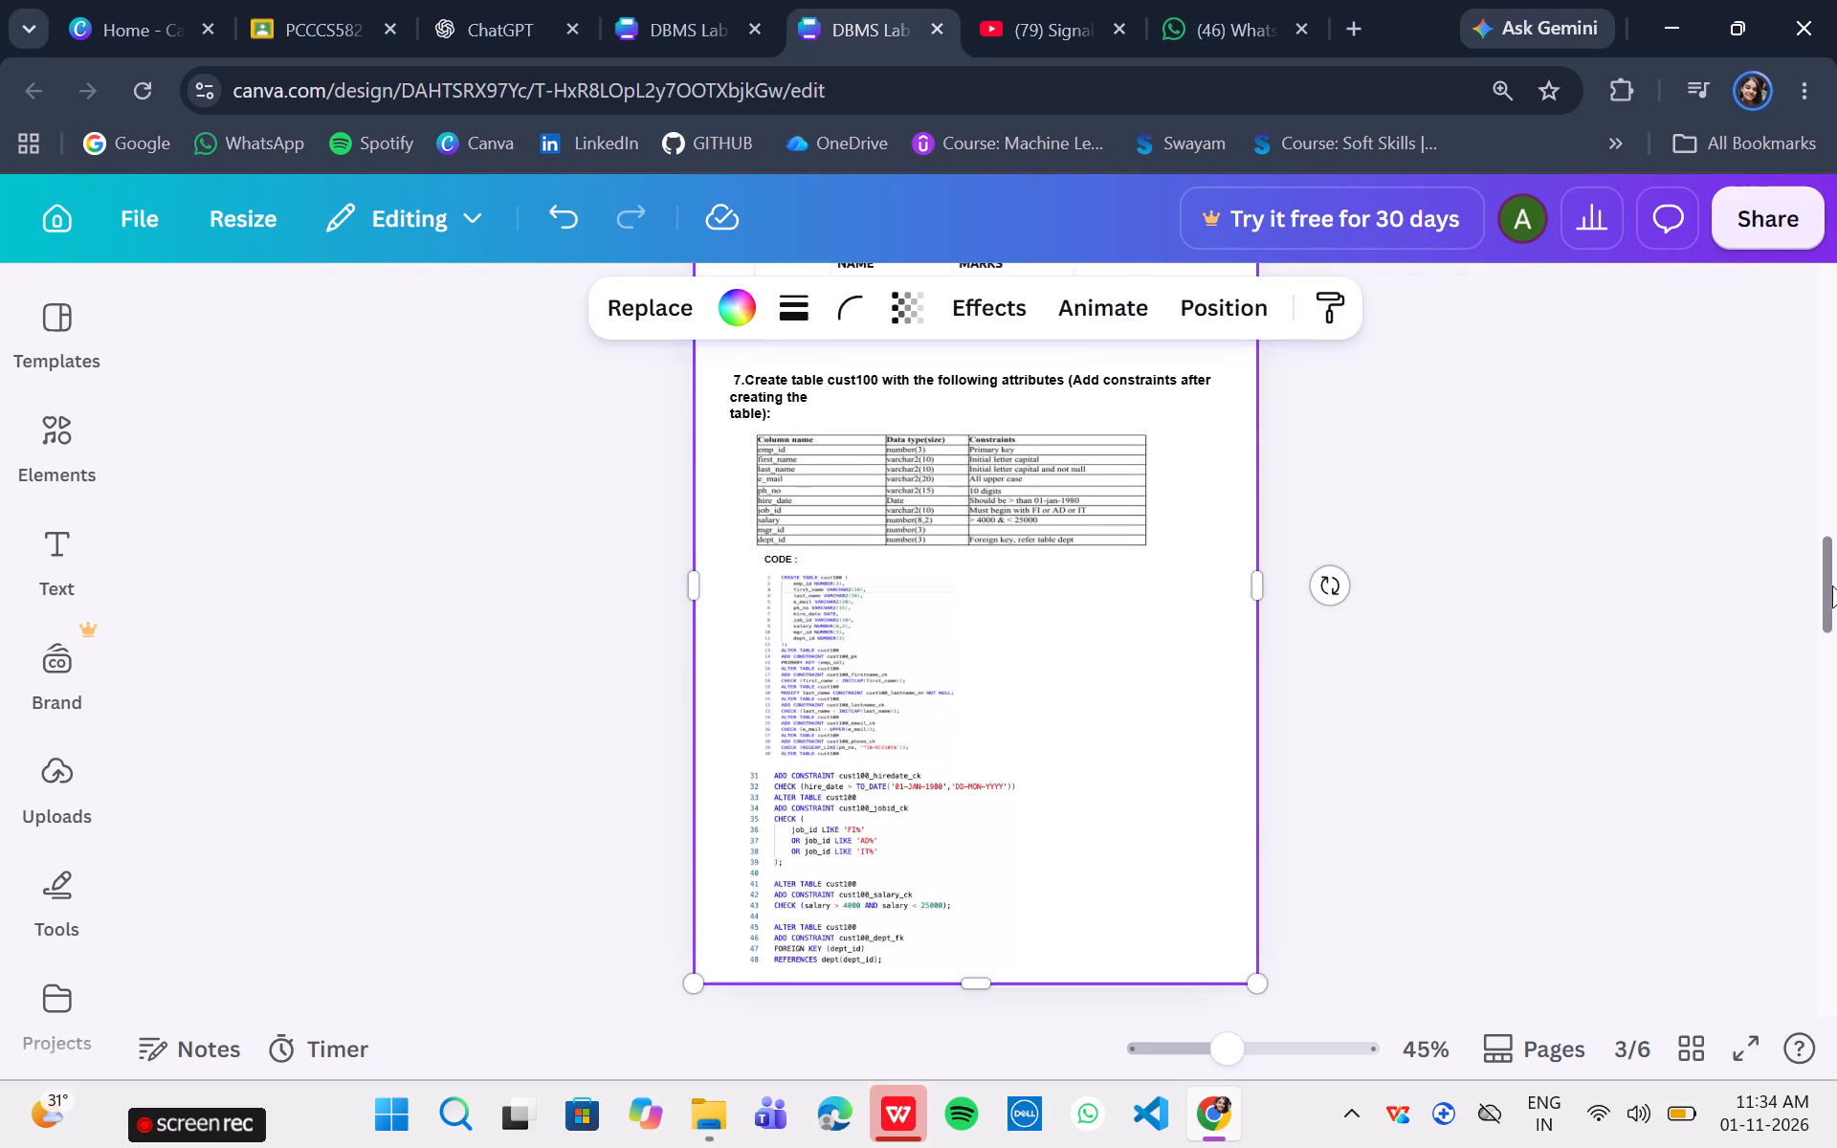
drag(1832, 585, 1832, 584)
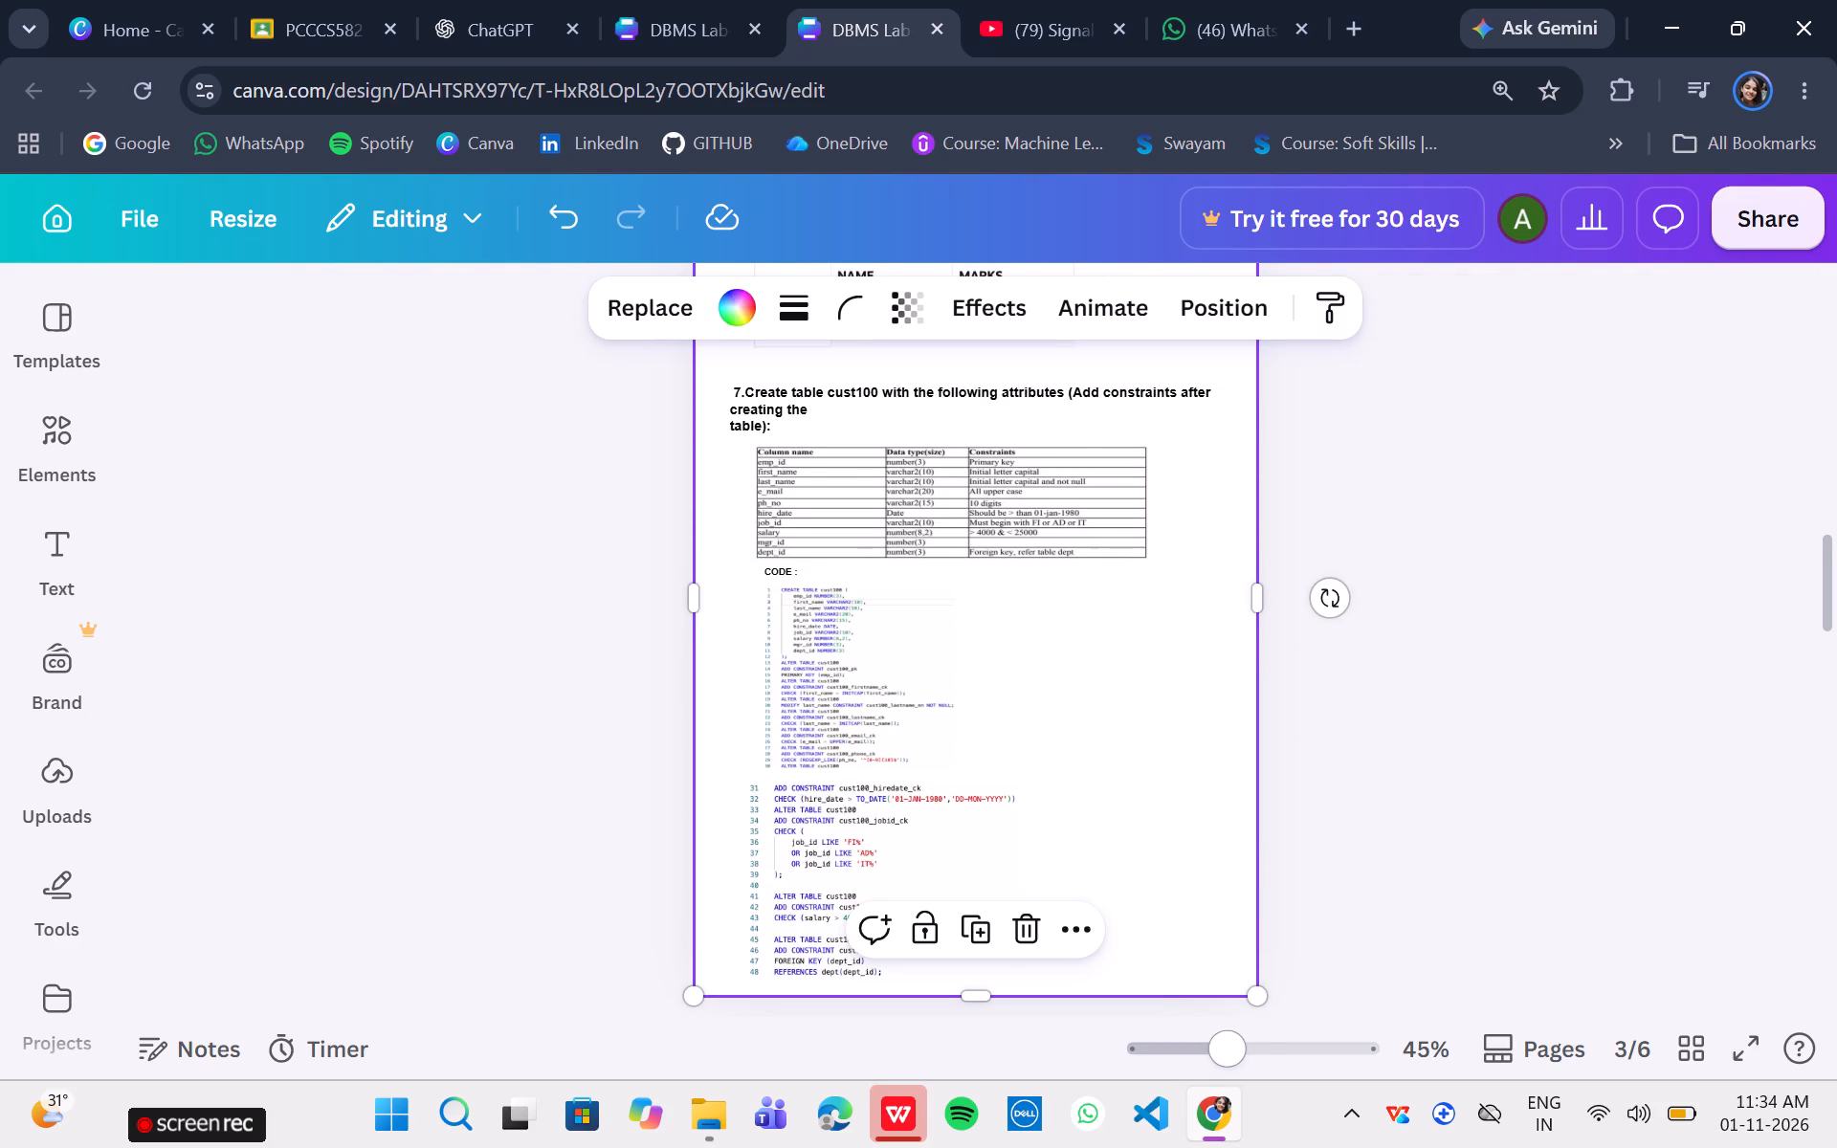
click(1250, 1058)
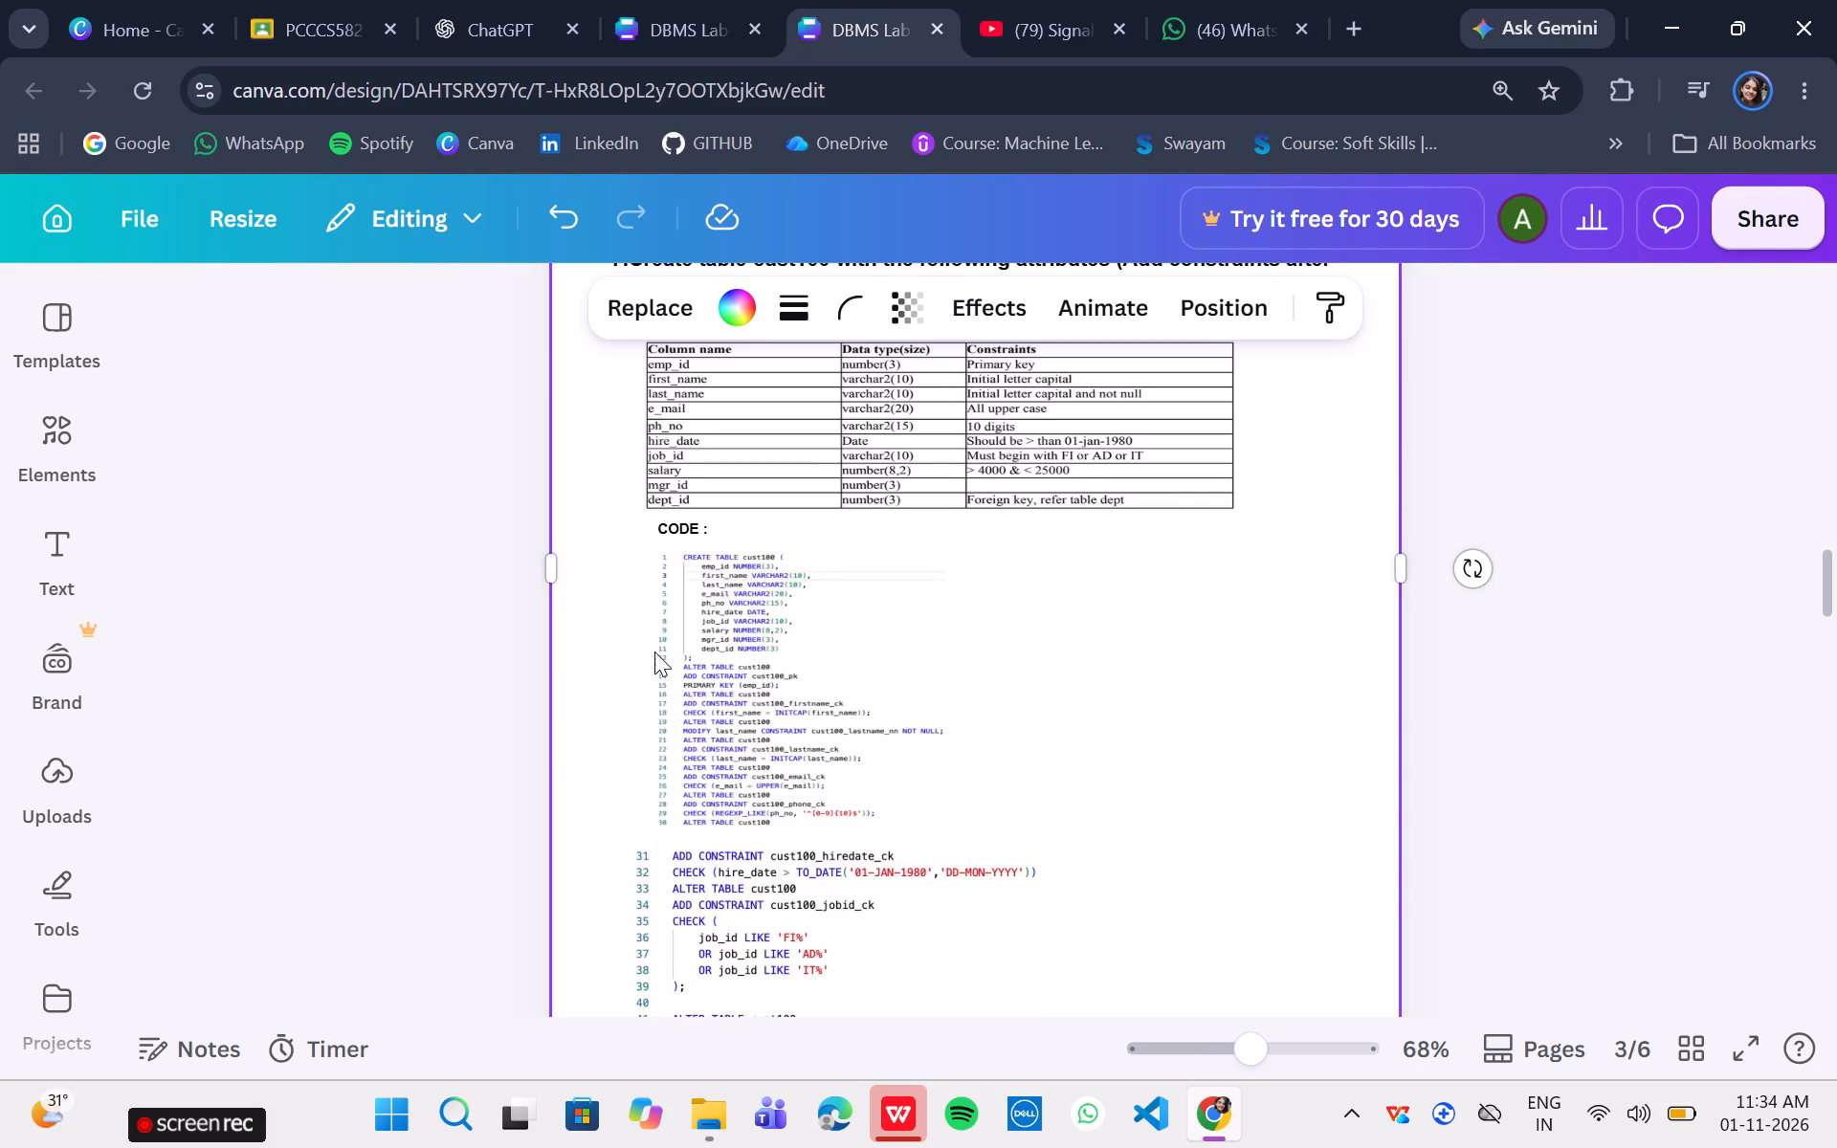
drag(1829, 571, 1836, 619)
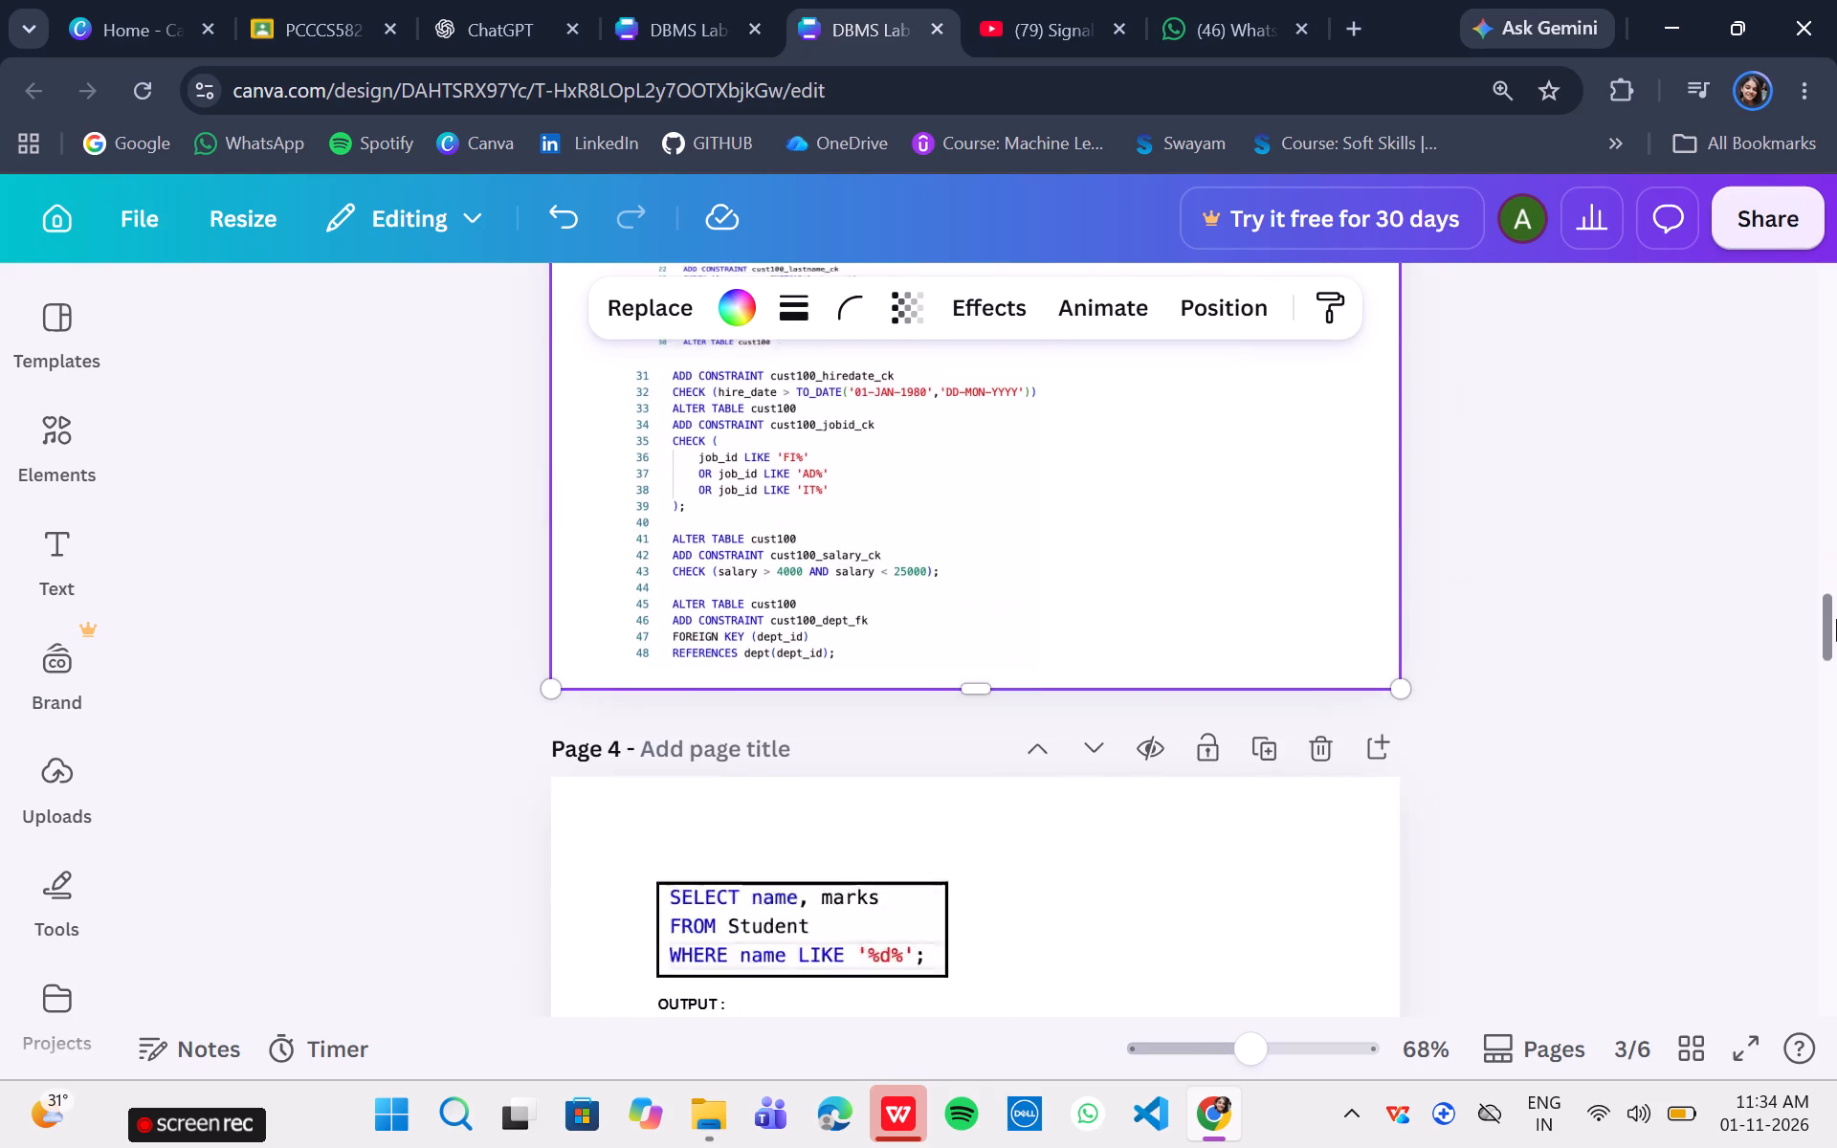
drag(1836, 619, 1828, 532)
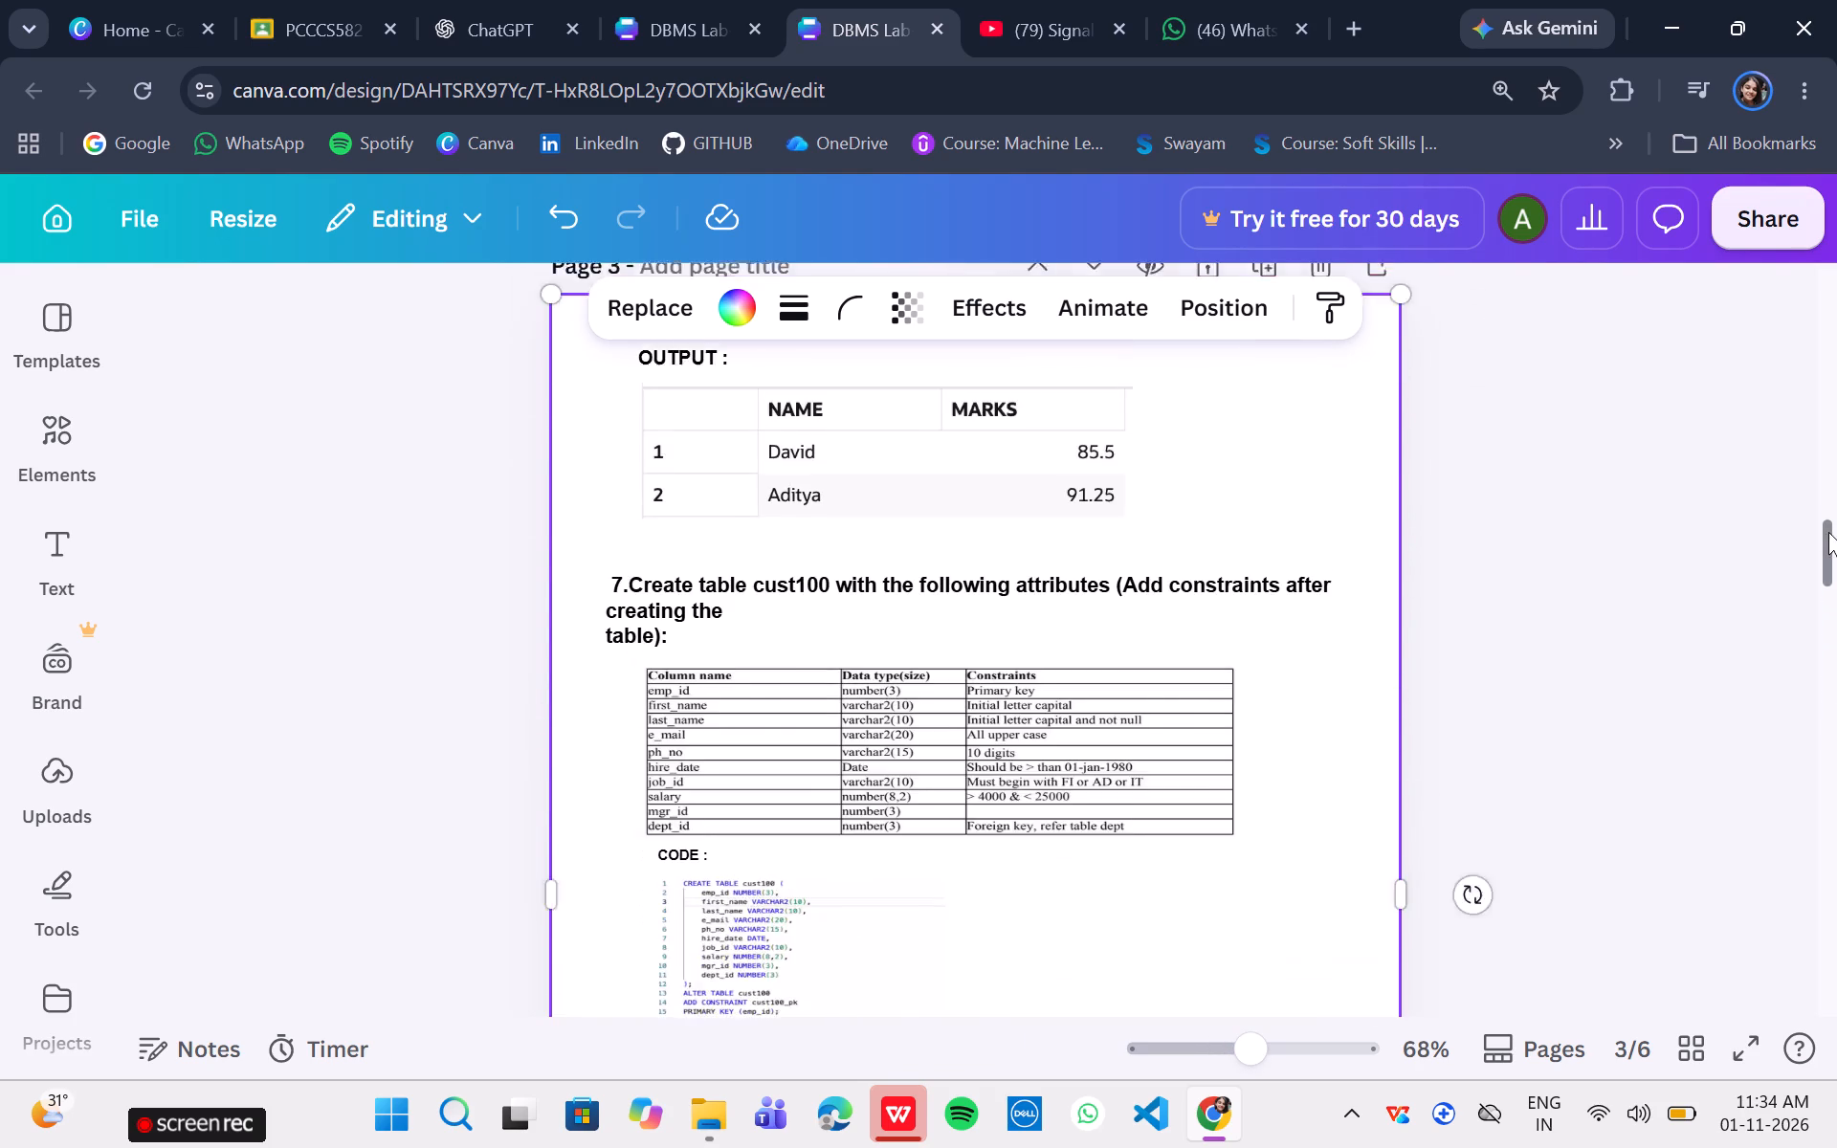
Duplicate page 3, which holds the OUTPUT table and the question 7 content.
drag(1828, 532, 1828, 518)
click(1271, 532)
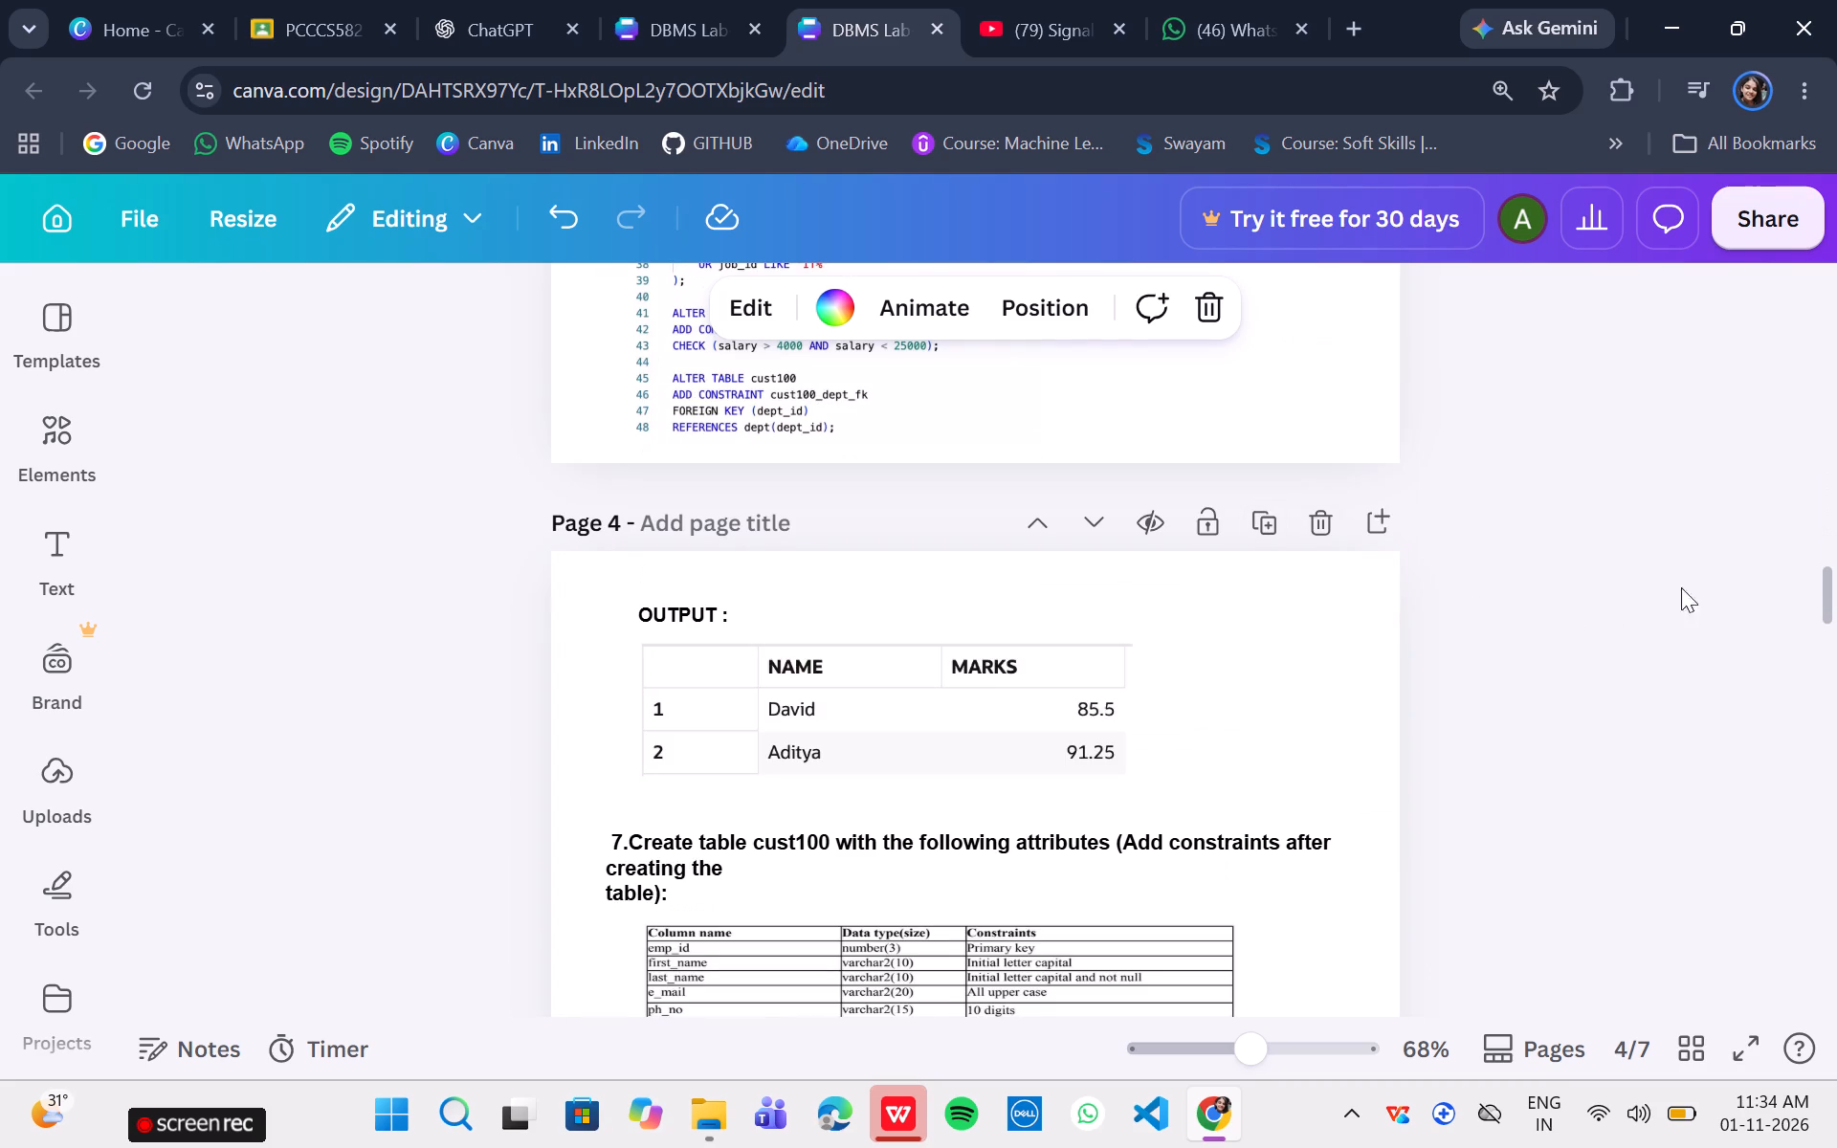
Compare page 3 with its copy on page 4 and the start of page 5, checking the question 7 table and code.
drag(1835, 594, 1834, 719)
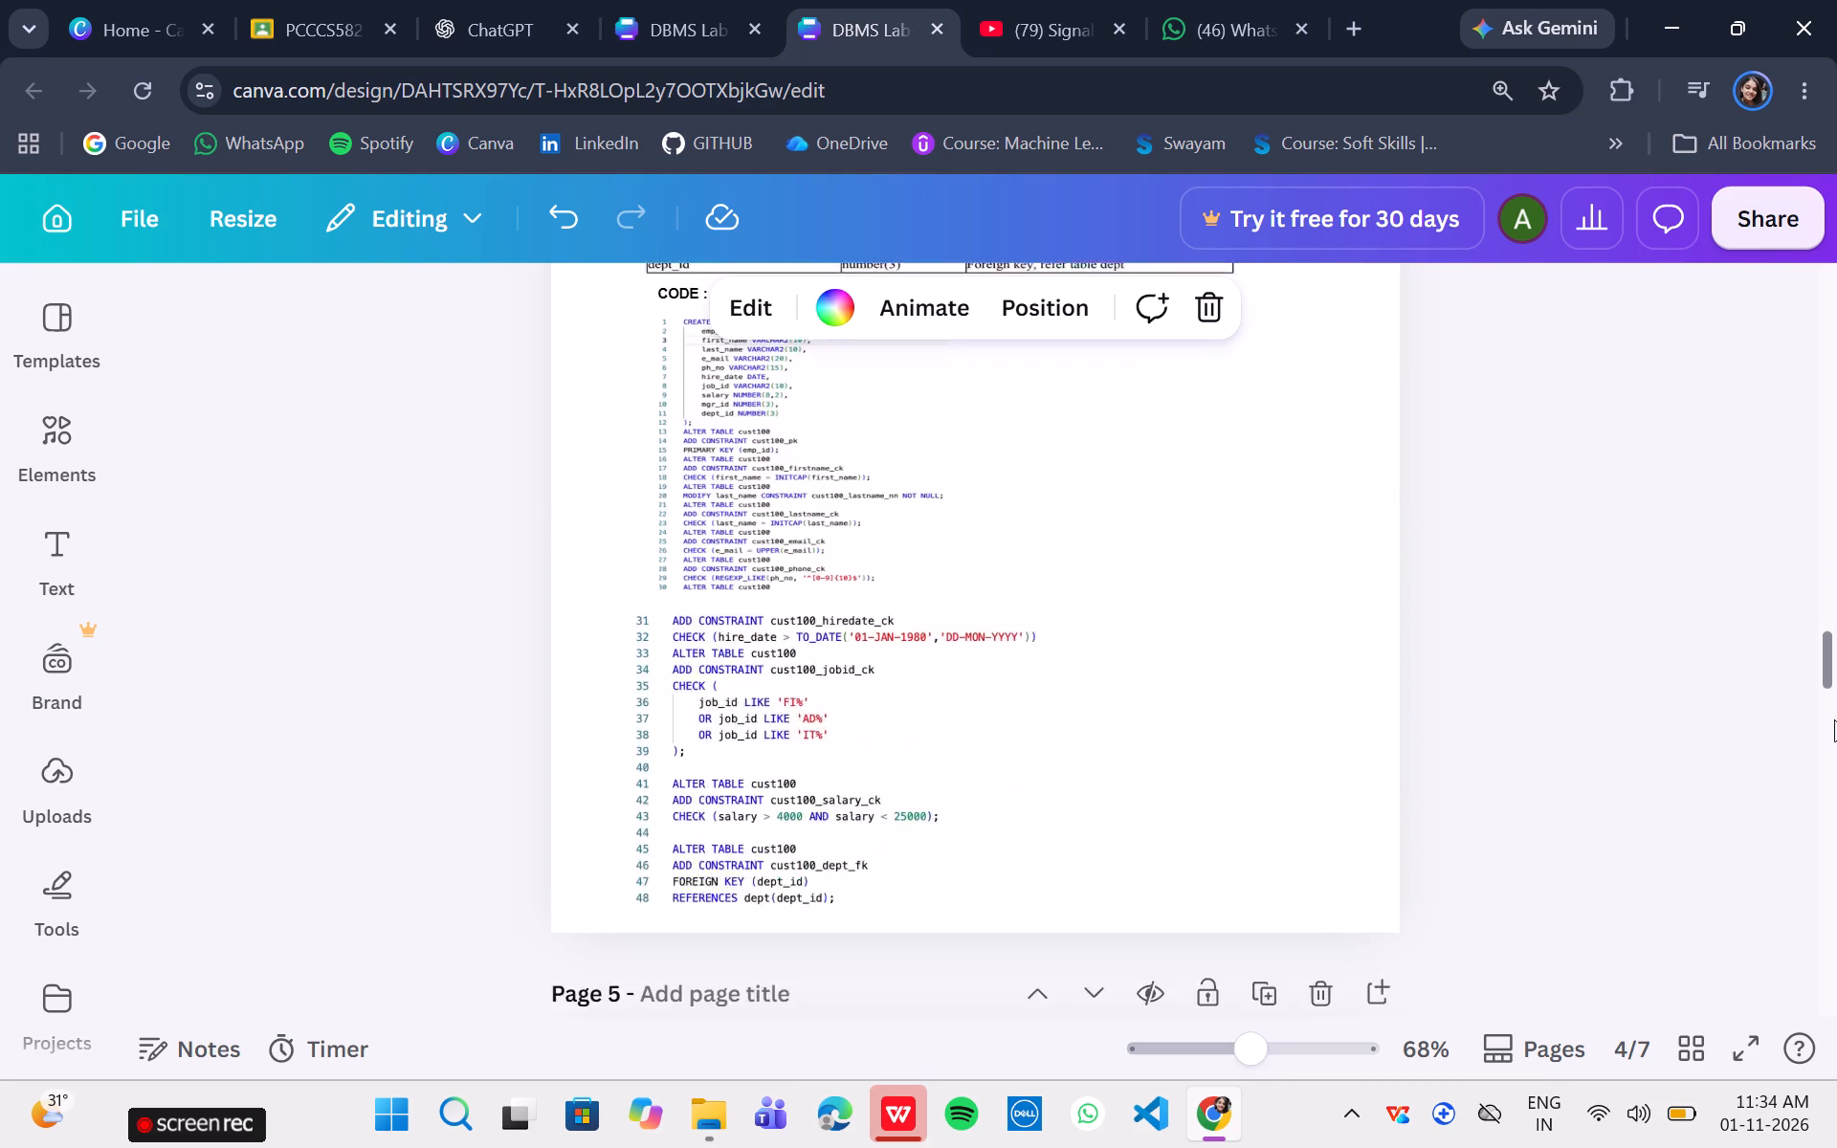
drag(1834, 719, 1836, 600)
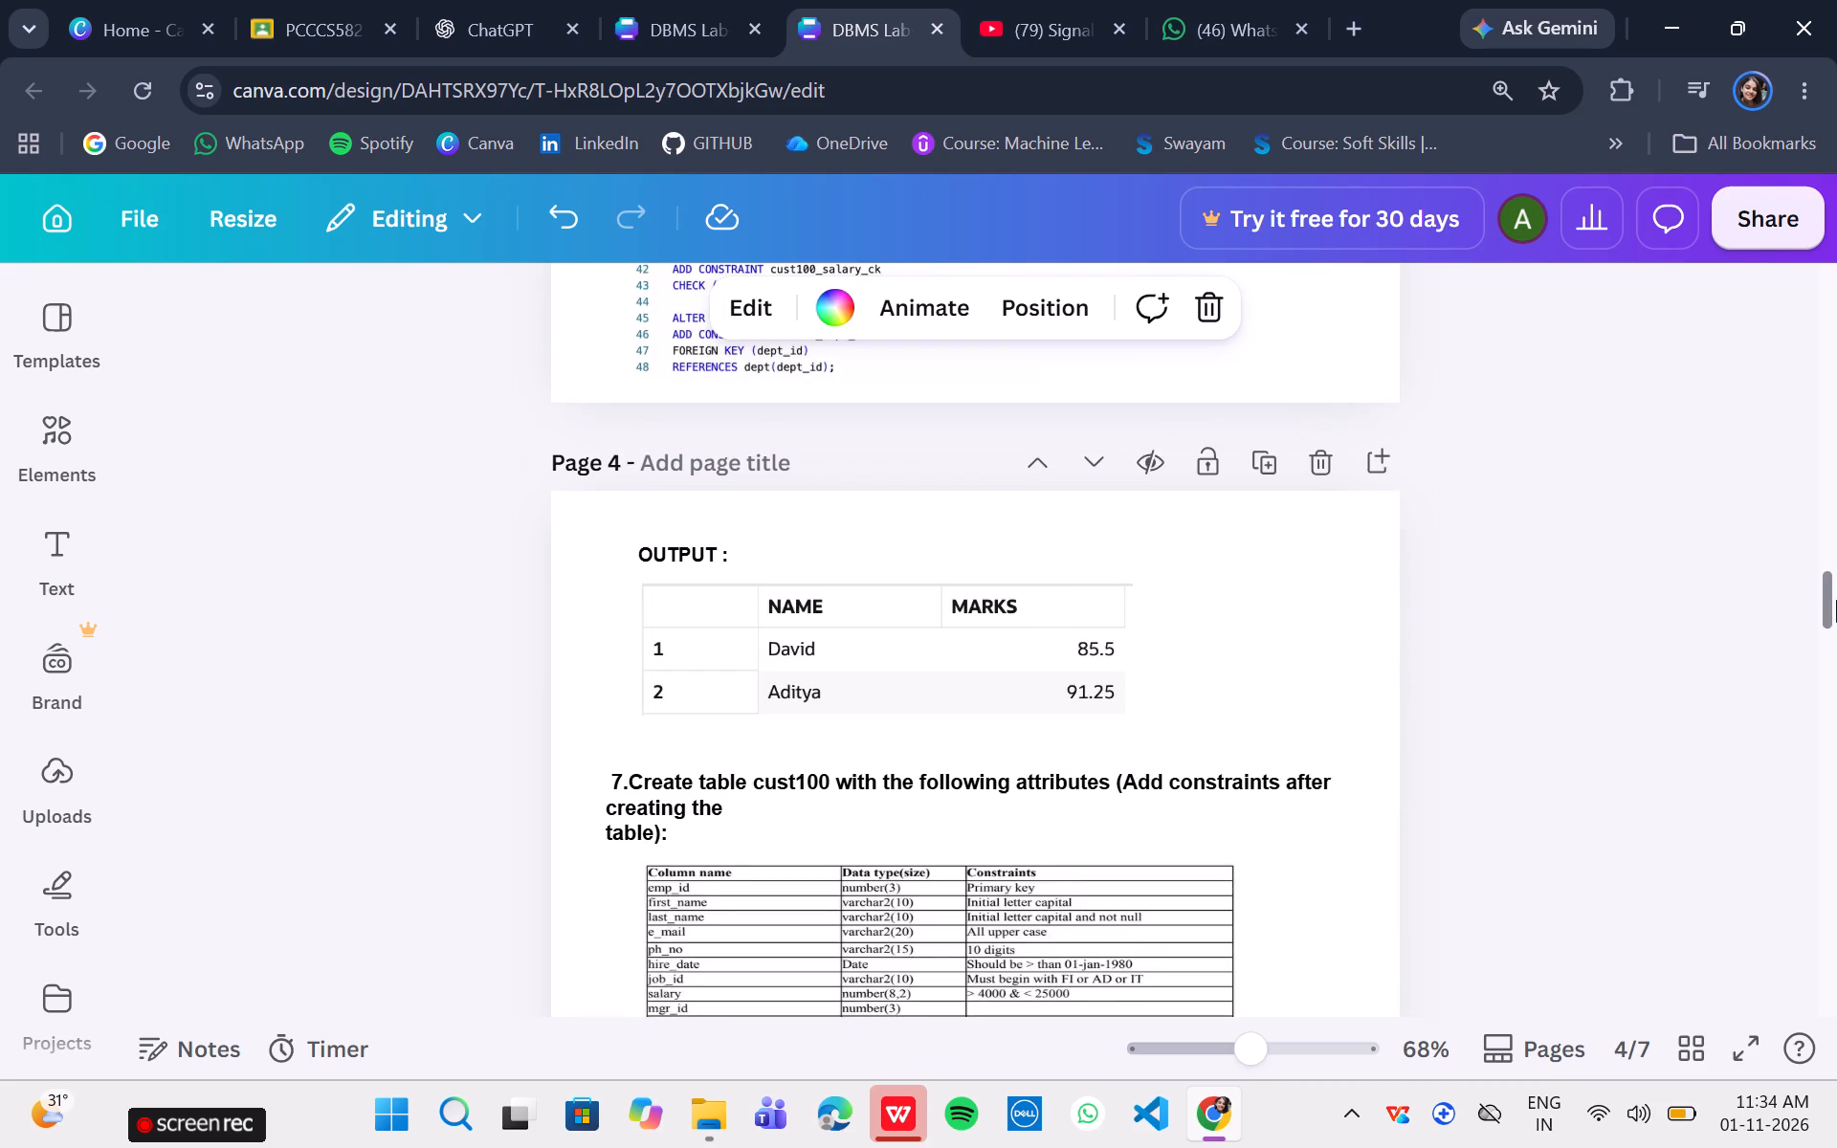
drag(1836, 600, 1830, 705)
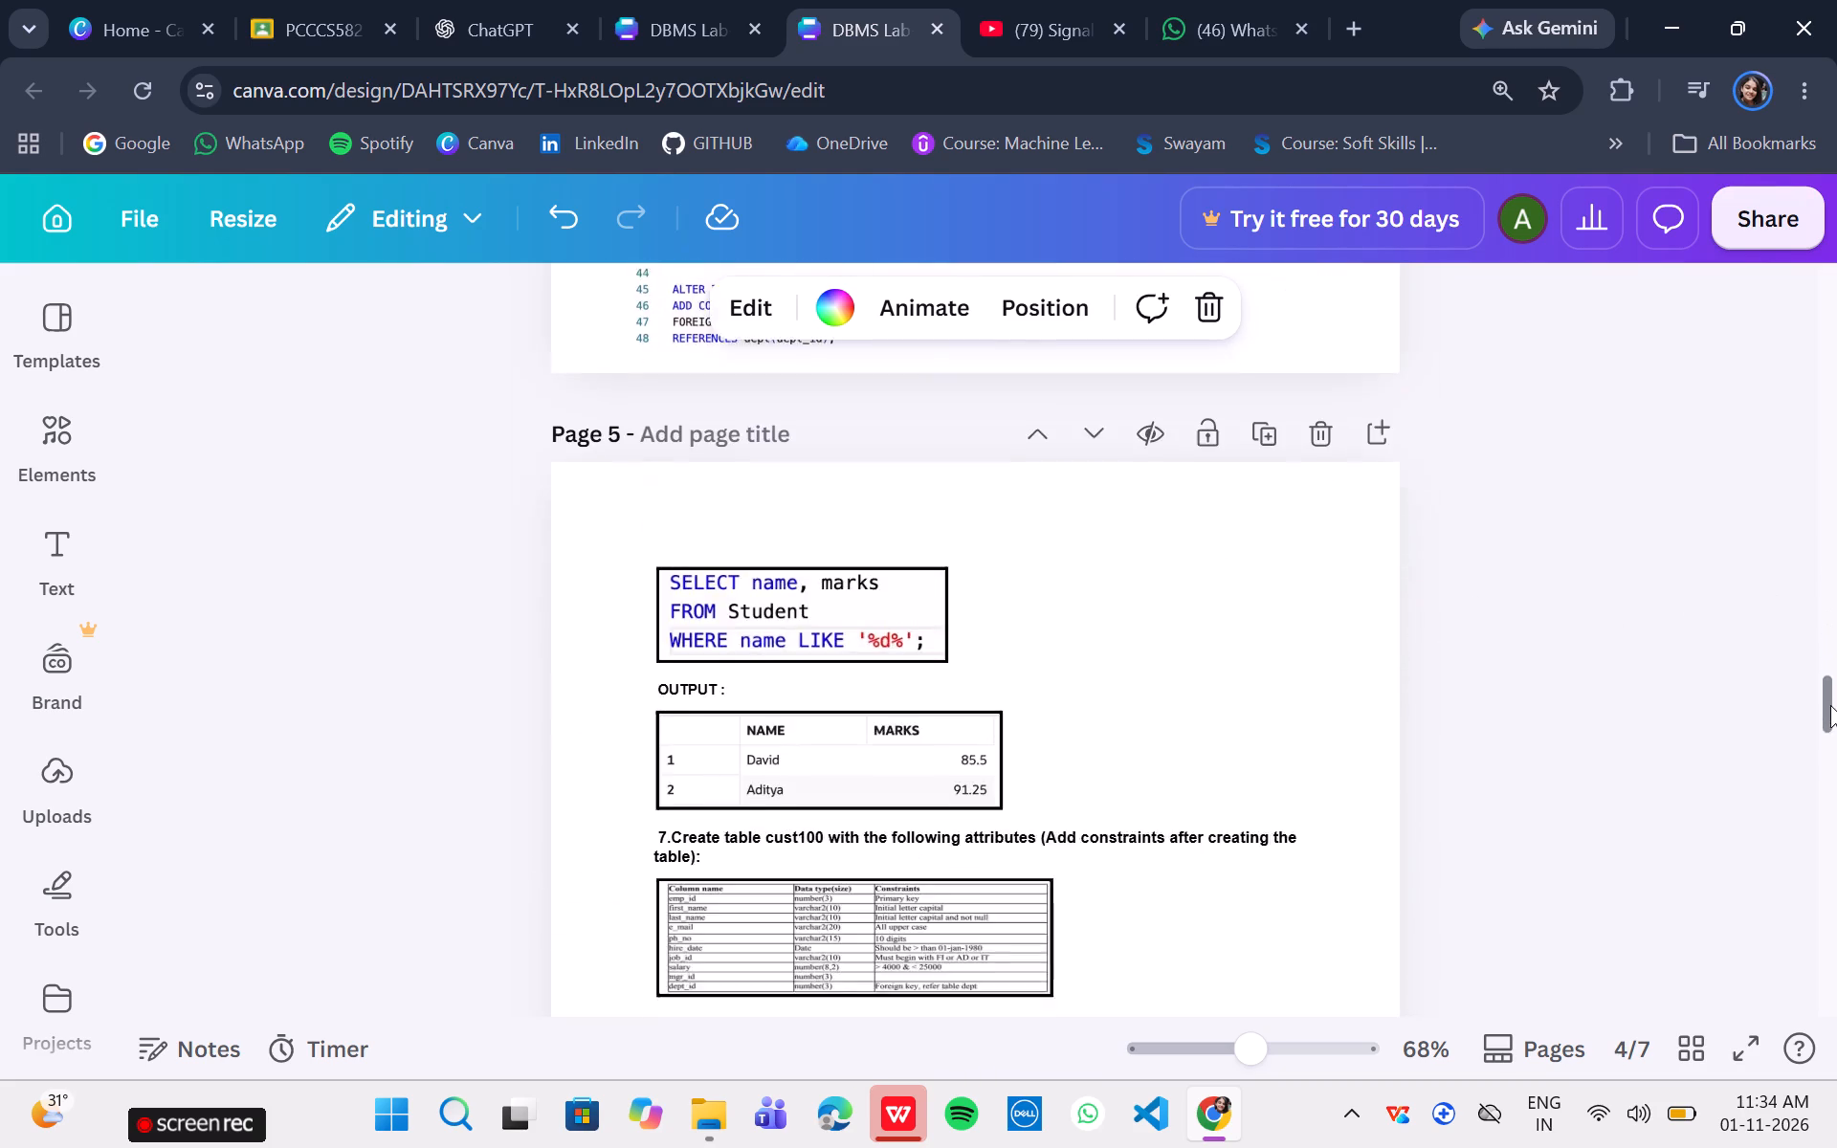
drag(1830, 705, 1836, 646)
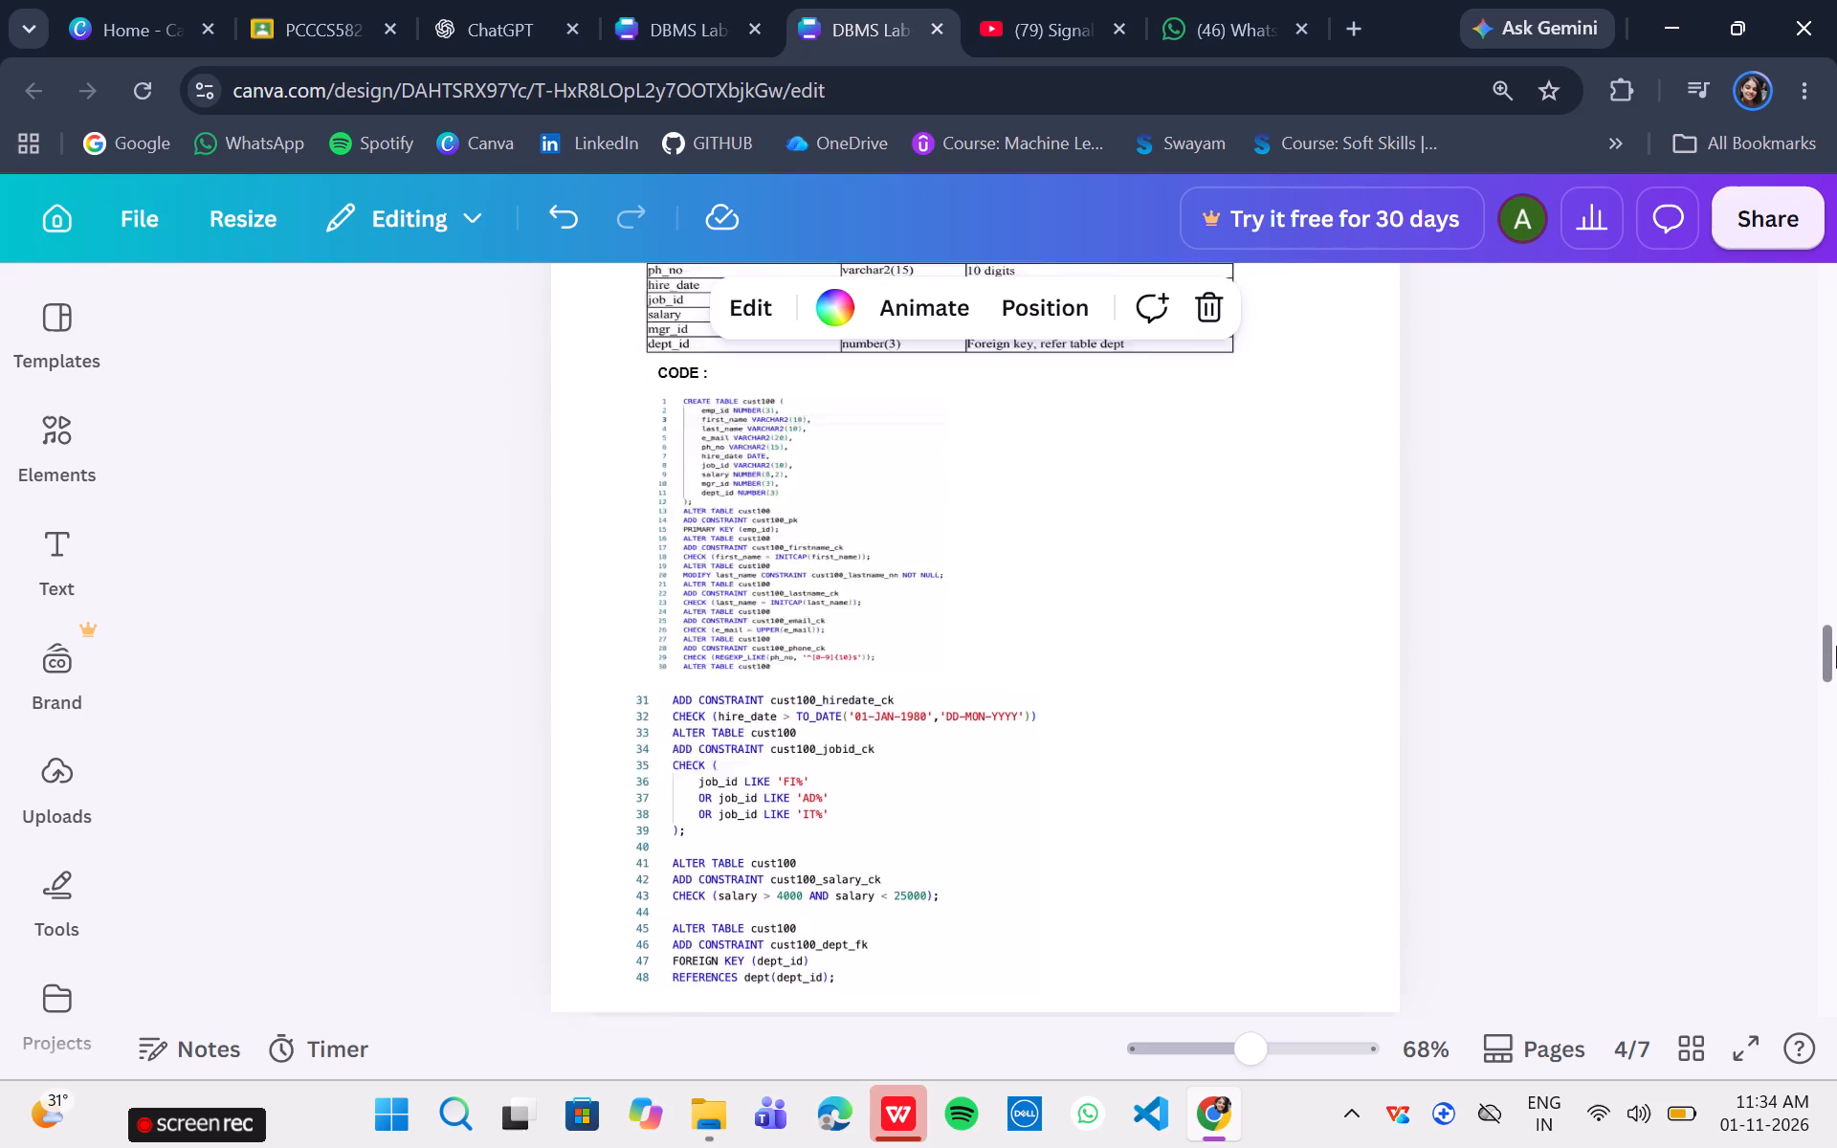
drag(1836, 646, 1836, 502)
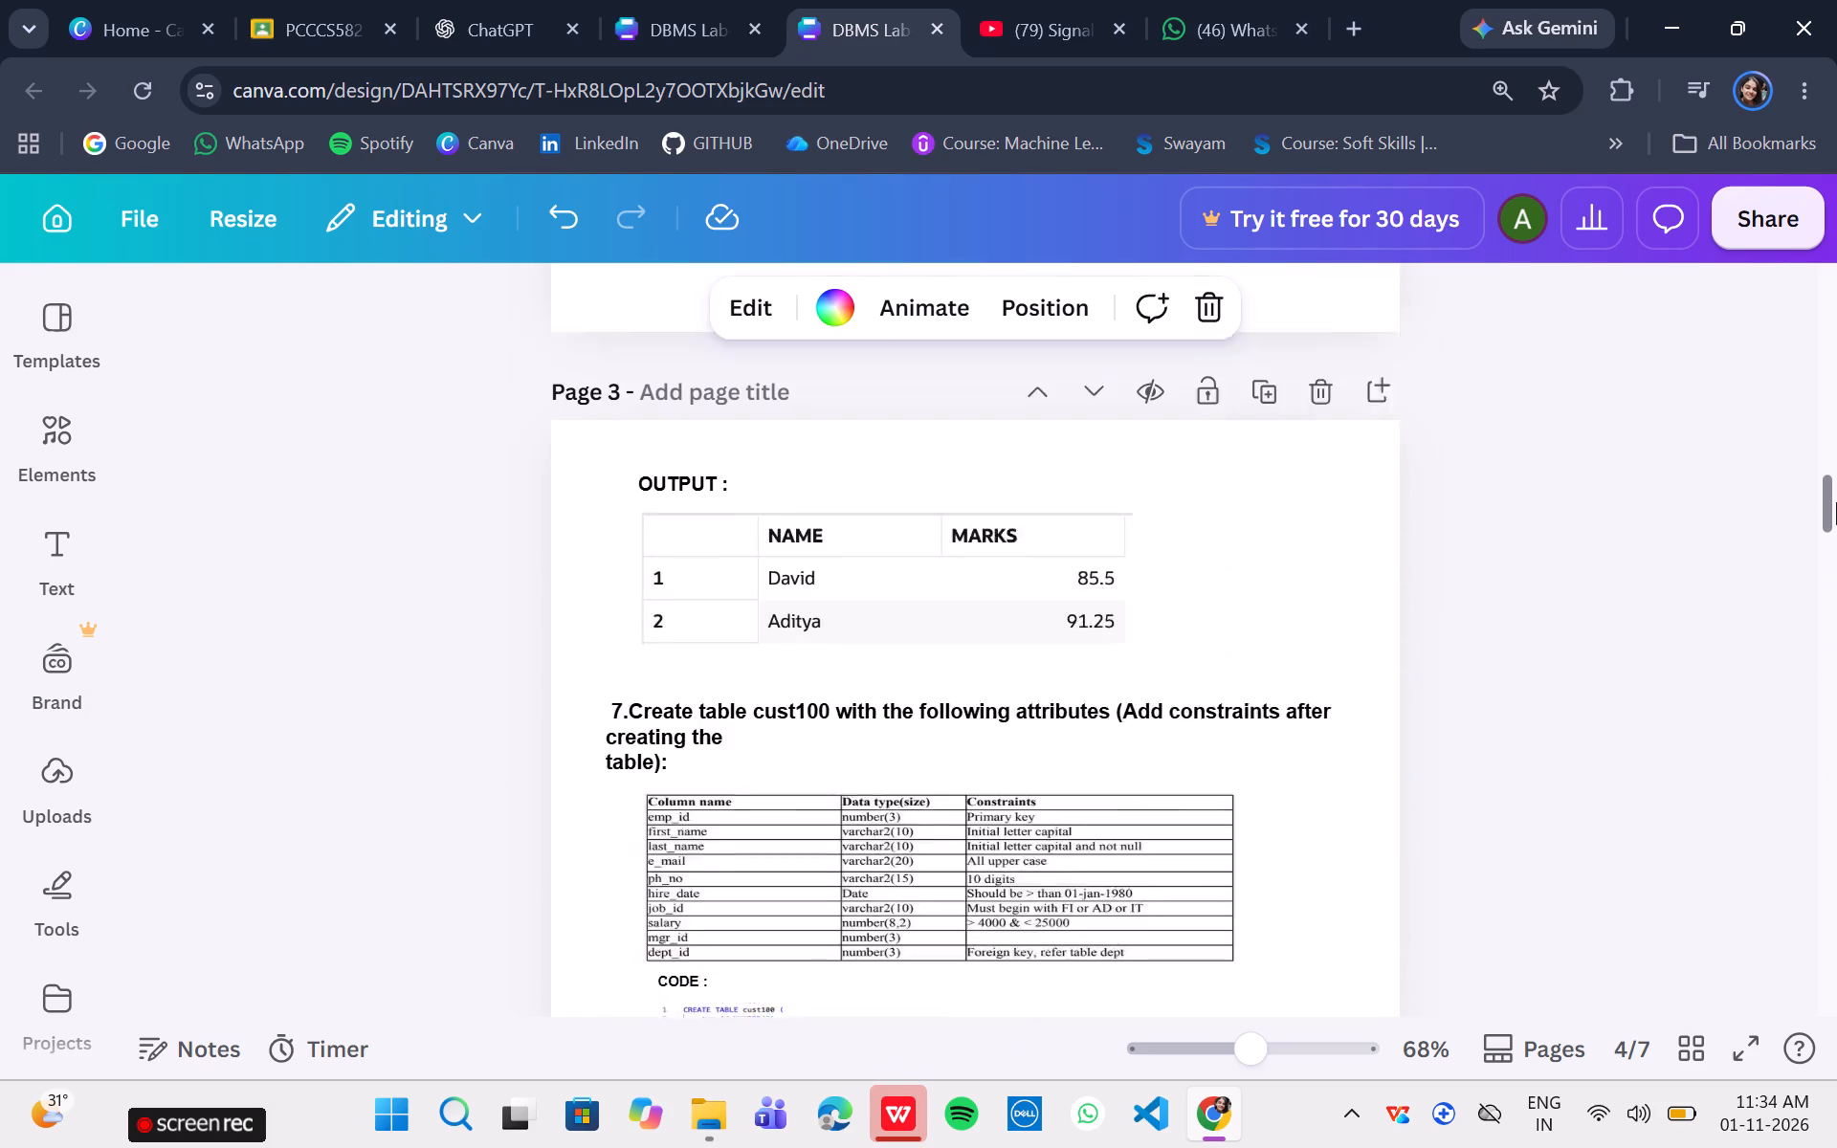
drag(1836, 502, 1832, 662)
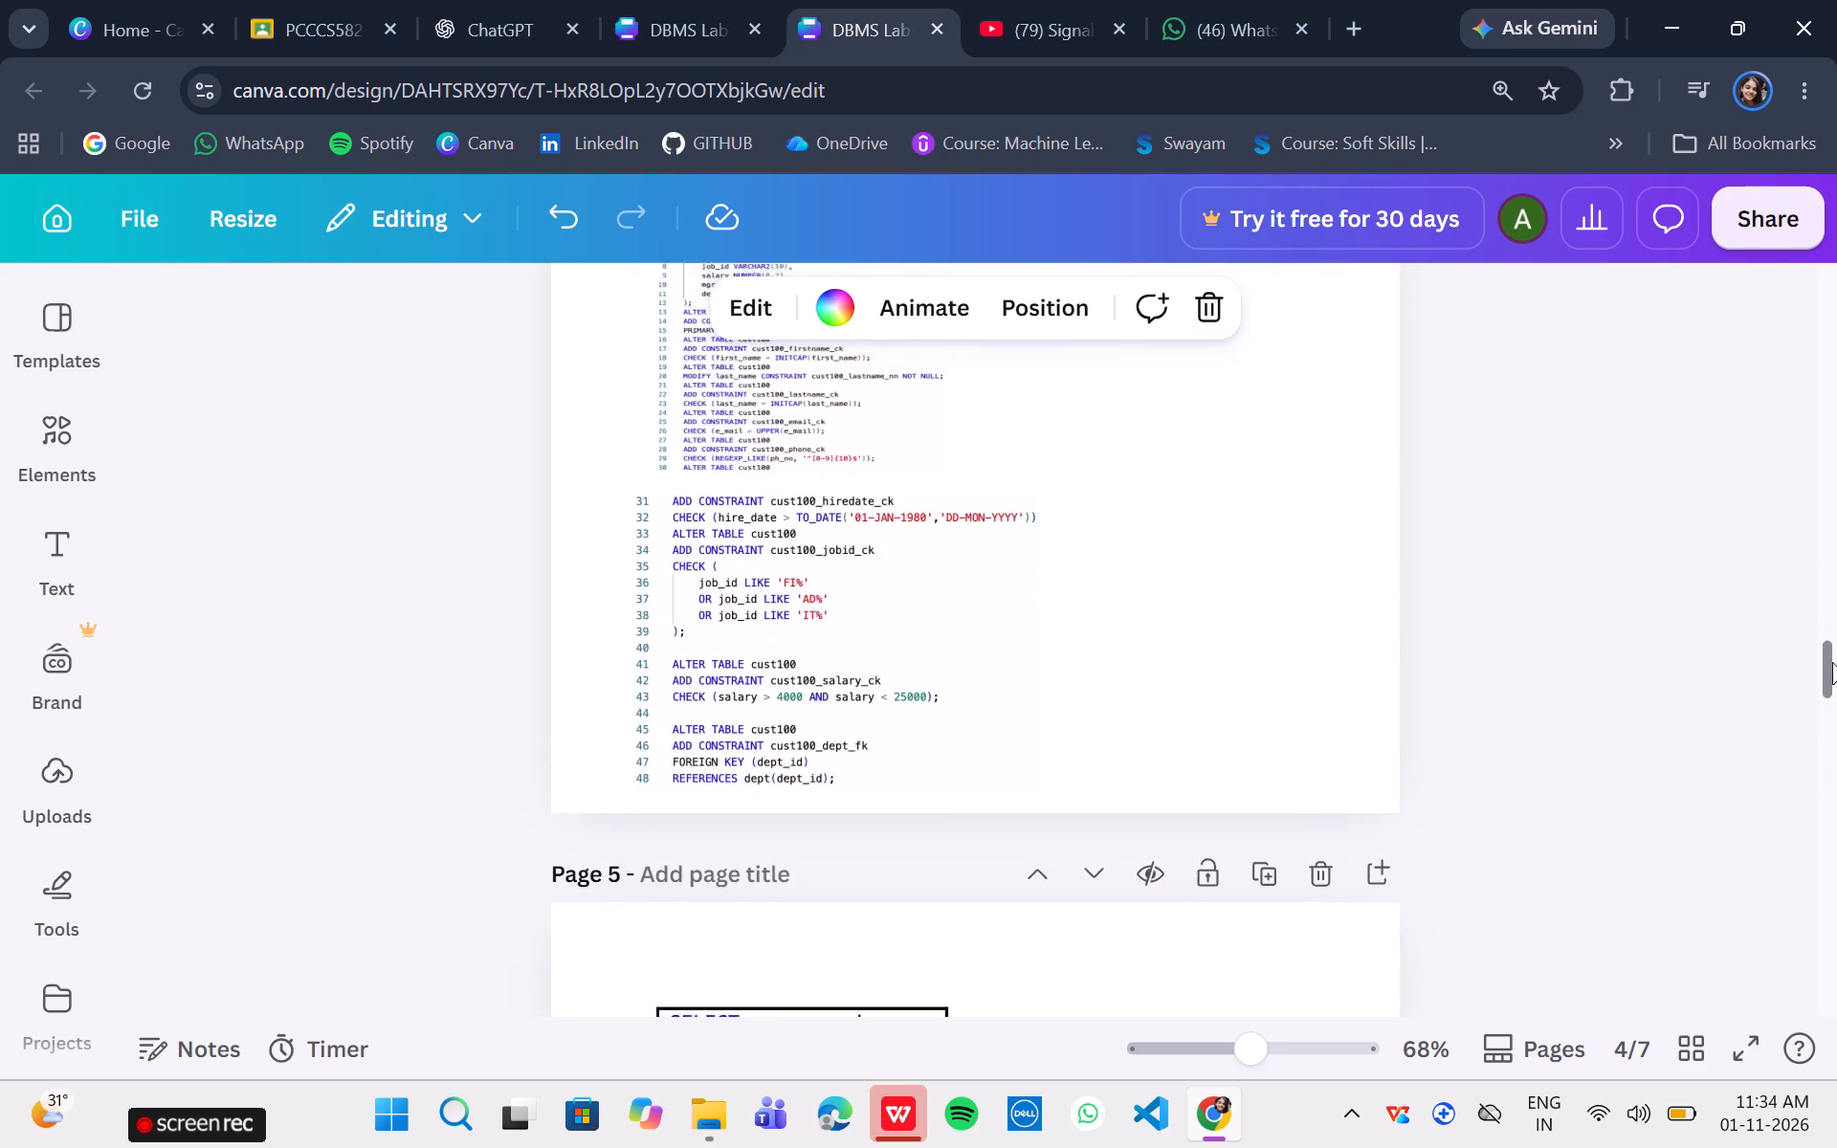
drag(1832, 662, 1836, 533)
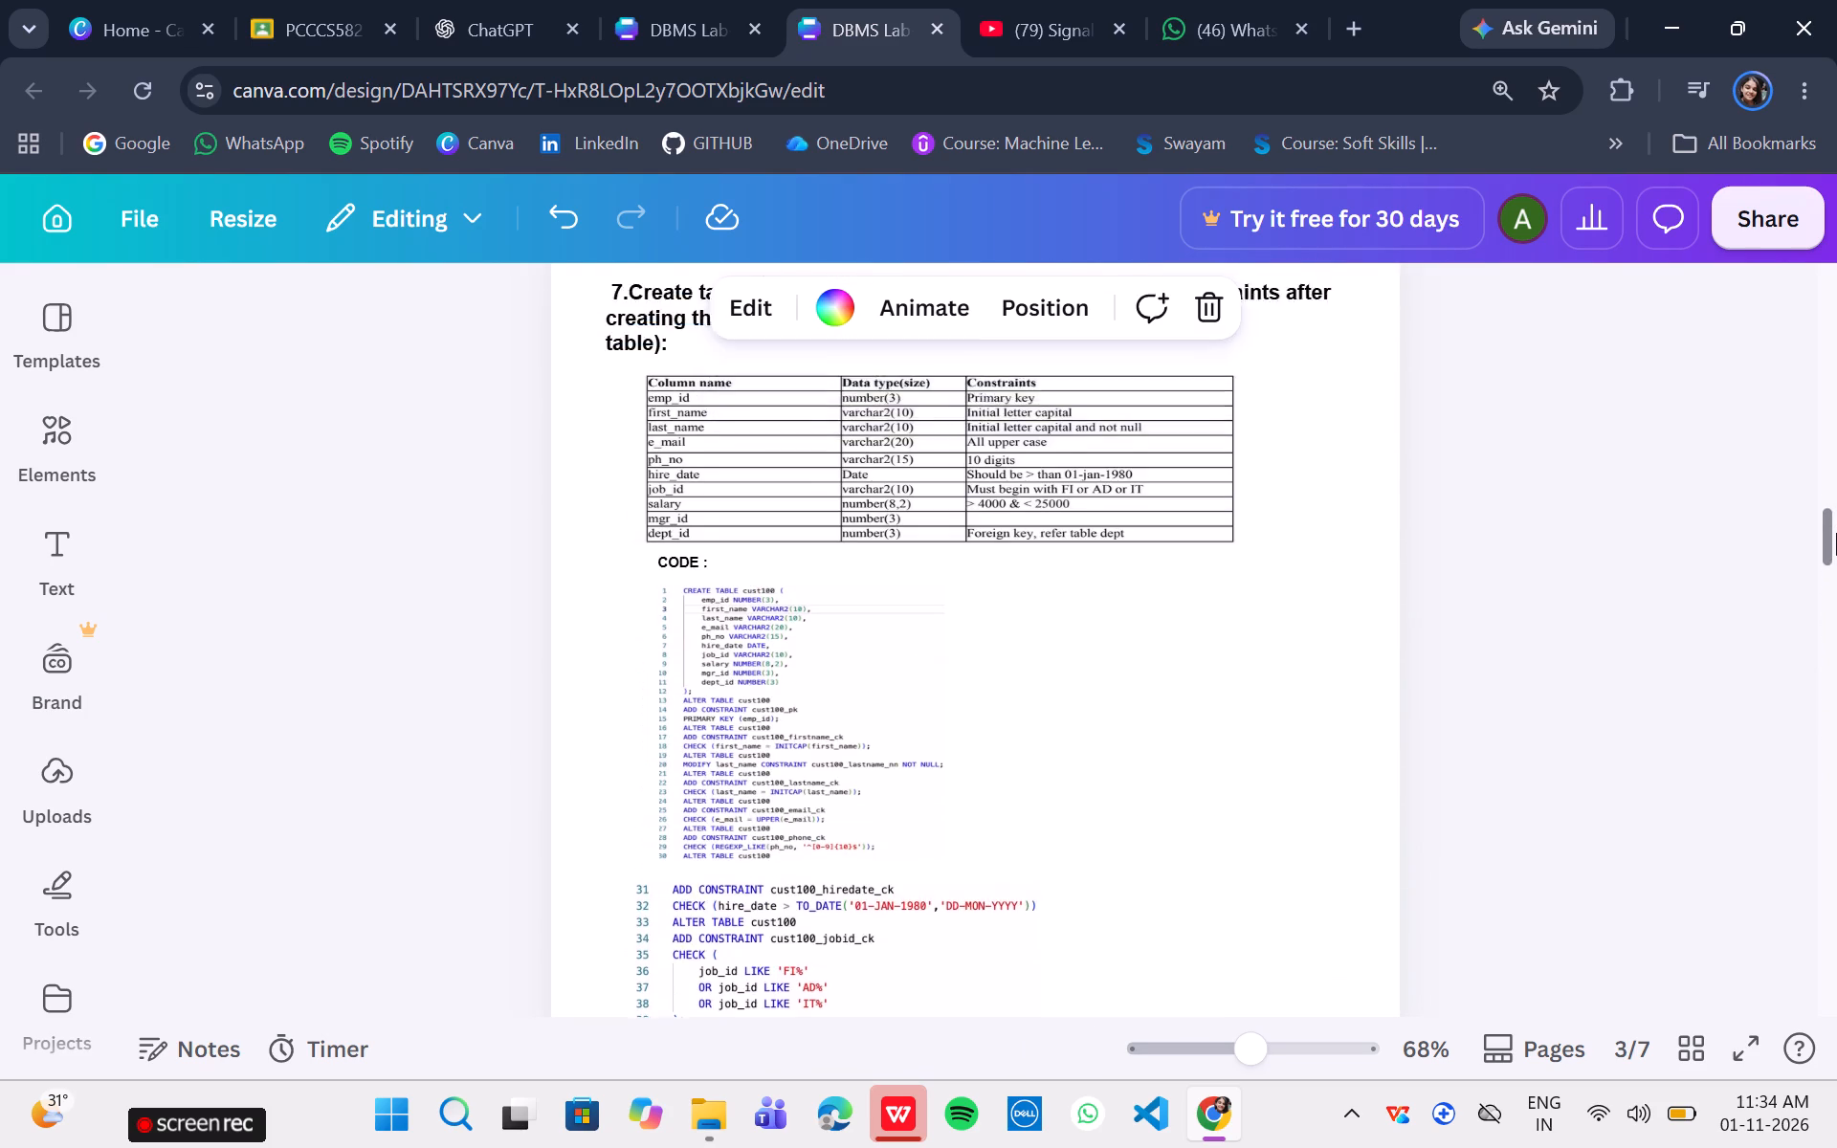
drag(1836, 533, 1831, 506)
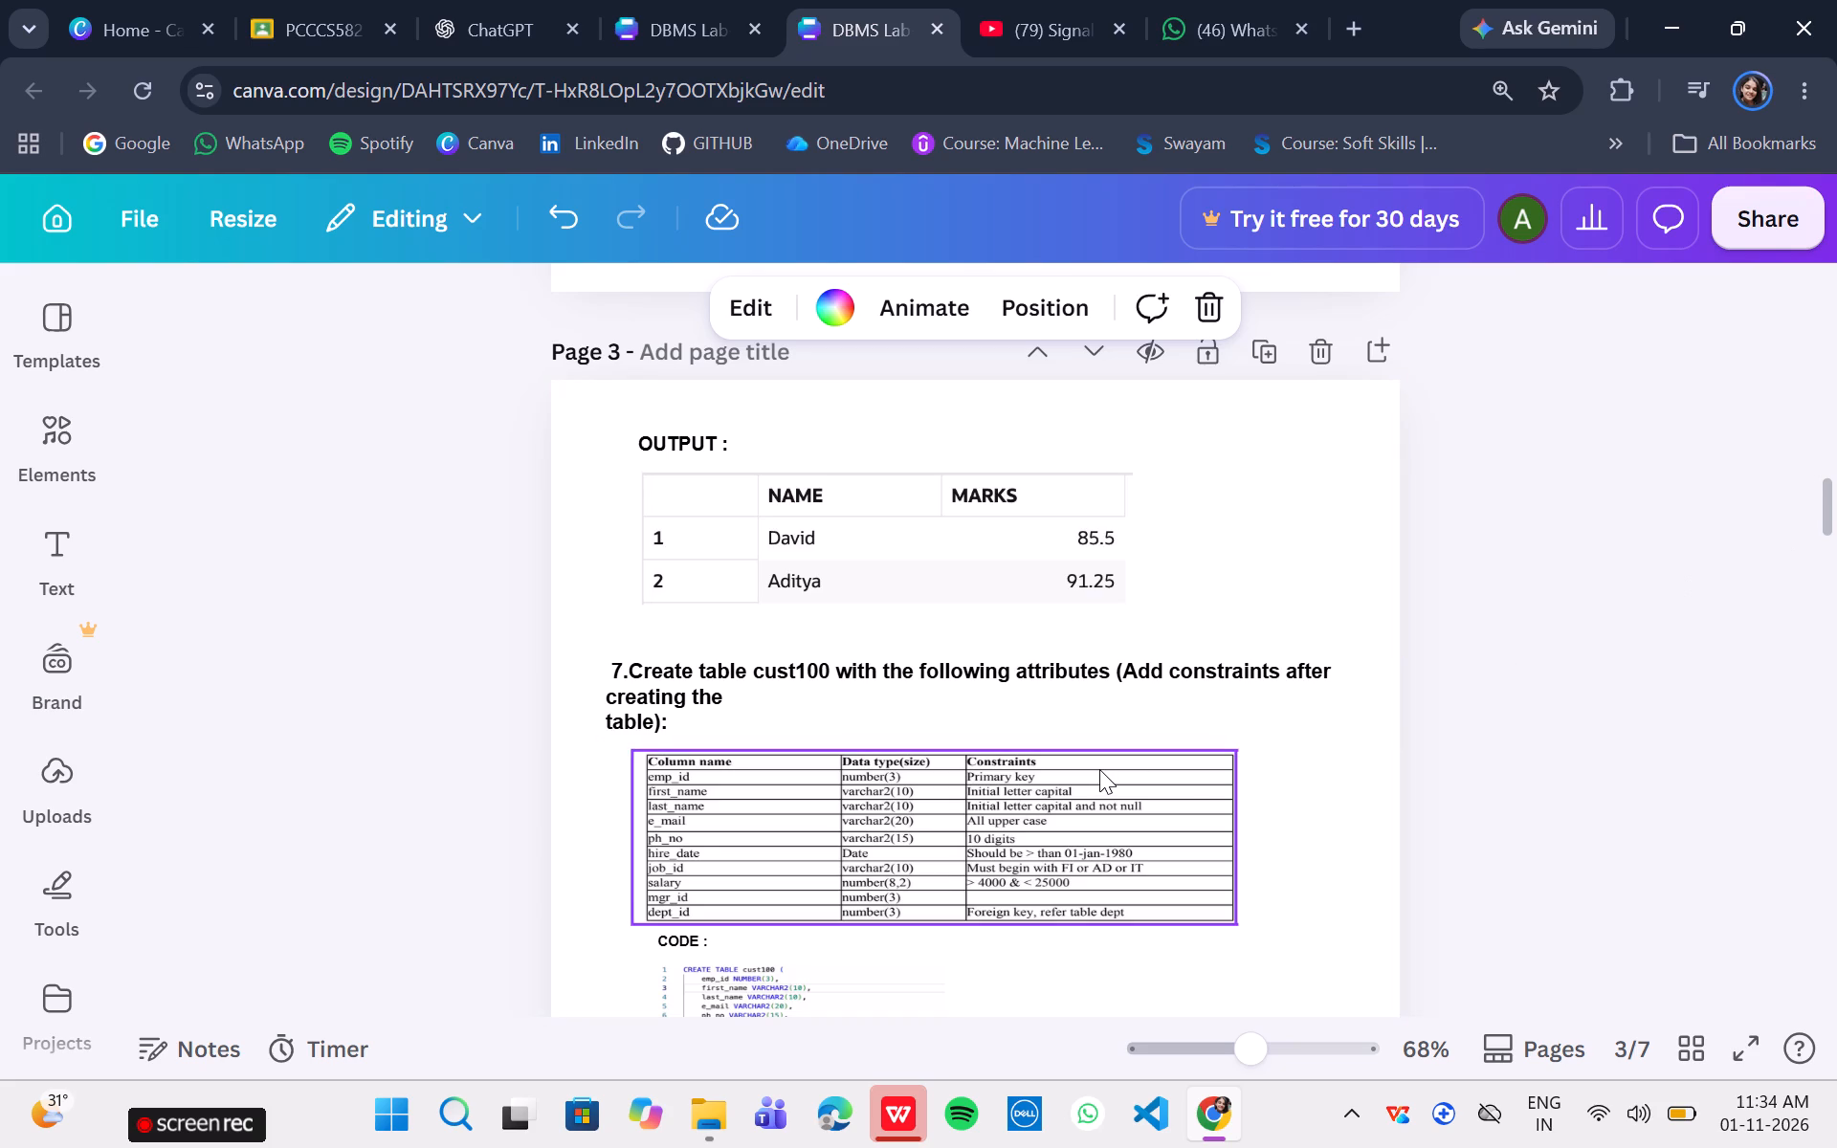
drag(1828, 514, 1827, 581)
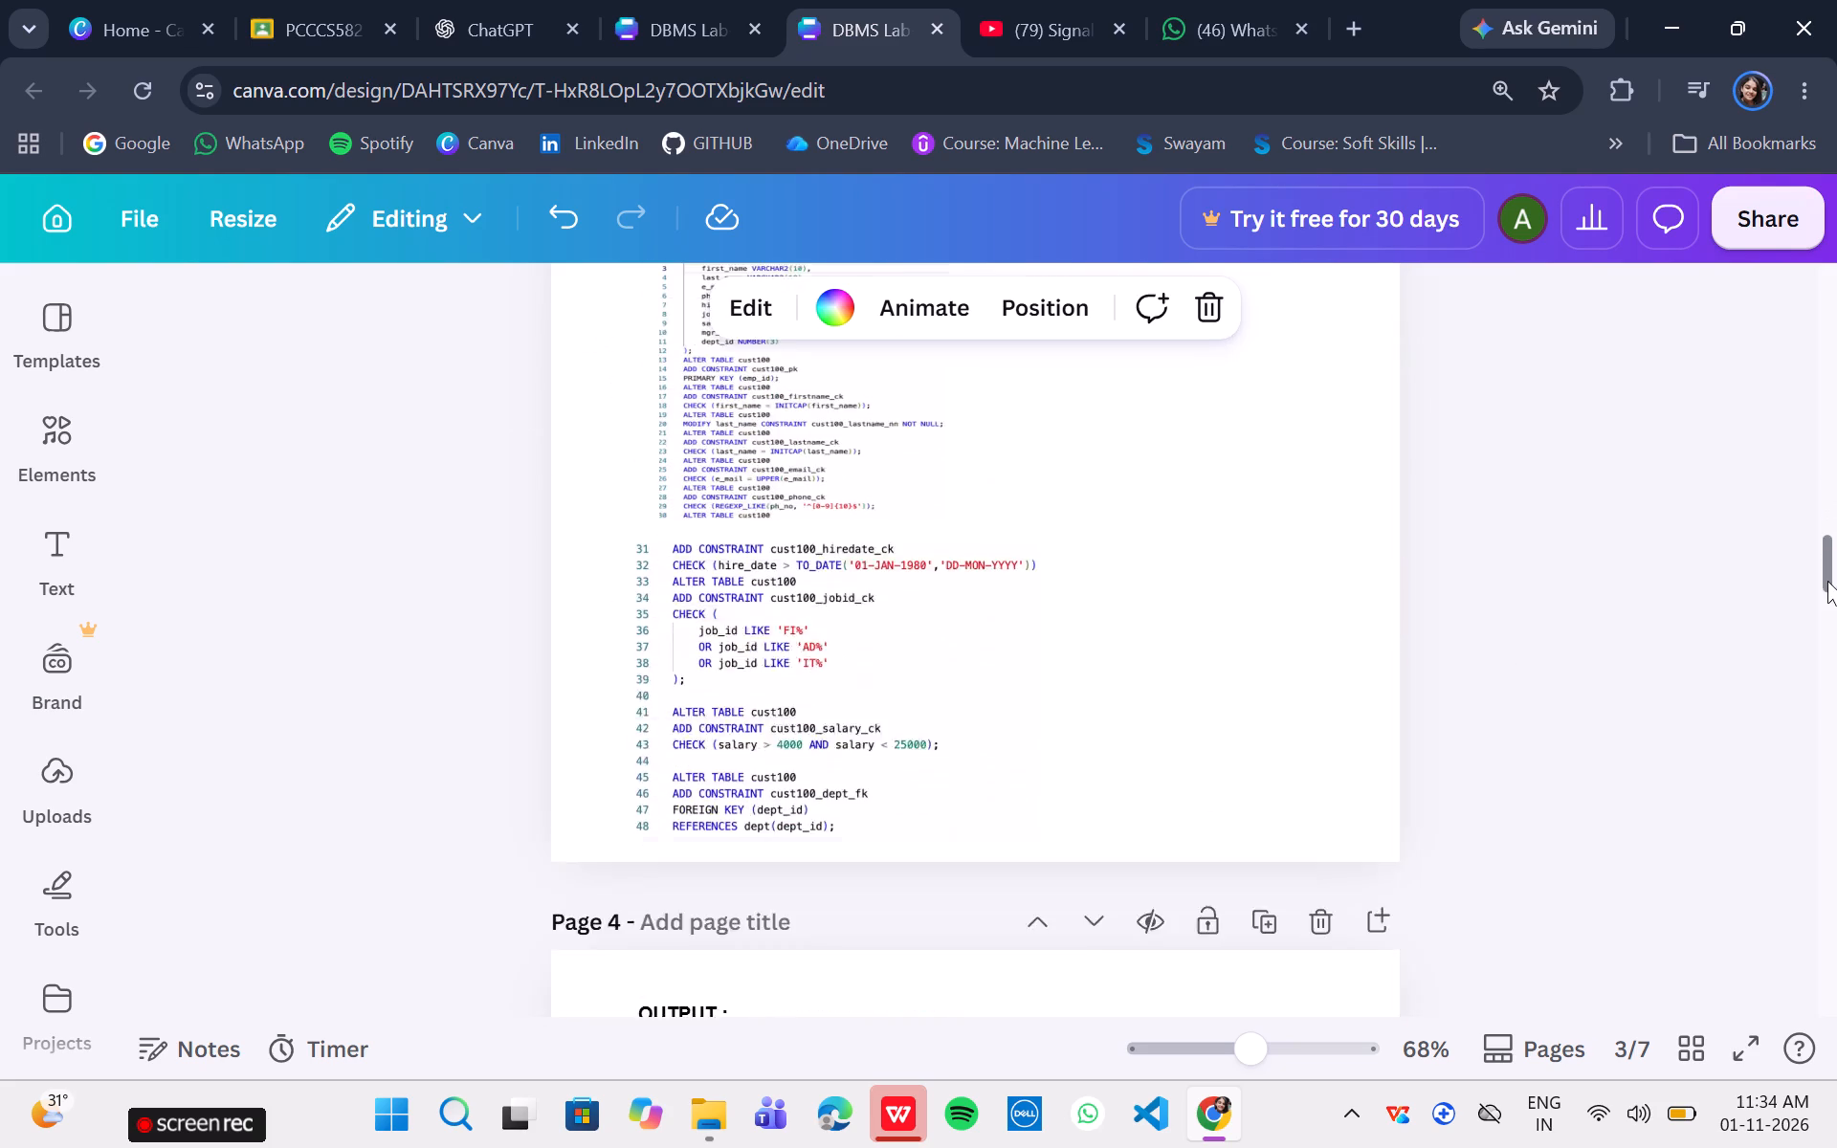
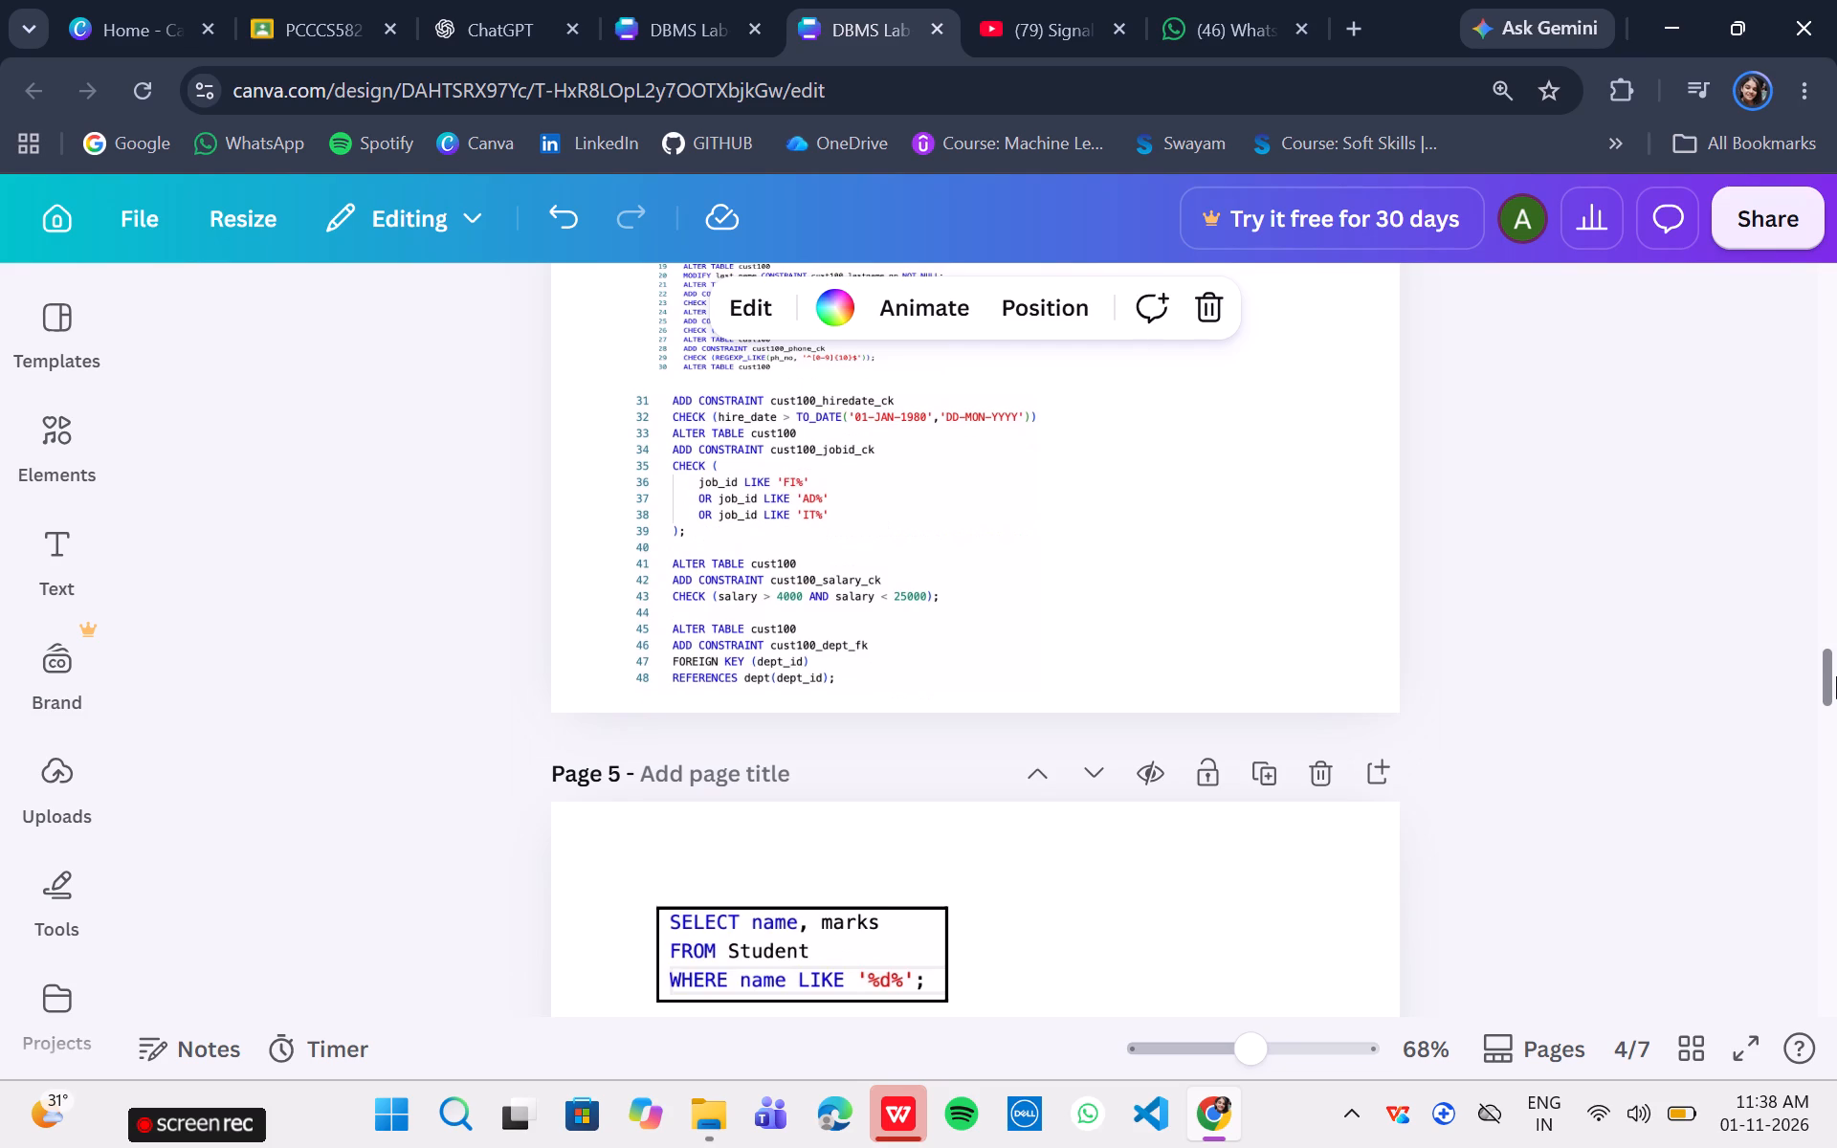
Delete the "SELECT name, marks" query image and its black border frame from the top of page 5.
drag(1828, 685, 1832, 611)
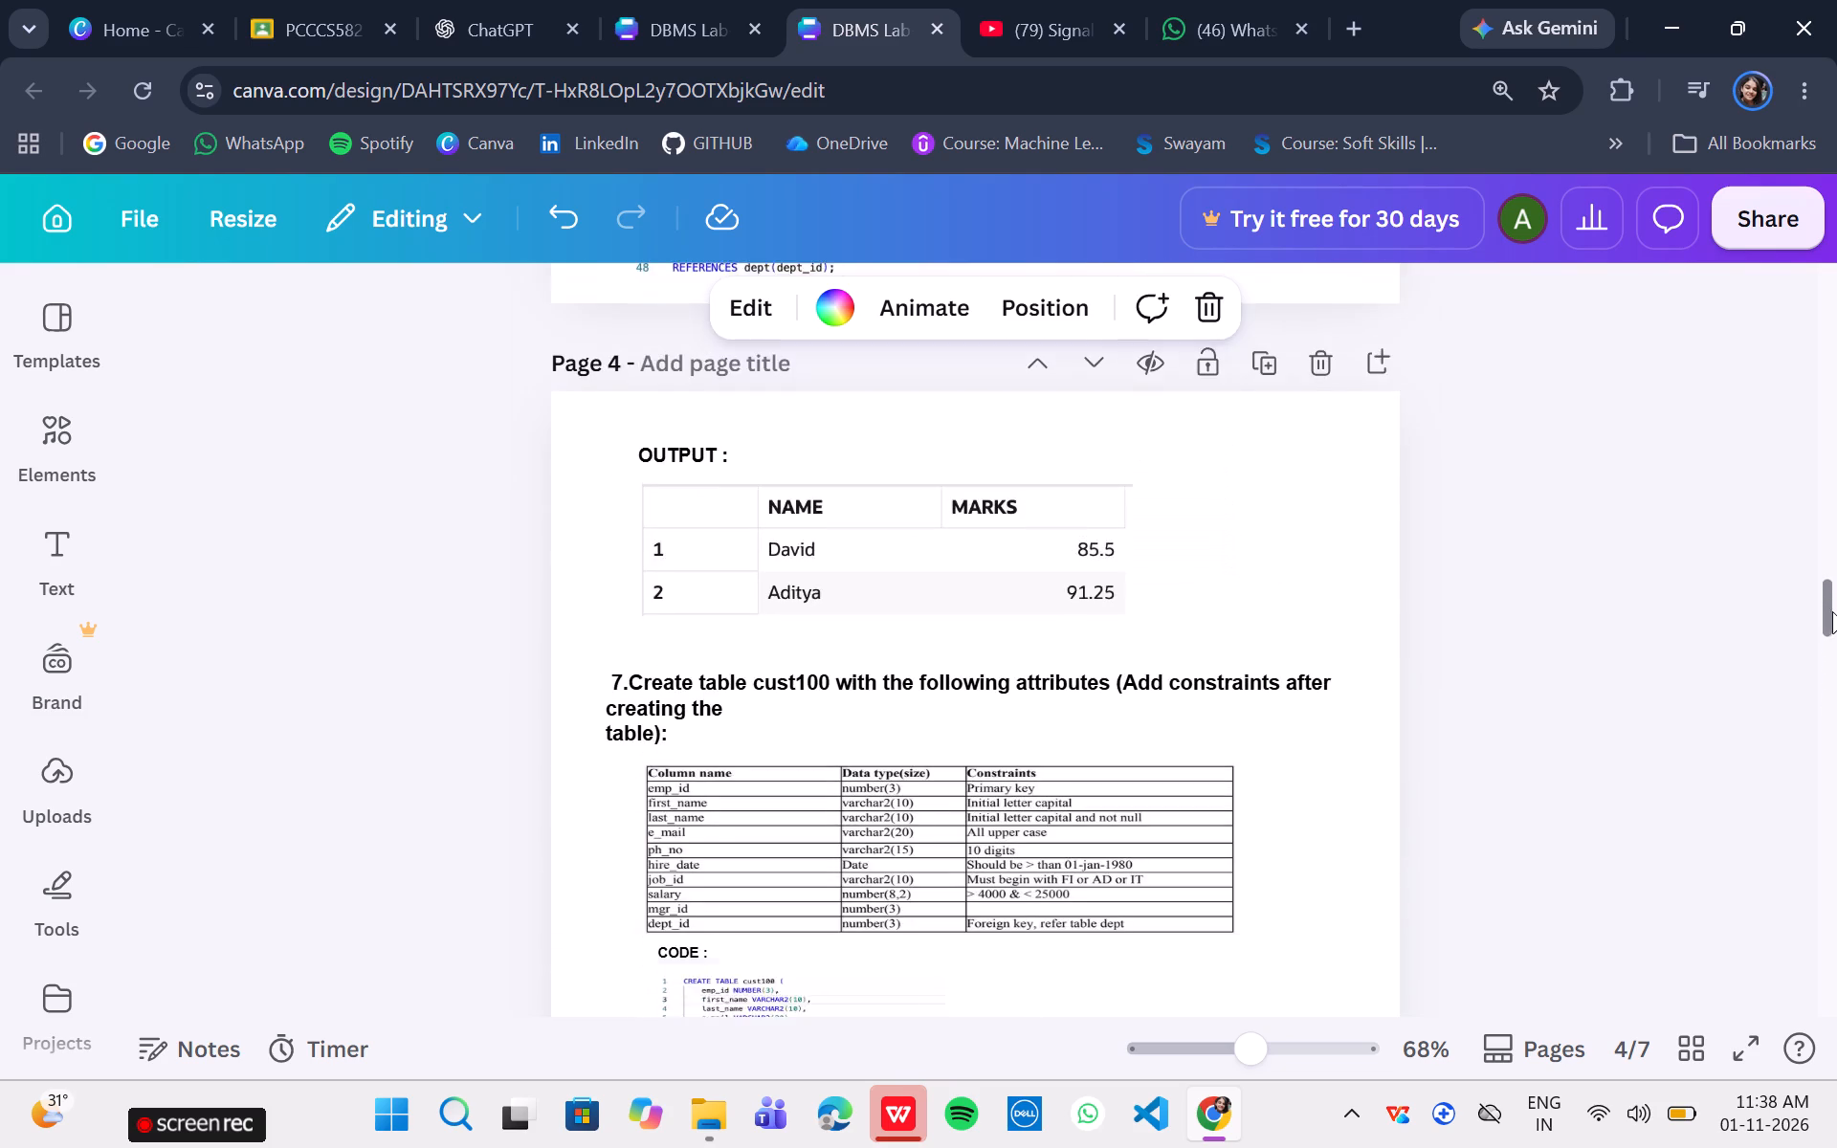
drag(1832, 611, 1832, 636)
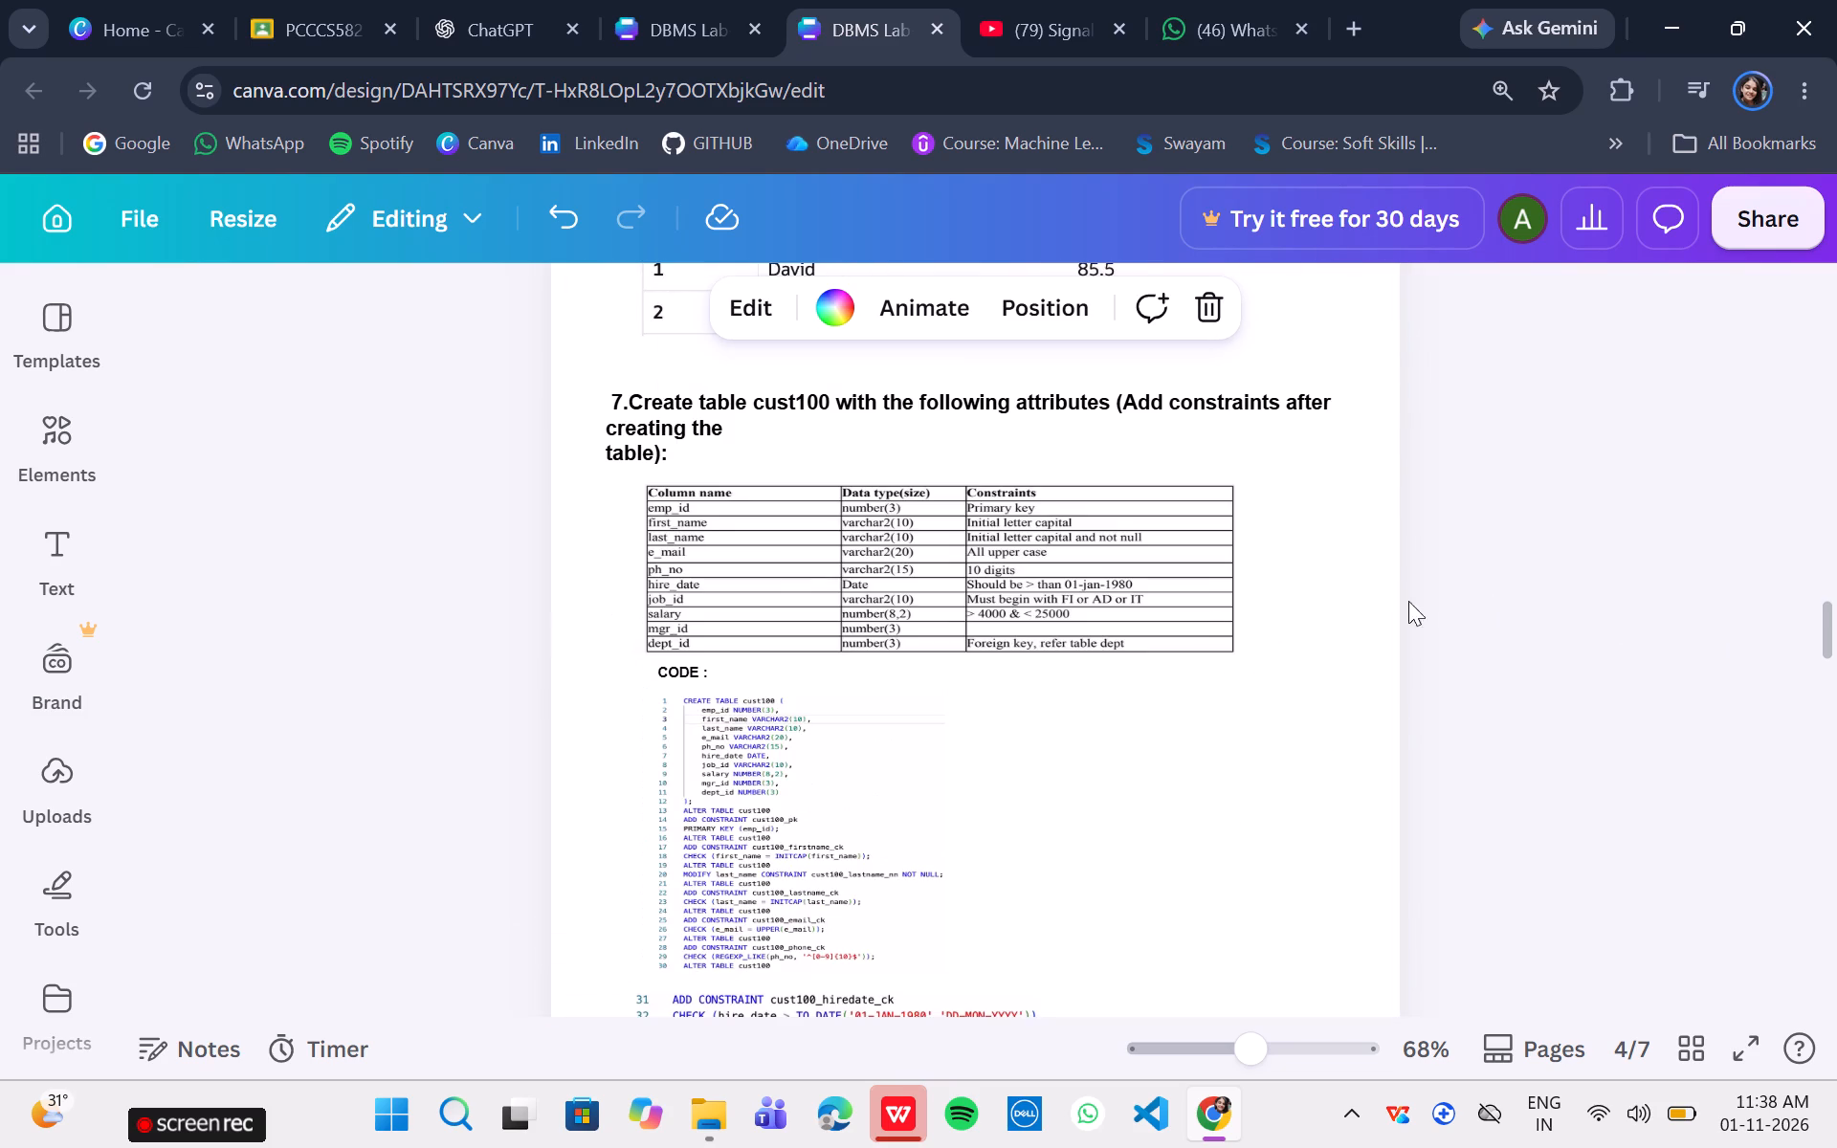
drag(1826, 599, 1834, 649)
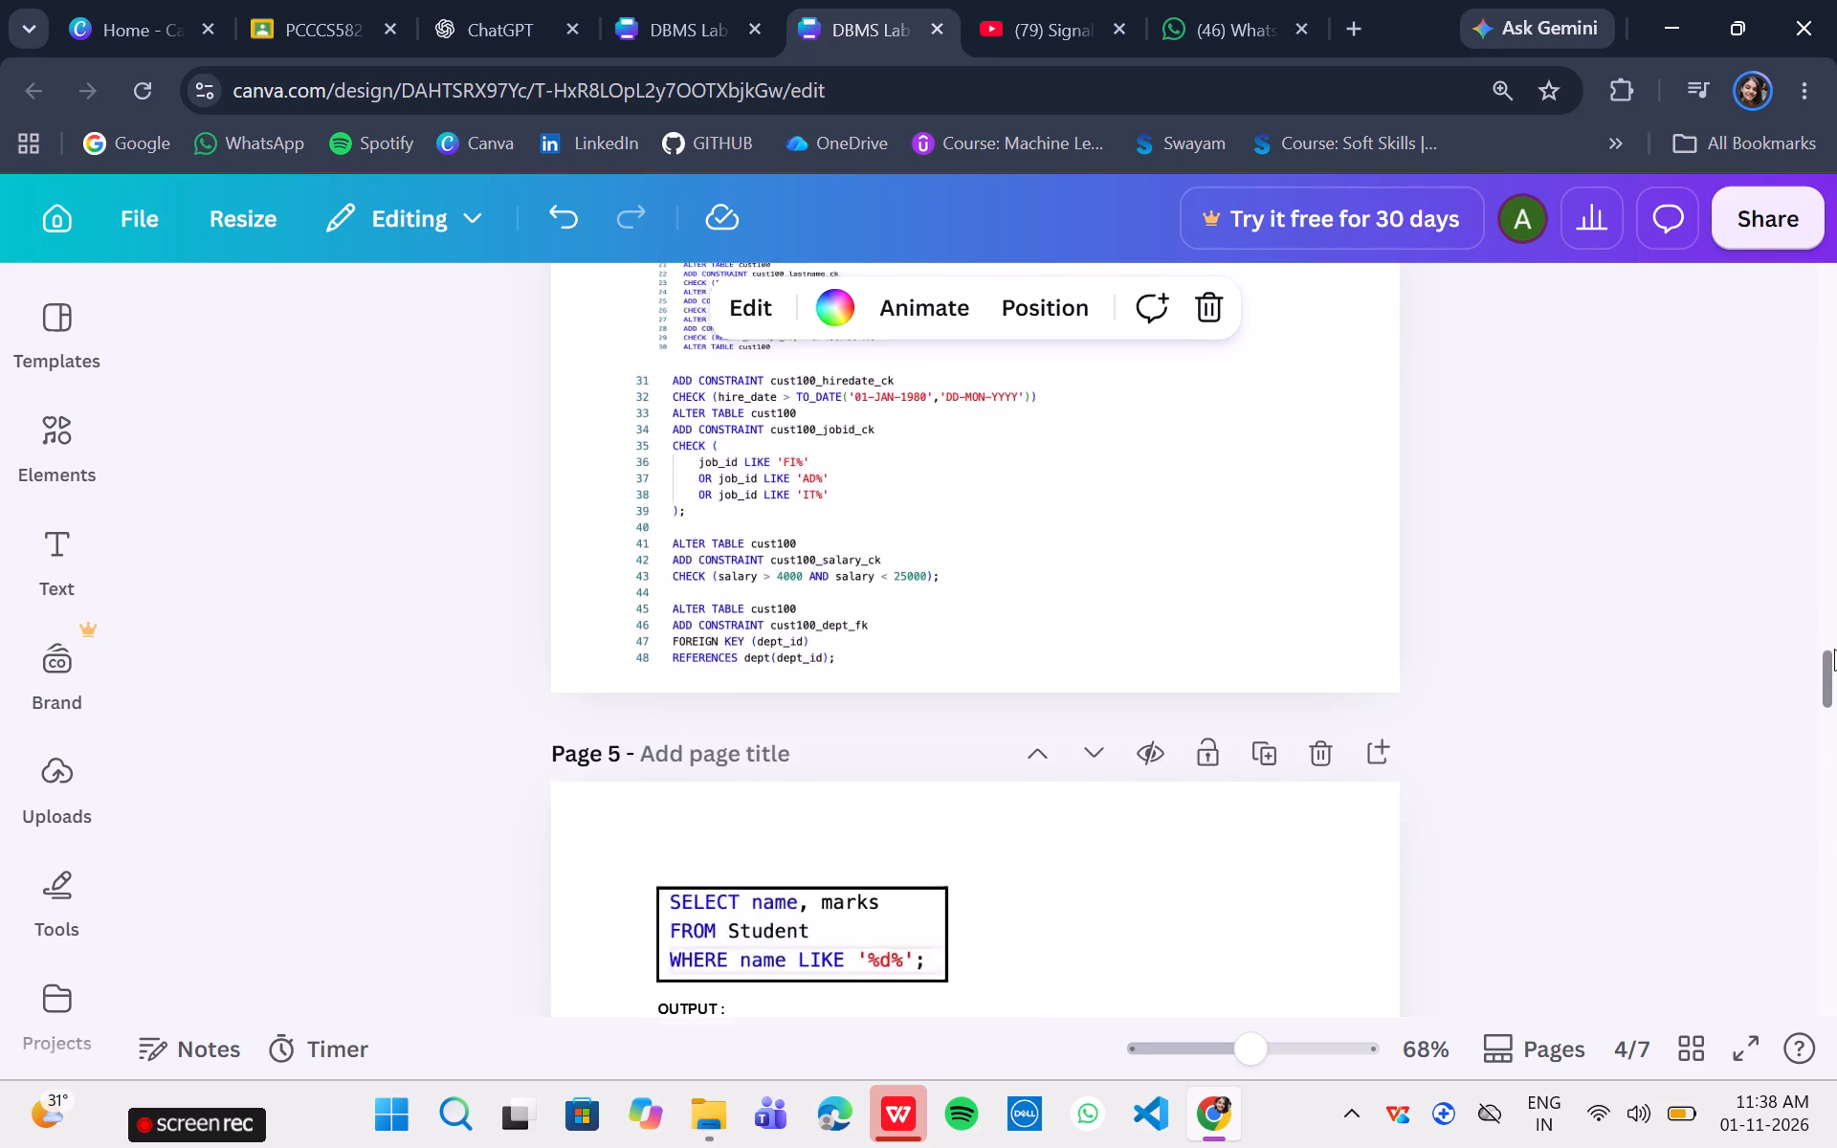
drag(1834, 649, 1827, 719)
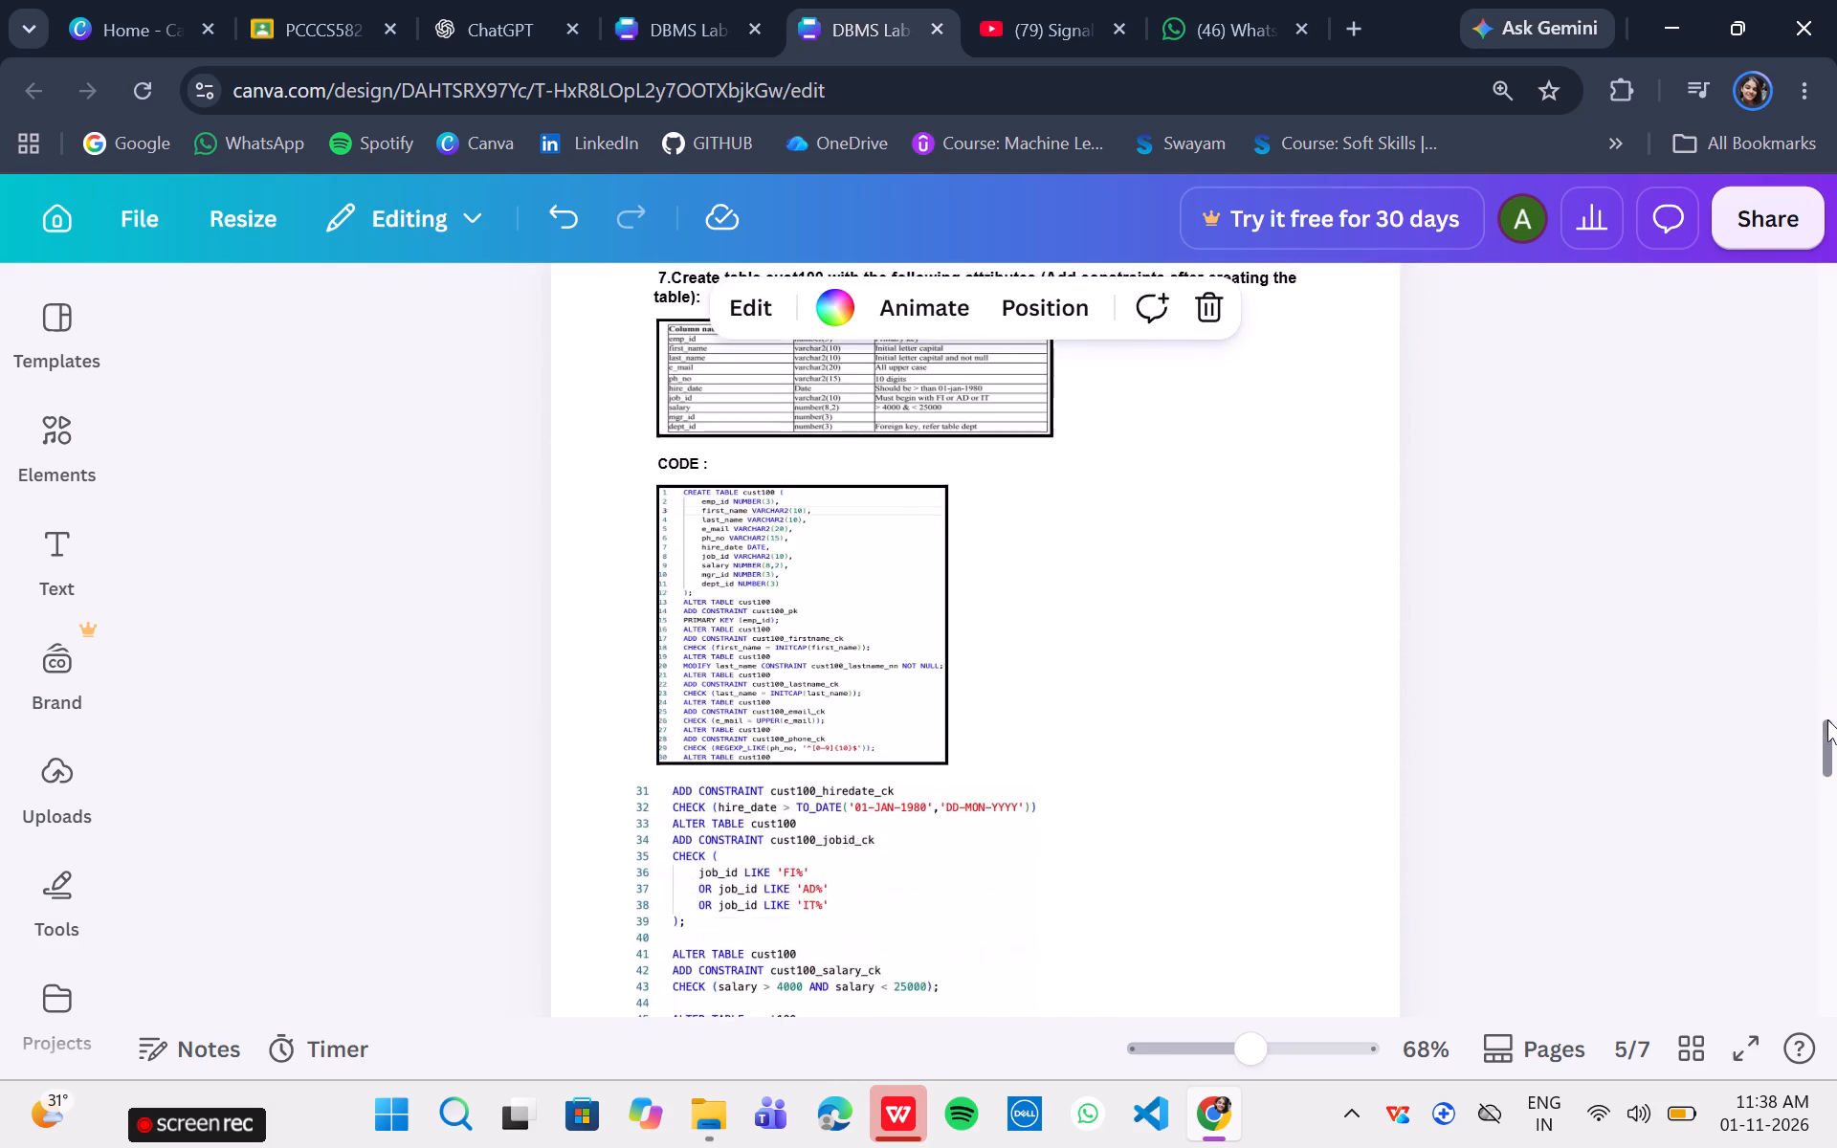
drag(1827, 719, 1828, 673)
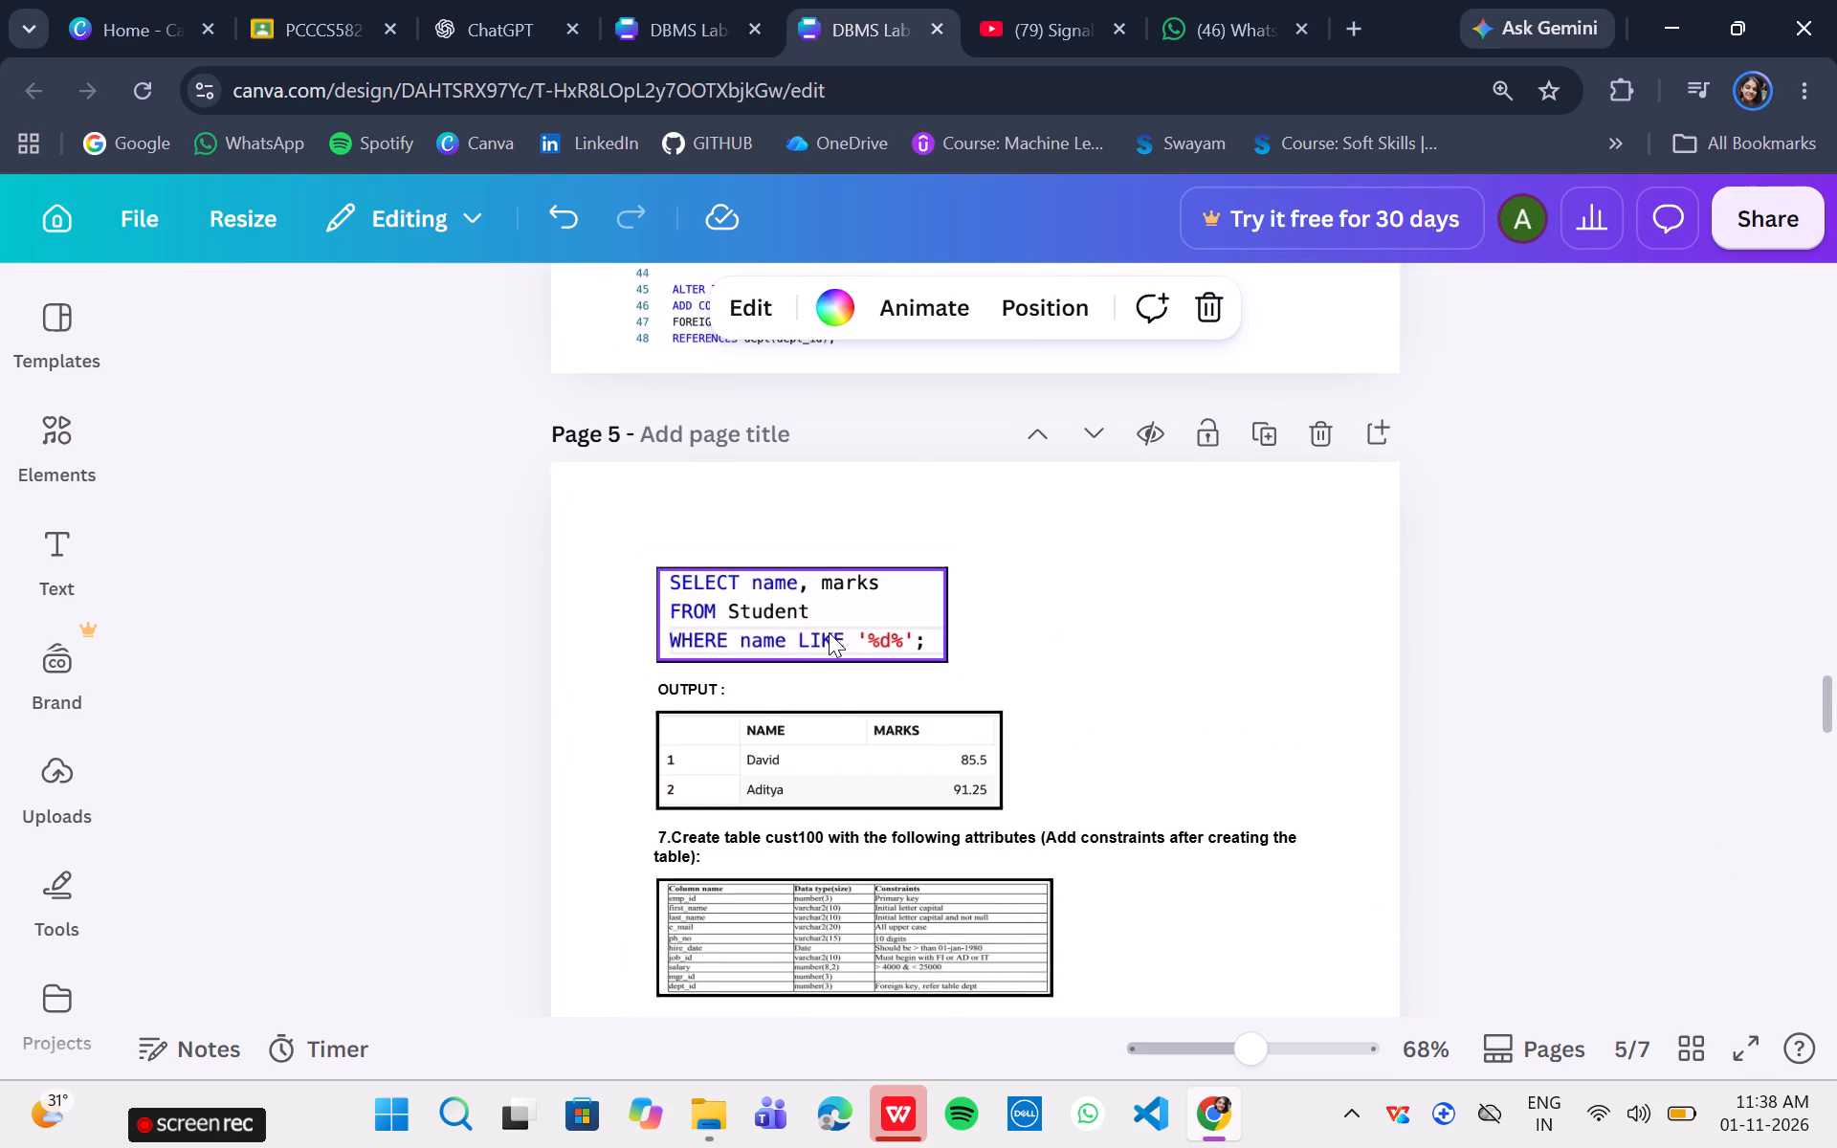
click(829, 632)
click(874, 670)
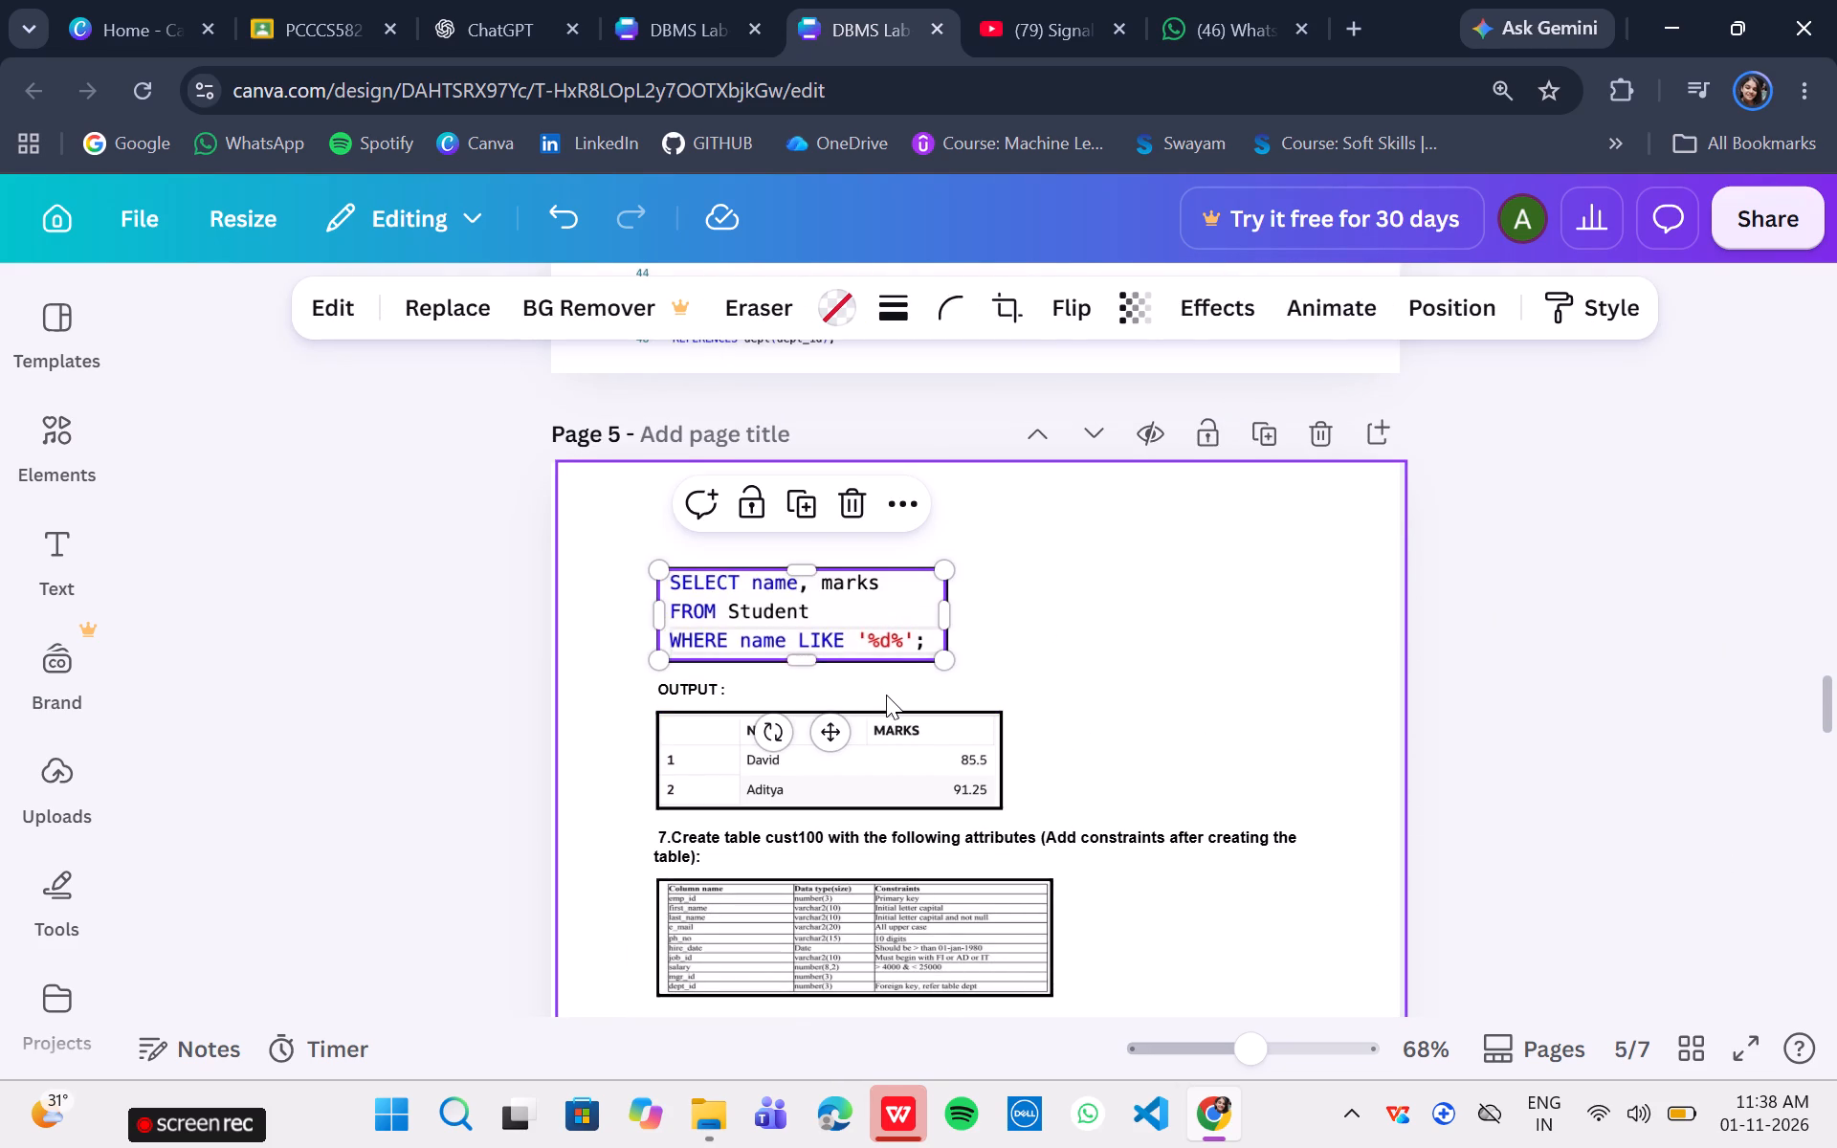
click(886, 695)
click(947, 644)
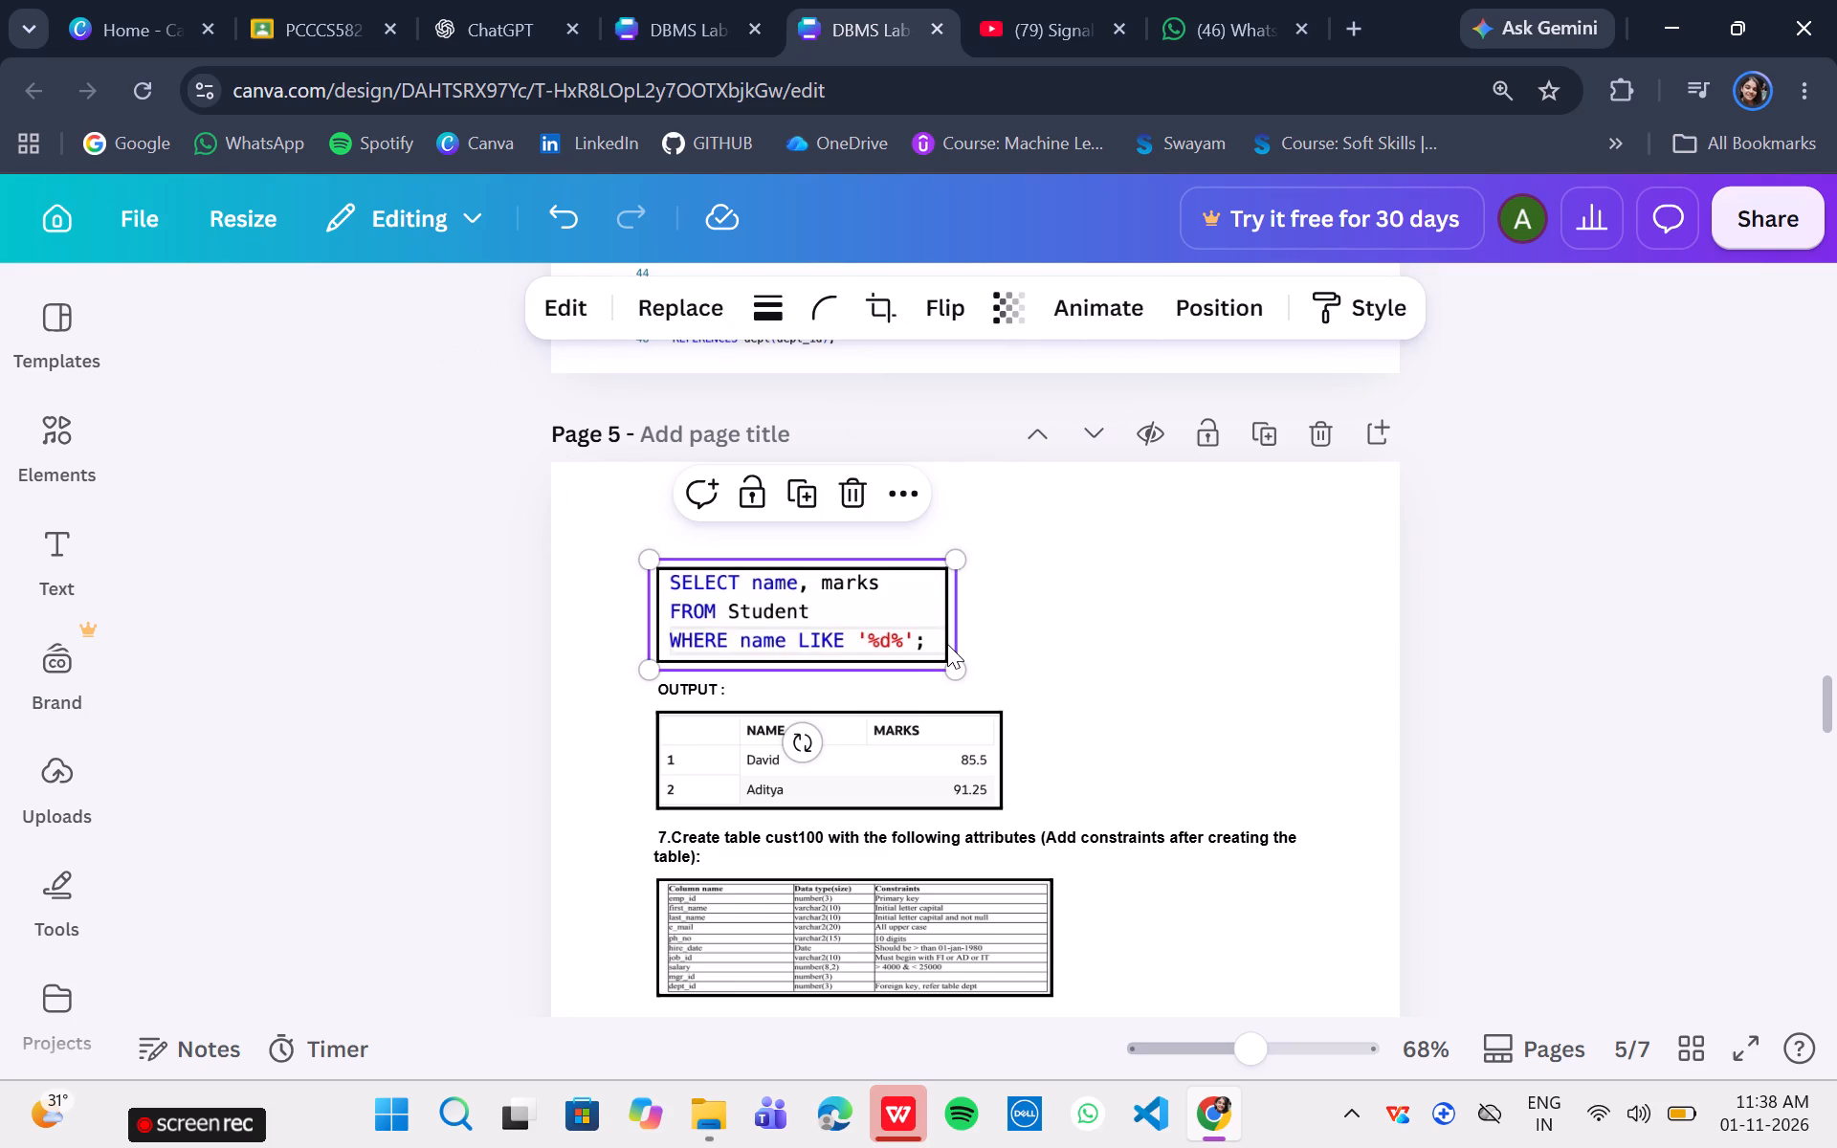
key(Delete)
drag(947, 644, 874, 623)
click(874, 623)
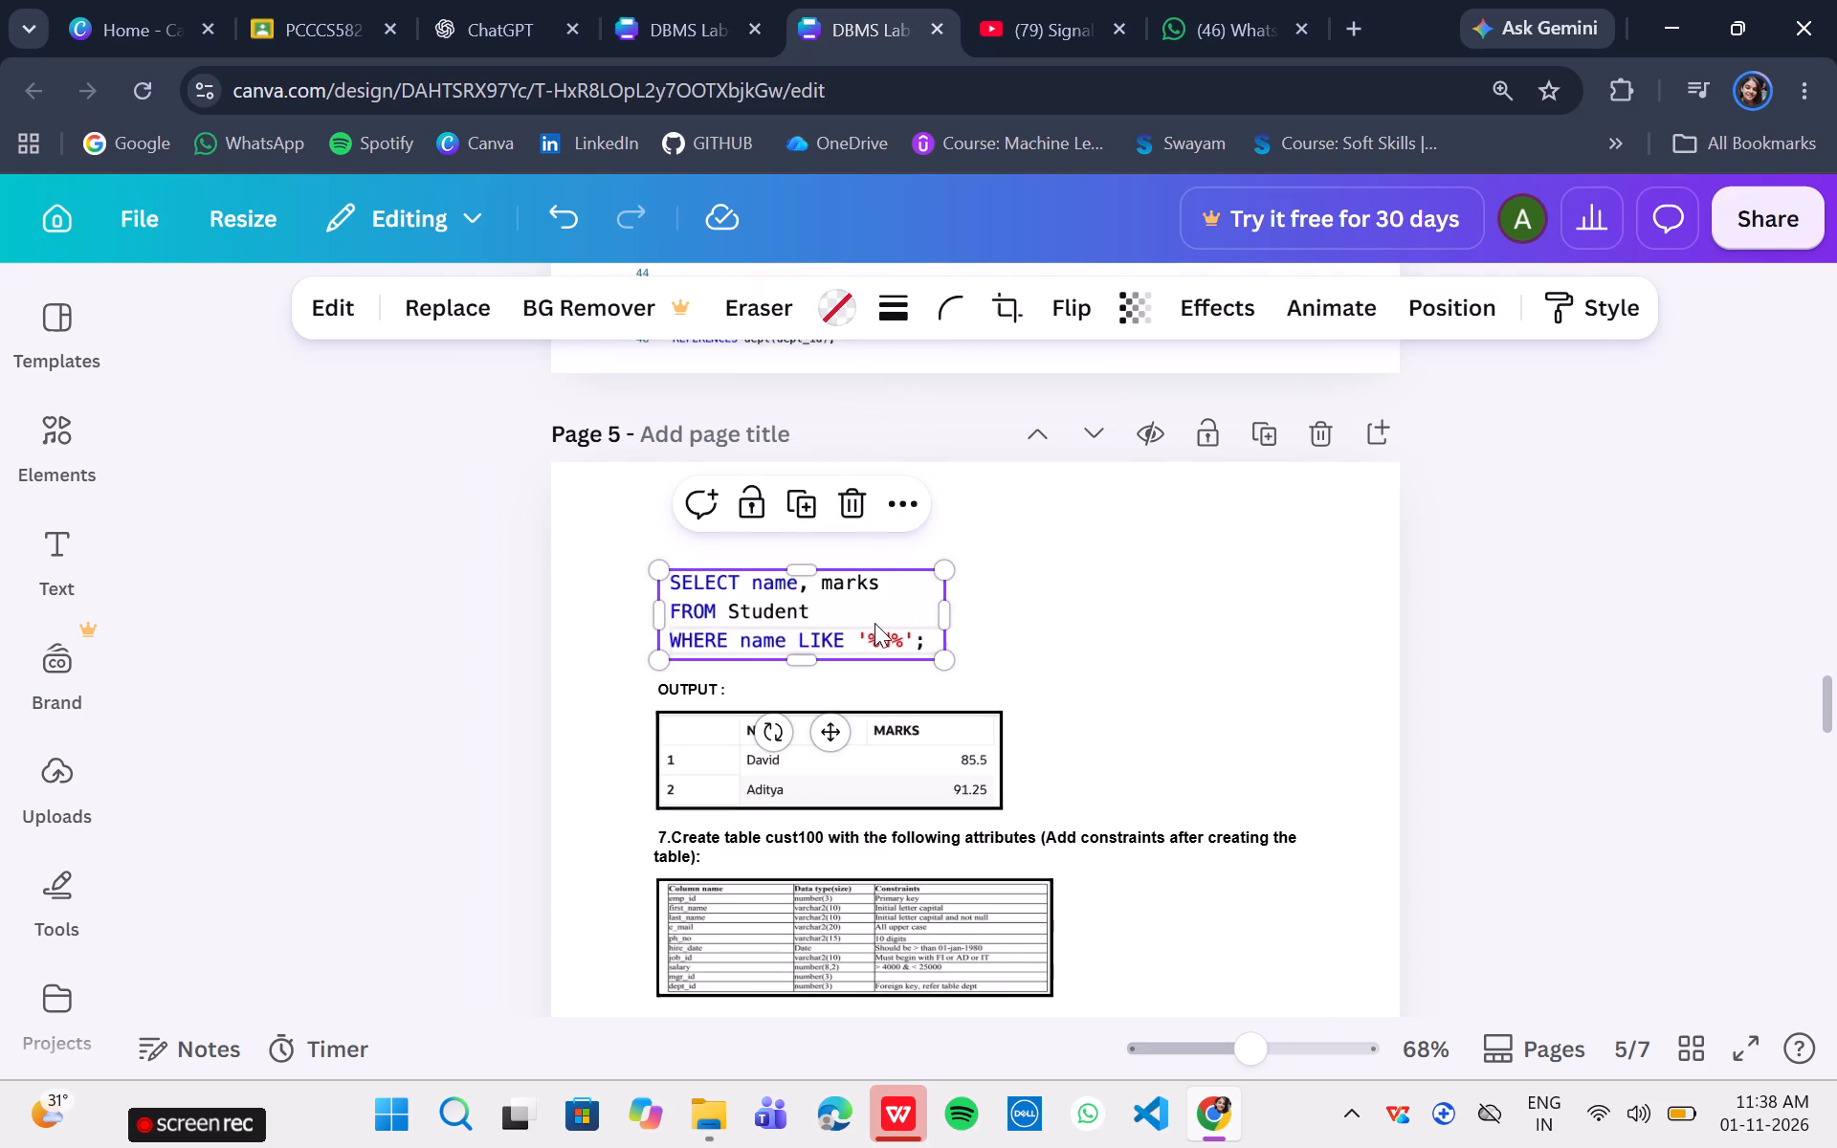
key(Delete)
key(Delete)
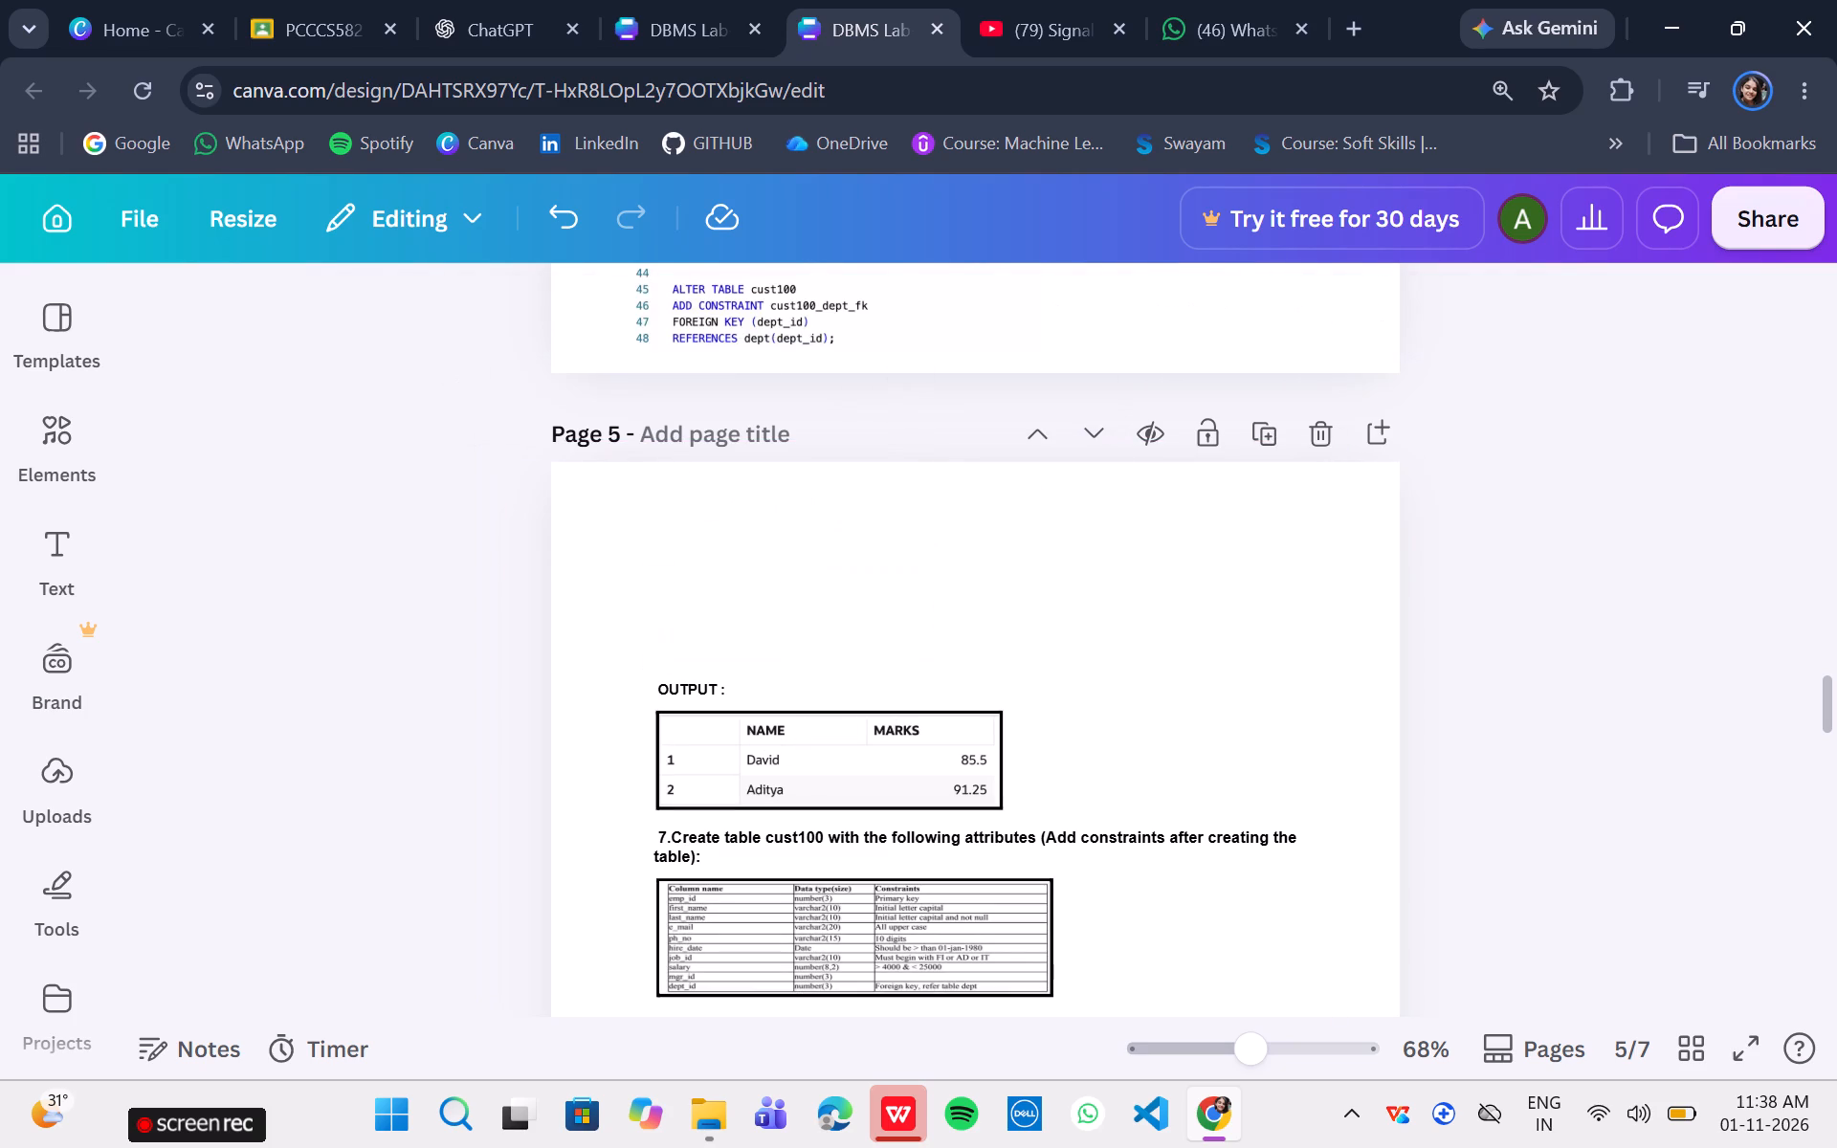
Delete the OUTPUT label and the NAME/MARKS result table with its border frame above question 7 on page 5.
click(691, 695)
key(Delete)
click(713, 705)
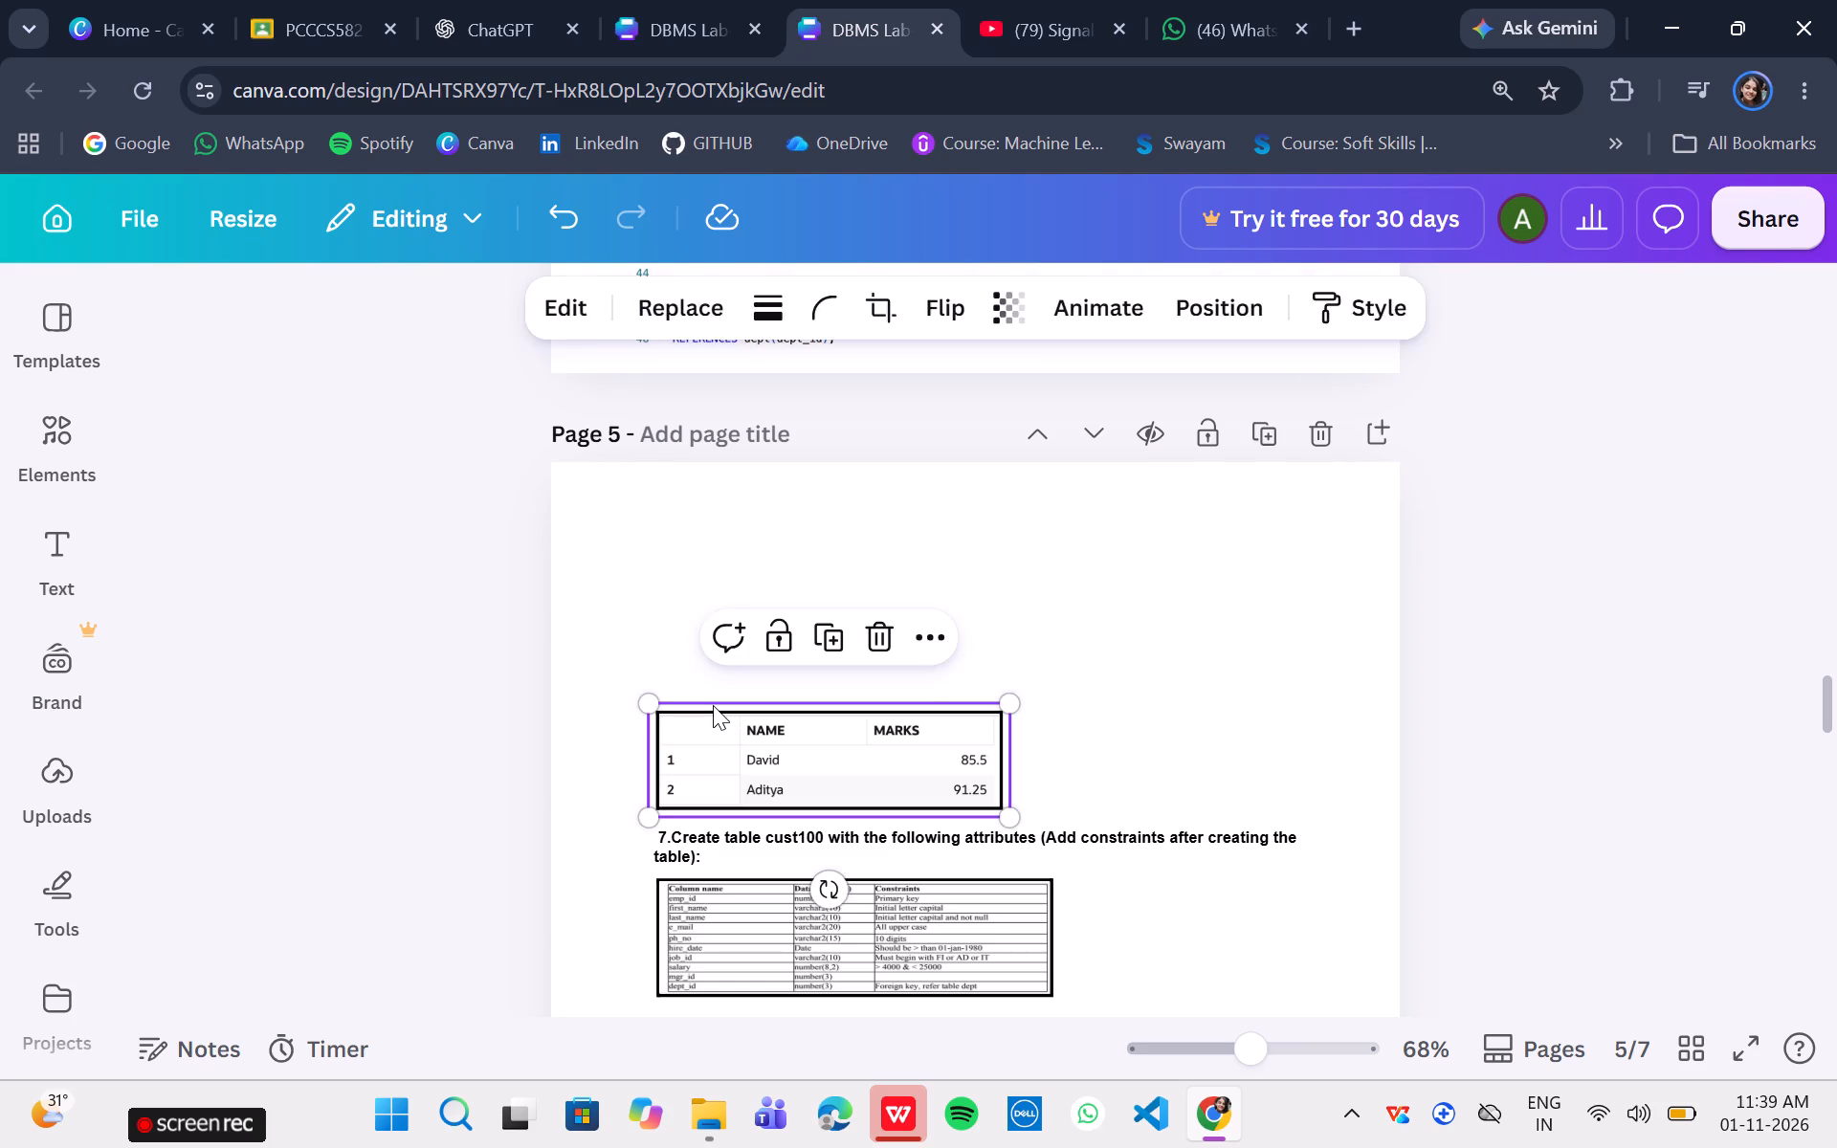
key(Delete)
click(717, 728)
key(Delete)
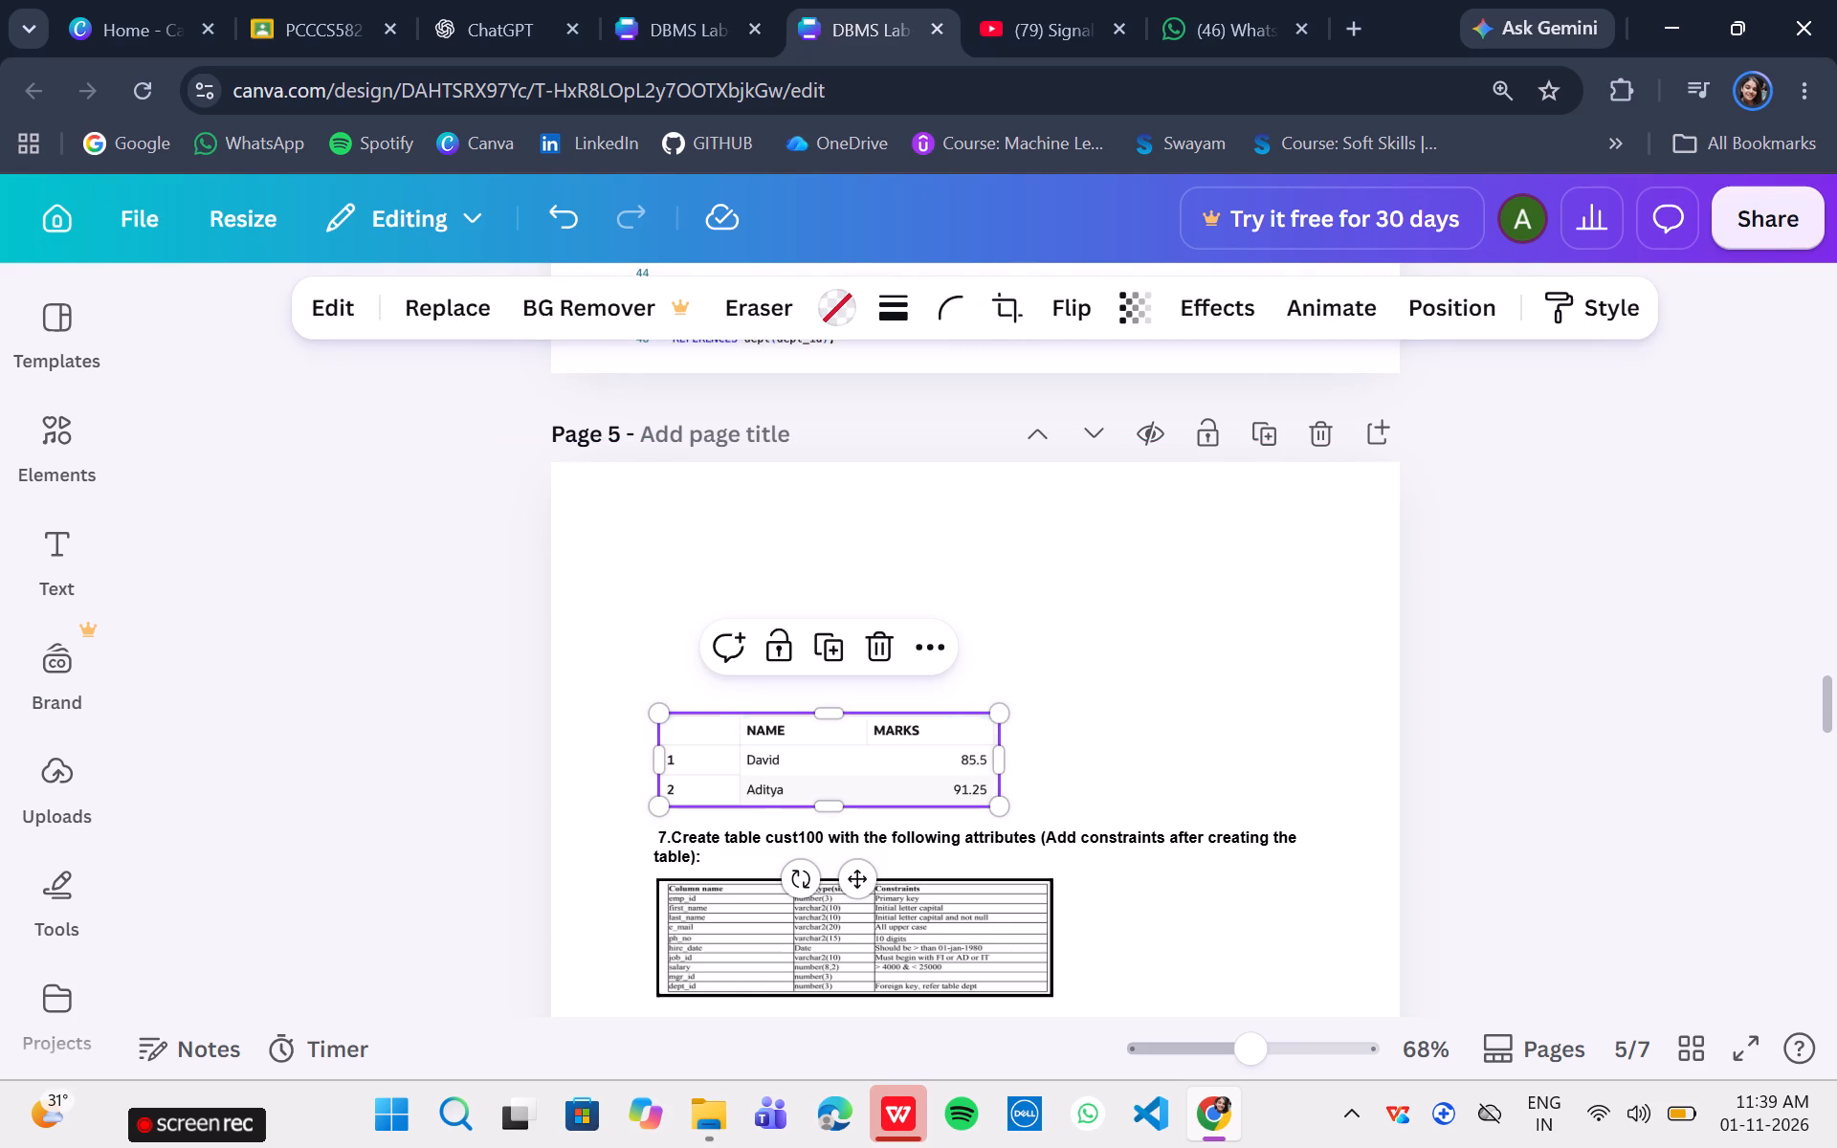
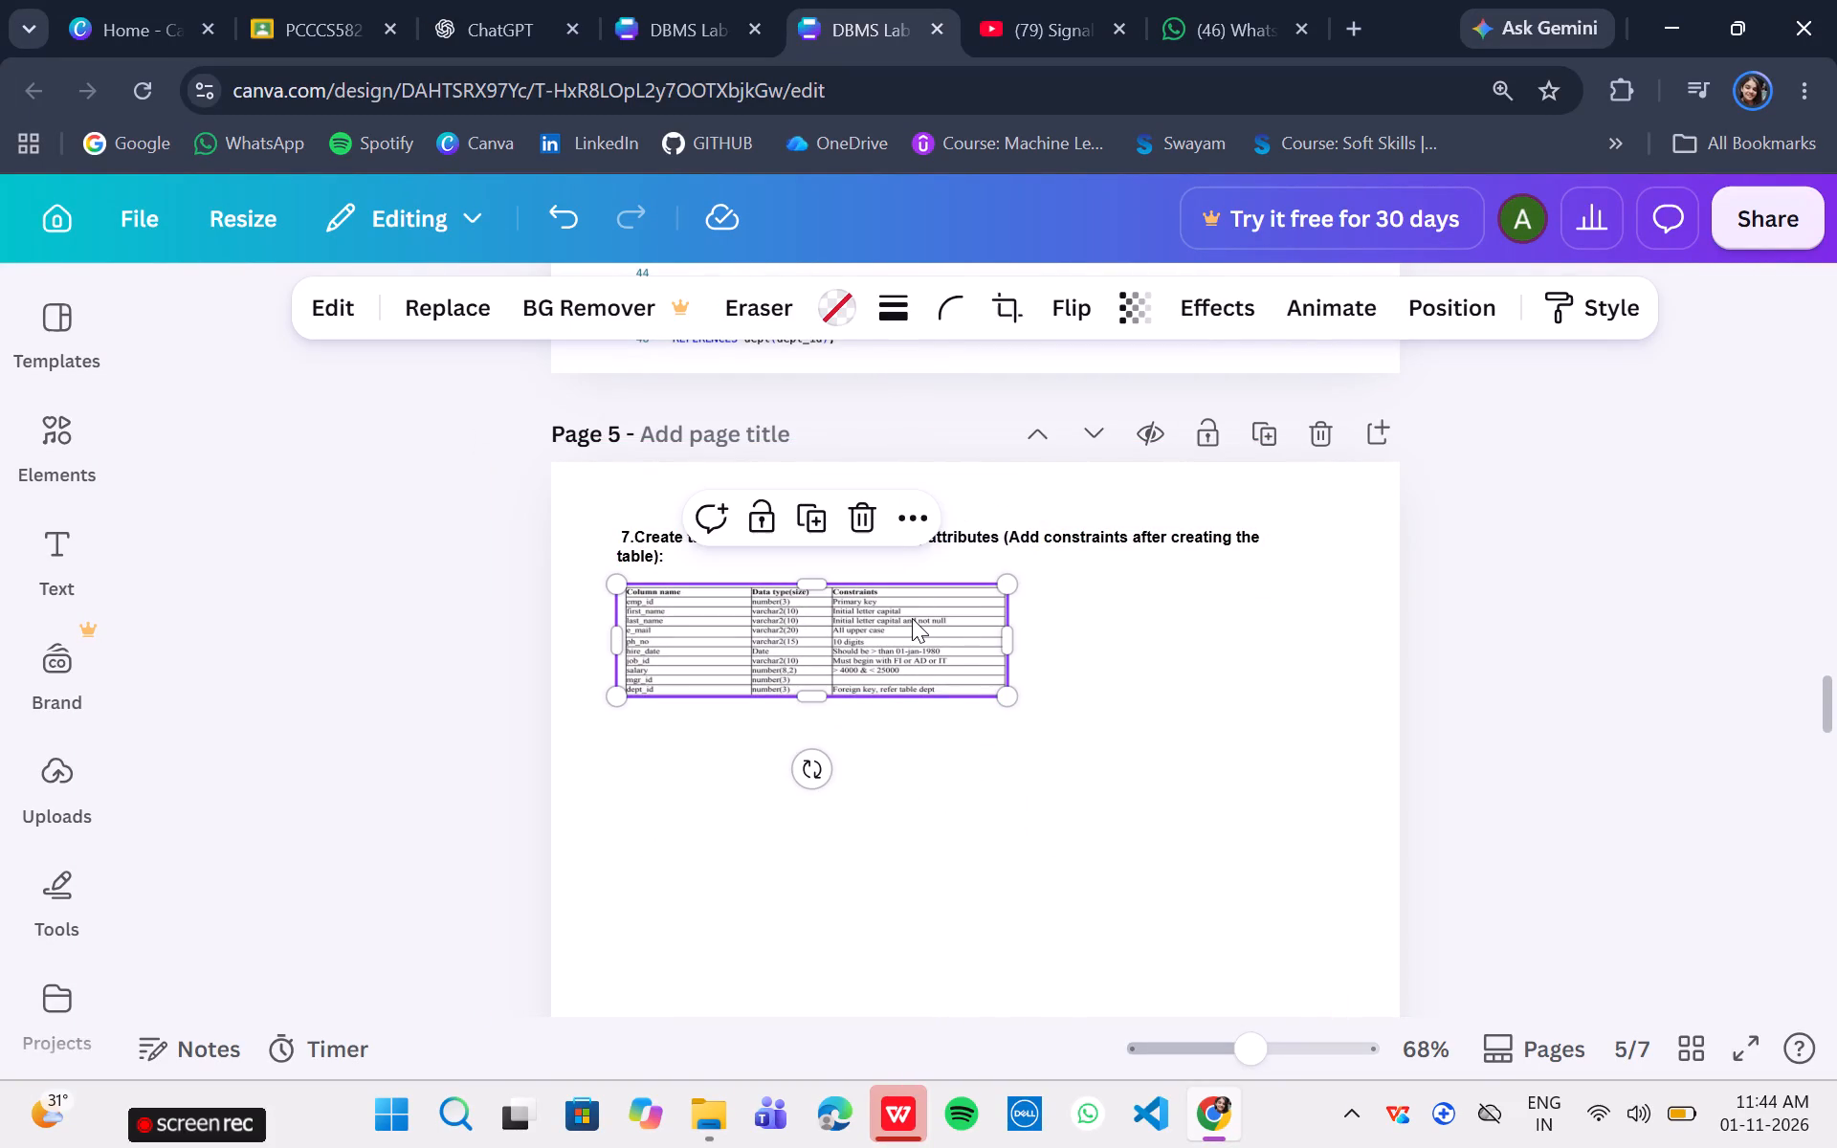
Enlarge the attribute table image beneath the question 7 heading on page 5 to about 13.8 wide by 4 high.
click(1022, 706)
drag(1022, 706, 993, 694)
click(993, 694)
drag(1010, 694, 1172, 753)
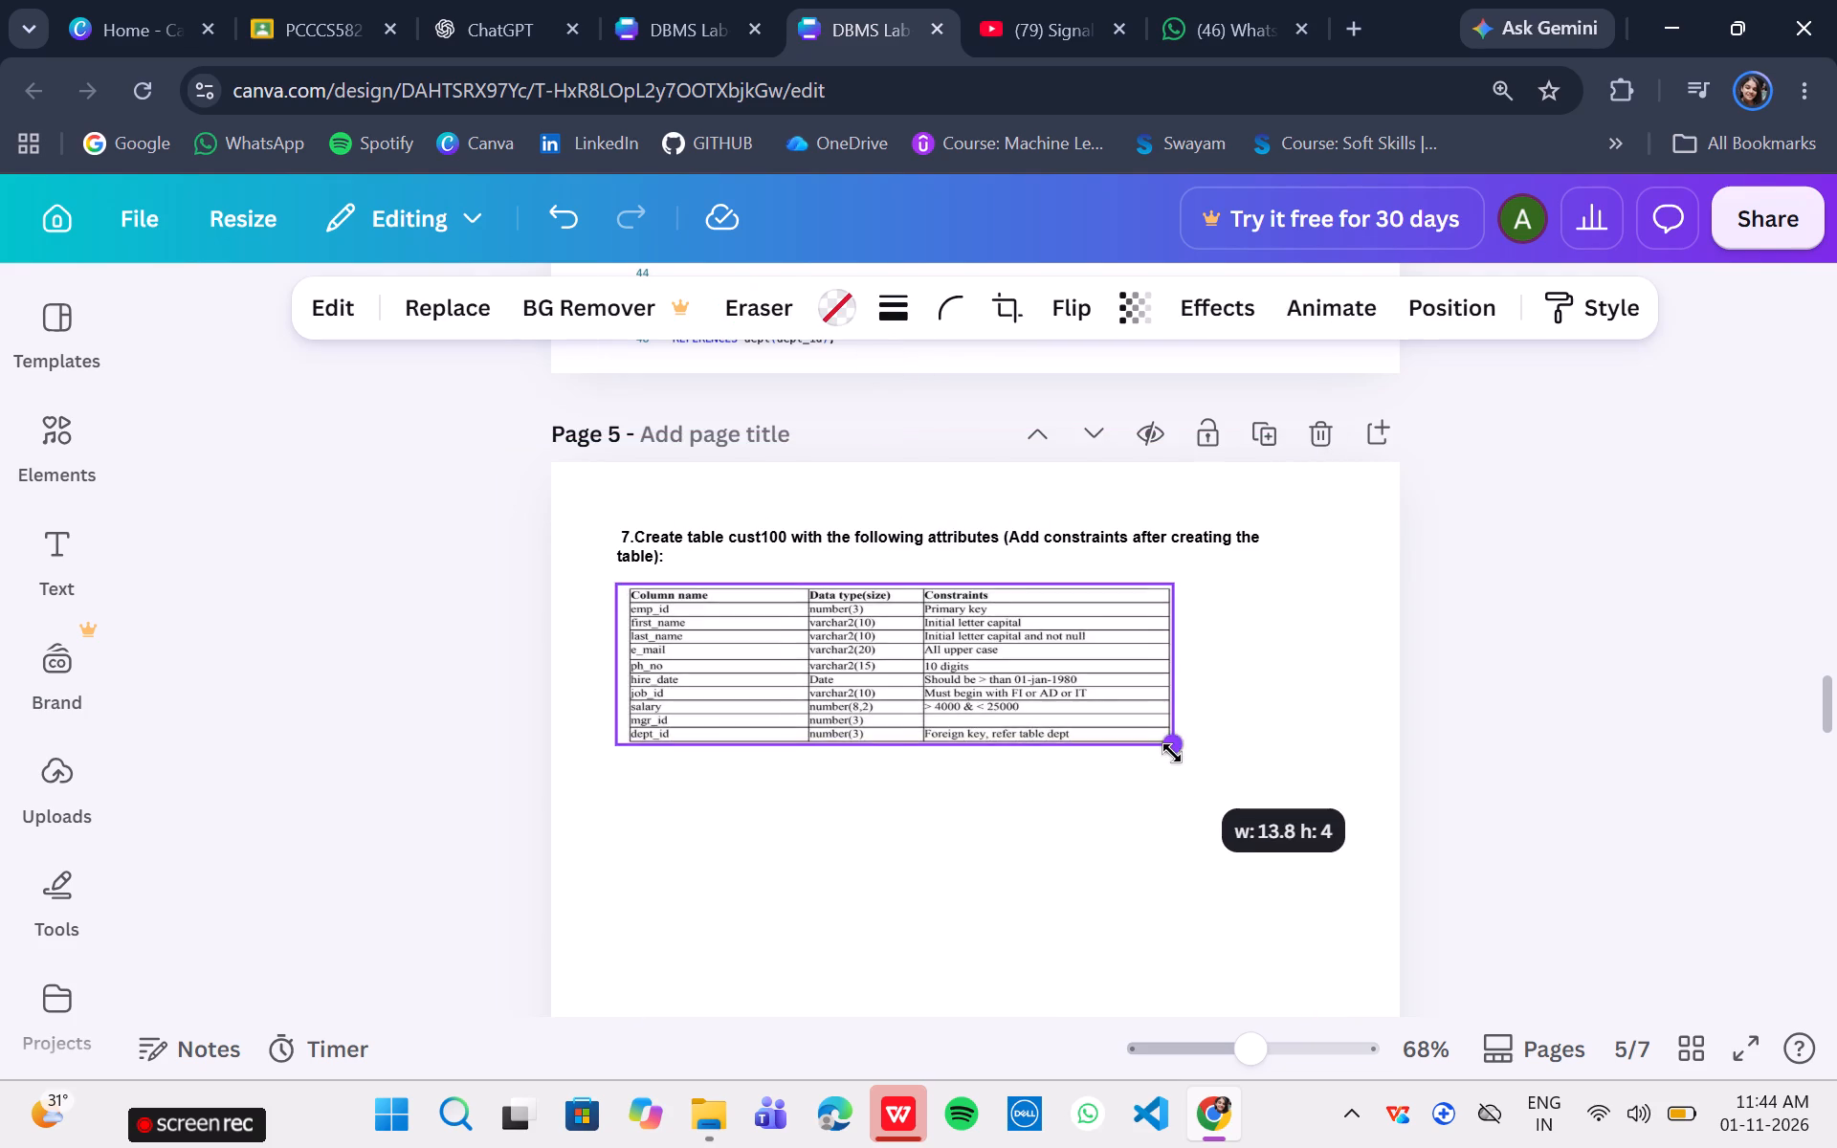
Enlarge the attribute table image beneath the question 7 heading on page 5 to nearly the heading's width.
drag(1172, 753, 1247, 765)
click(1720, 794)
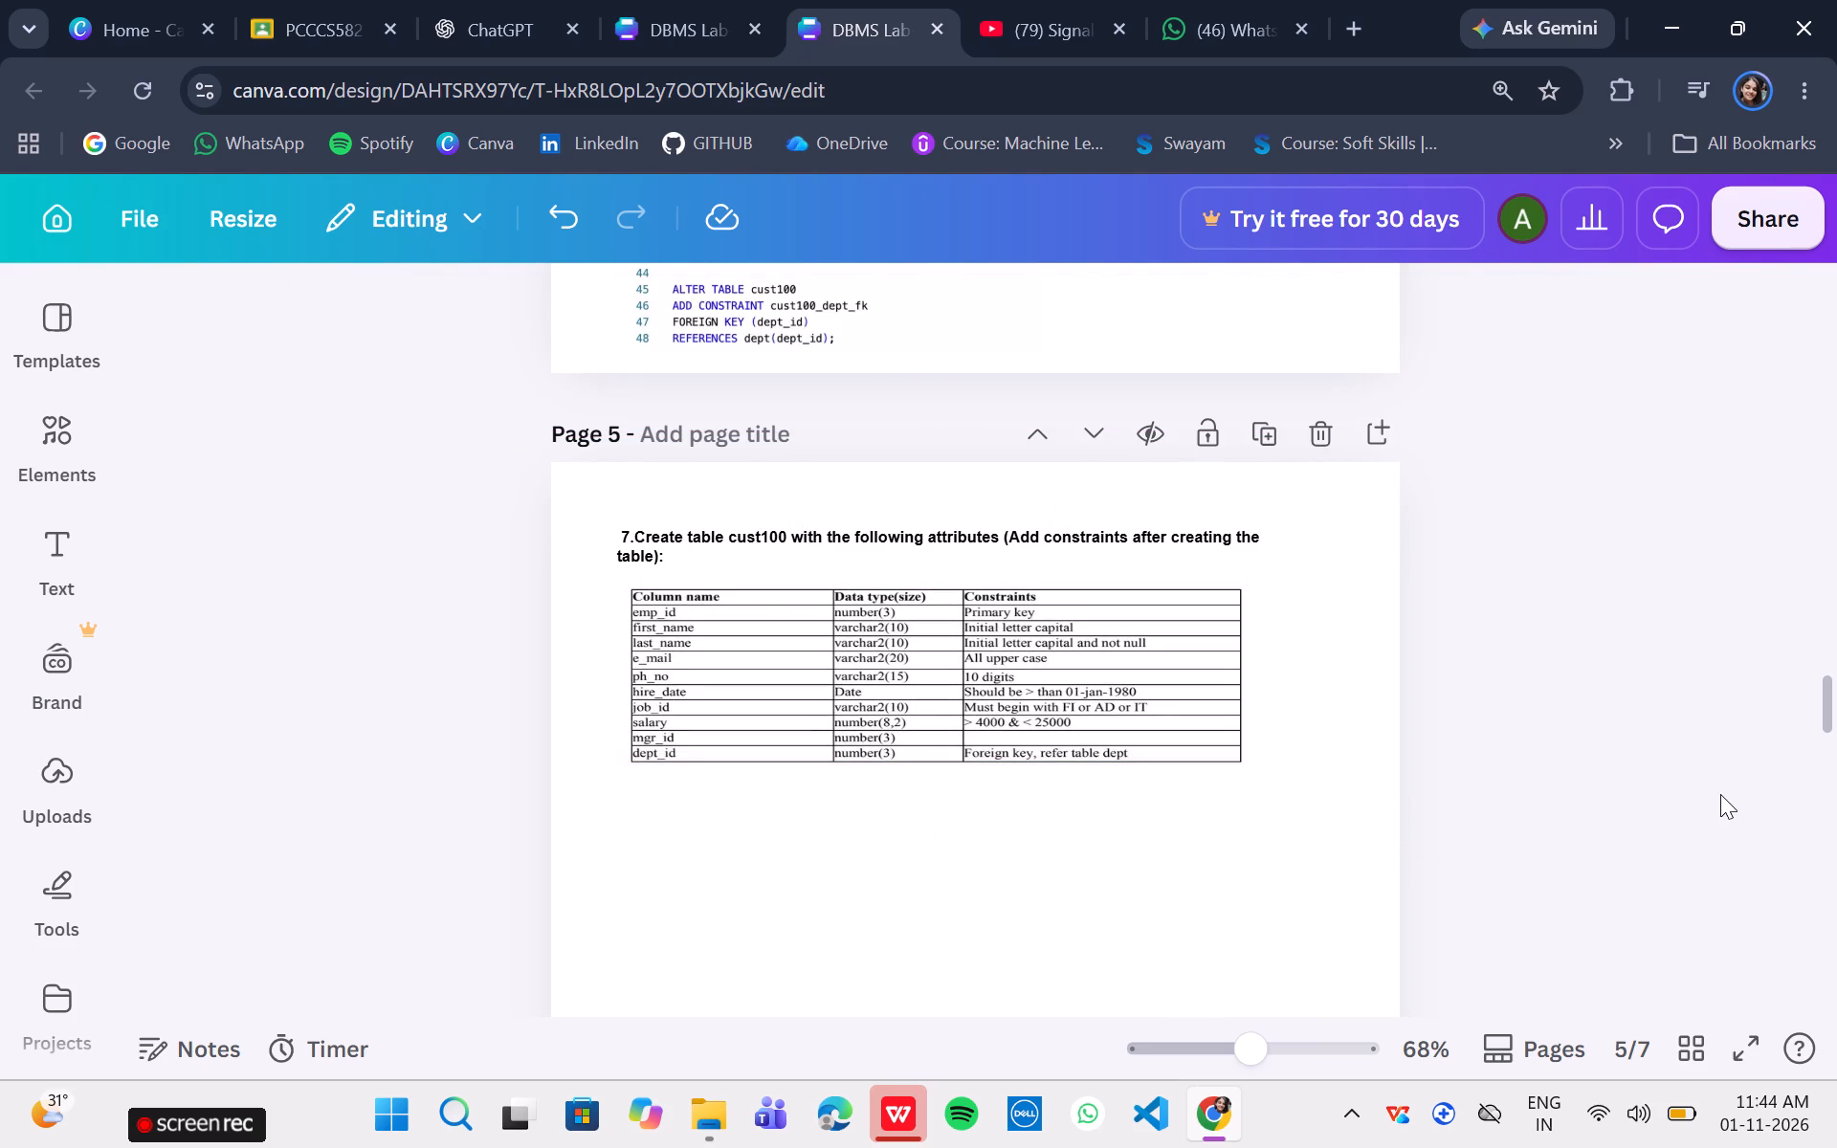
Move the CODE label and the code image for lines 1–30 up directly beneath page 5's attribute table.
drag(1833, 694, 1834, 742)
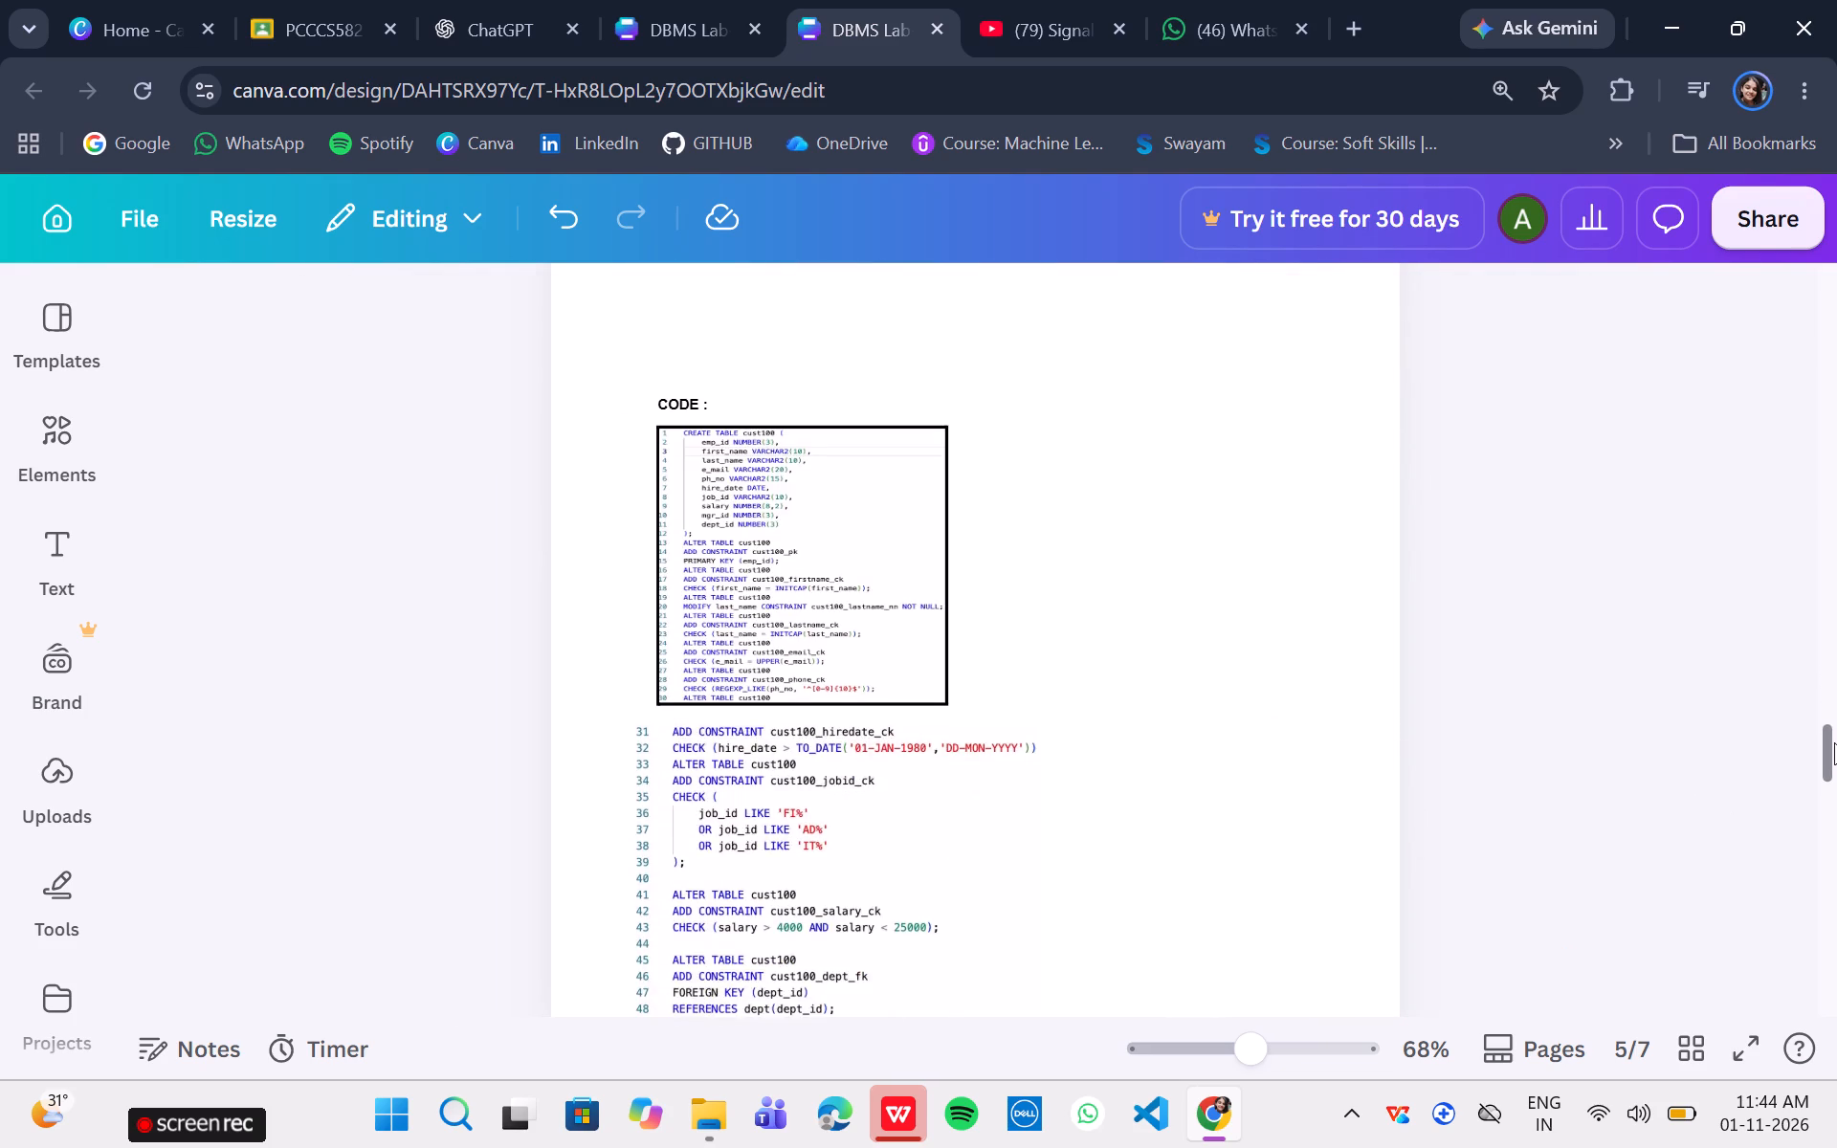
drag(1834, 742, 1836, 706)
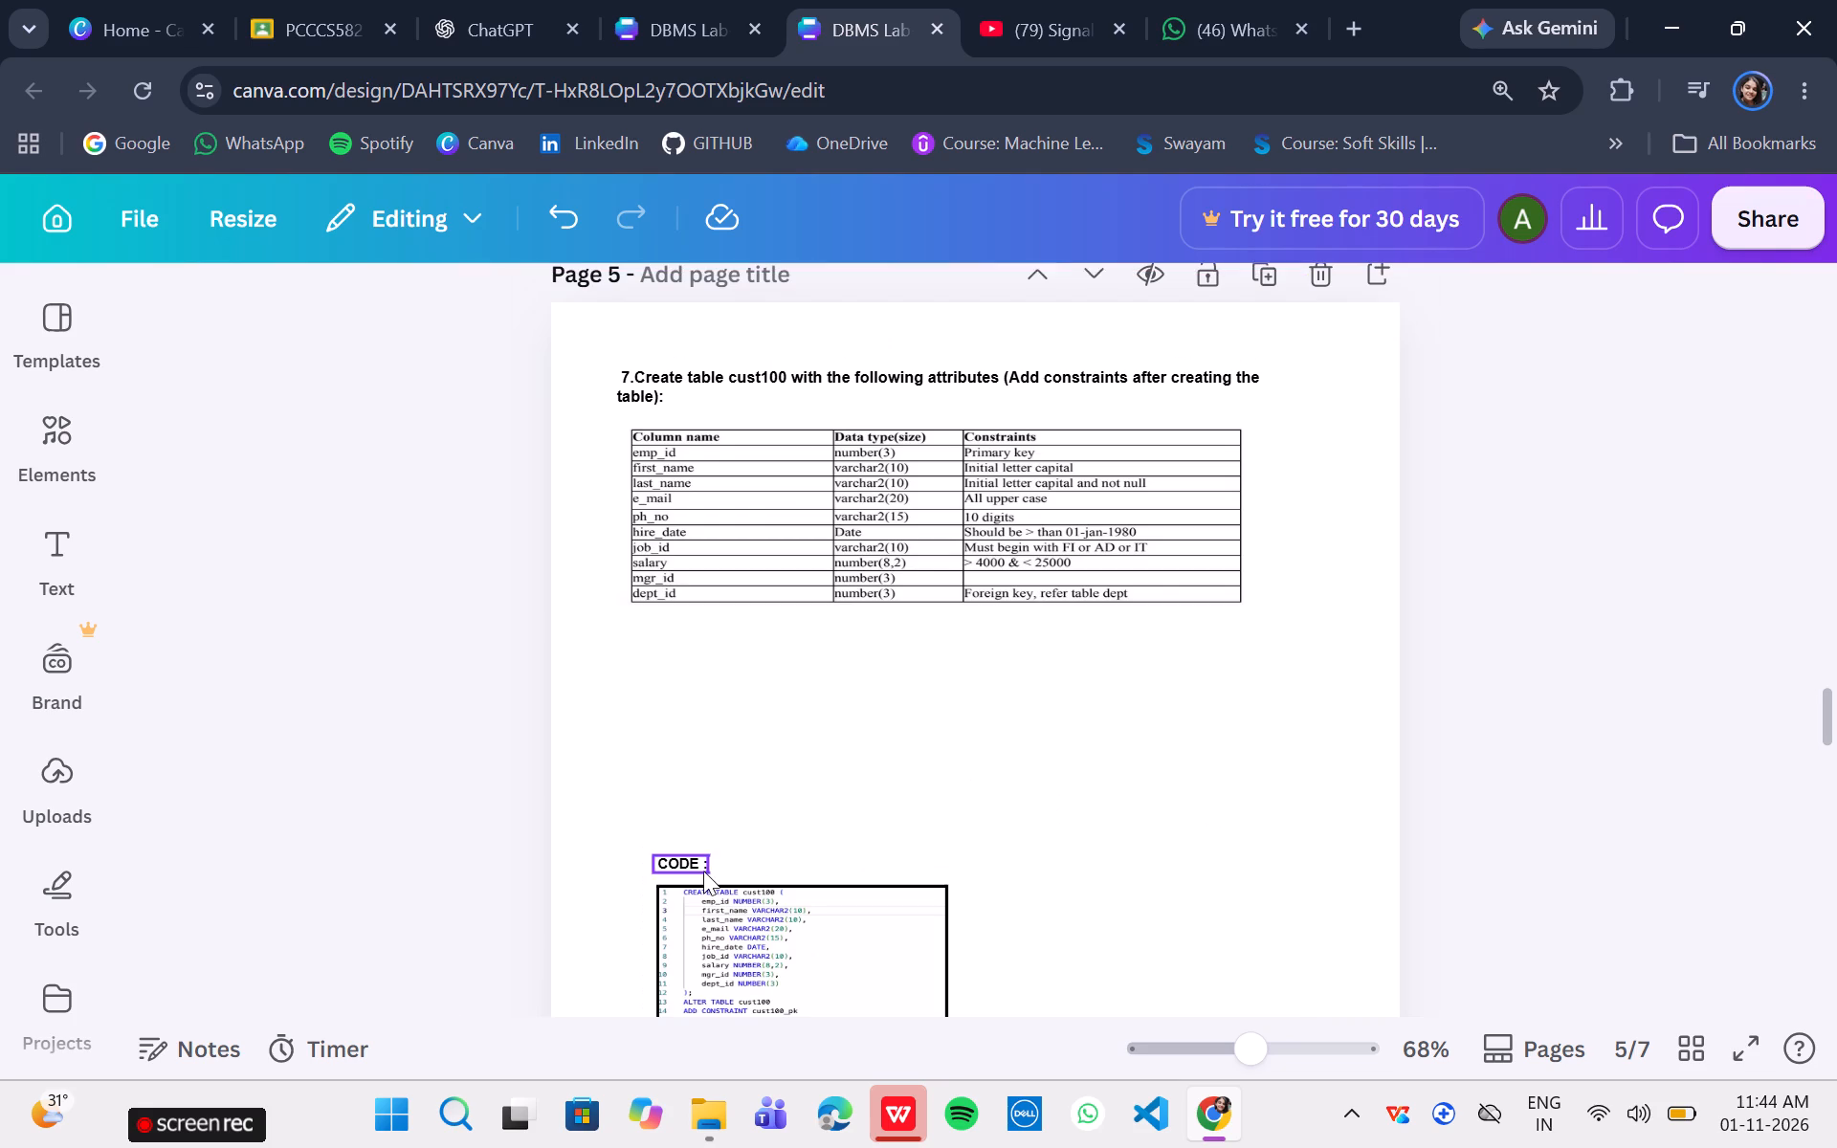
drag(695, 864, 674, 653)
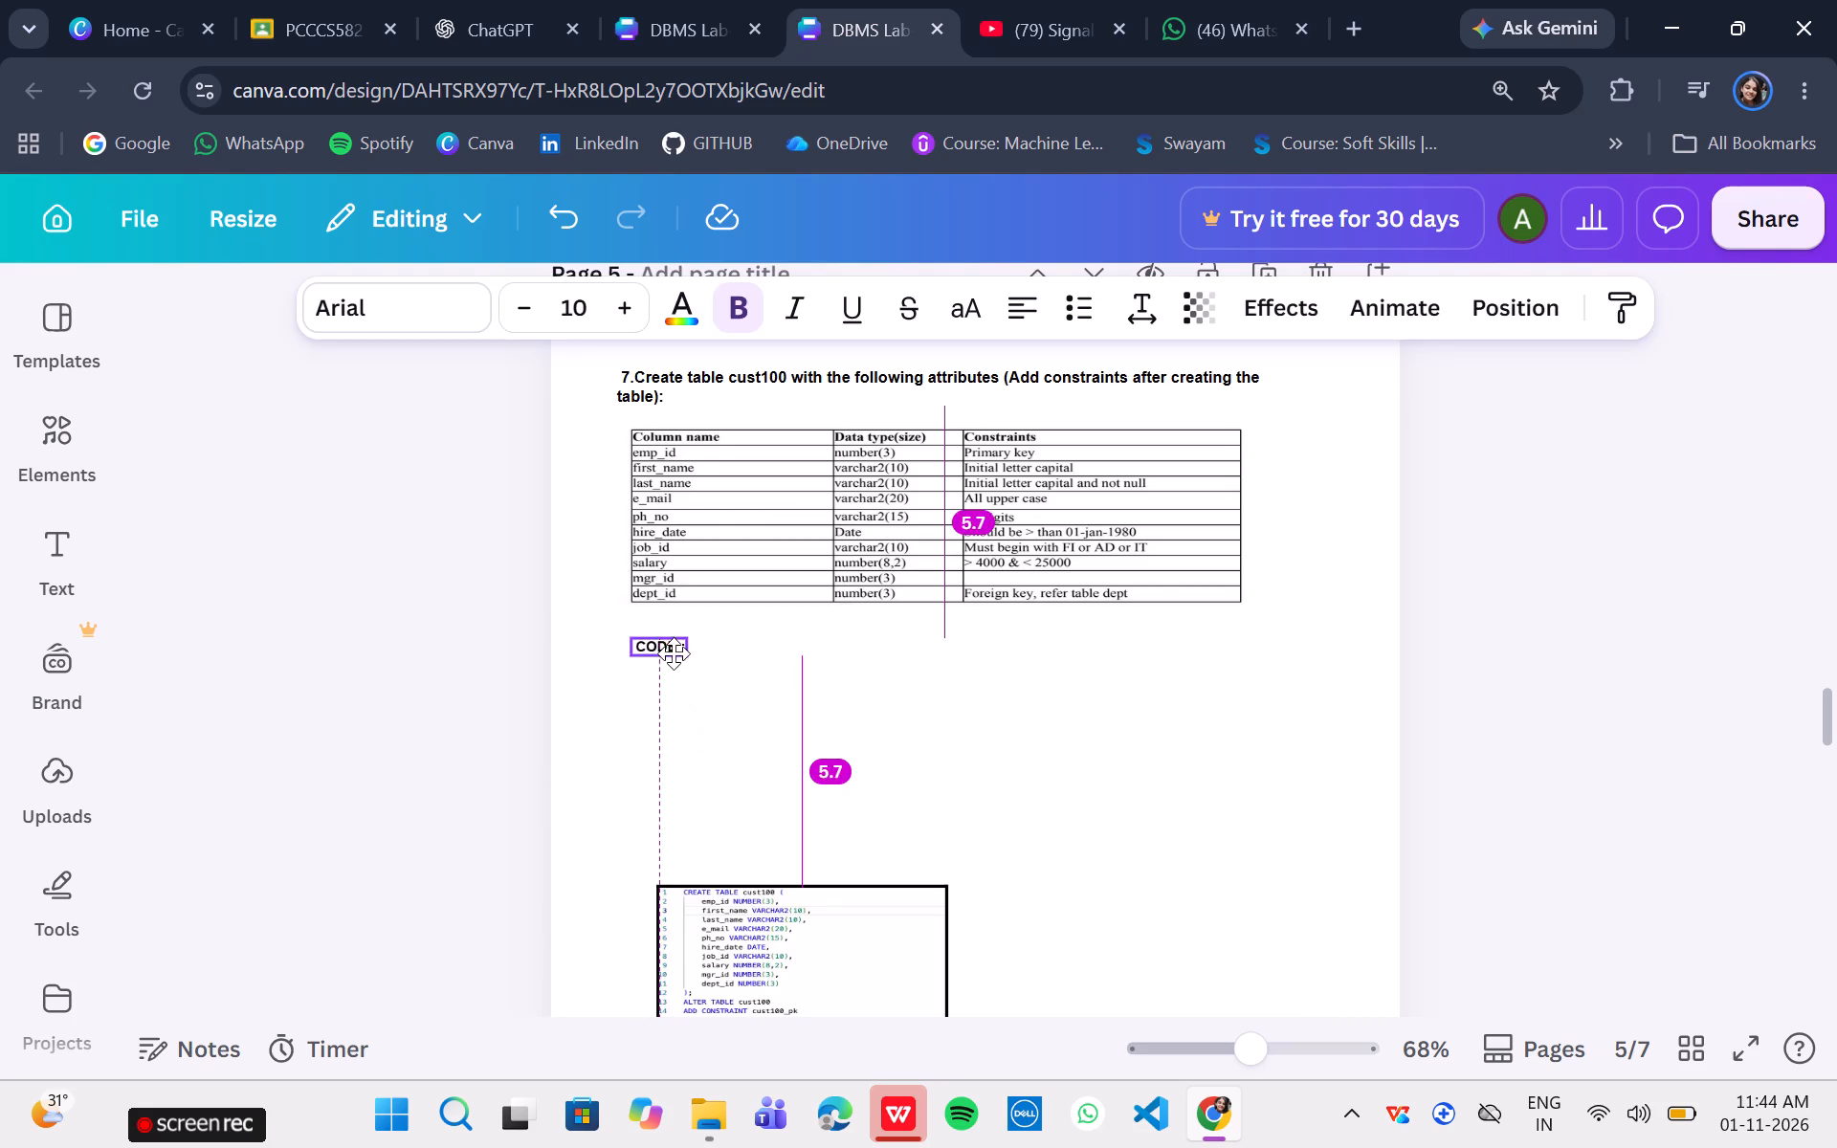
drag(674, 653, 673, 651)
drag(835, 993, 827, 961)
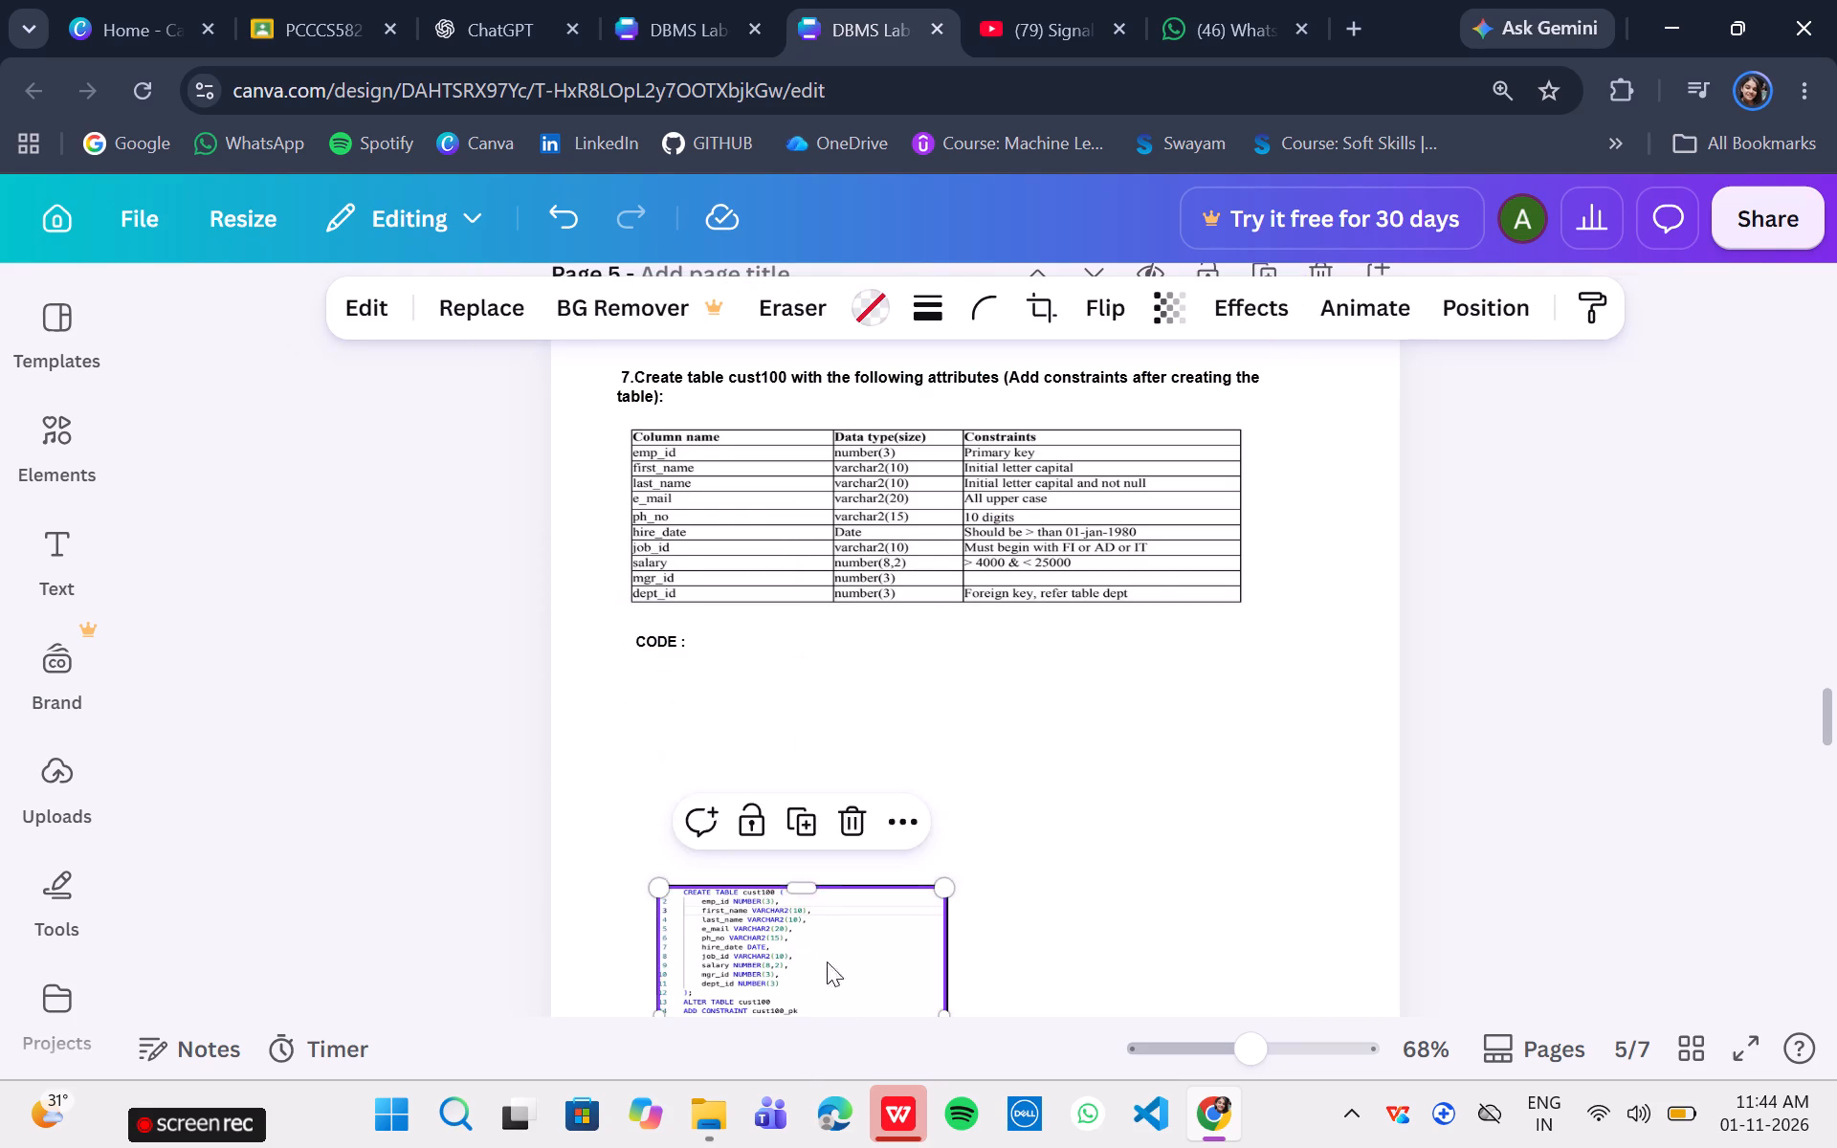
drag(827, 961, 808, 787)
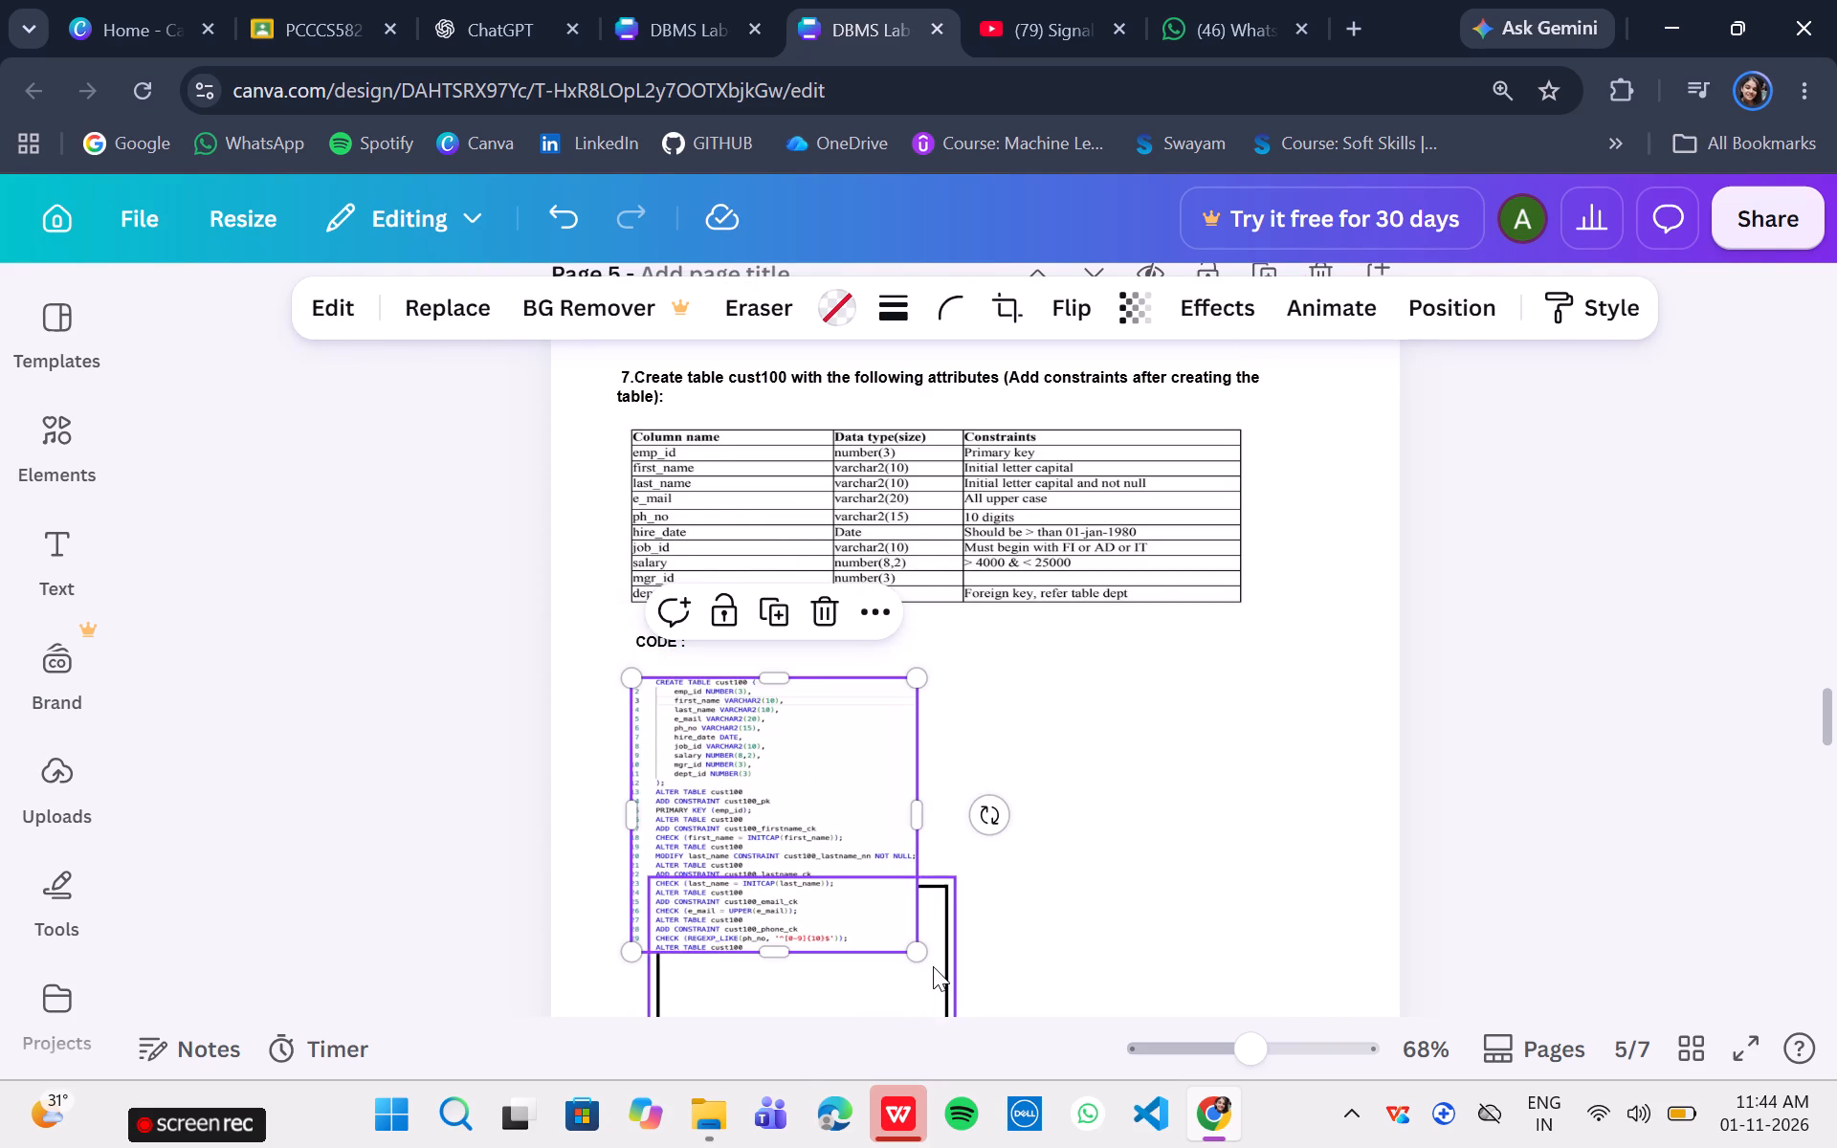
Delete the empty black-bordered frame left at the code image's former place.
click(933, 967)
key(Delete)
click(750, 770)
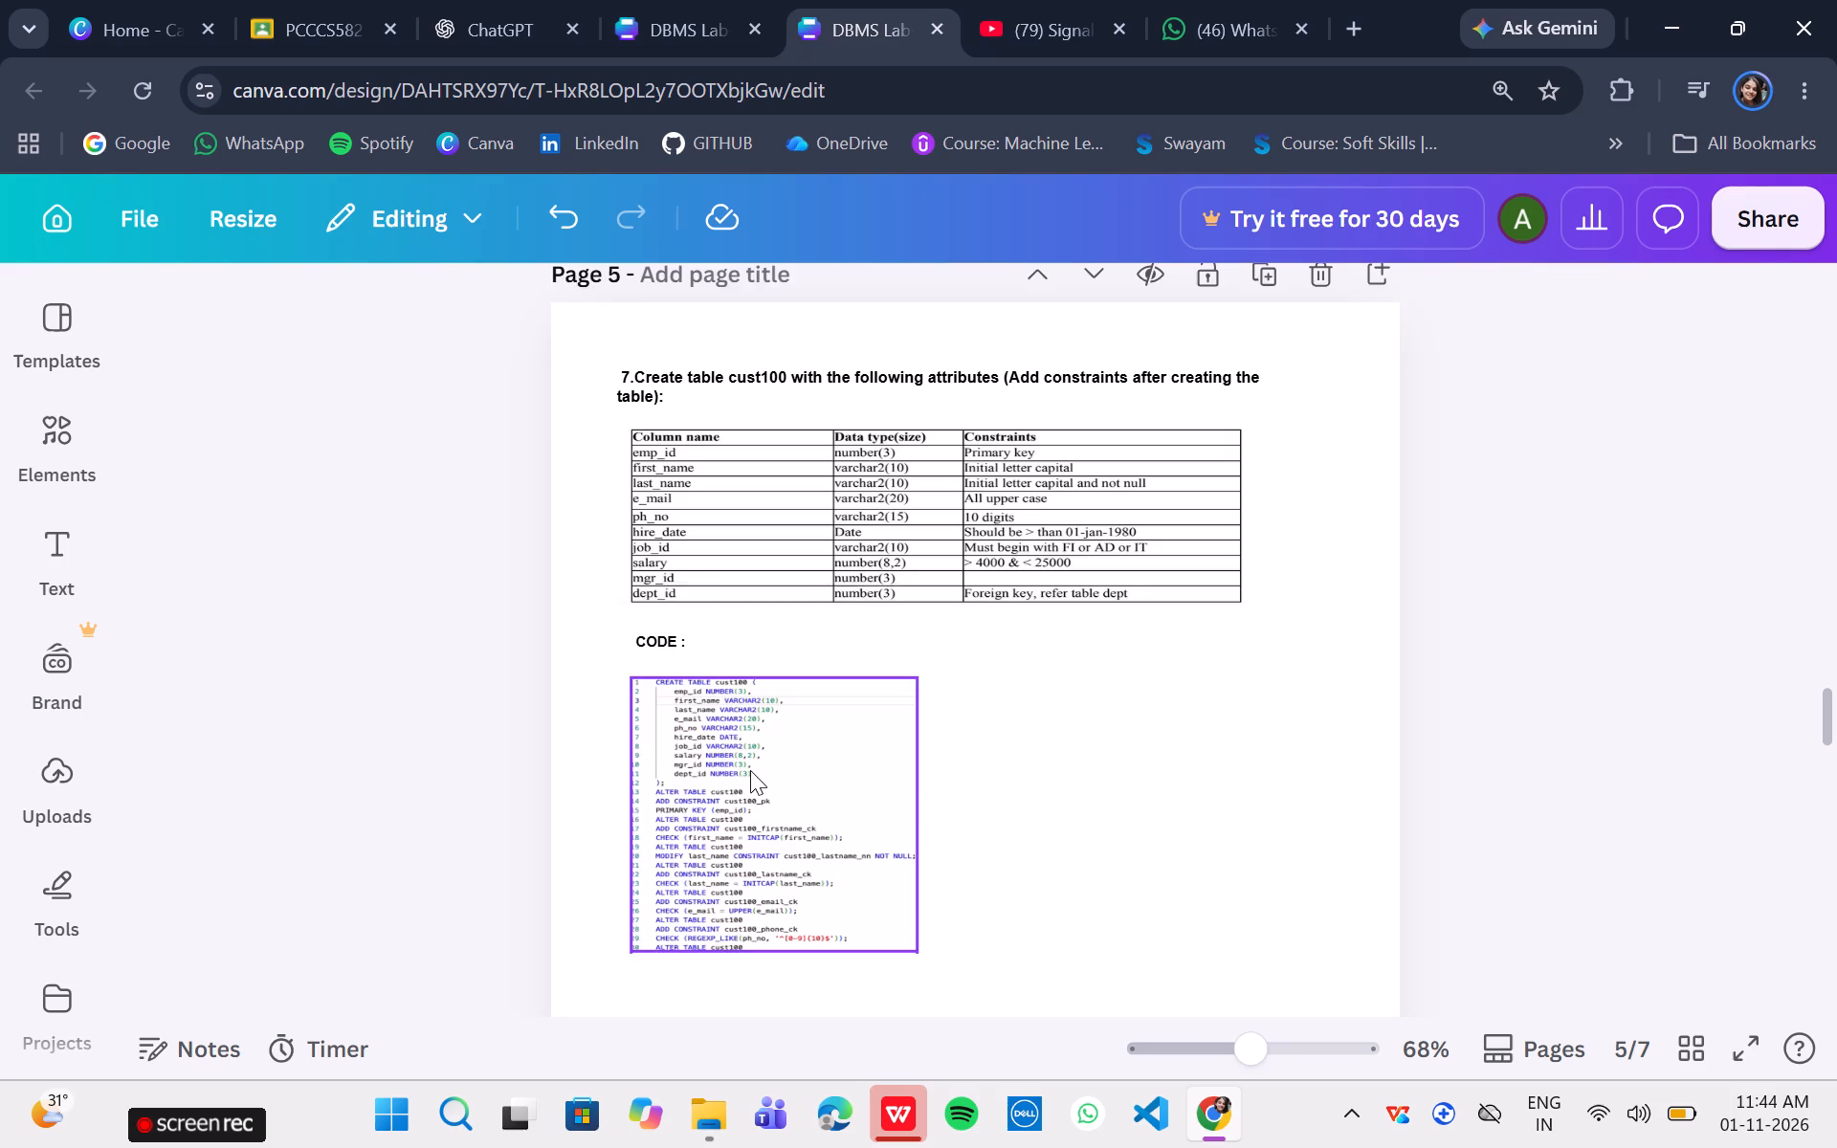
Enlarge the lines 1–30 code image and shift it slightly inward from the page's left margin.
drag(924, 959, 1007, 1011)
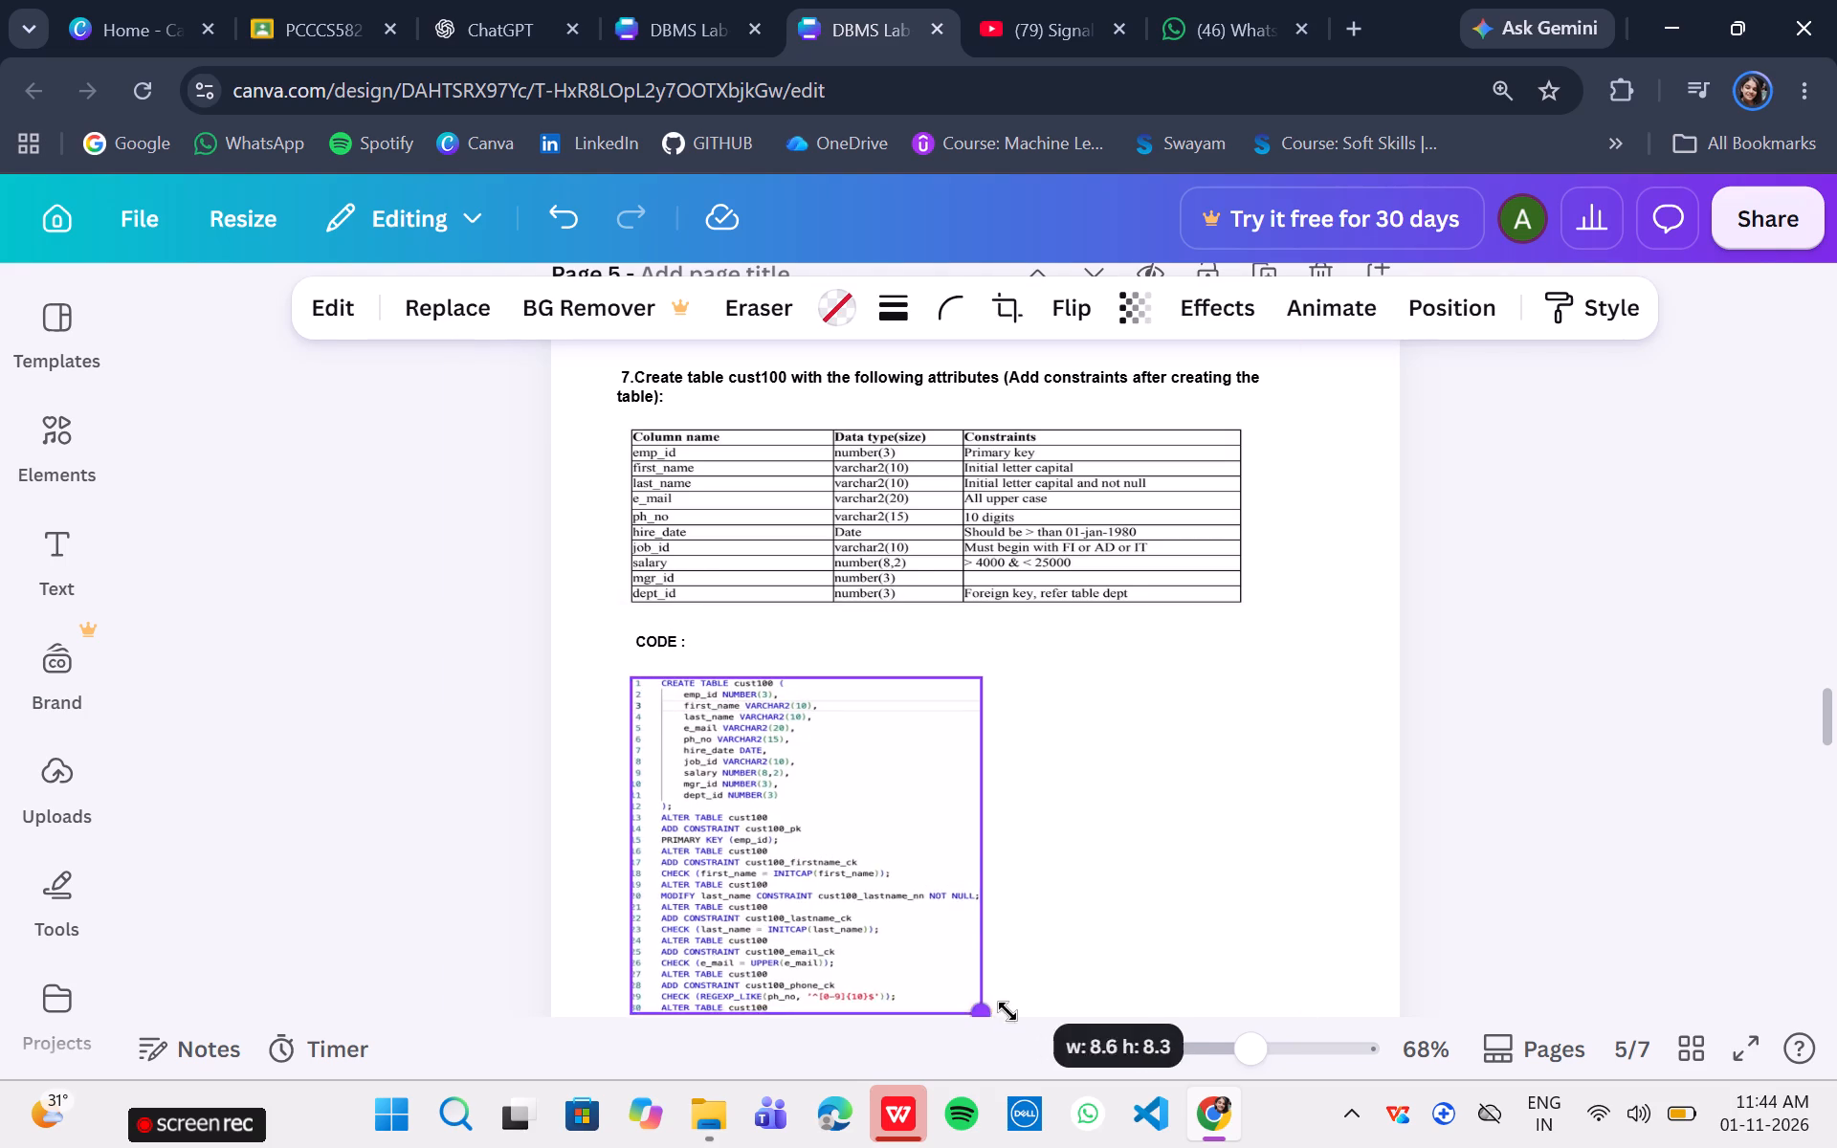
drag(1007, 1011, 1054, 1027)
click(1765, 833)
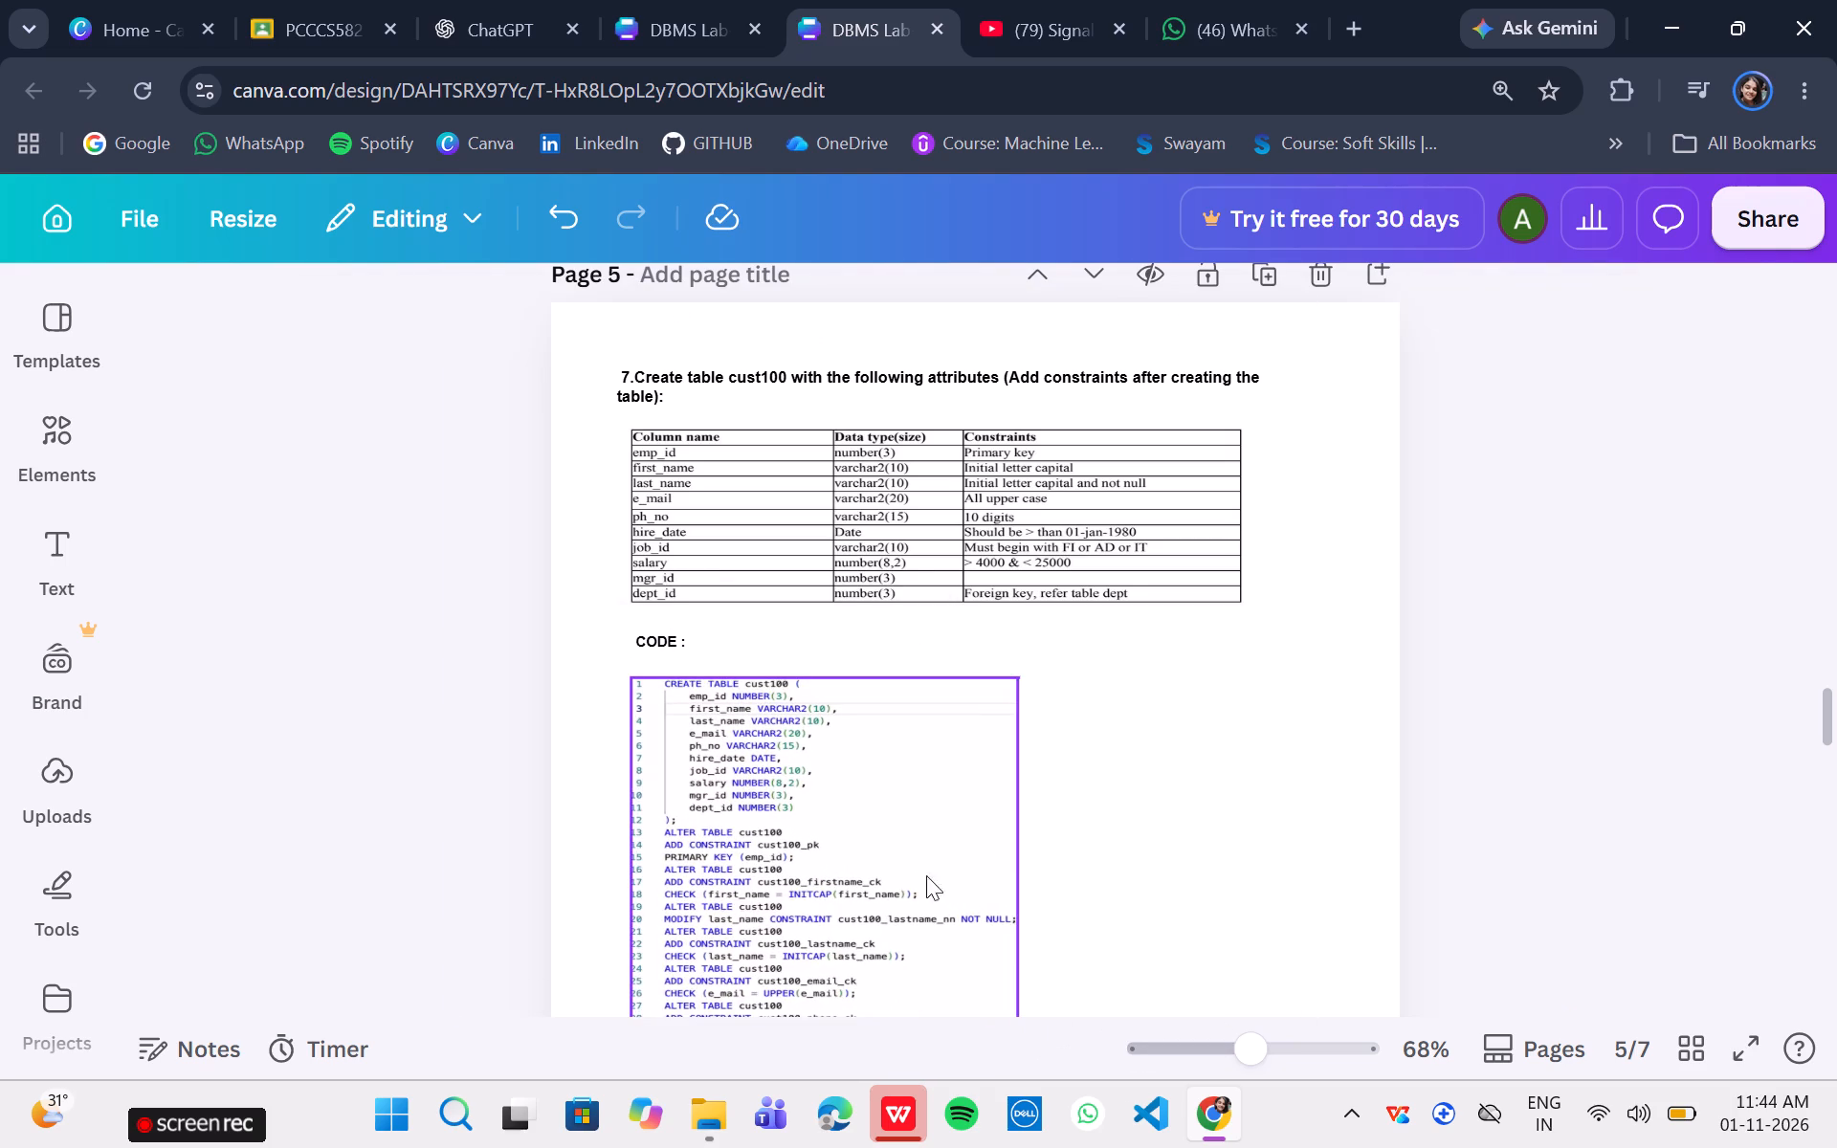
drag(918, 873, 948, 860)
click(1295, 854)
Realign the displaced white background shape with the edges of page 5.
drag(1821, 706, 1836, 753)
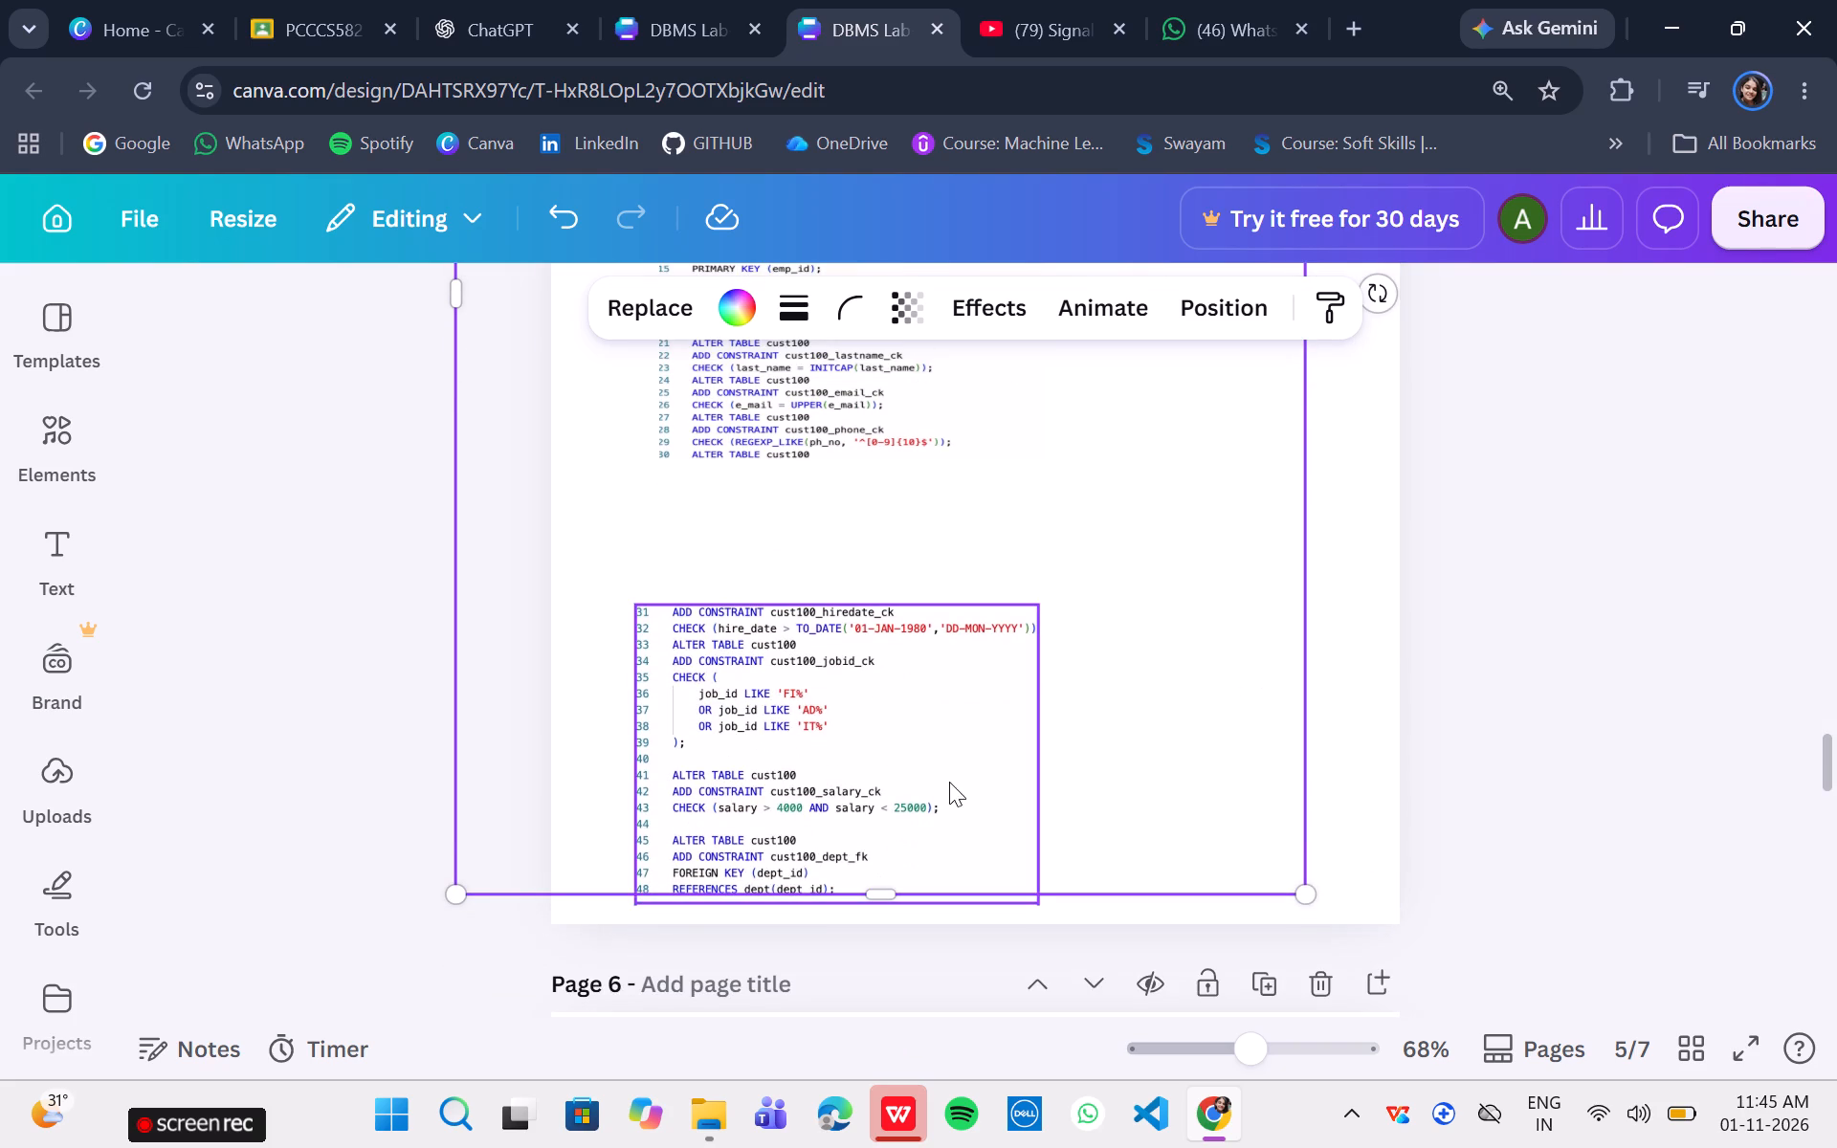
drag(931, 774, 1008, 806)
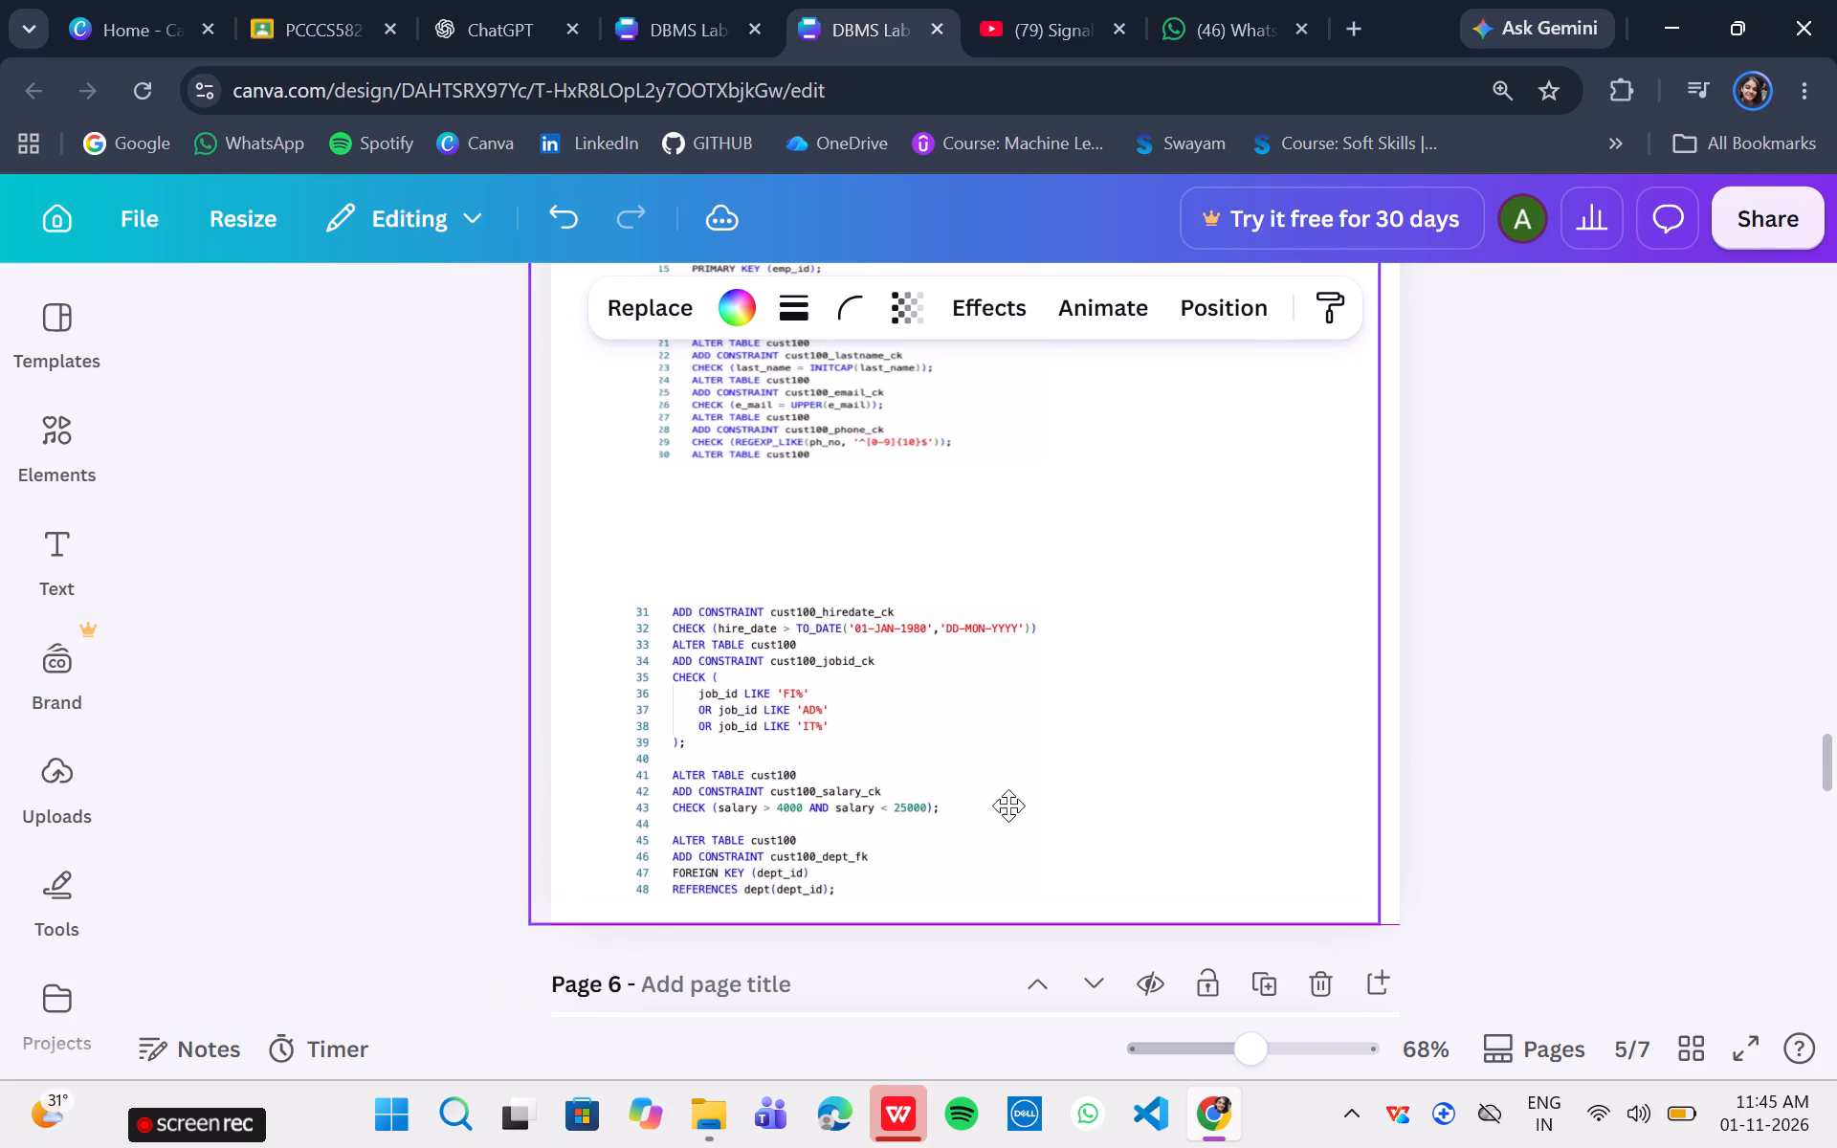
drag(1008, 806, 1029, 809)
Move the lines 31–48 code image directly beneath lines 1–30 and shrink it to roughly match their text size.
click(899, 793)
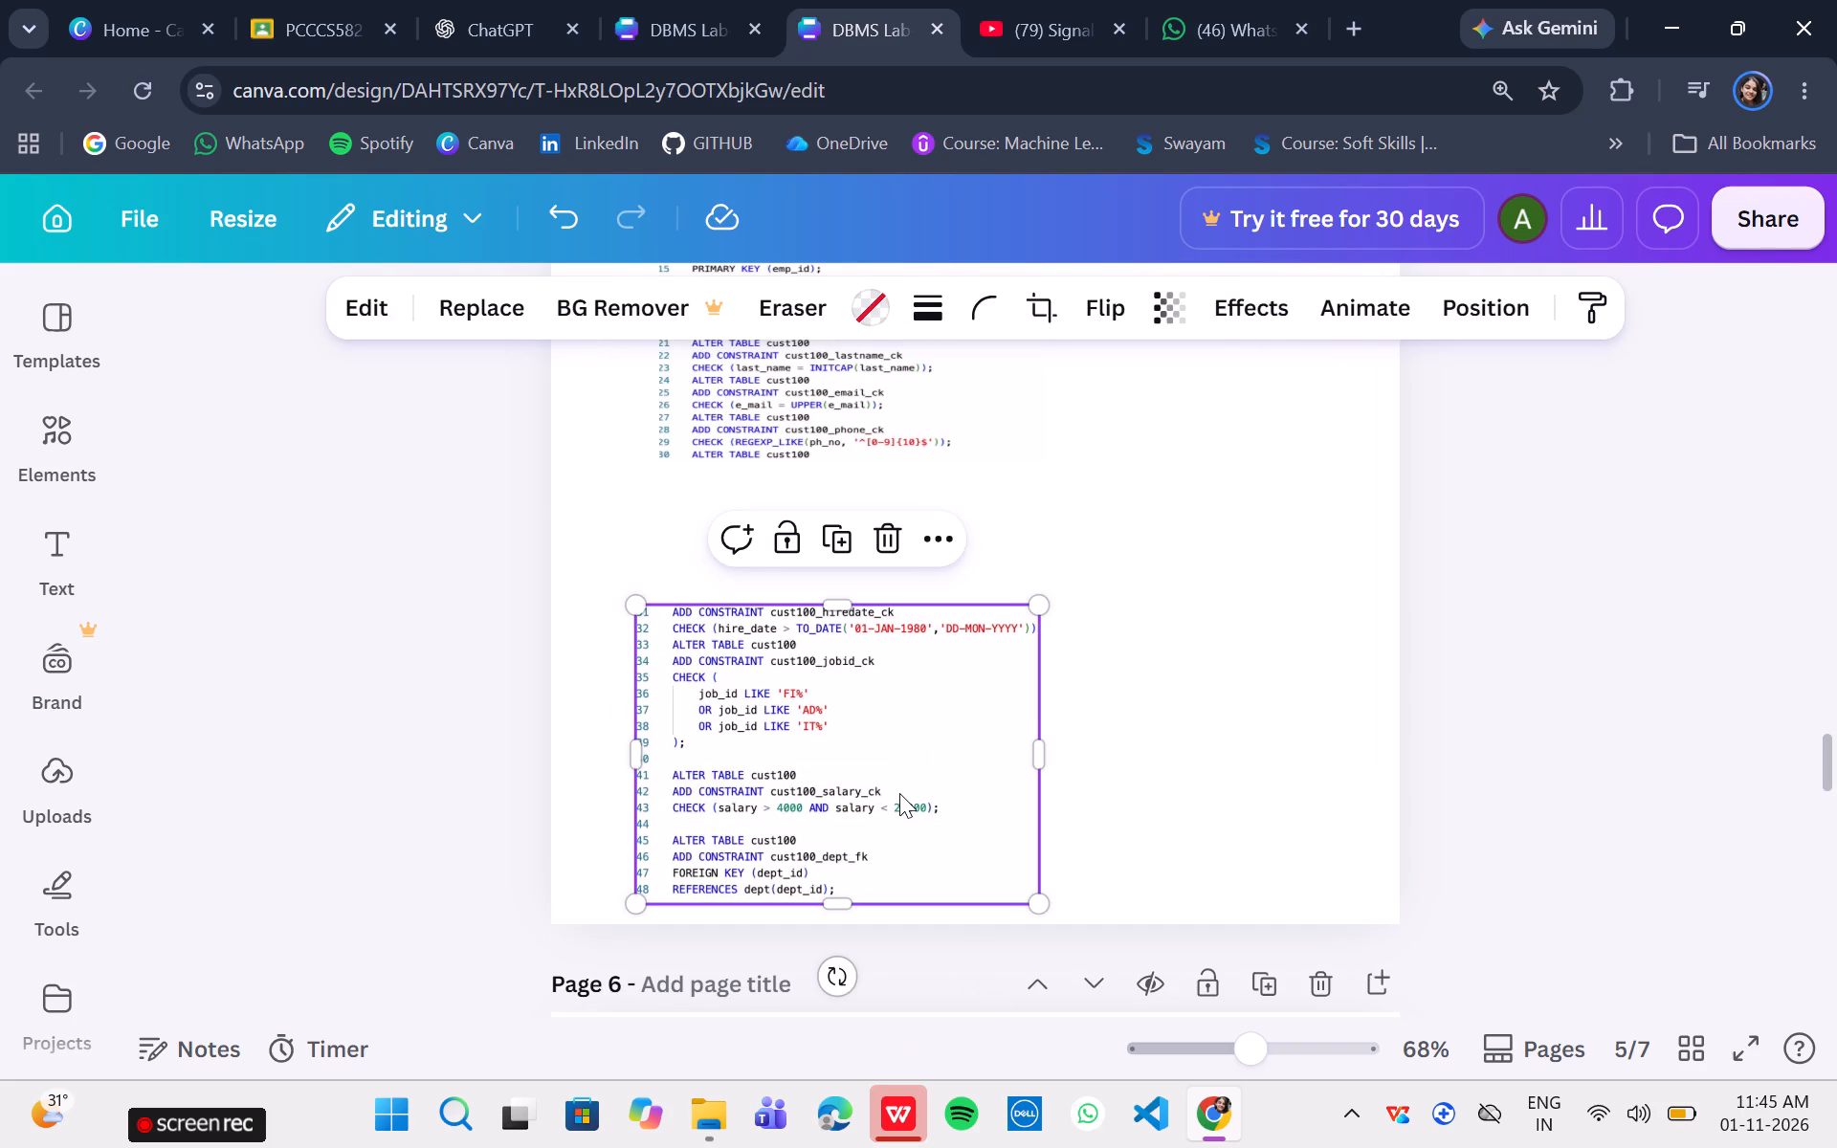
drag(899, 793, 922, 666)
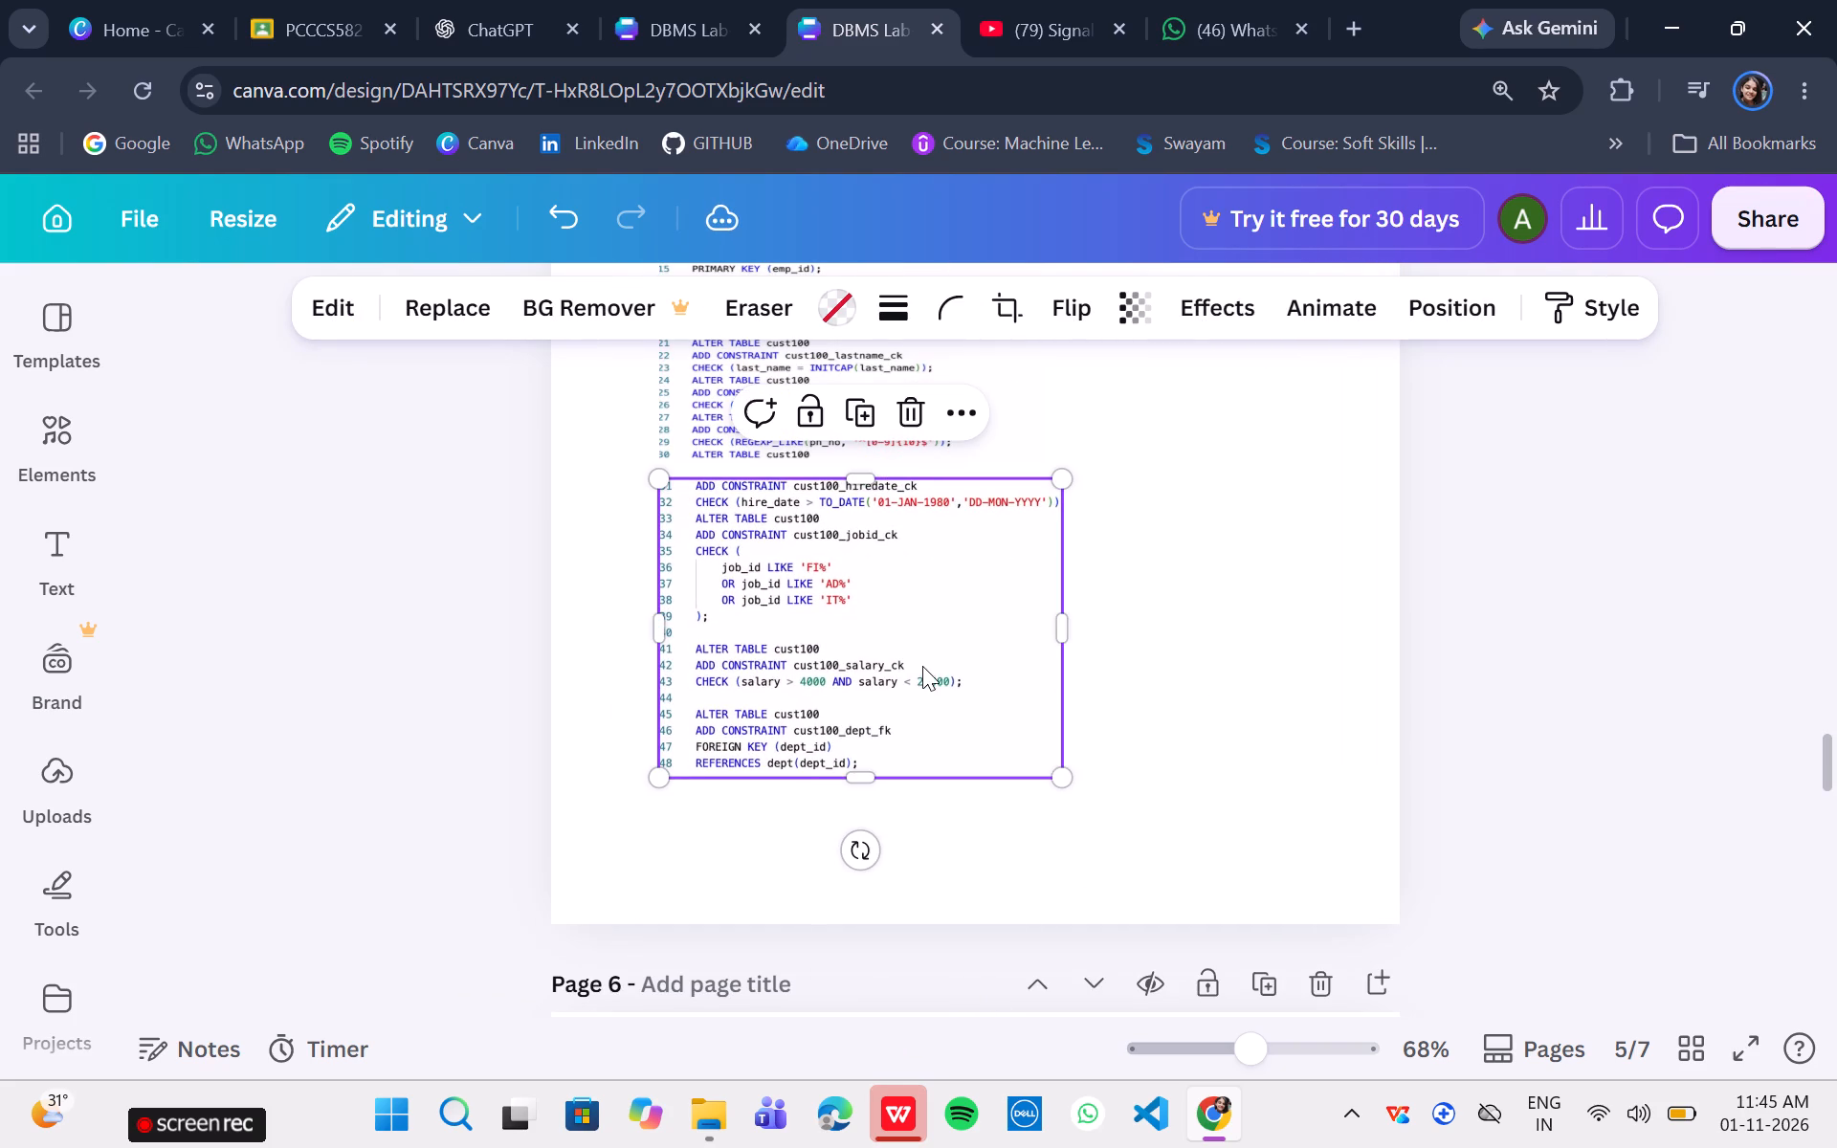
drag(1065, 781, 1002, 768)
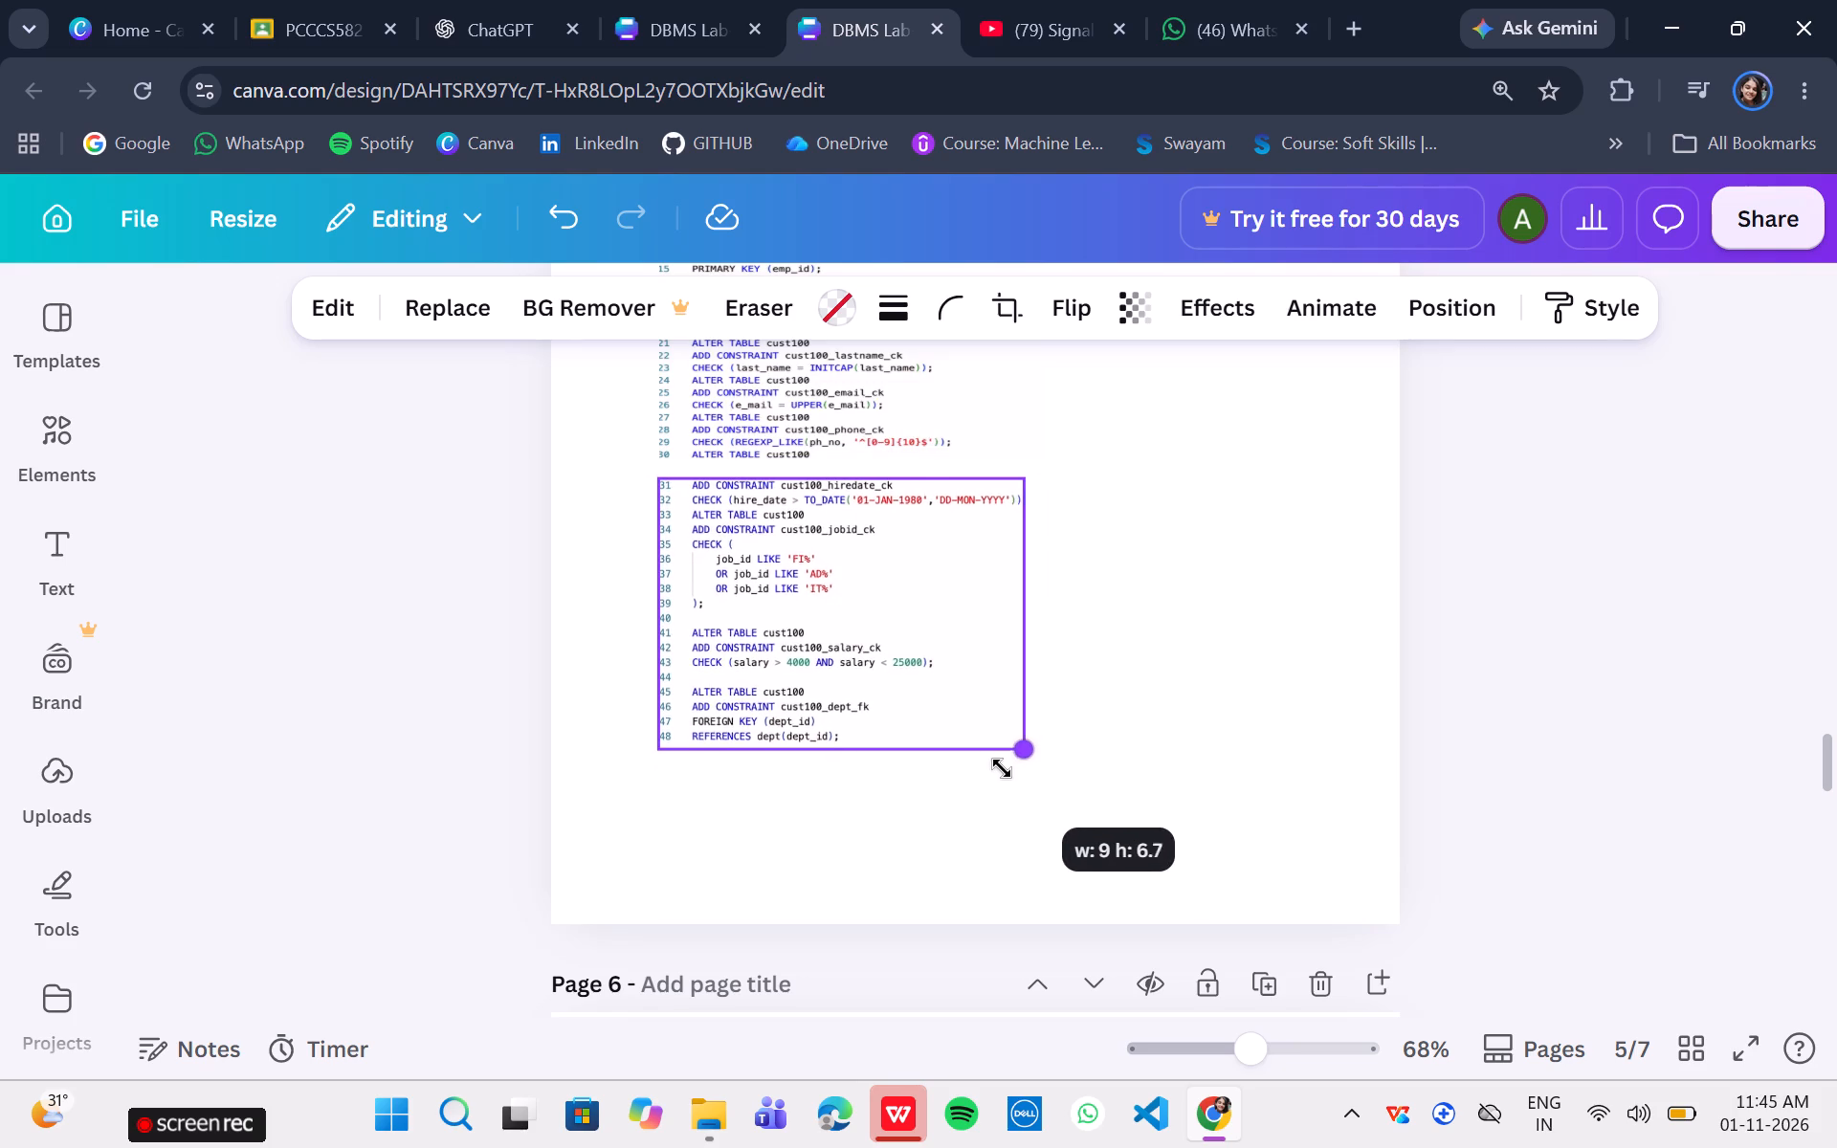
drag(1002, 768, 985, 762)
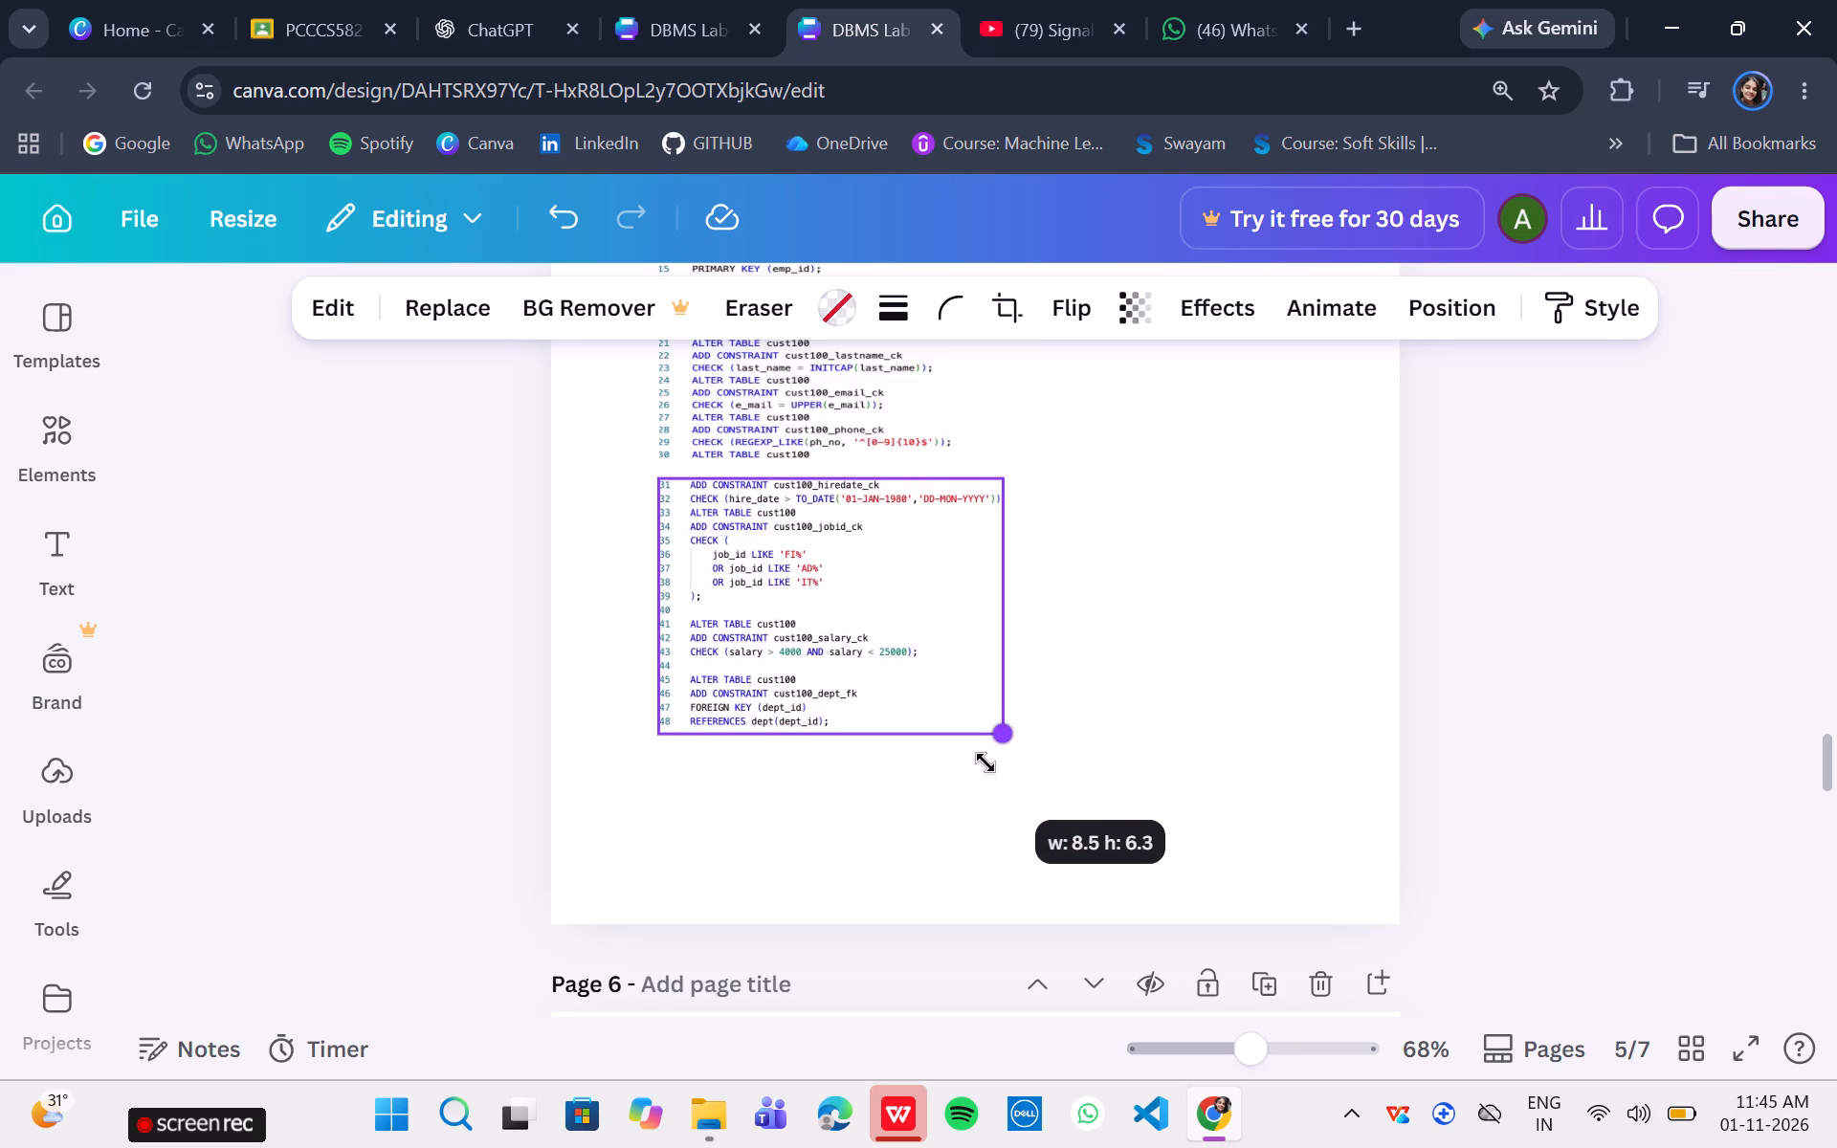
drag(985, 762, 976, 757)
click(1259, 655)
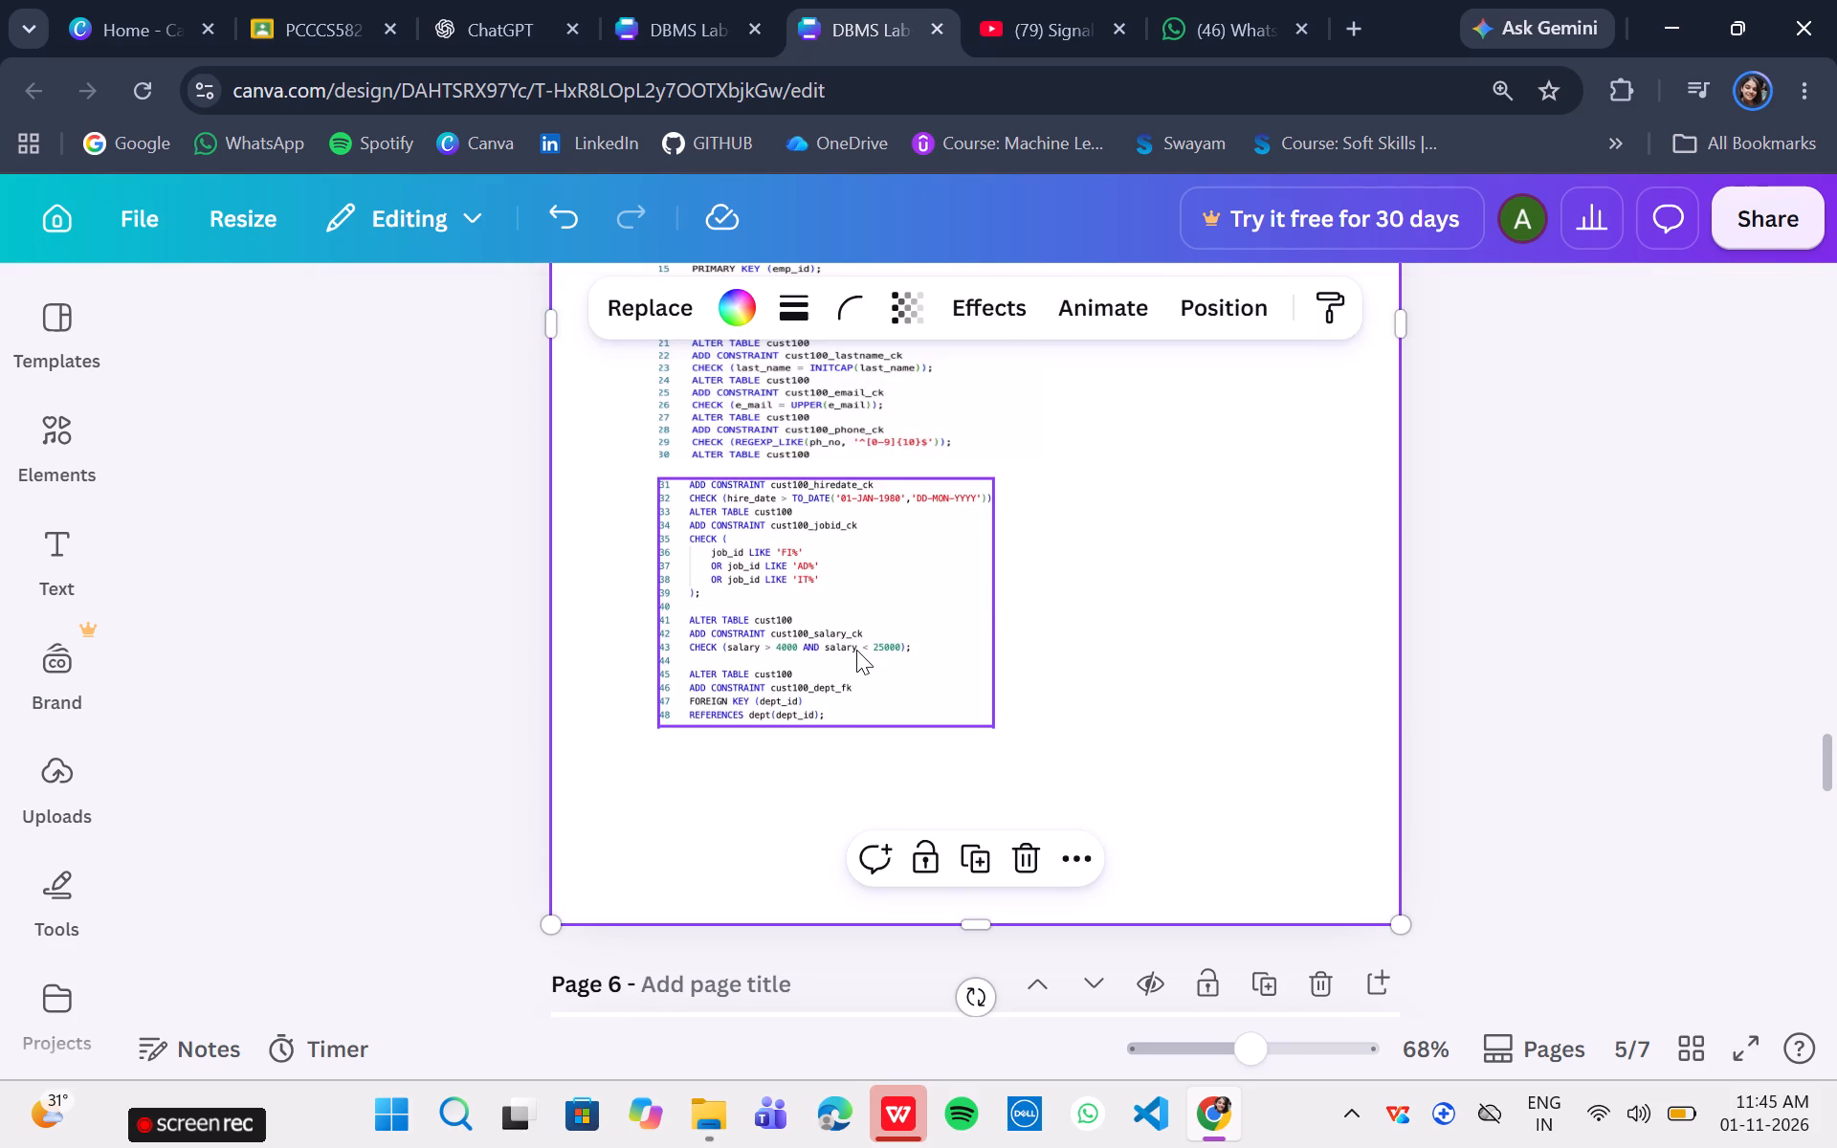
click(856, 650)
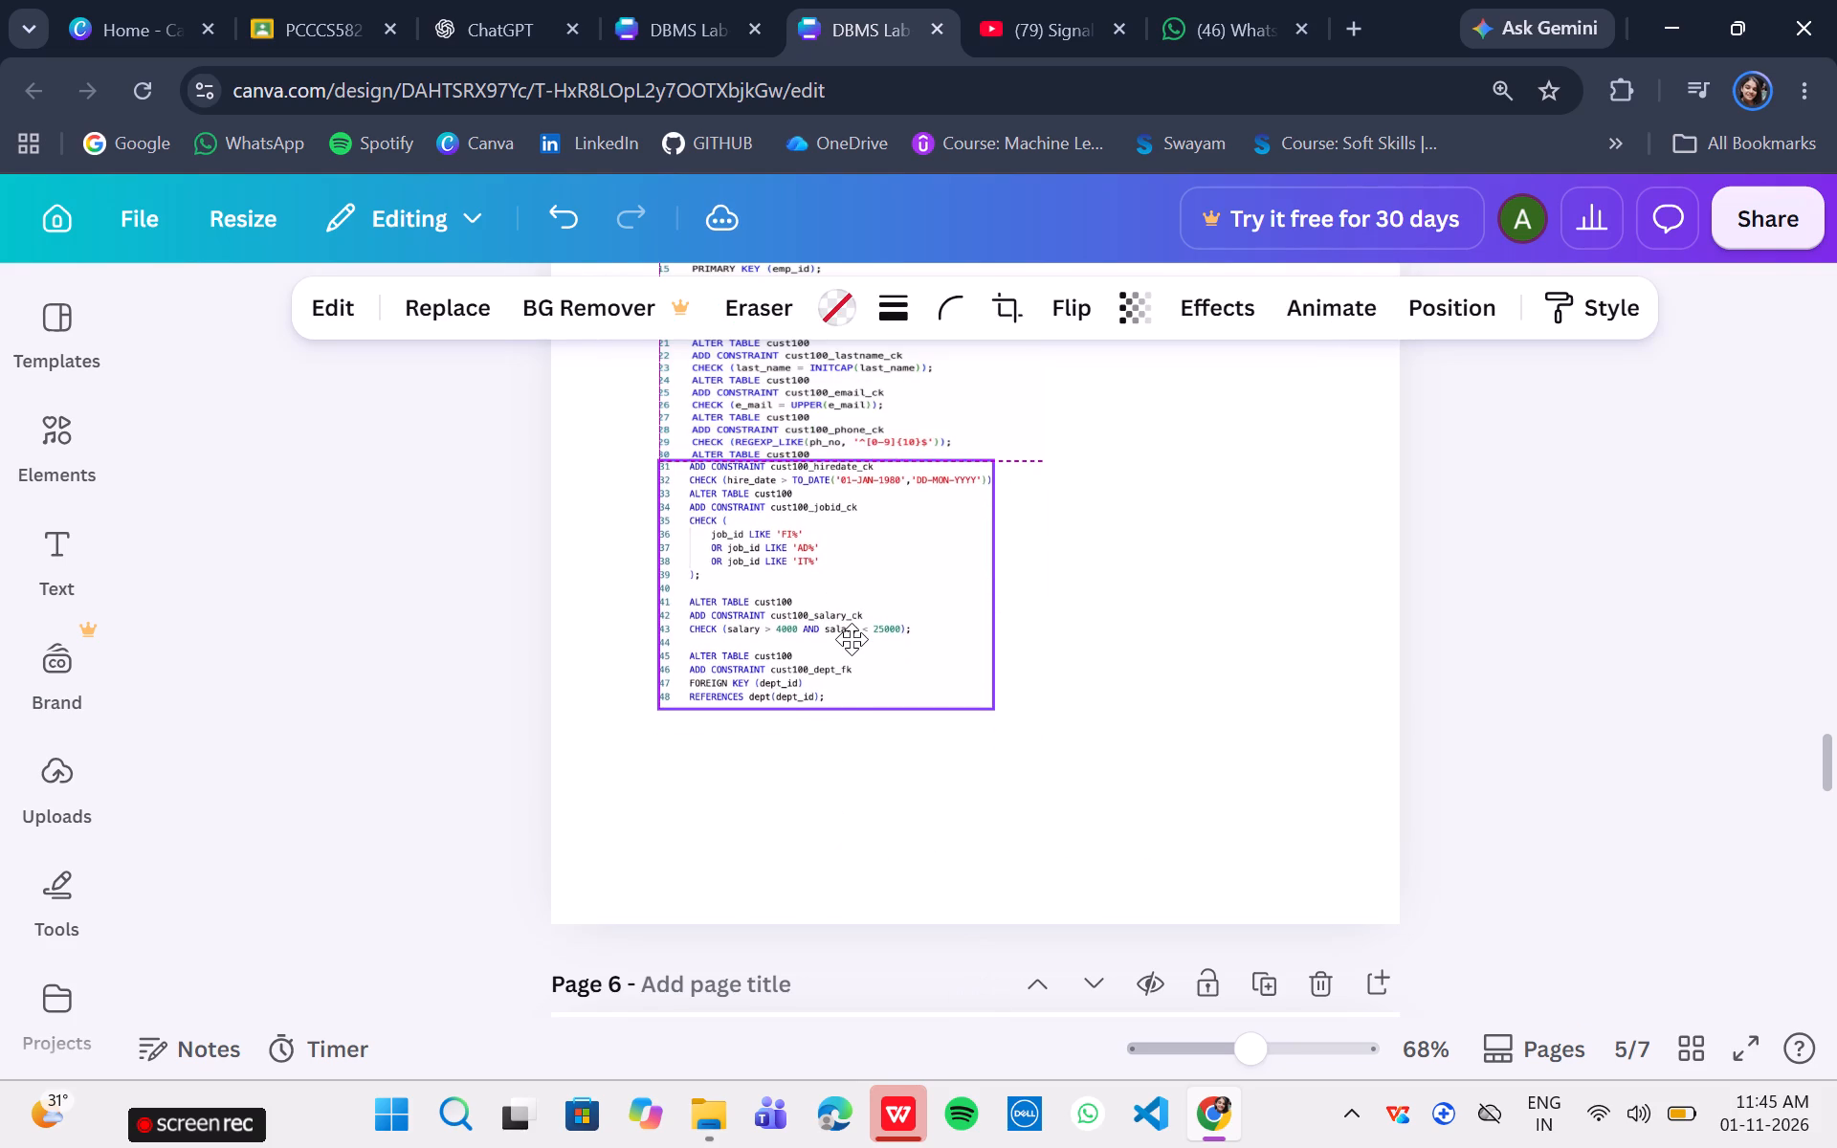
click(1375, 649)
Shift both code images lower on page 5, left-aligned with each other and with lines 1–30 directly above lines 31–48.
drag(1834, 784, 1836, 862)
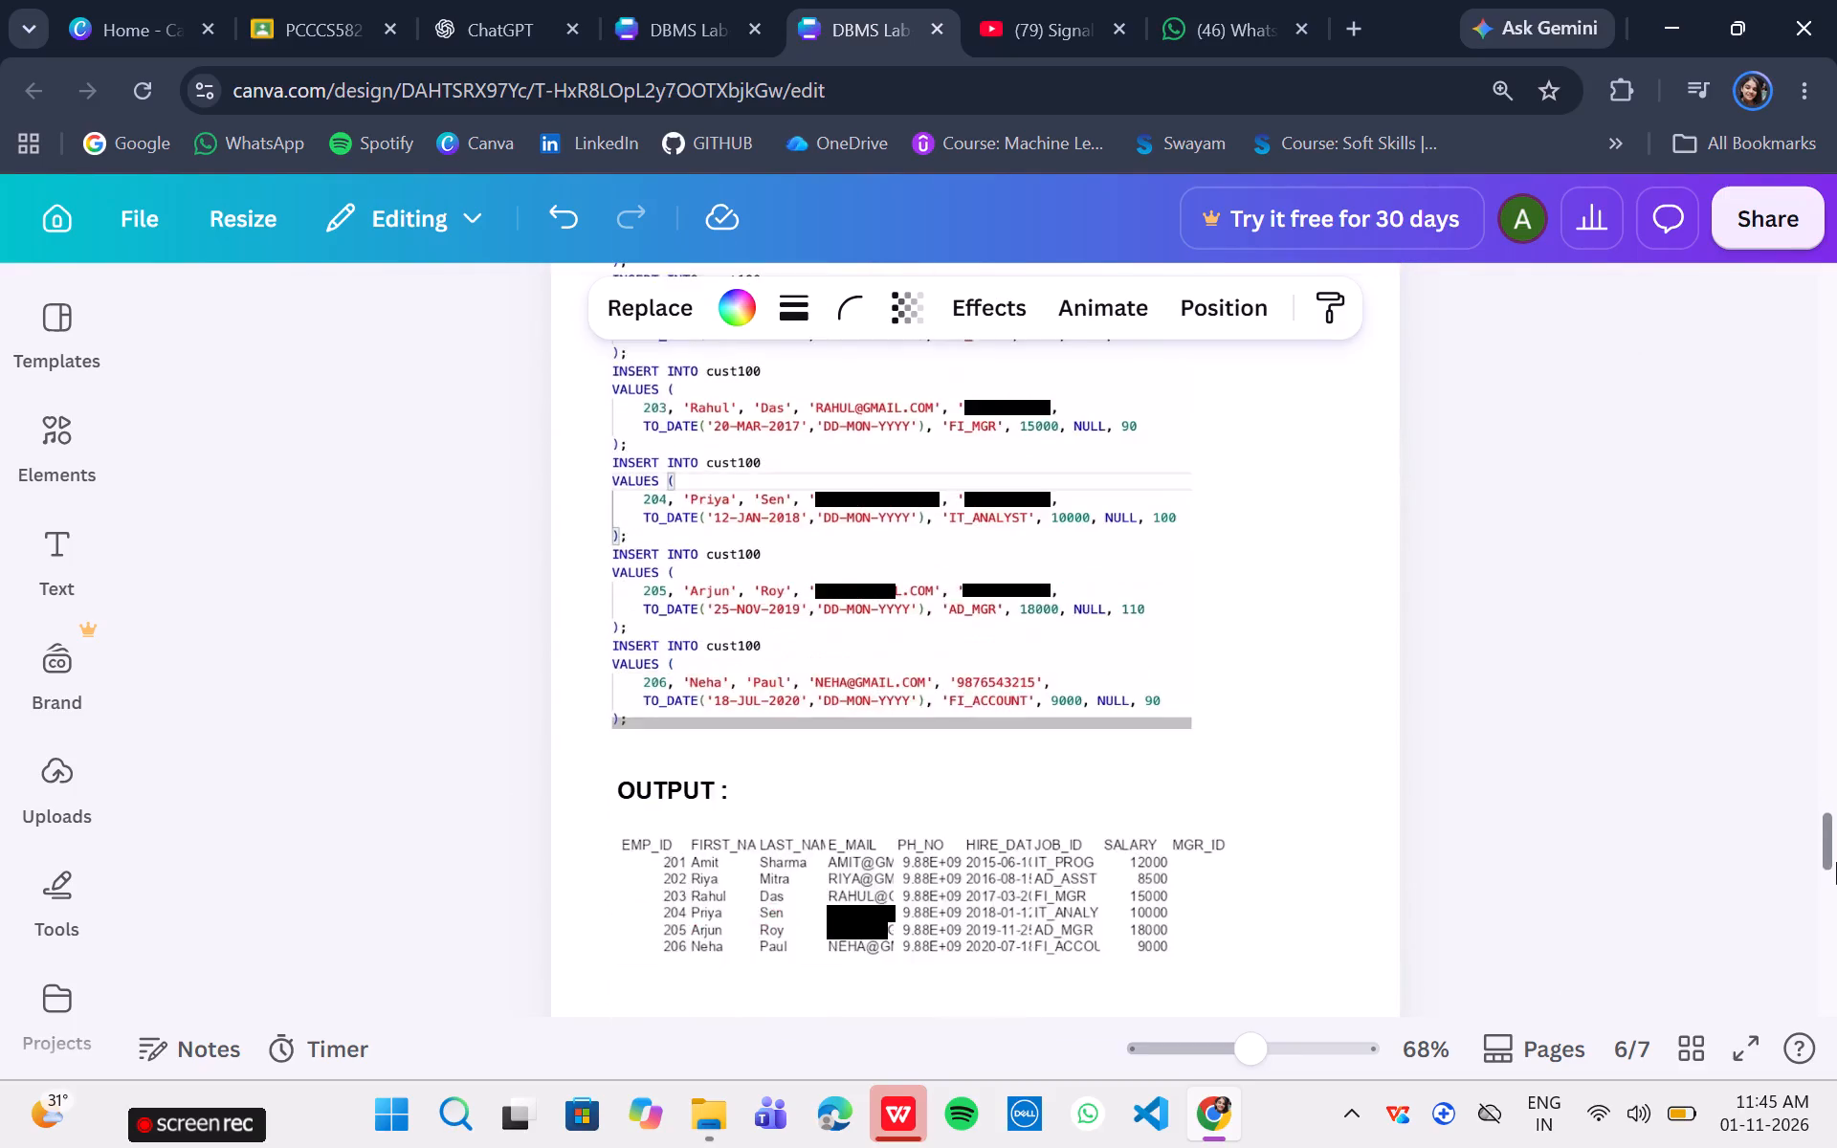
drag(1836, 862, 1836, 740)
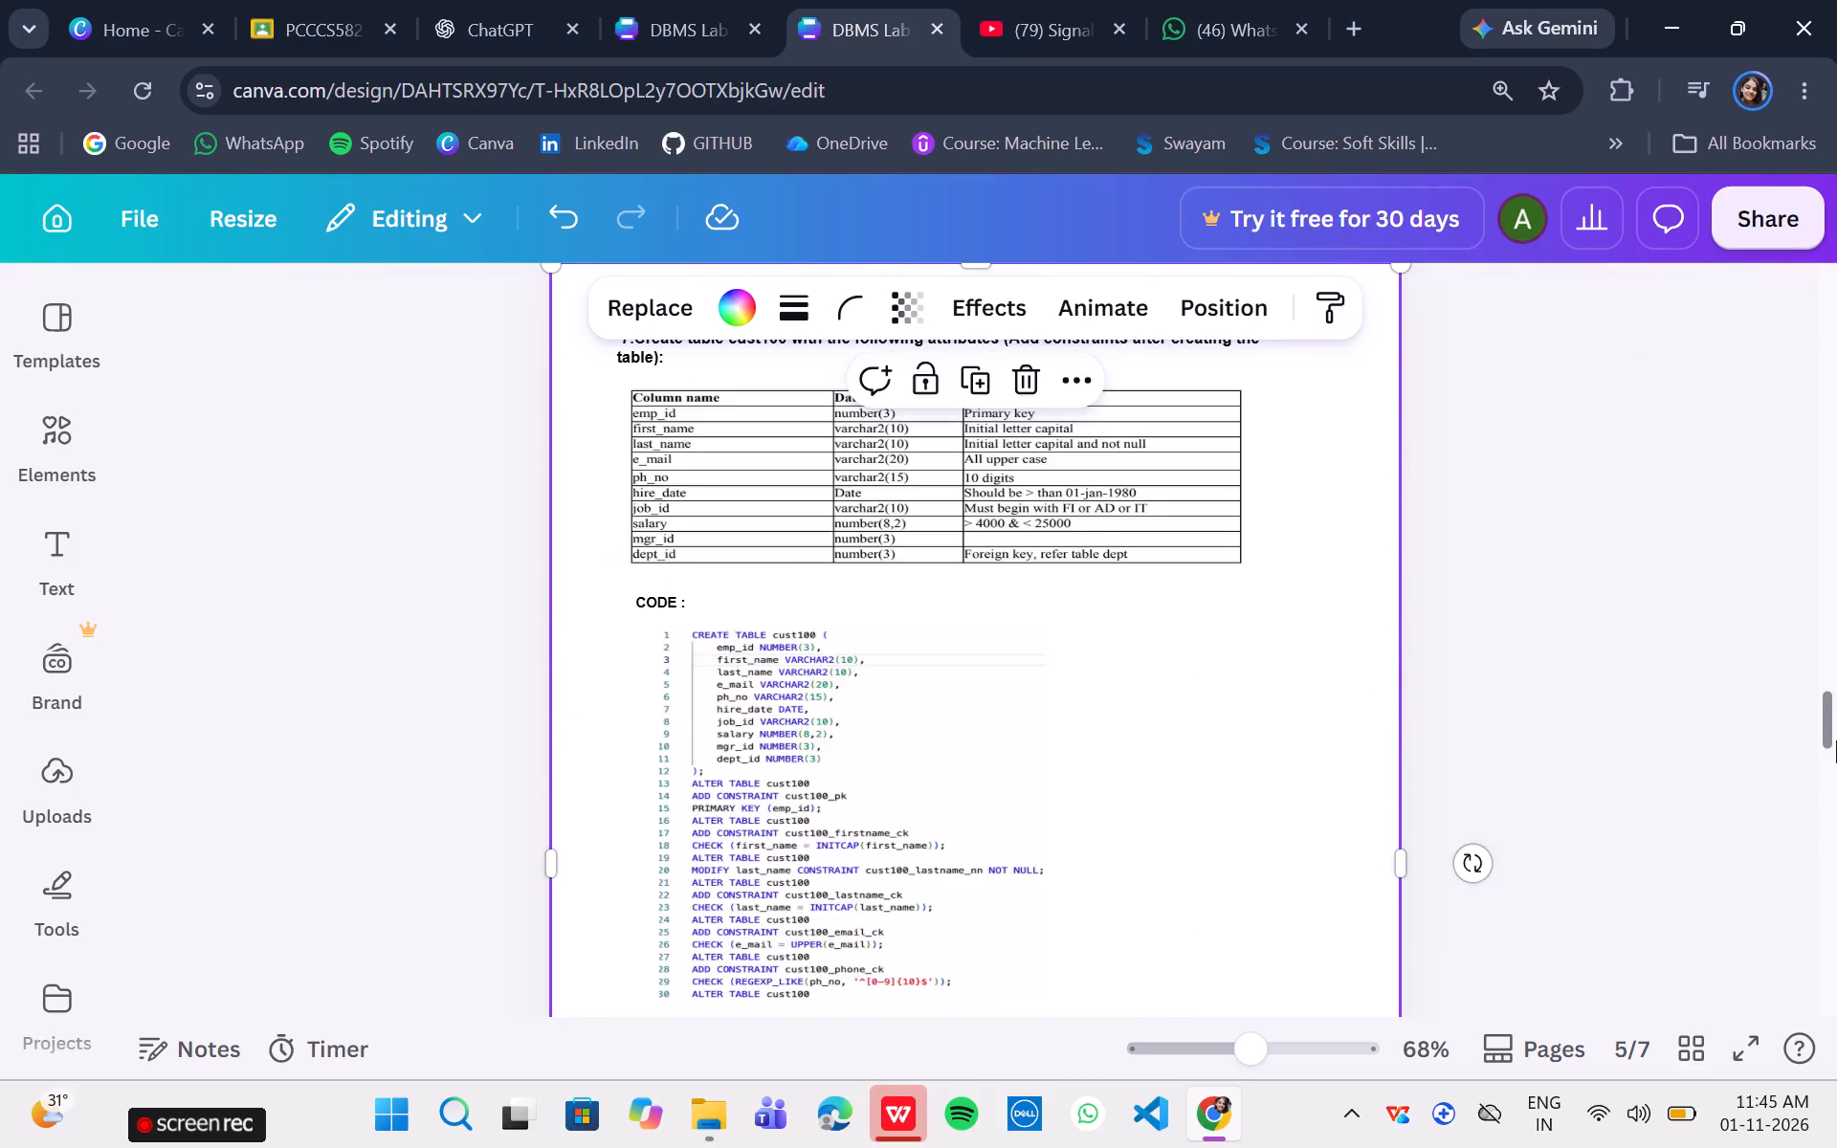
drag(1836, 740, 1832, 772)
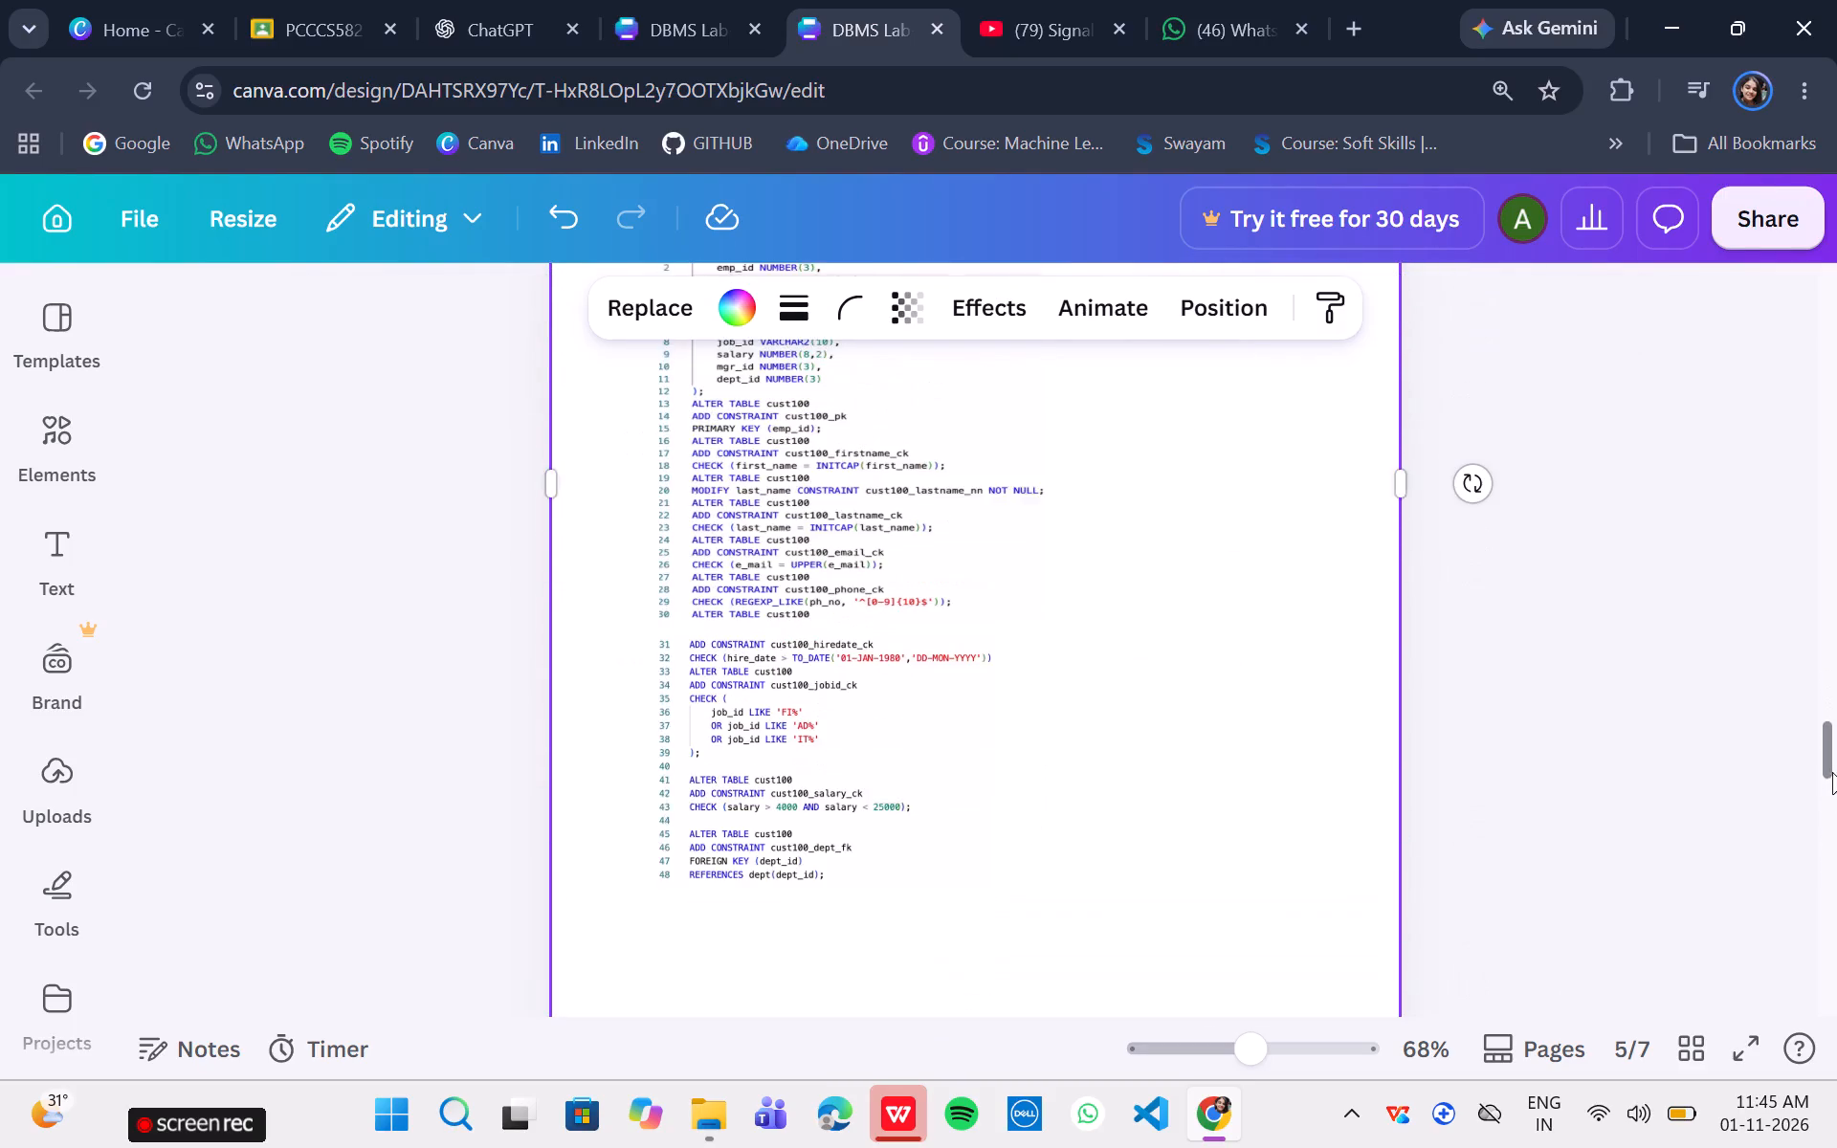
drag(738, 758, 728, 911)
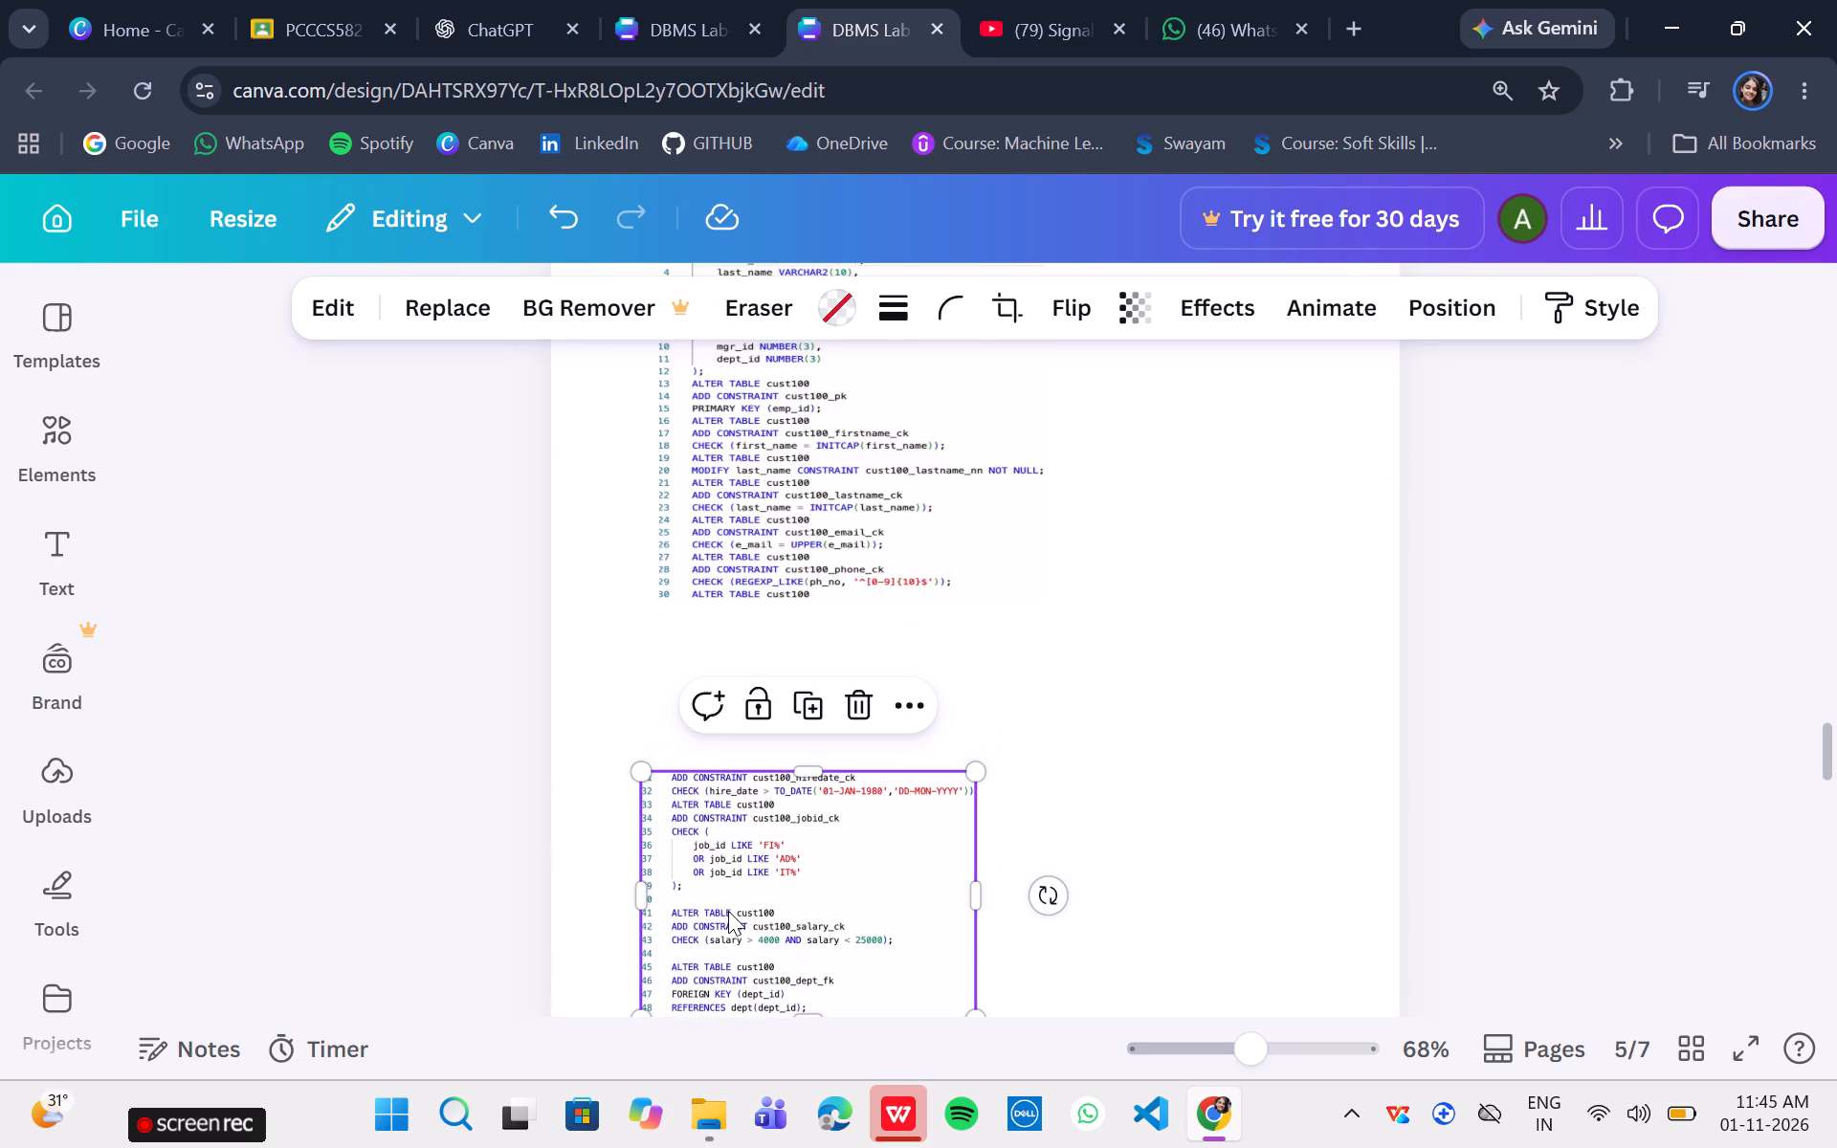
drag(778, 497, 766, 634)
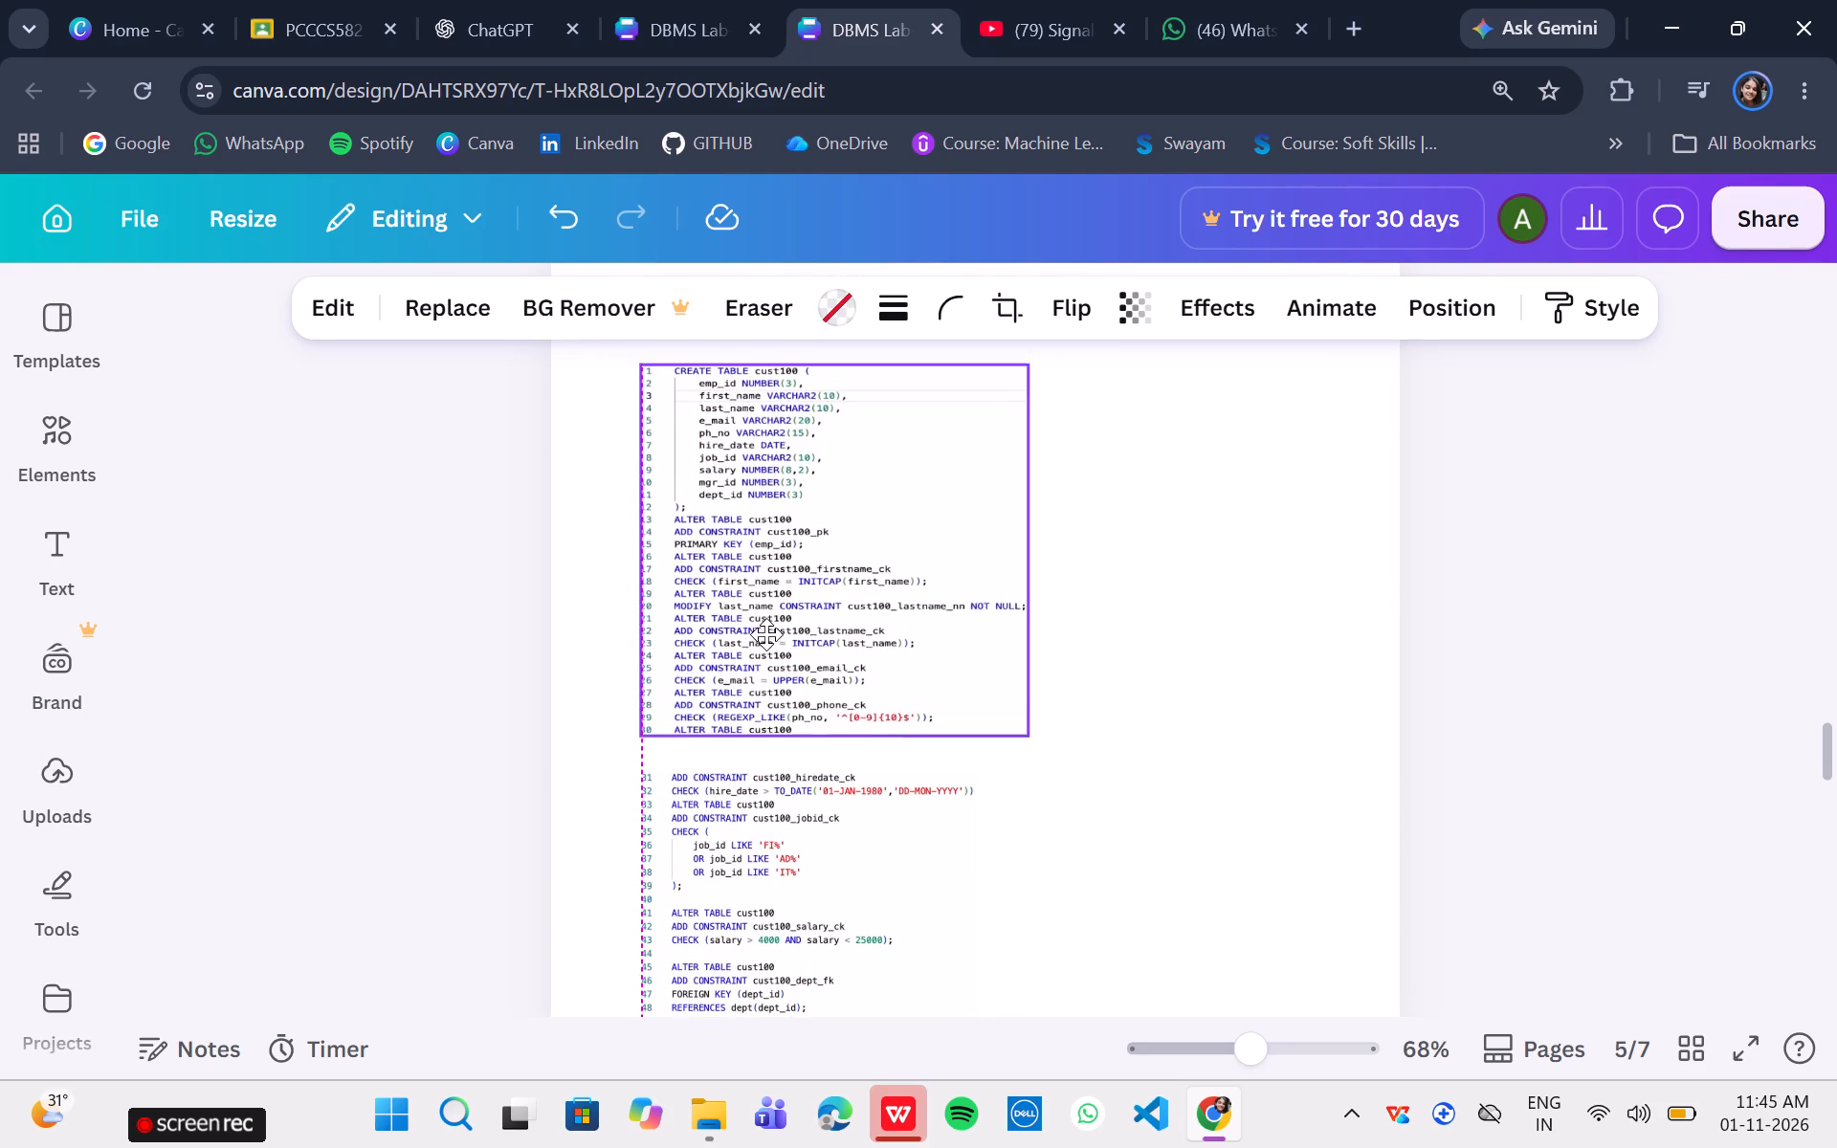
drag(766, 634, 766, 653)
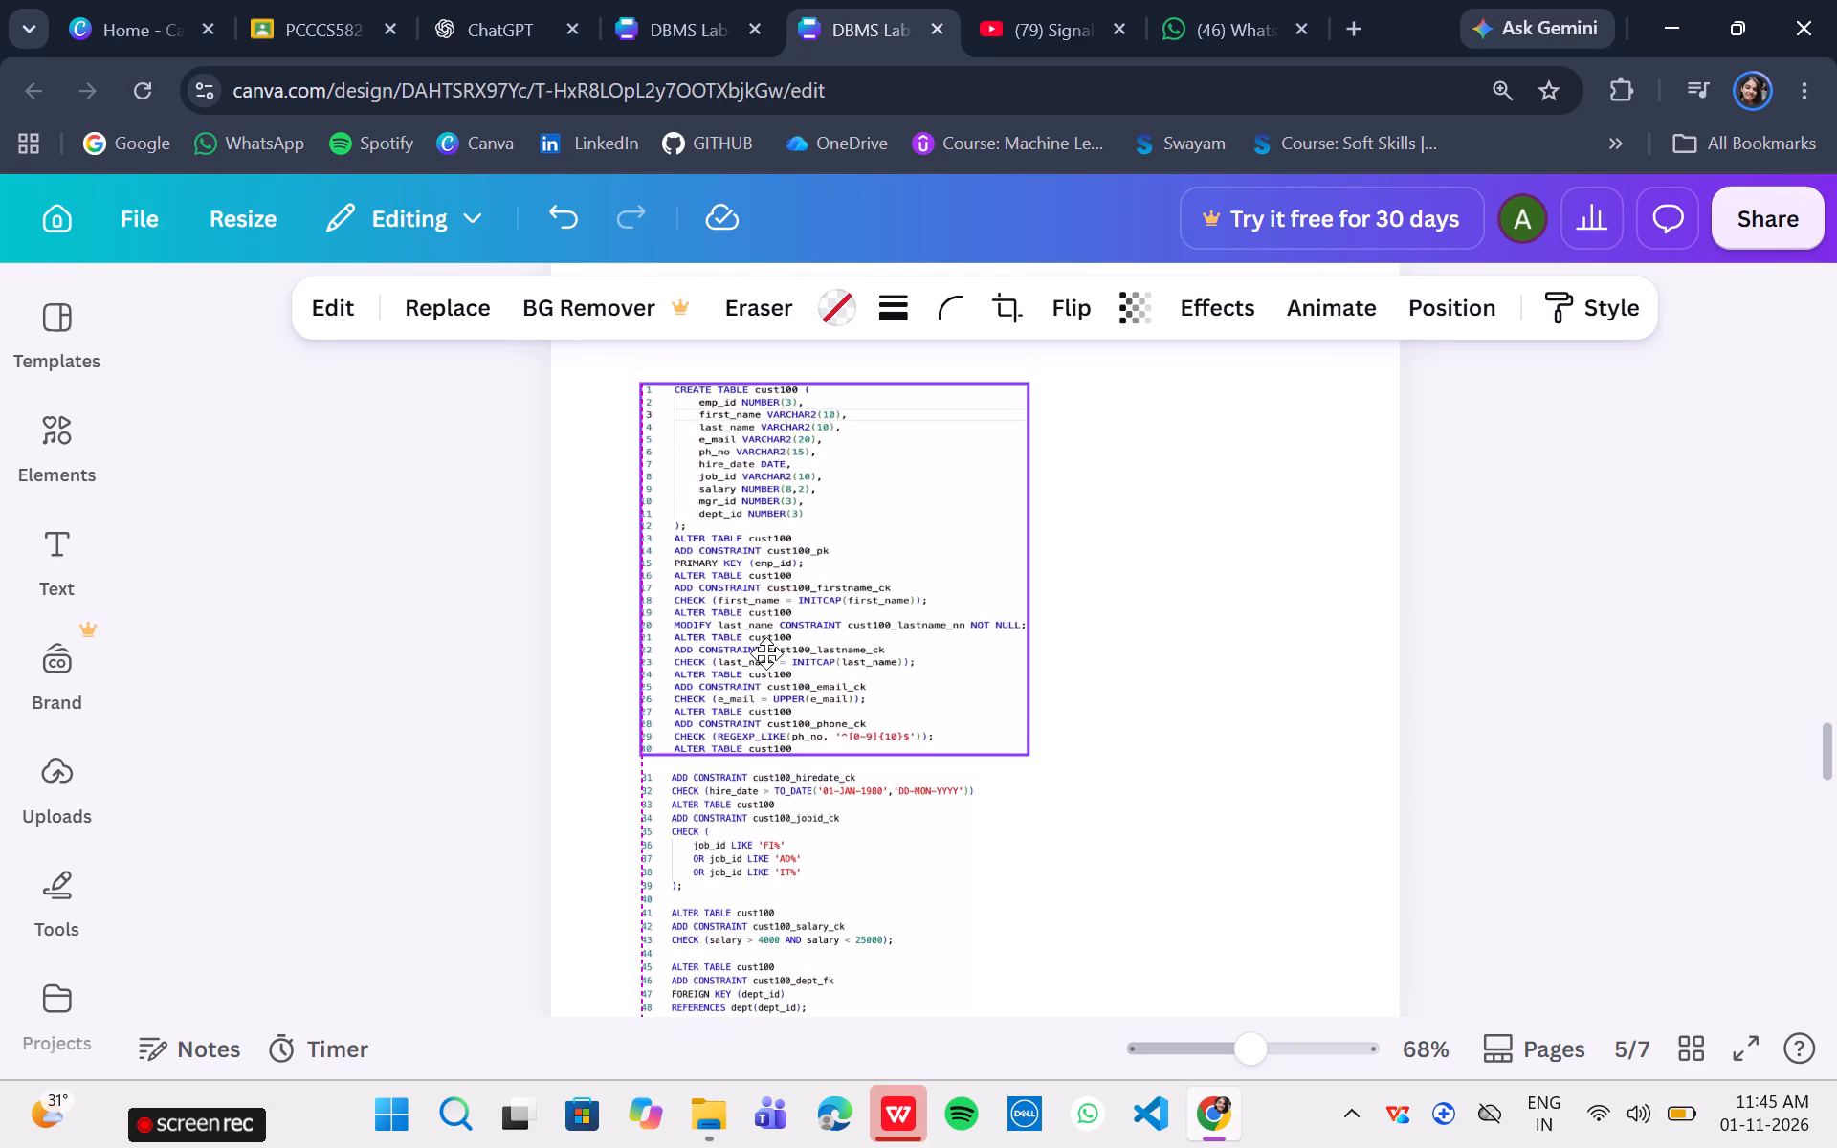
drag(766, 653, 767, 658)
click(1156, 684)
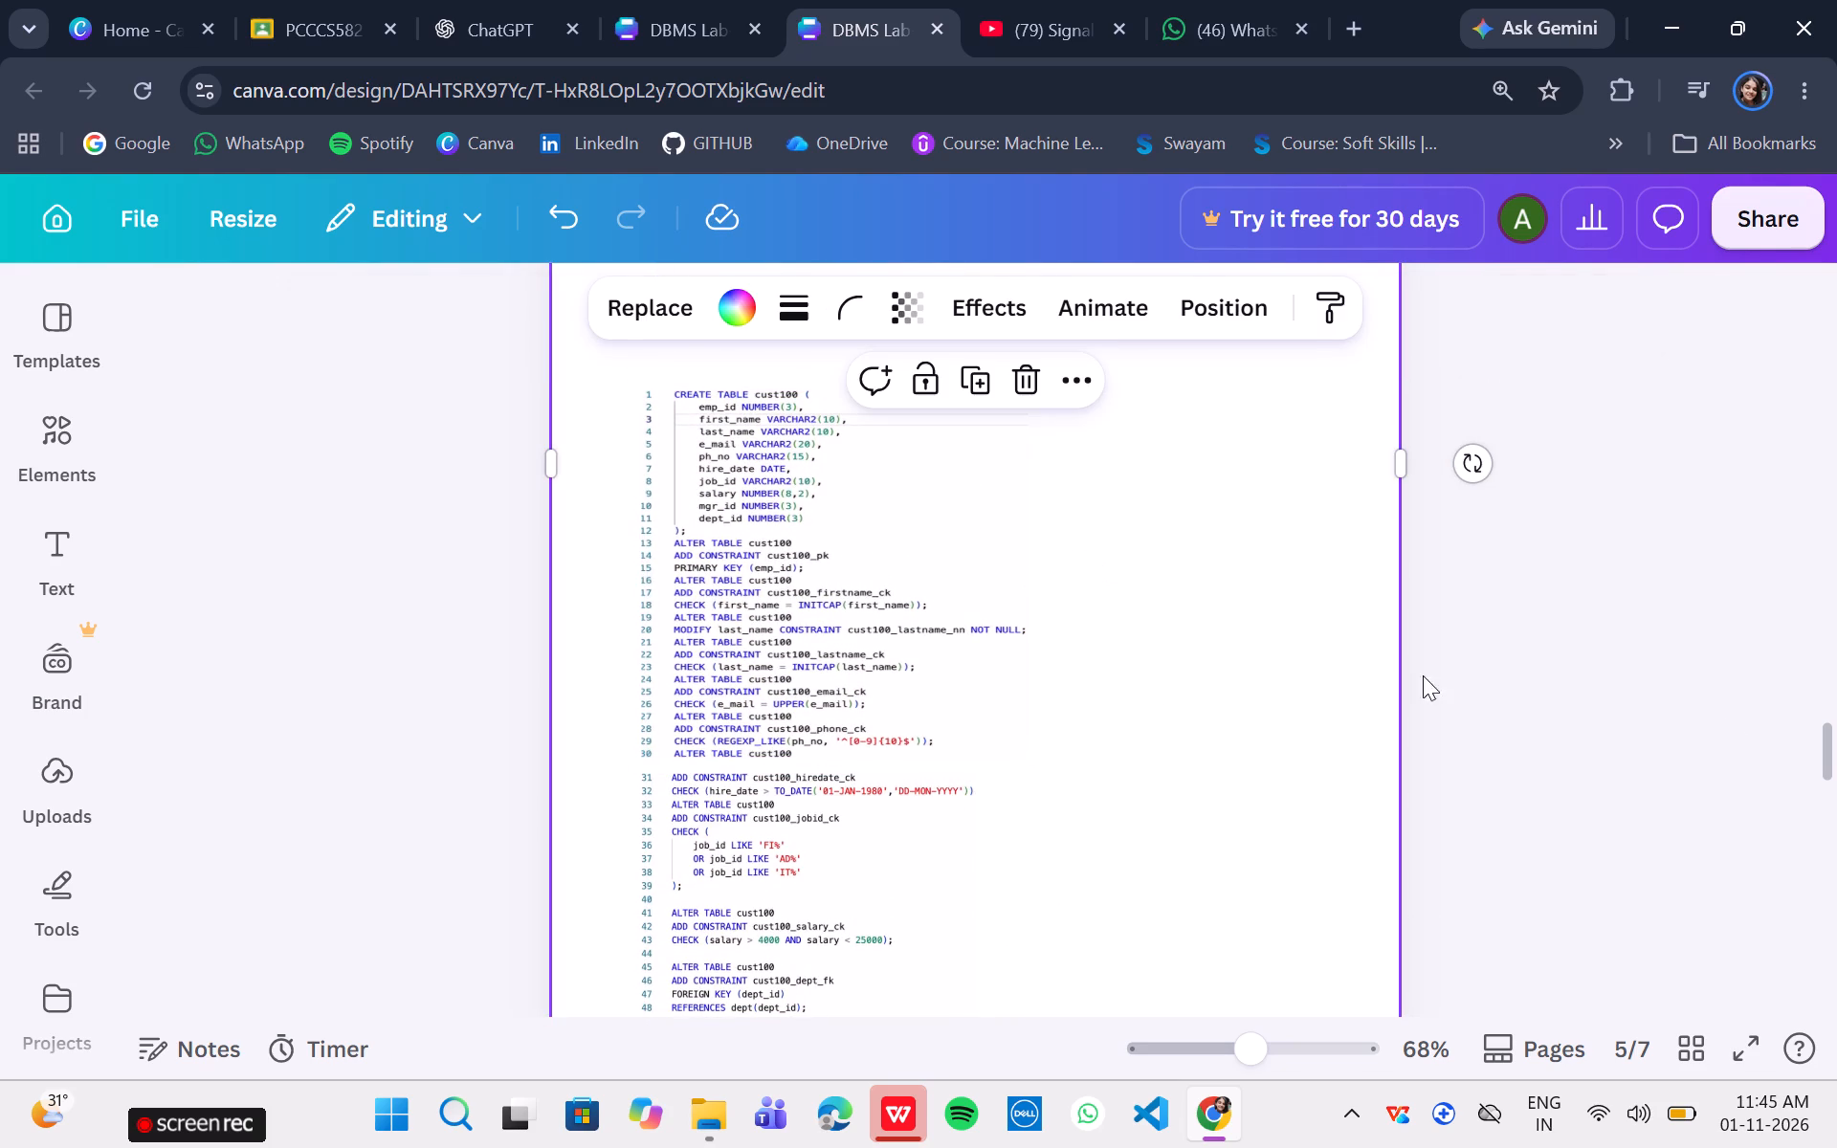
drag(1836, 746, 1836, 723)
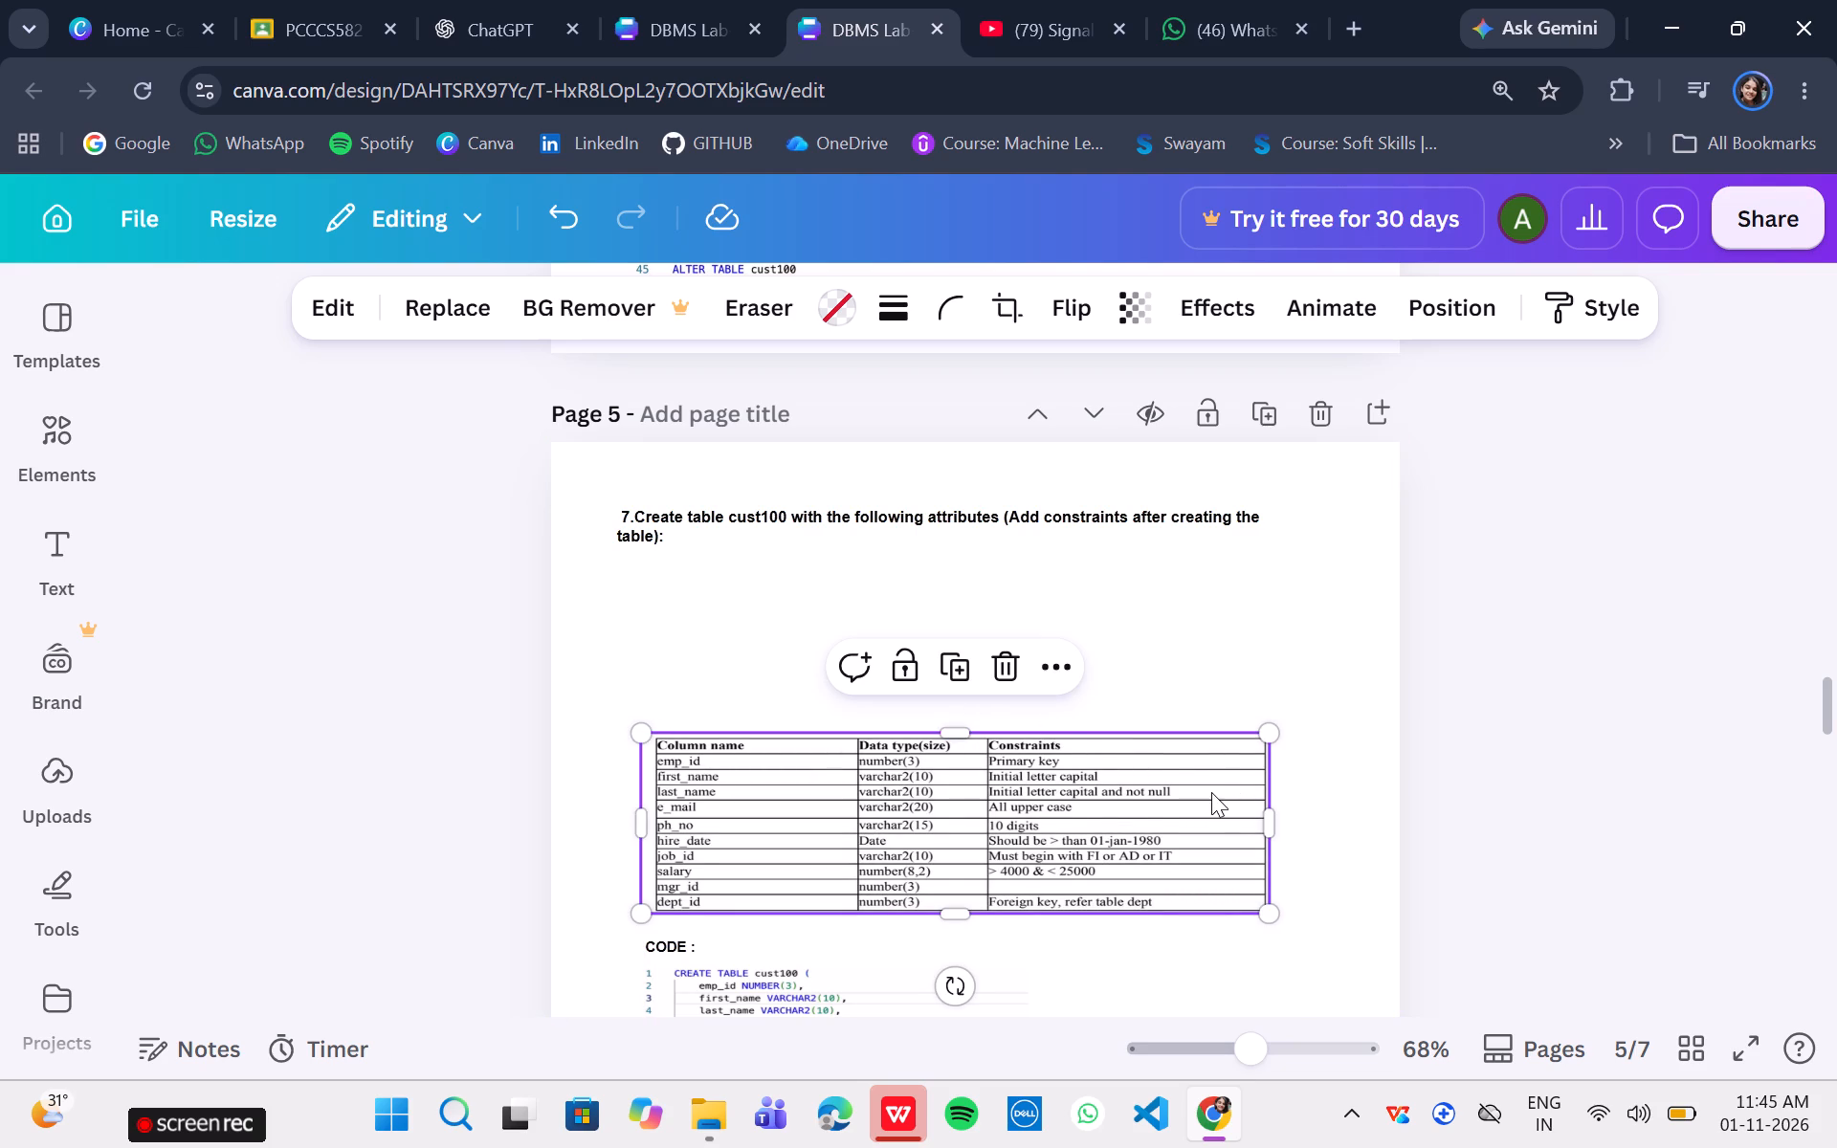
drag(1211, 792, 1206, 702)
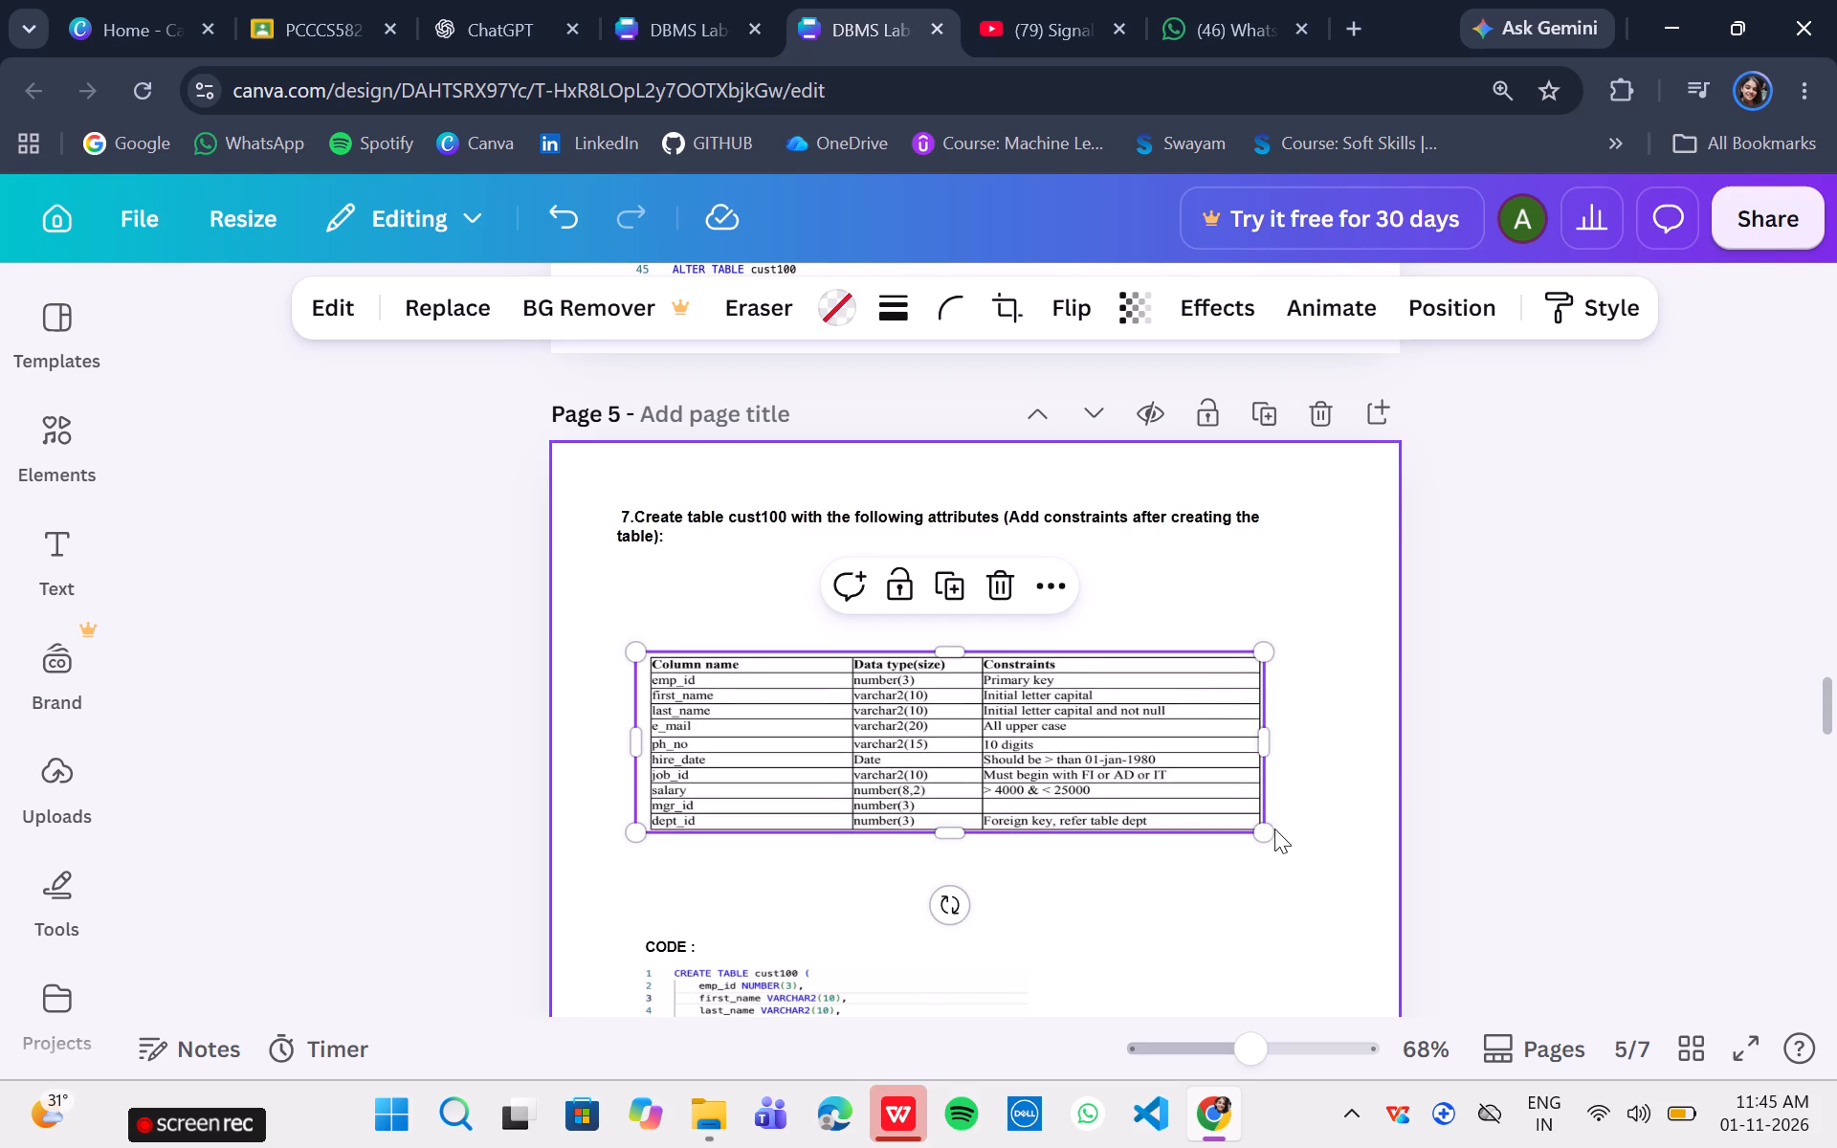
drag(1271, 834, 1350, 913)
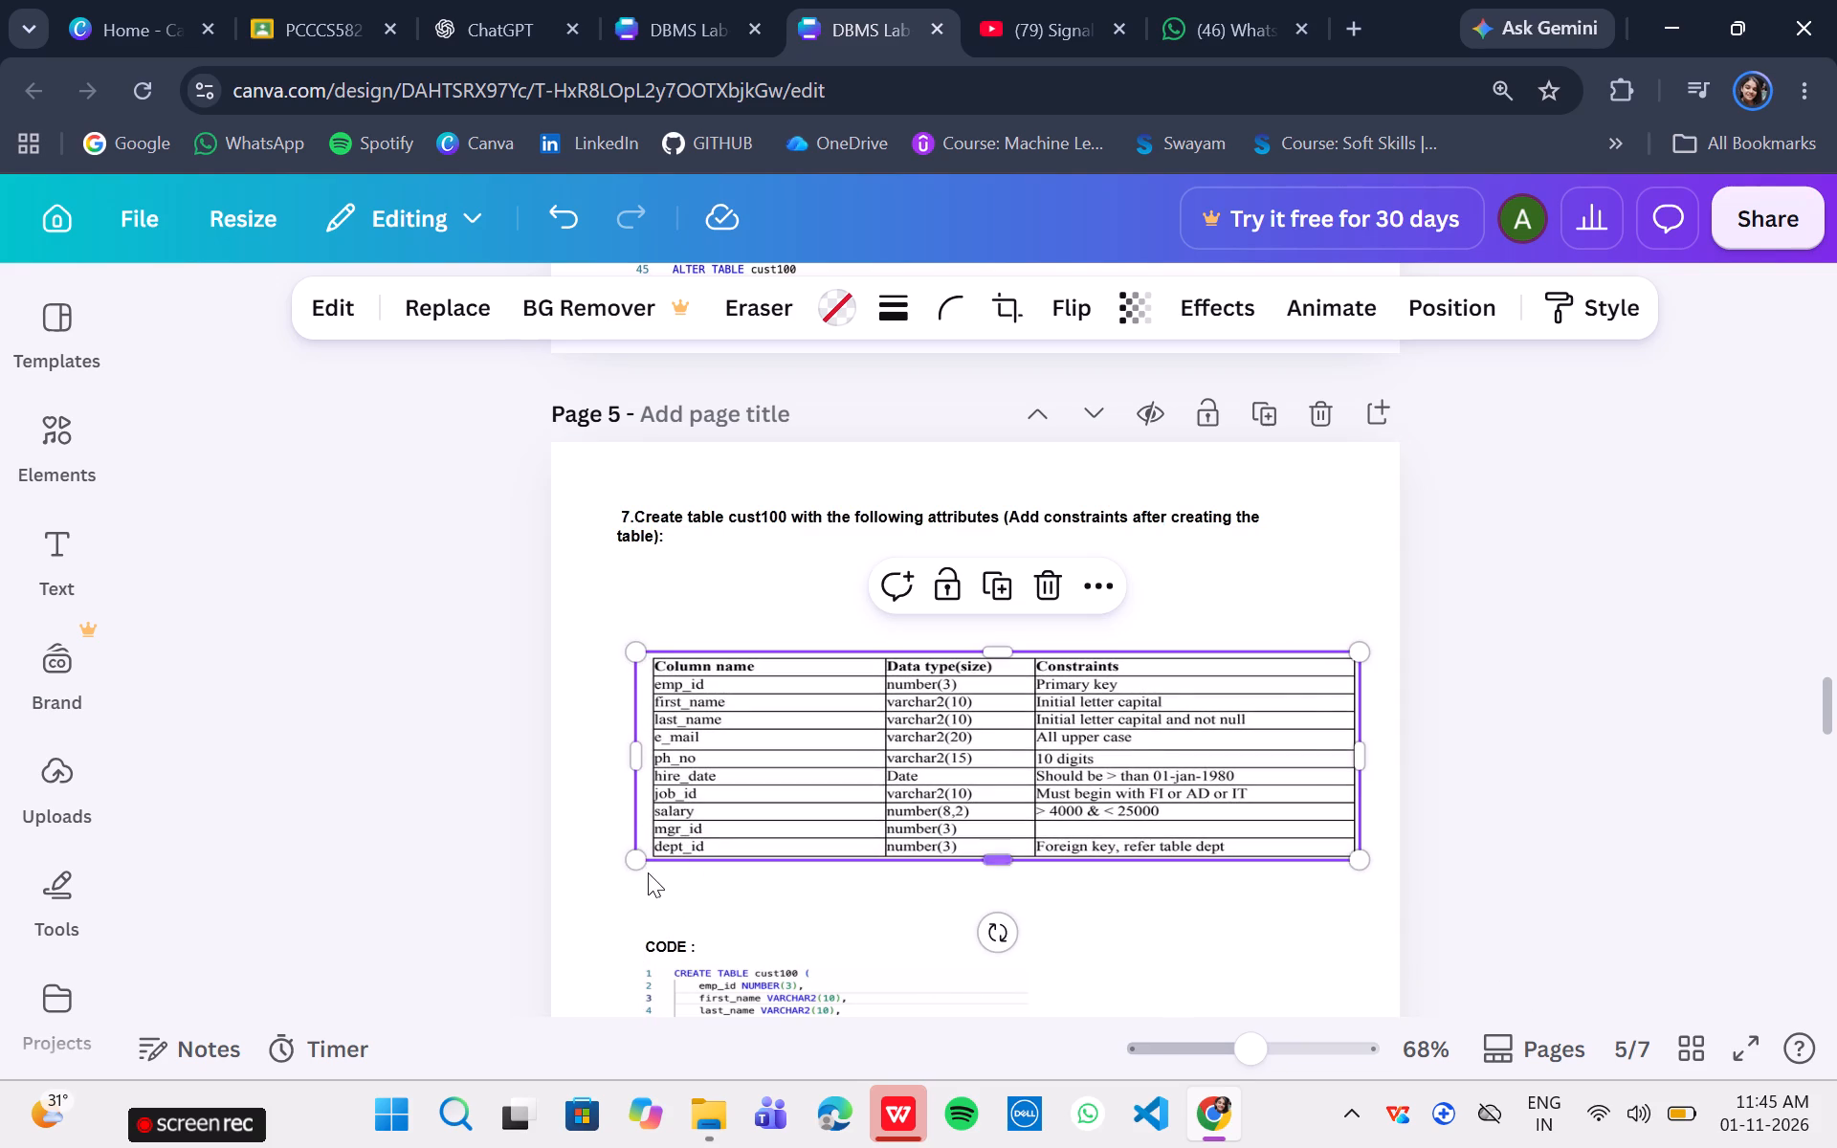
drag(625, 867, 594, 918)
drag(790, 740, 799, 795)
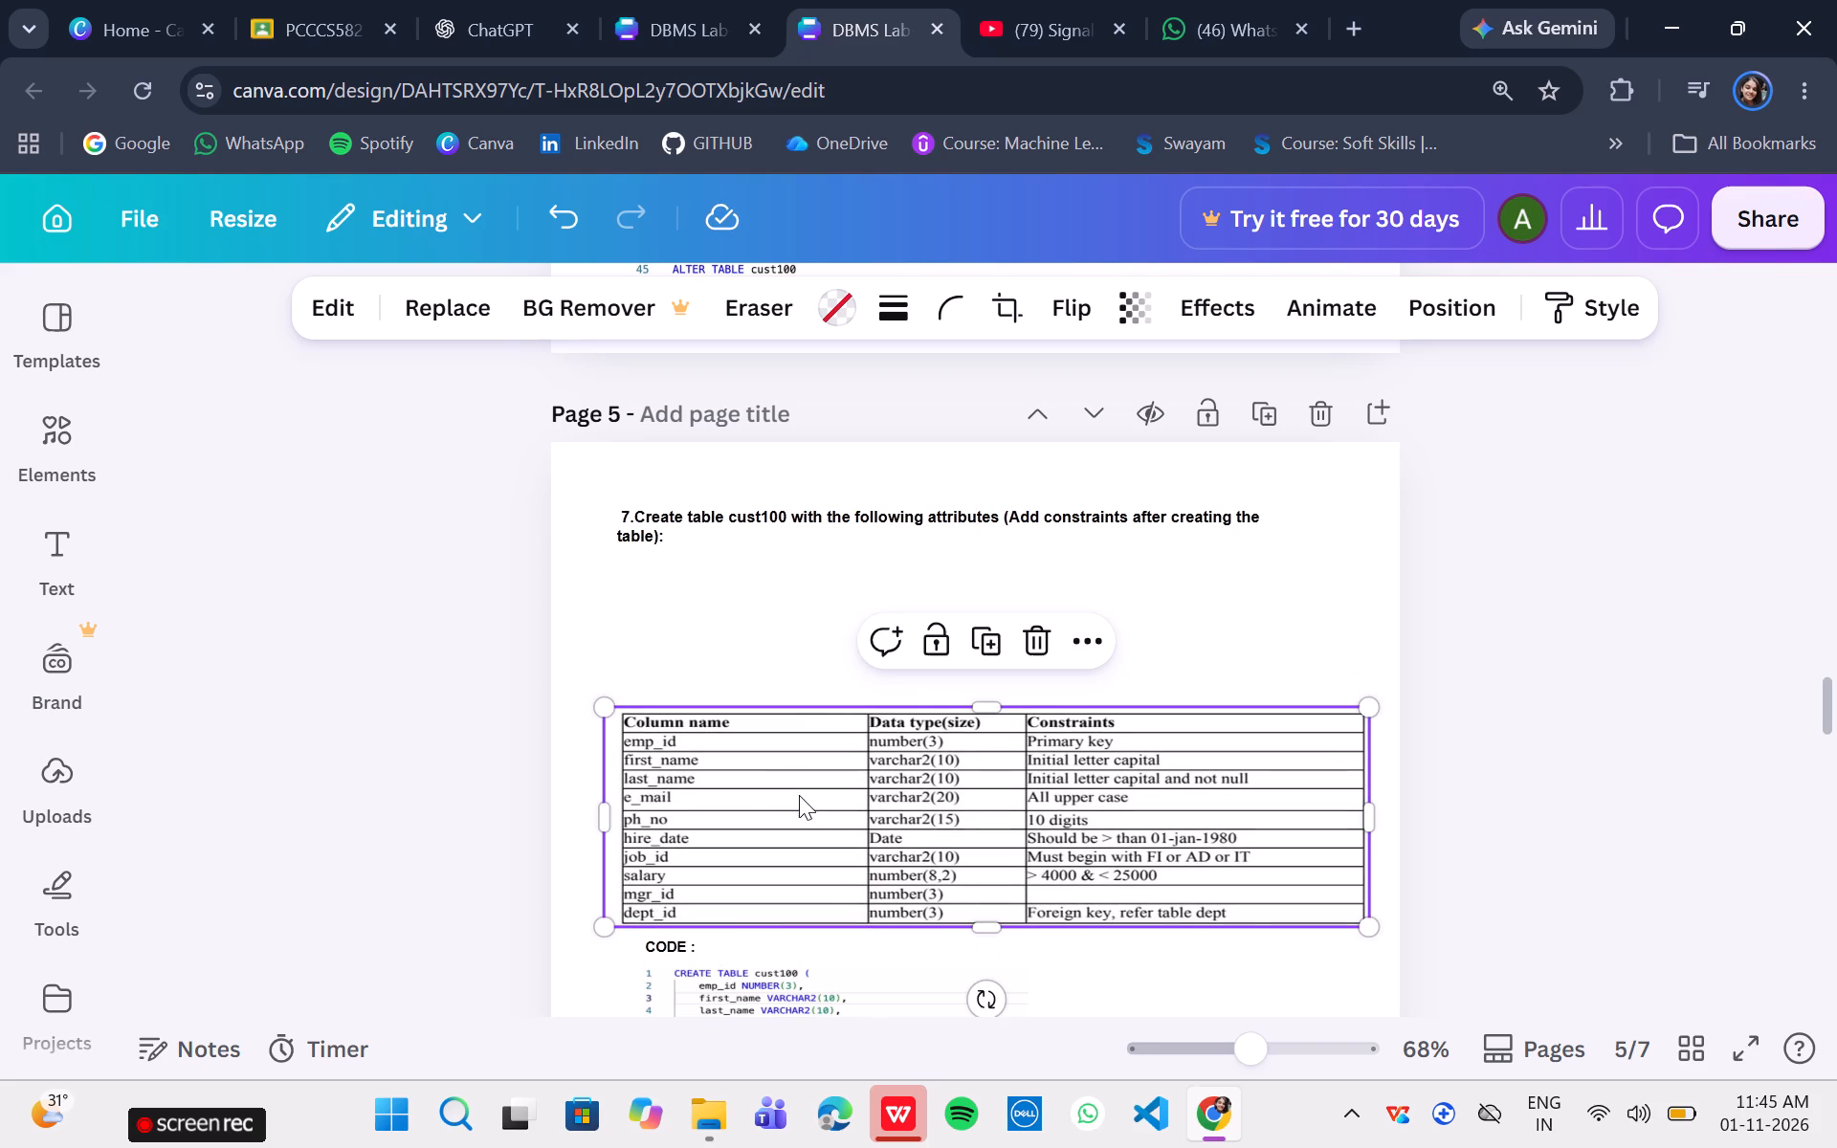
Nudge the question 7 heading to align with the table's left edge and enlarge its text to about 12.5 pt.
drag(866, 519, 876, 609)
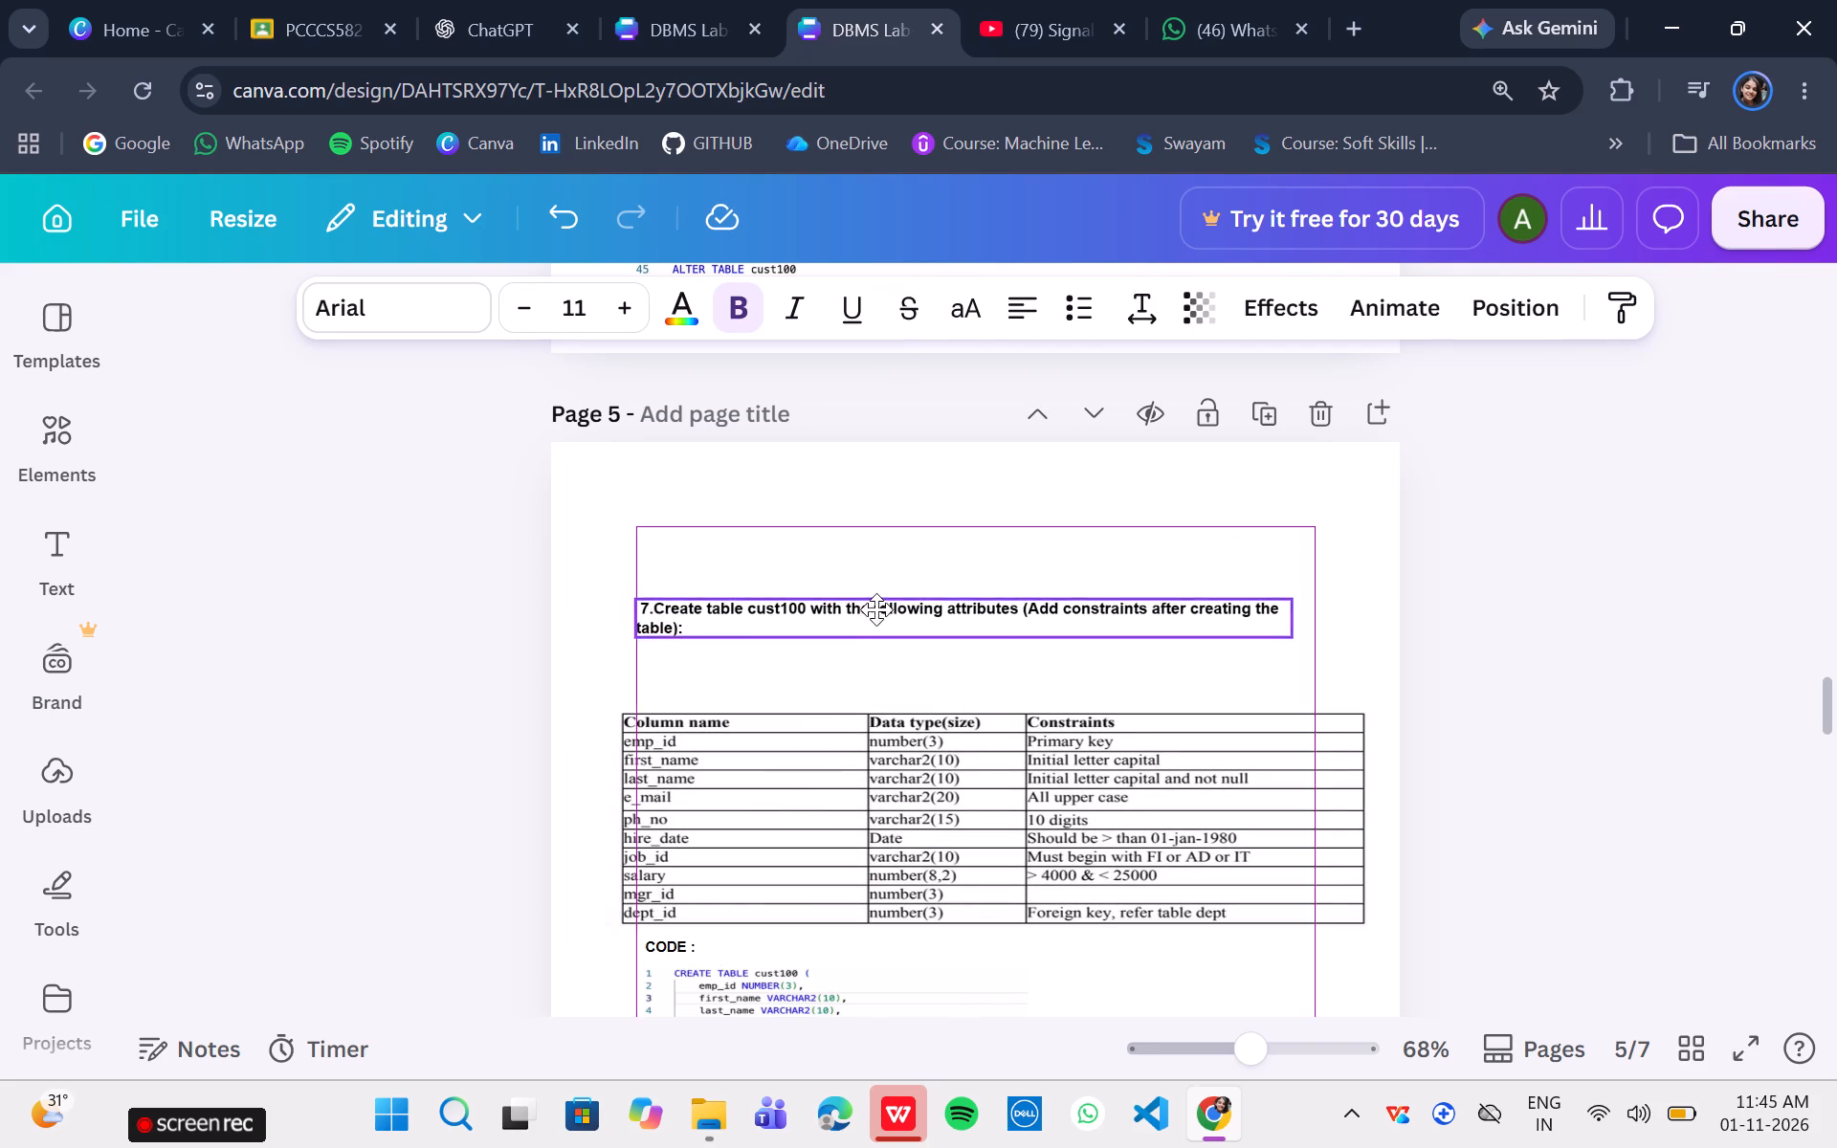
drag(876, 609, 874, 533)
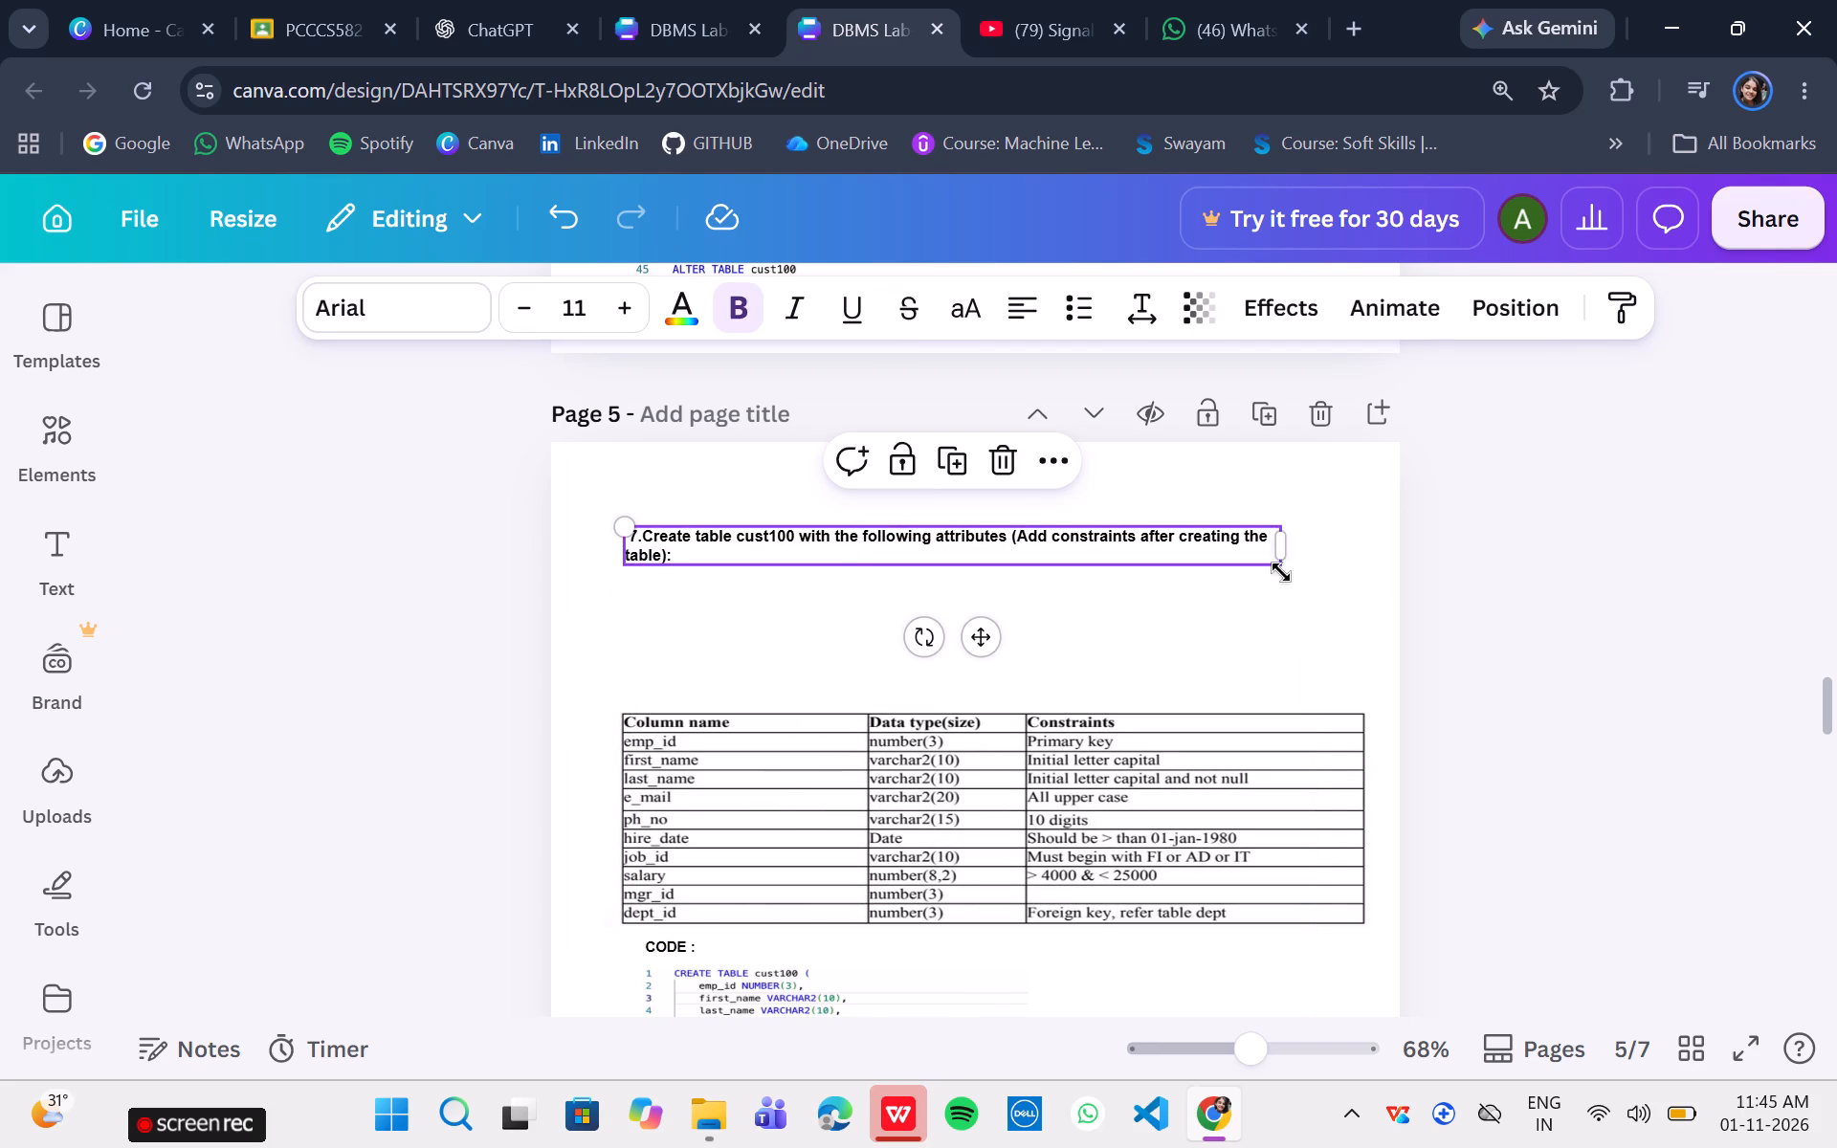
drag(1282, 574, 1331, 634)
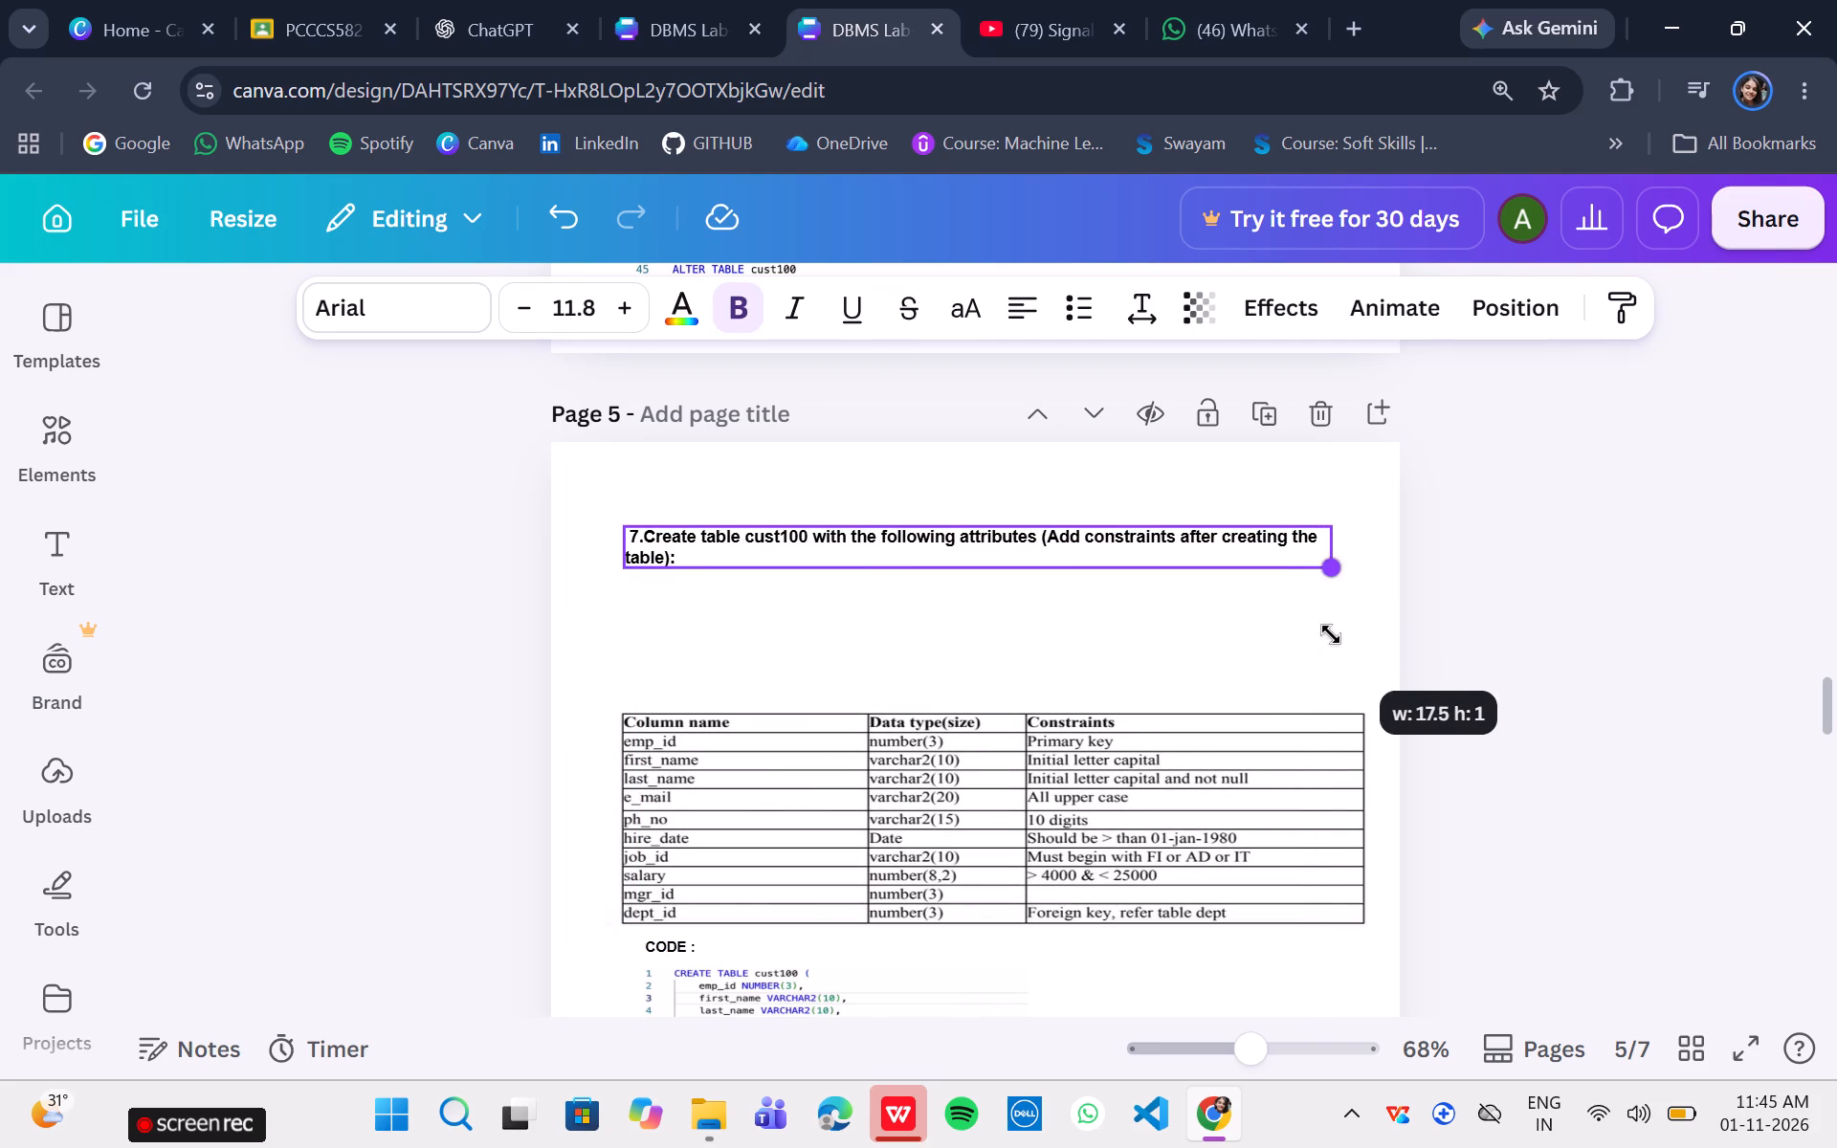
drag(1331, 634, 1367, 677)
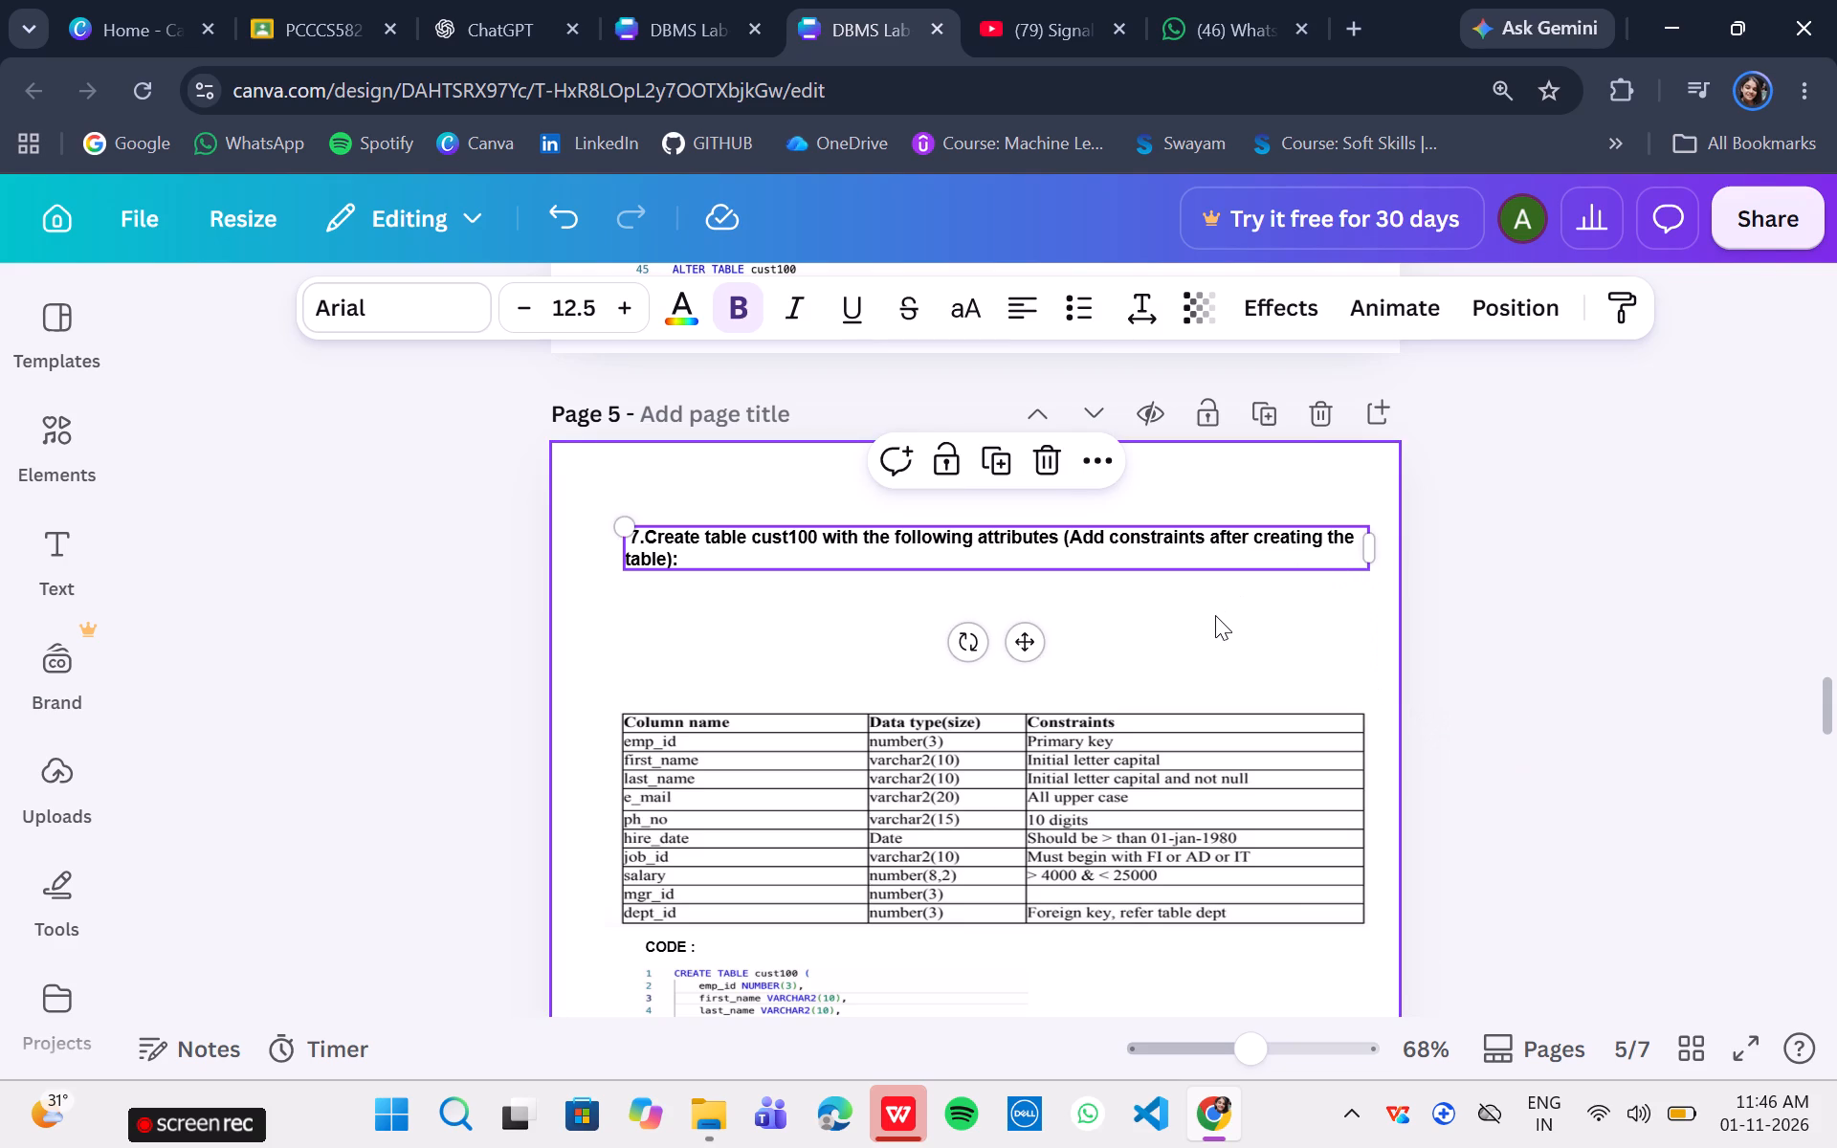
Narrow the question 7 heading box on page 5 and enlarge its text so it wraps onto a second line after "attributes".
click(1215, 615)
click(1255, 541)
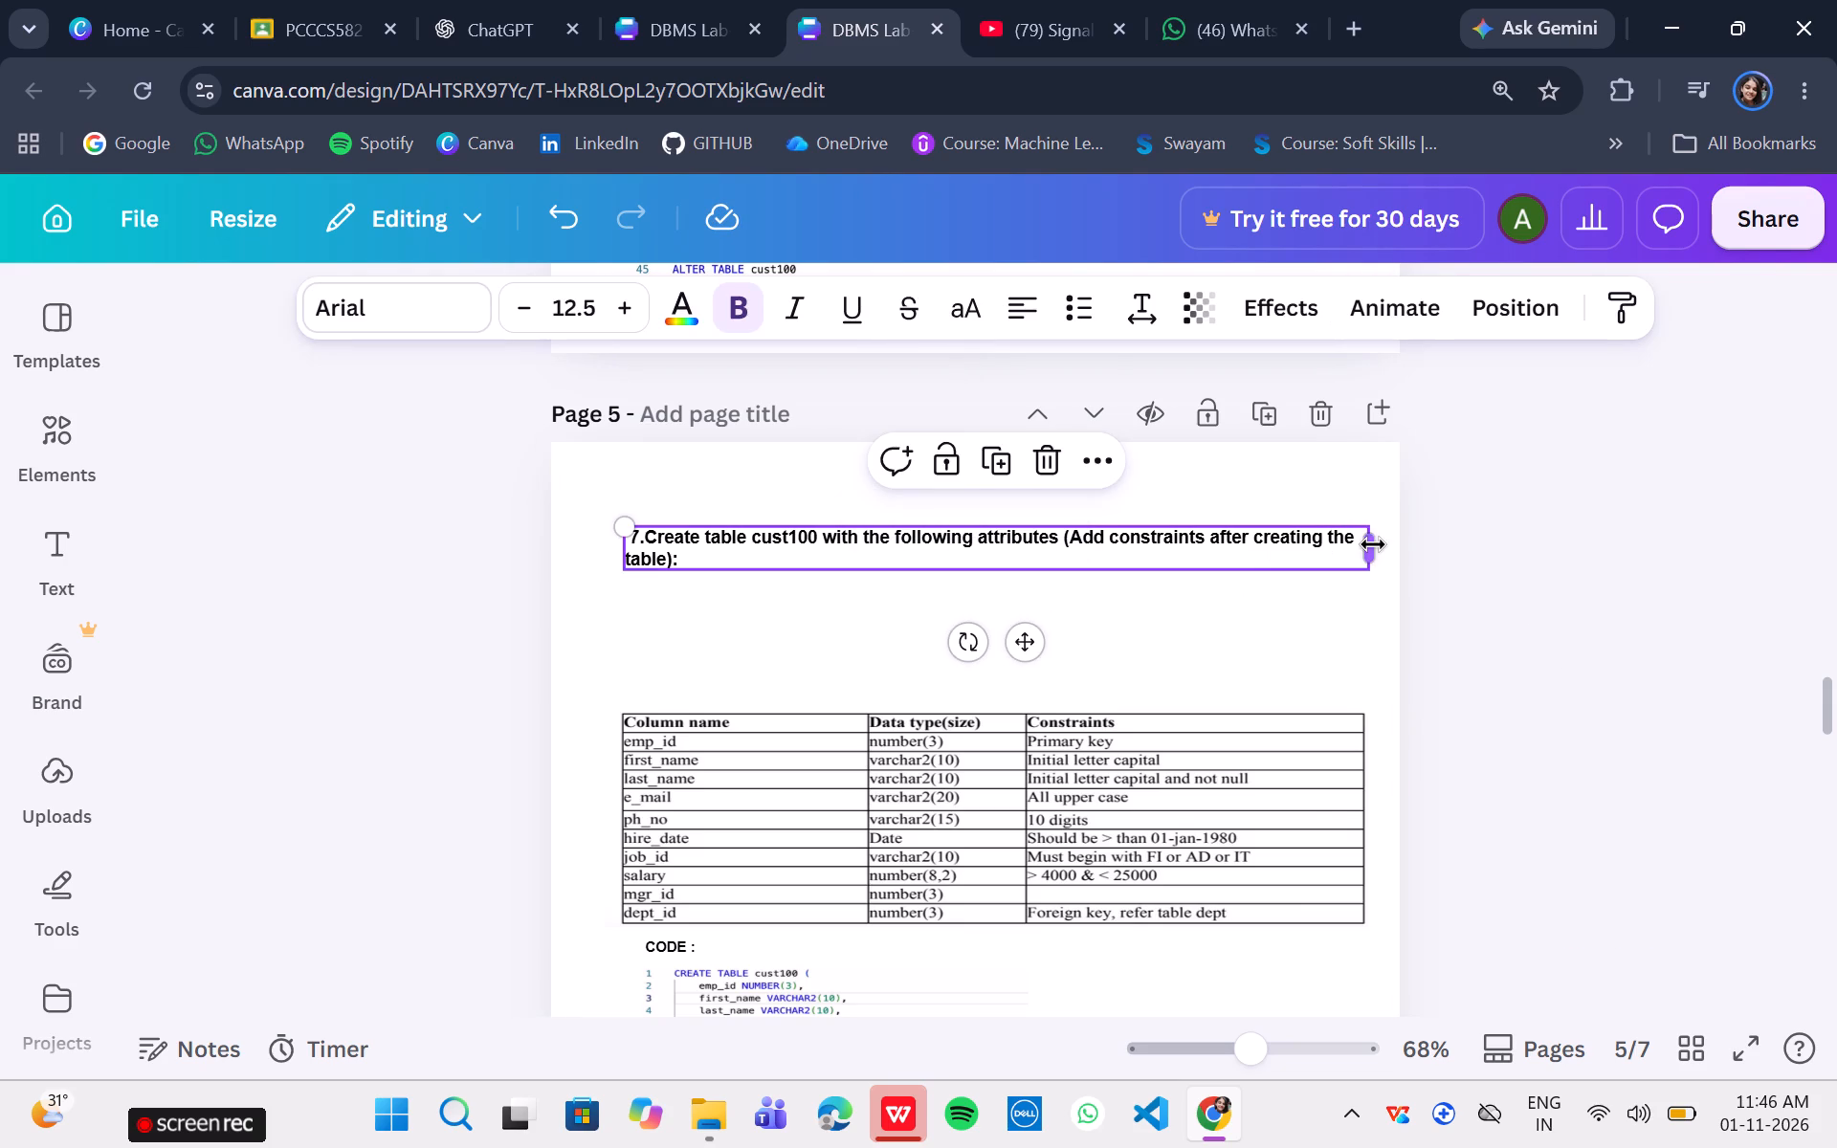
drag(1376, 545, 1228, 547)
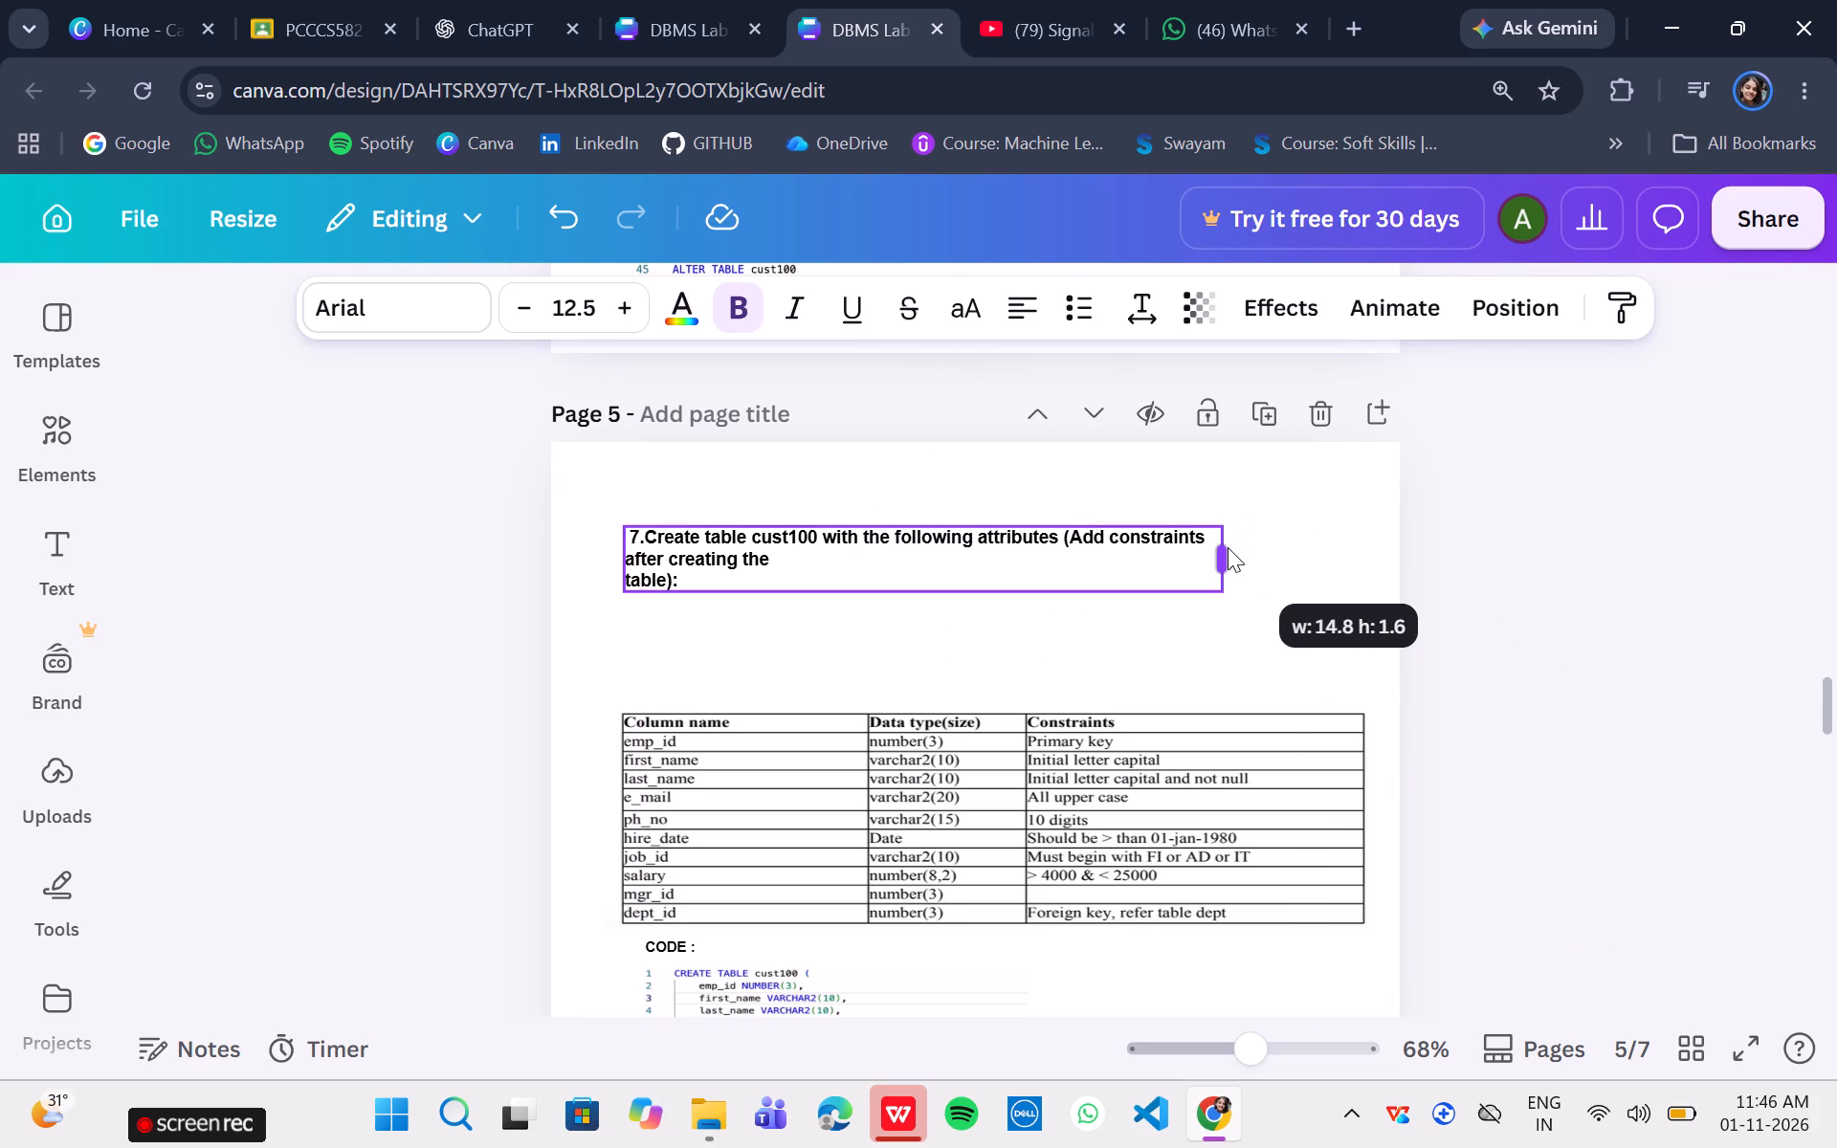
drag(1228, 547, 1102, 541)
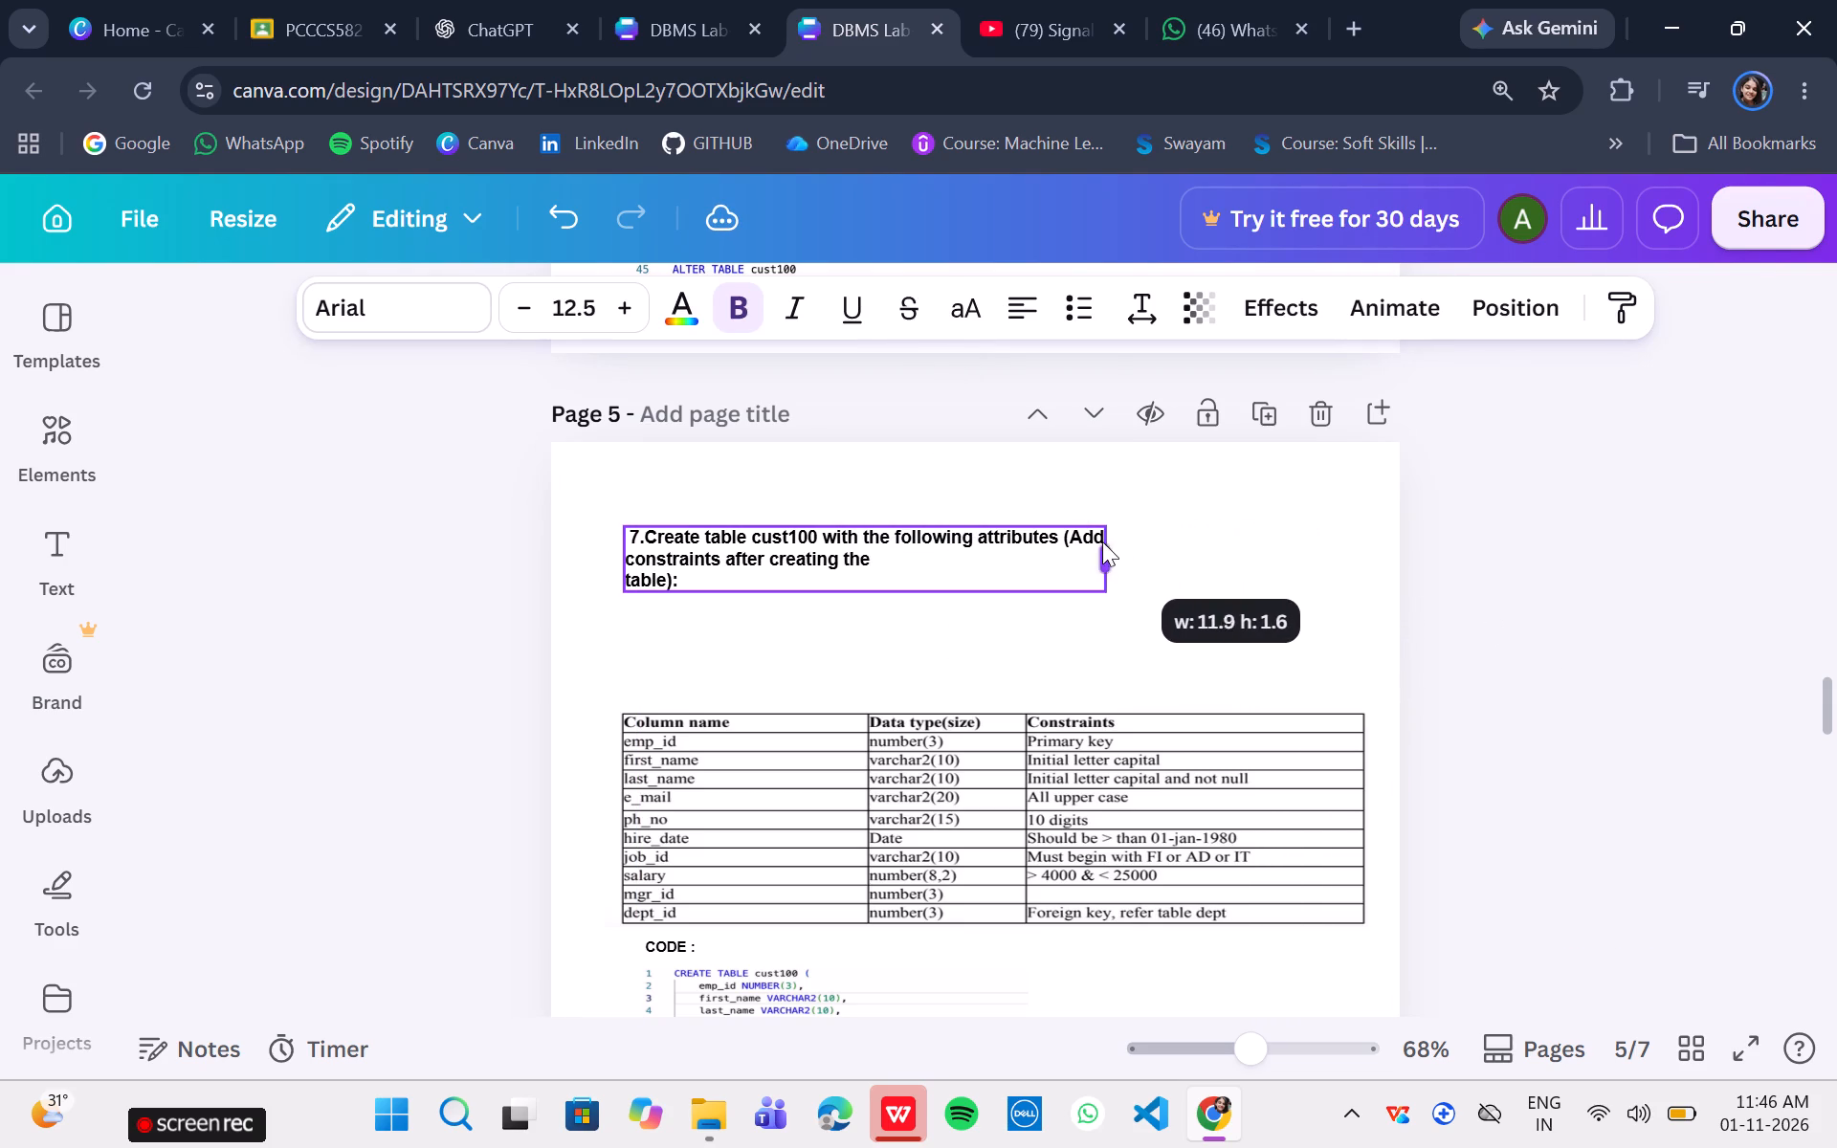
drag(1102, 541, 1096, 541)
drag(1091, 590, 1222, 623)
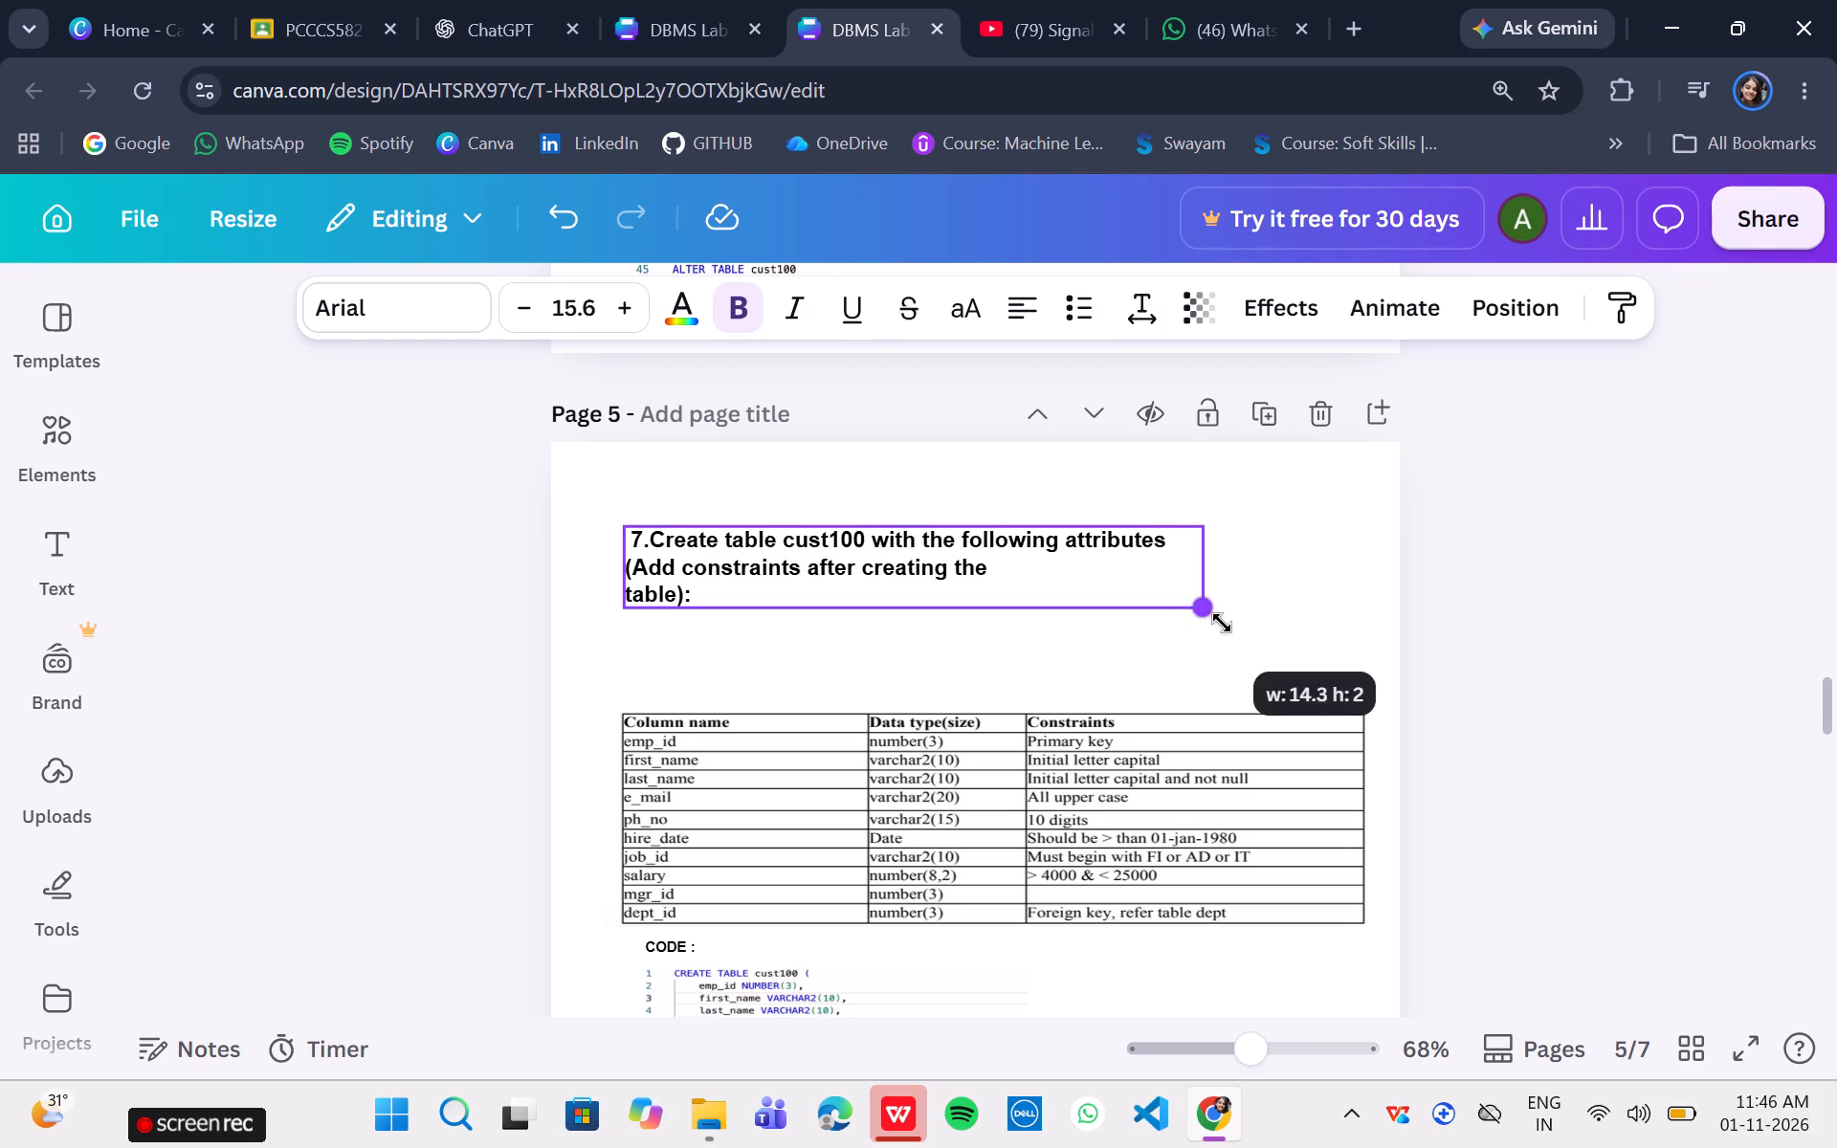
drag(1222, 623, 1296, 634)
click(1541, 807)
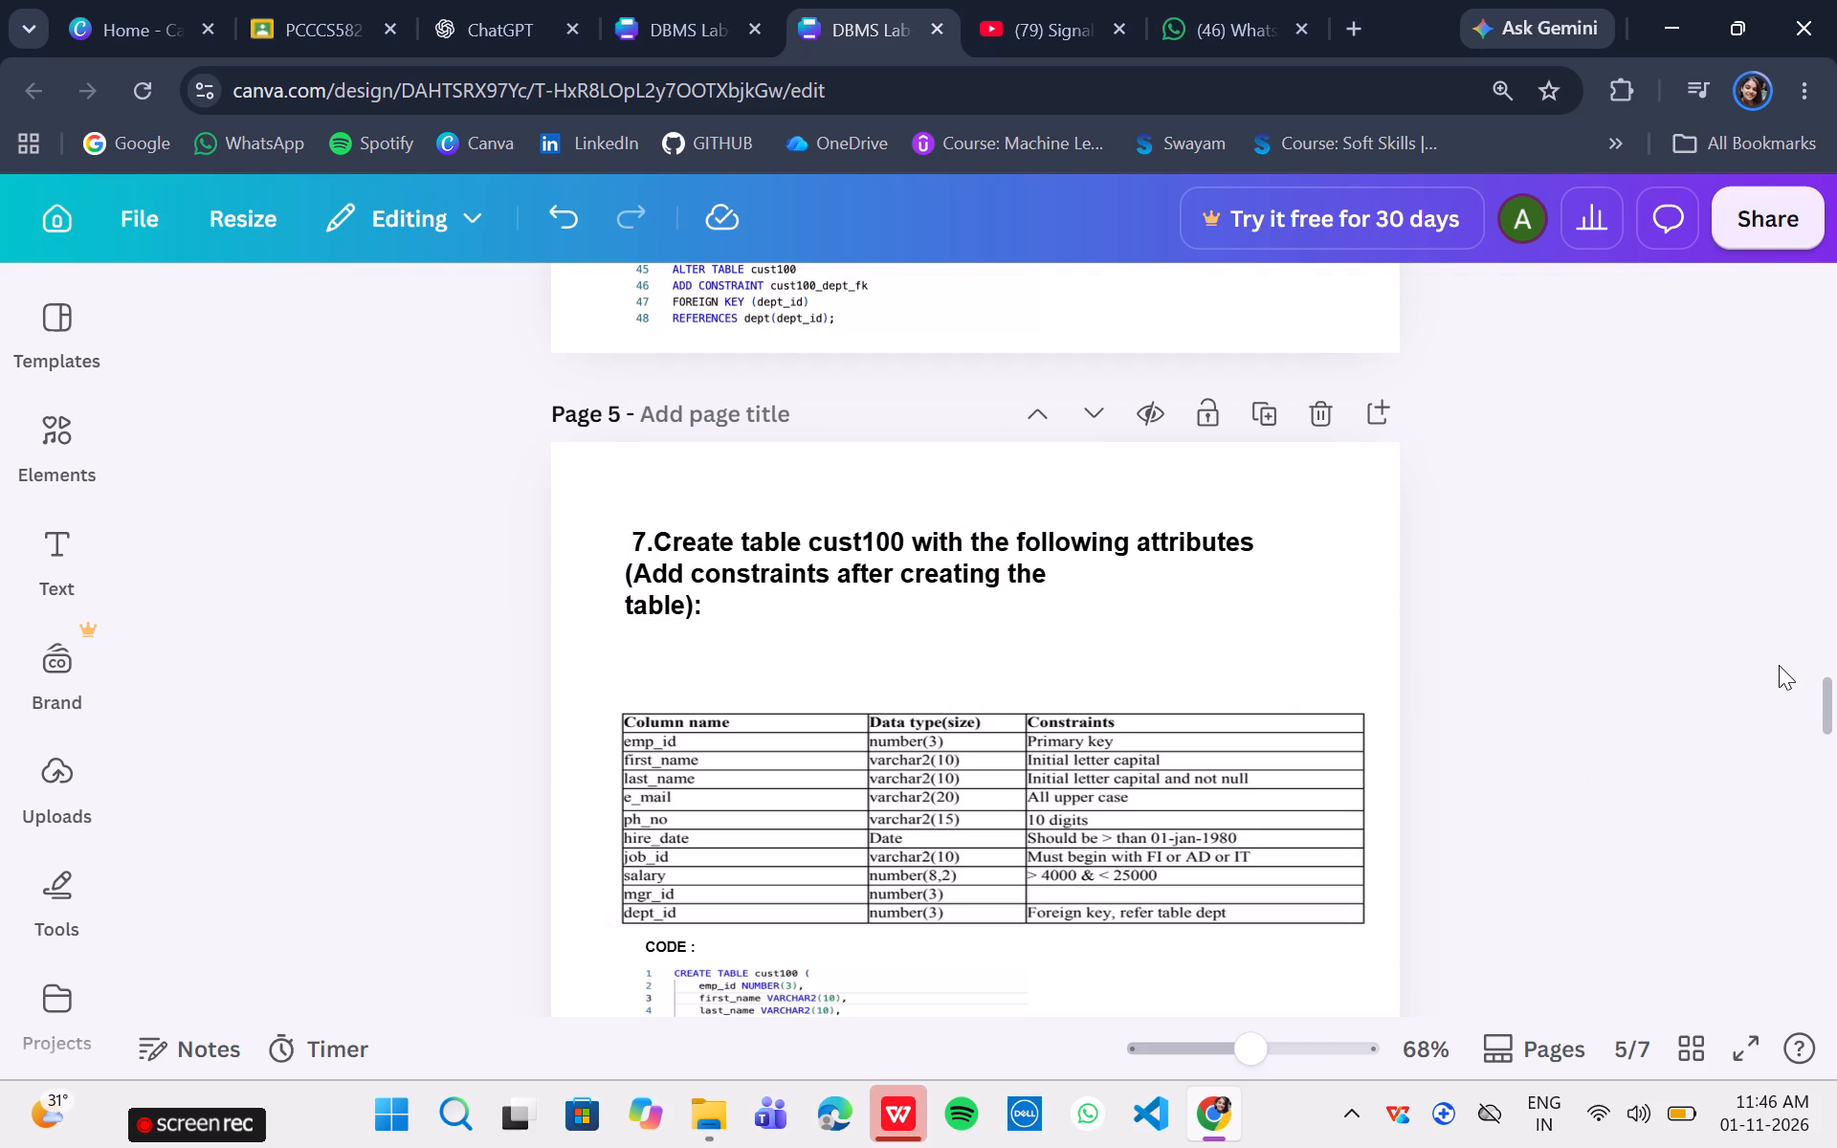
Move the attribute table on page 5 up to sit just below the question 7 heading, aligned with the heading's left edge.
drag(1829, 722, 1824, 753)
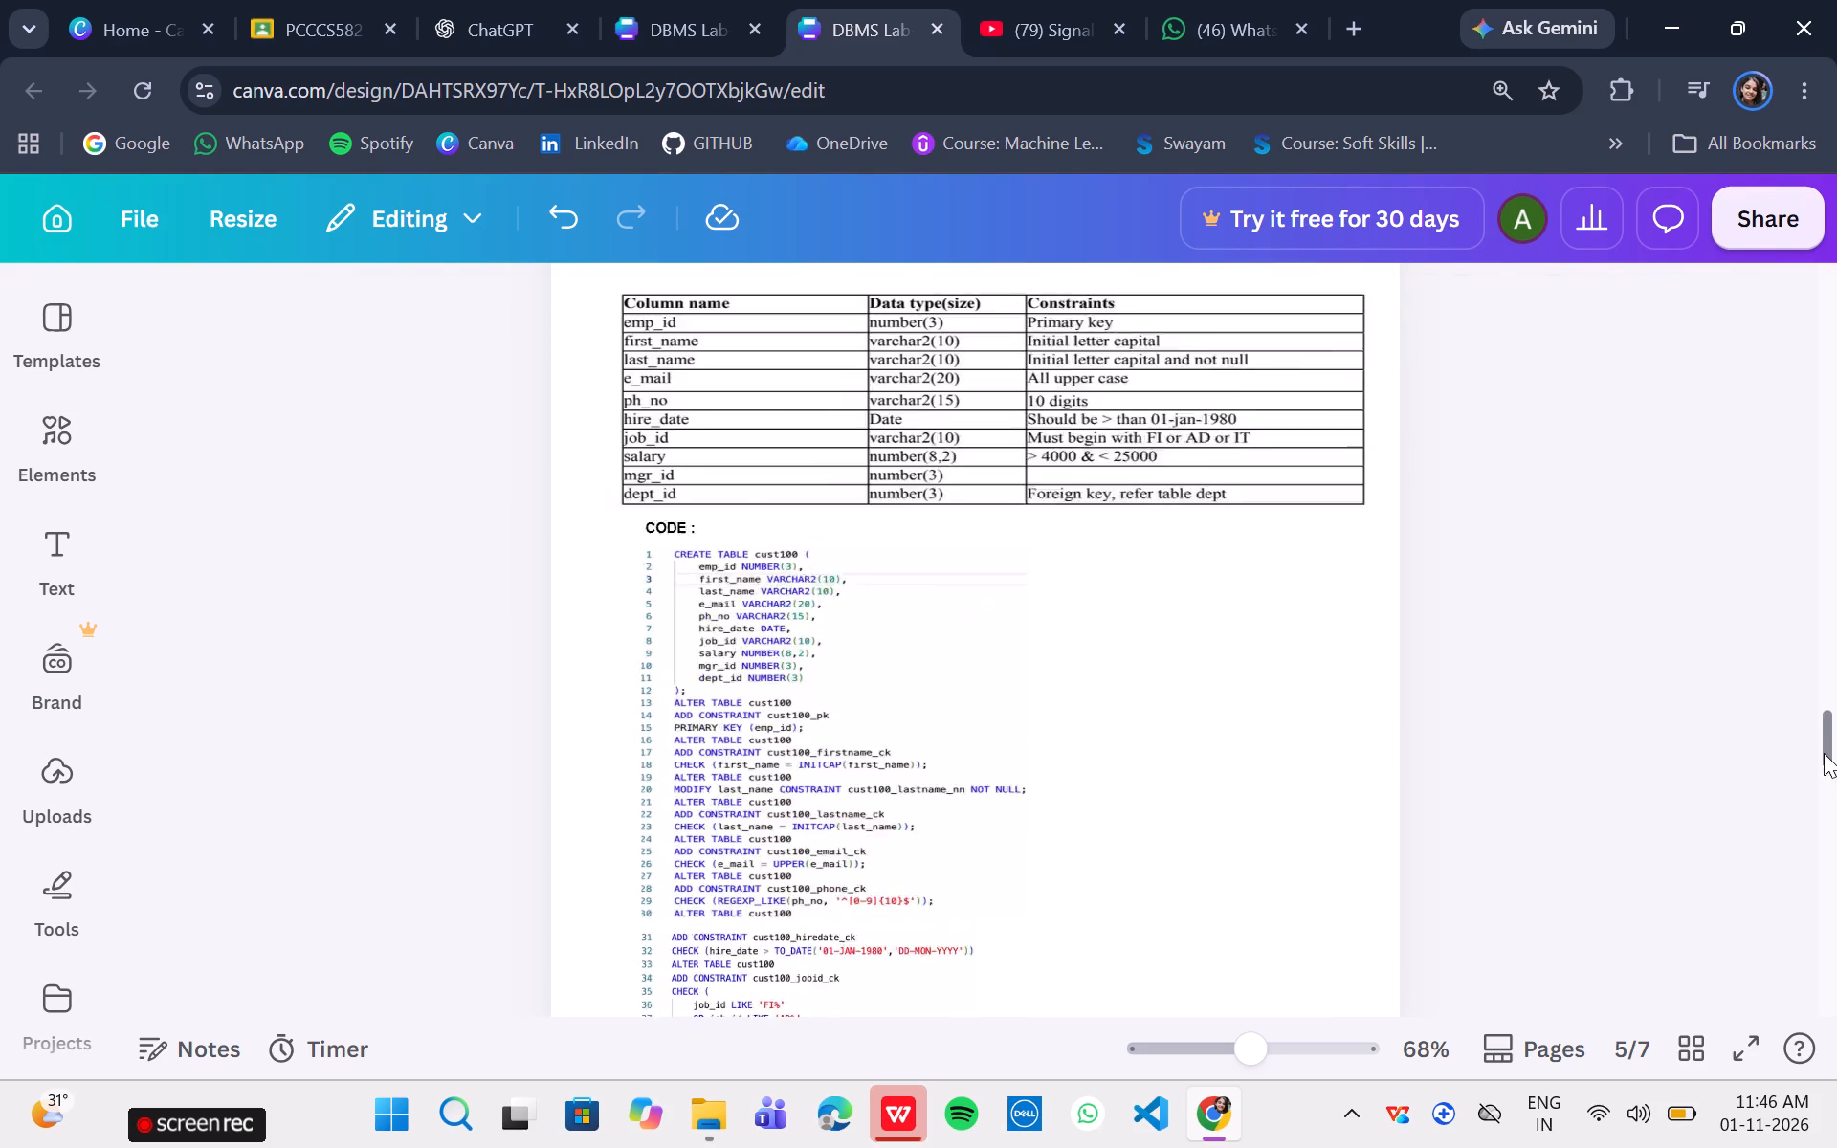
drag(1824, 753, 1816, 724)
drag(1280, 840, 1272, 771)
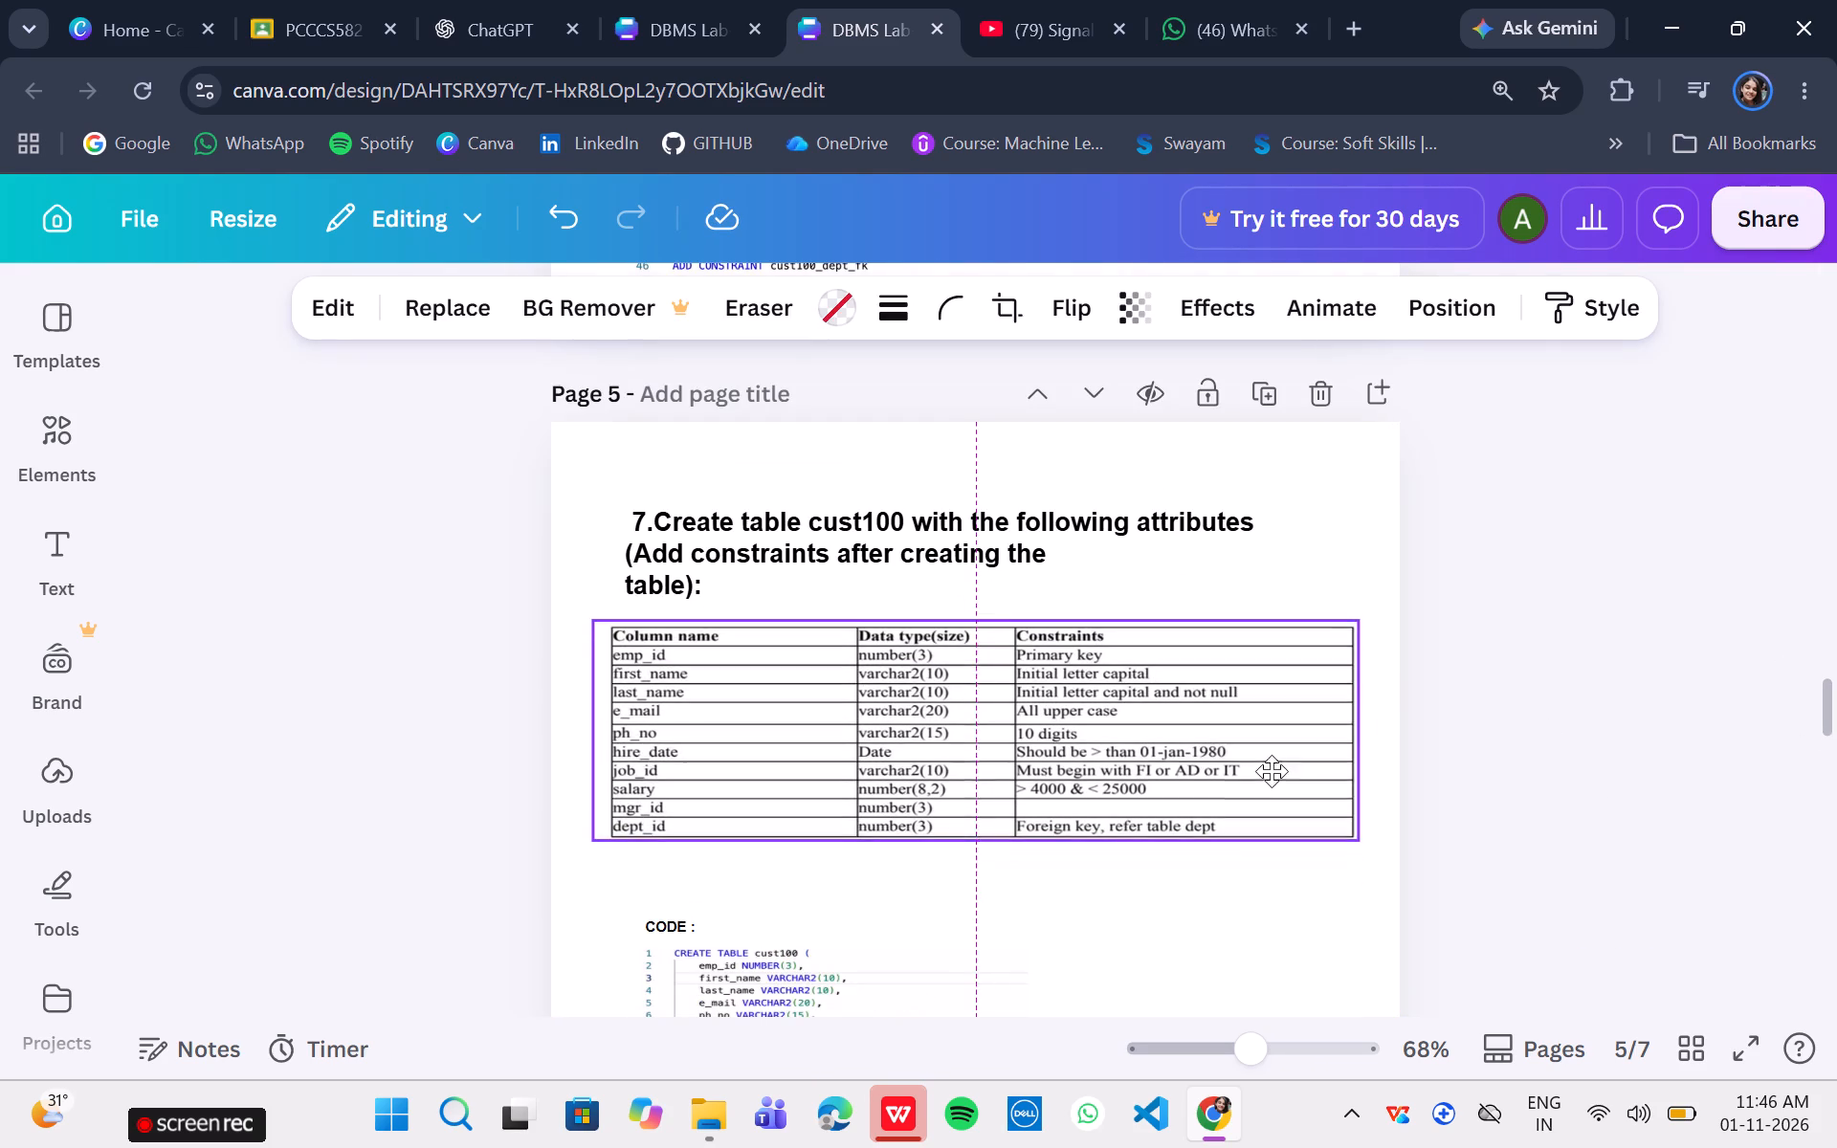
drag(1272, 771, 1282, 776)
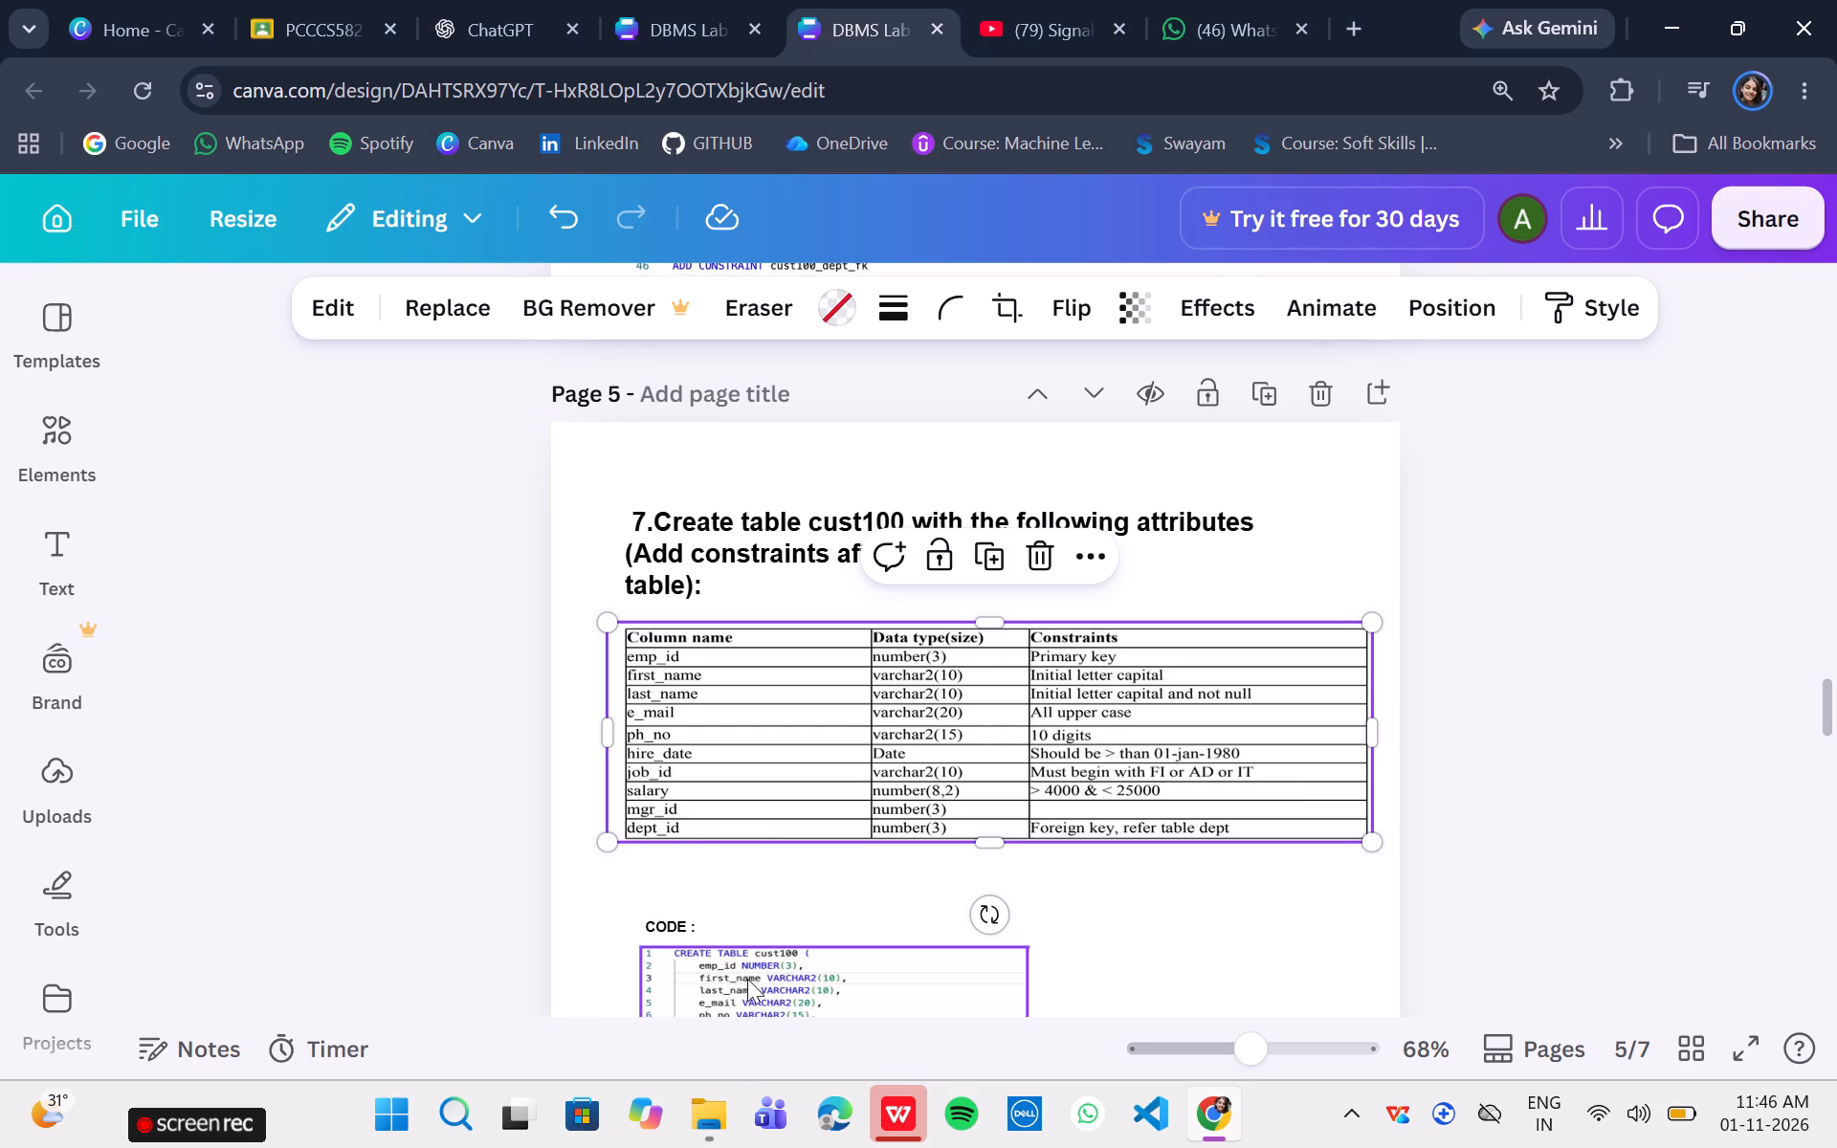
Move the CODE label and the lines 1–30 code image up on page 5, closer beneath the attribute table.
drag(675, 927, 661, 888)
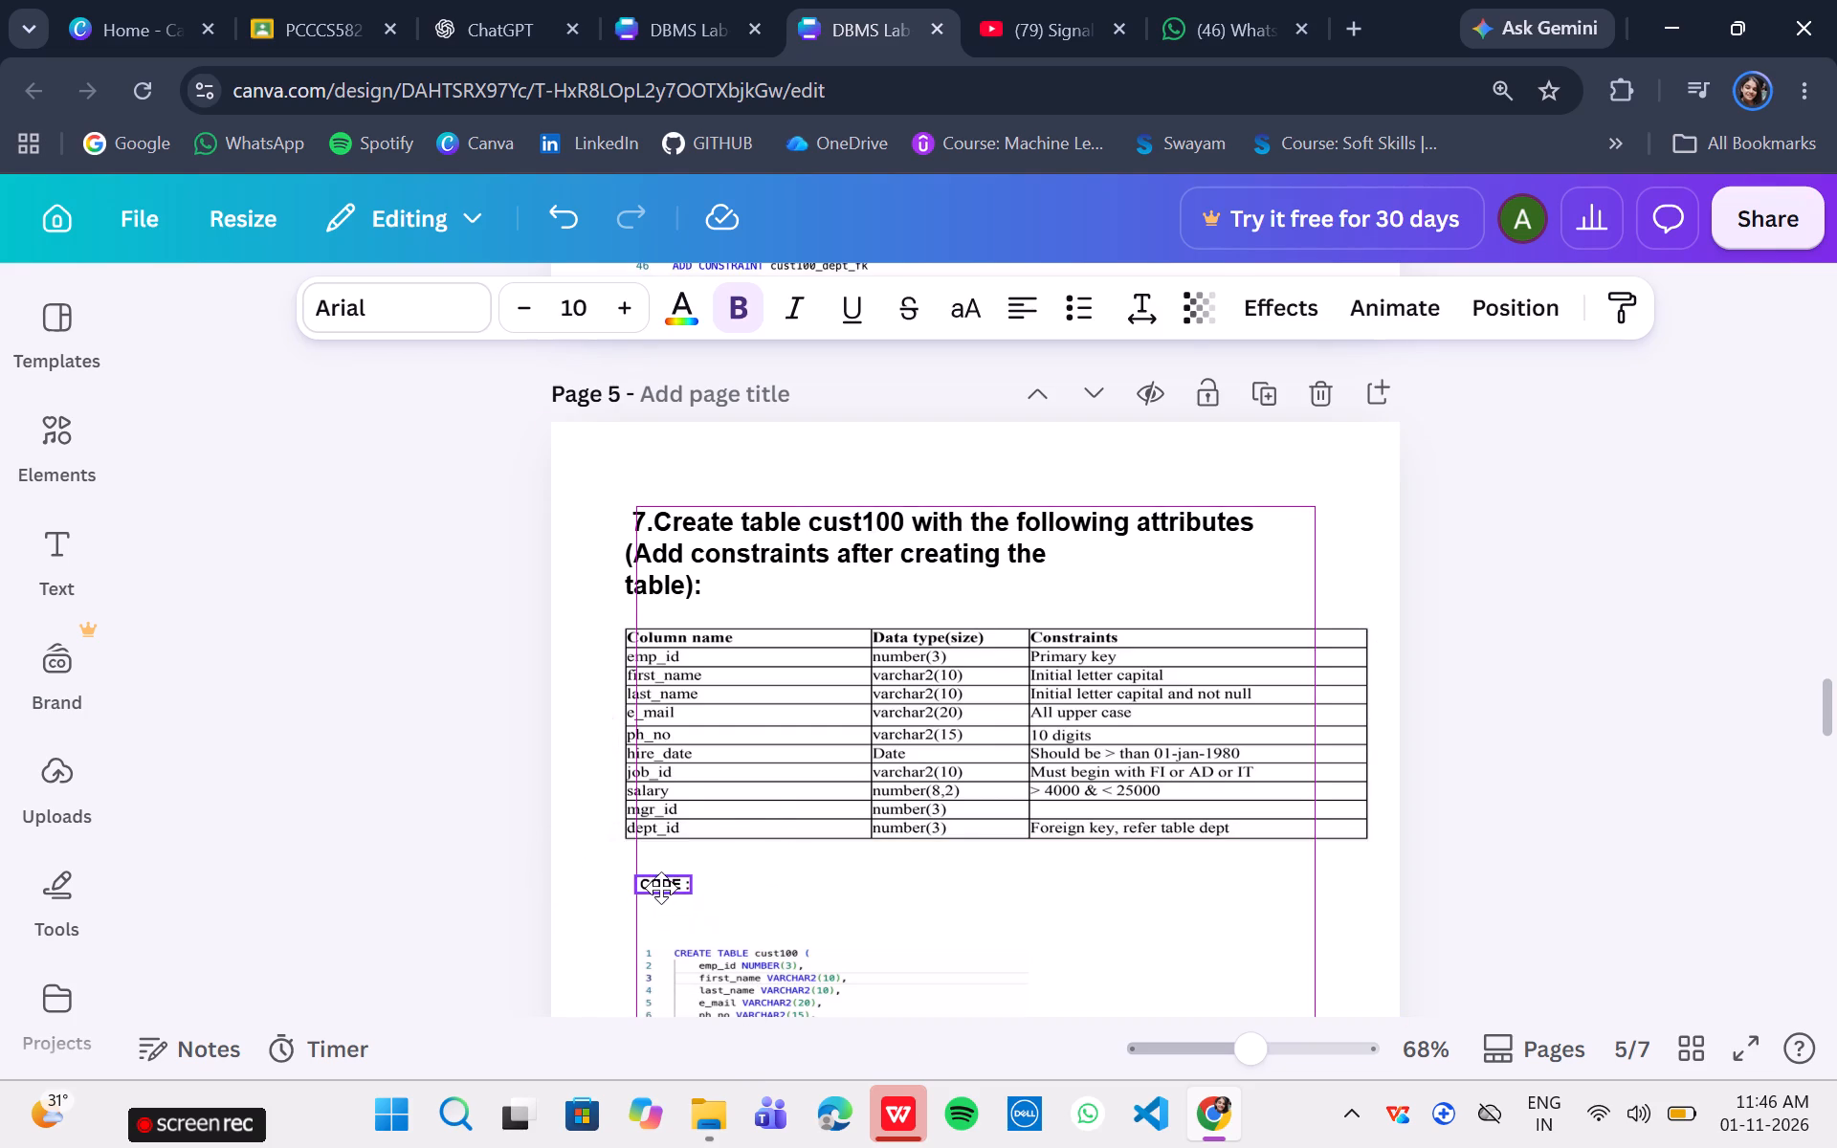
drag(661, 888, 662, 889)
drag(767, 1007, 763, 981)
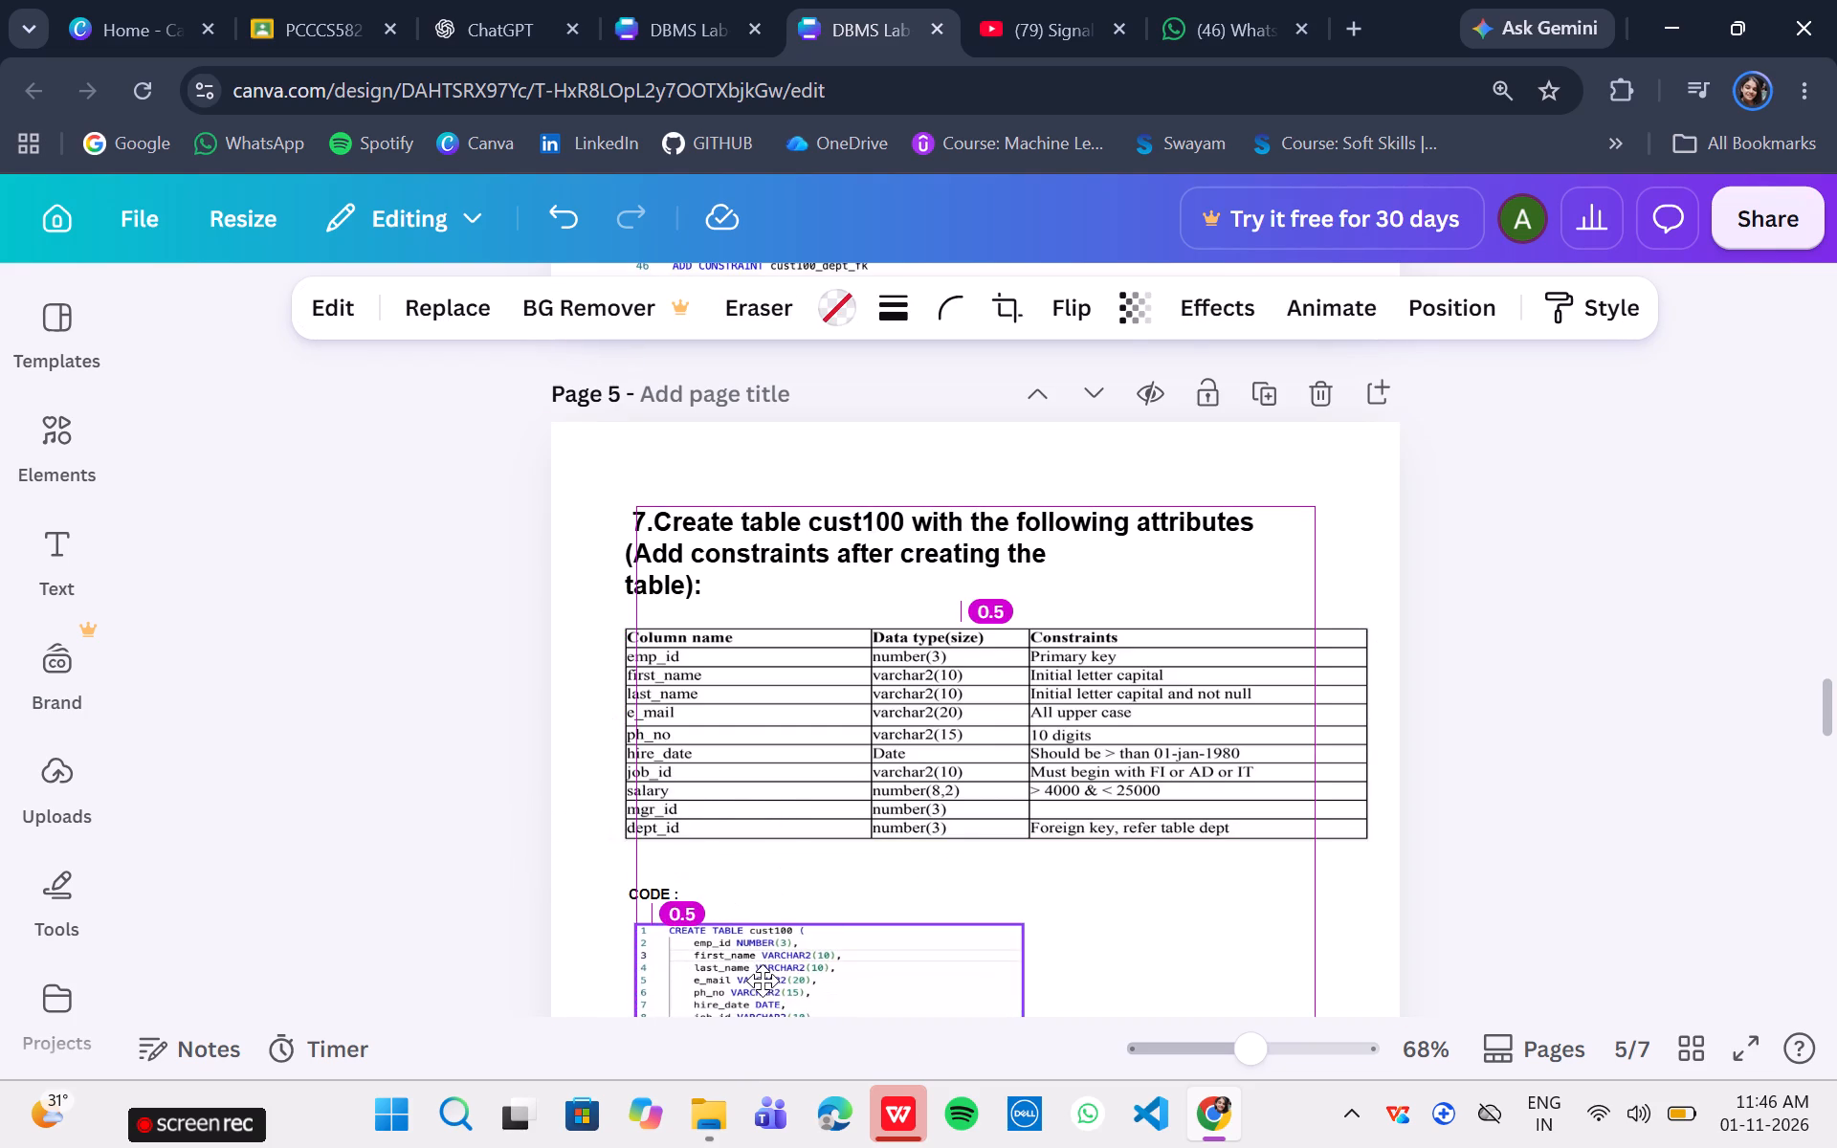
drag(763, 981, 770, 979)
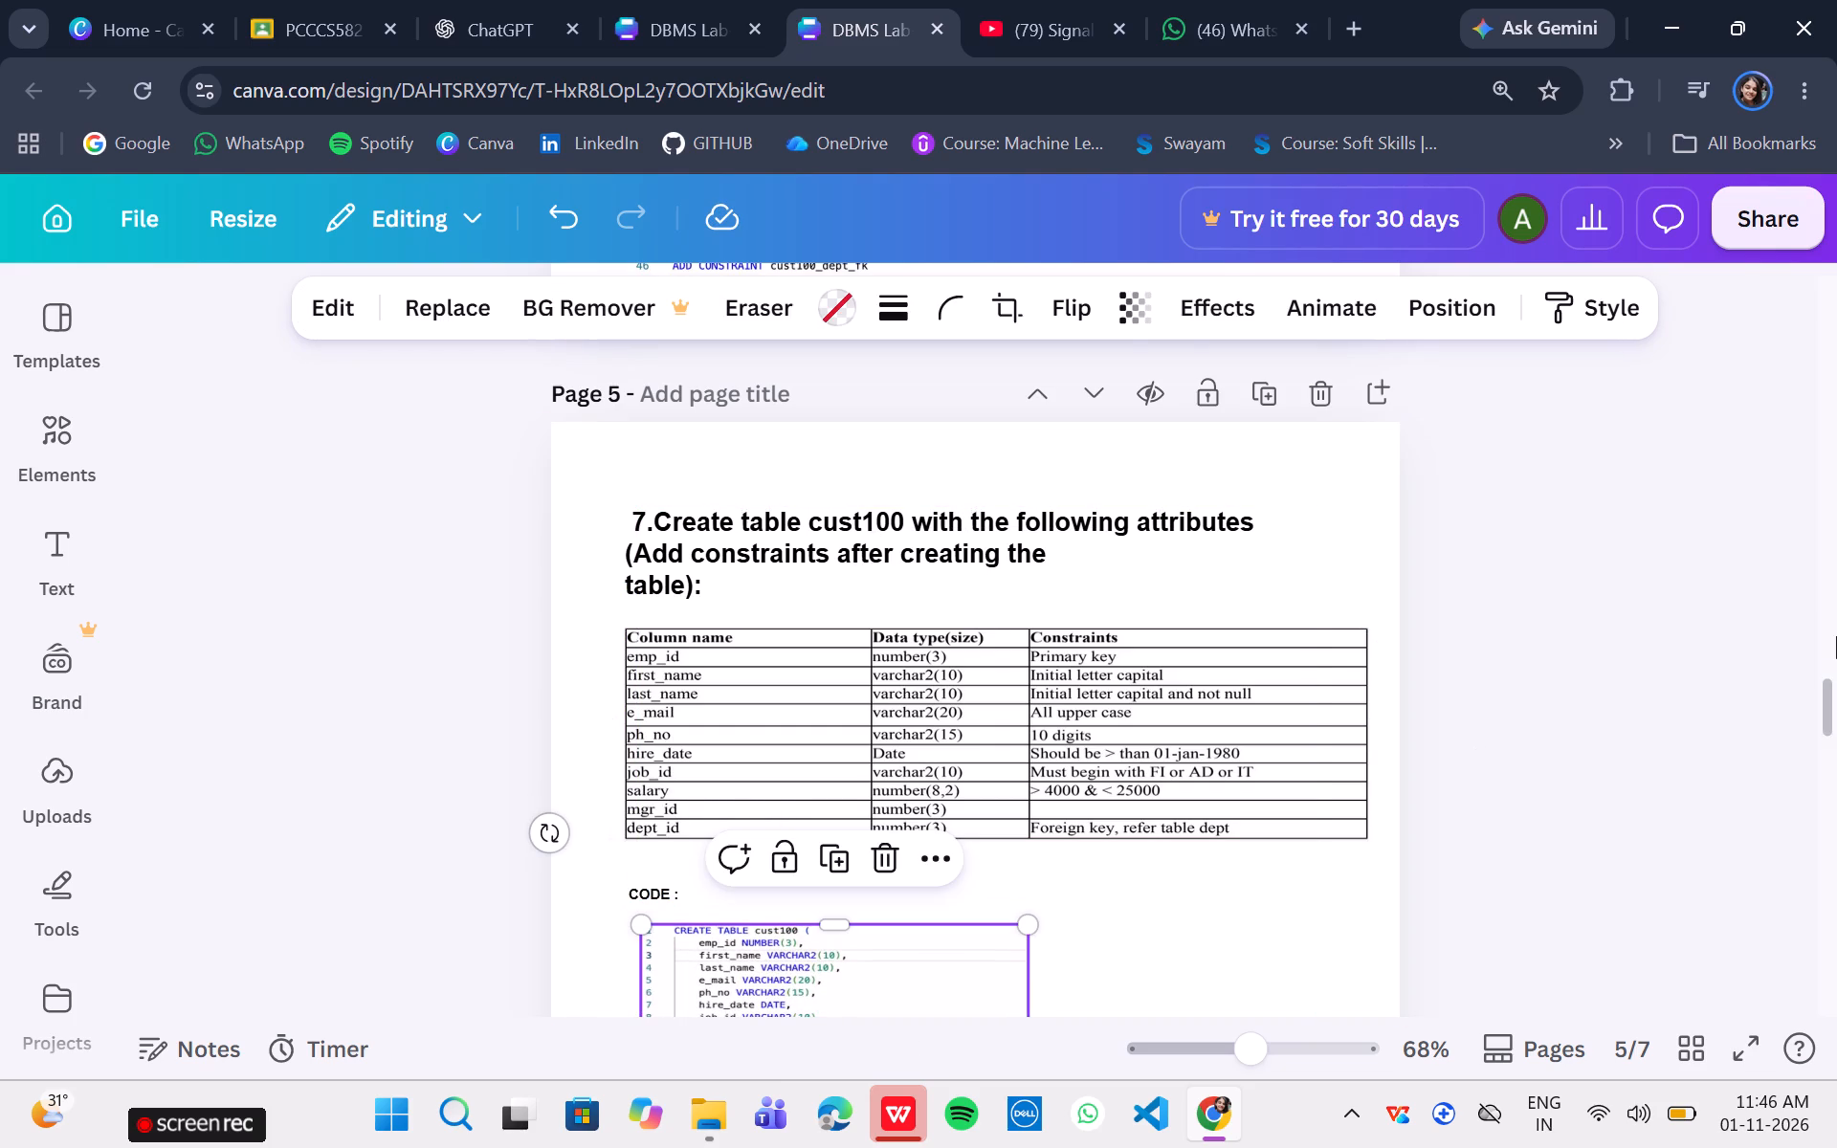
Move the lines 31–48 code image up beneath lines 1–30 on page 5 and enlarge it to match the upper image's width.
drag(1834, 727, 1828, 779)
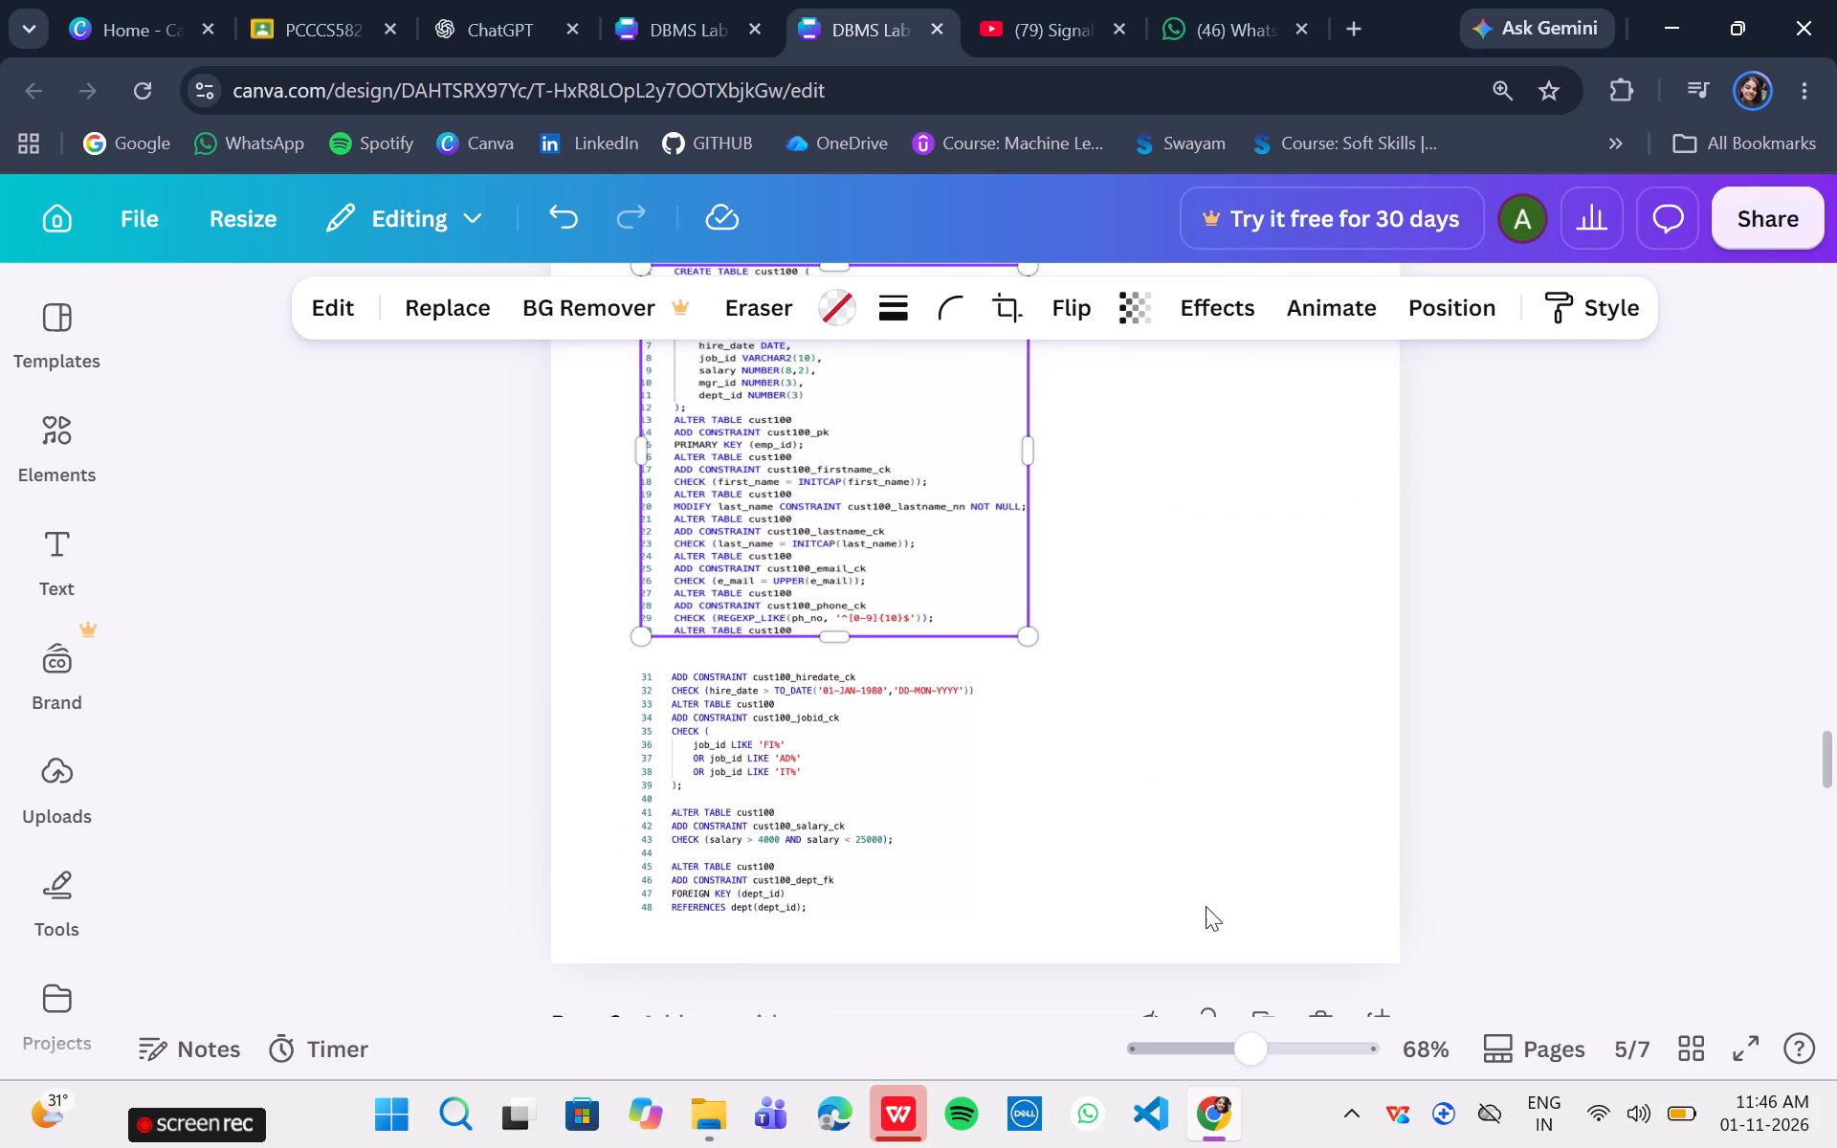
drag(664, 812, 665, 794)
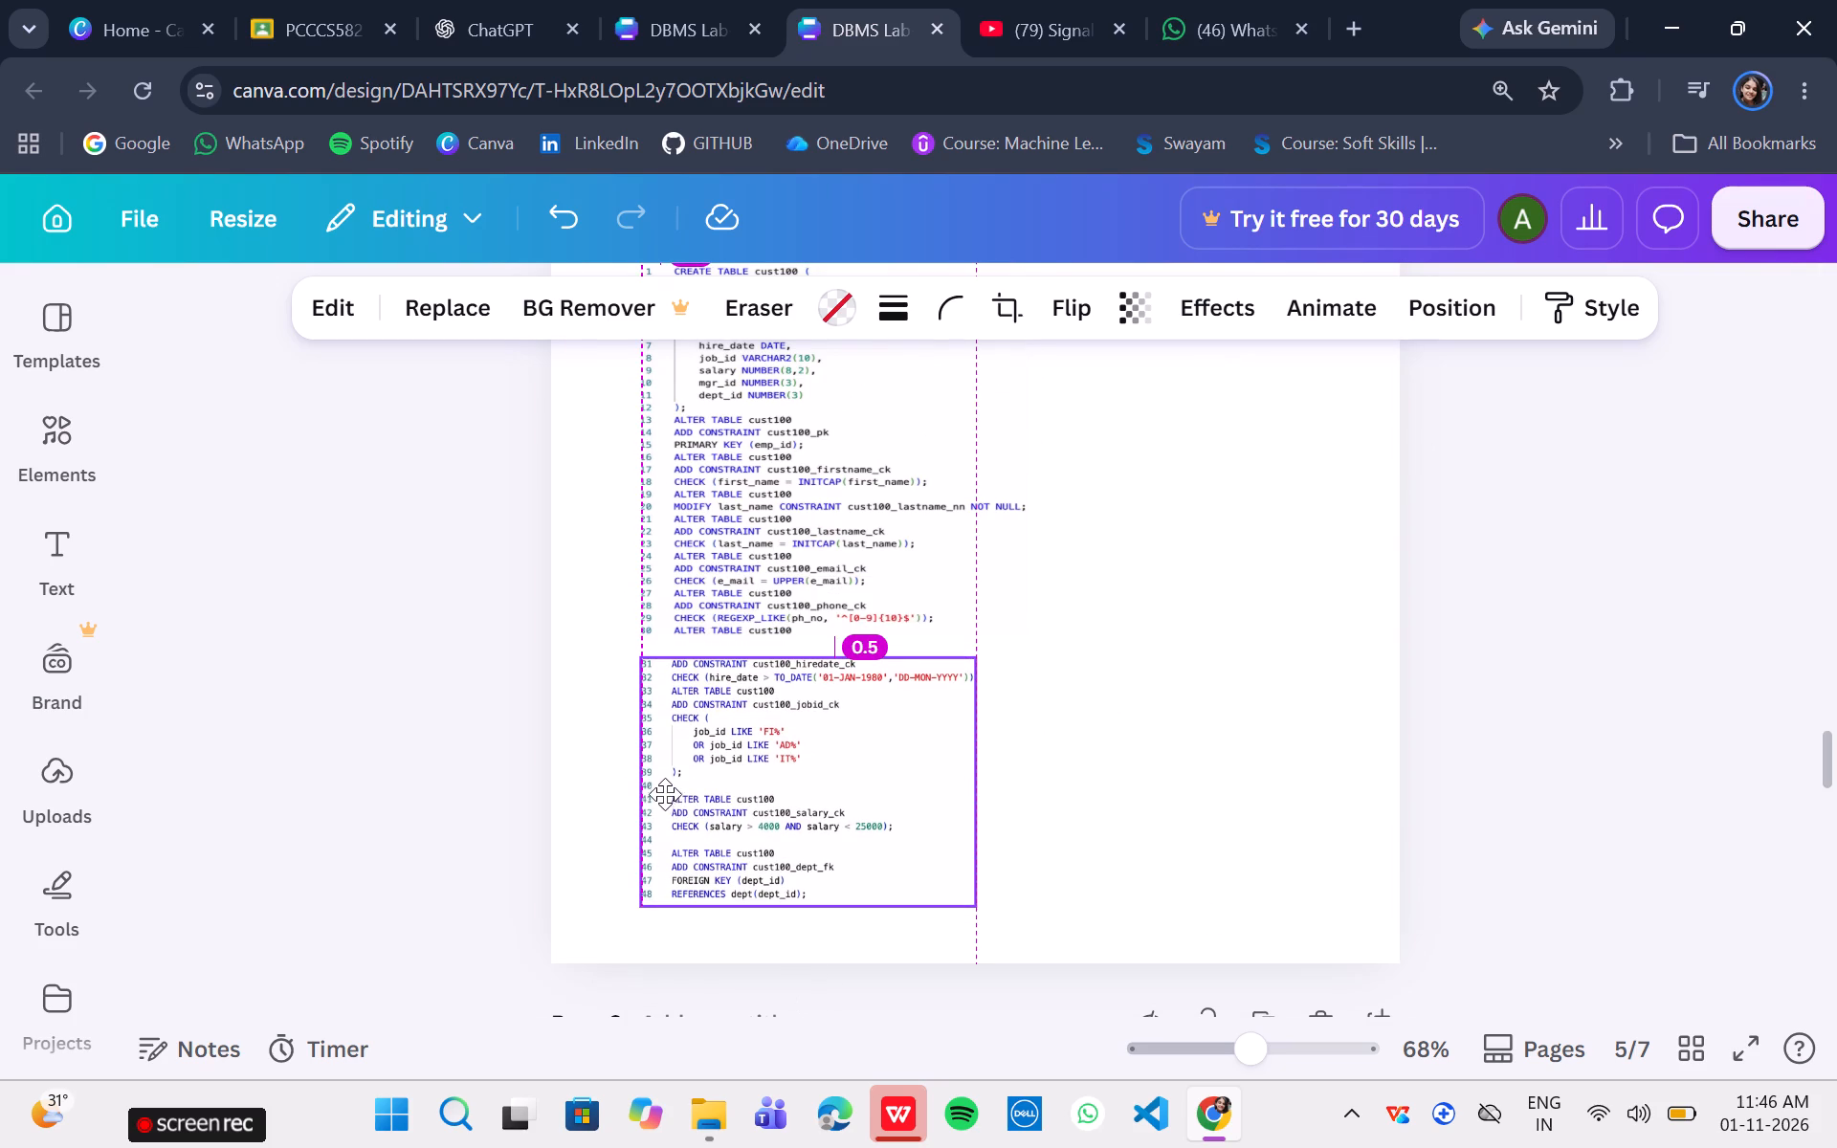
drag(665, 794, 664, 789)
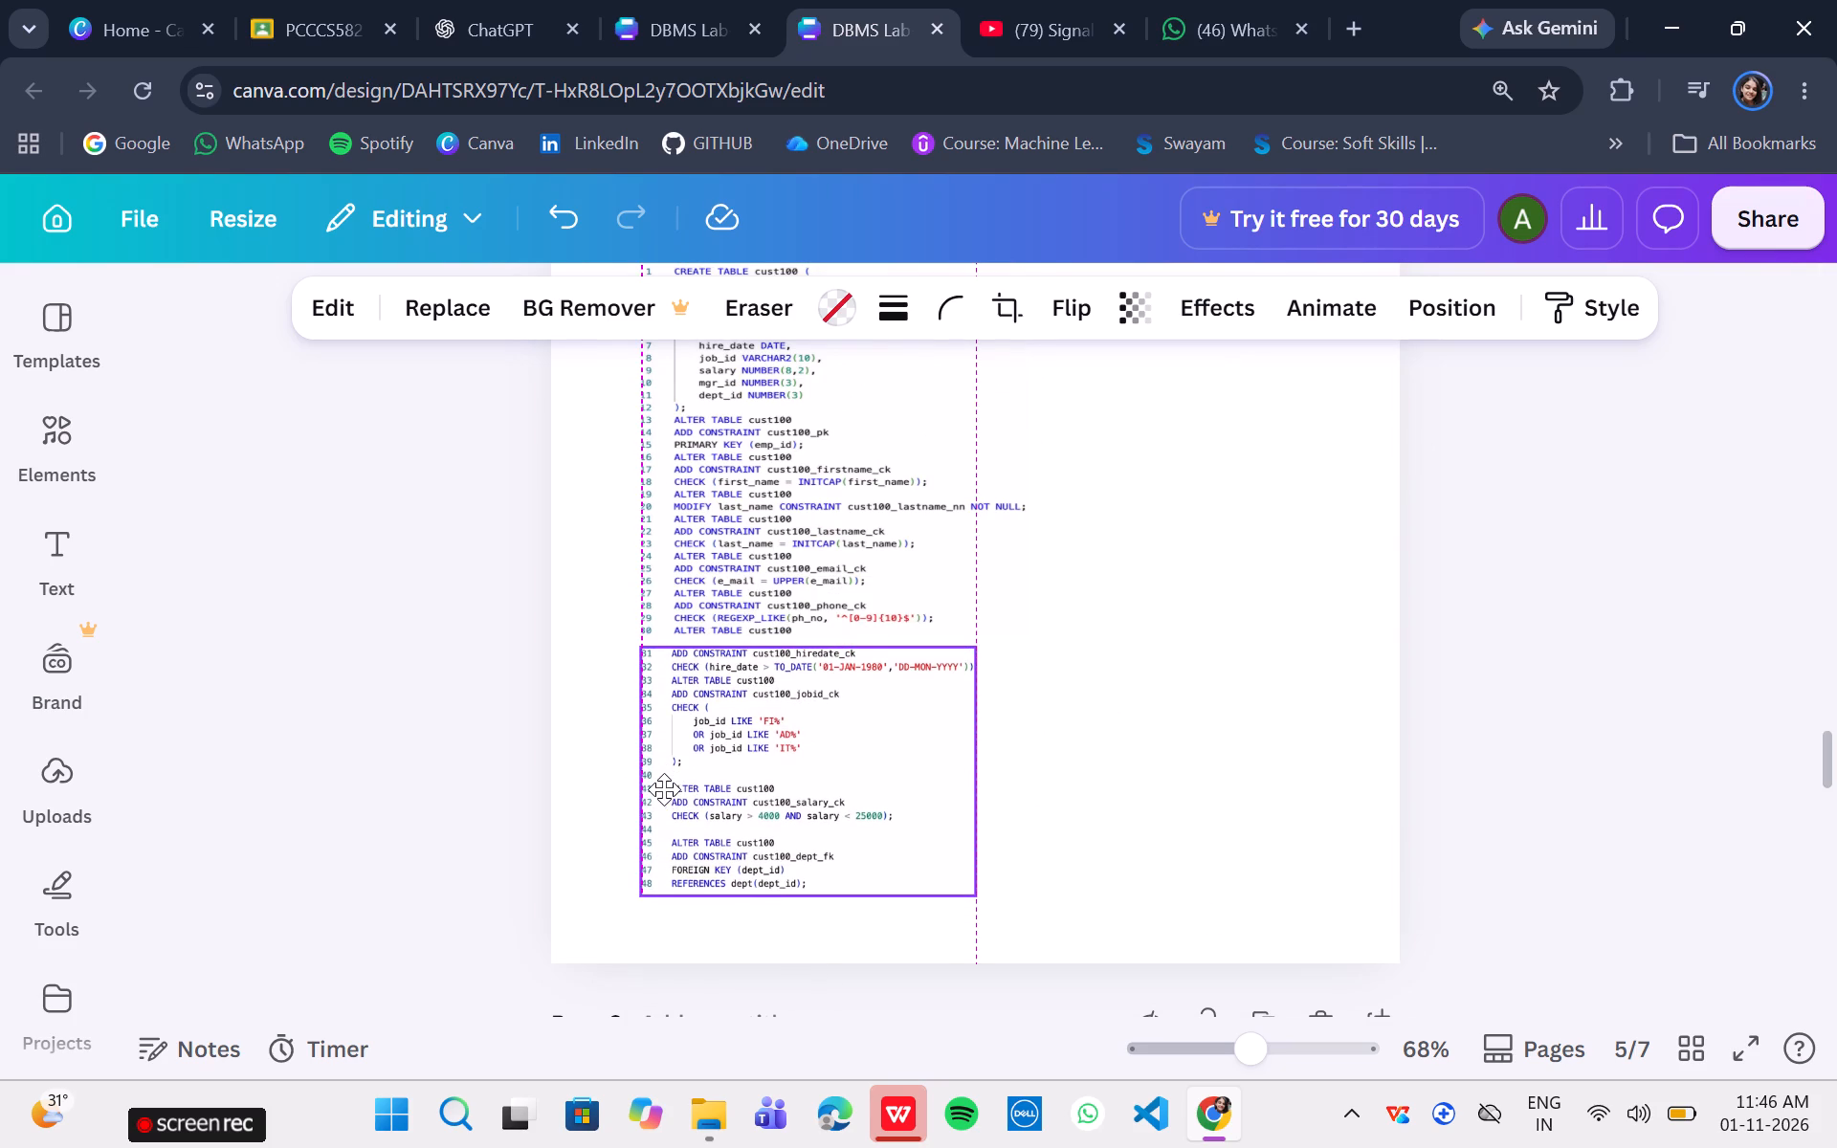
drag(664, 789, 664, 790)
drag(978, 901, 1014, 916)
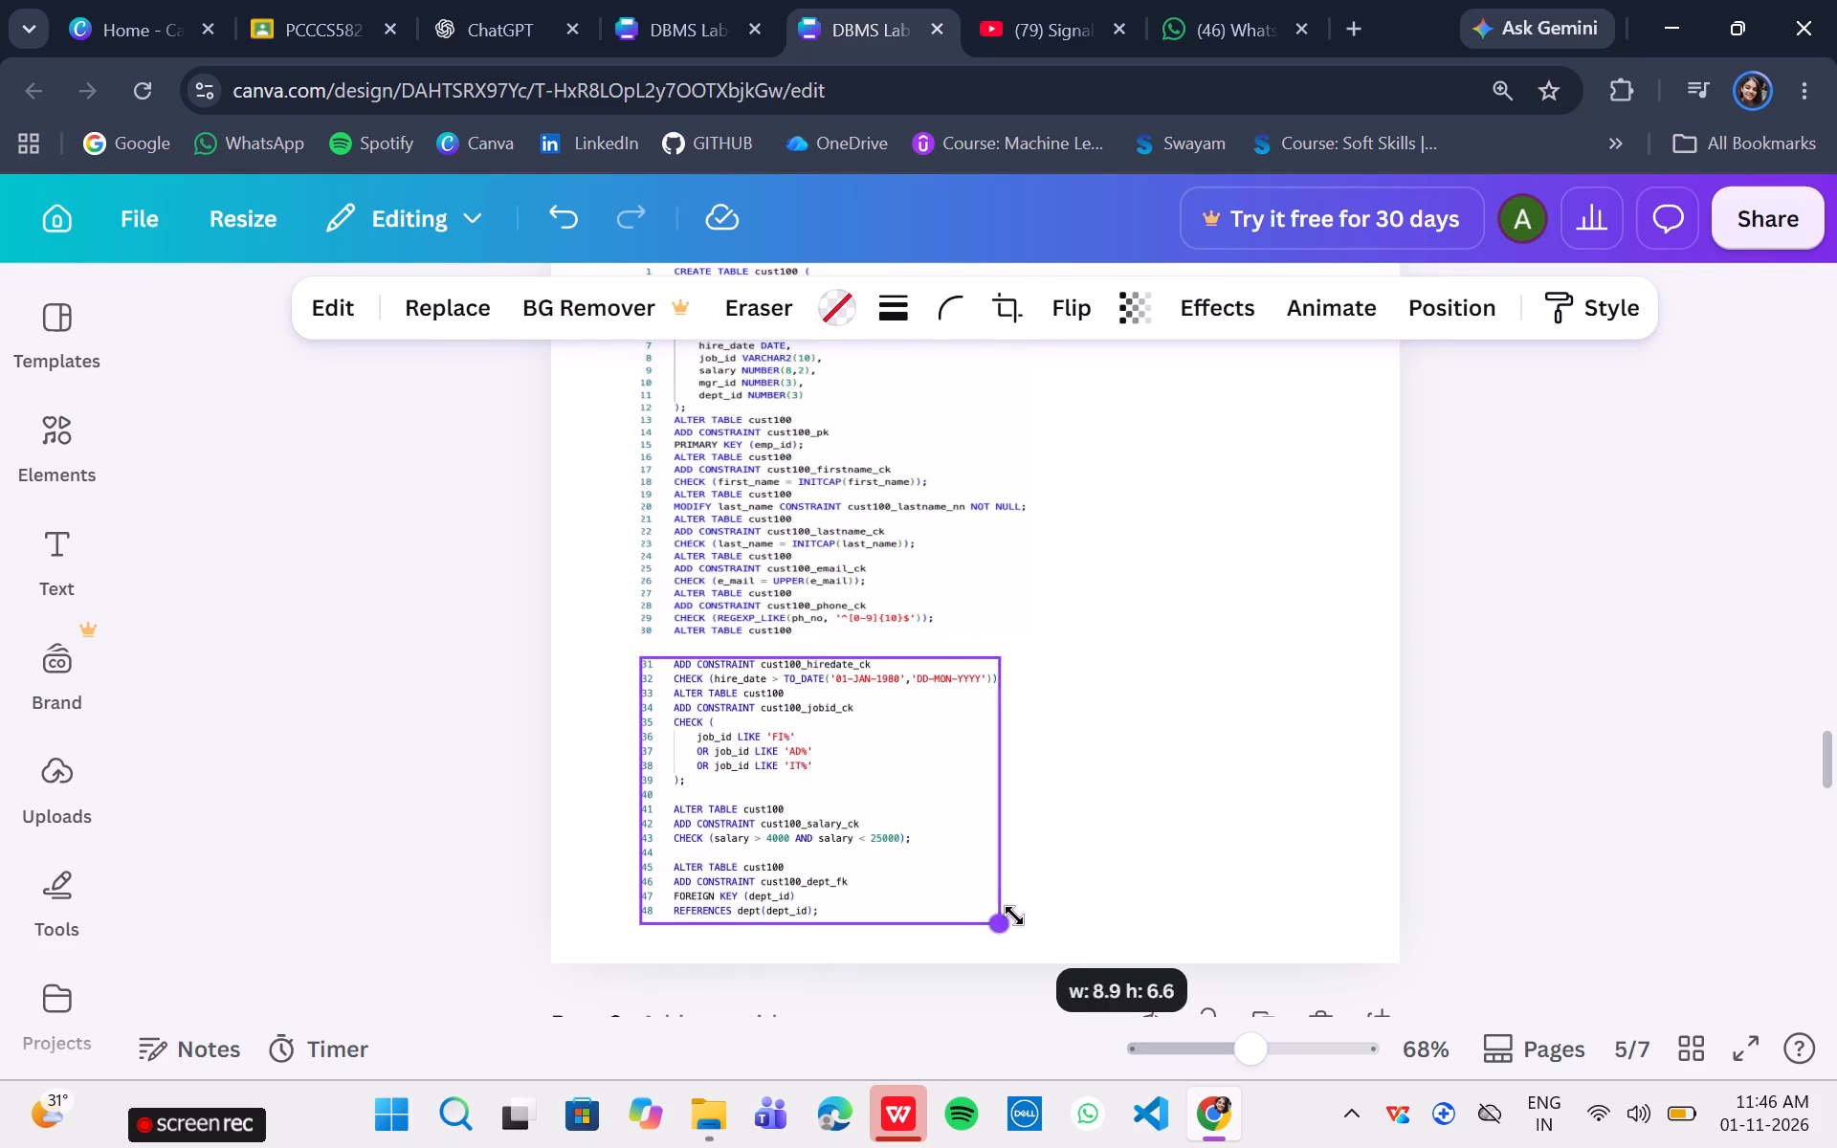
drag(1014, 916, 1045, 923)
click(1402, 772)
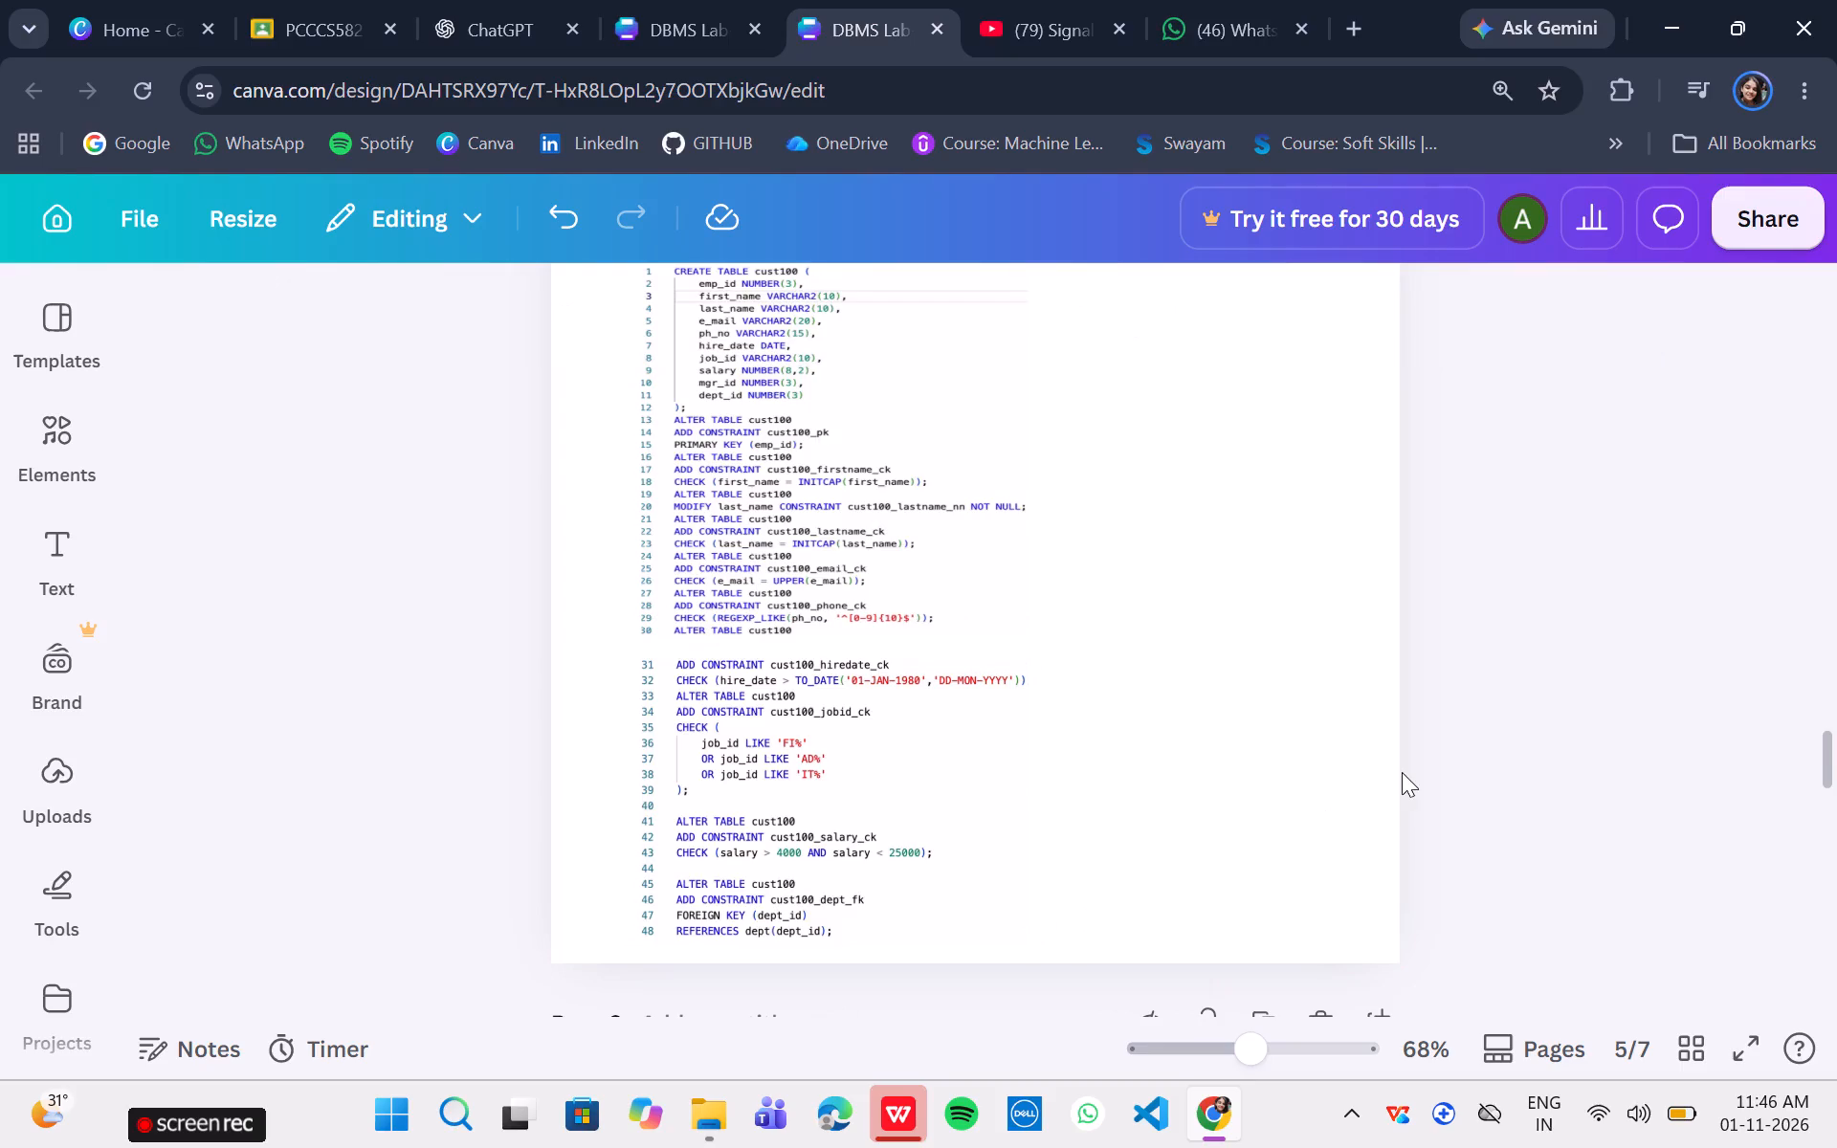
Delete both question 7 code images, lines 1–30 and lines 31–48, from page 4.
drag(1833, 754, 1836, 828)
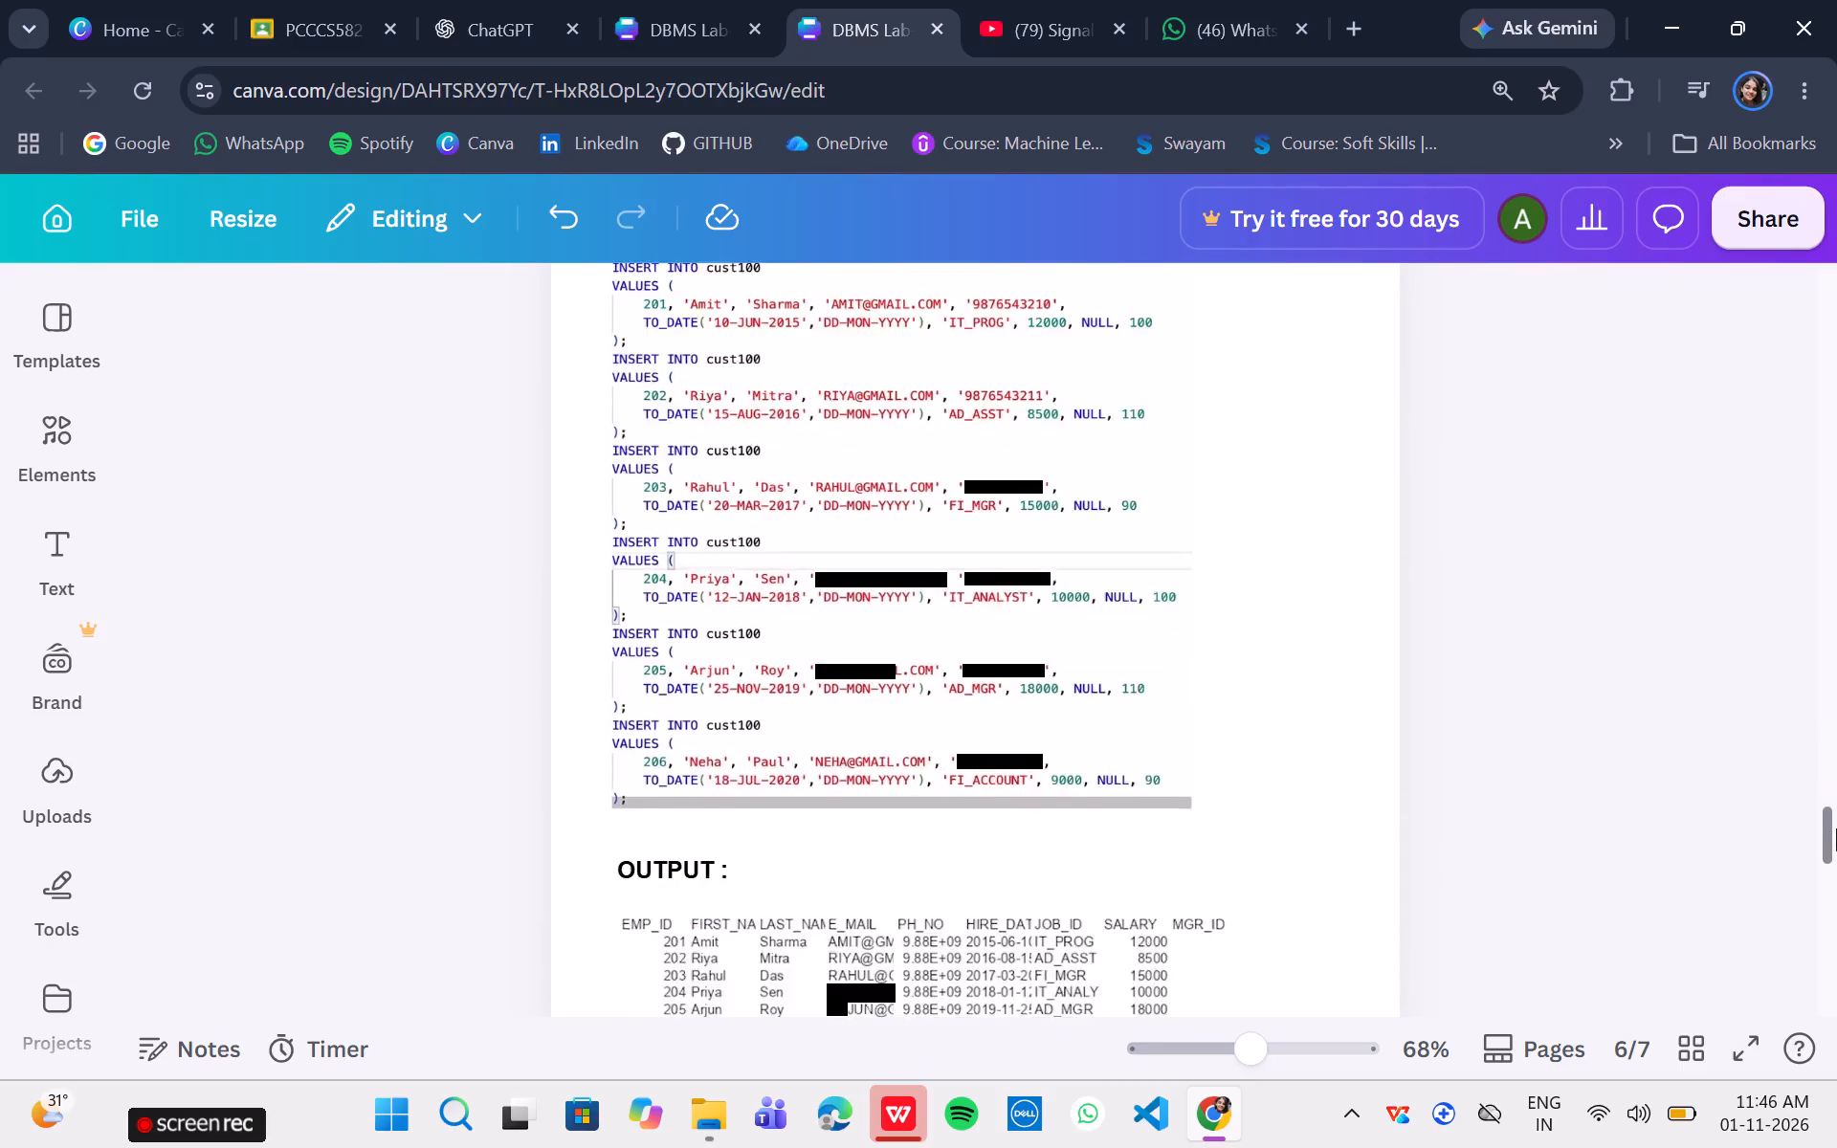
drag(1836, 828, 1836, 672)
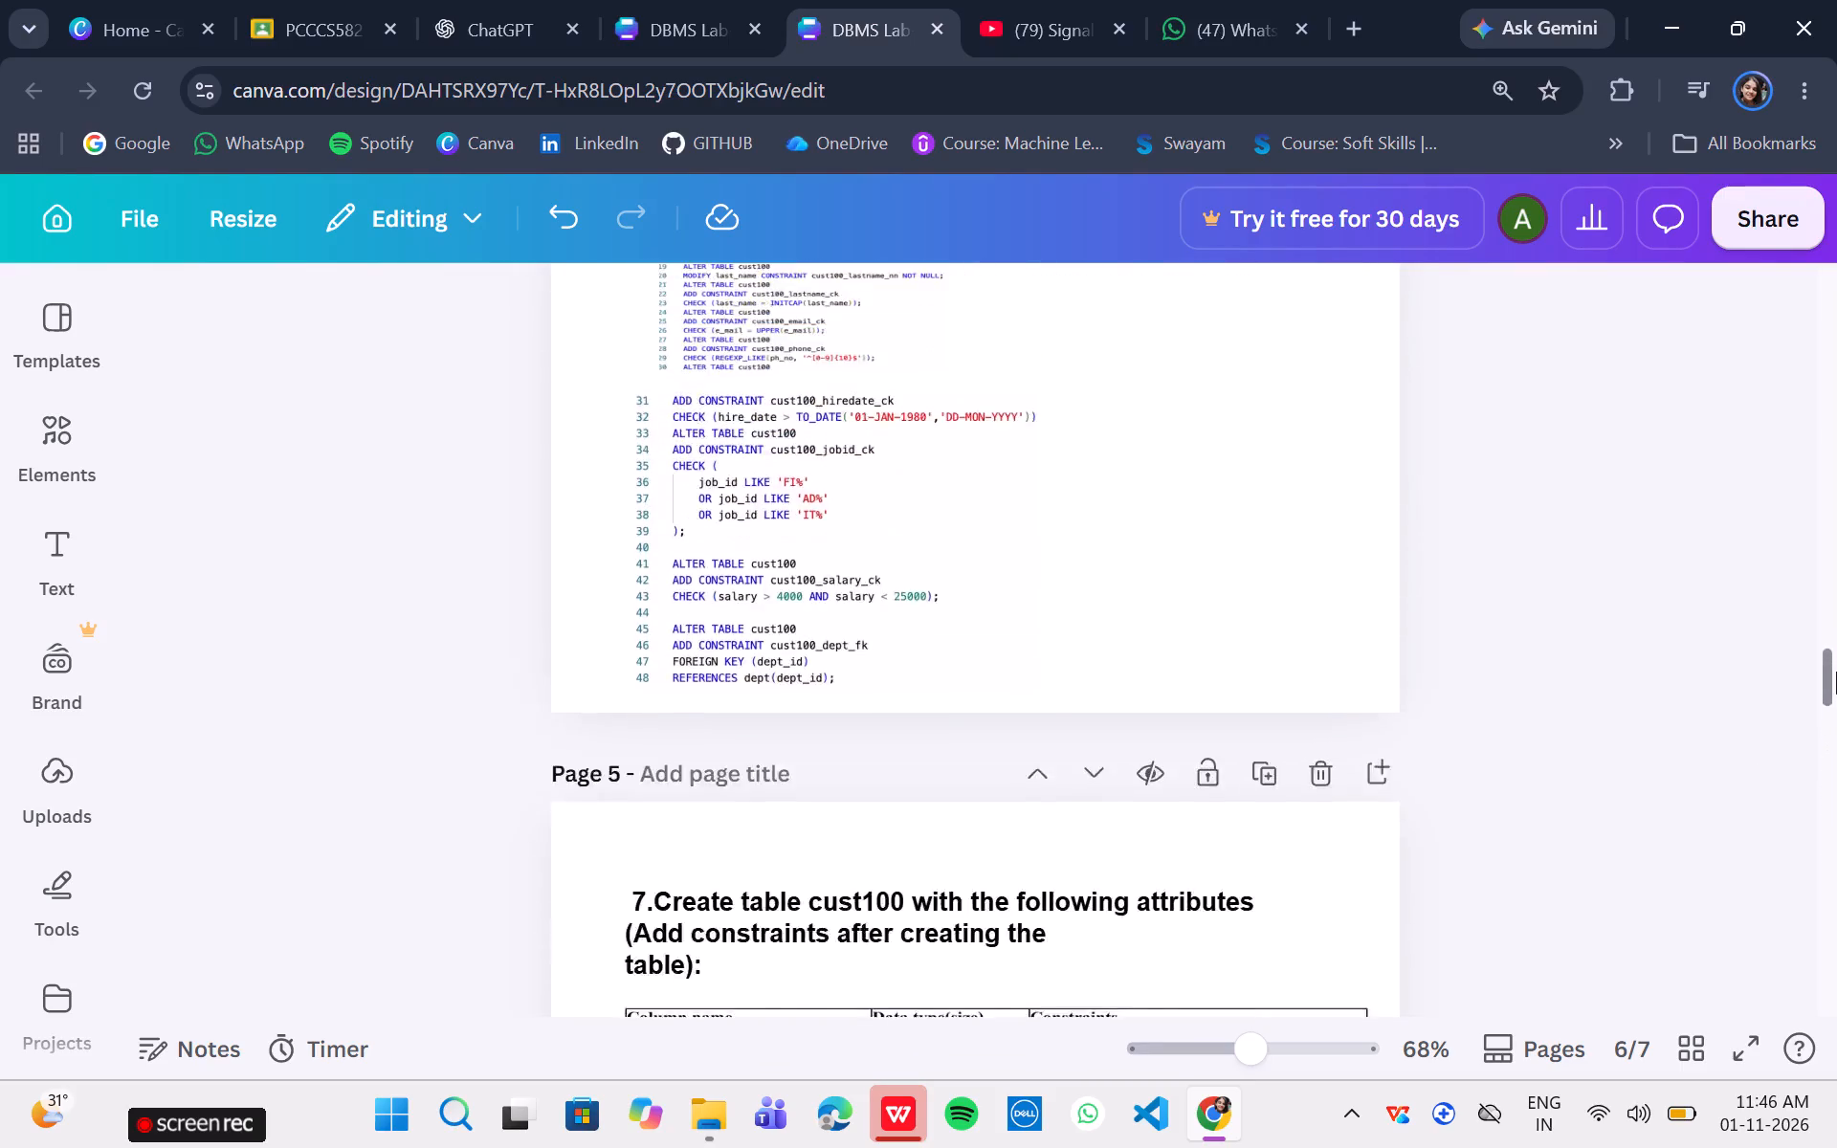
drag(1836, 672, 1832, 521)
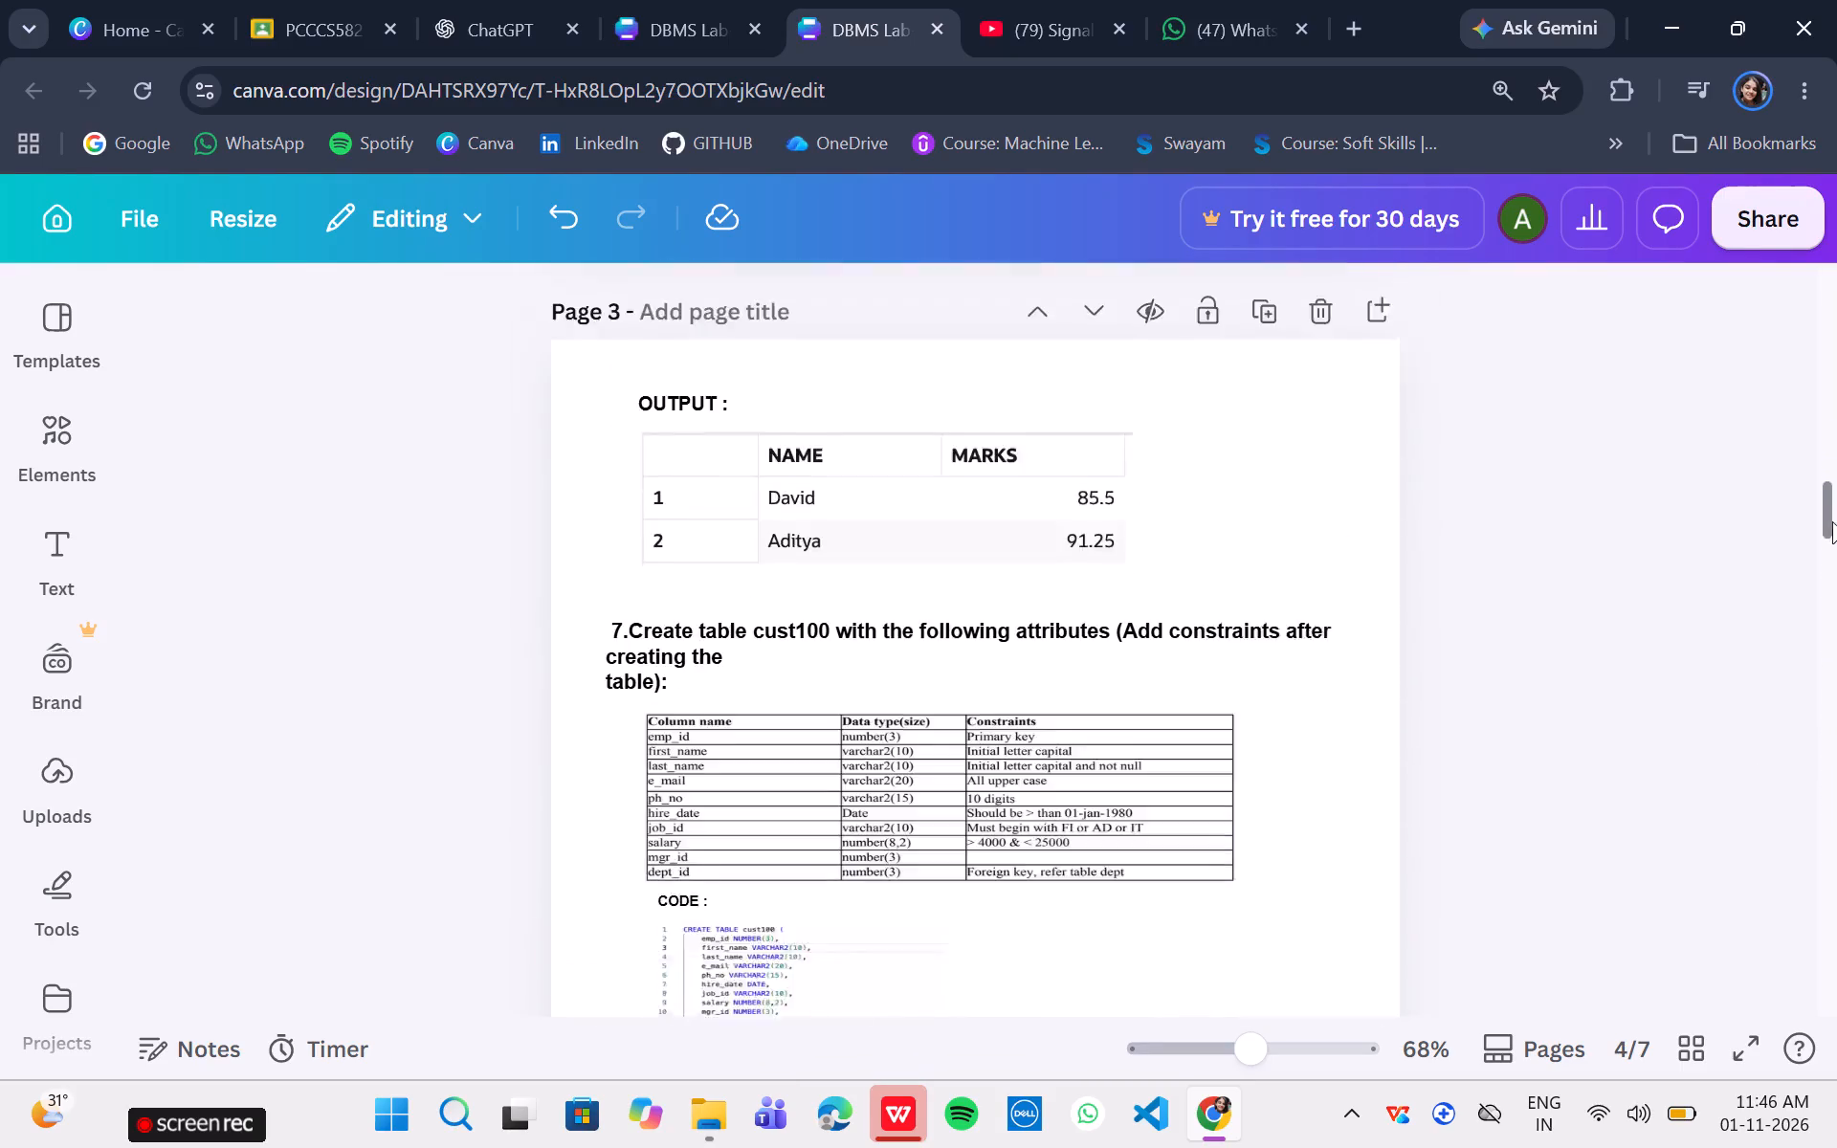
drag(1832, 521, 1820, 652)
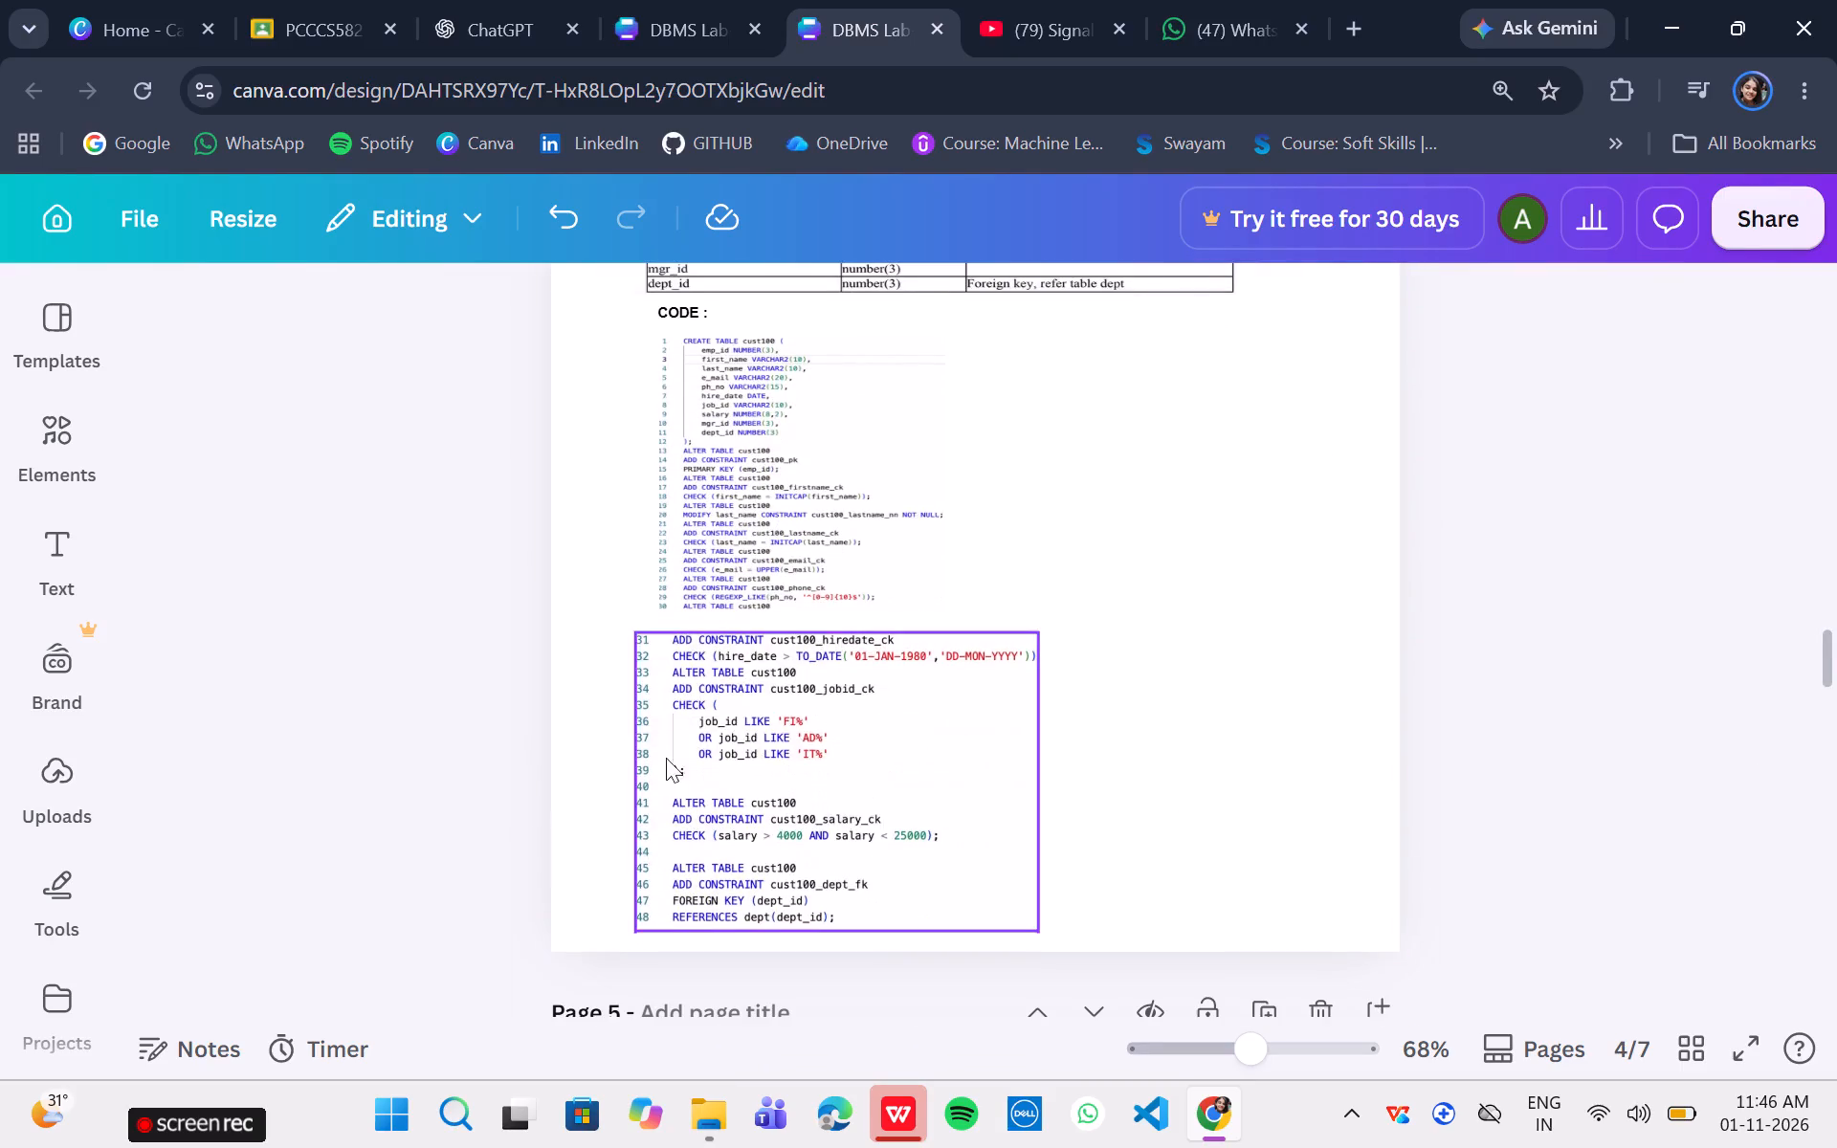
click(656, 753)
key(Delete)
key(Delete)
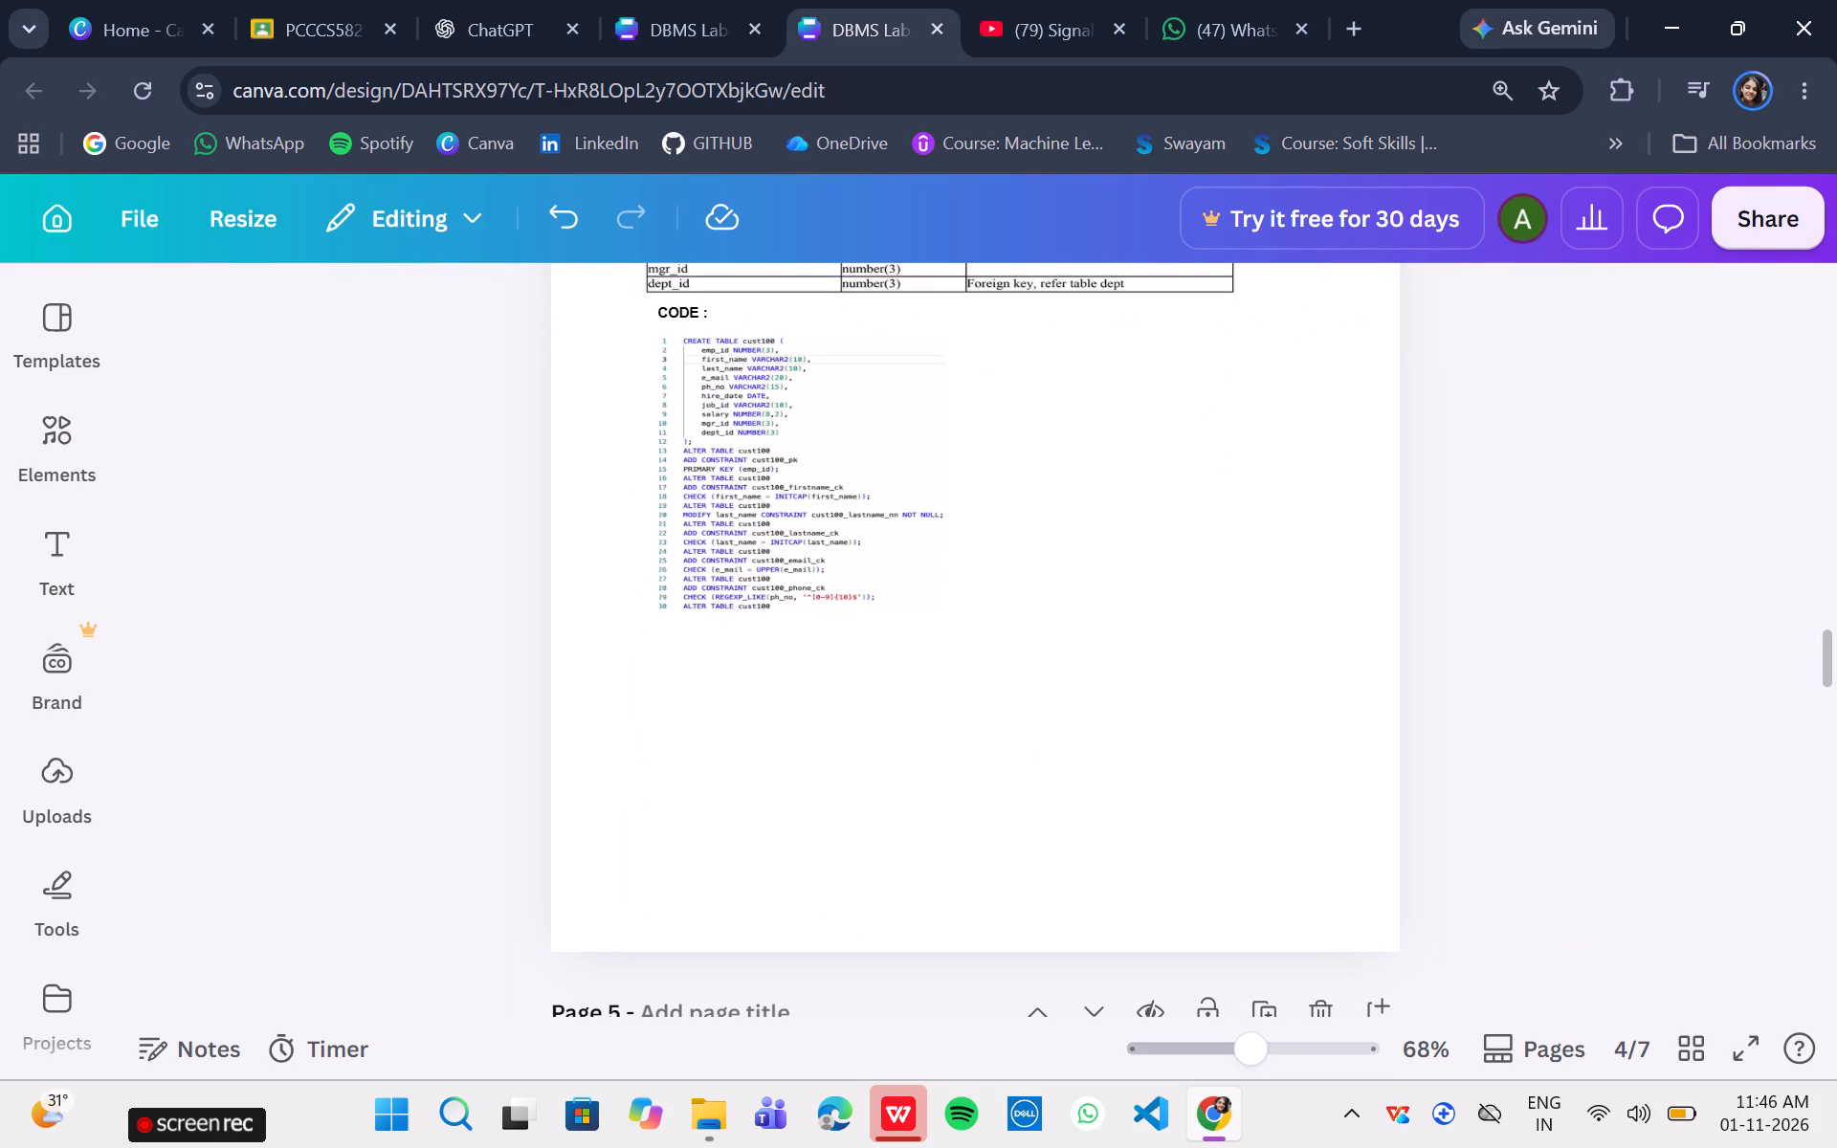
click(688, 518)
key(Delete)
key(Delete)
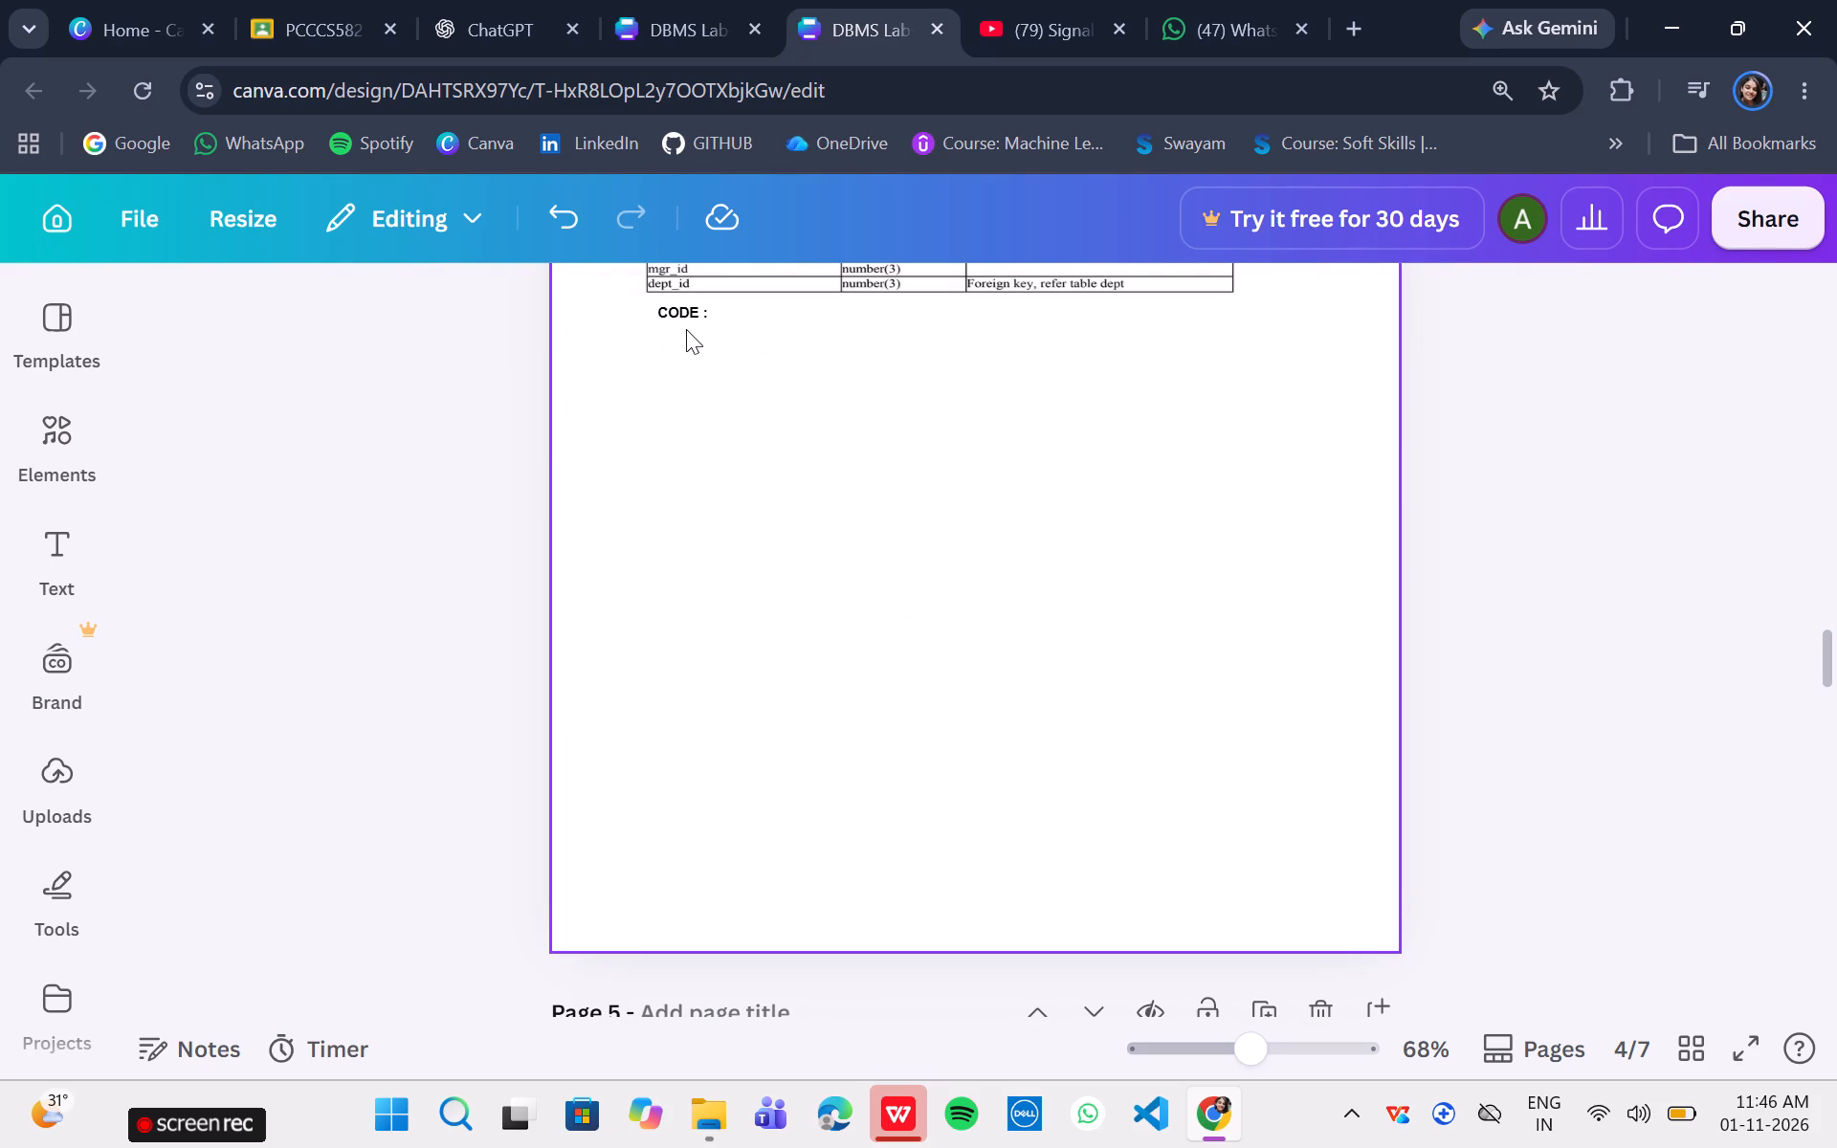
Clear the remaining question 7 content from page 4: the CODE label, the attribute table with its frame, and the heading.
click(678, 305)
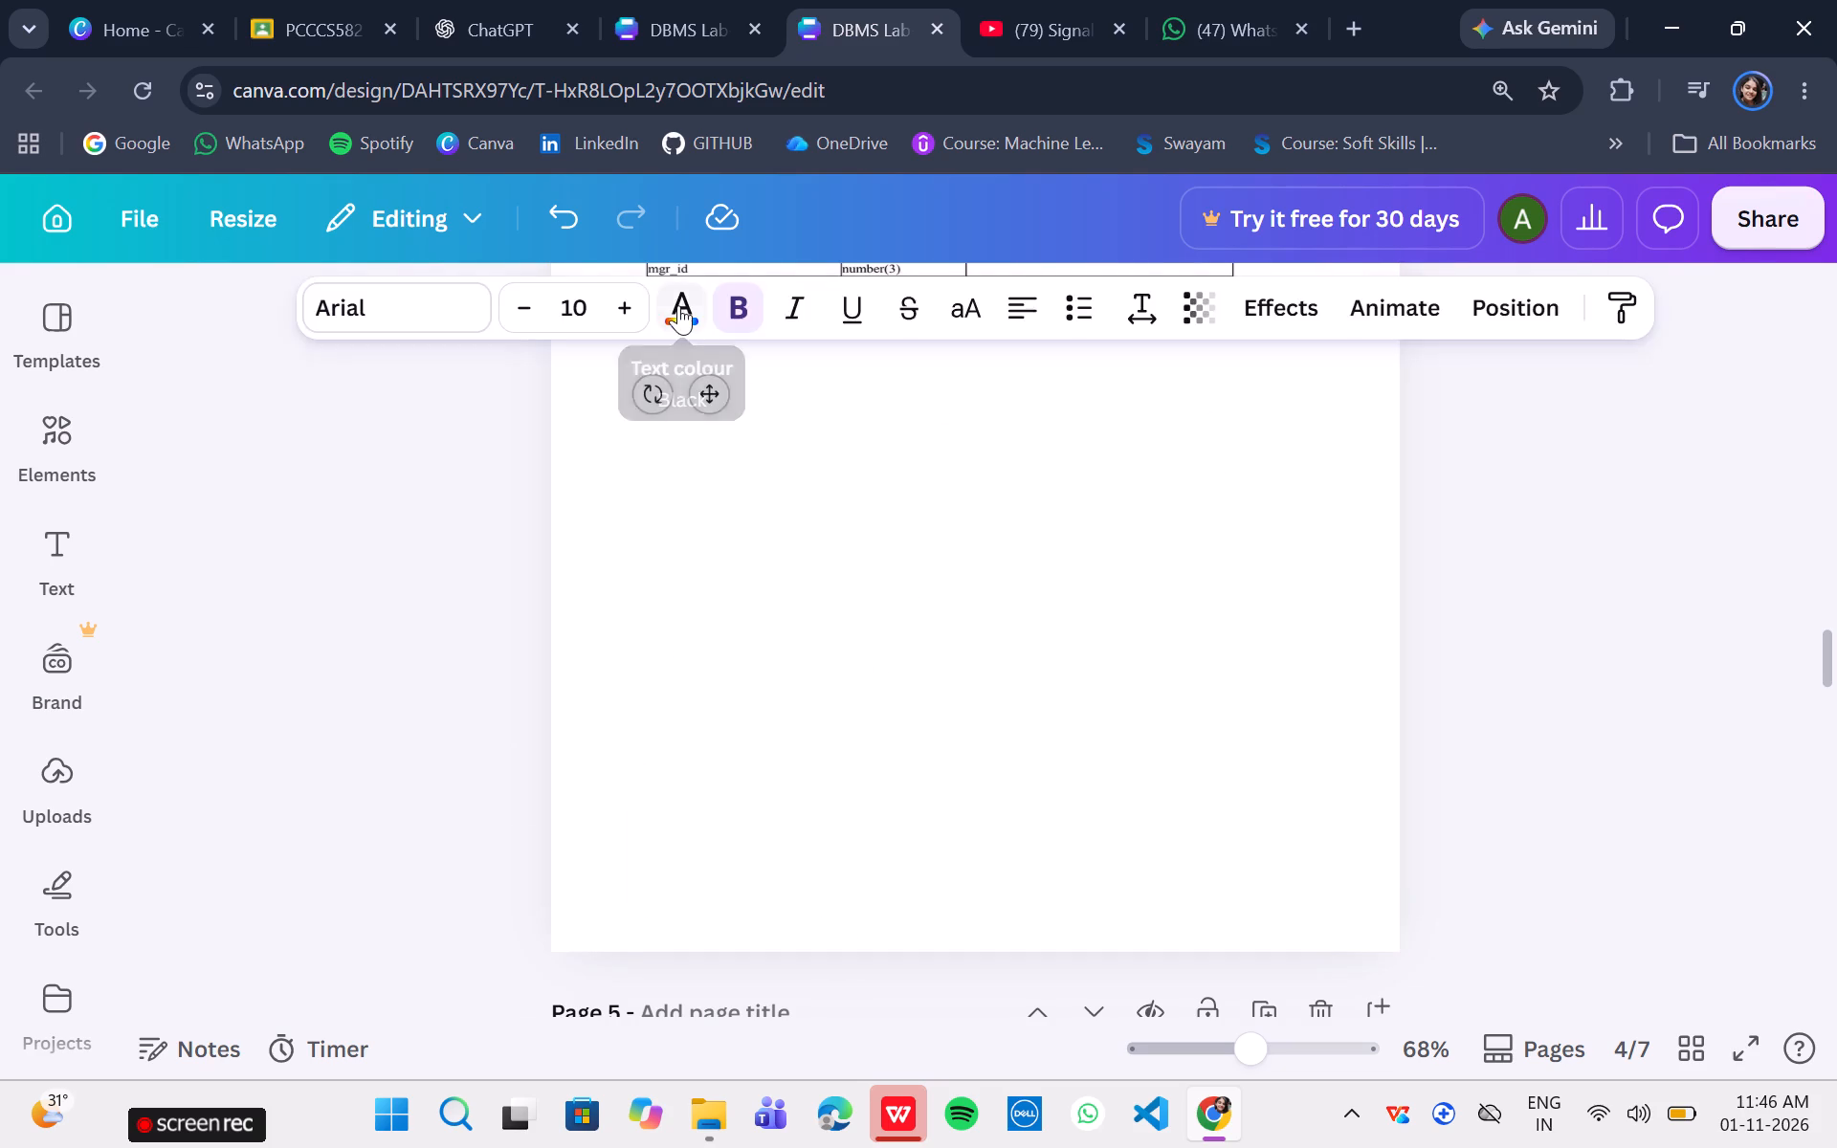
key(Delete)
click(683, 285)
key(Delete)
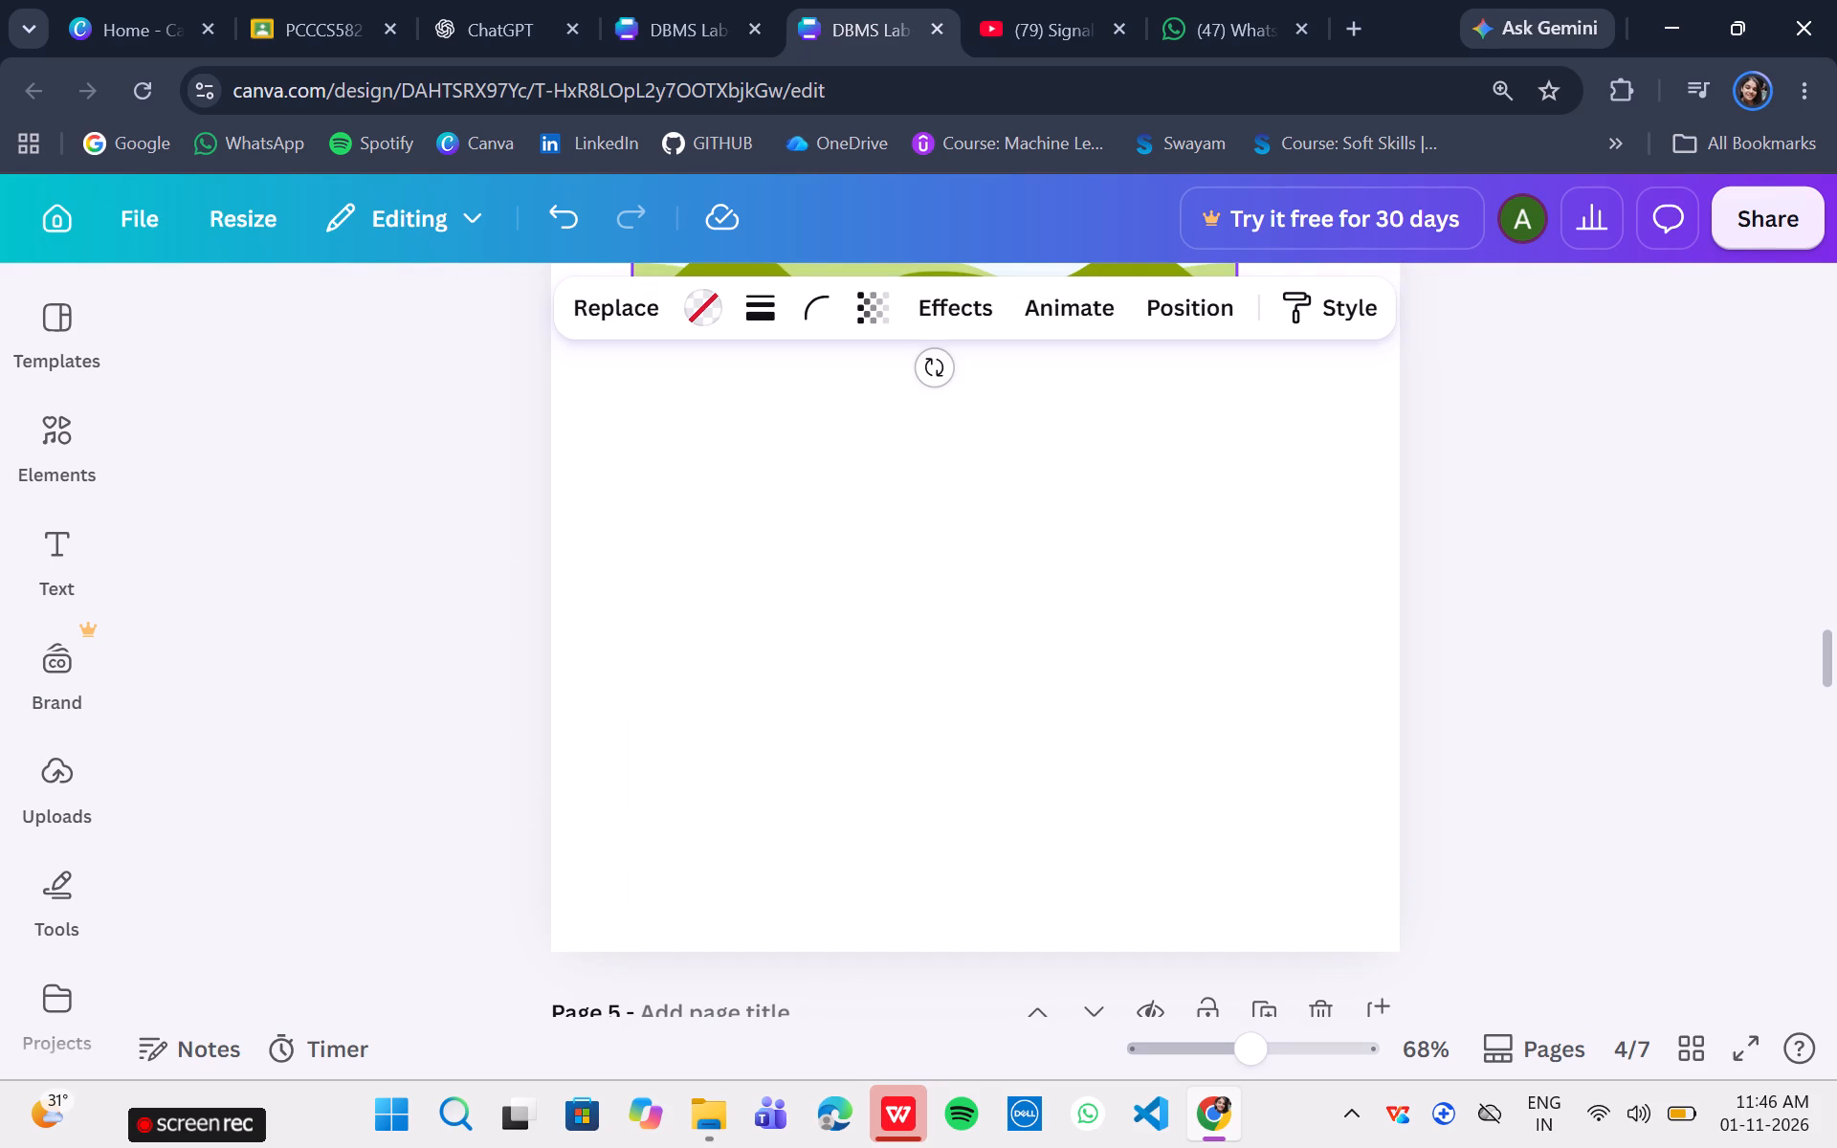
click(786, 433)
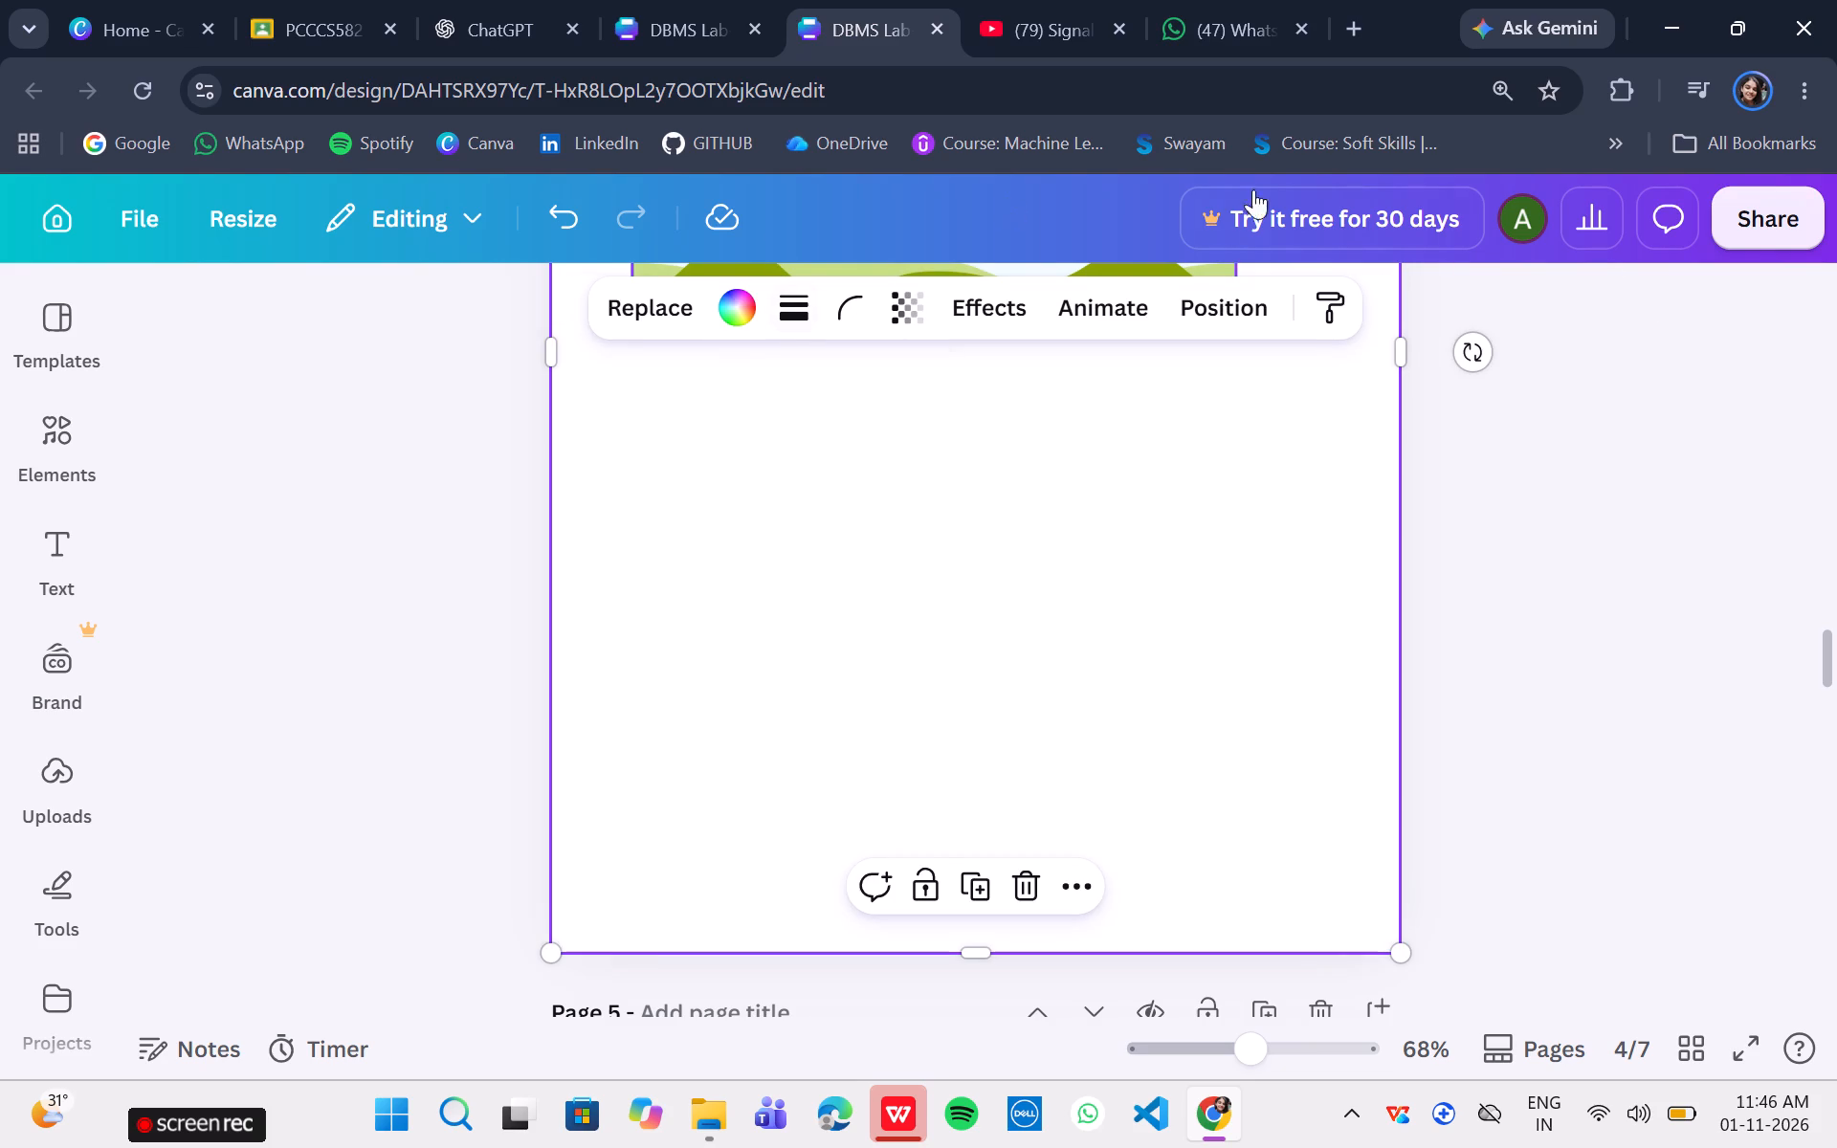
drag(1826, 677, 1836, 629)
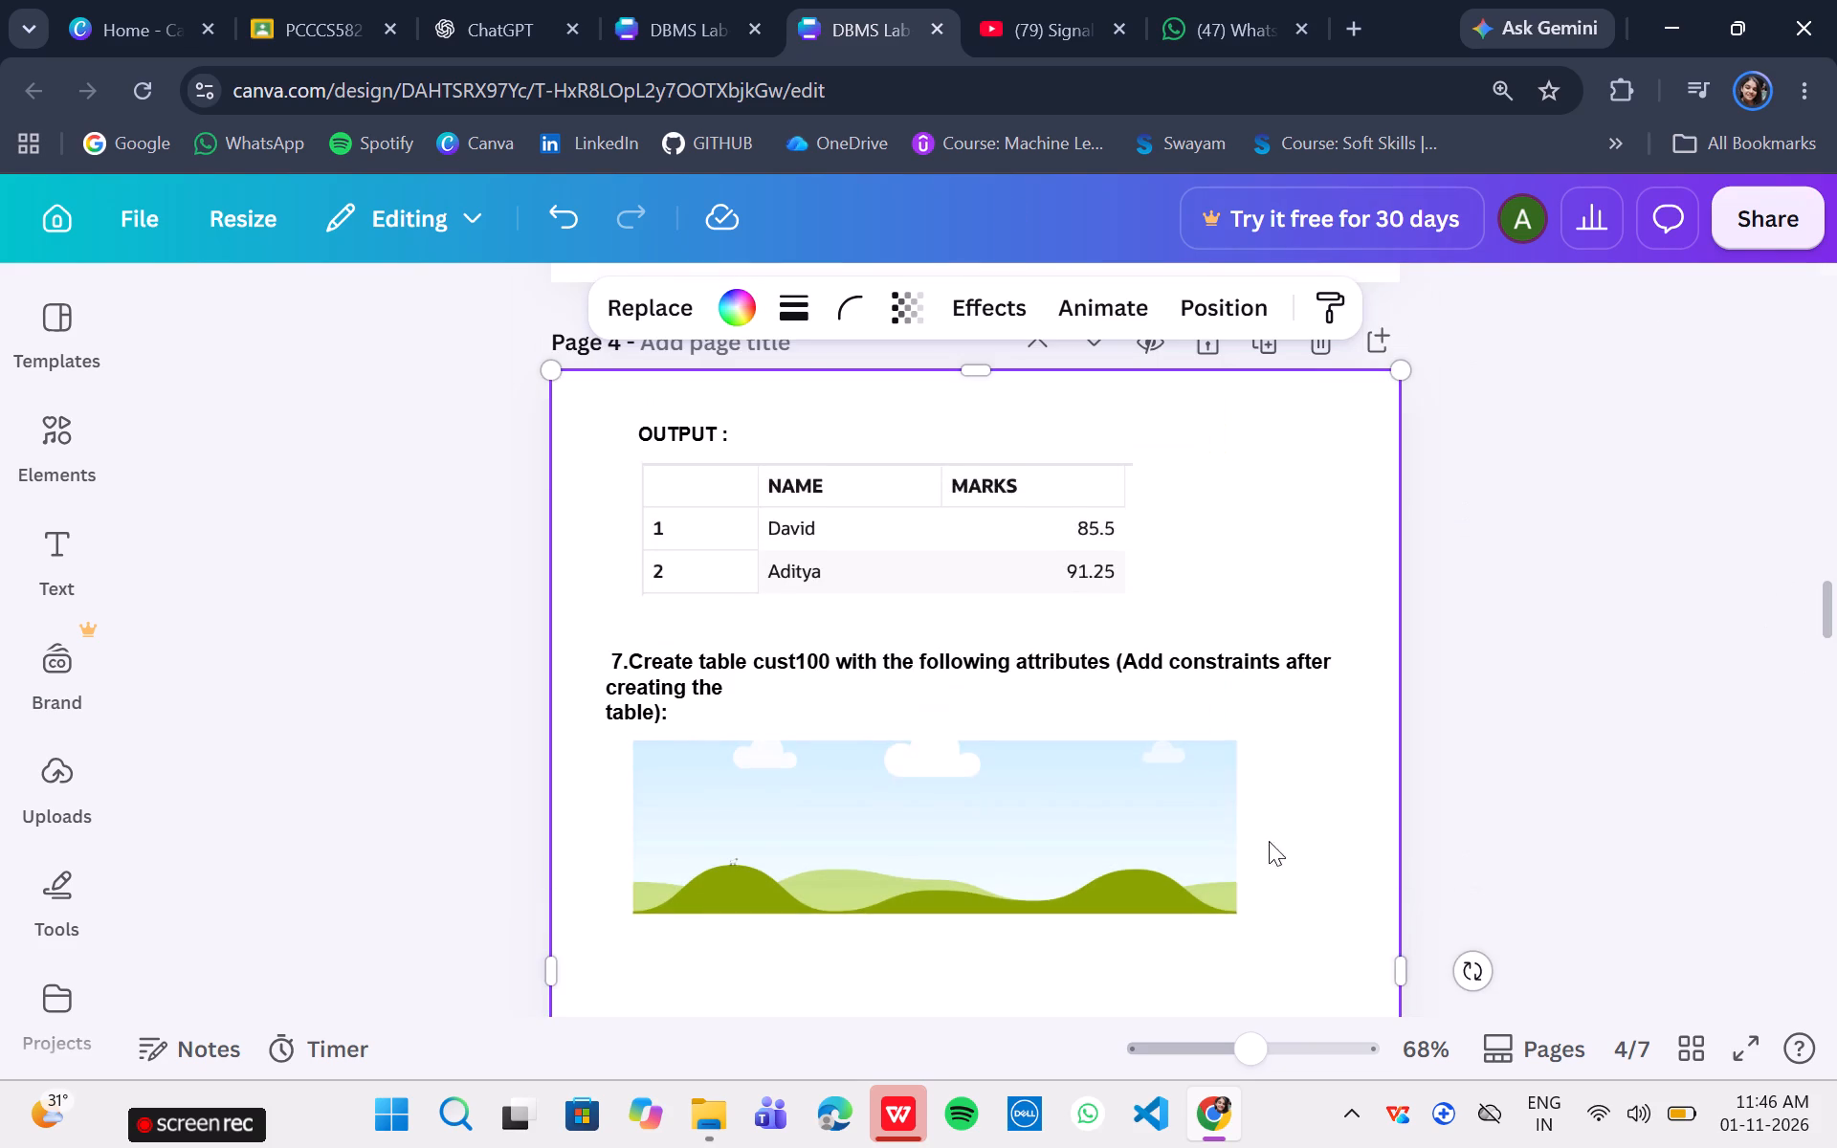
click(897, 858)
key(Delete)
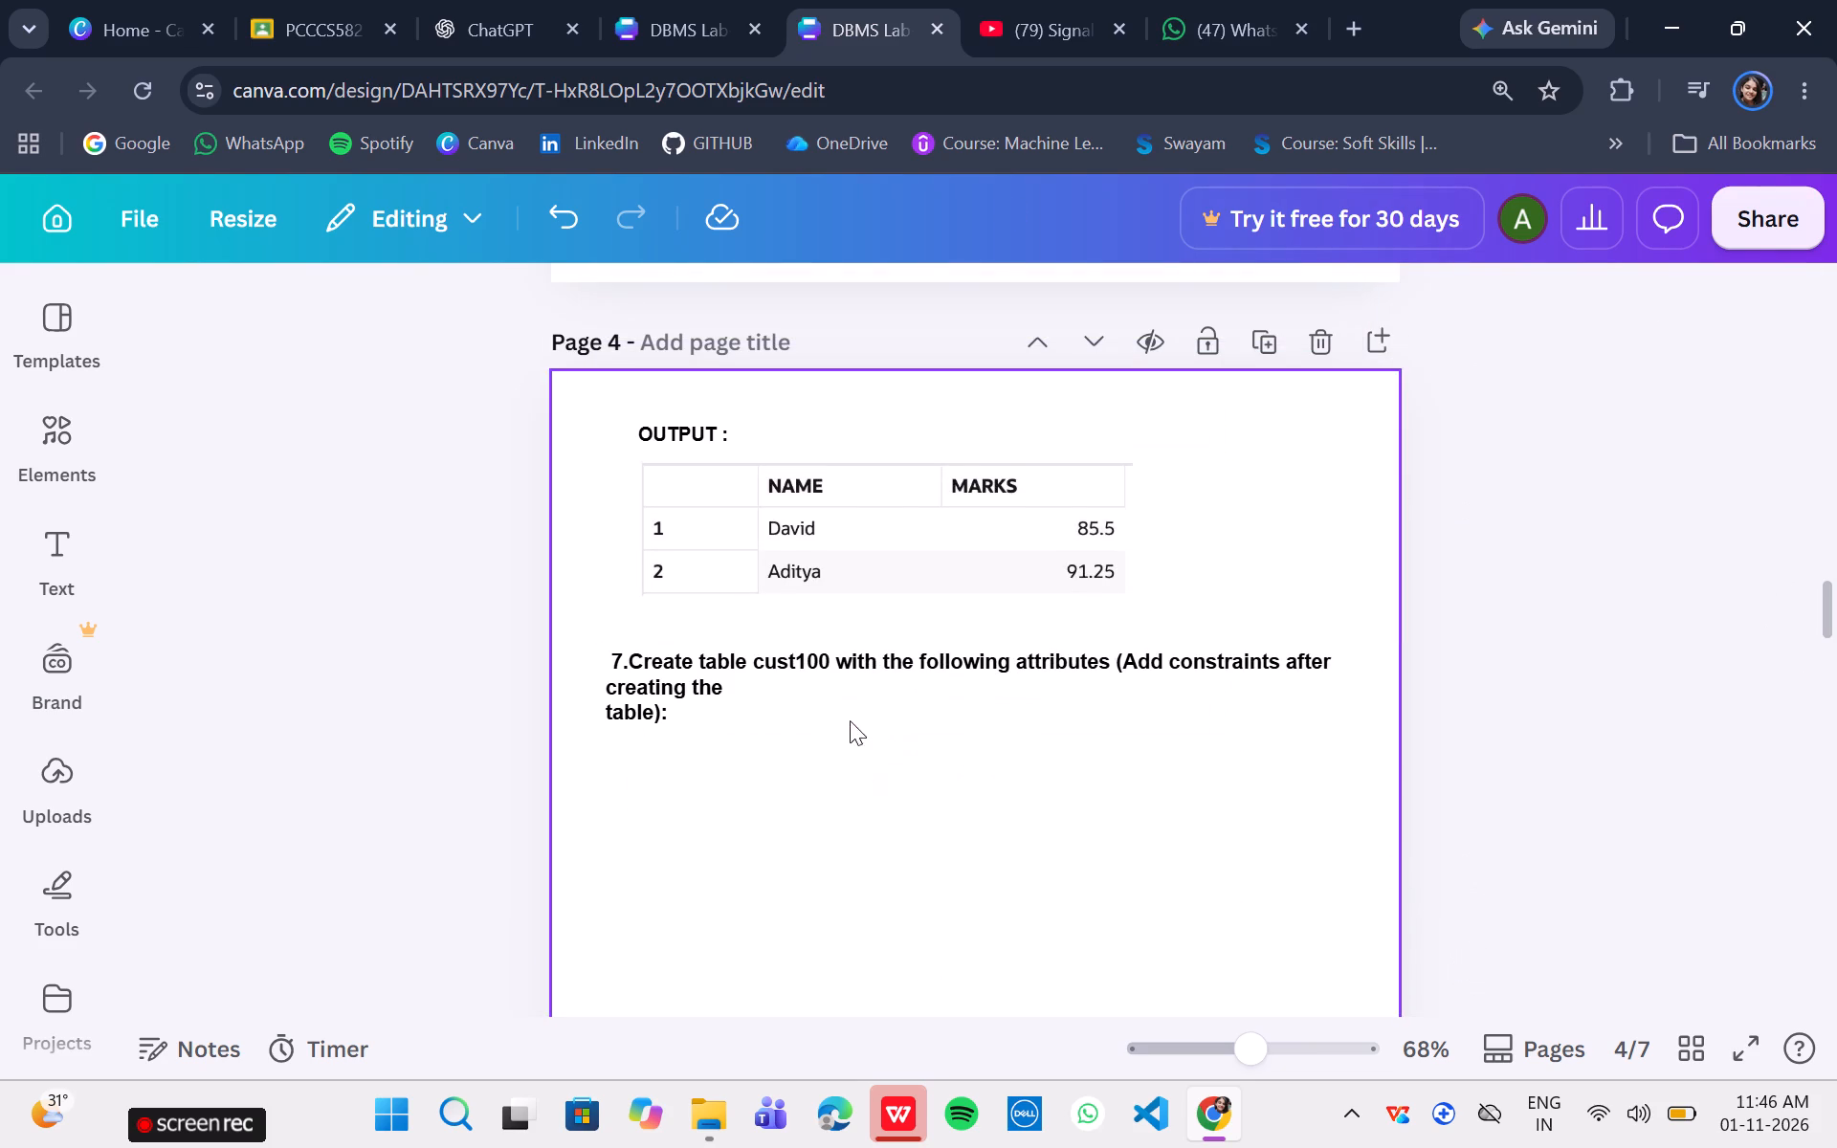
click(841, 675)
key(Delete)
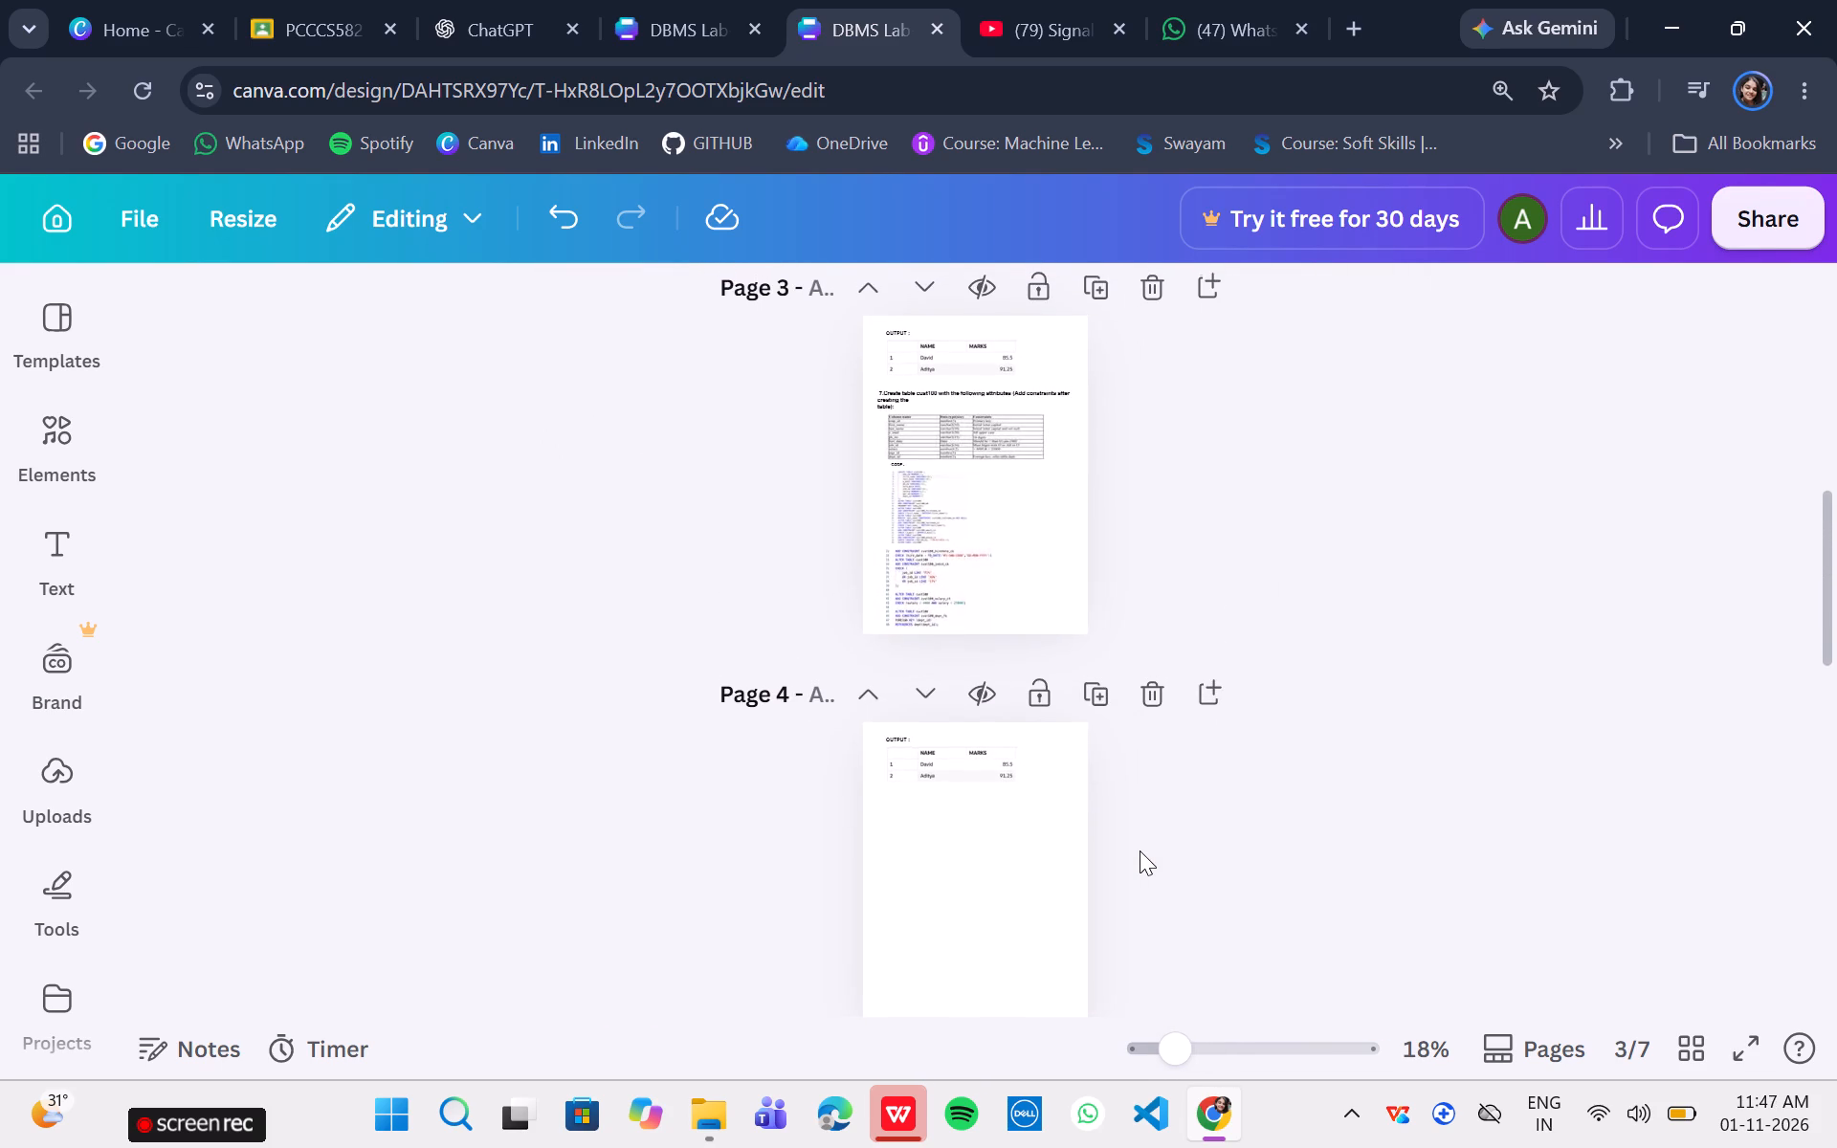
Review the layout of pages 4 to 7 at a reduced zoom and return to page 4.
drag(1831, 624, 1834, 735)
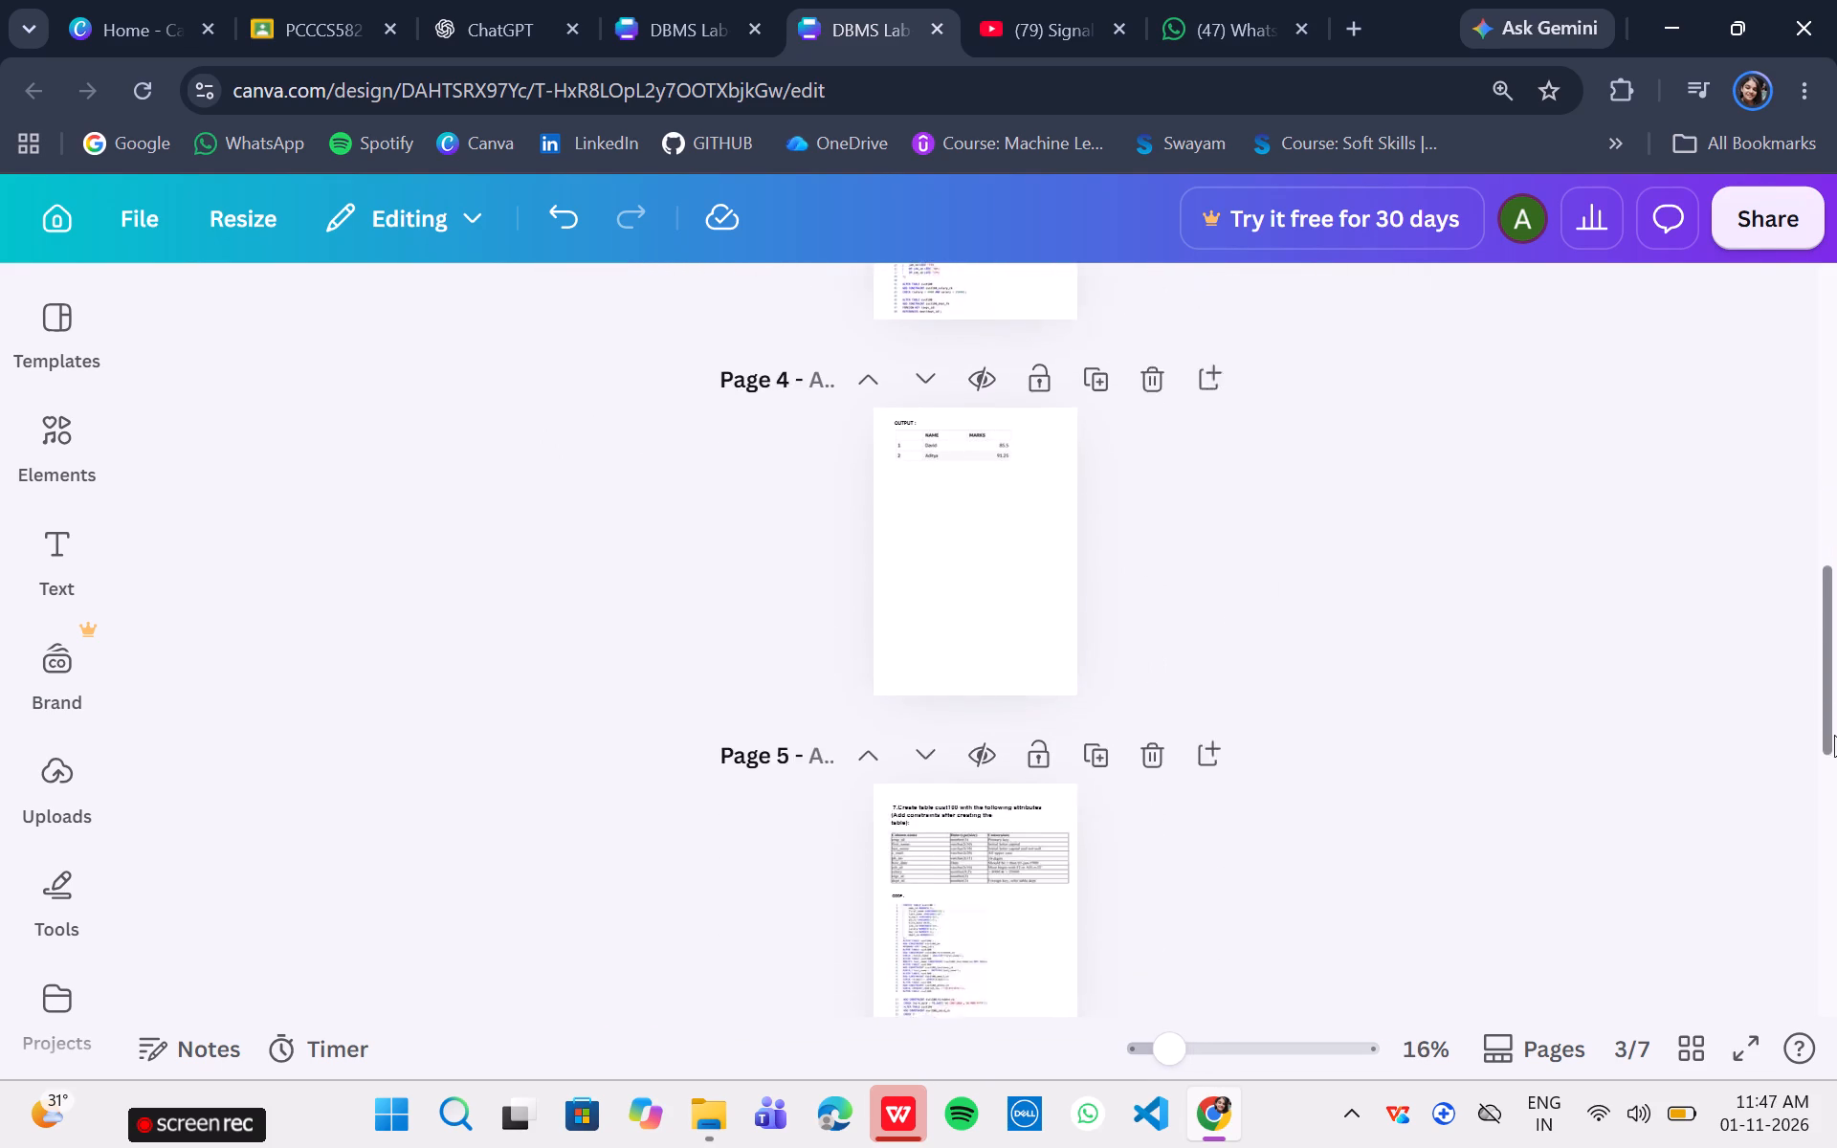
drag(1834, 735, 1836, 899)
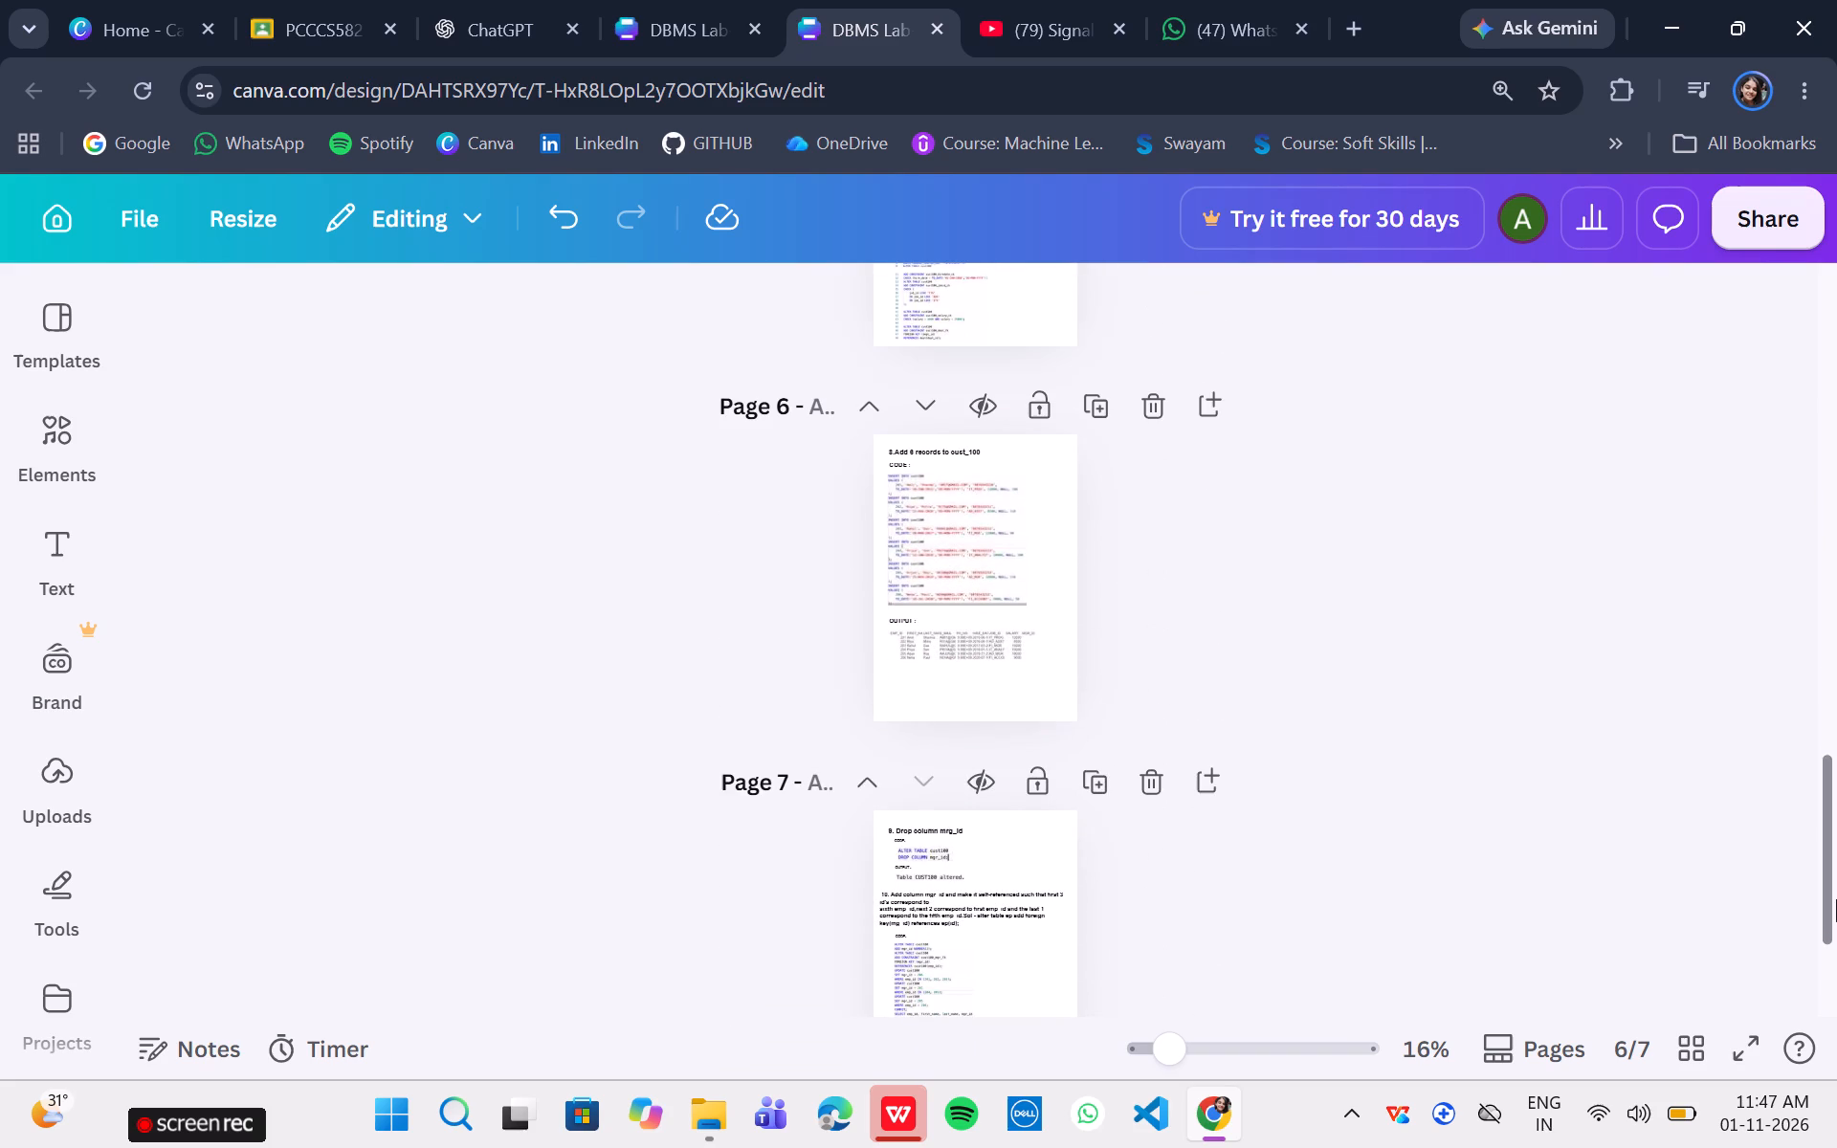
drag(1836, 899, 1836, 961)
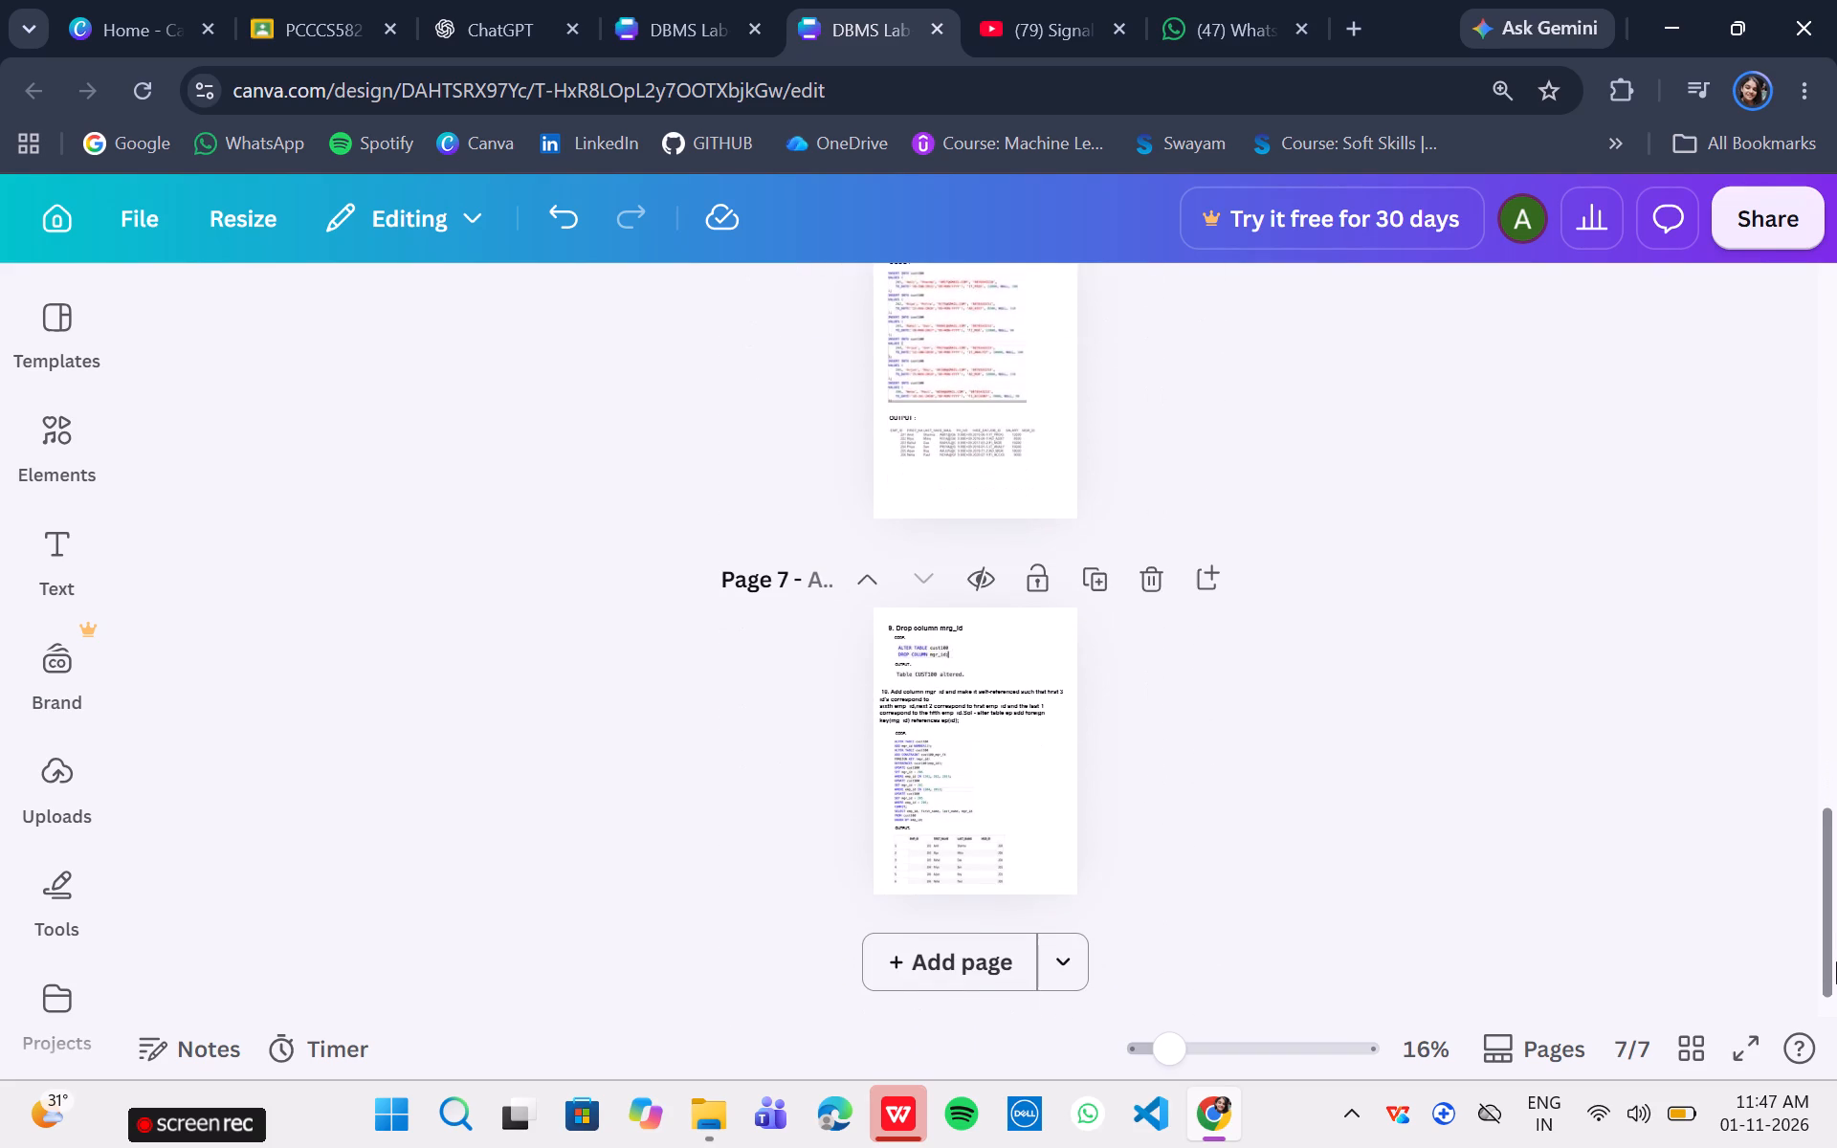
drag(1836, 961, 1836, 985)
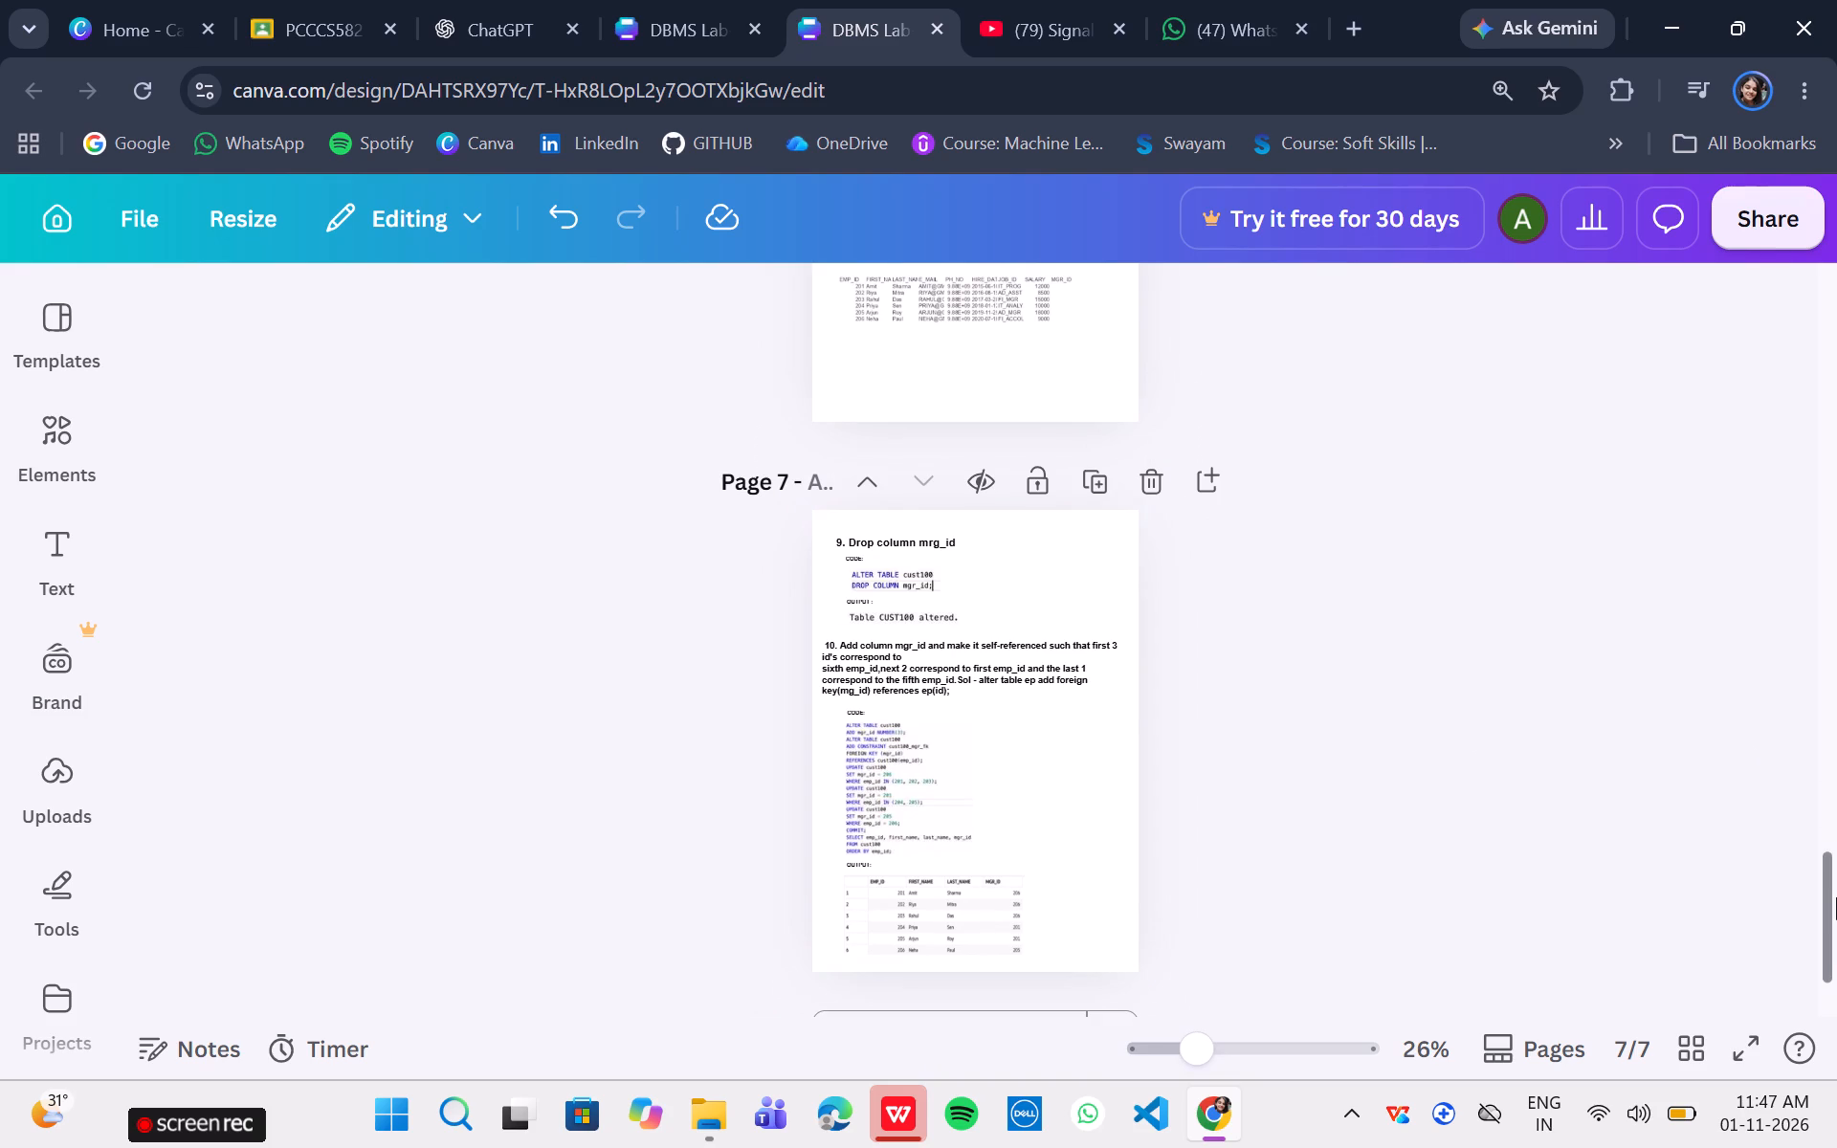
drag(1835, 896, 1824, 698)
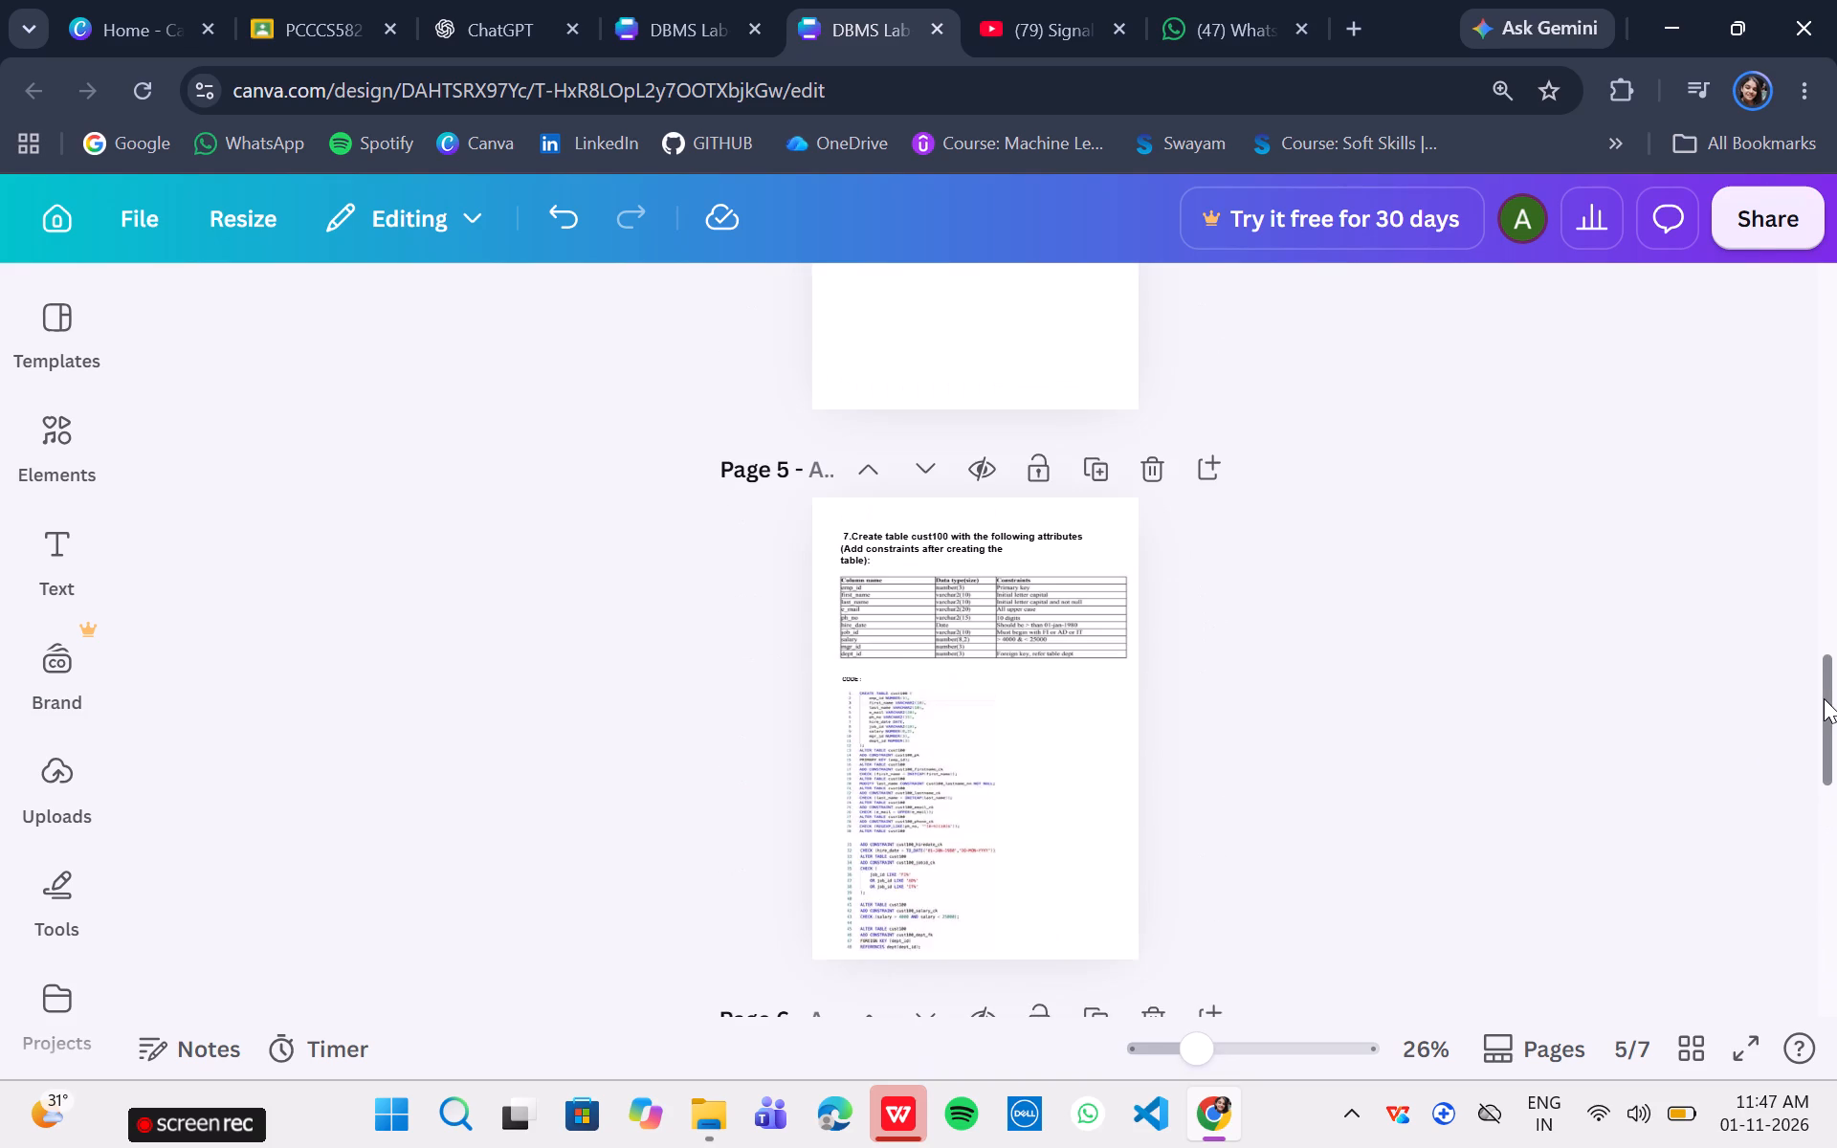
drag(1824, 698, 1790, 580)
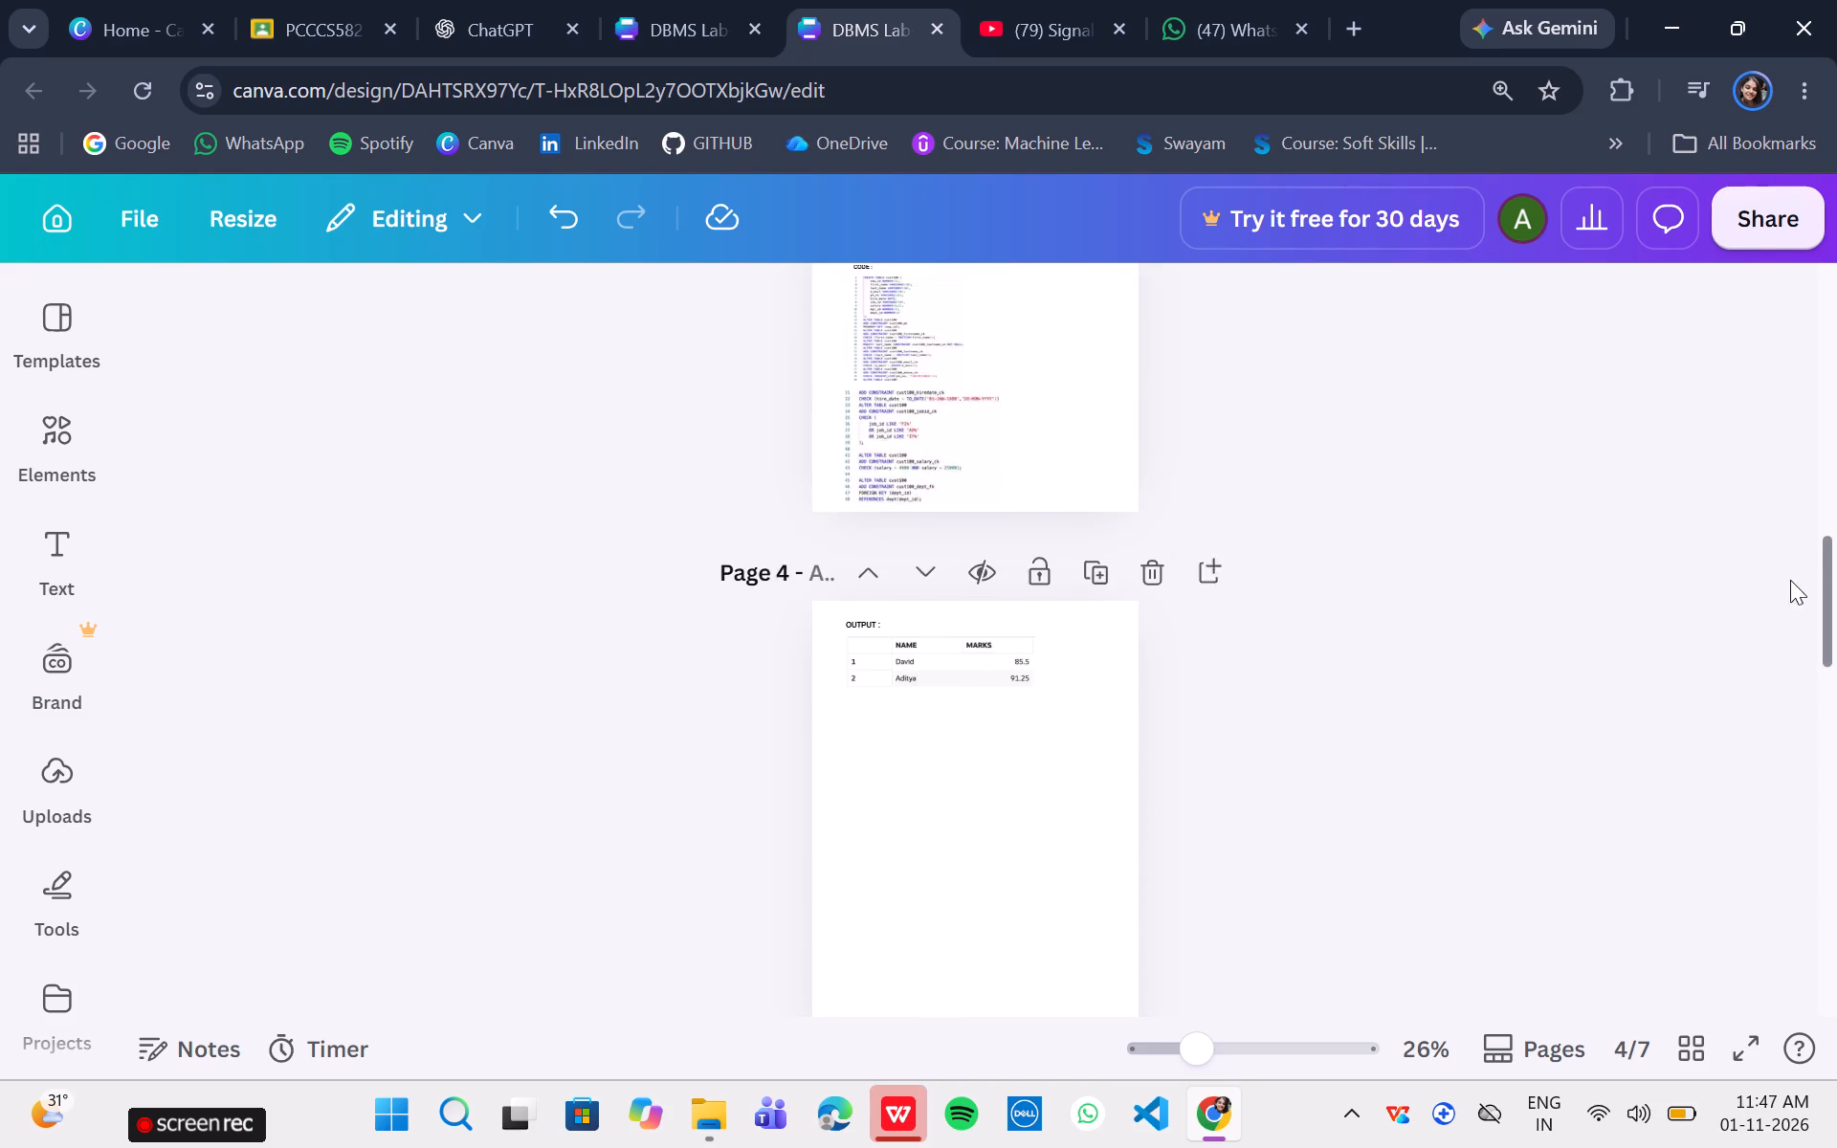
drag(1790, 580, 1783, 558)
Try to delete the blank background area below the OUTPUT table on page 4.
click(916, 910)
key(Delete)
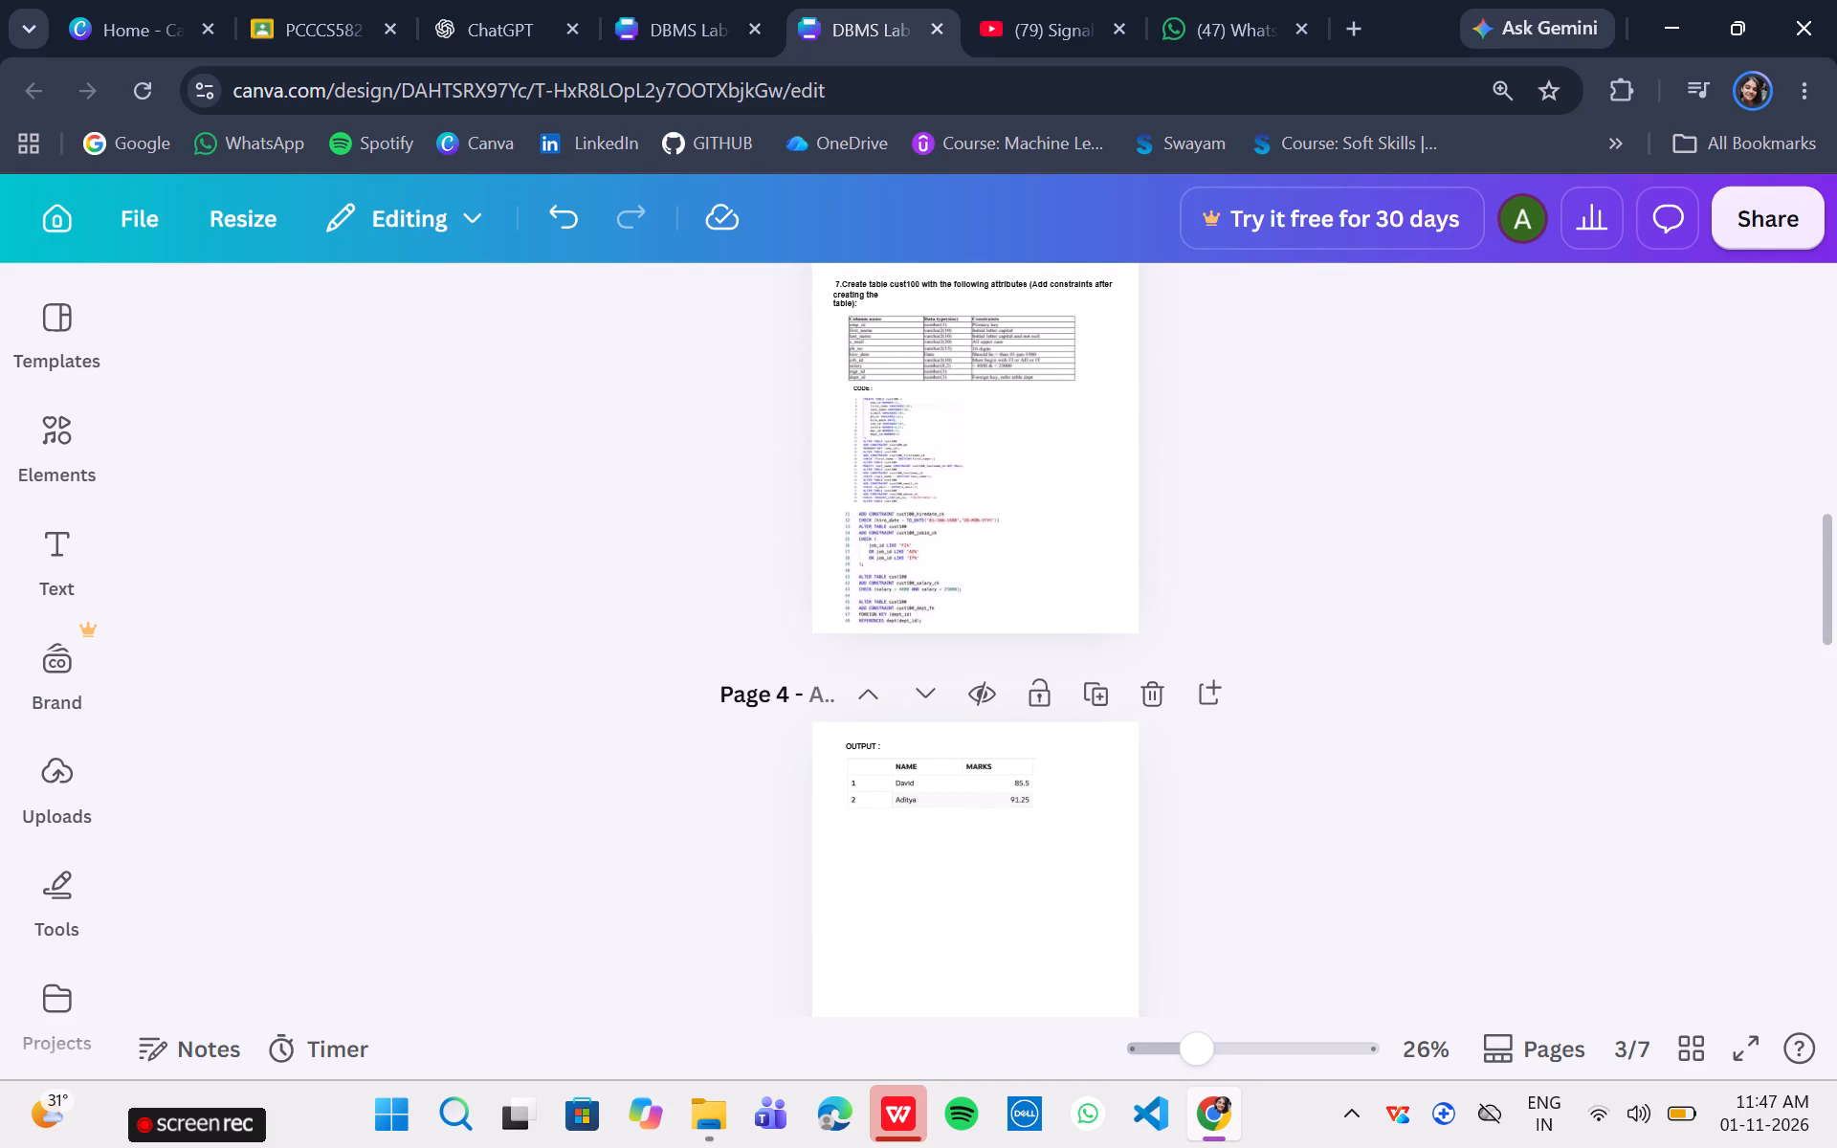
Delete page 4, which holds only the duplicate OUTPUT table.
click(1108, 869)
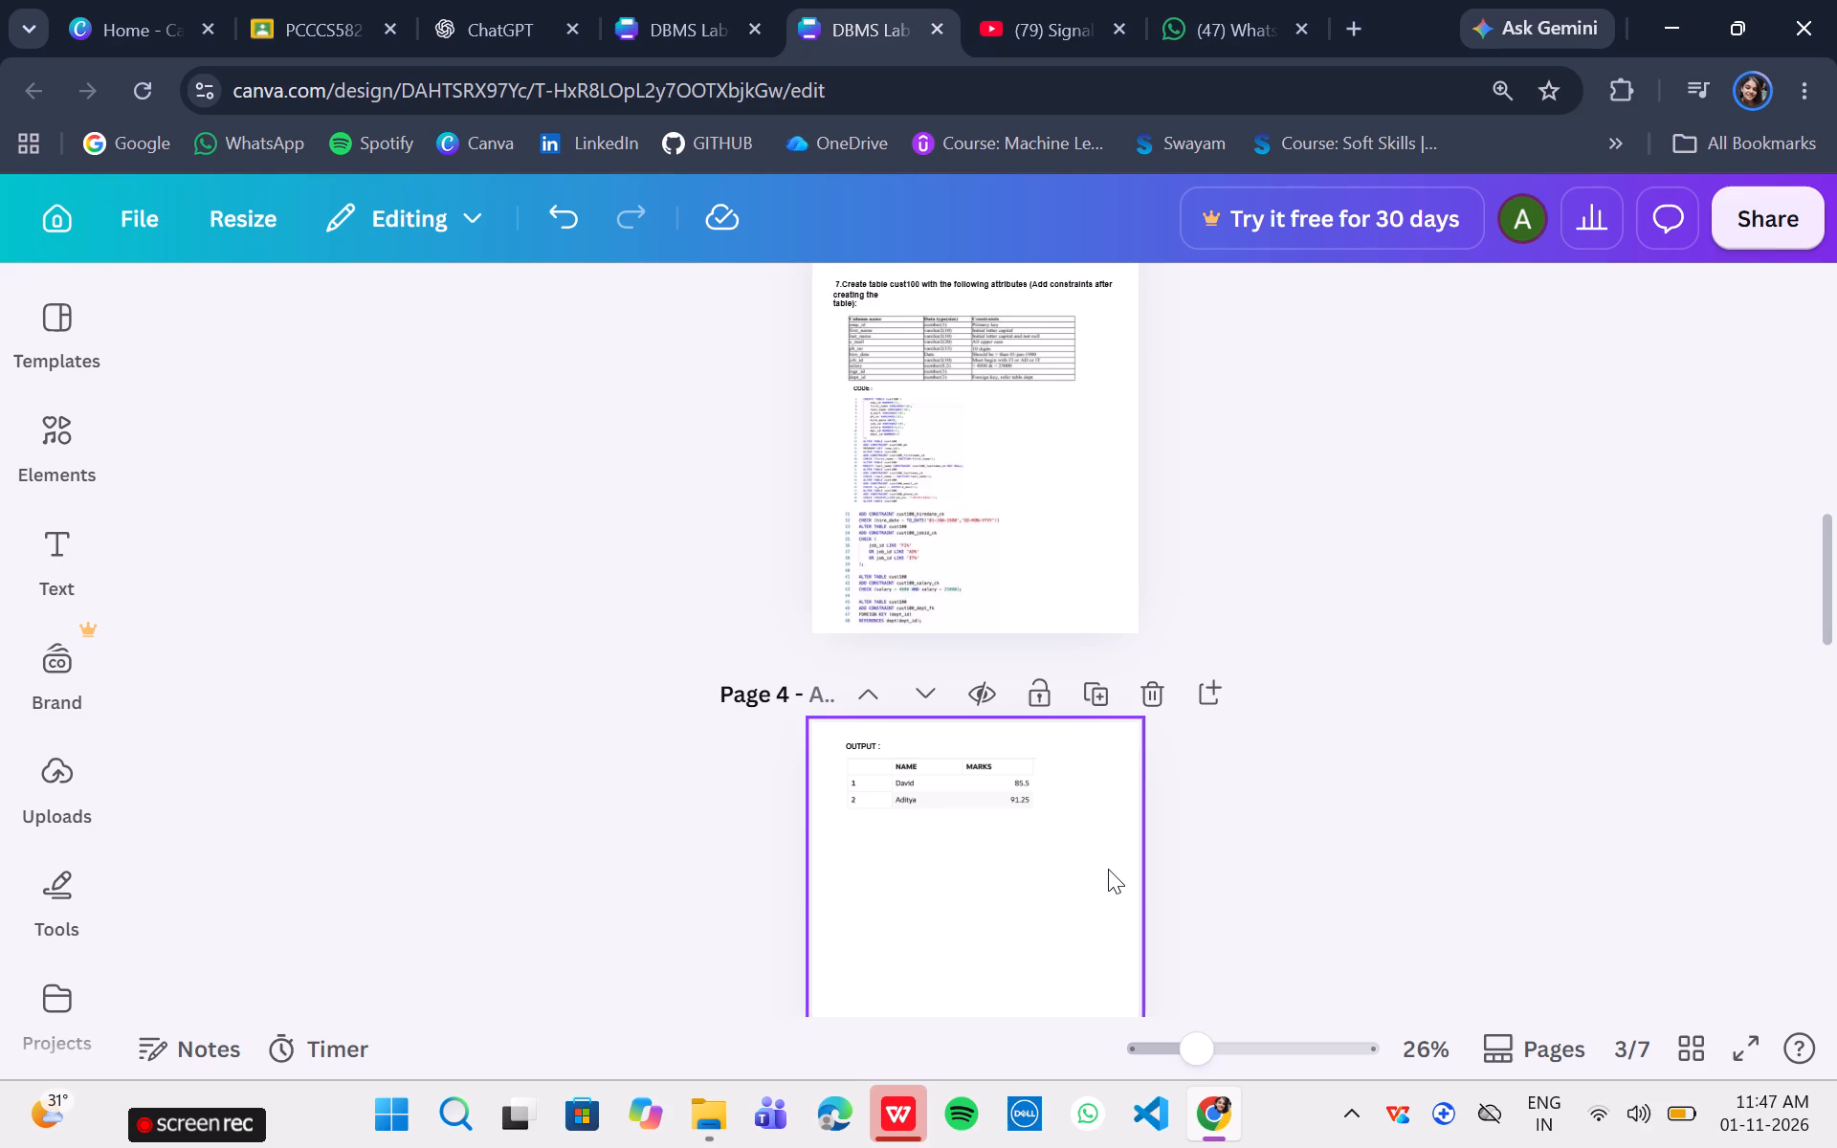
click(1150, 691)
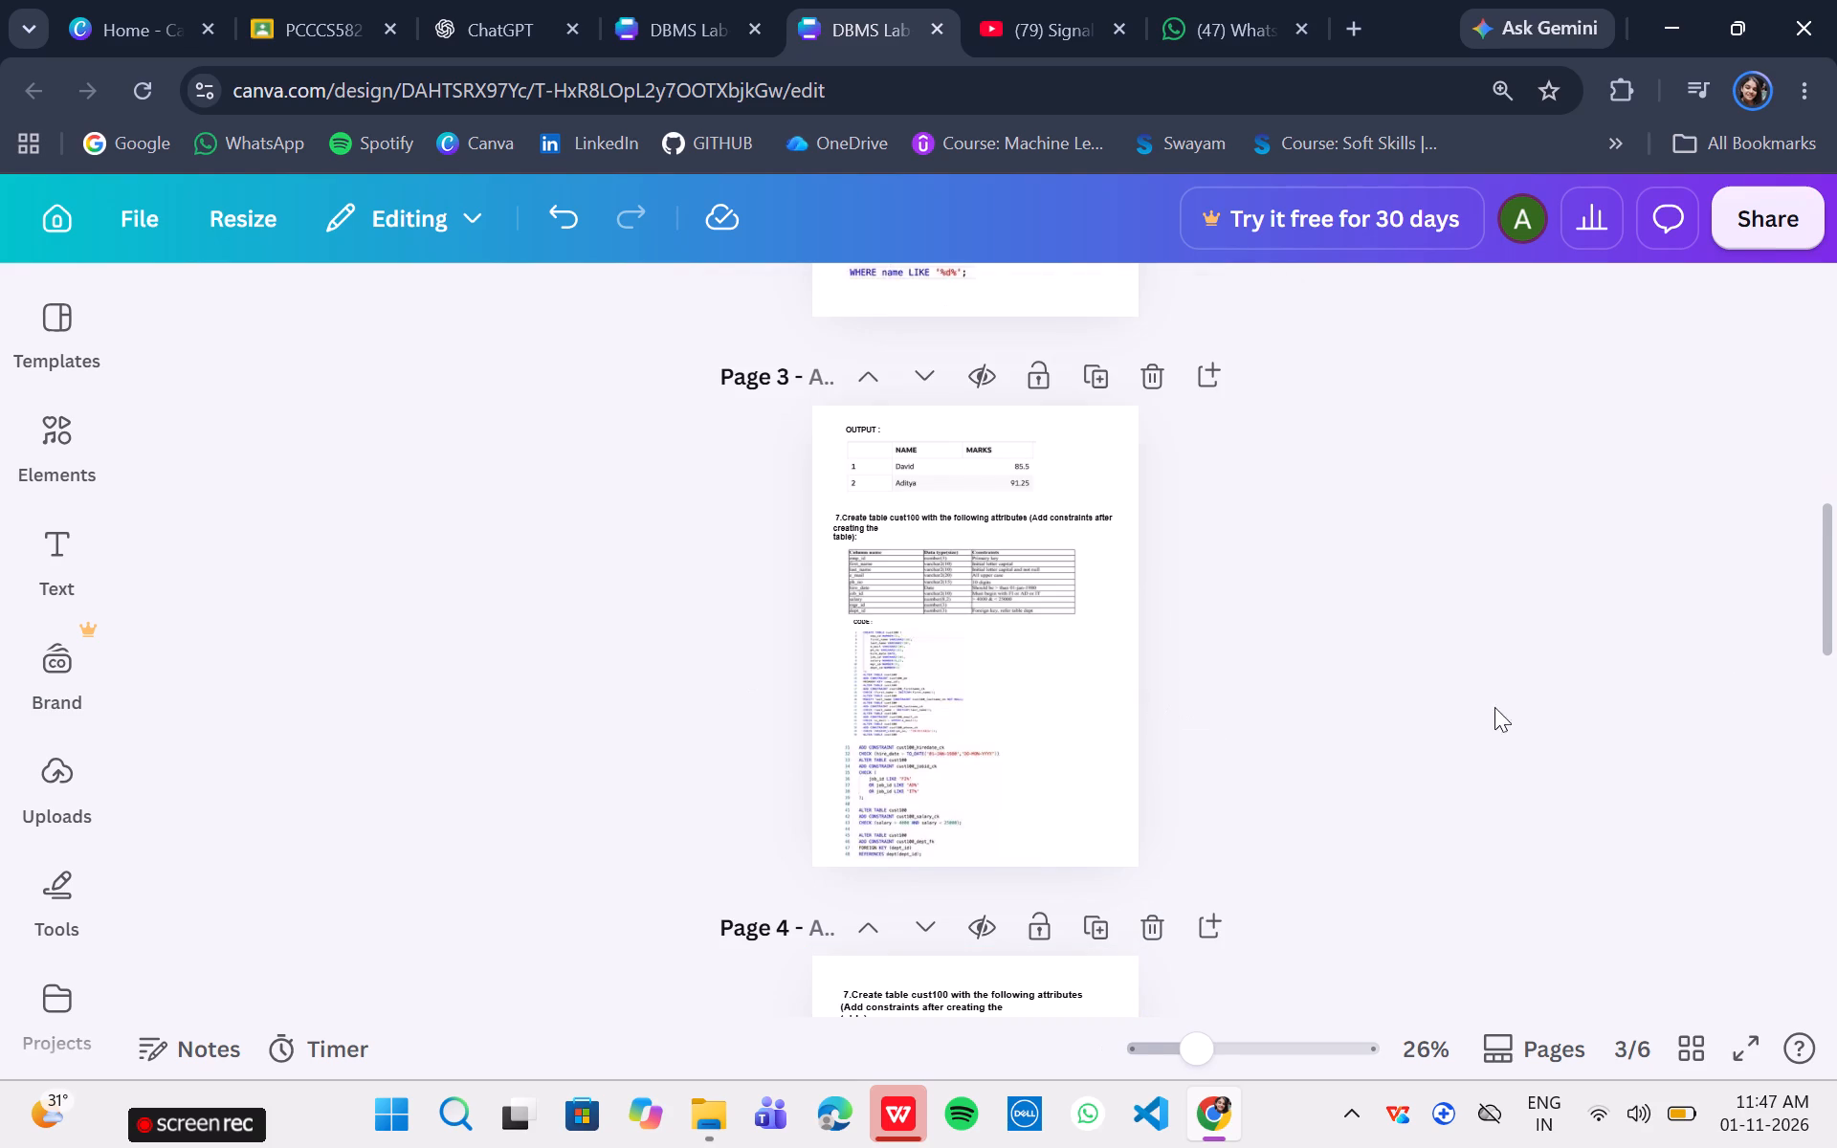
Delete both question 7 code images and their frames from page 3, starting with the lower one.
drag(1826, 613, 1836, 723)
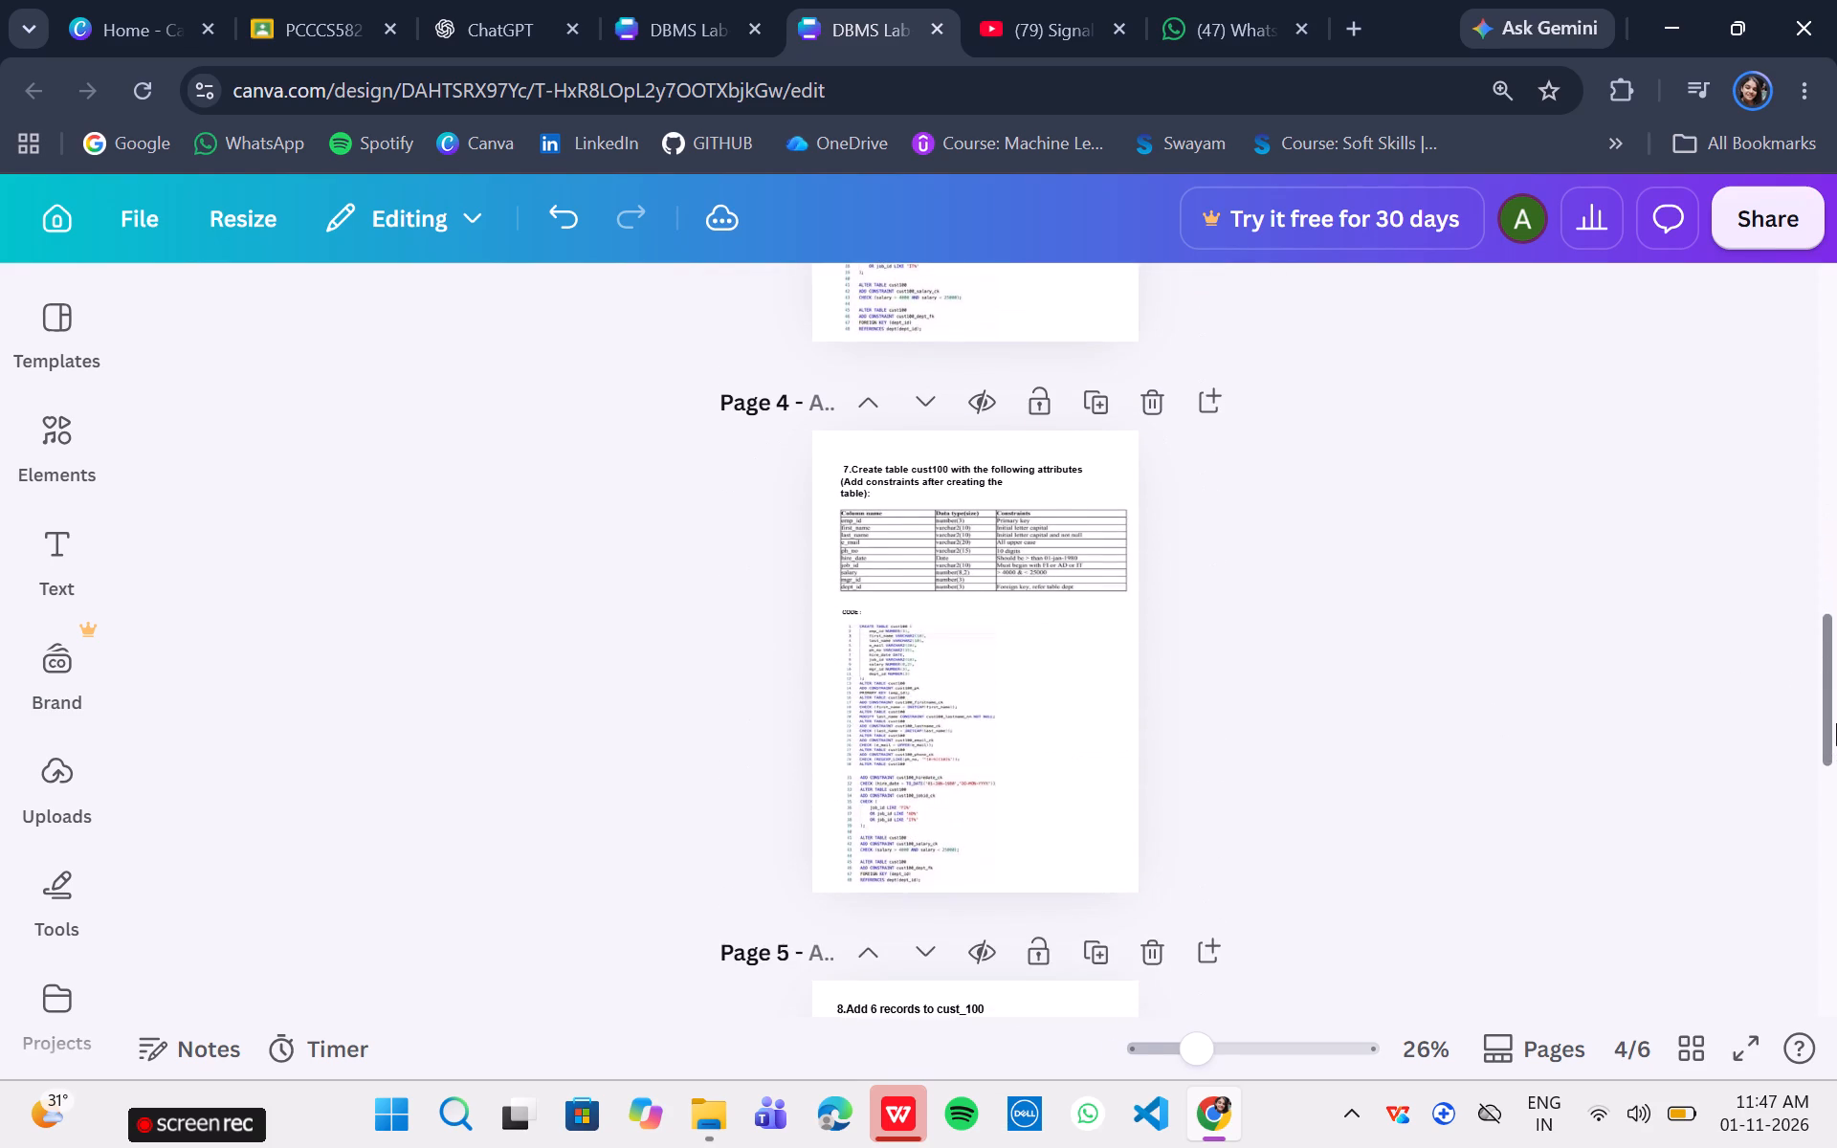
drag(1836, 723, 1829, 534)
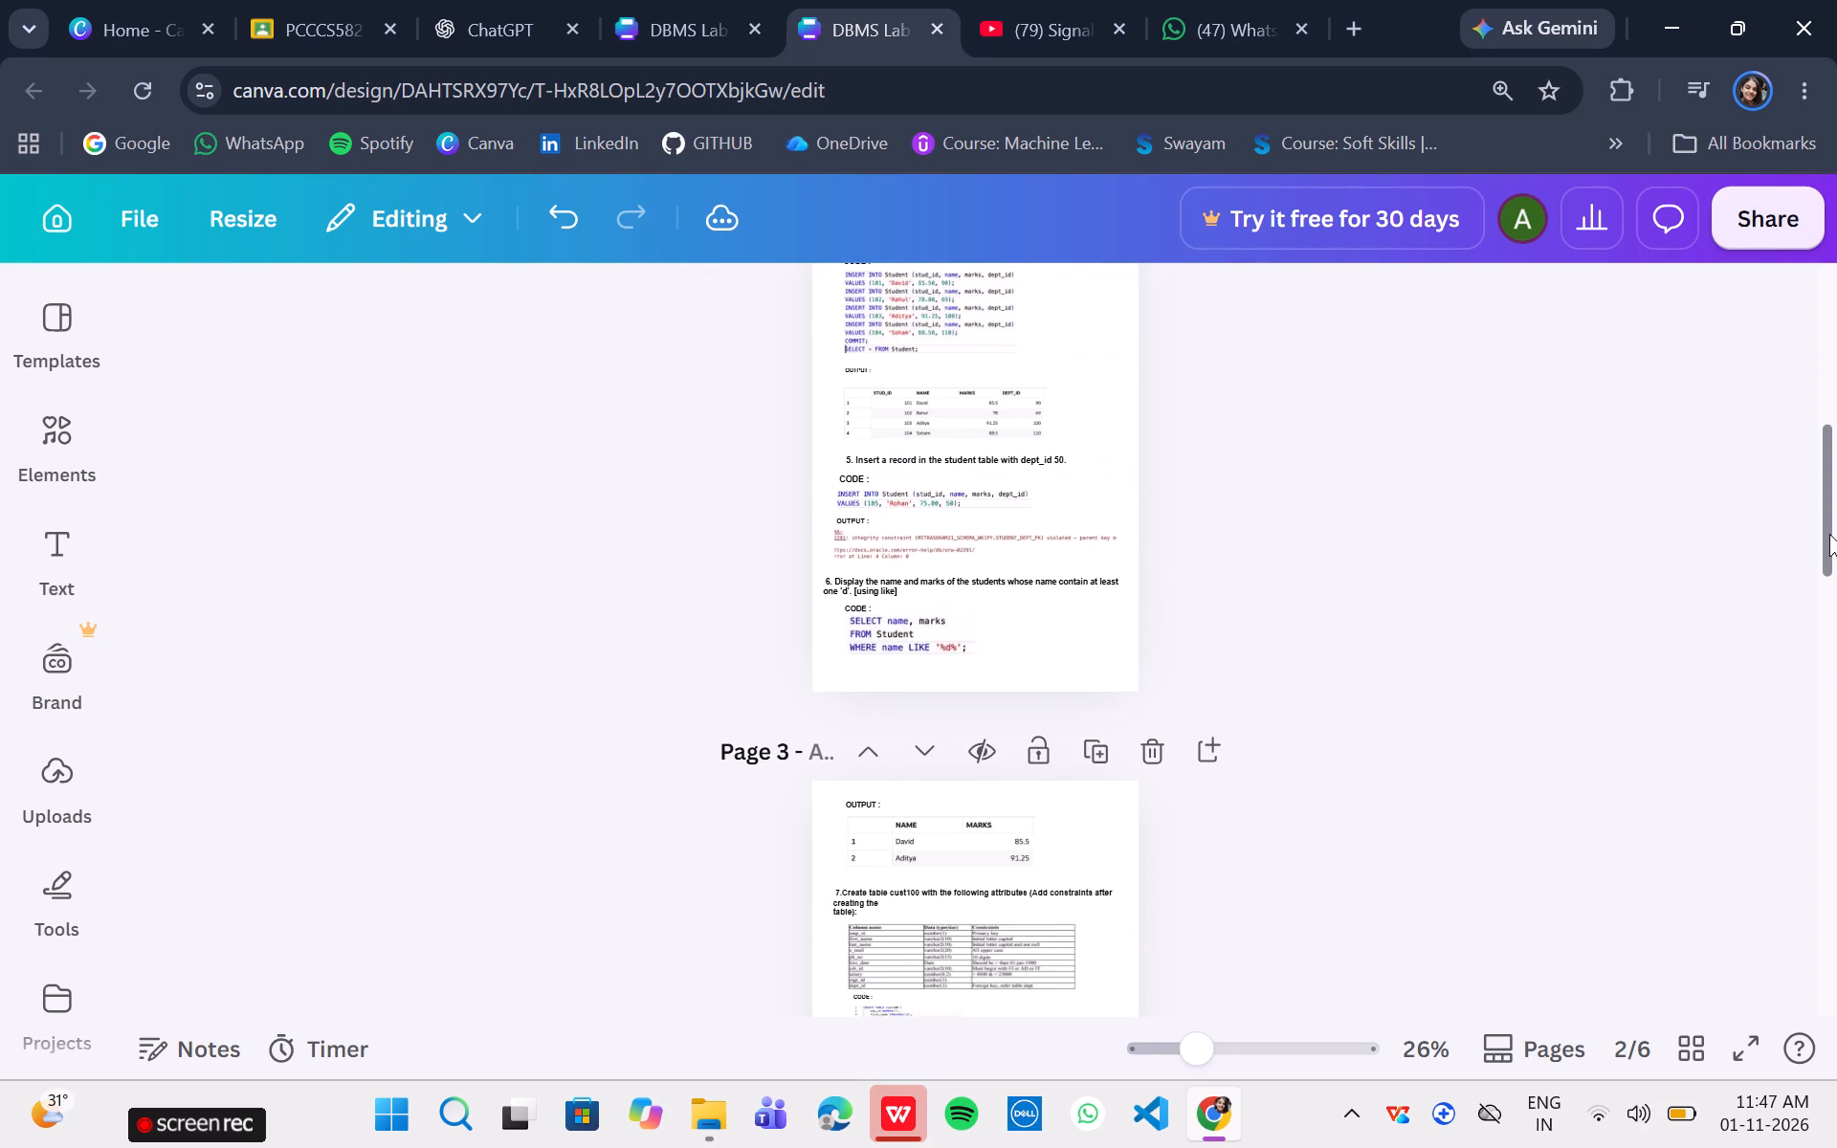
drag(1829, 534, 1836, 492)
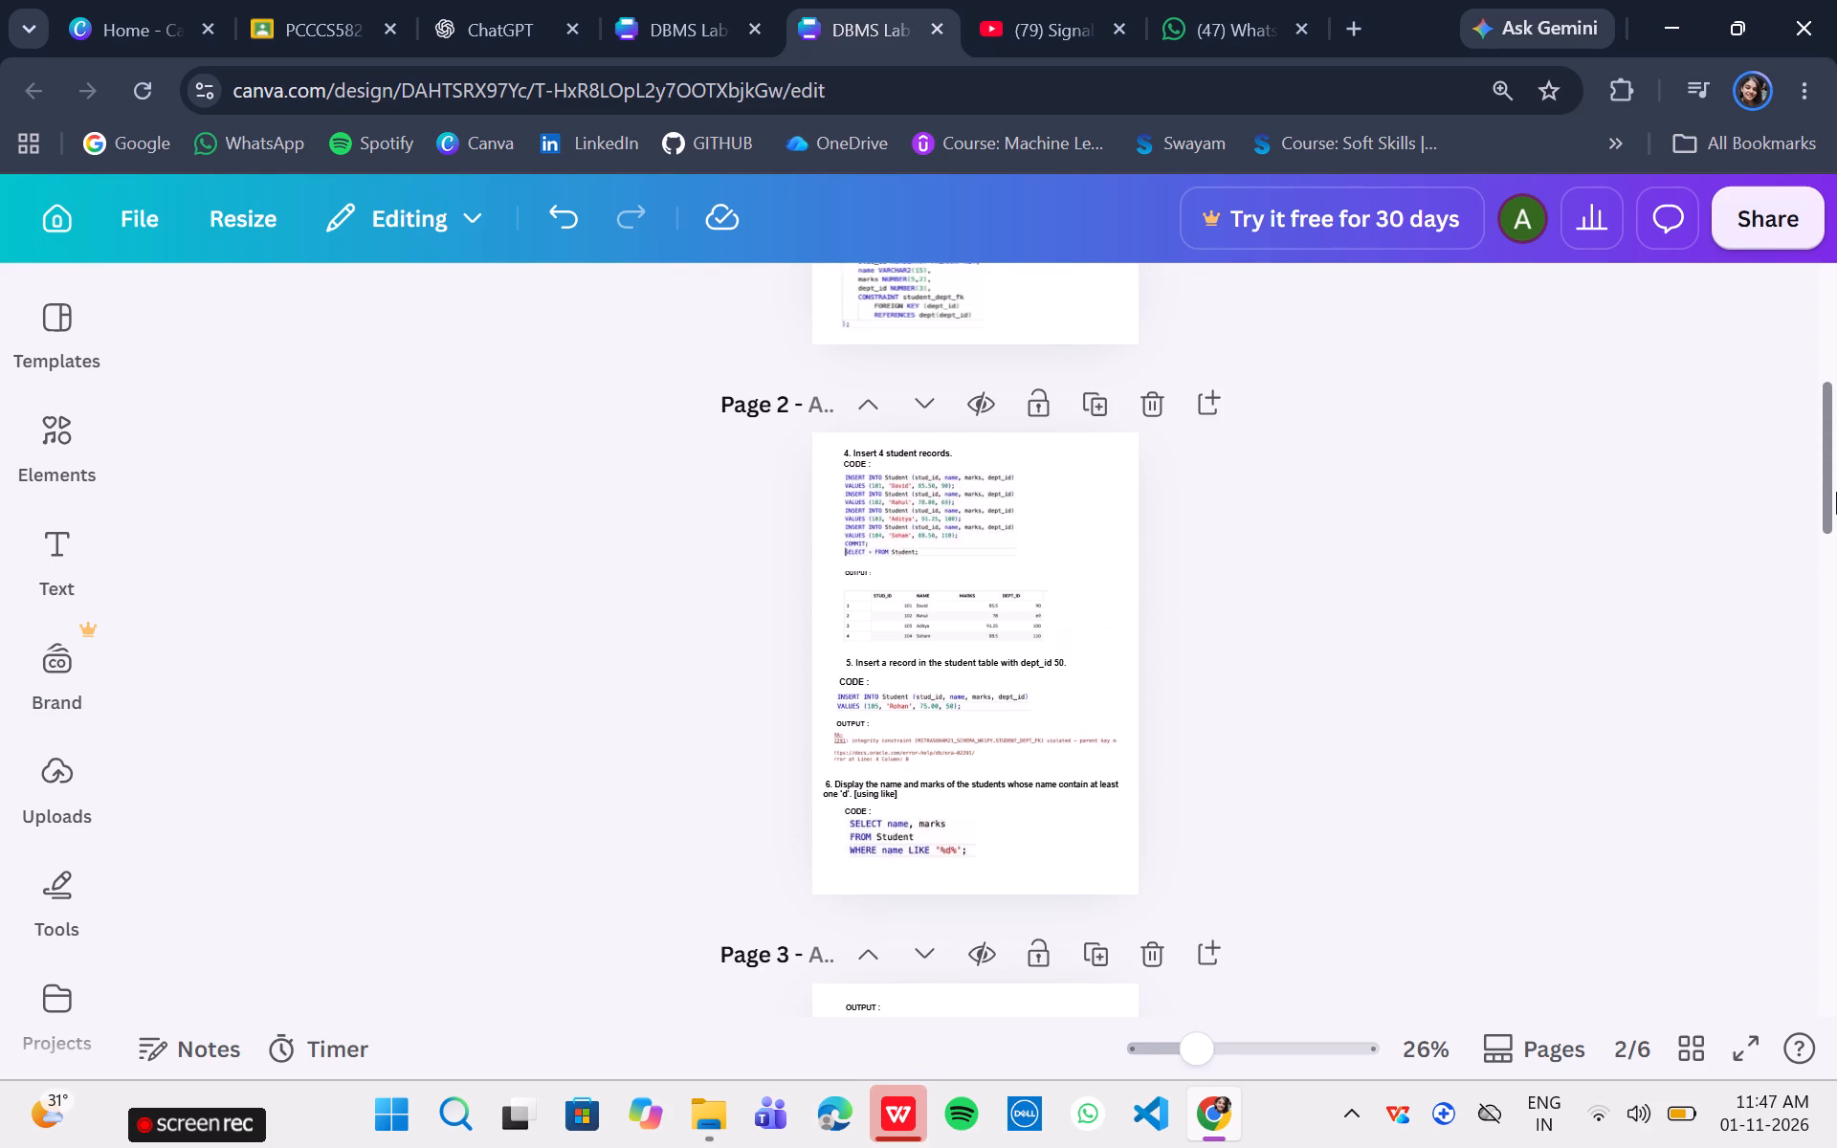
drag(1836, 492, 1836, 306)
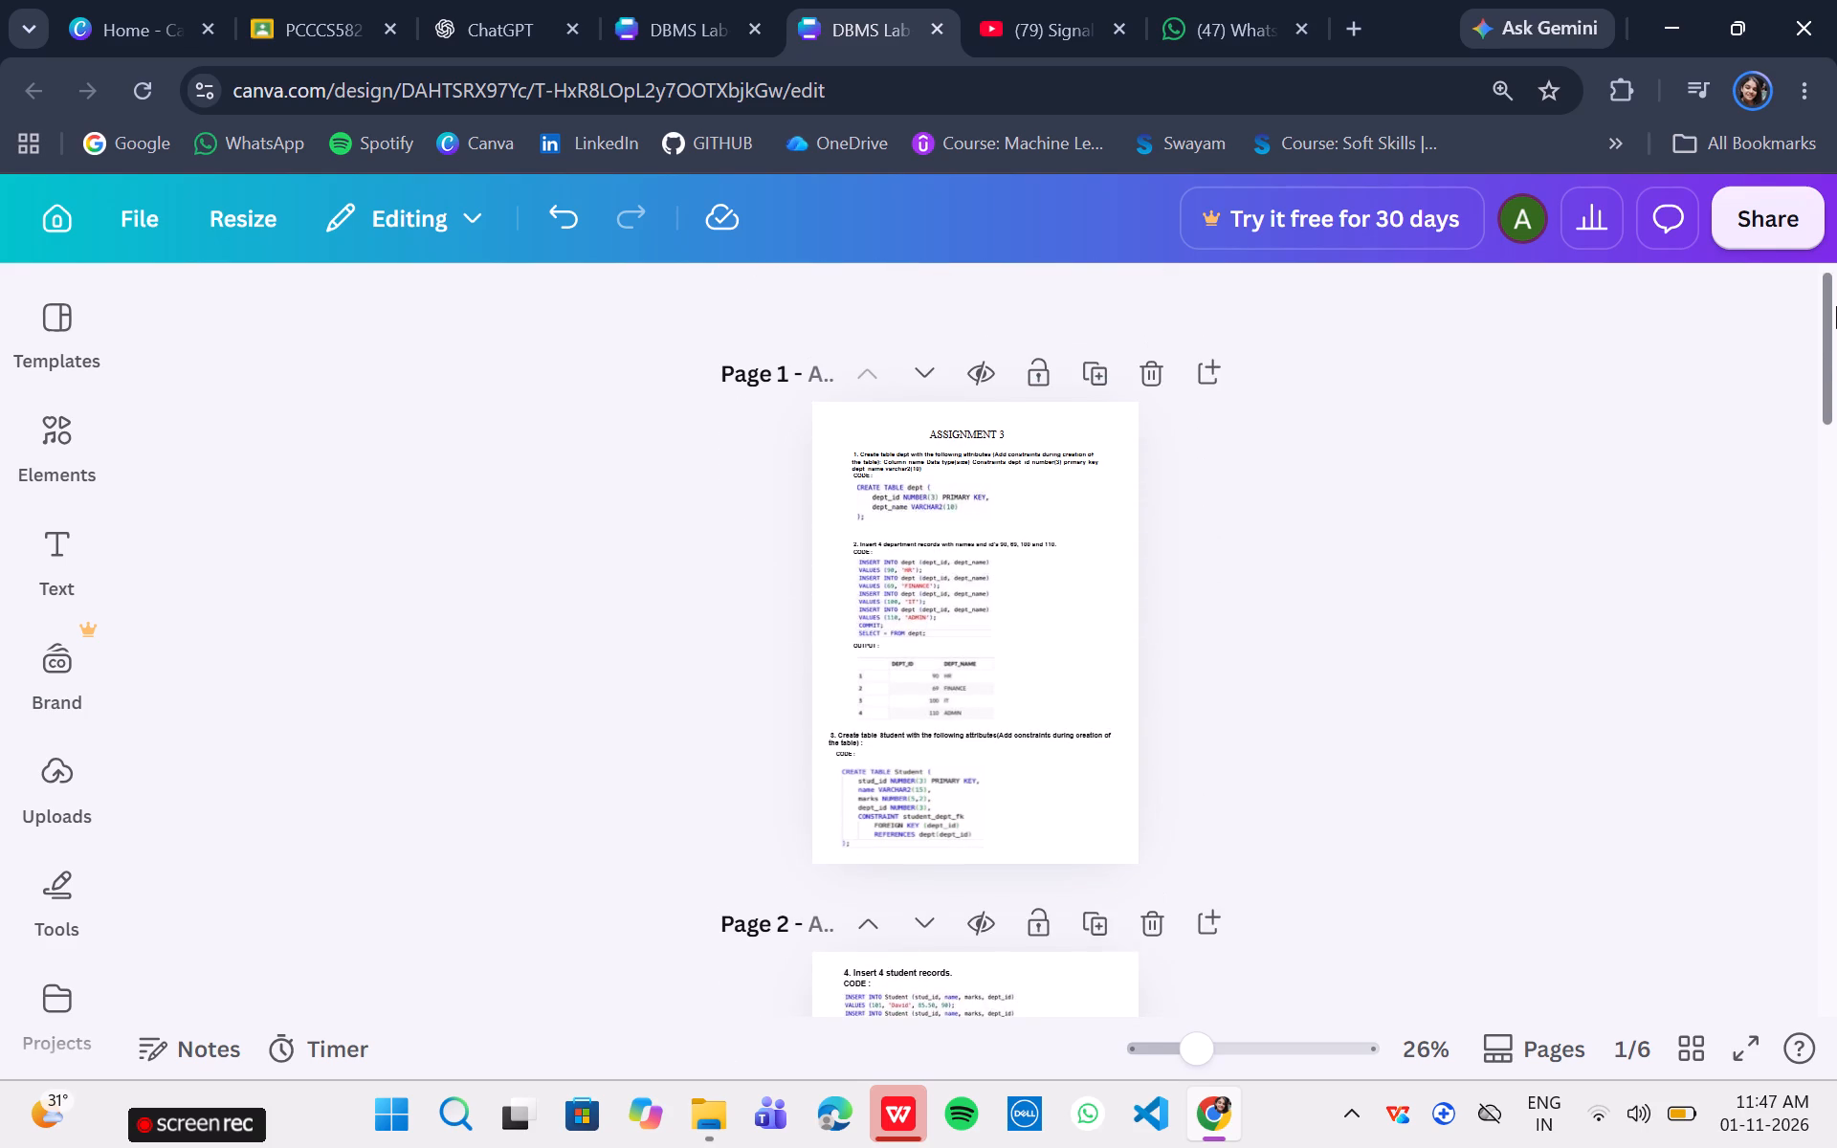
drag(1836, 306, 1815, 574)
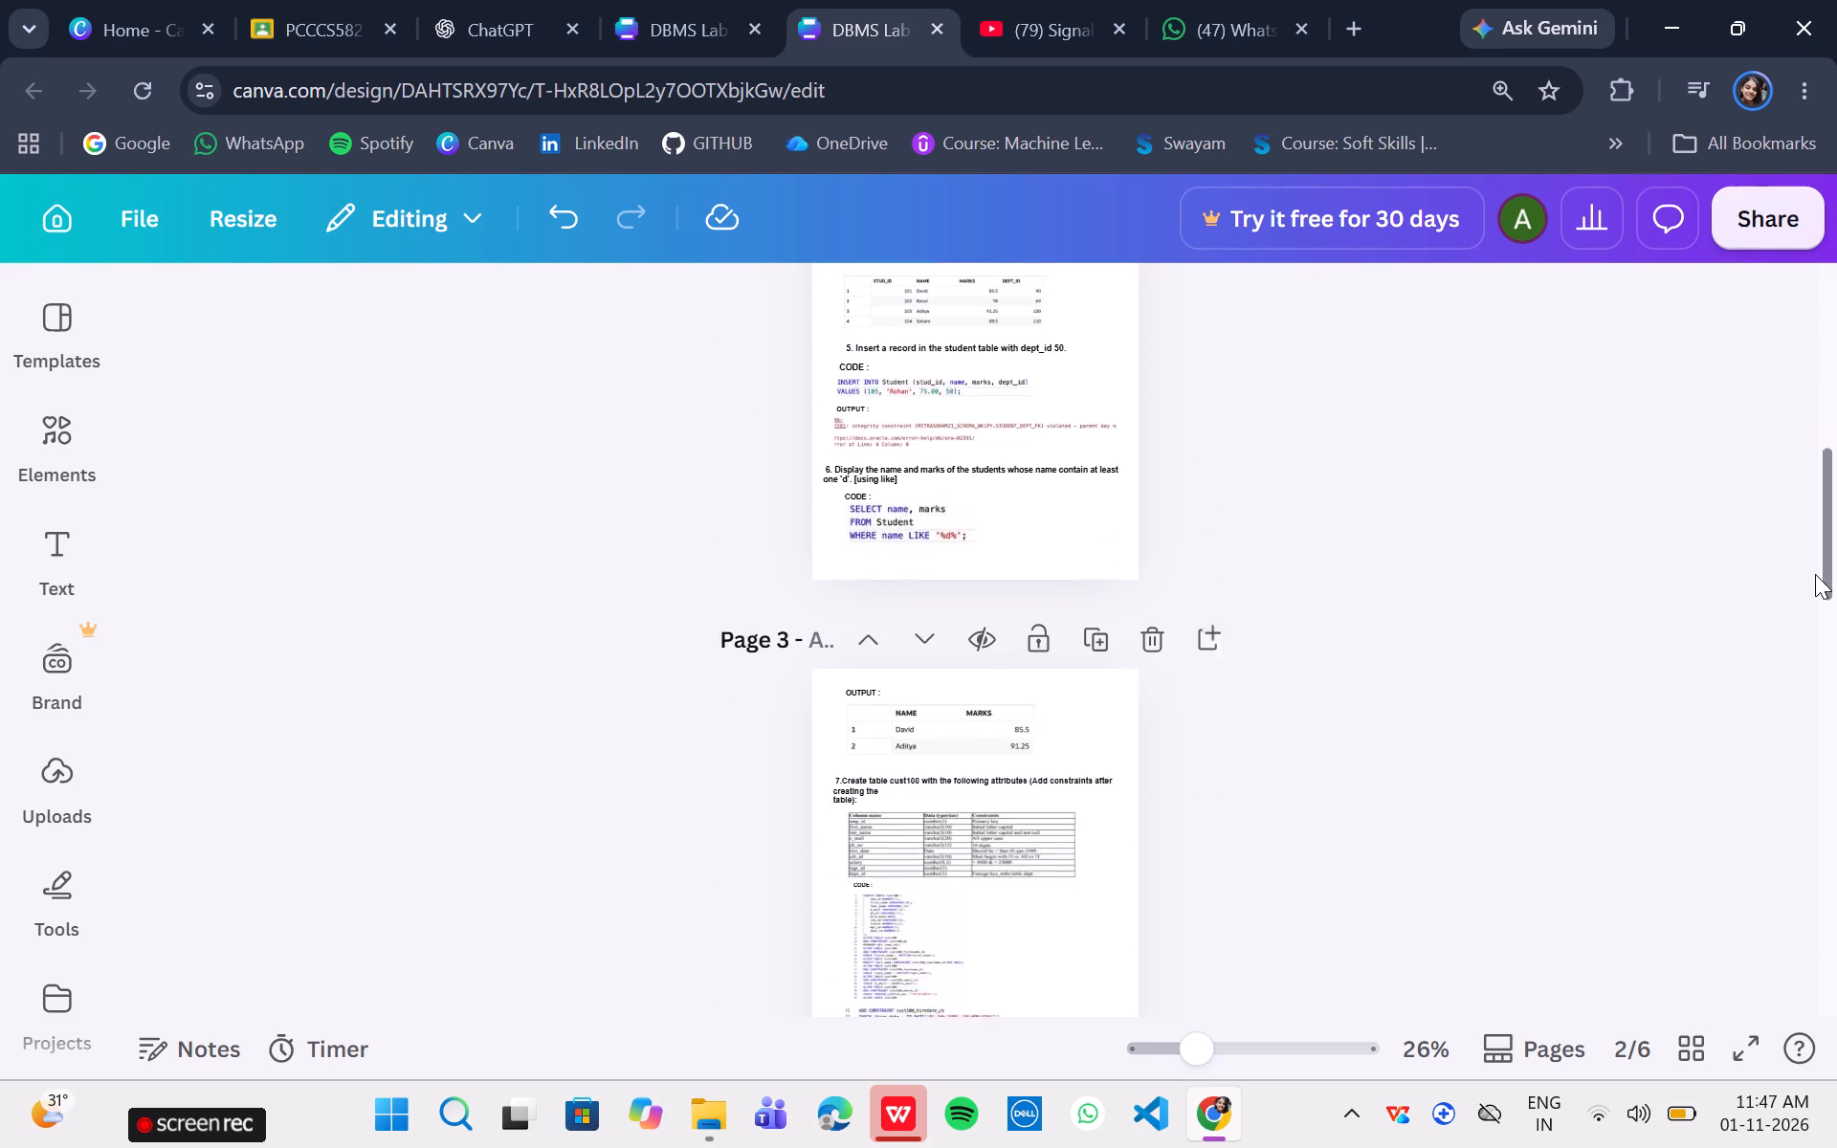
drag(1815, 574, 1814, 608)
click(943, 778)
key(Delete)
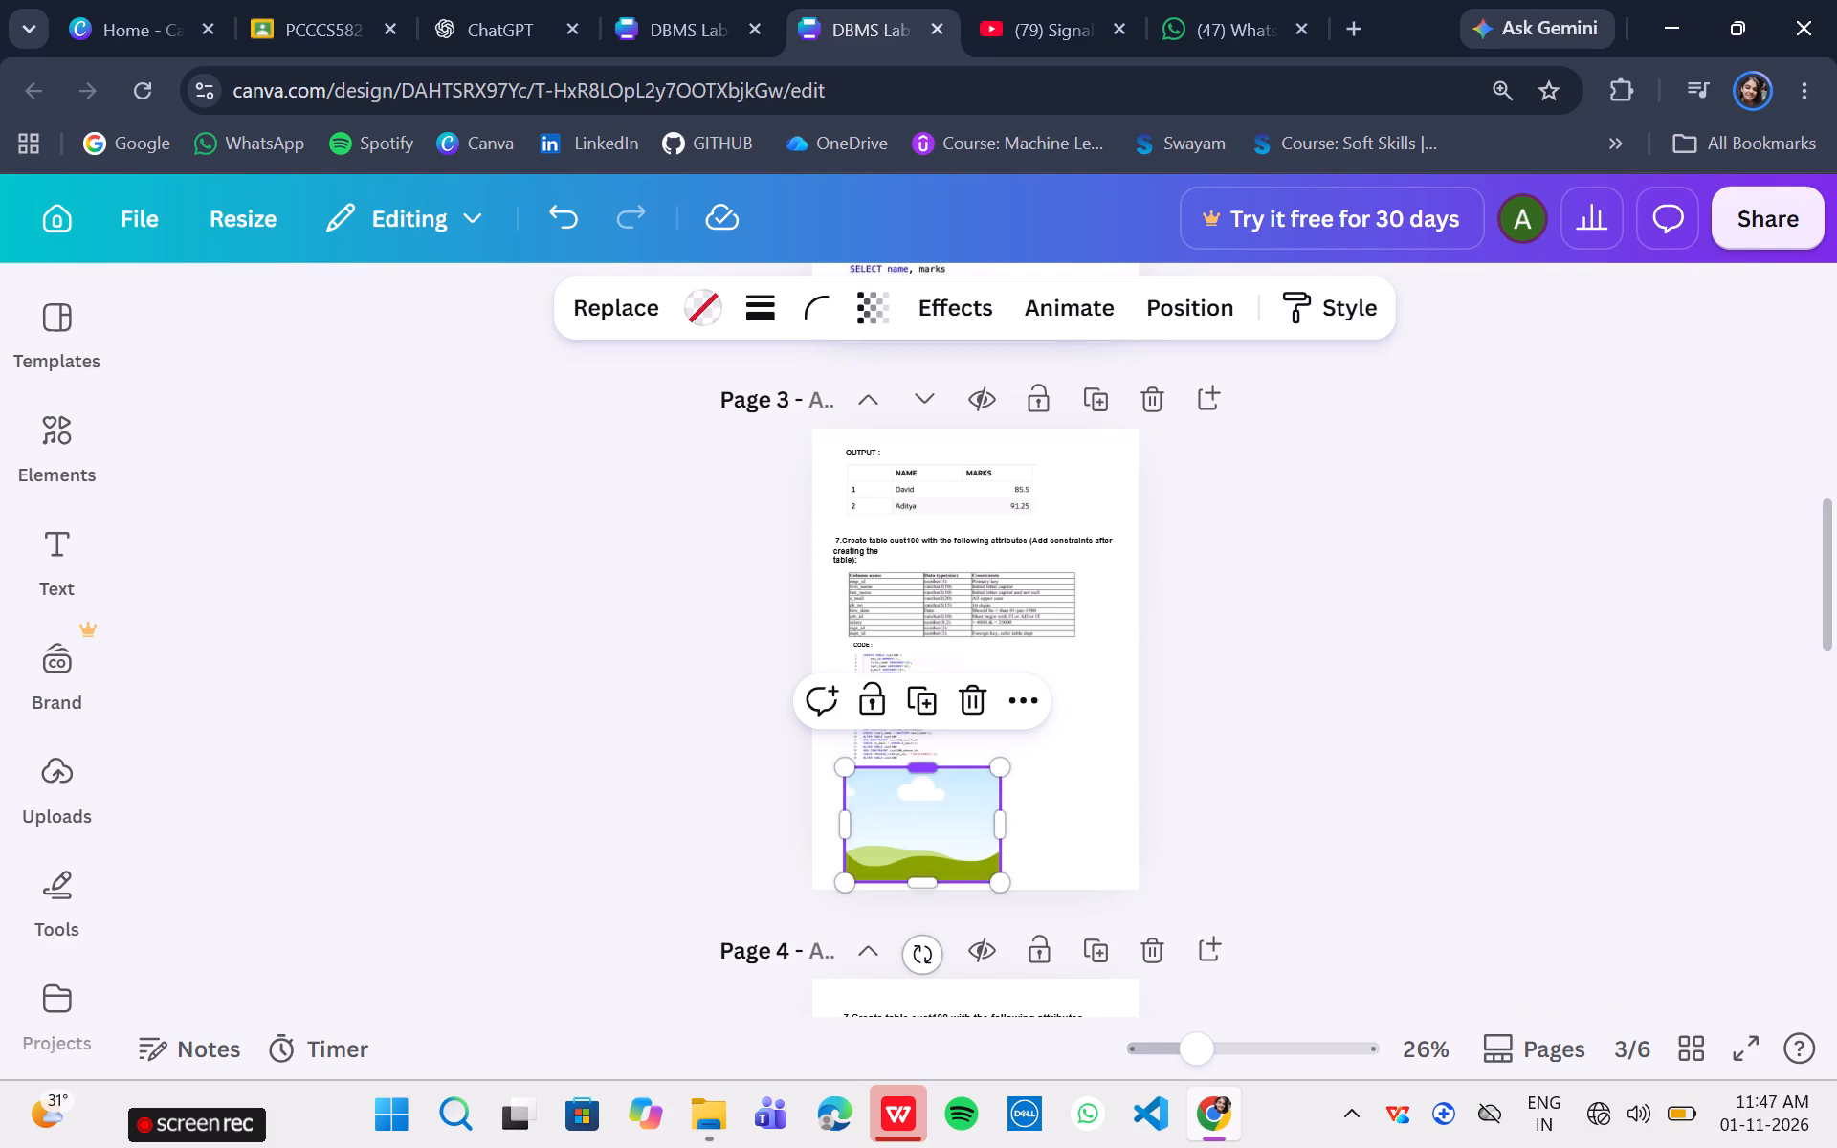
key(Delete)
click(904, 699)
key(Delete)
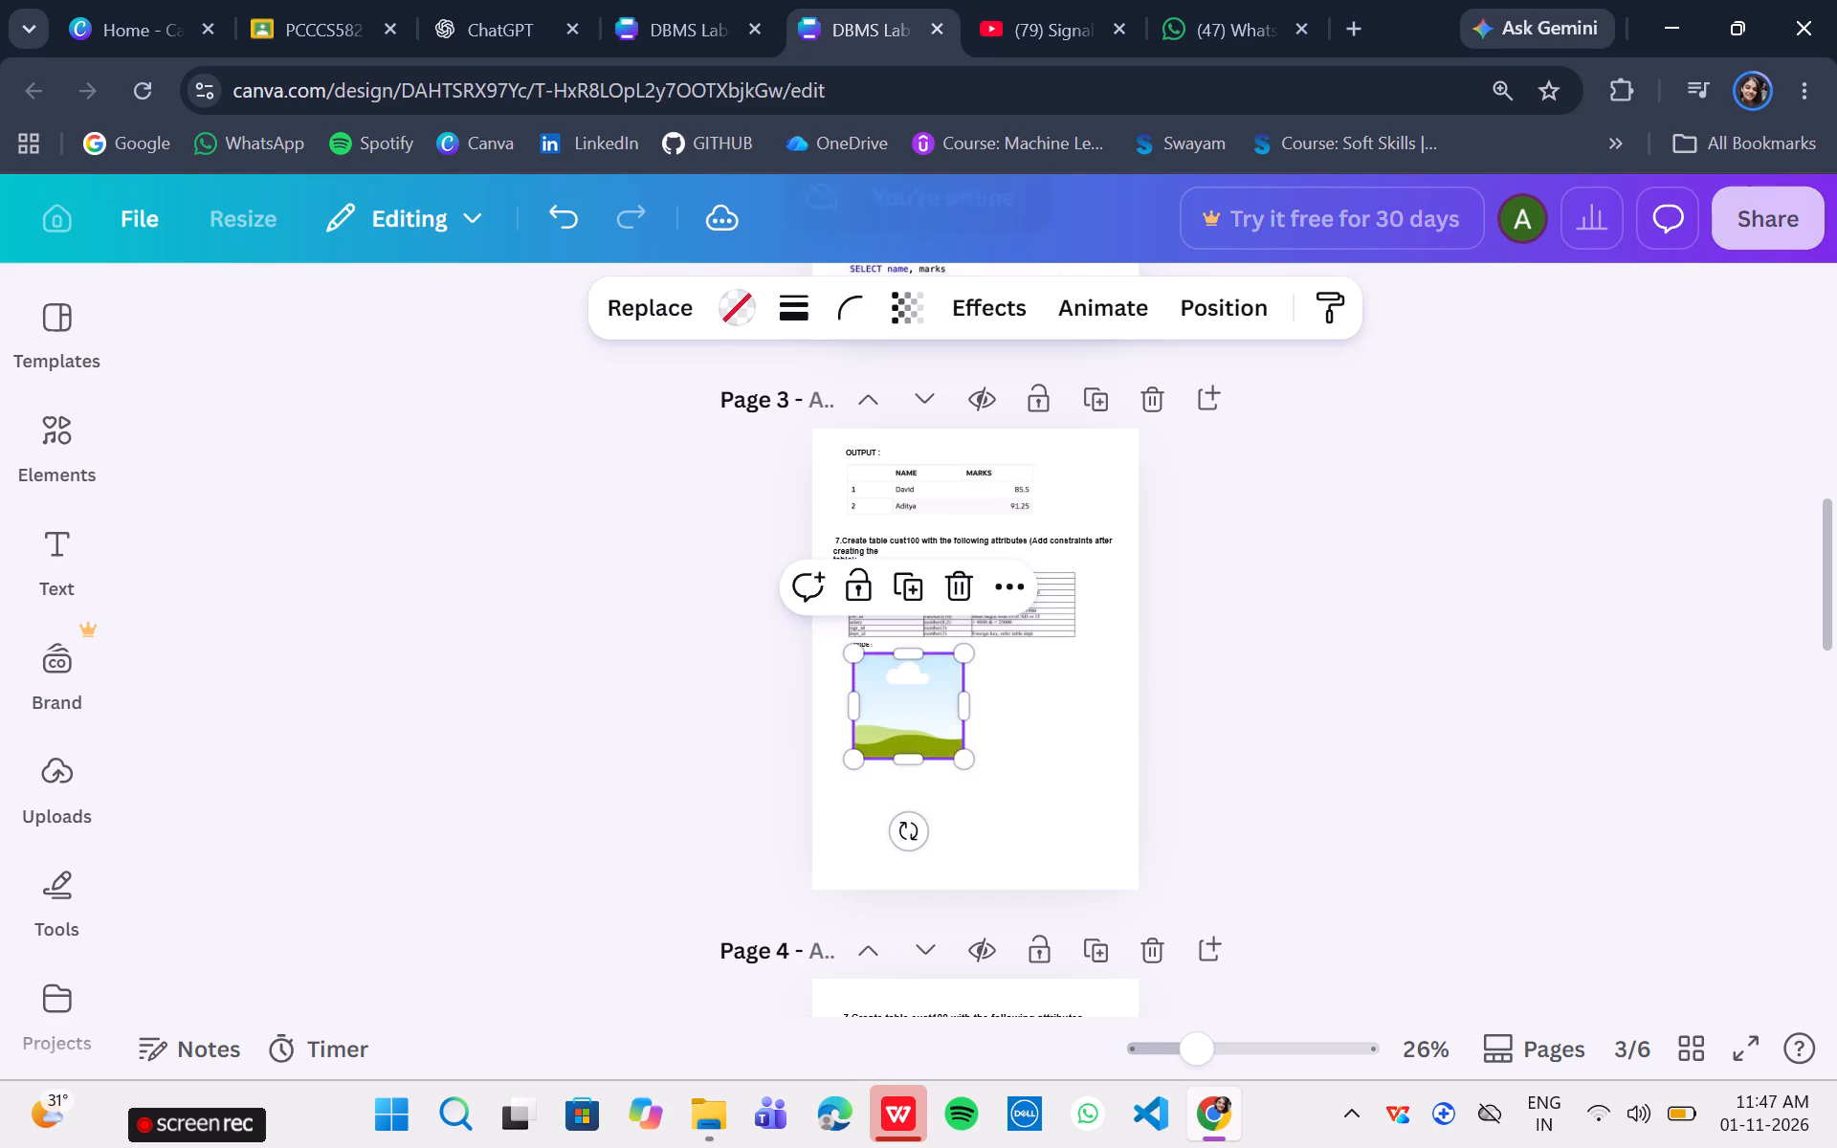
key(Delete)
Clear the remaining question 7 content from page 3: the attribute table with its frame, the CODE label and the heading.
click(897, 616)
key(Delete)
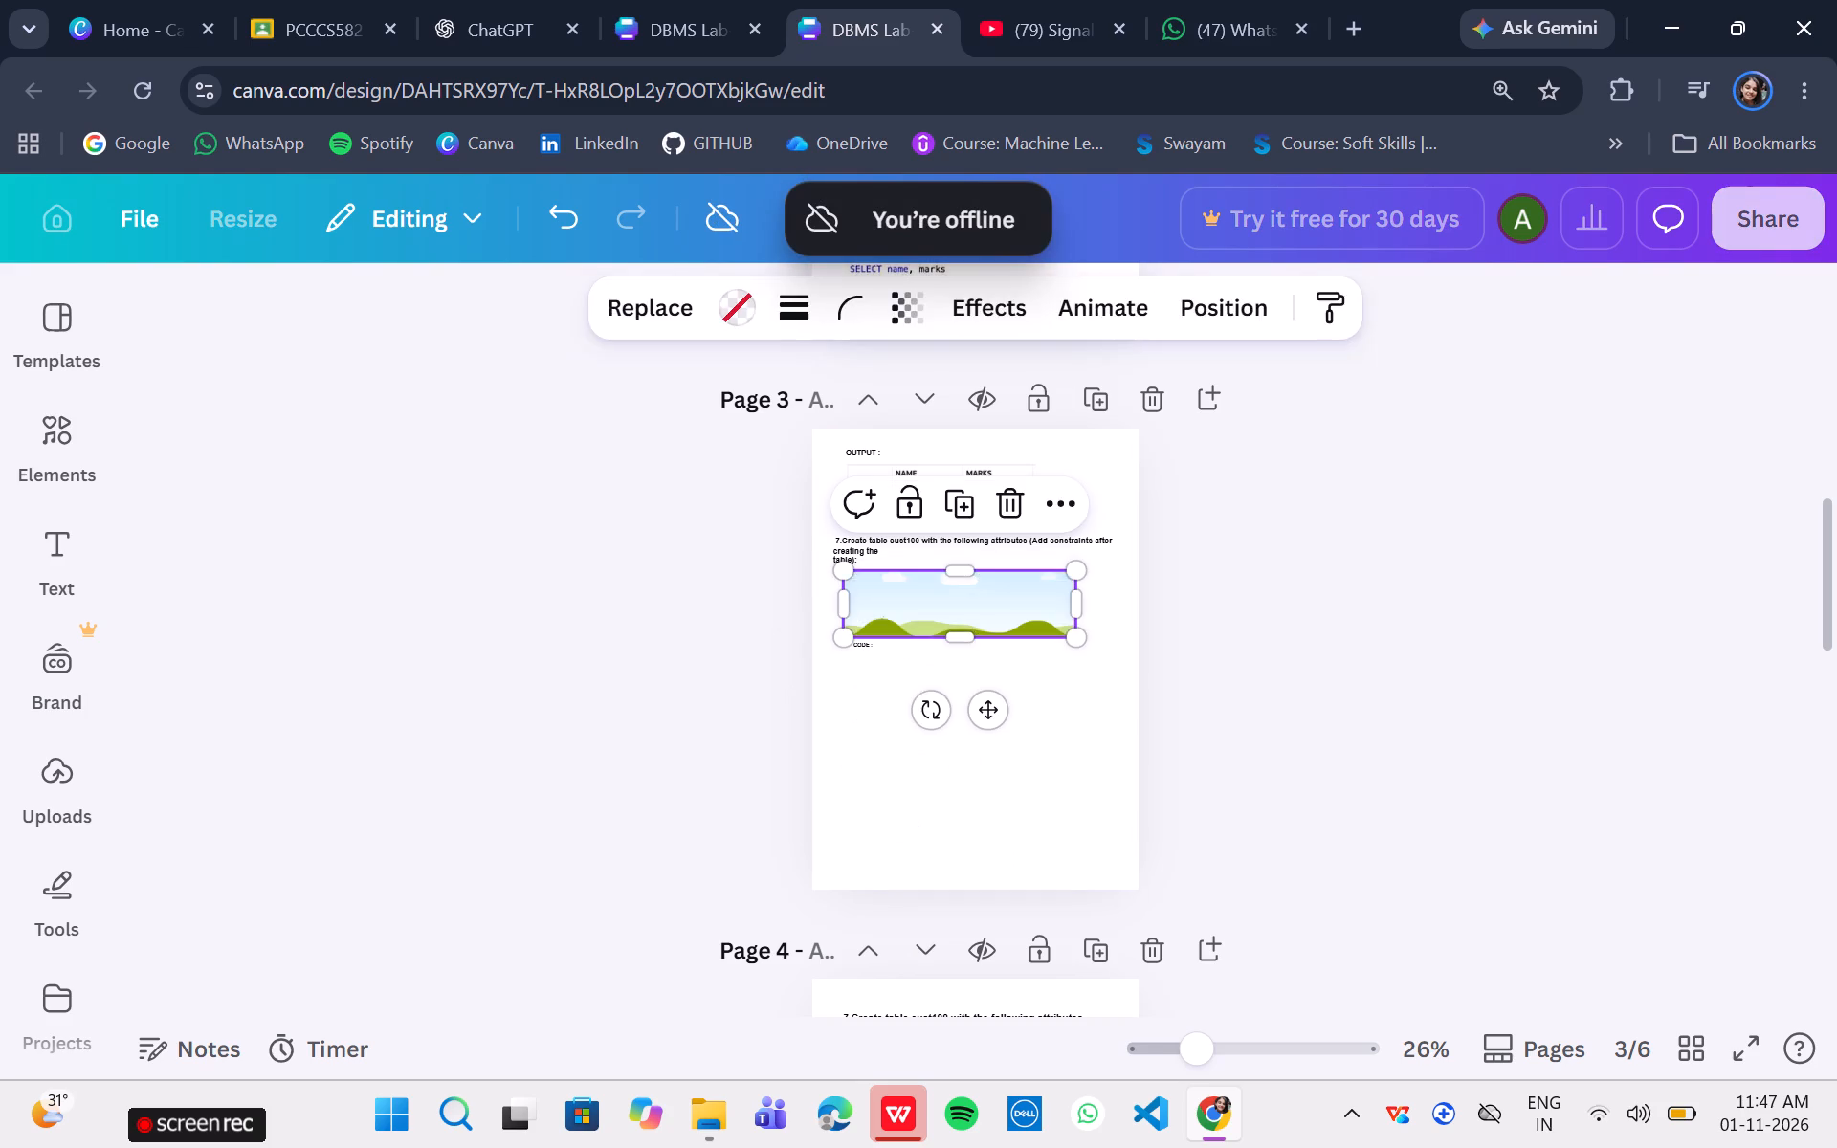
key(Delete)
click(863, 642)
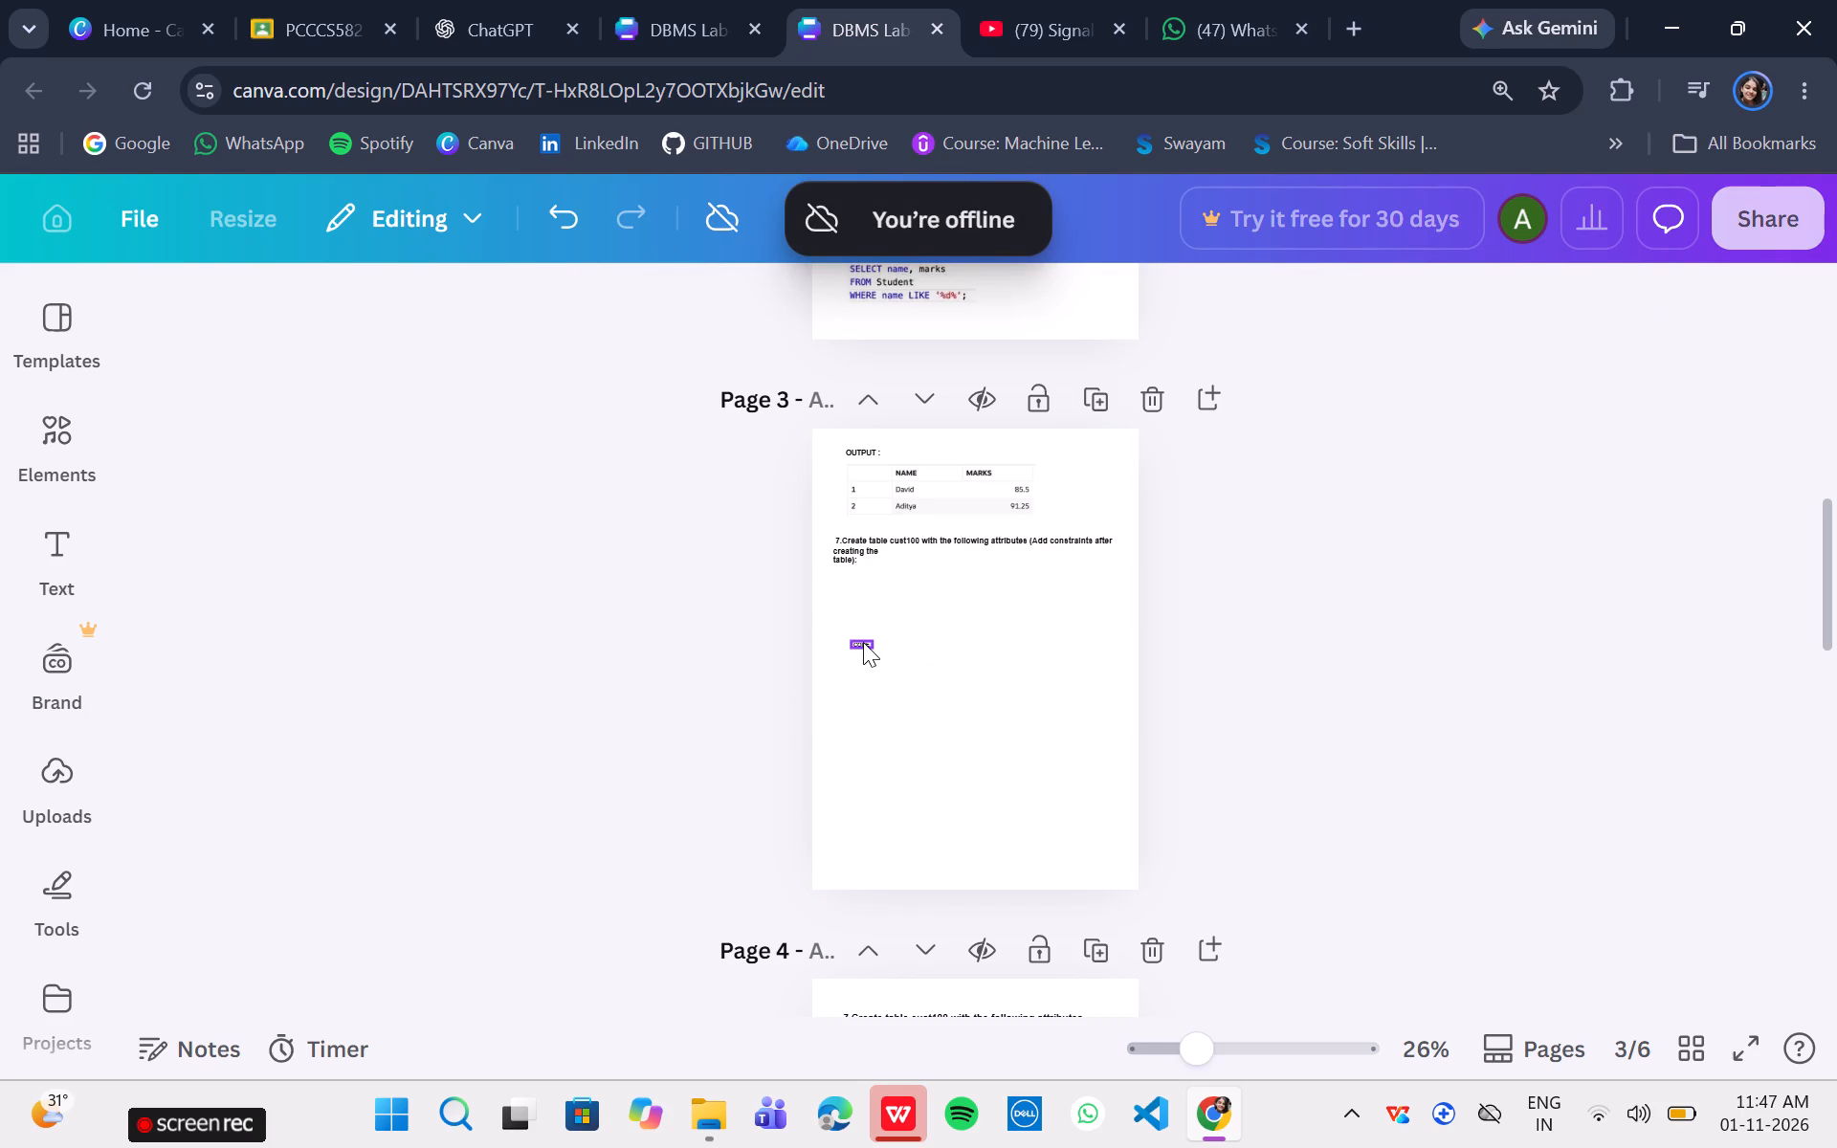
key(Delete)
click(903, 540)
key(Delete)
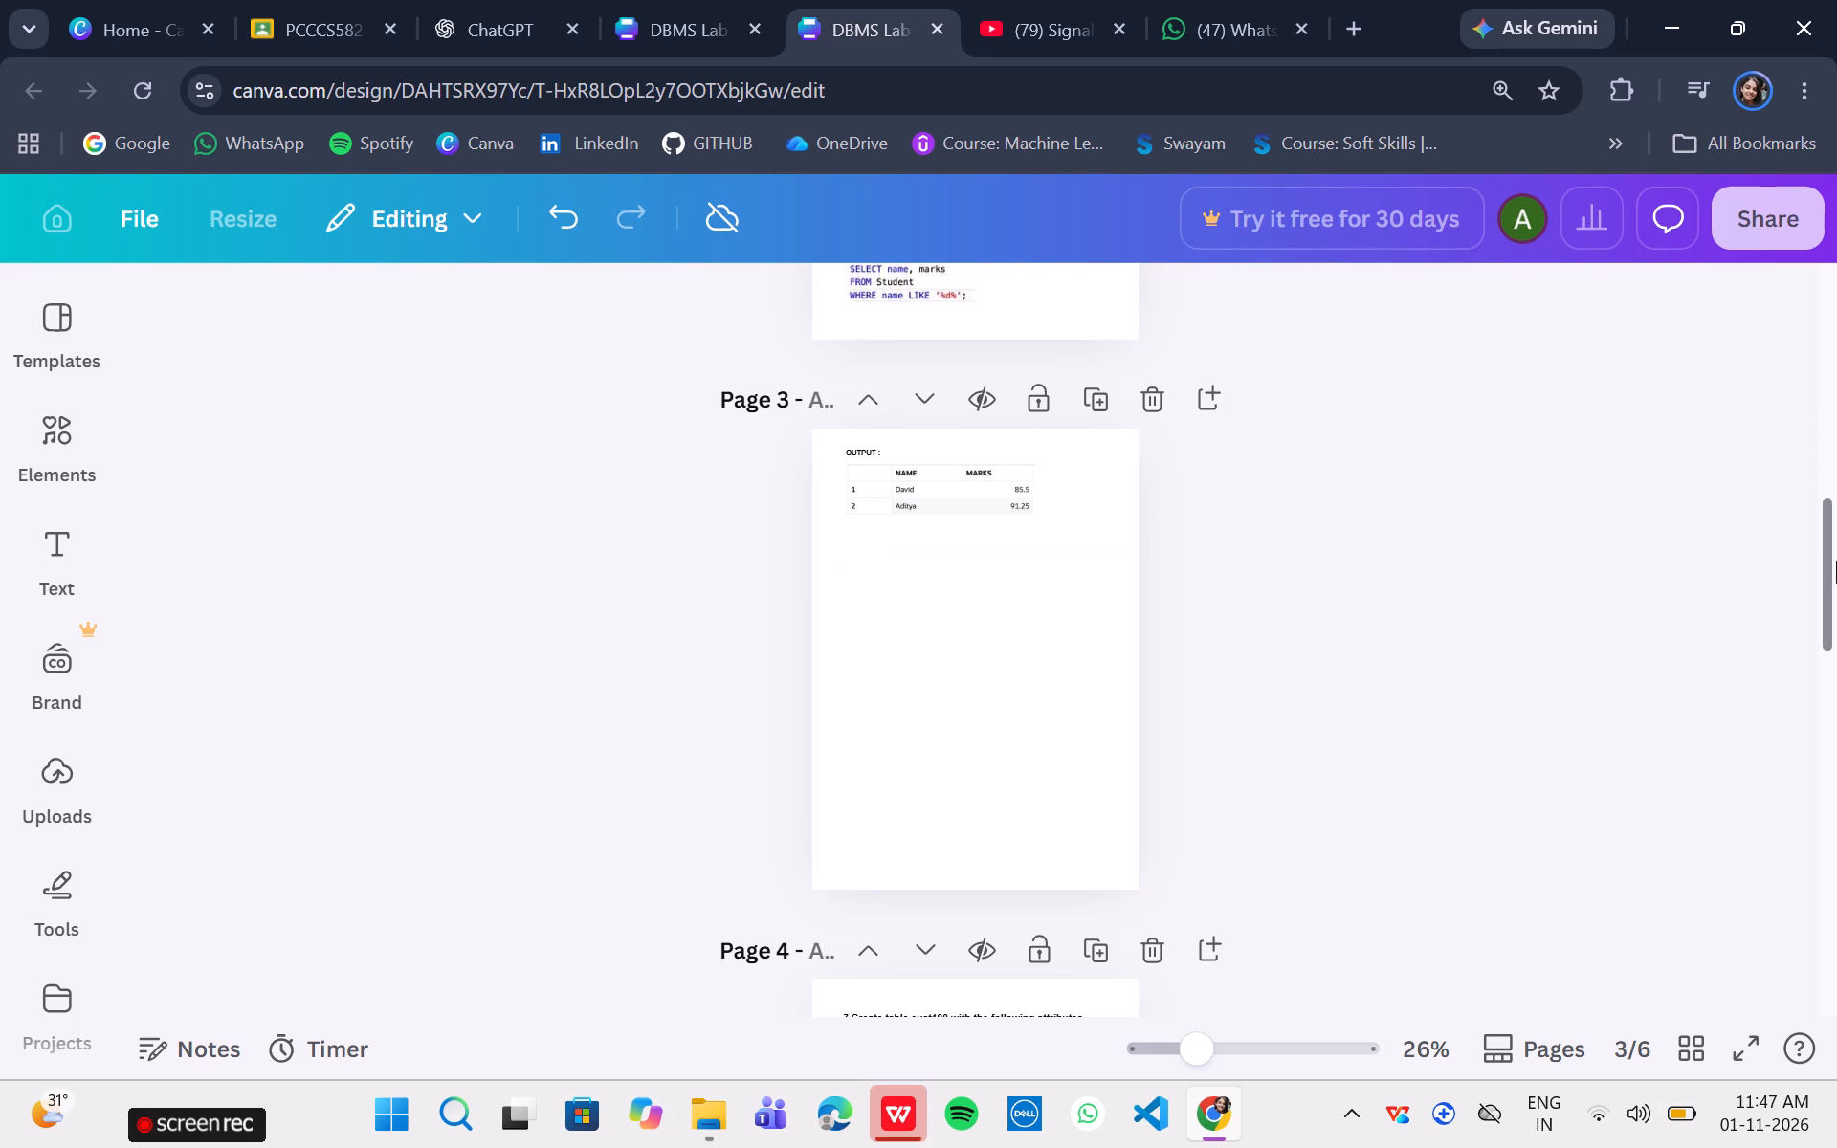
Shift question 6's SELECT code left on page 2 and fit page 3's NAME/MARKS output table, scaled down, beside it.
drag(1836, 561, 1836, 499)
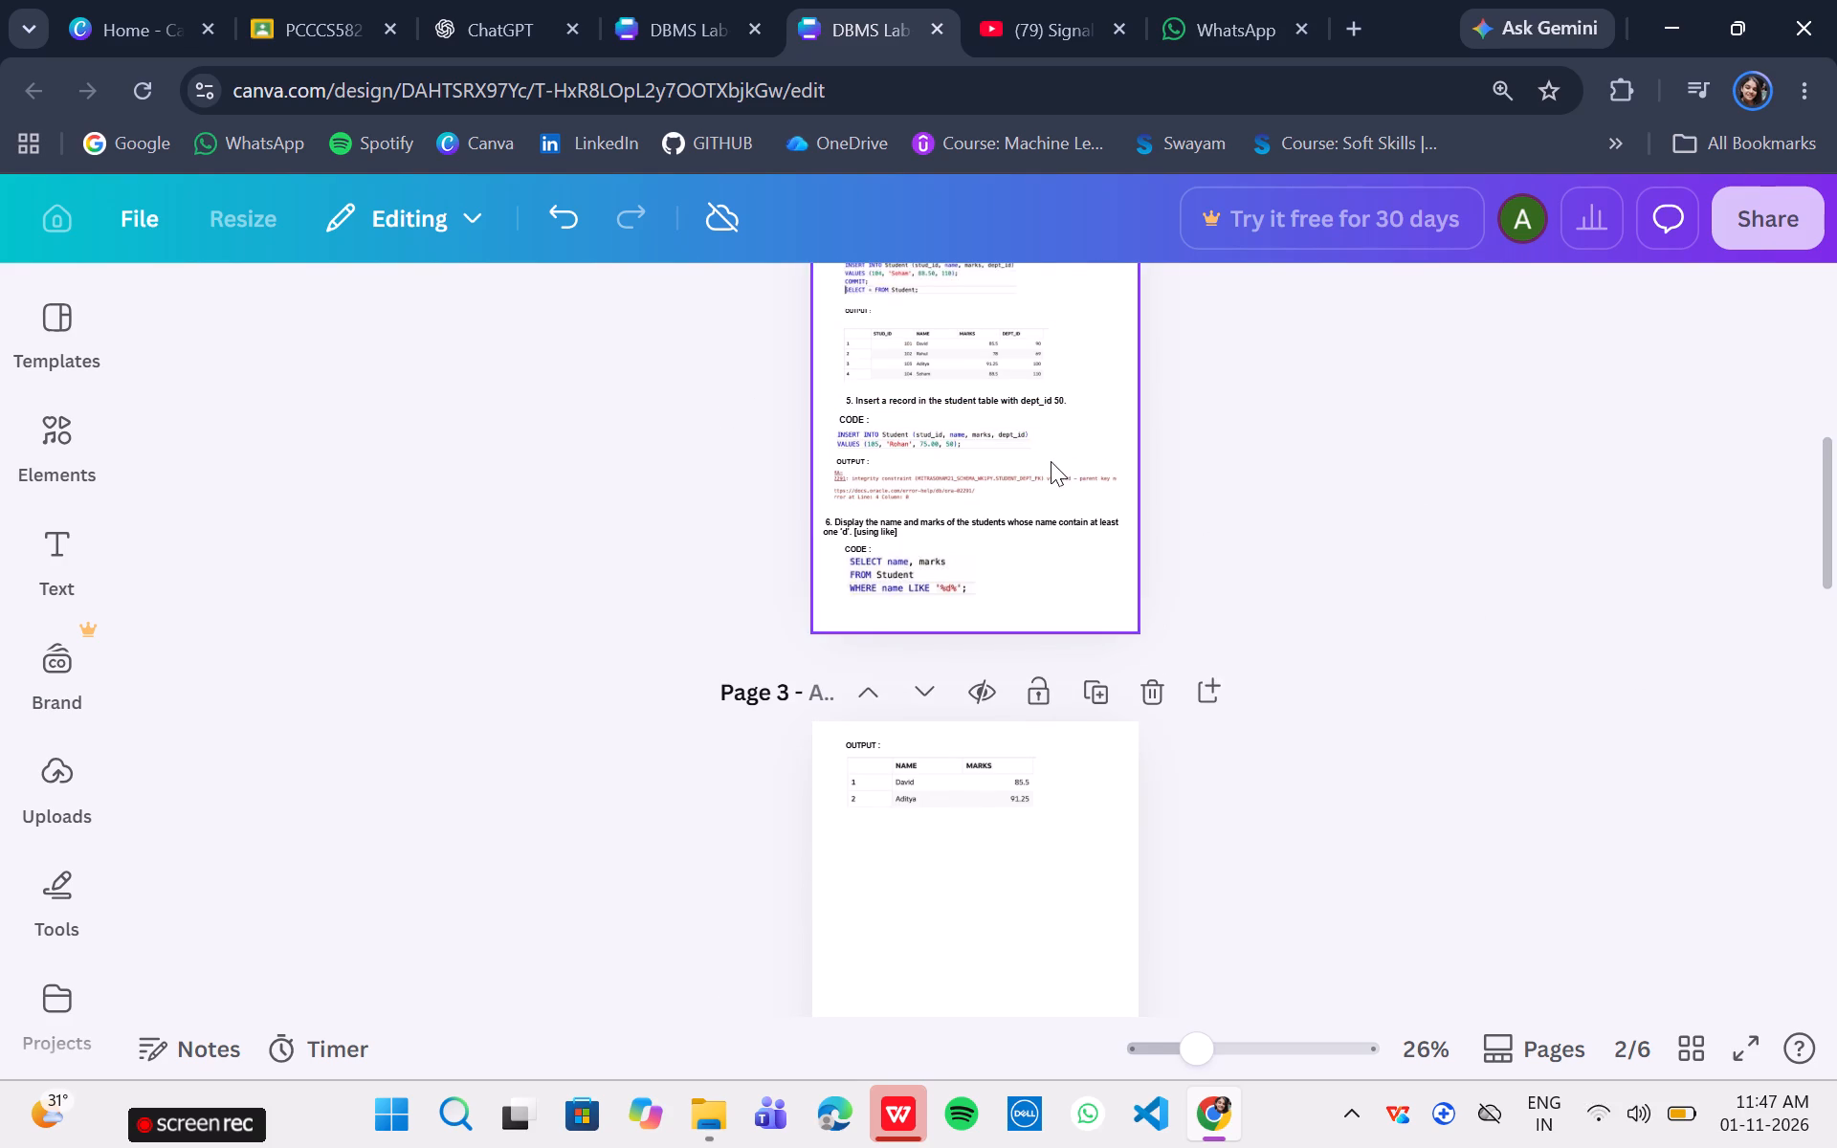
drag(1836, 563, 1835, 444)
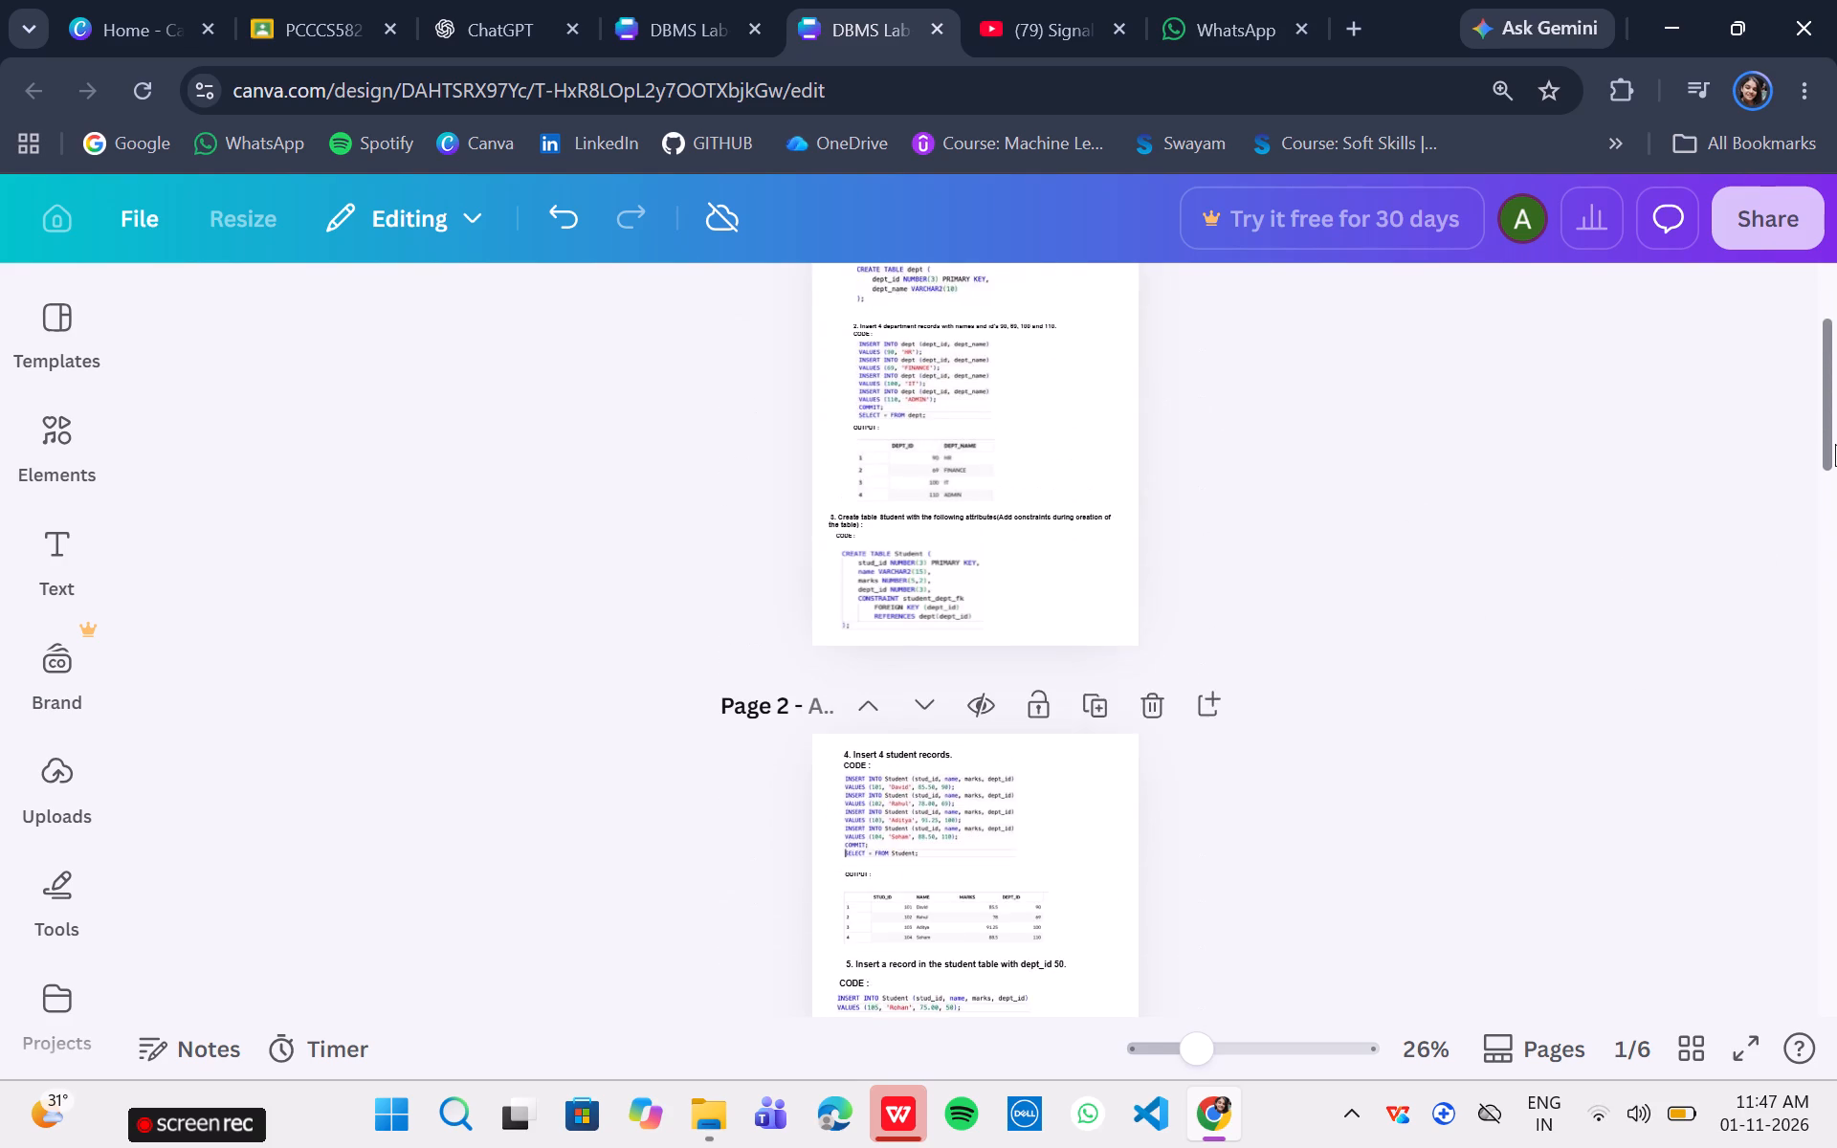
drag(1835, 444, 1822, 556)
drag(906, 614, 885, 619)
drag(951, 820, 1056, 620)
drag(1148, 644, 1110, 631)
click(1395, 642)
drag(1040, 622, 1060, 627)
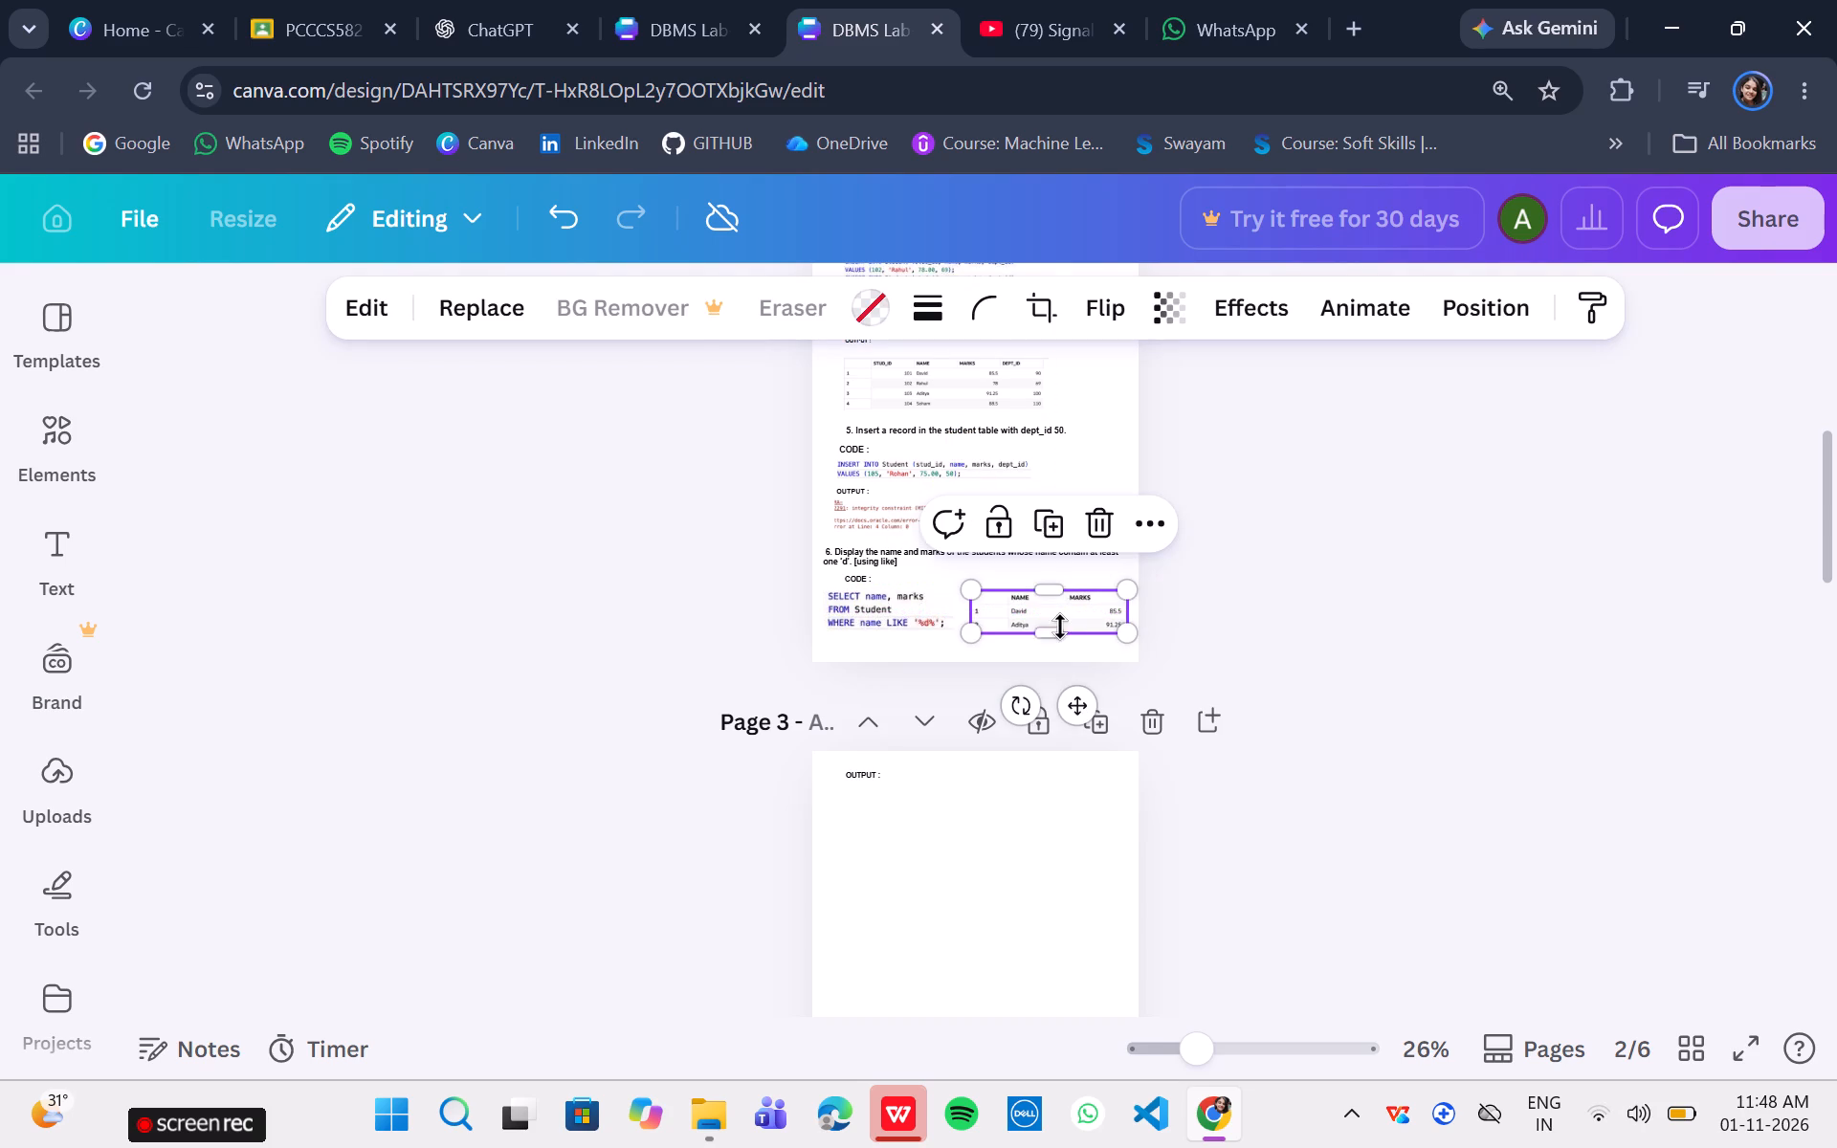
click(1581, 693)
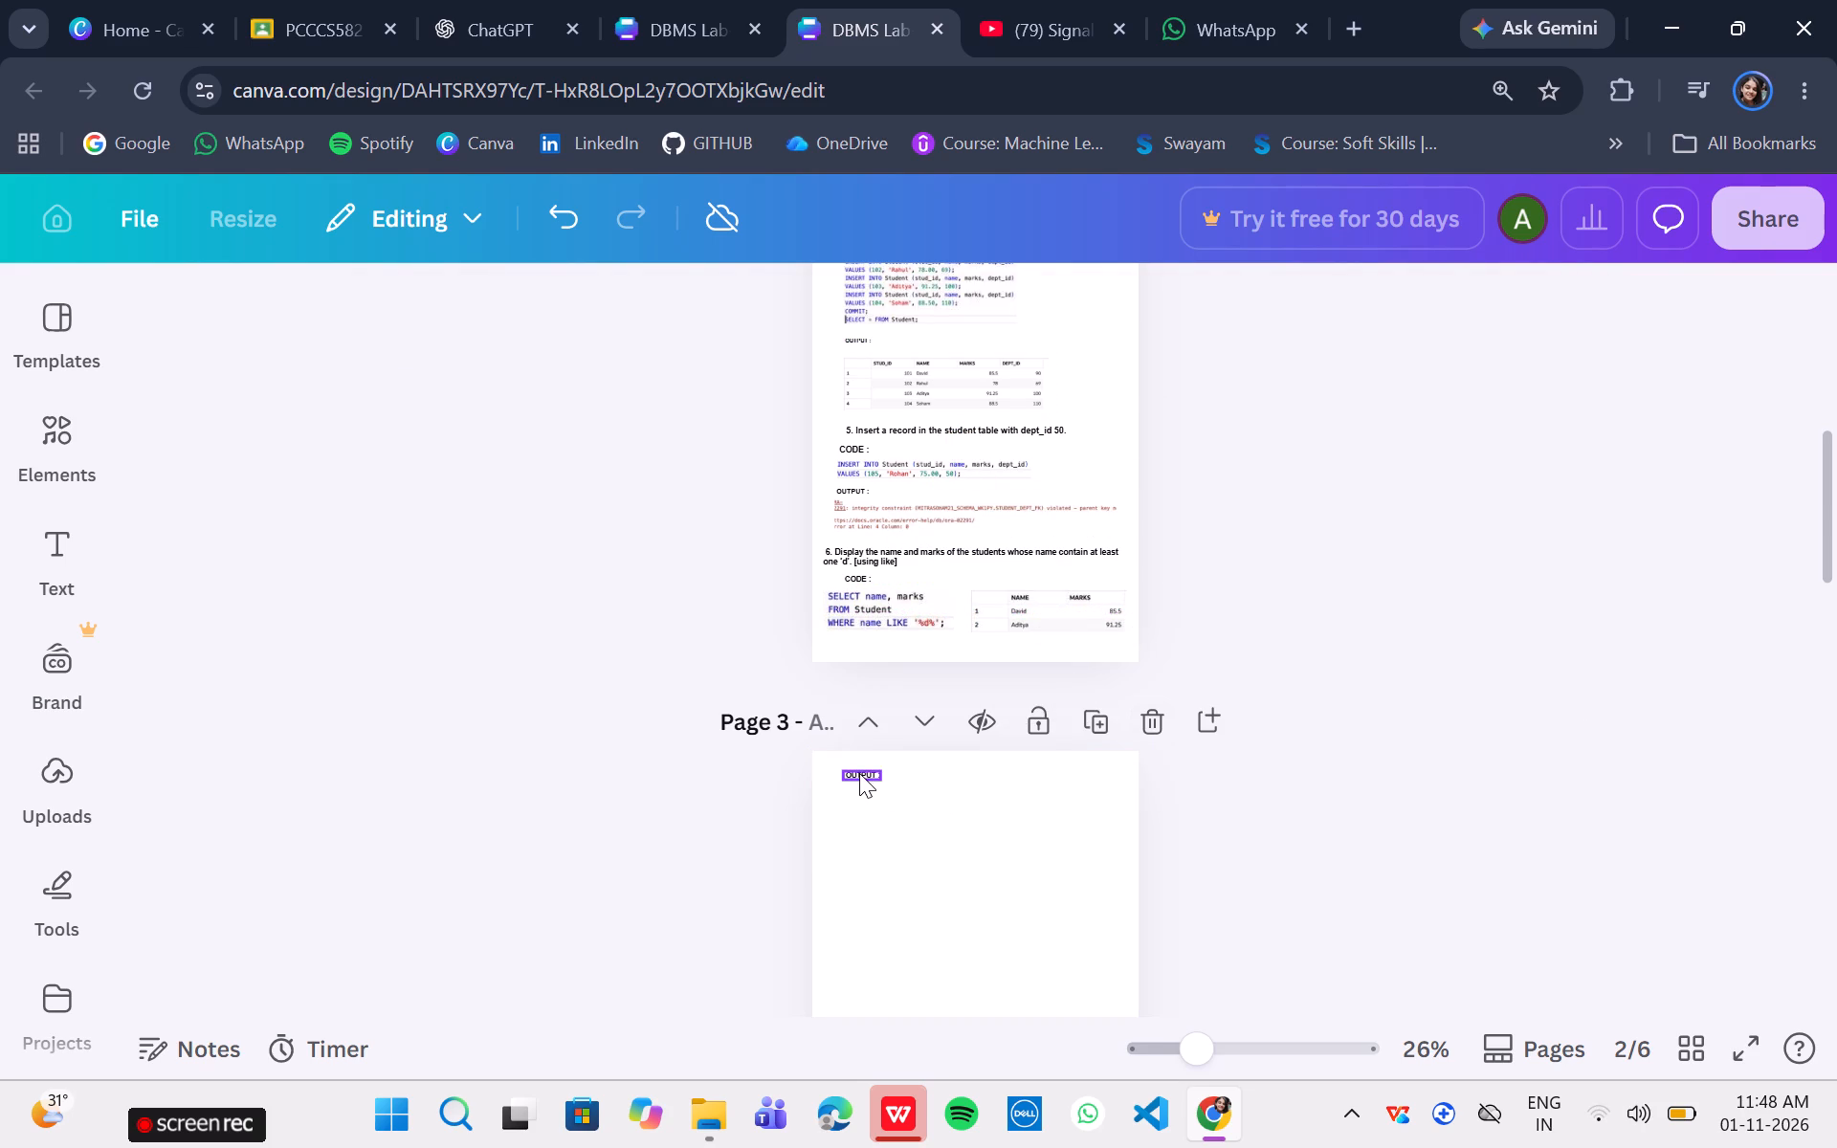
Move the OUTPUT label from page 3 to just above the NAME/MARKS table on page 2.
drag(859, 773, 988, 578)
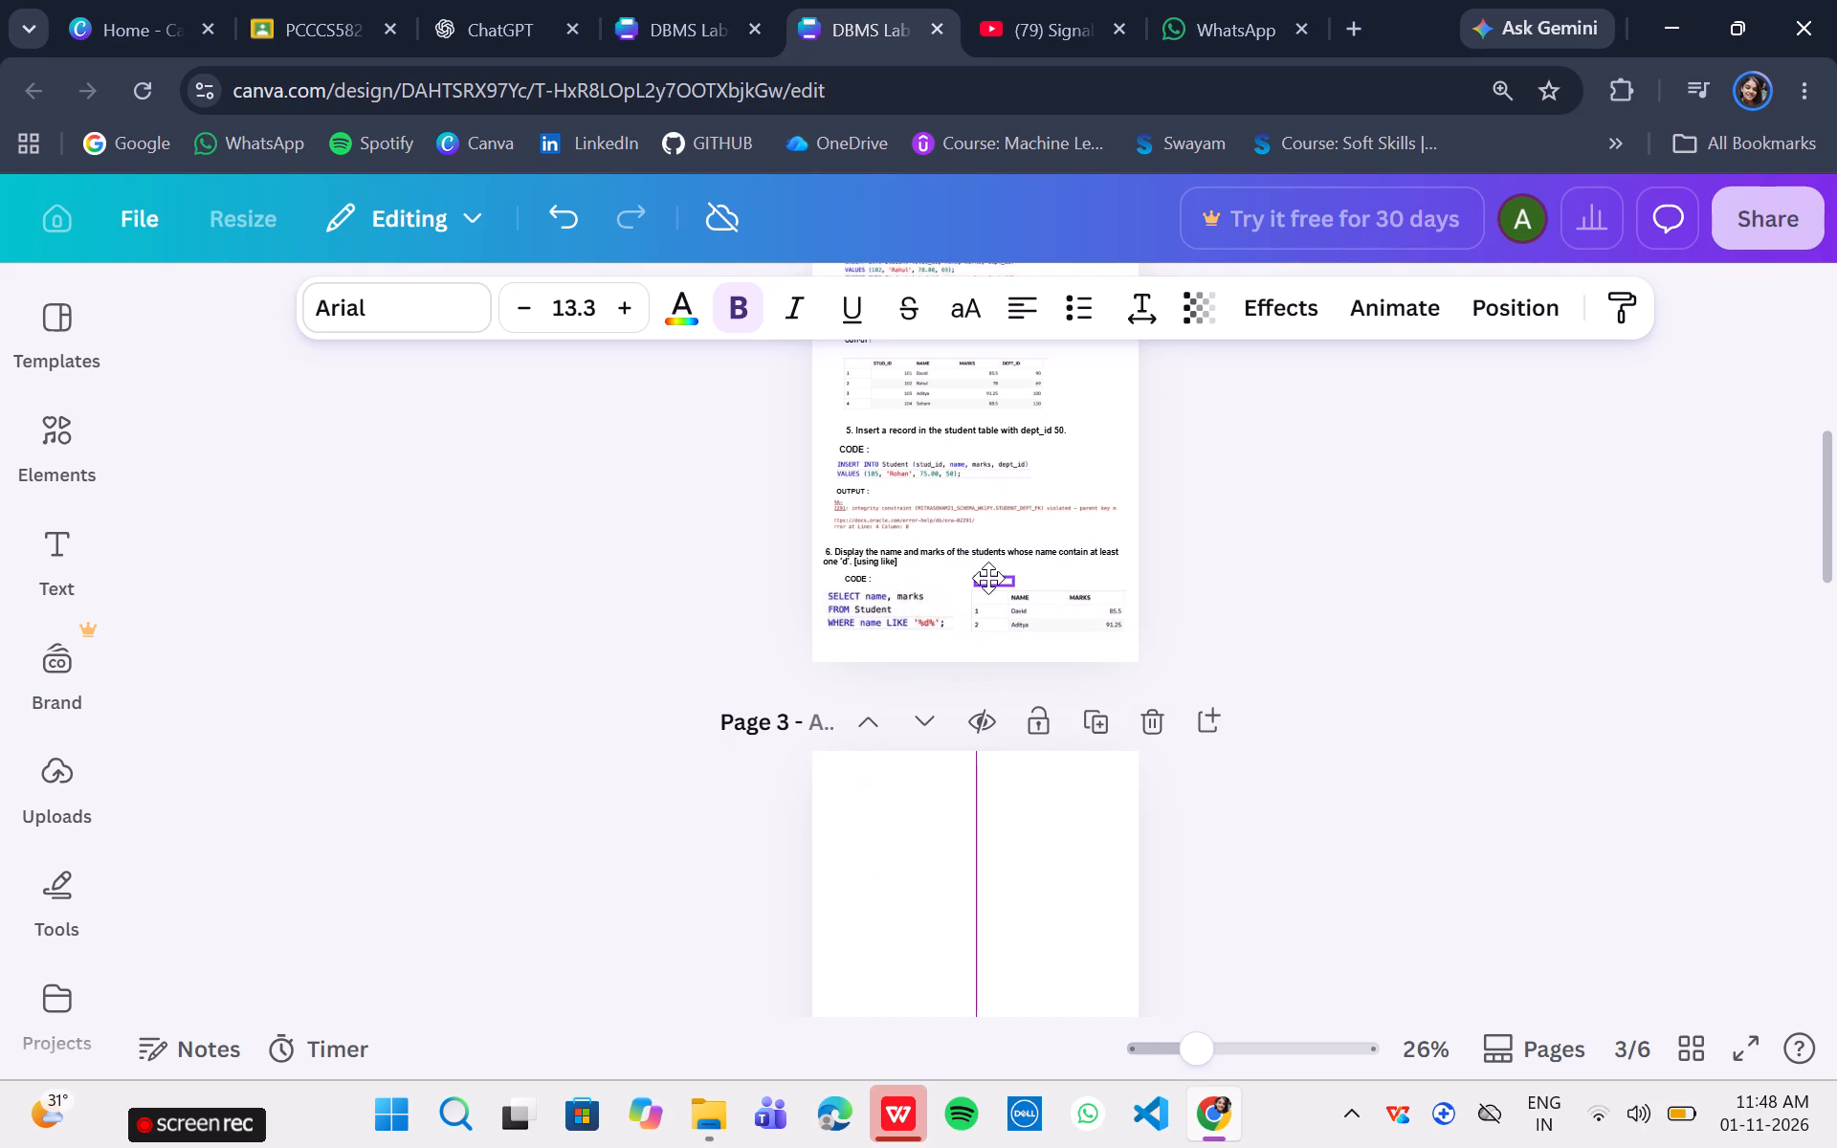
drag(988, 578, 986, 576)
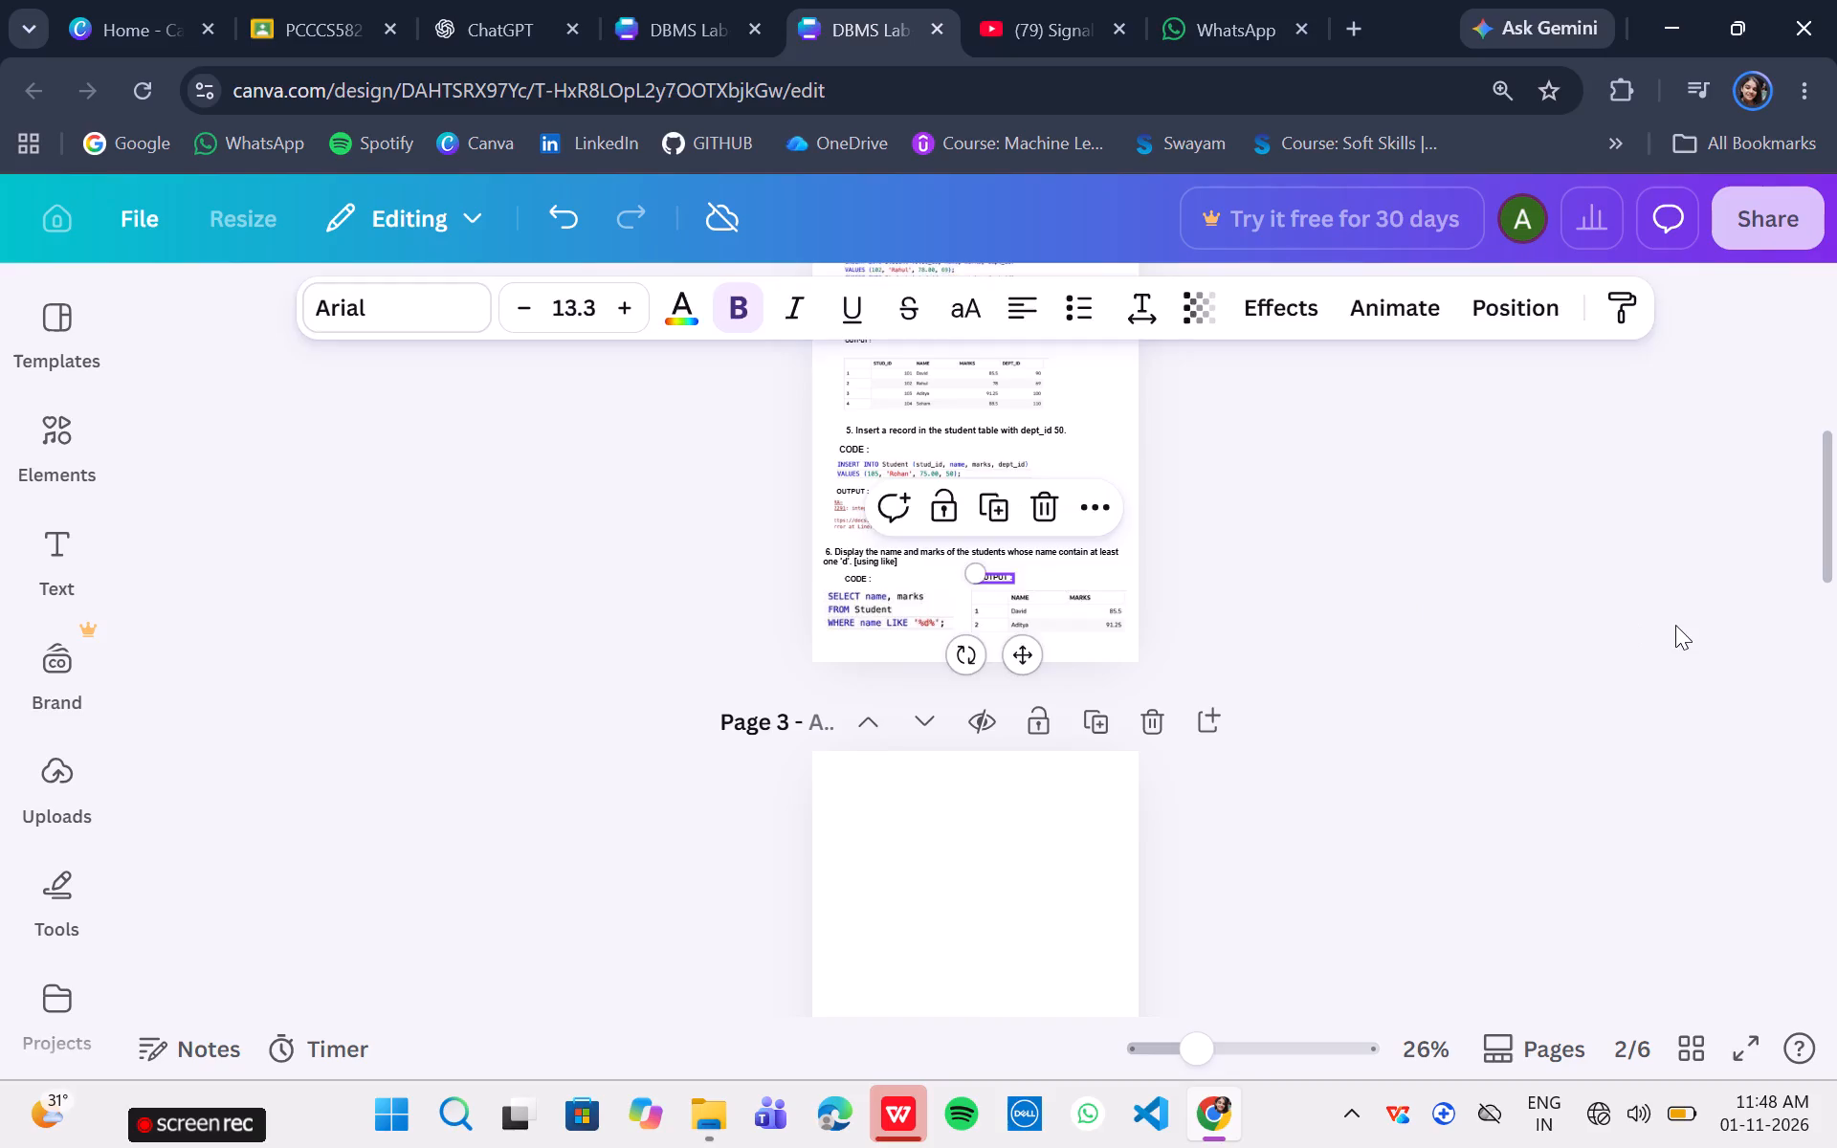
click(1675, 625)
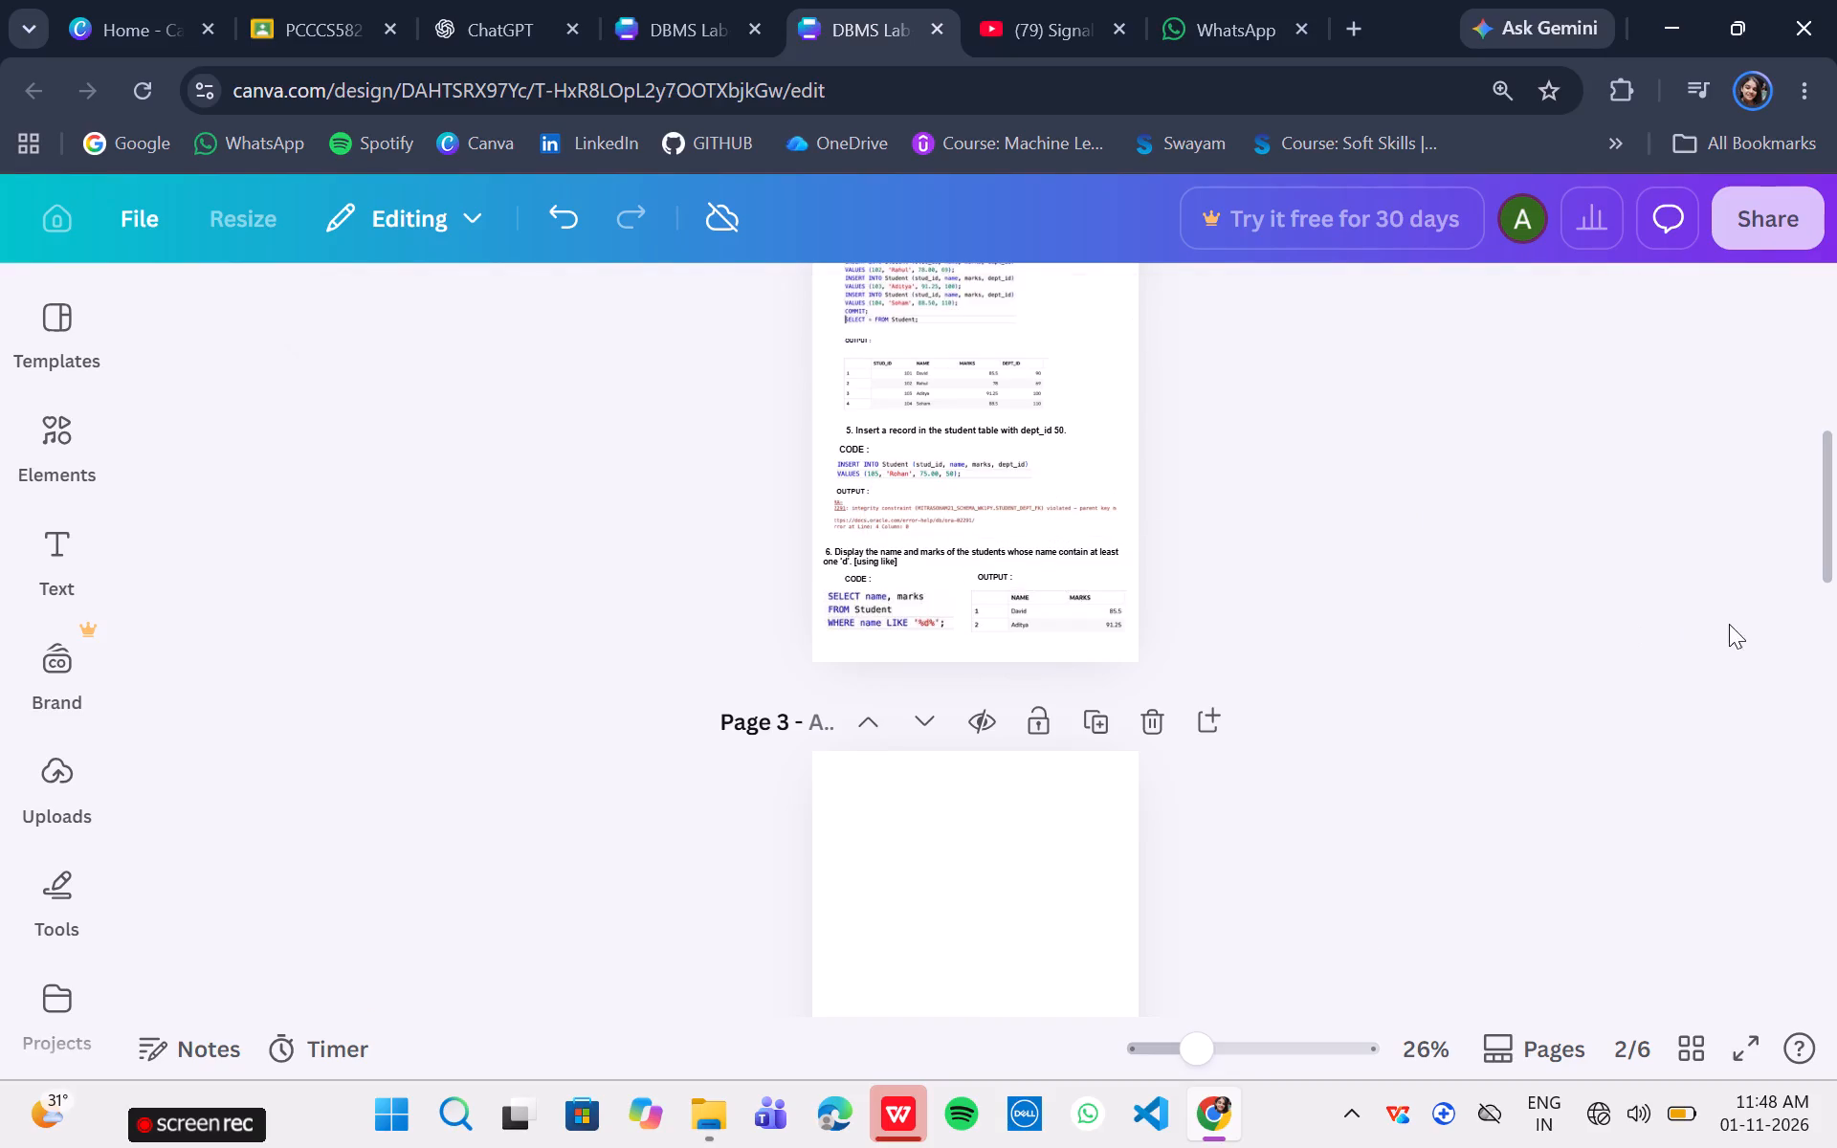
Delete the blank page 3.
click(1154, 728)
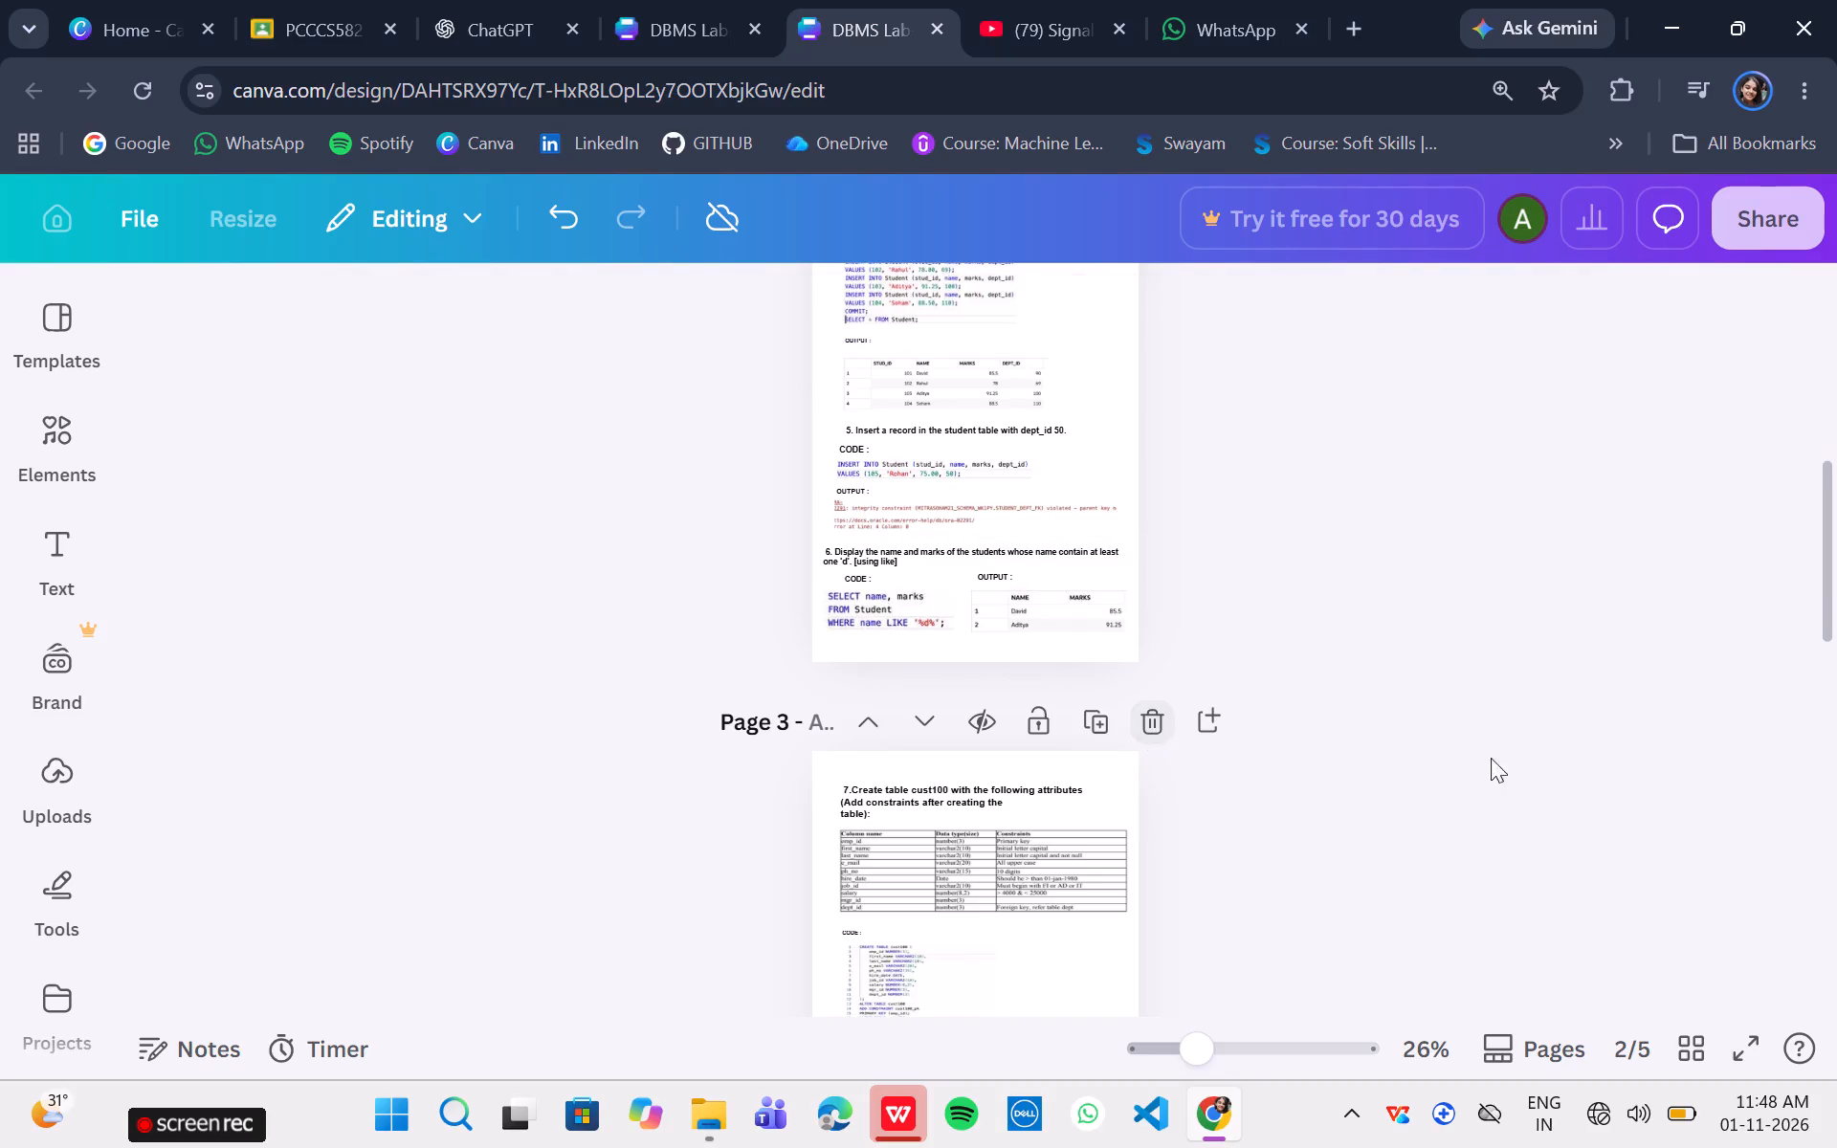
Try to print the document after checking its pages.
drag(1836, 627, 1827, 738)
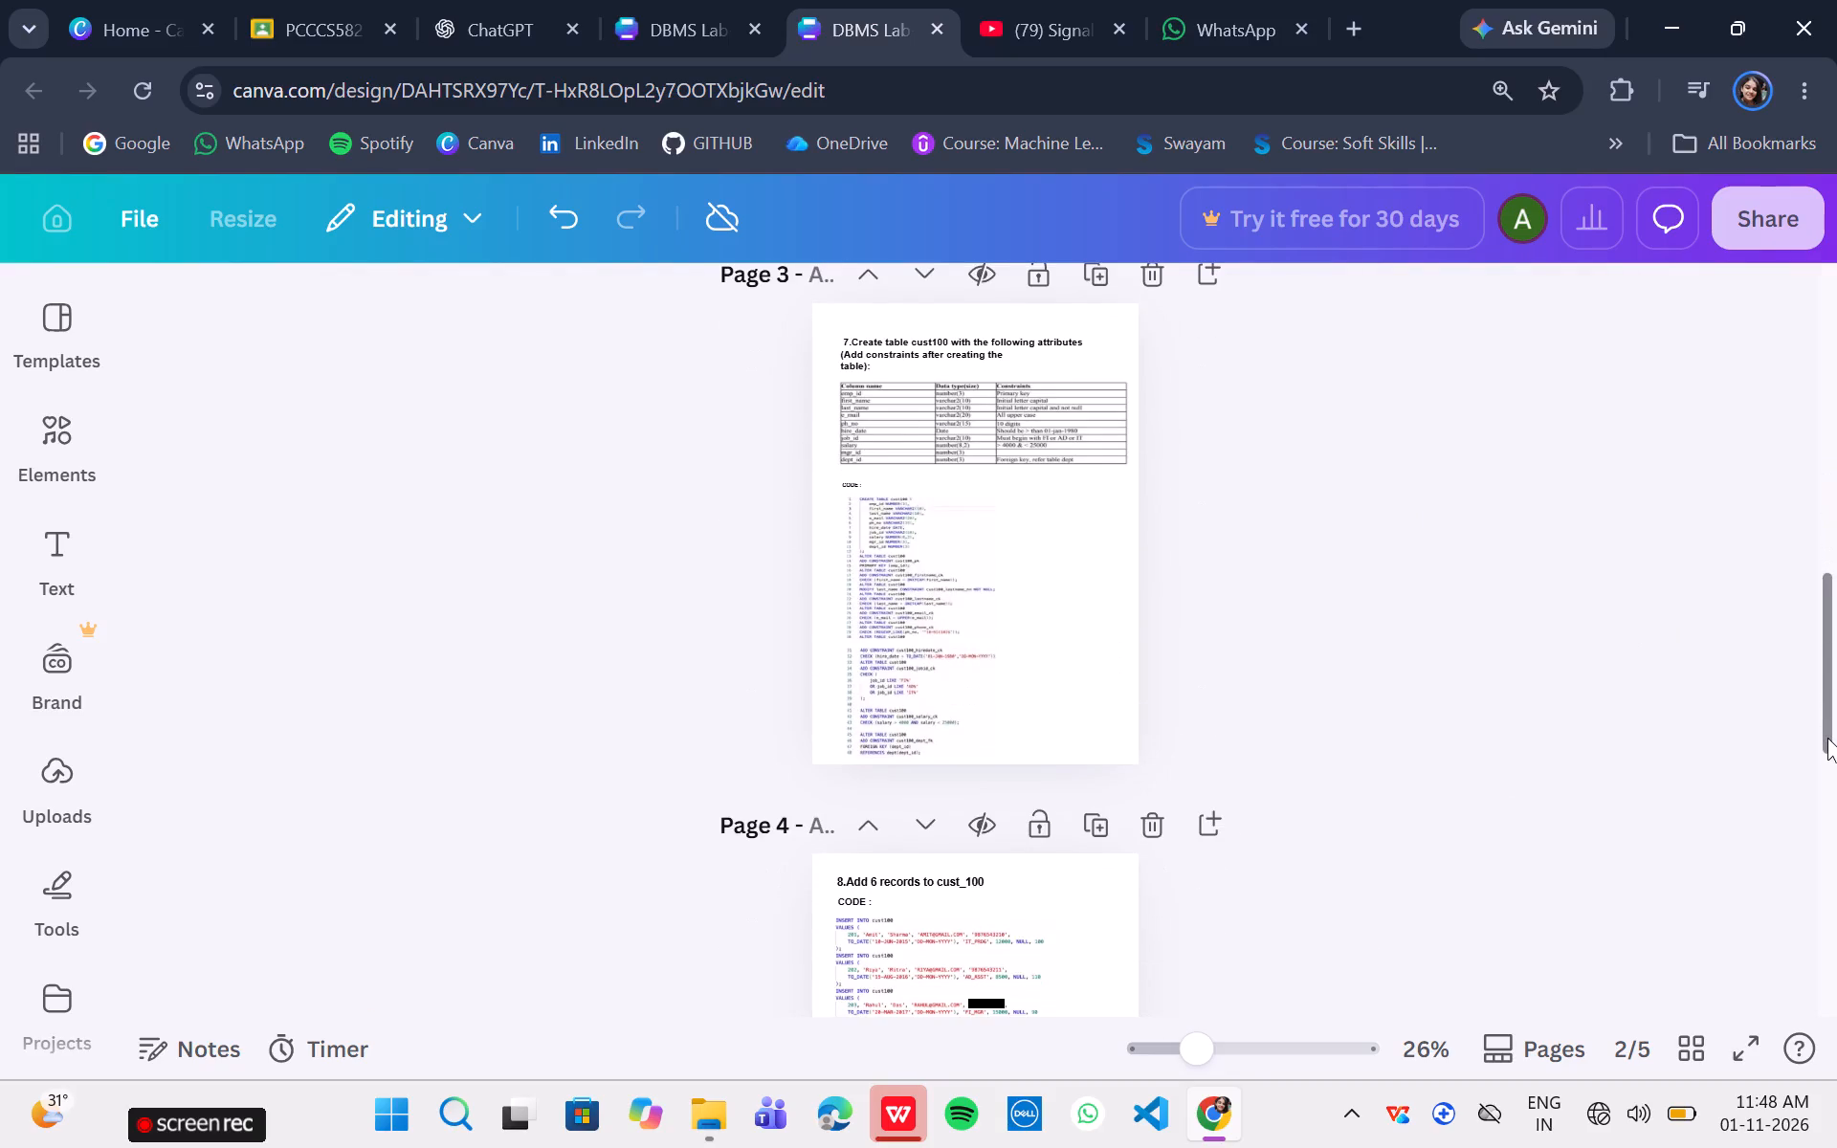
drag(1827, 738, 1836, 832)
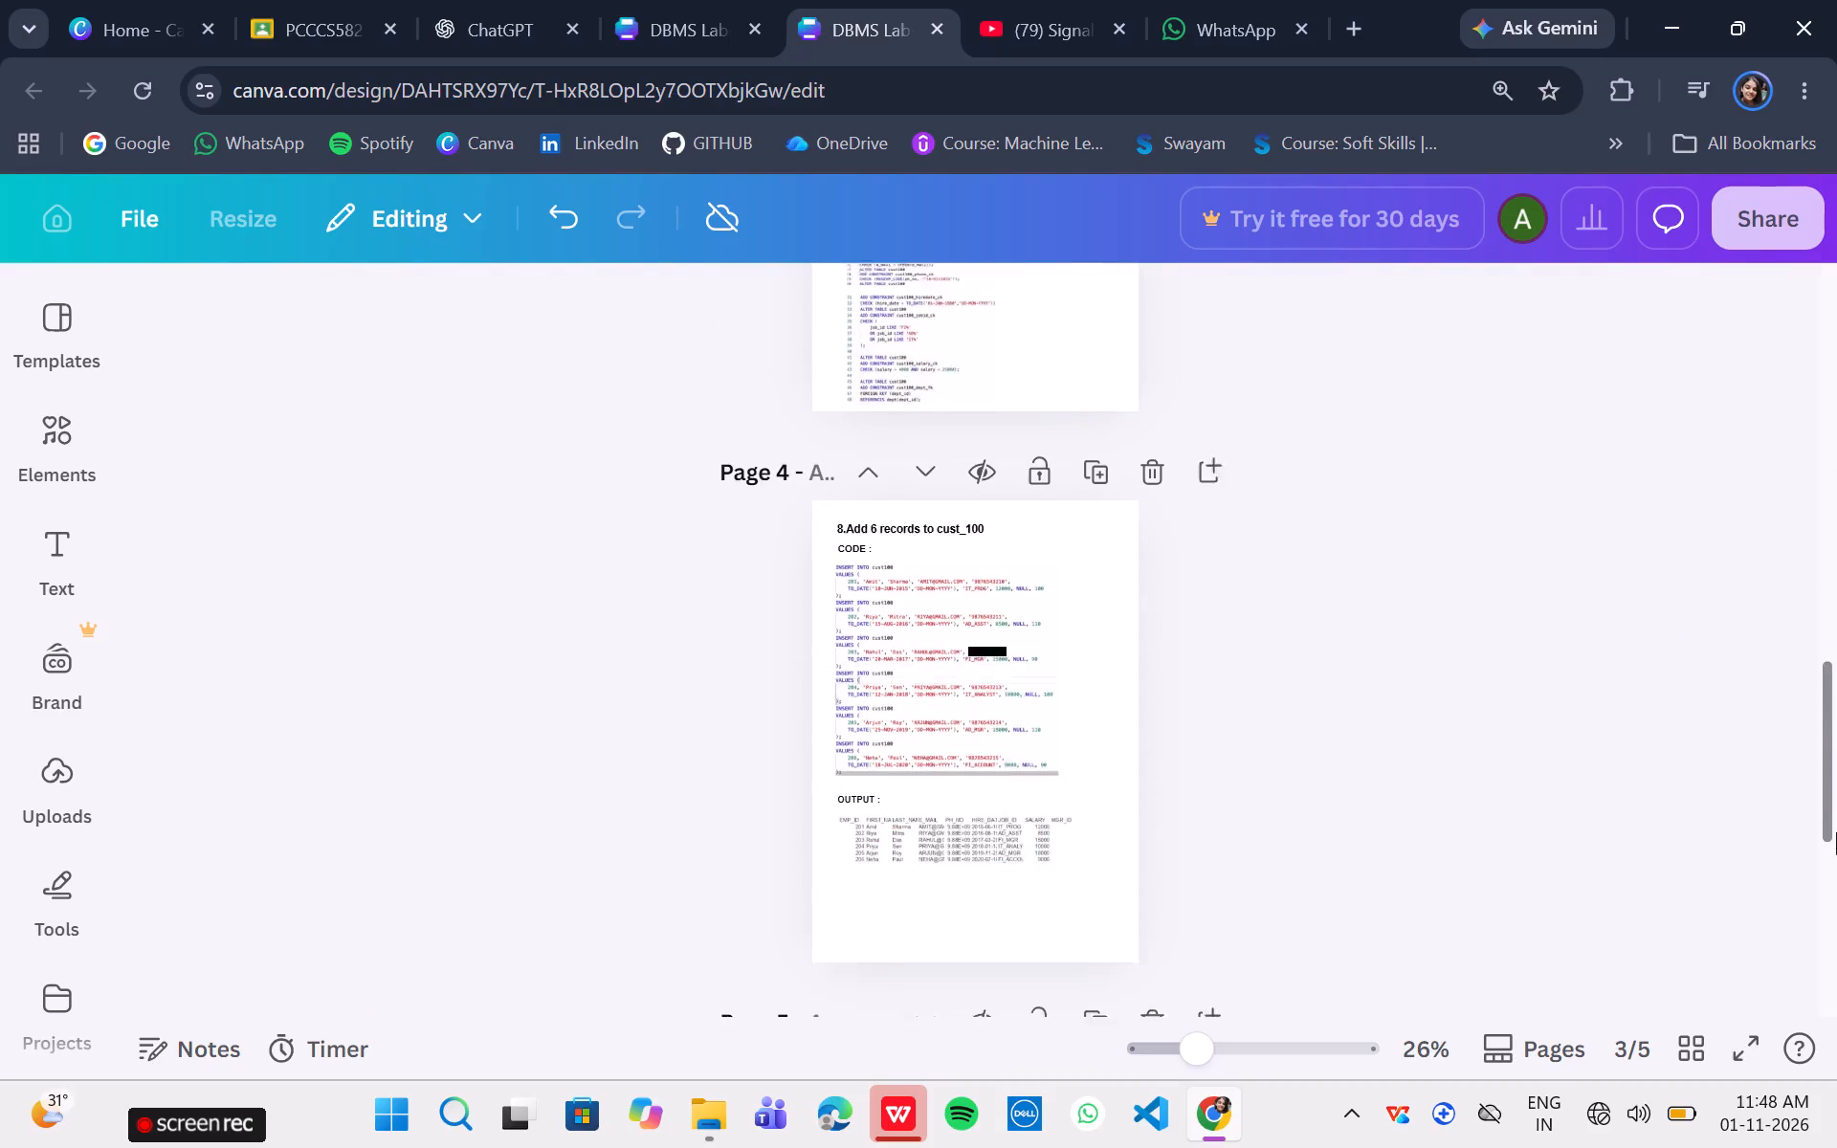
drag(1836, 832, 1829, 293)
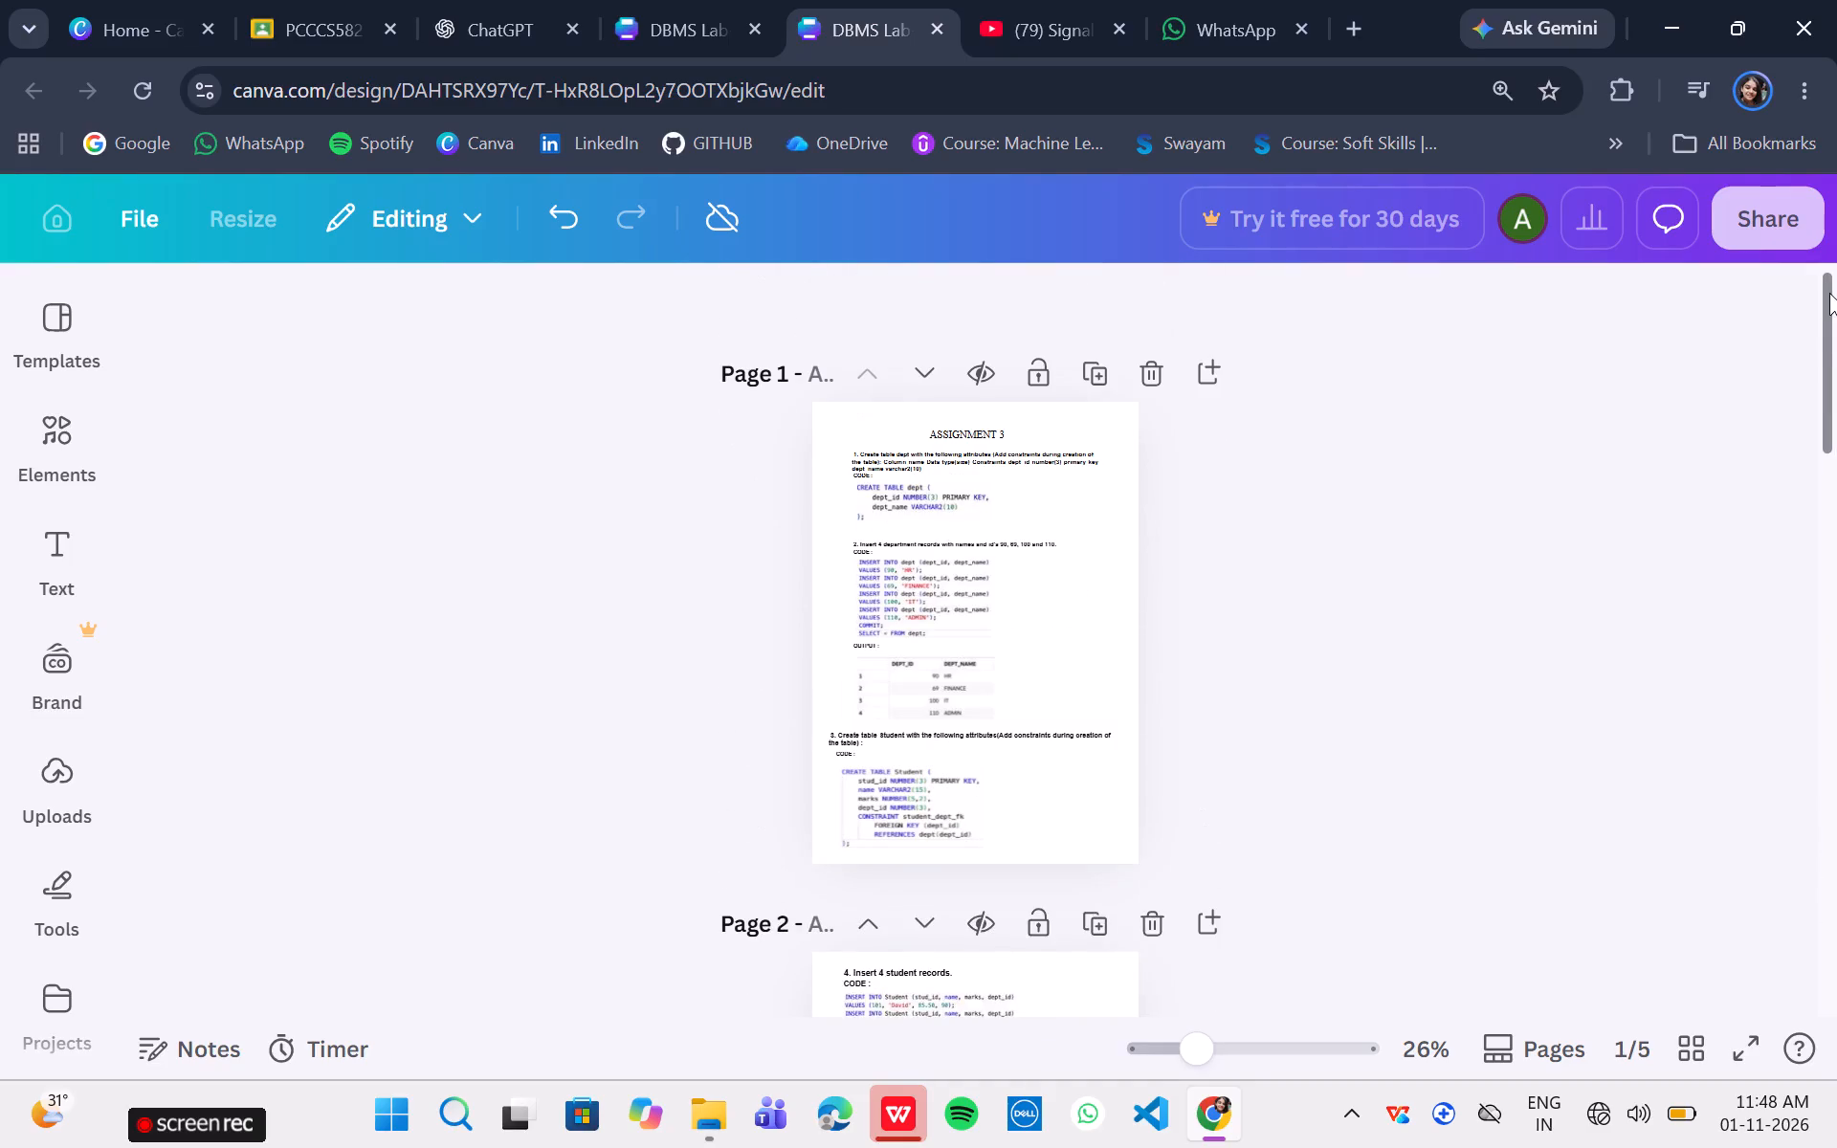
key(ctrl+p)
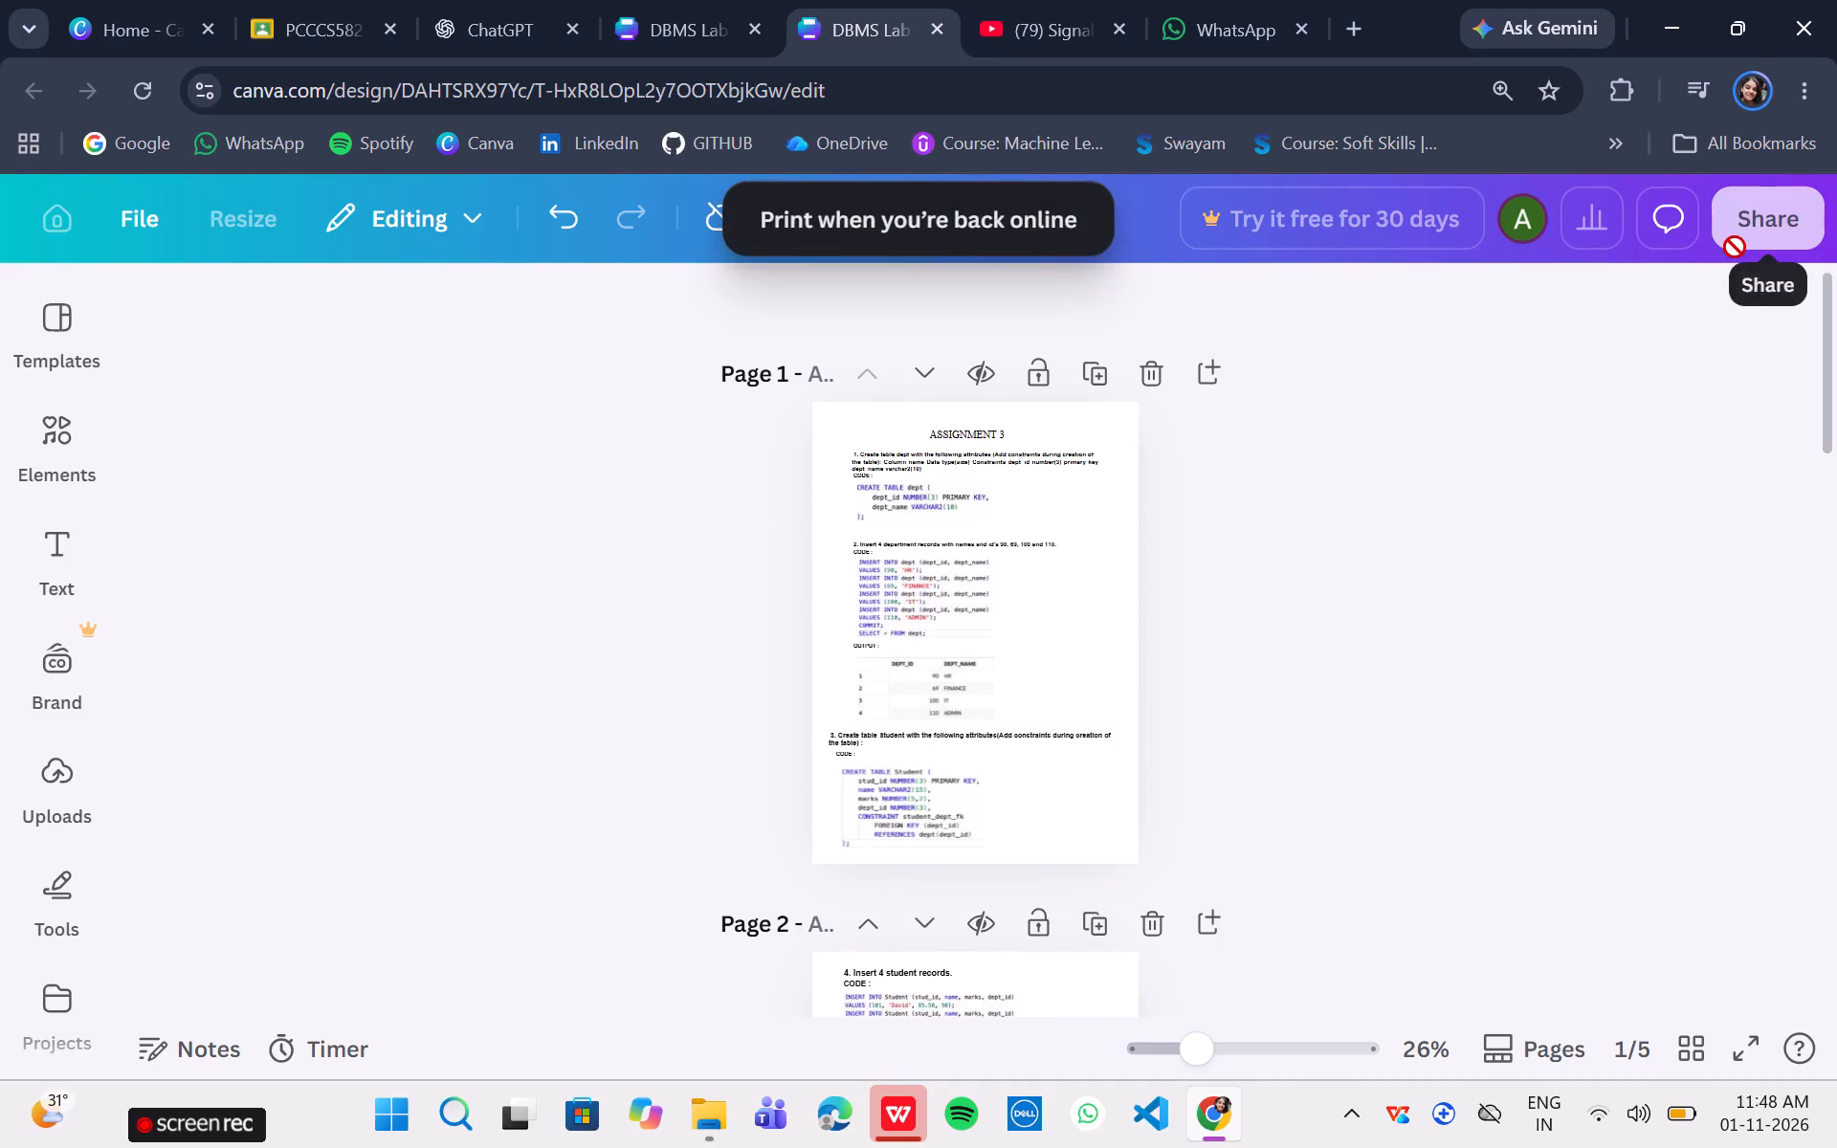
Connect the computer to the SUNITA_2.4G Wi-Fi network, with automatic connection enabled.
click(1616, 1118)
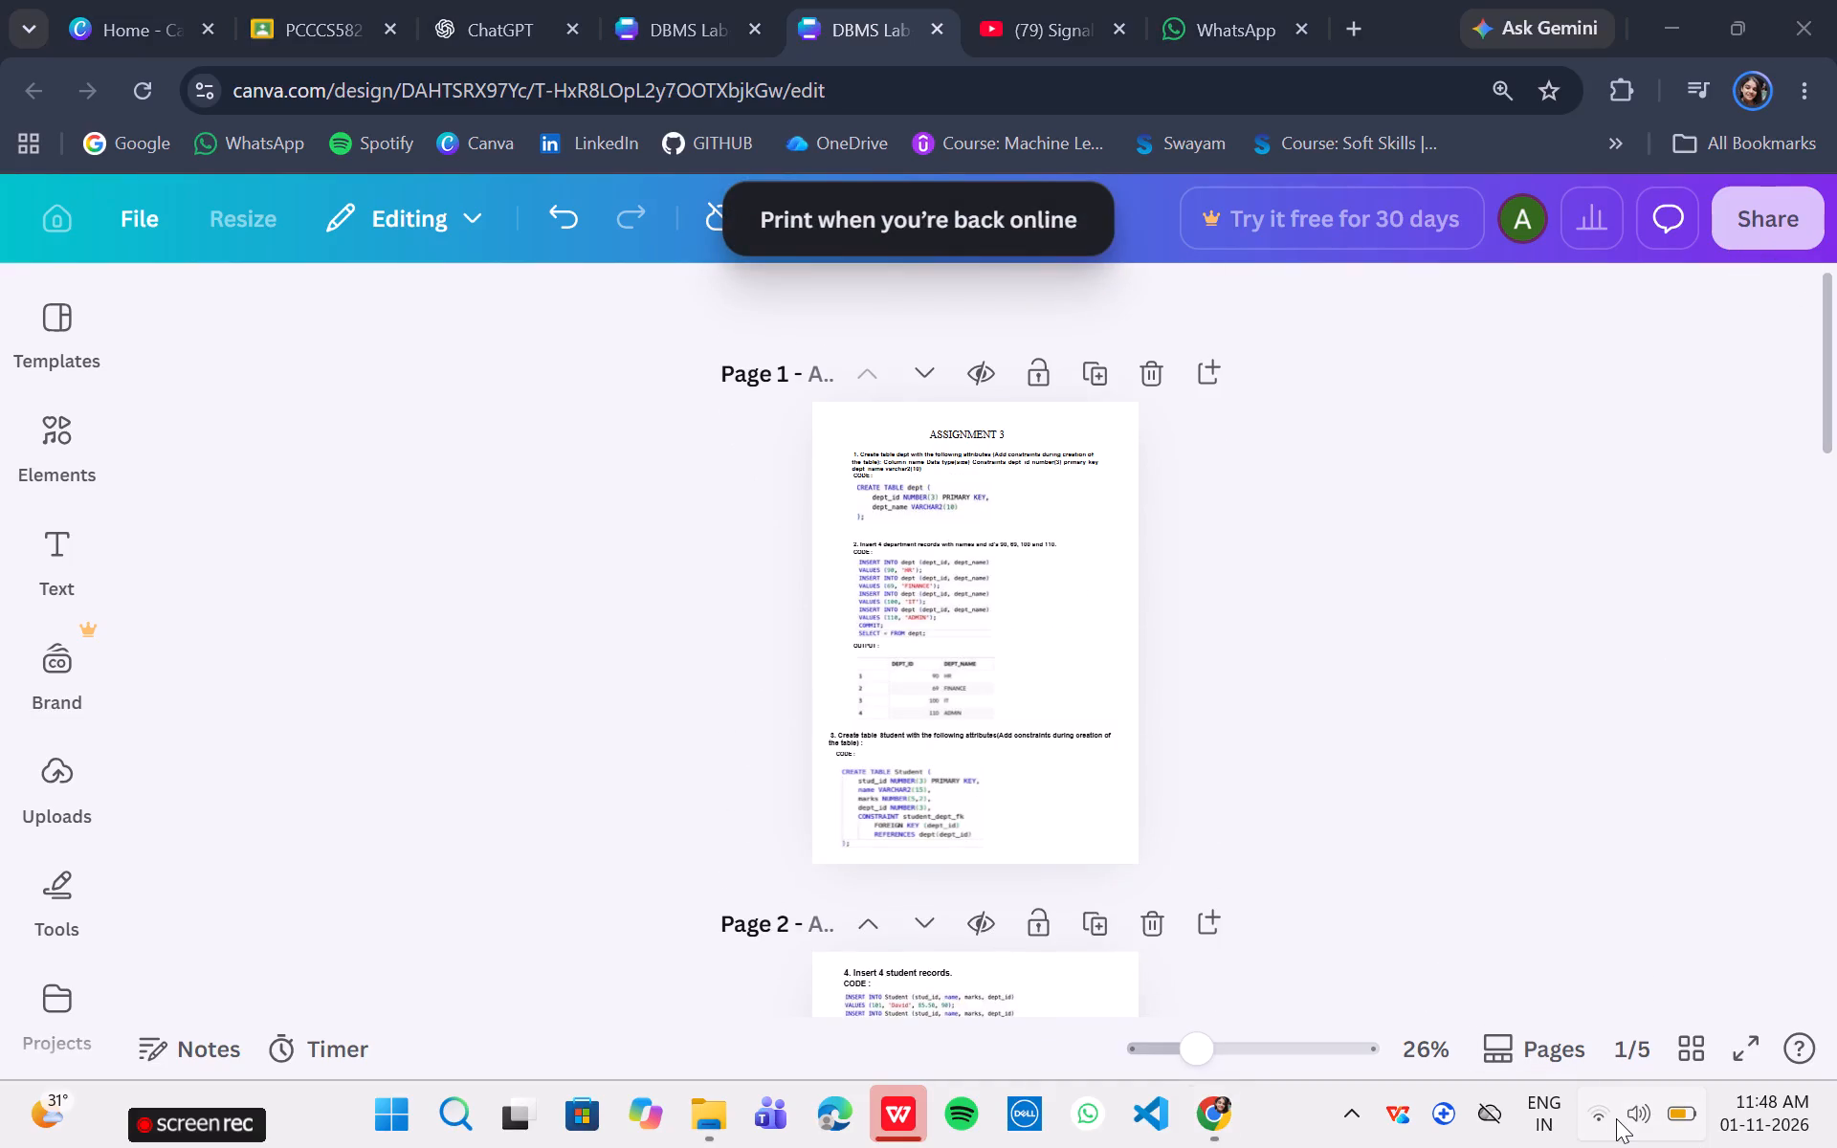
click(1616, 1118)
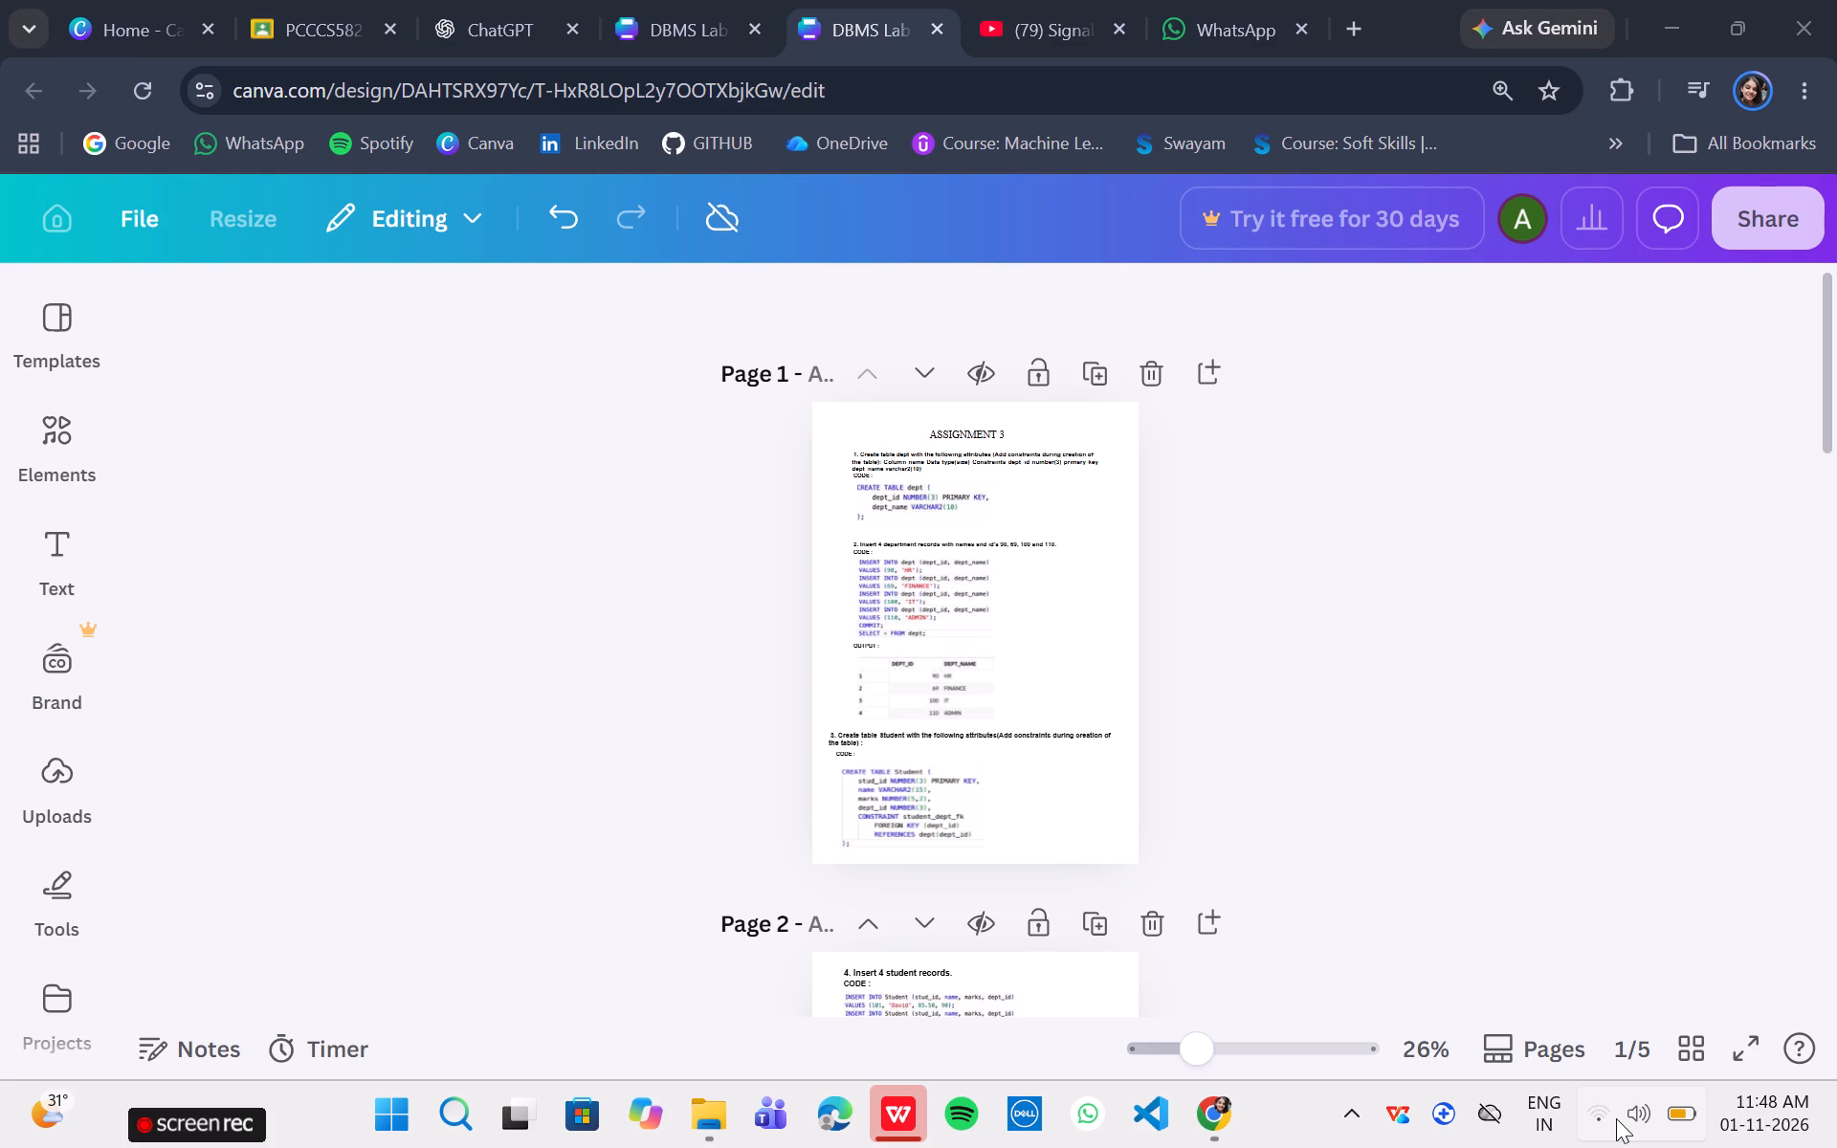
click(1587, 1108)
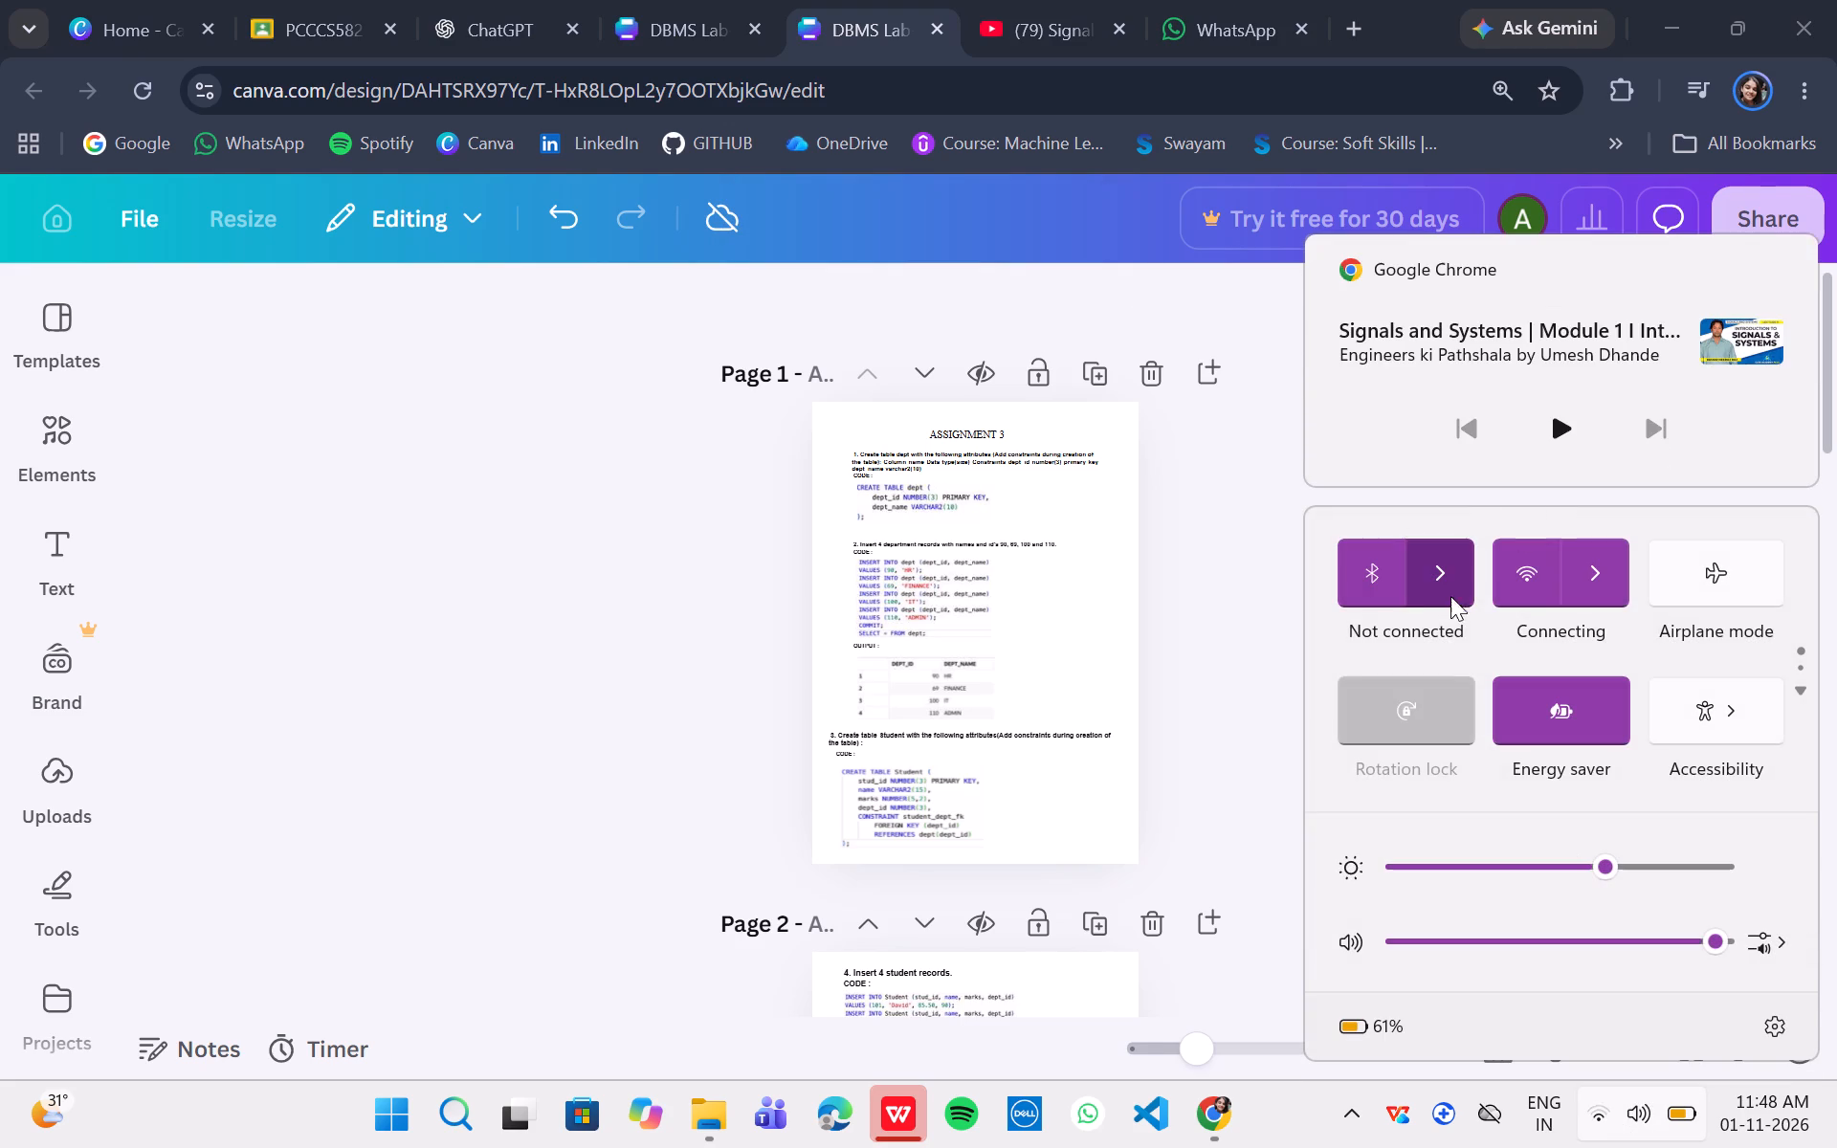
click(1596, 564)
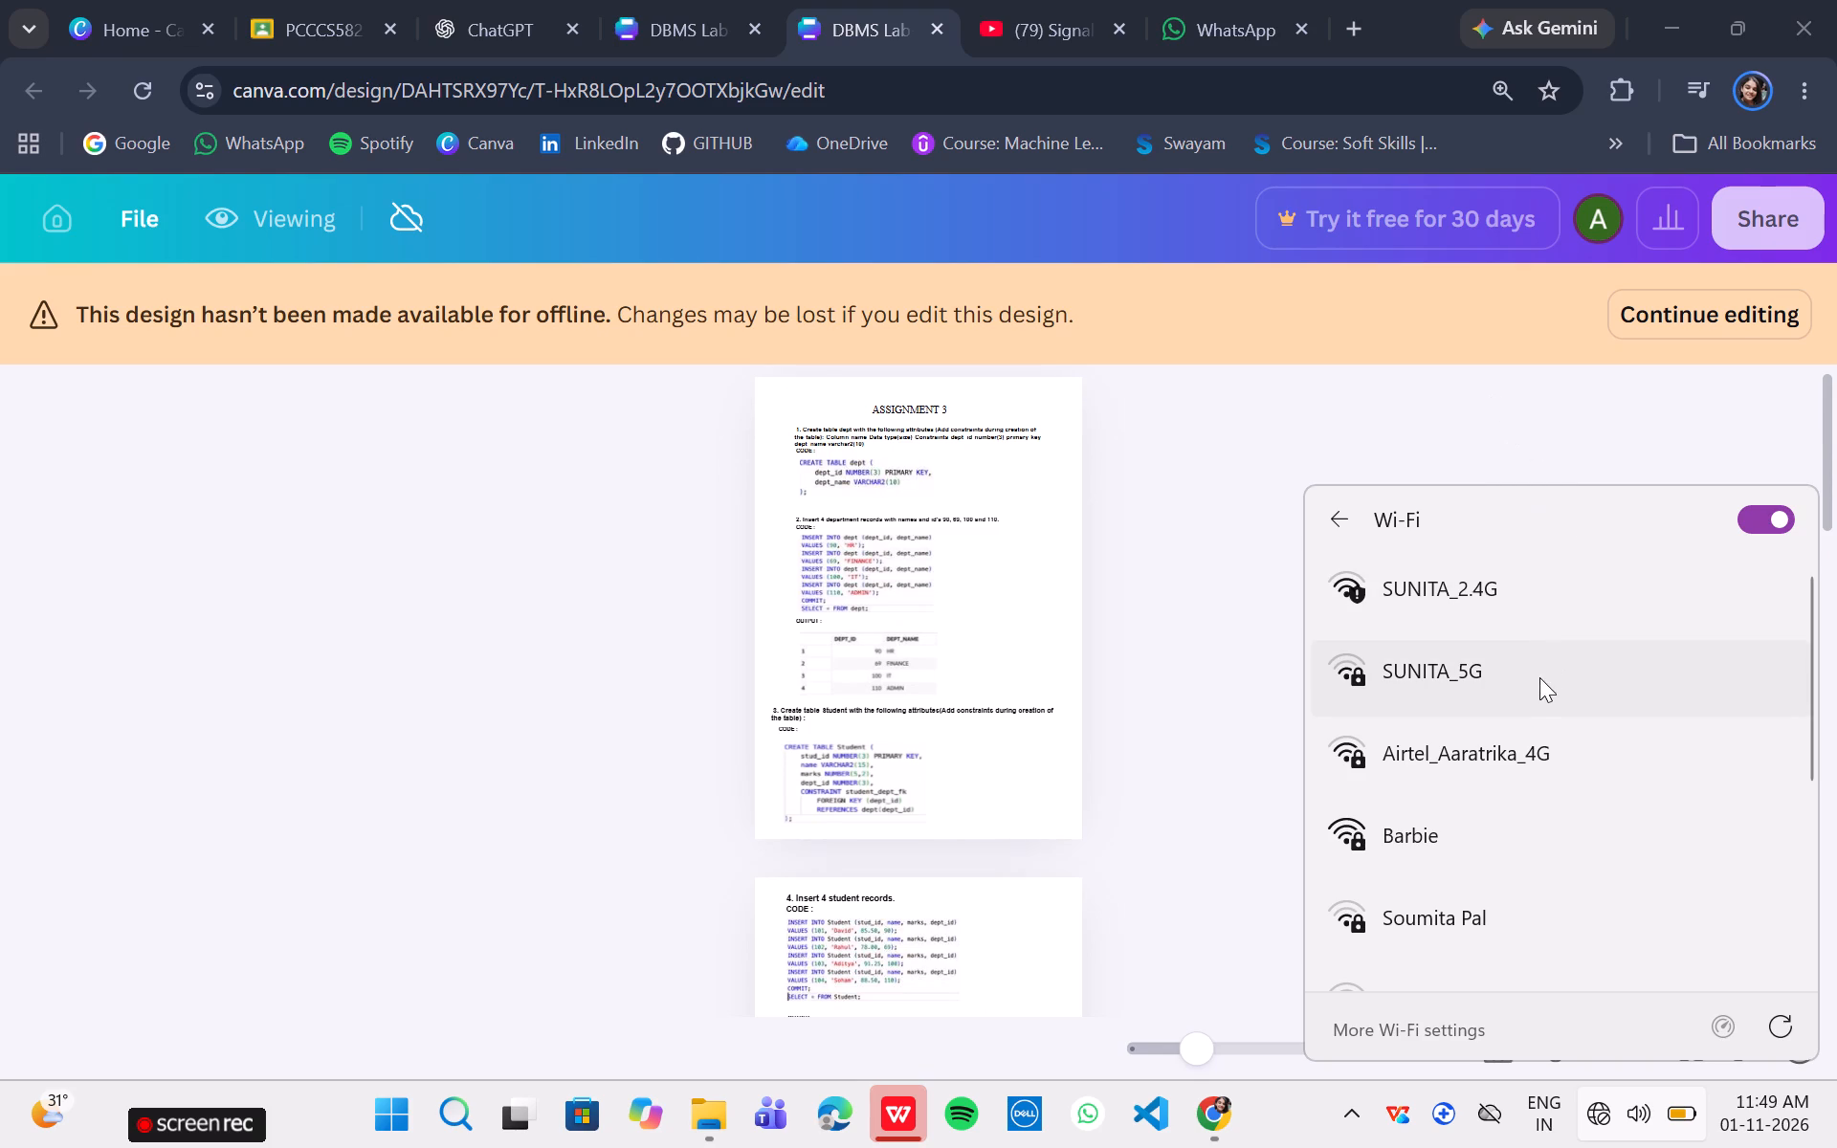
click(1532, 597)
click(1612, 796)
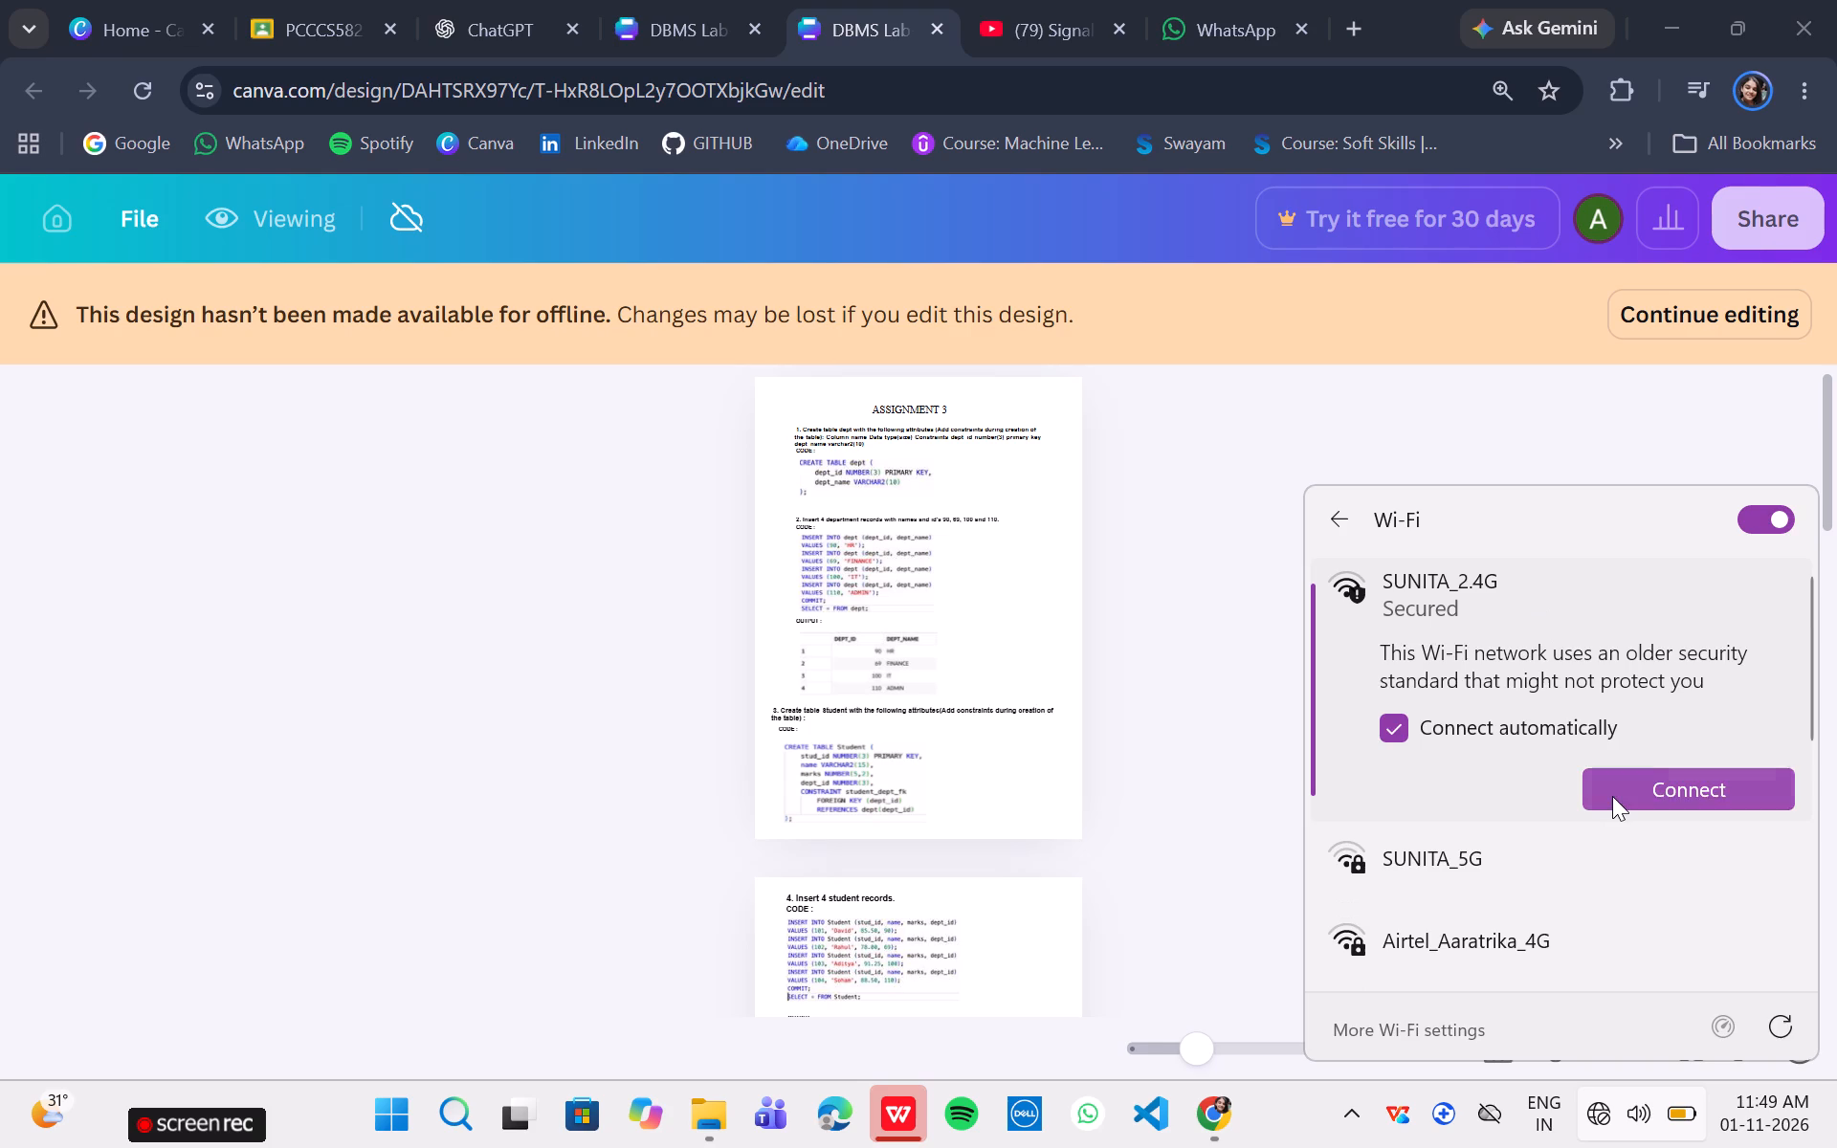
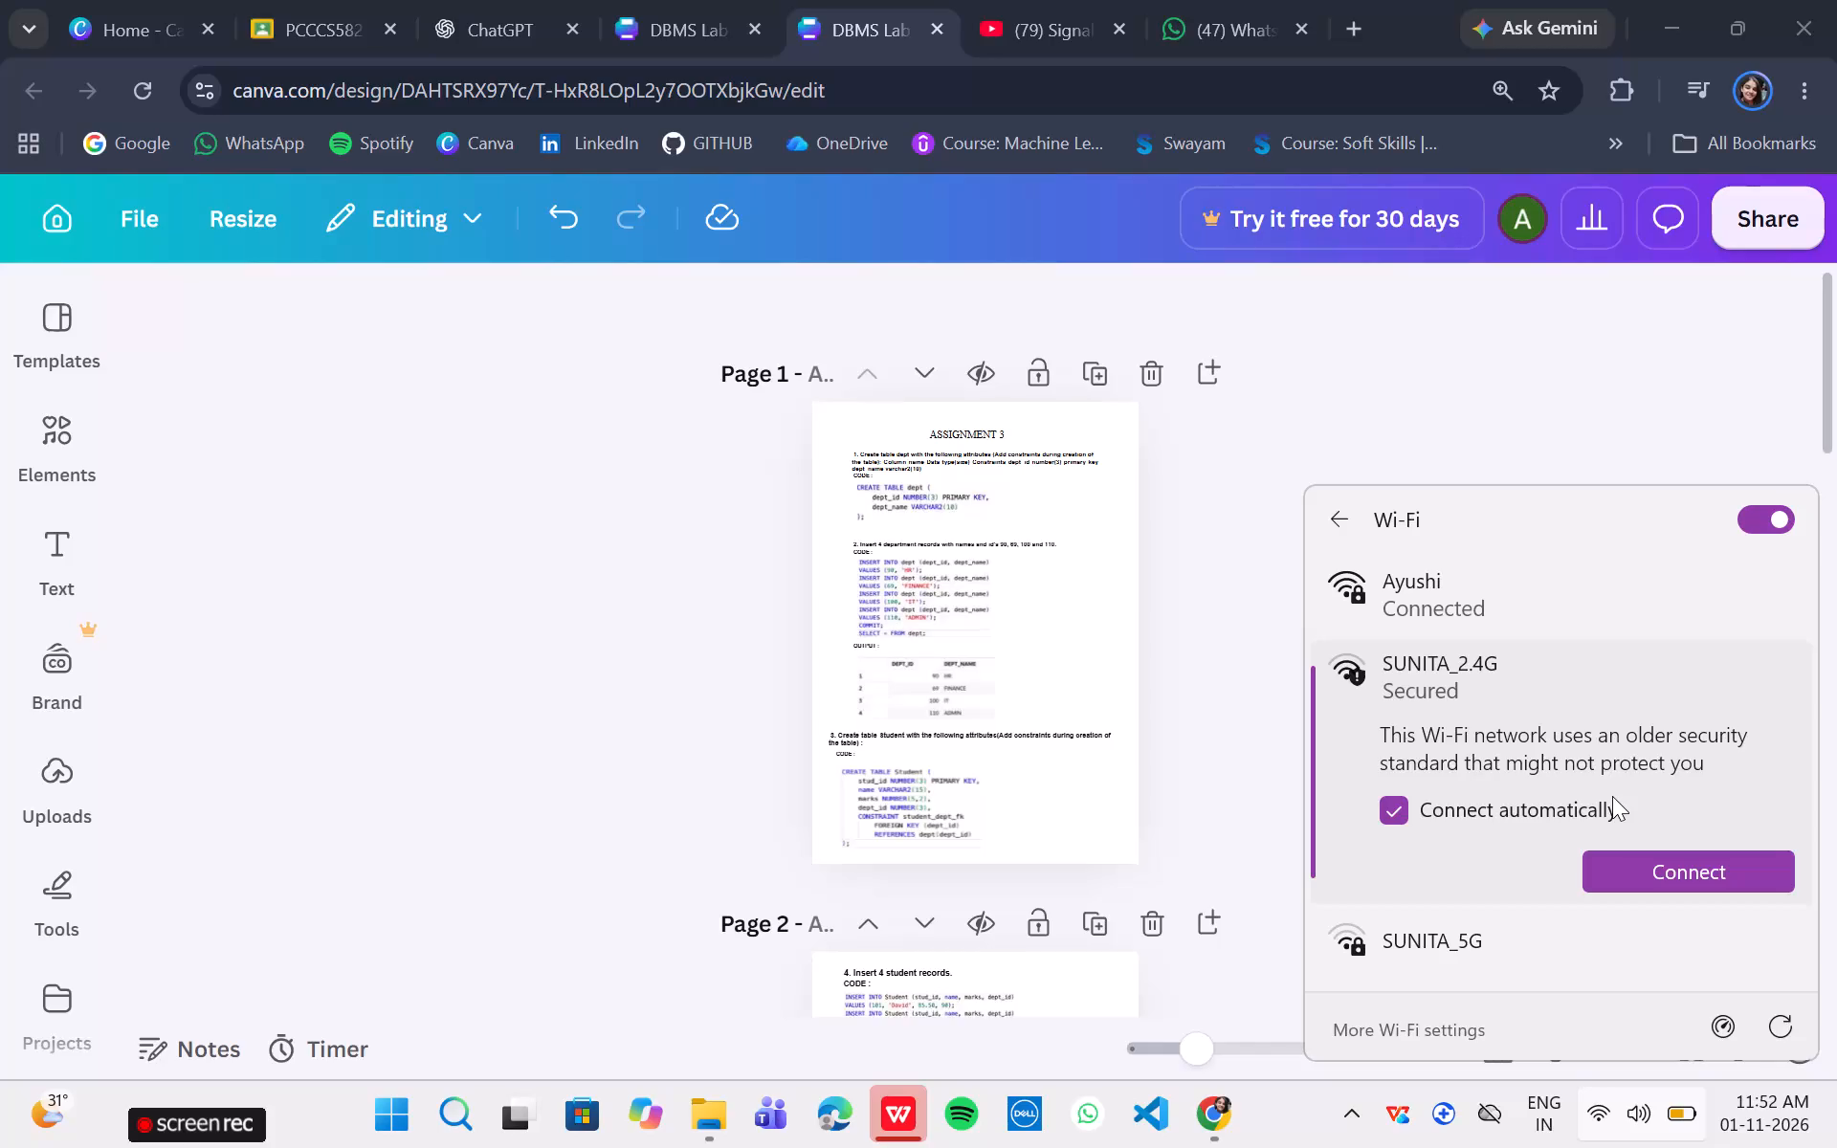
Download all pages of the design as a PDF with the Digital preset.
click(1630, 392)
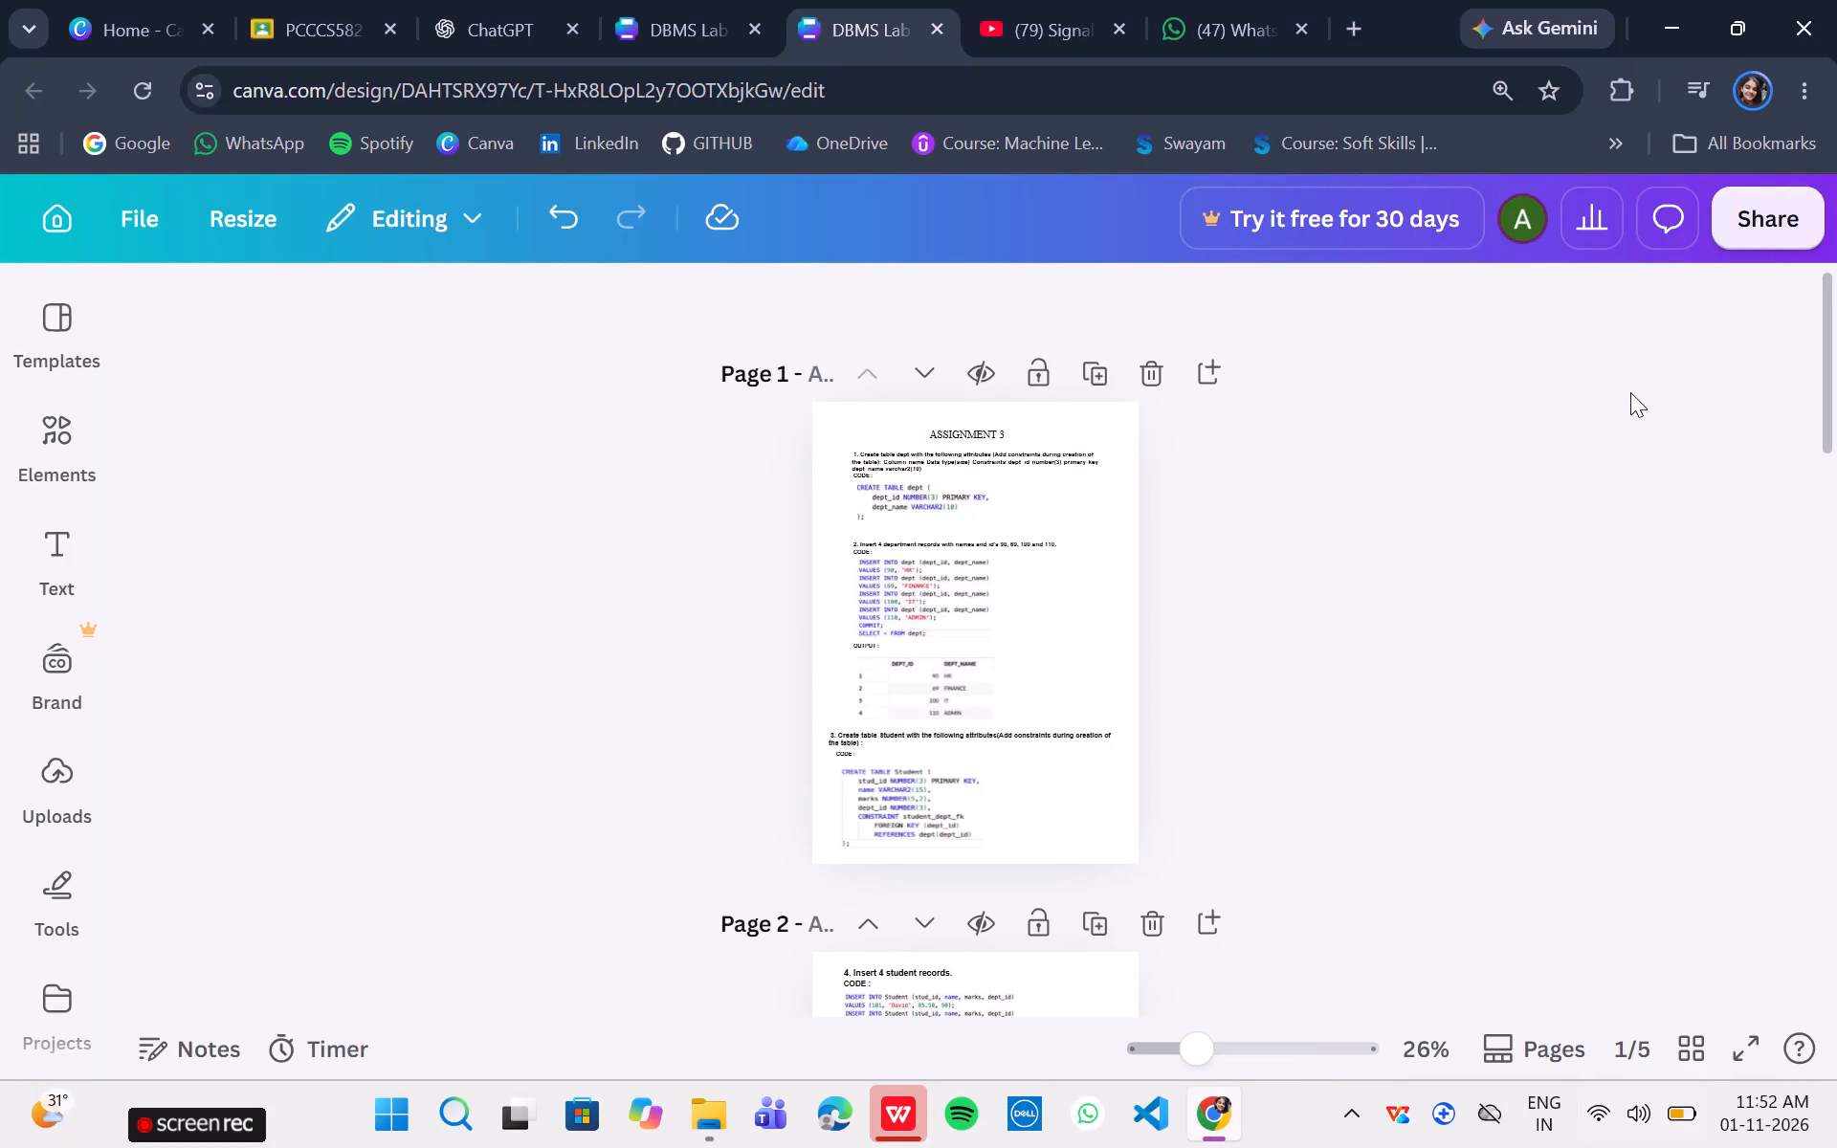
click(1759, 226)
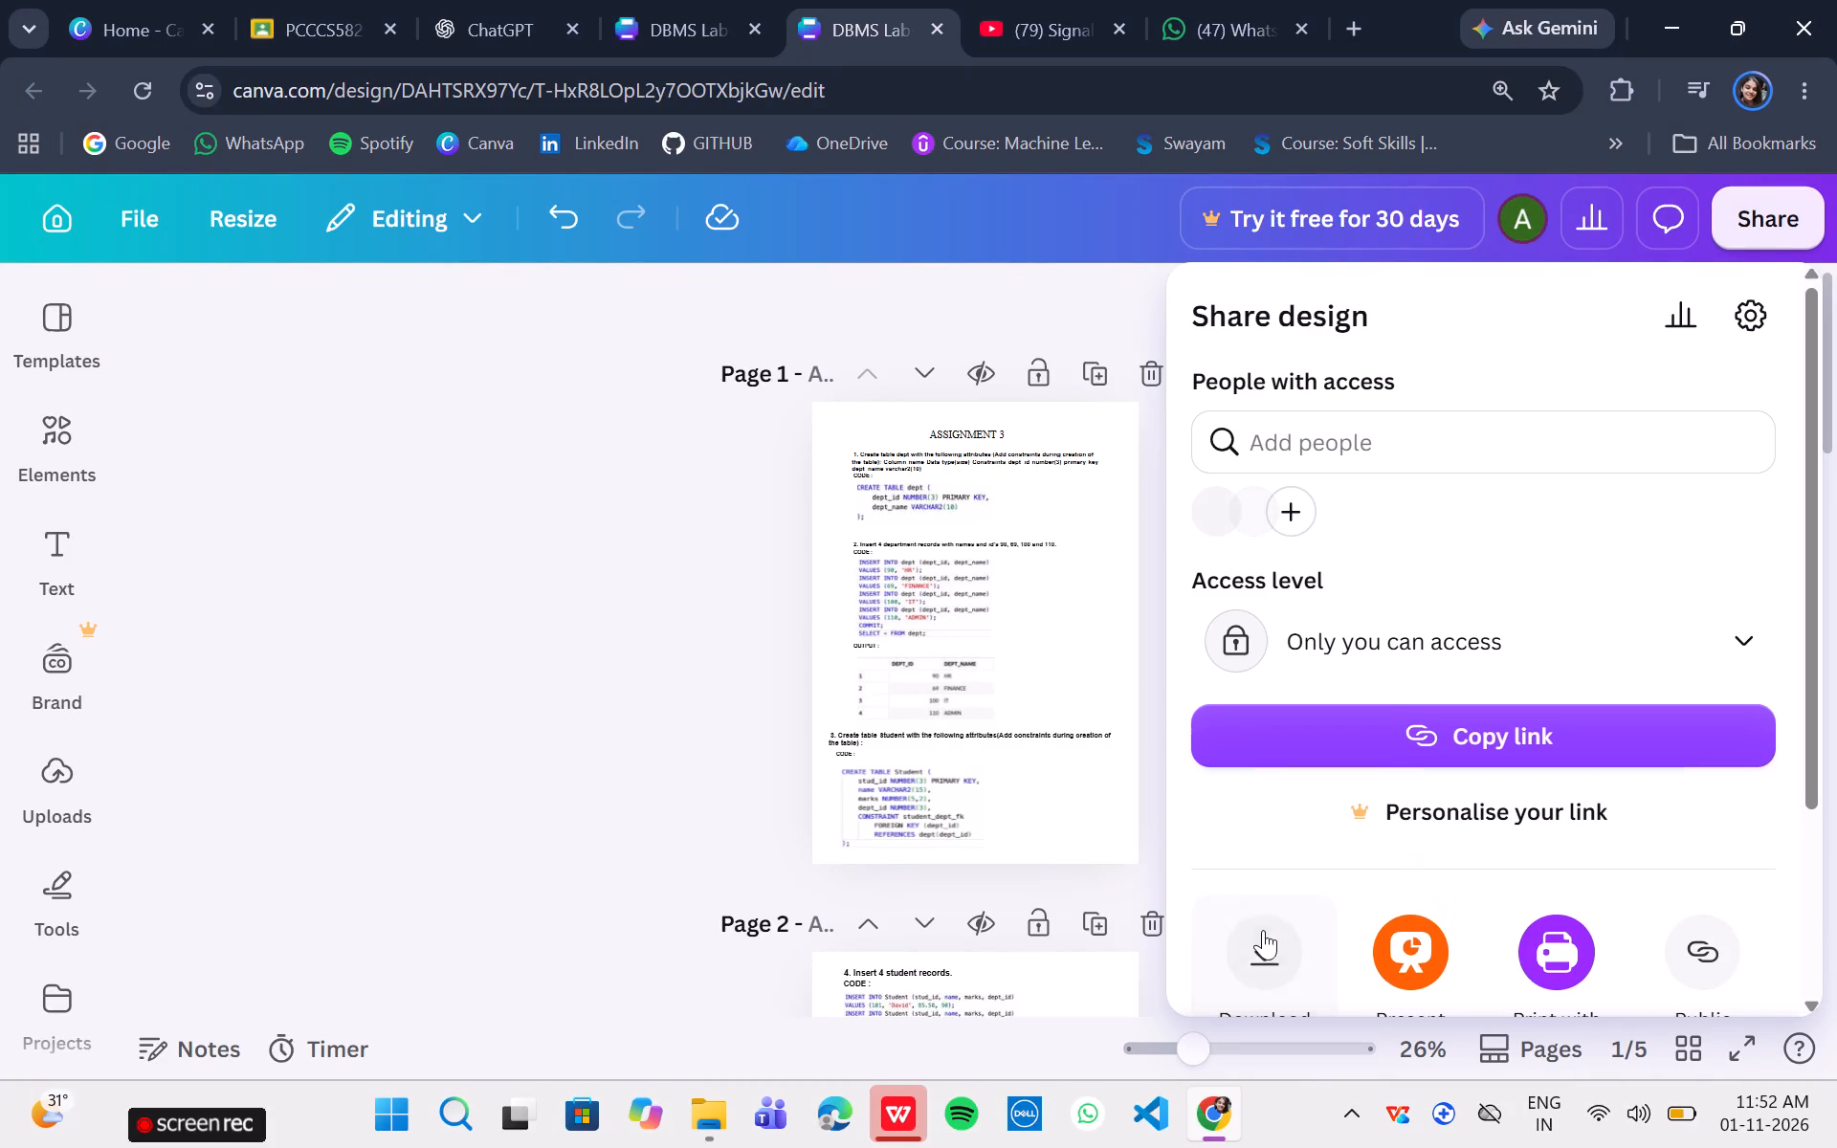
click(1251, 936)
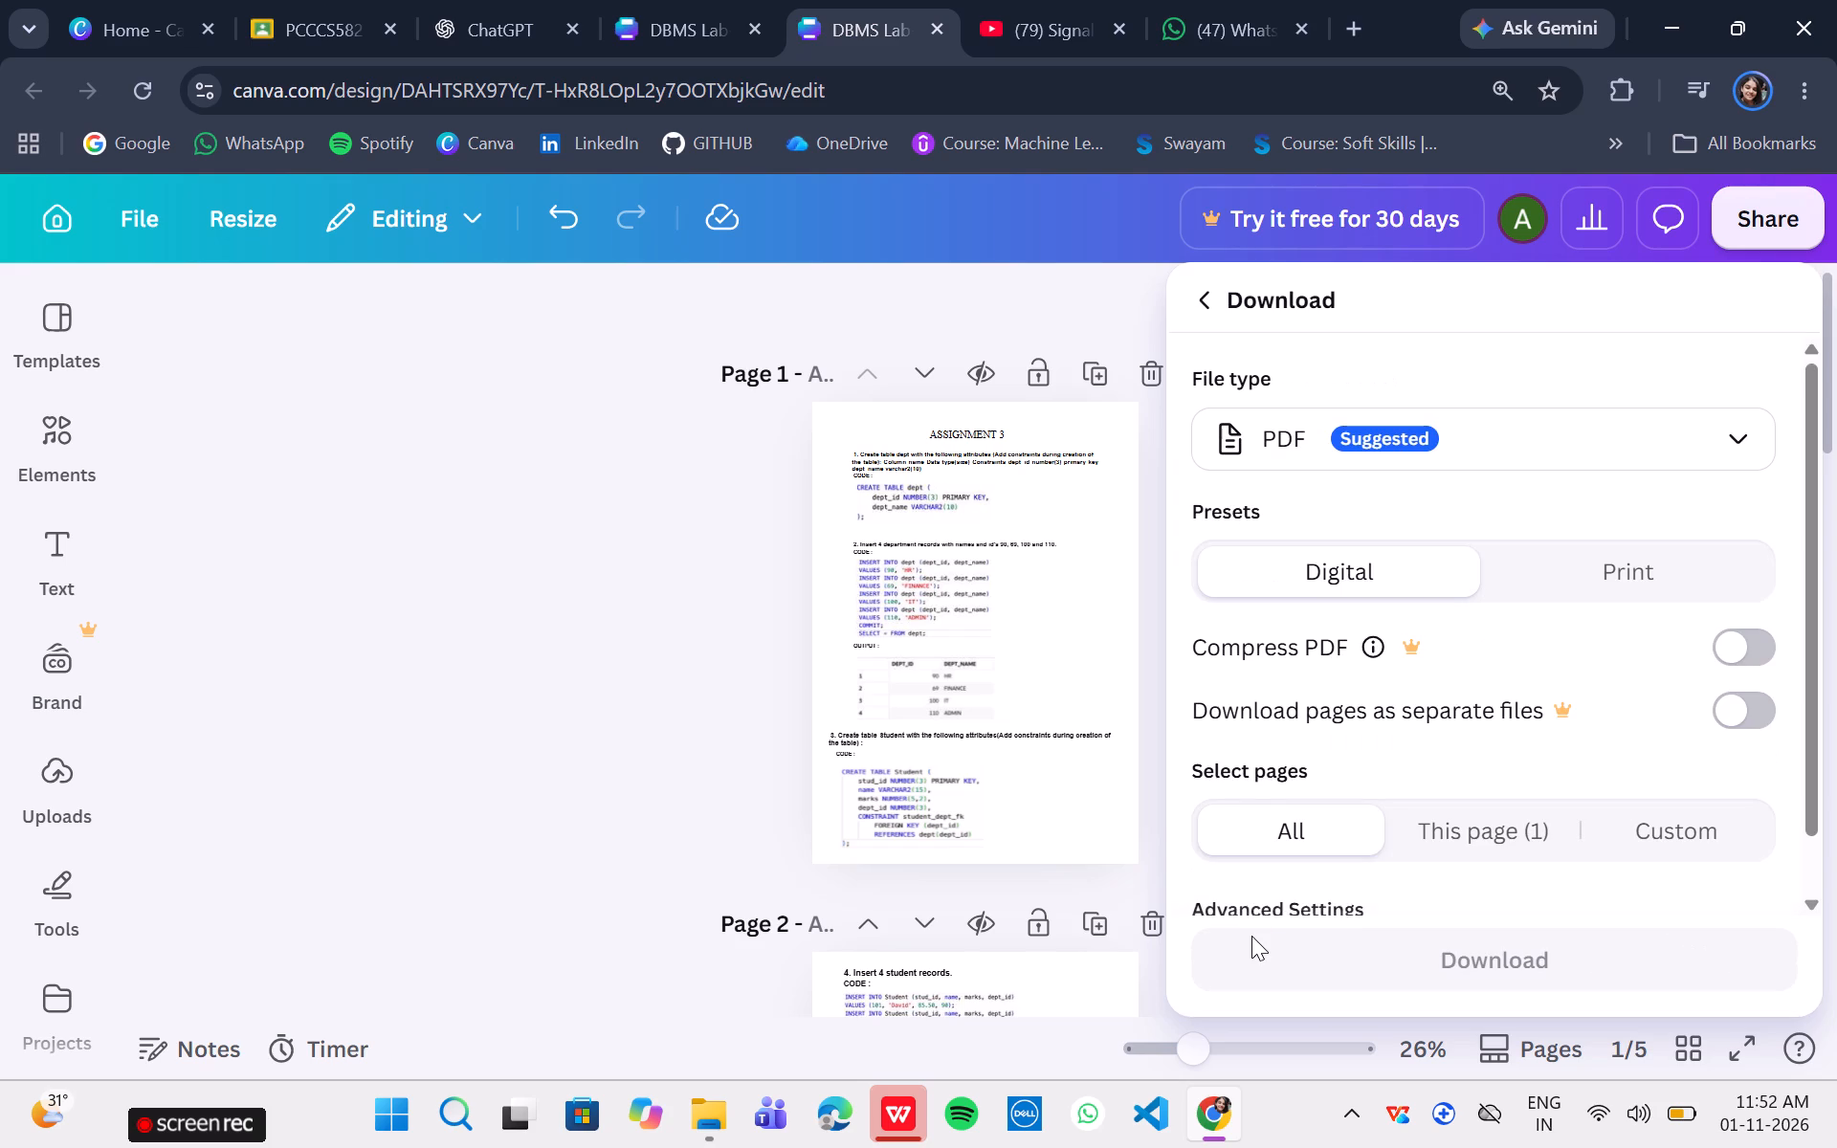
click(1251, 936)
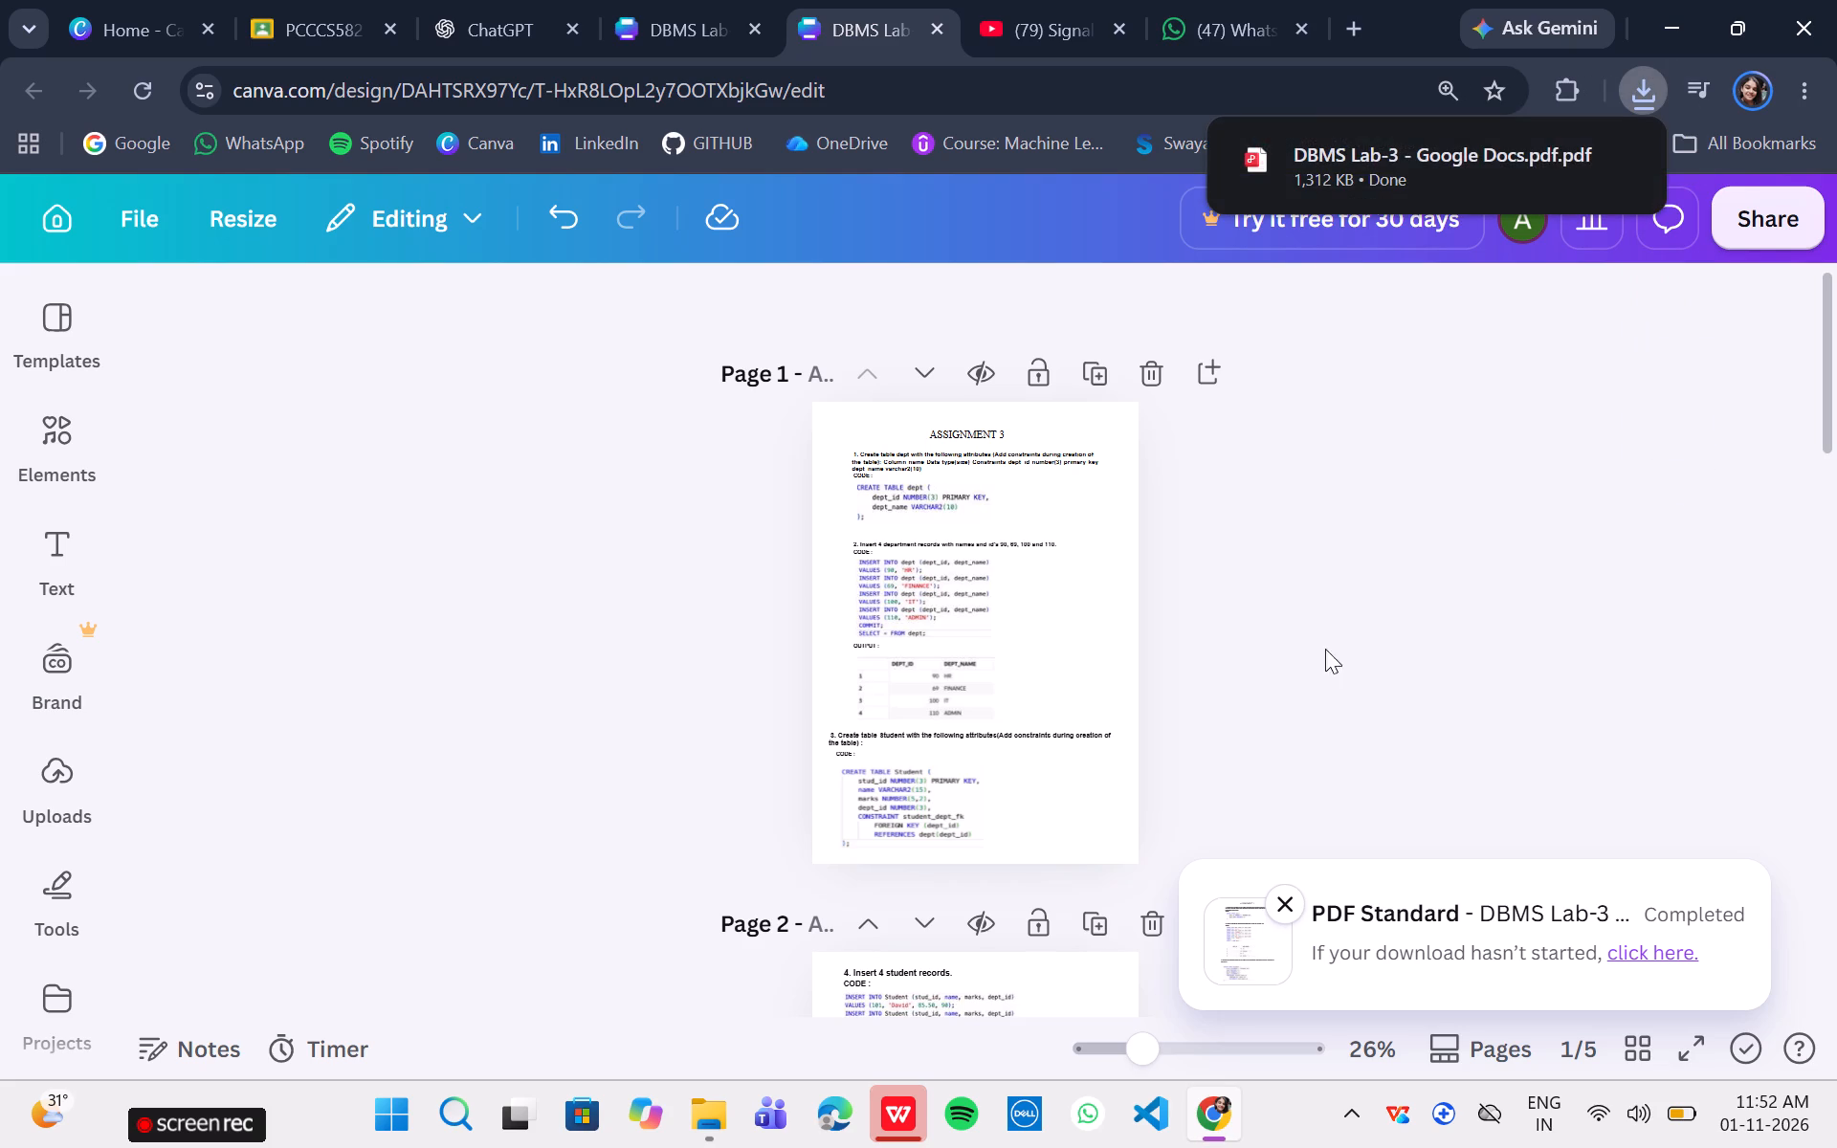
Open the downloaded DBMS Lab-3 PDF, check through its pages and start printing it.
click(1371, 185)
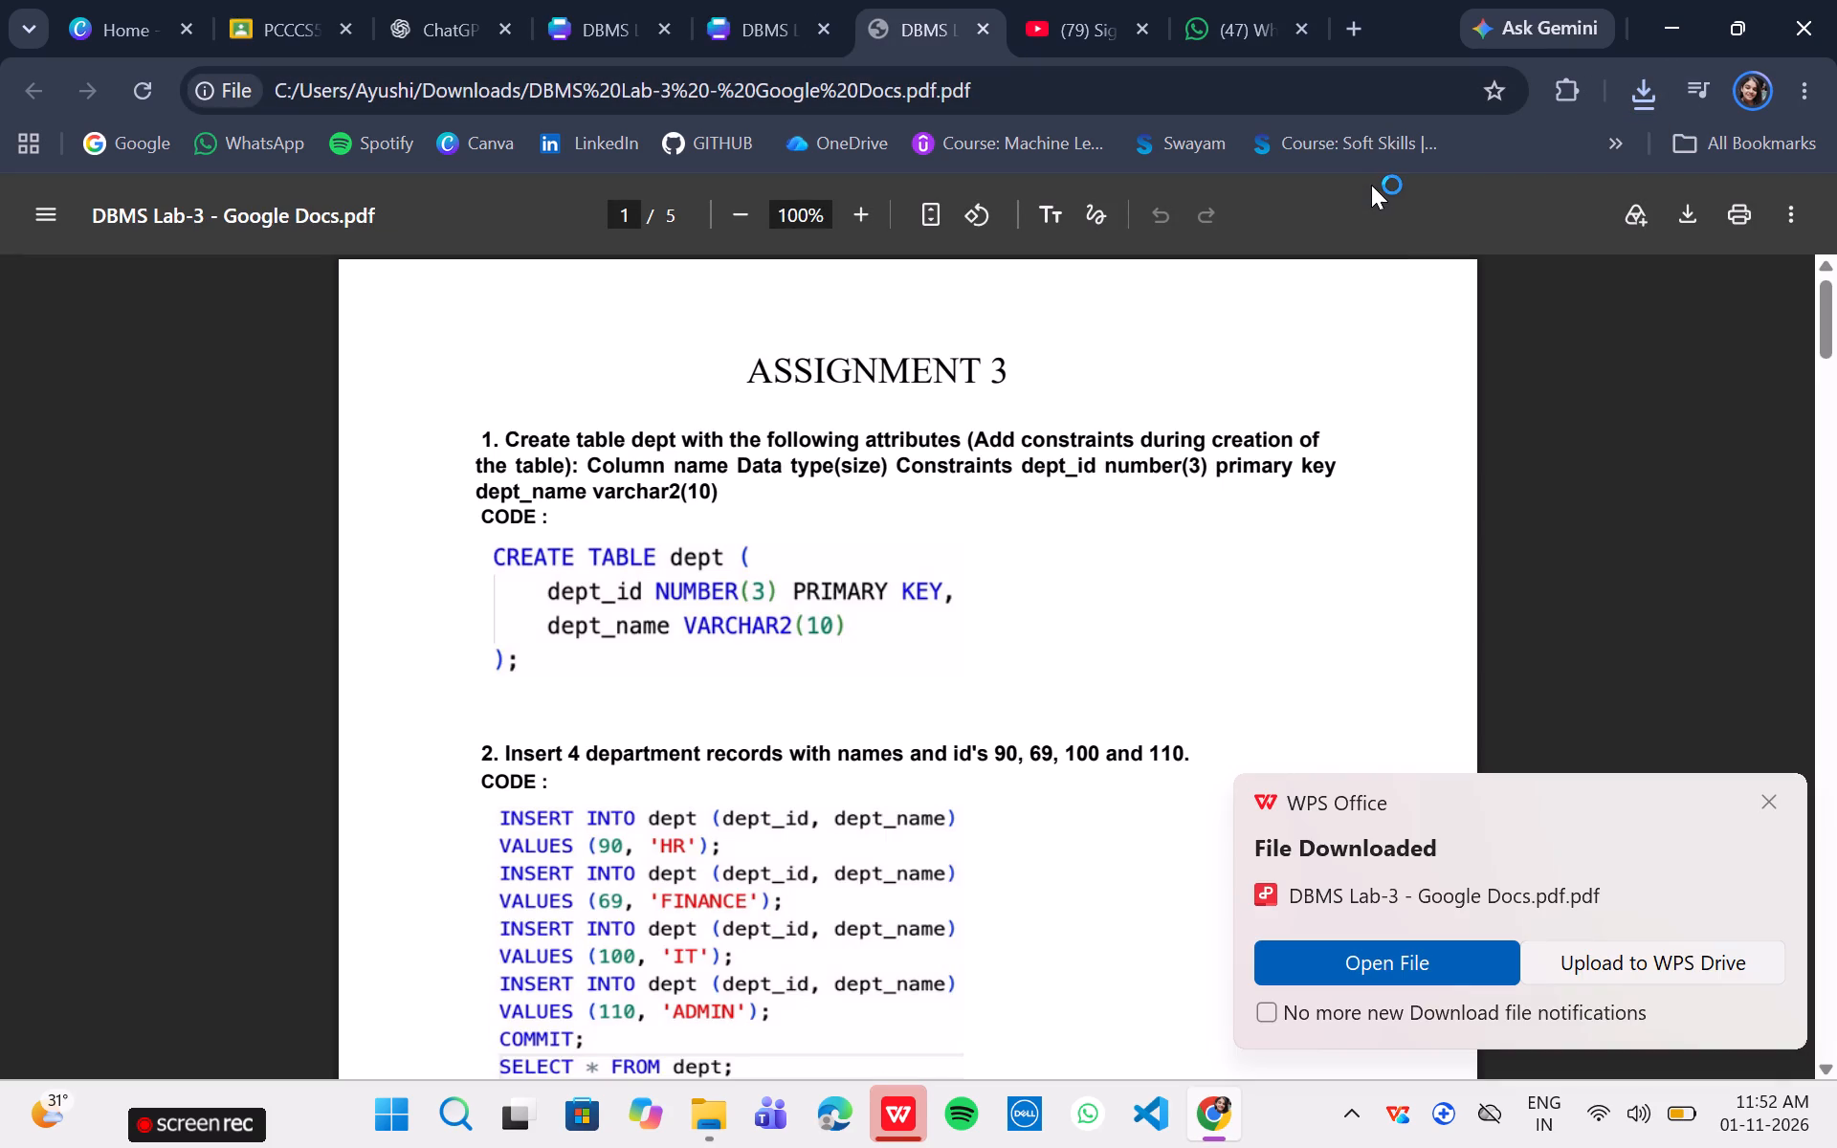
drag(1836, 292, 1836, 481)
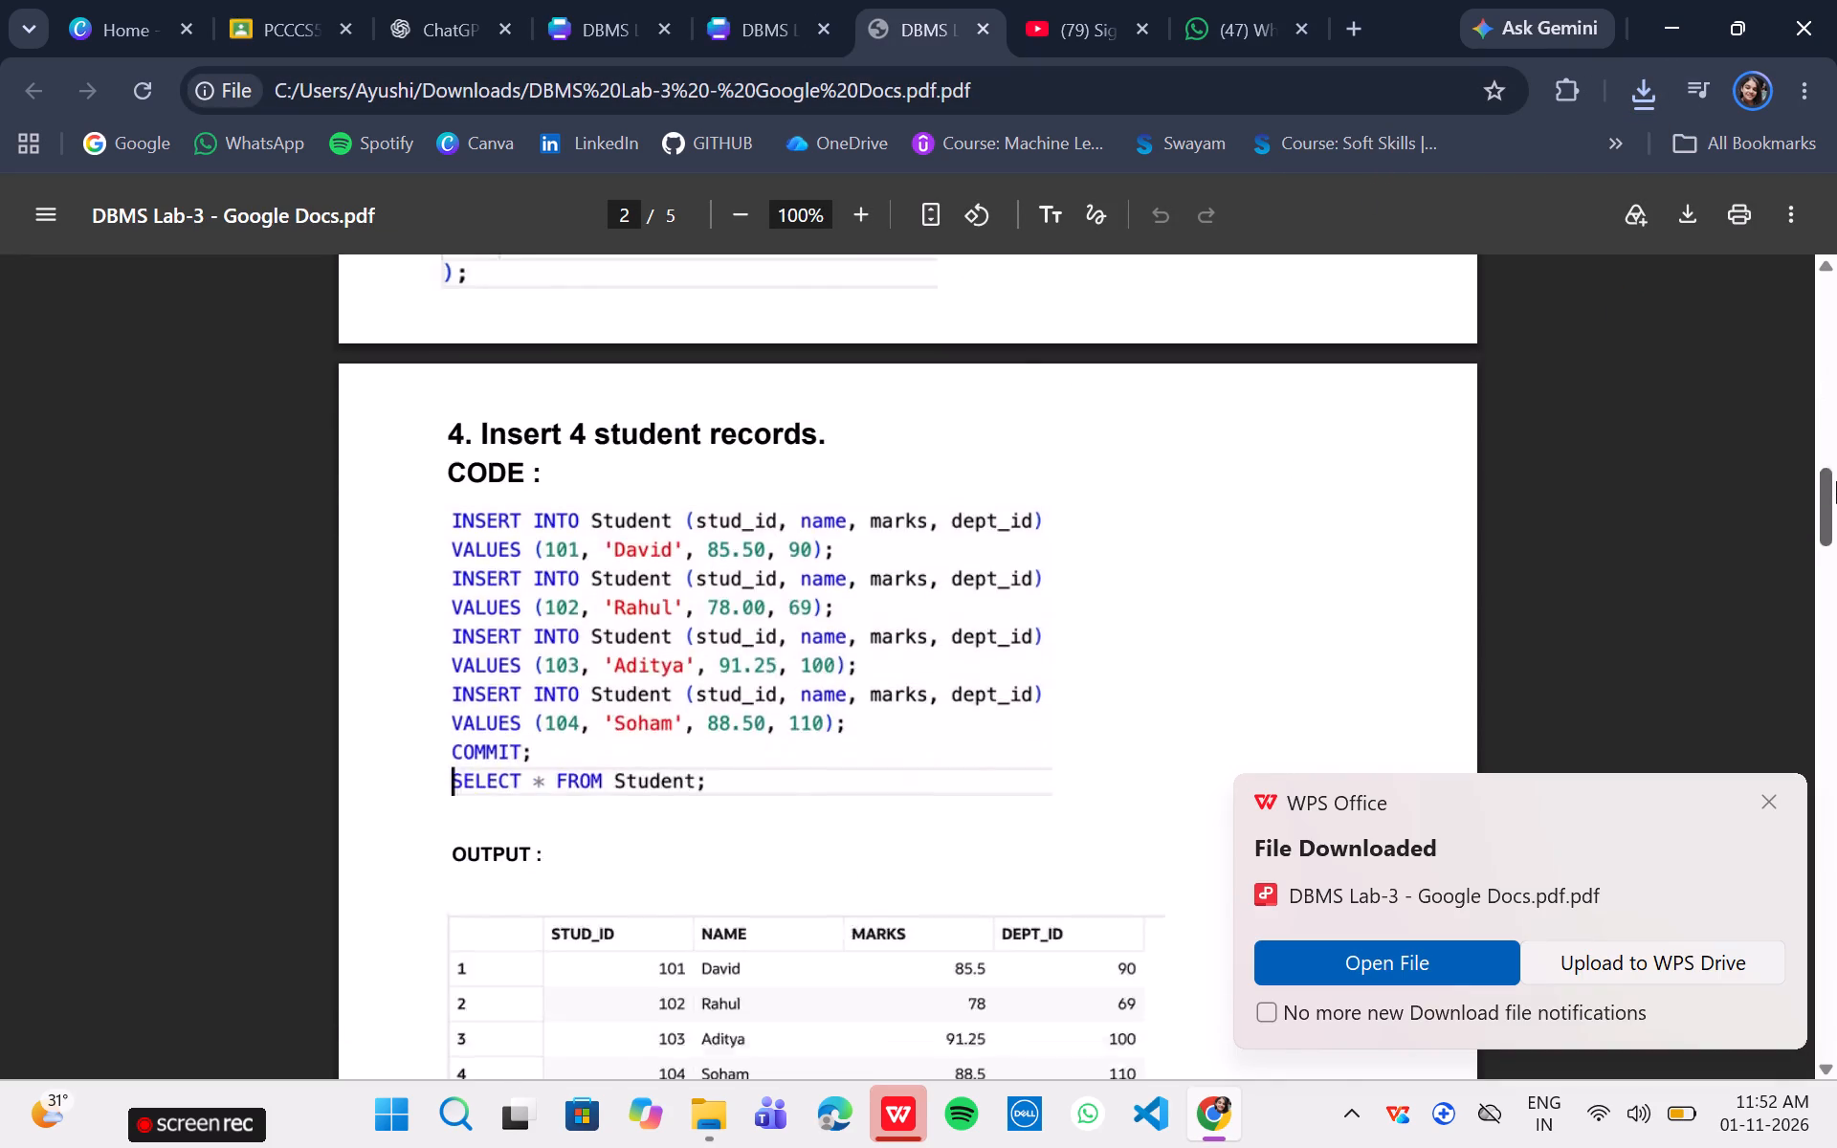
drag(1836, 481, 1836, 619)
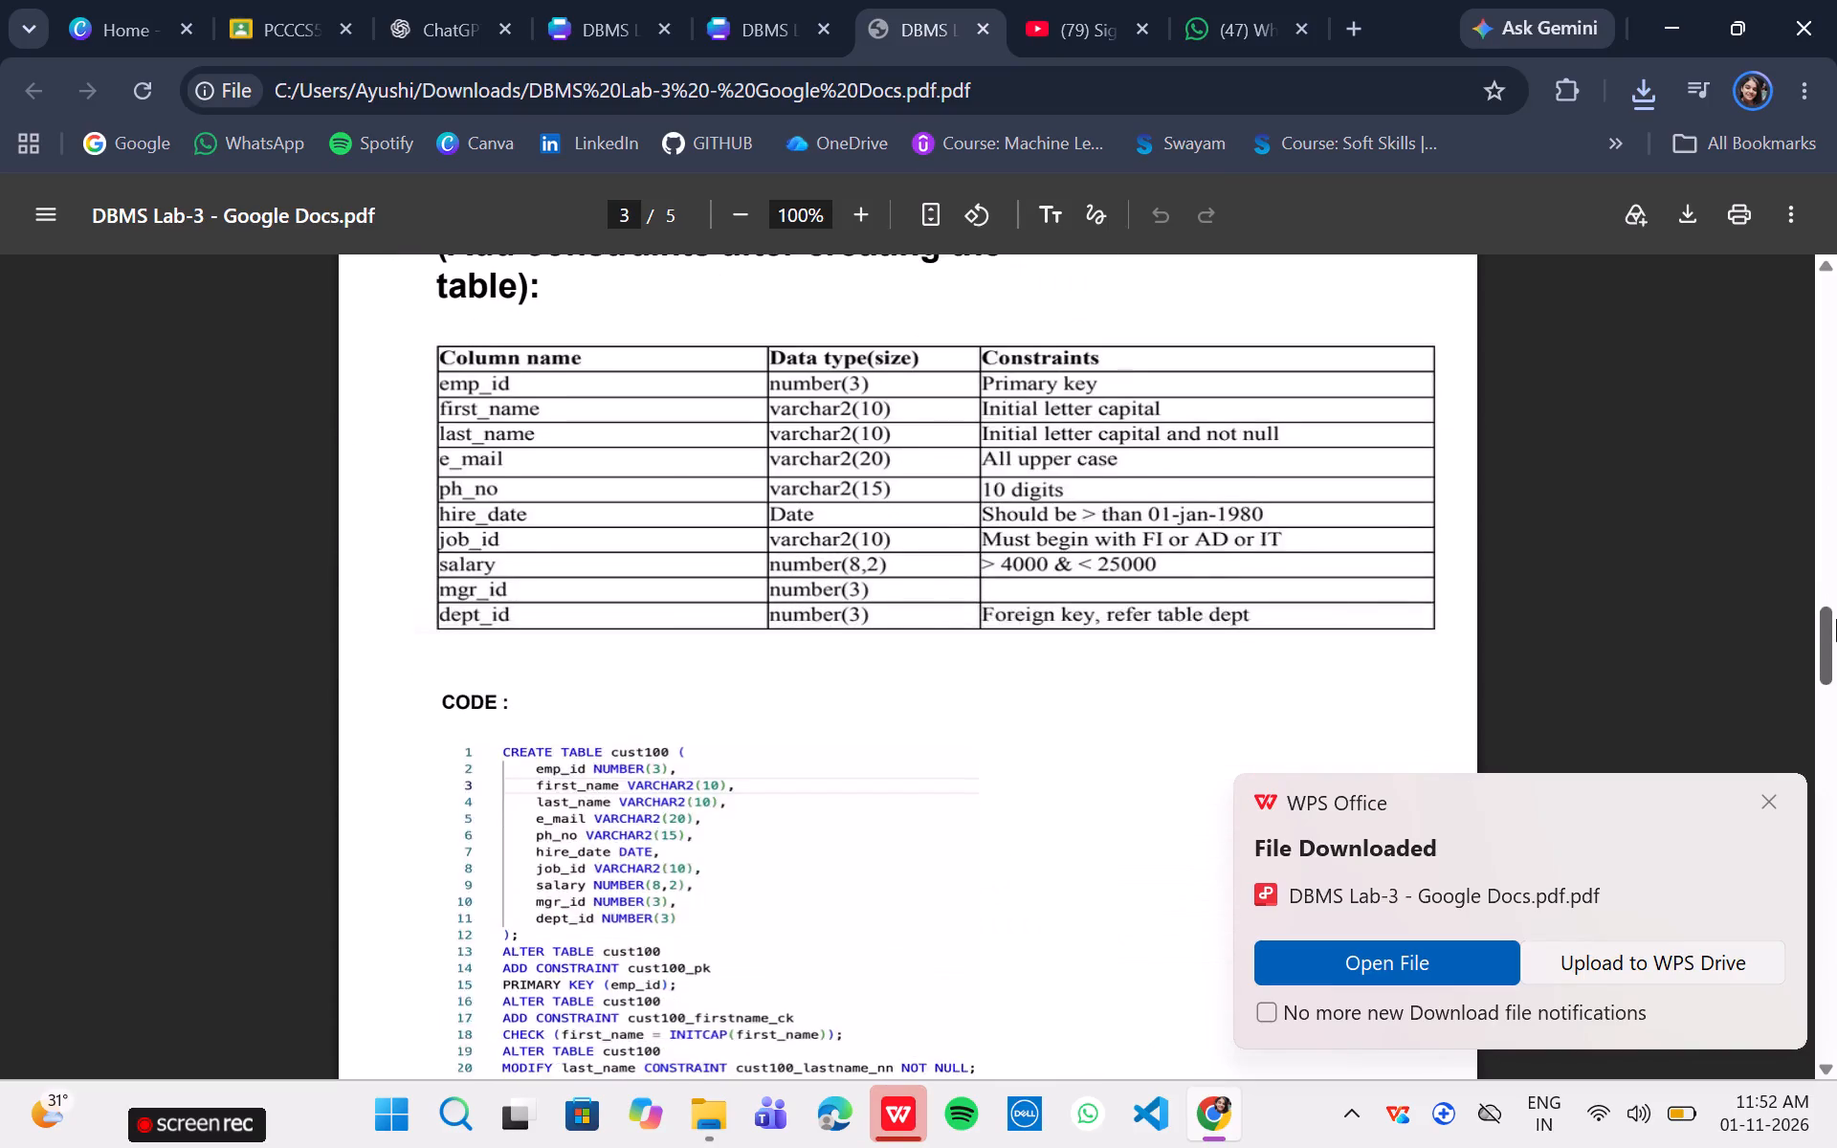
drag(1836, 619, 1833, 1147)
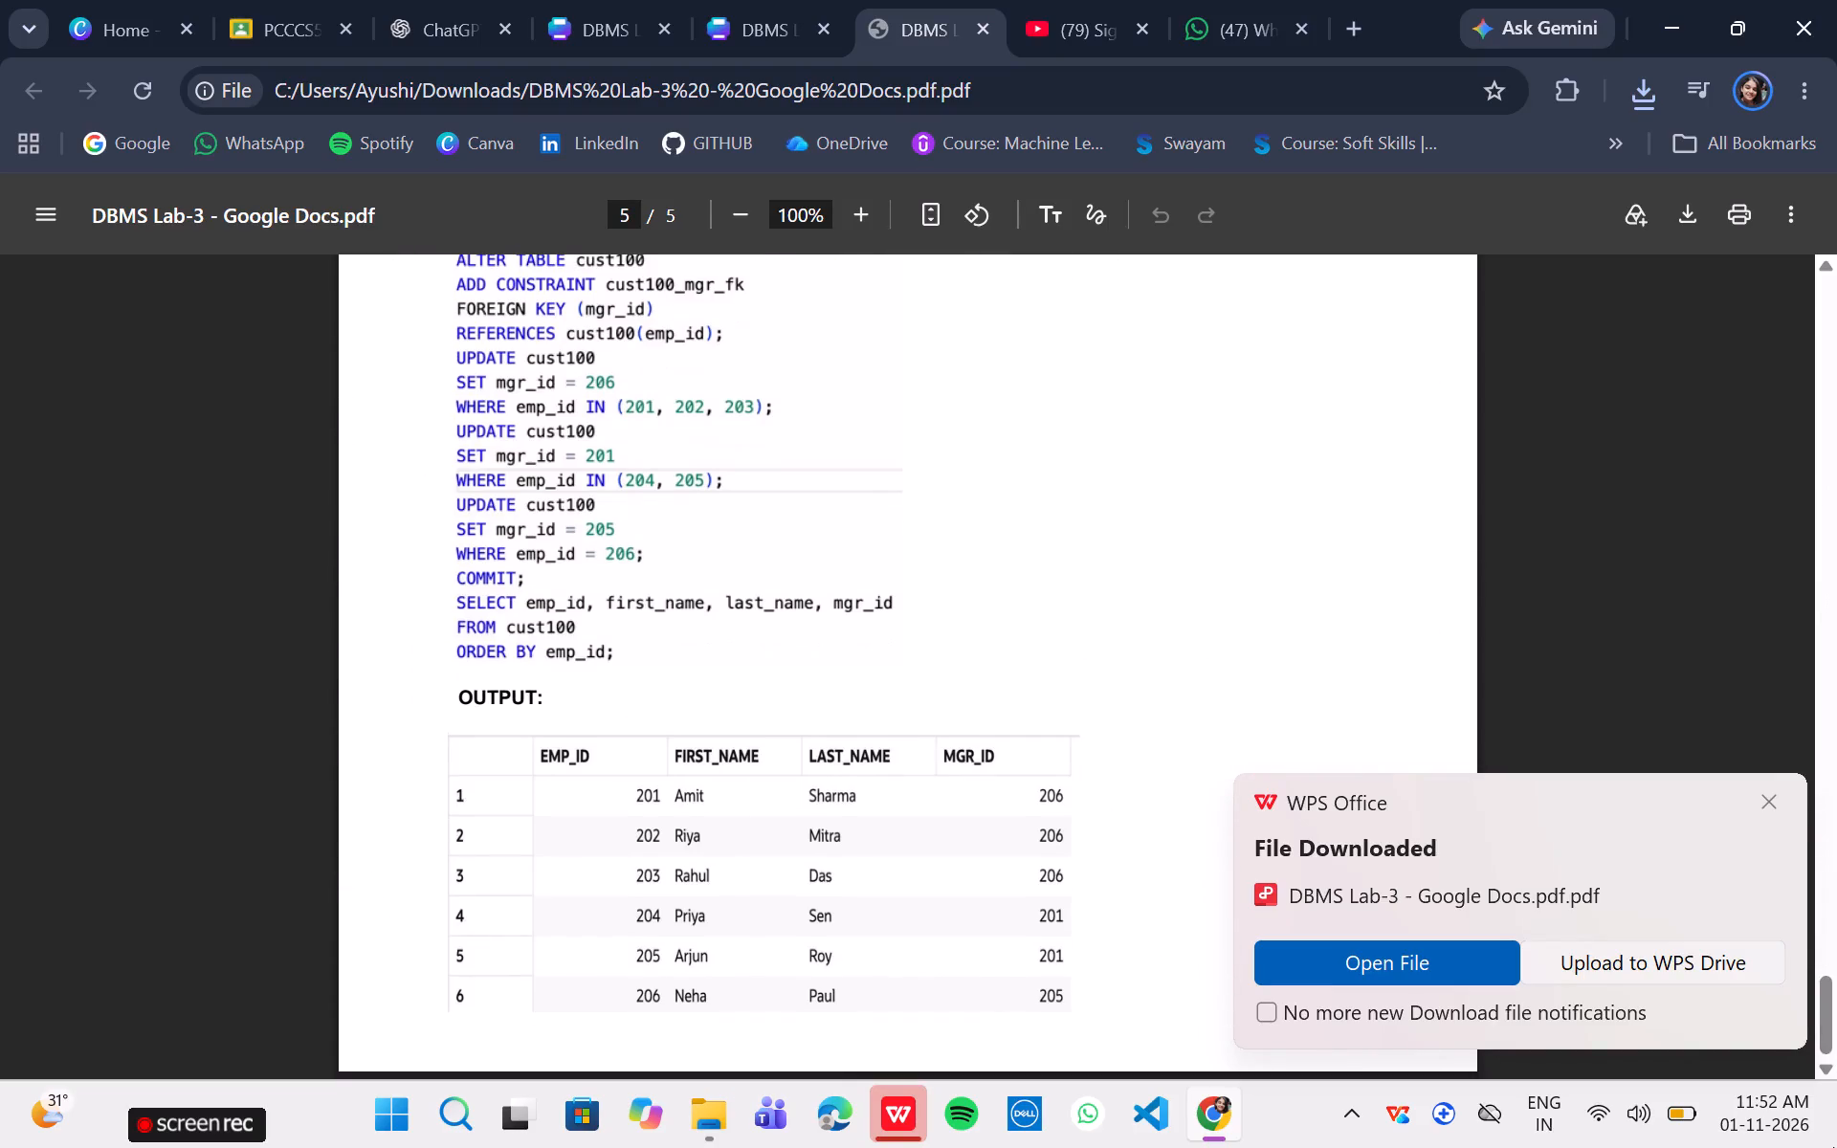
key(ctrl+p)
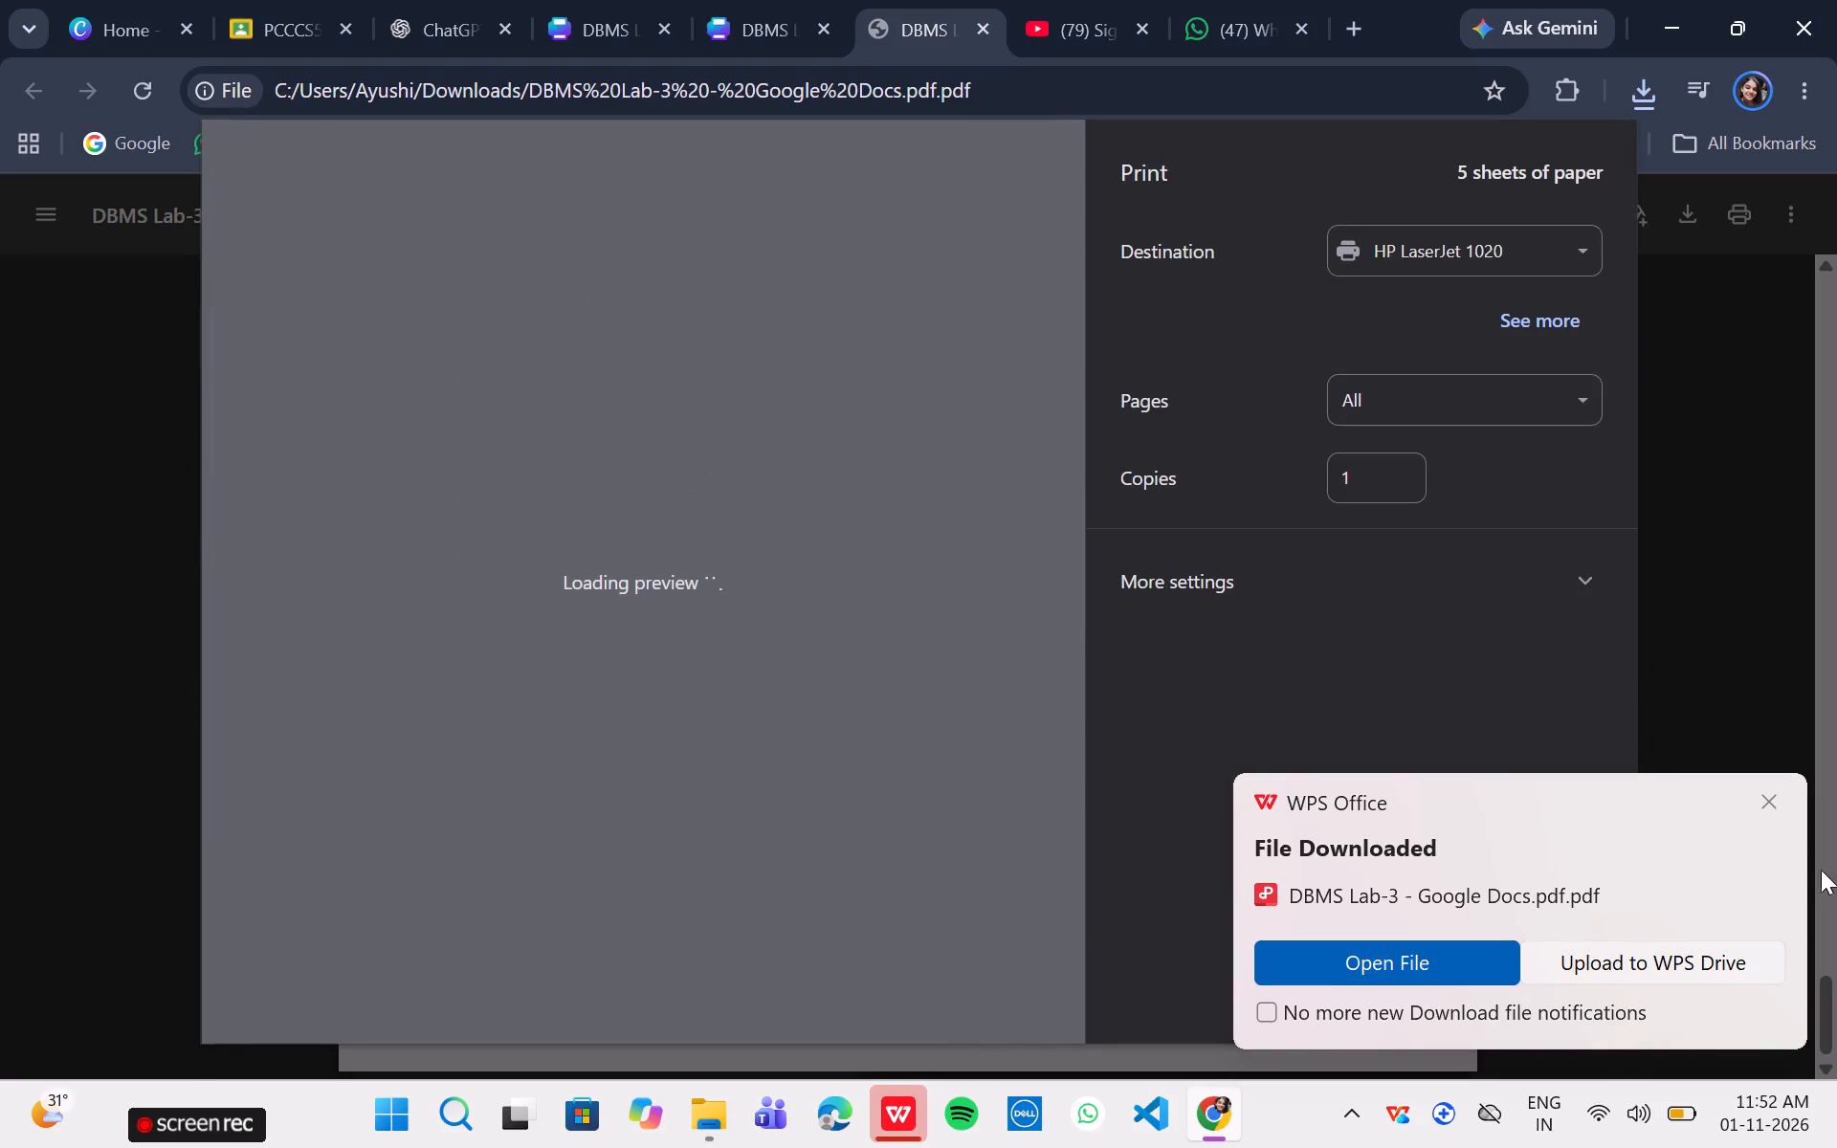
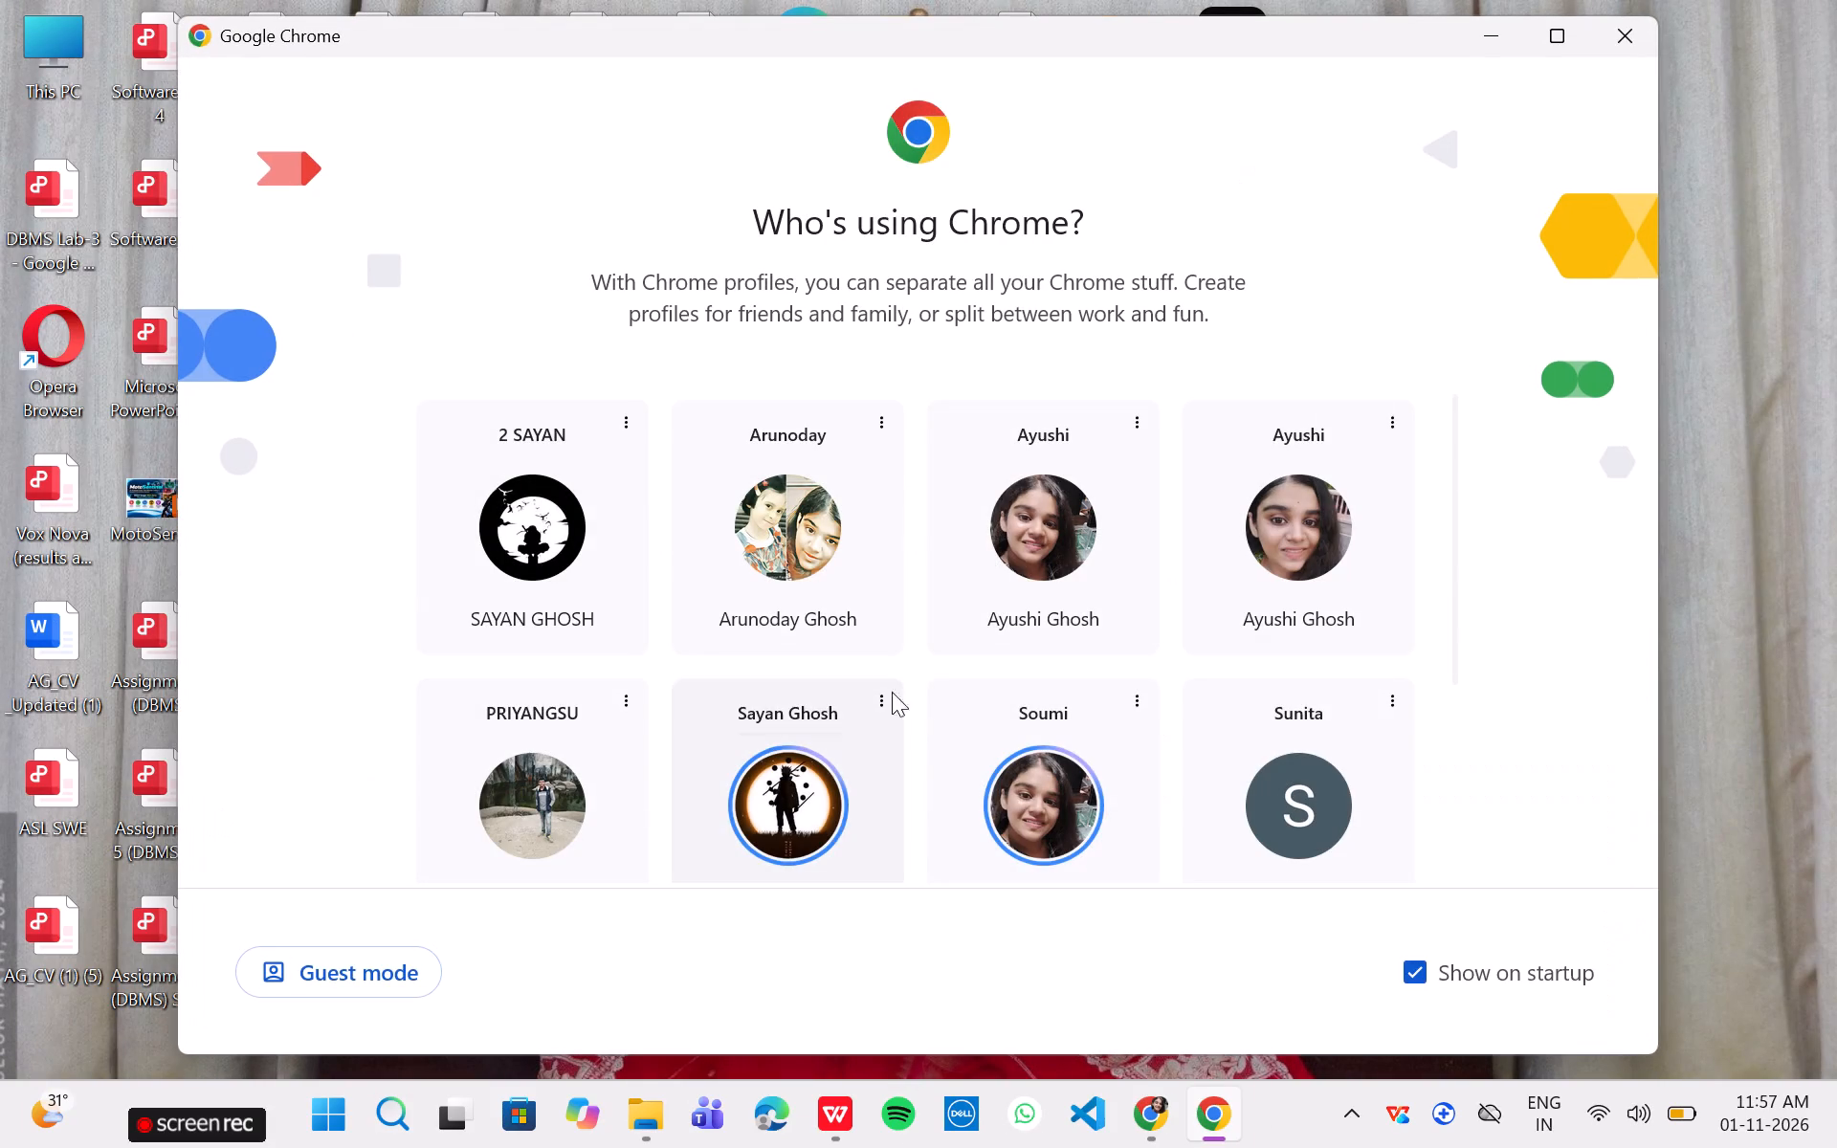
Open Chrome with the profile pictured as a standing silhouette, maximize its window and bring up the browser's options.
click(745, 790)
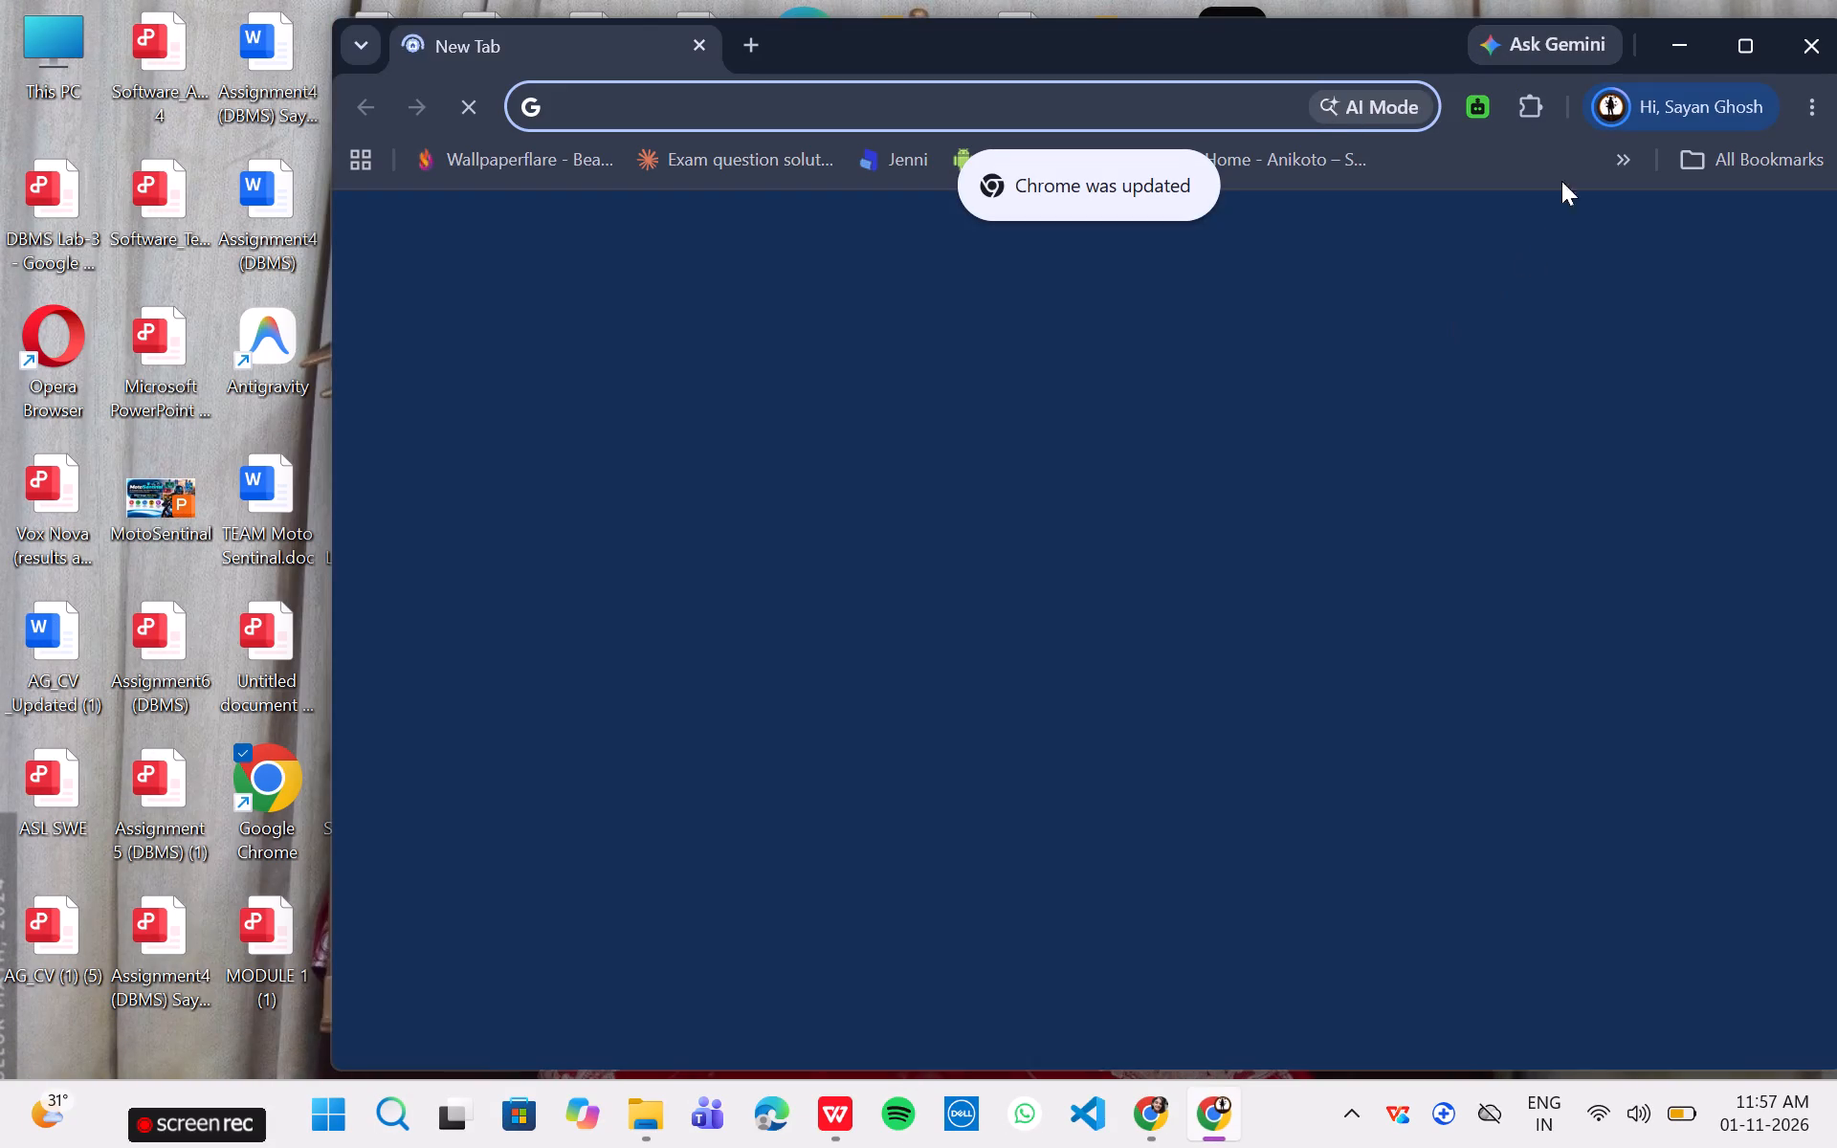
click(1739, 34)
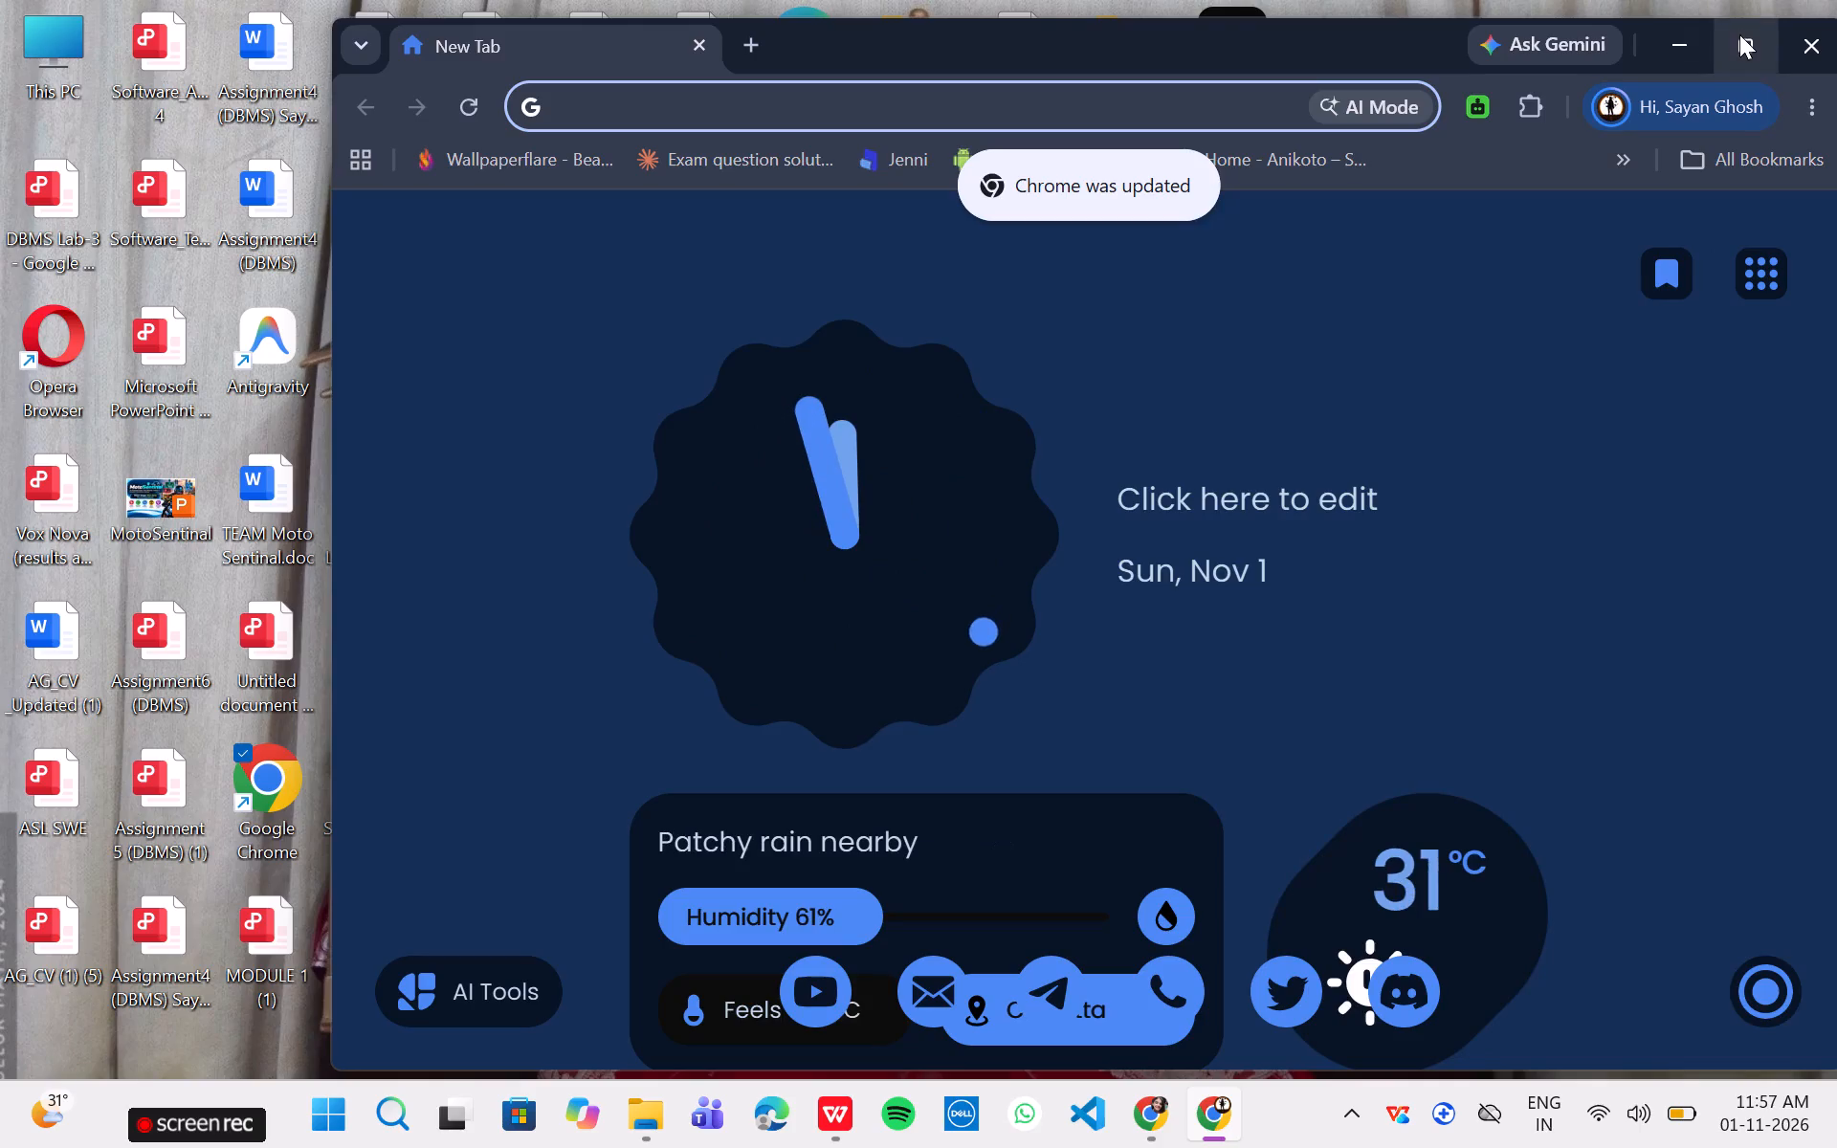
click(1797, 96)
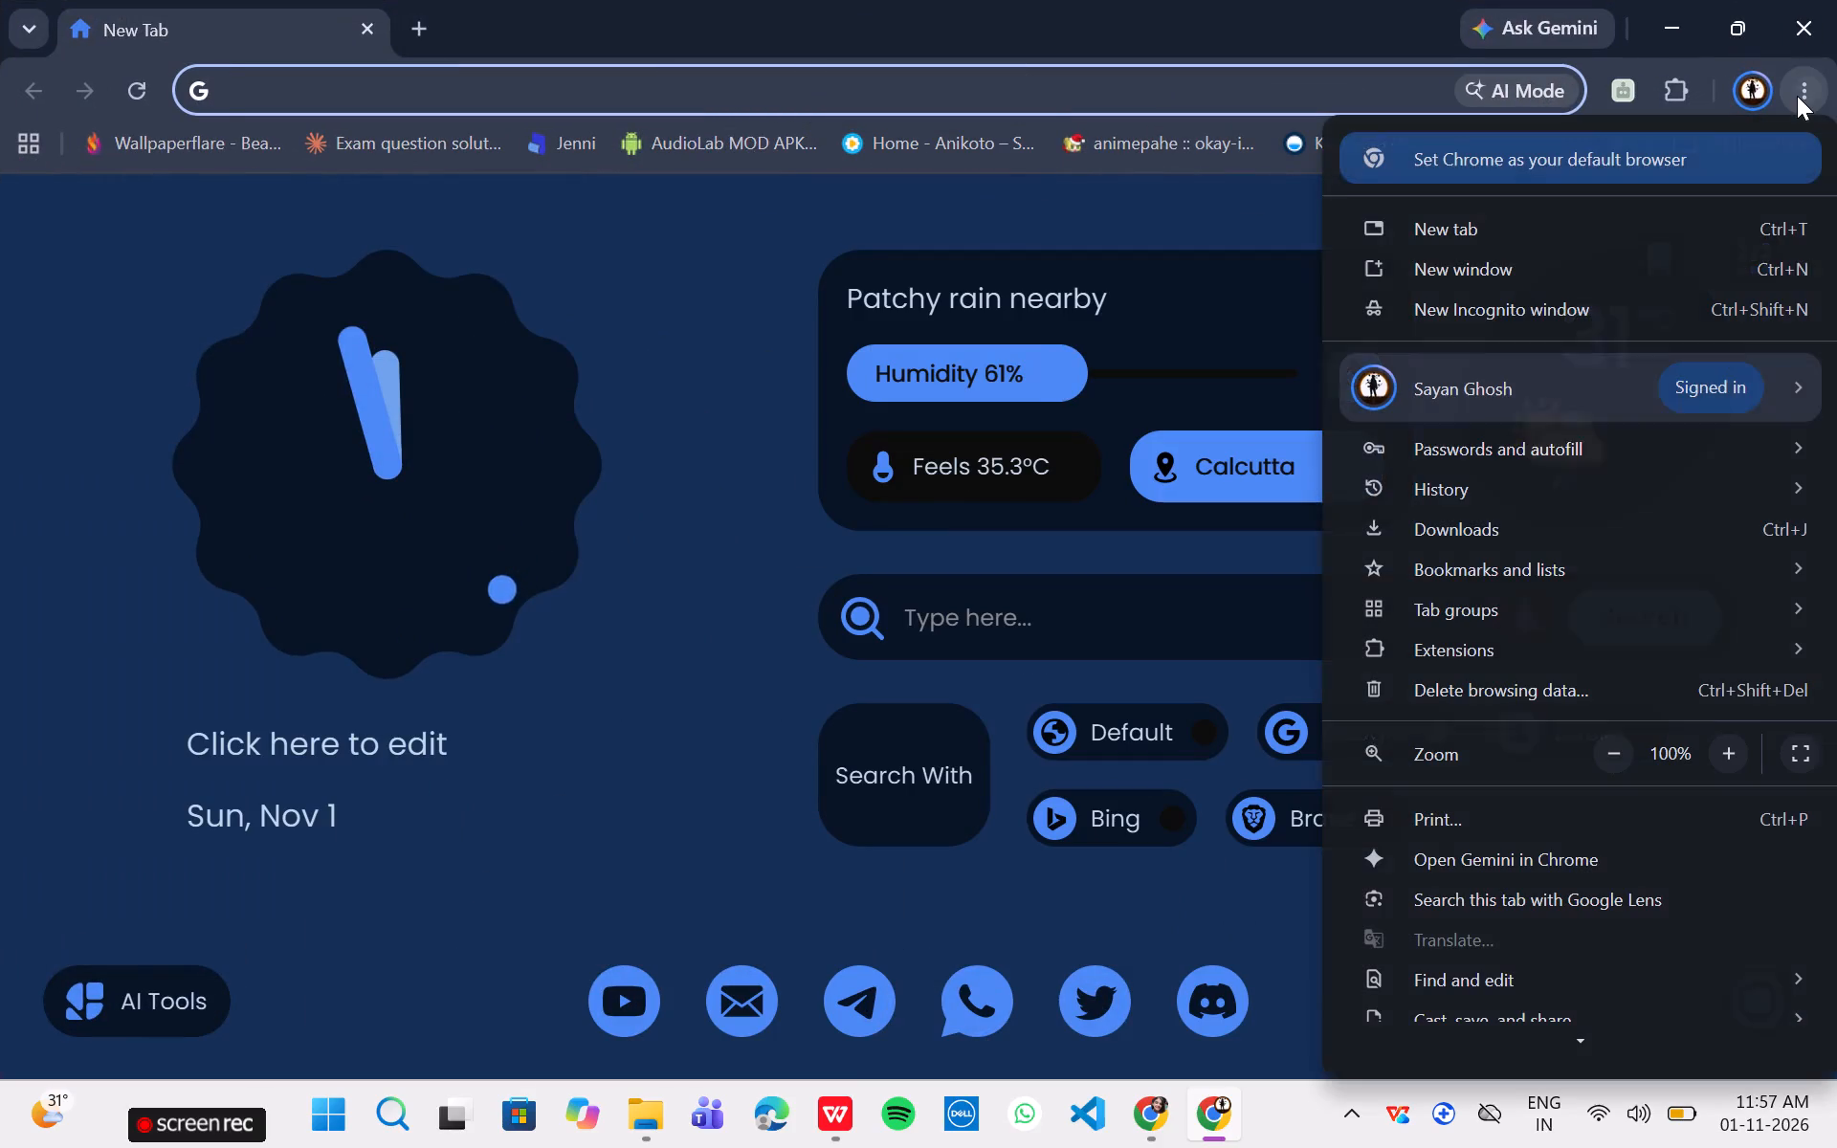
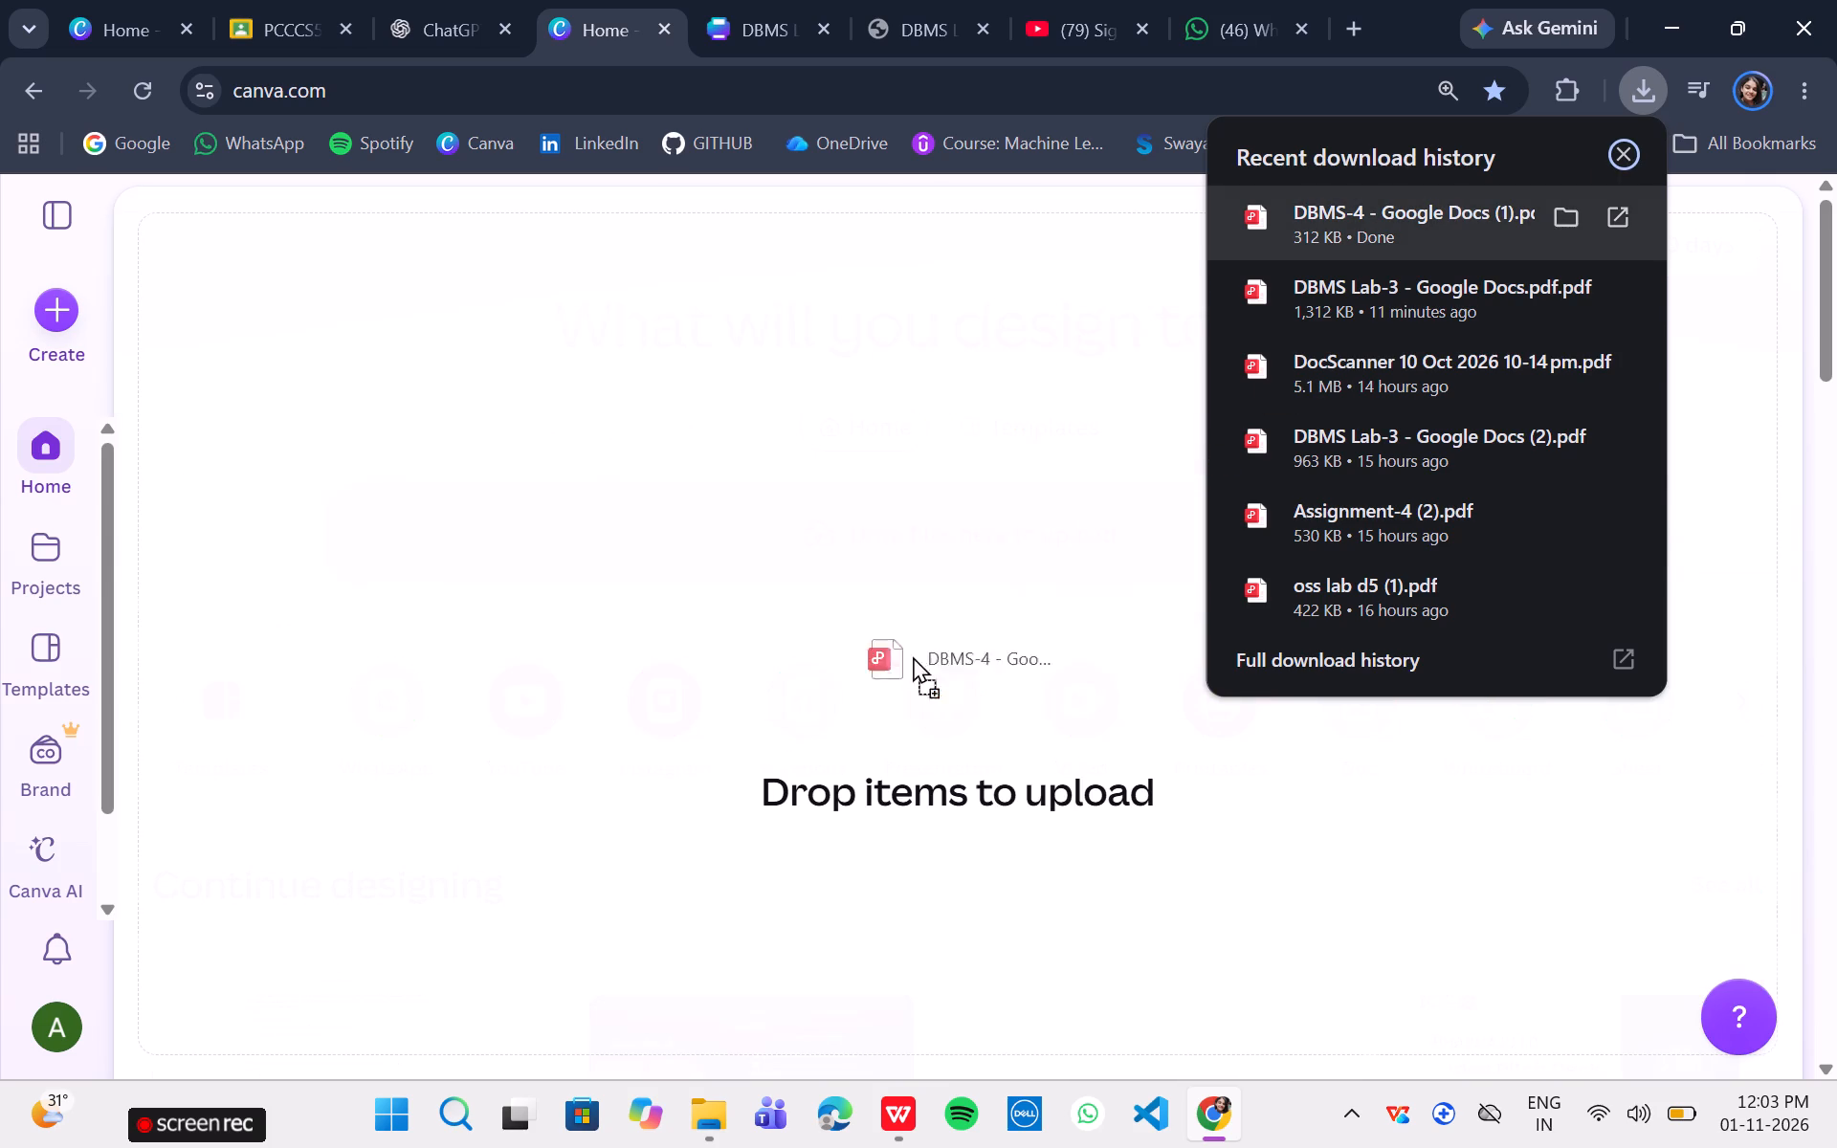
Upload the downloaded DBMS-4 - Google Docs (1).pdf to Canva and open it as an editable design.
drag(913, 656, 828, 735)
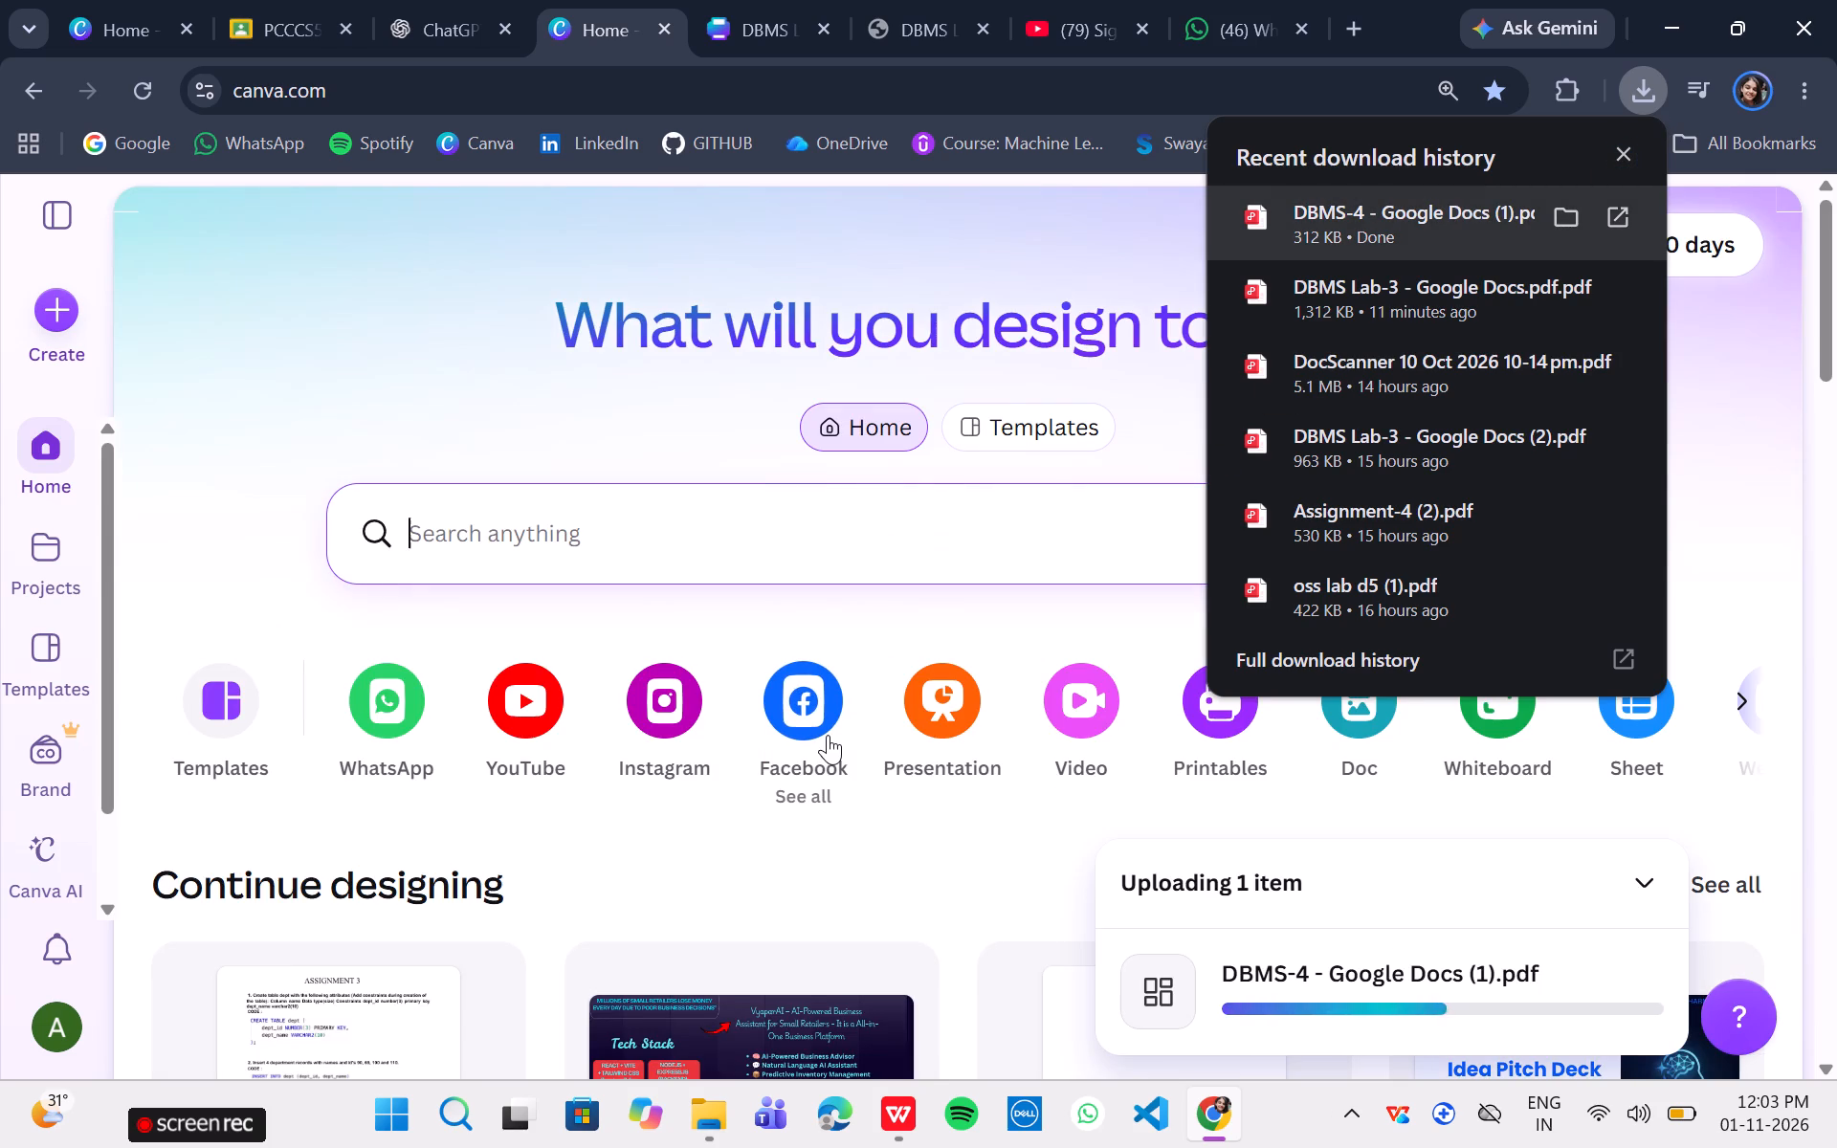
click(561, 340)
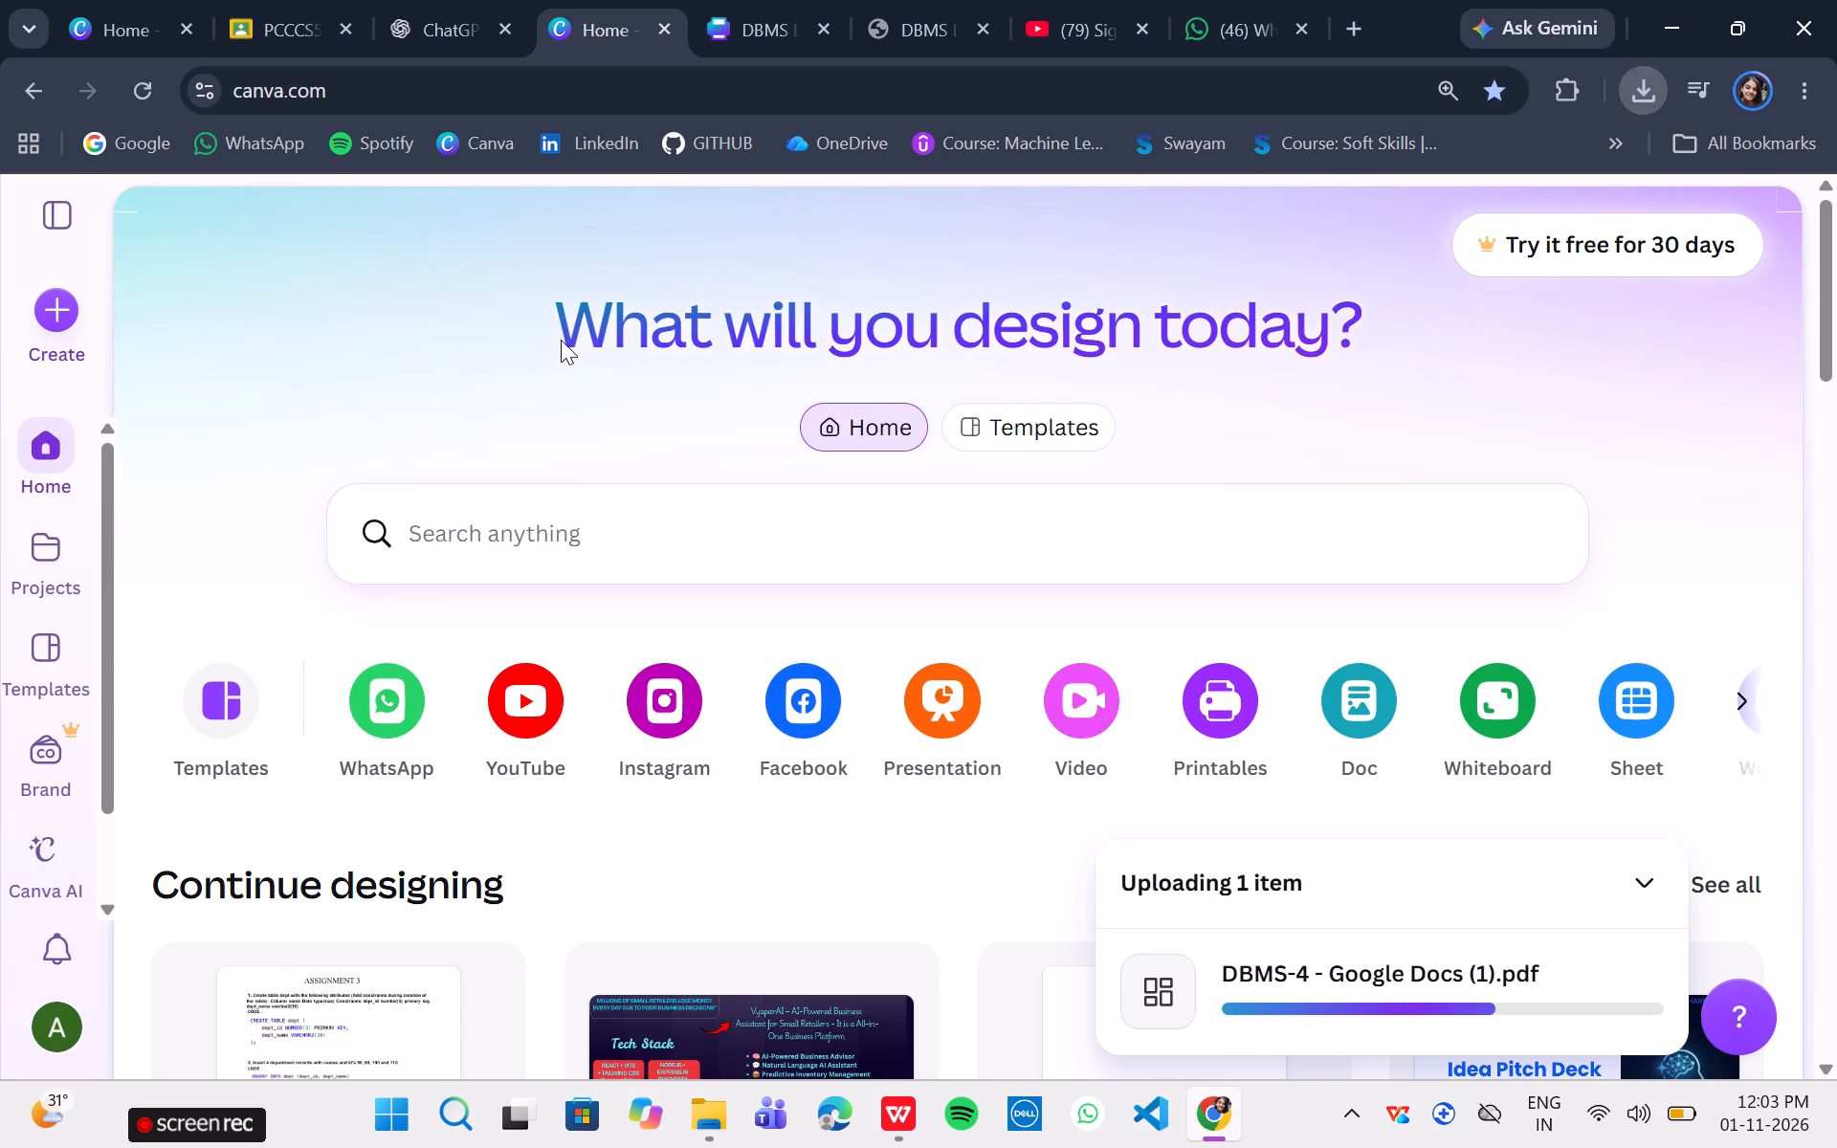
click(1493, 982)
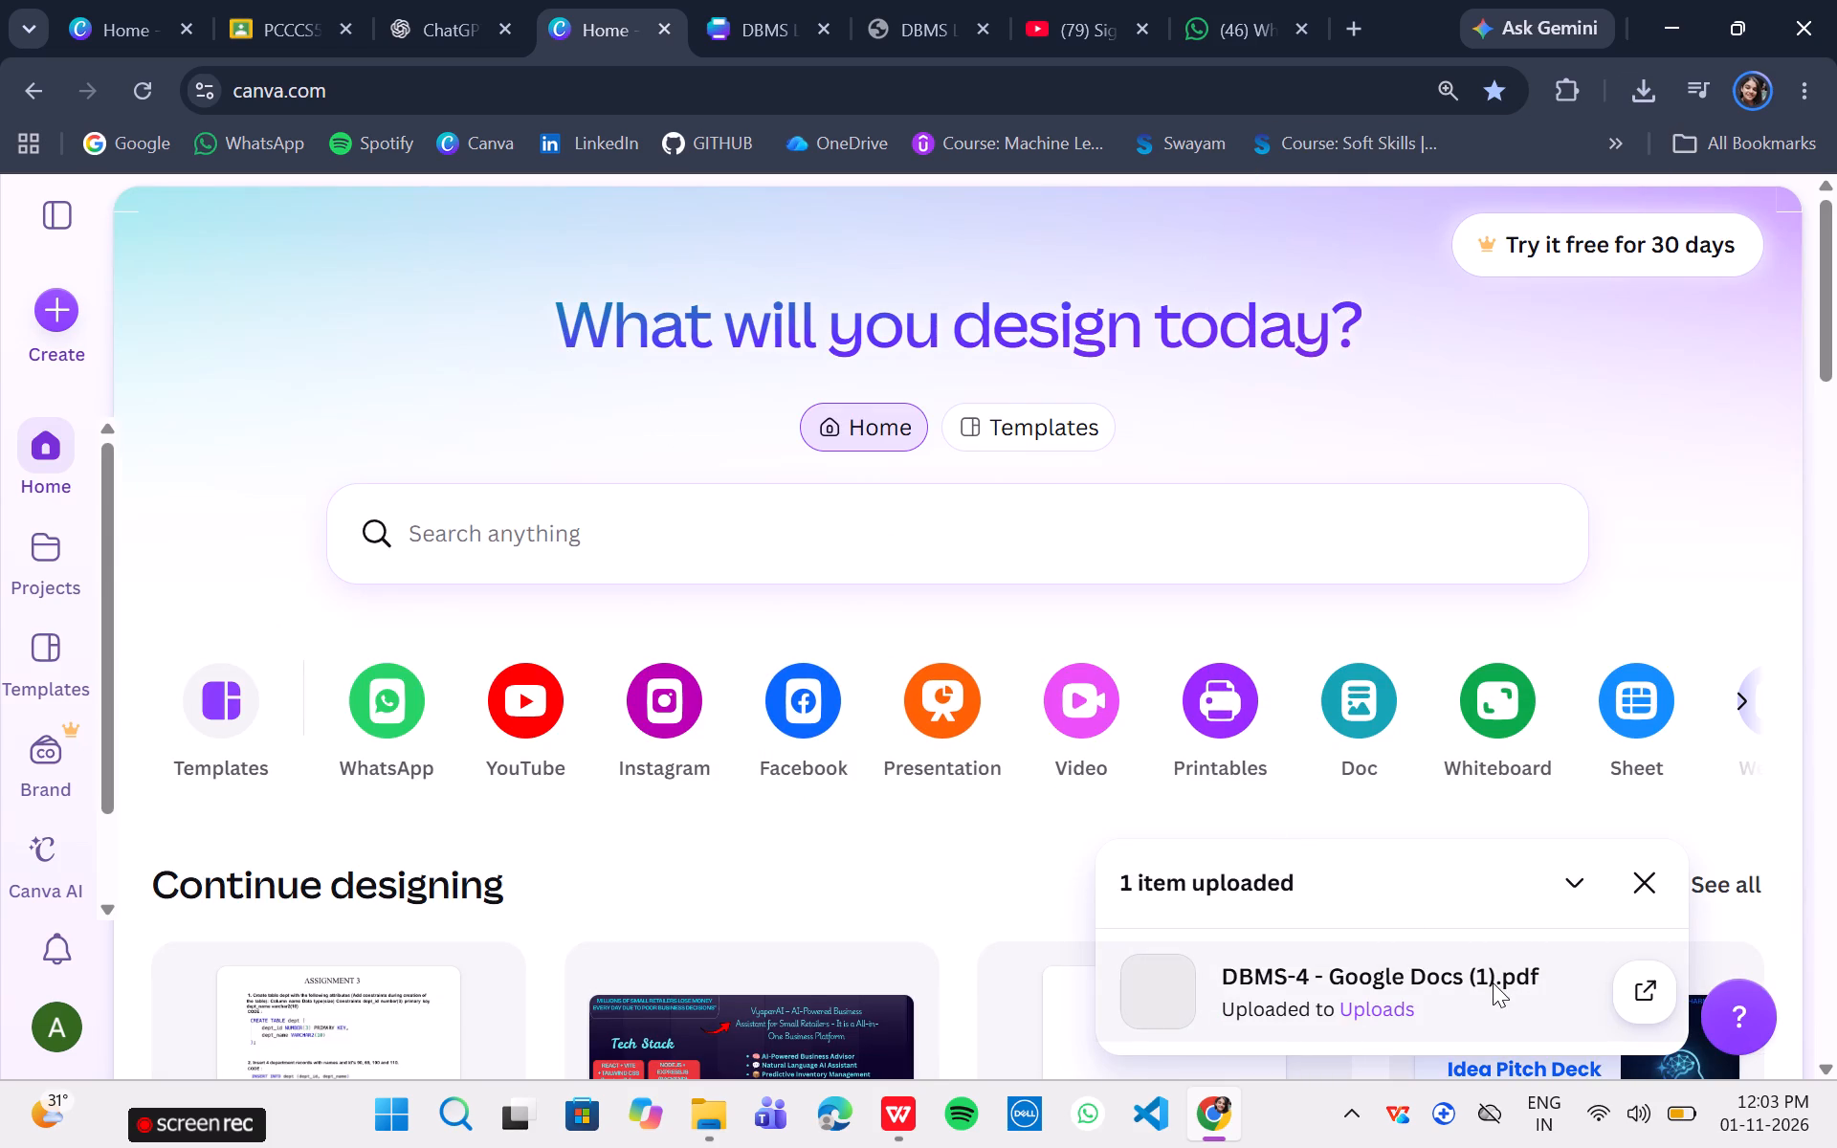
click(1629, 988)
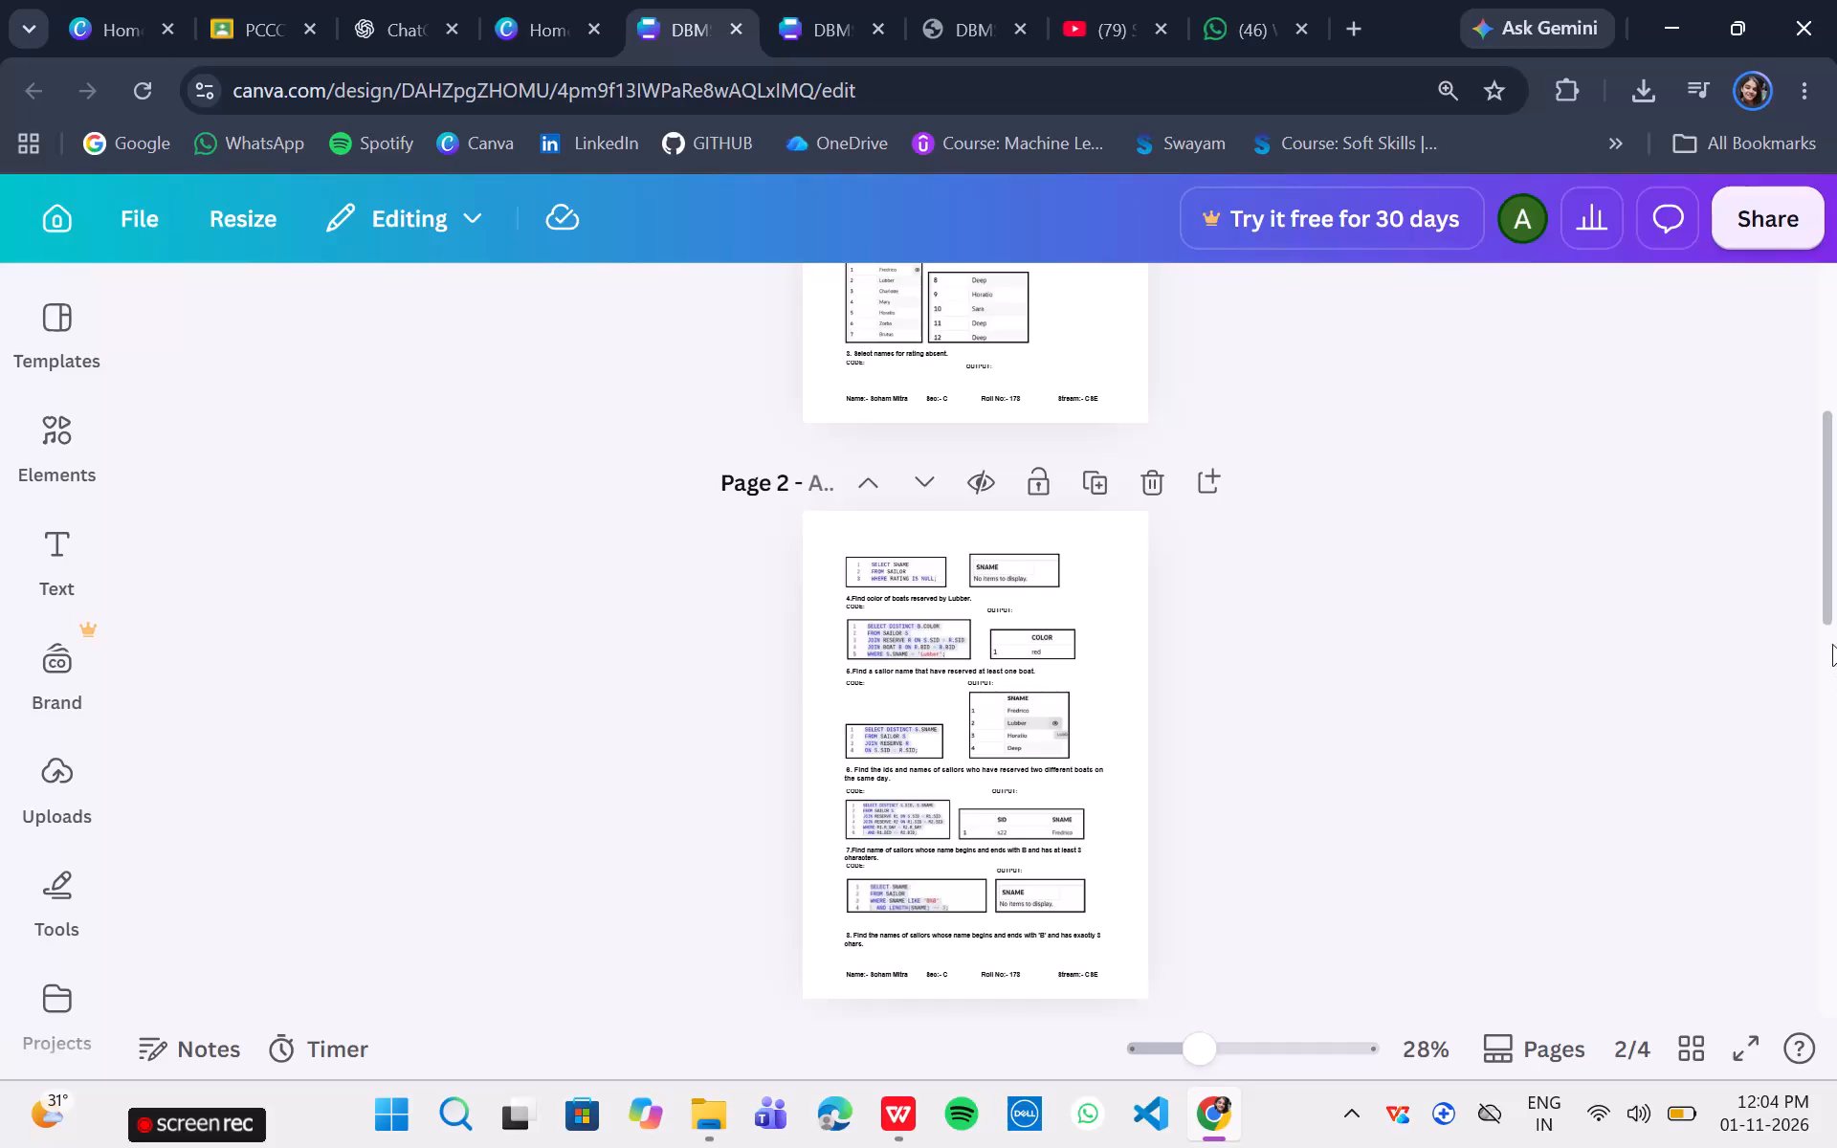
Remove the blue ruled lines around the title and topic on page 1 by moving their graphic off the page.
drag(1829, 600, 1836, 445)
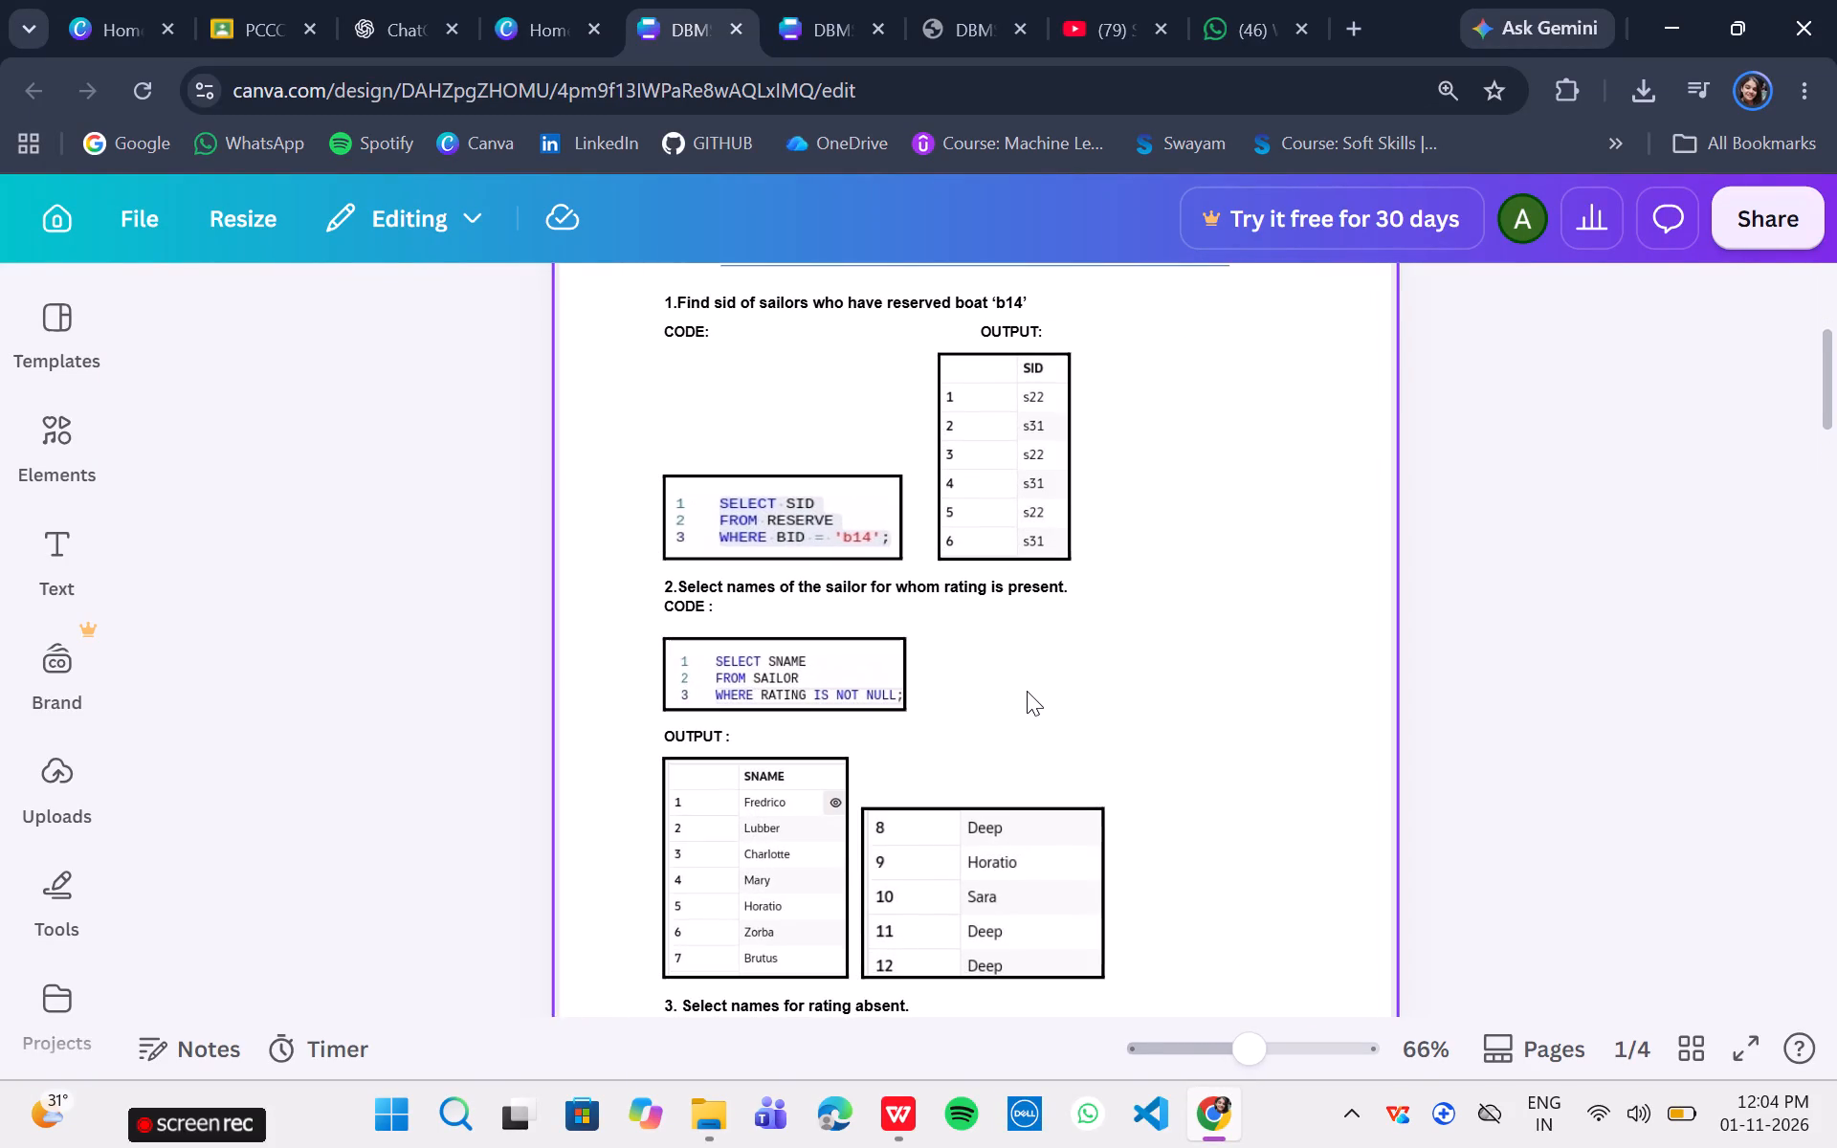
drag(1831, 404, 1836, 335)
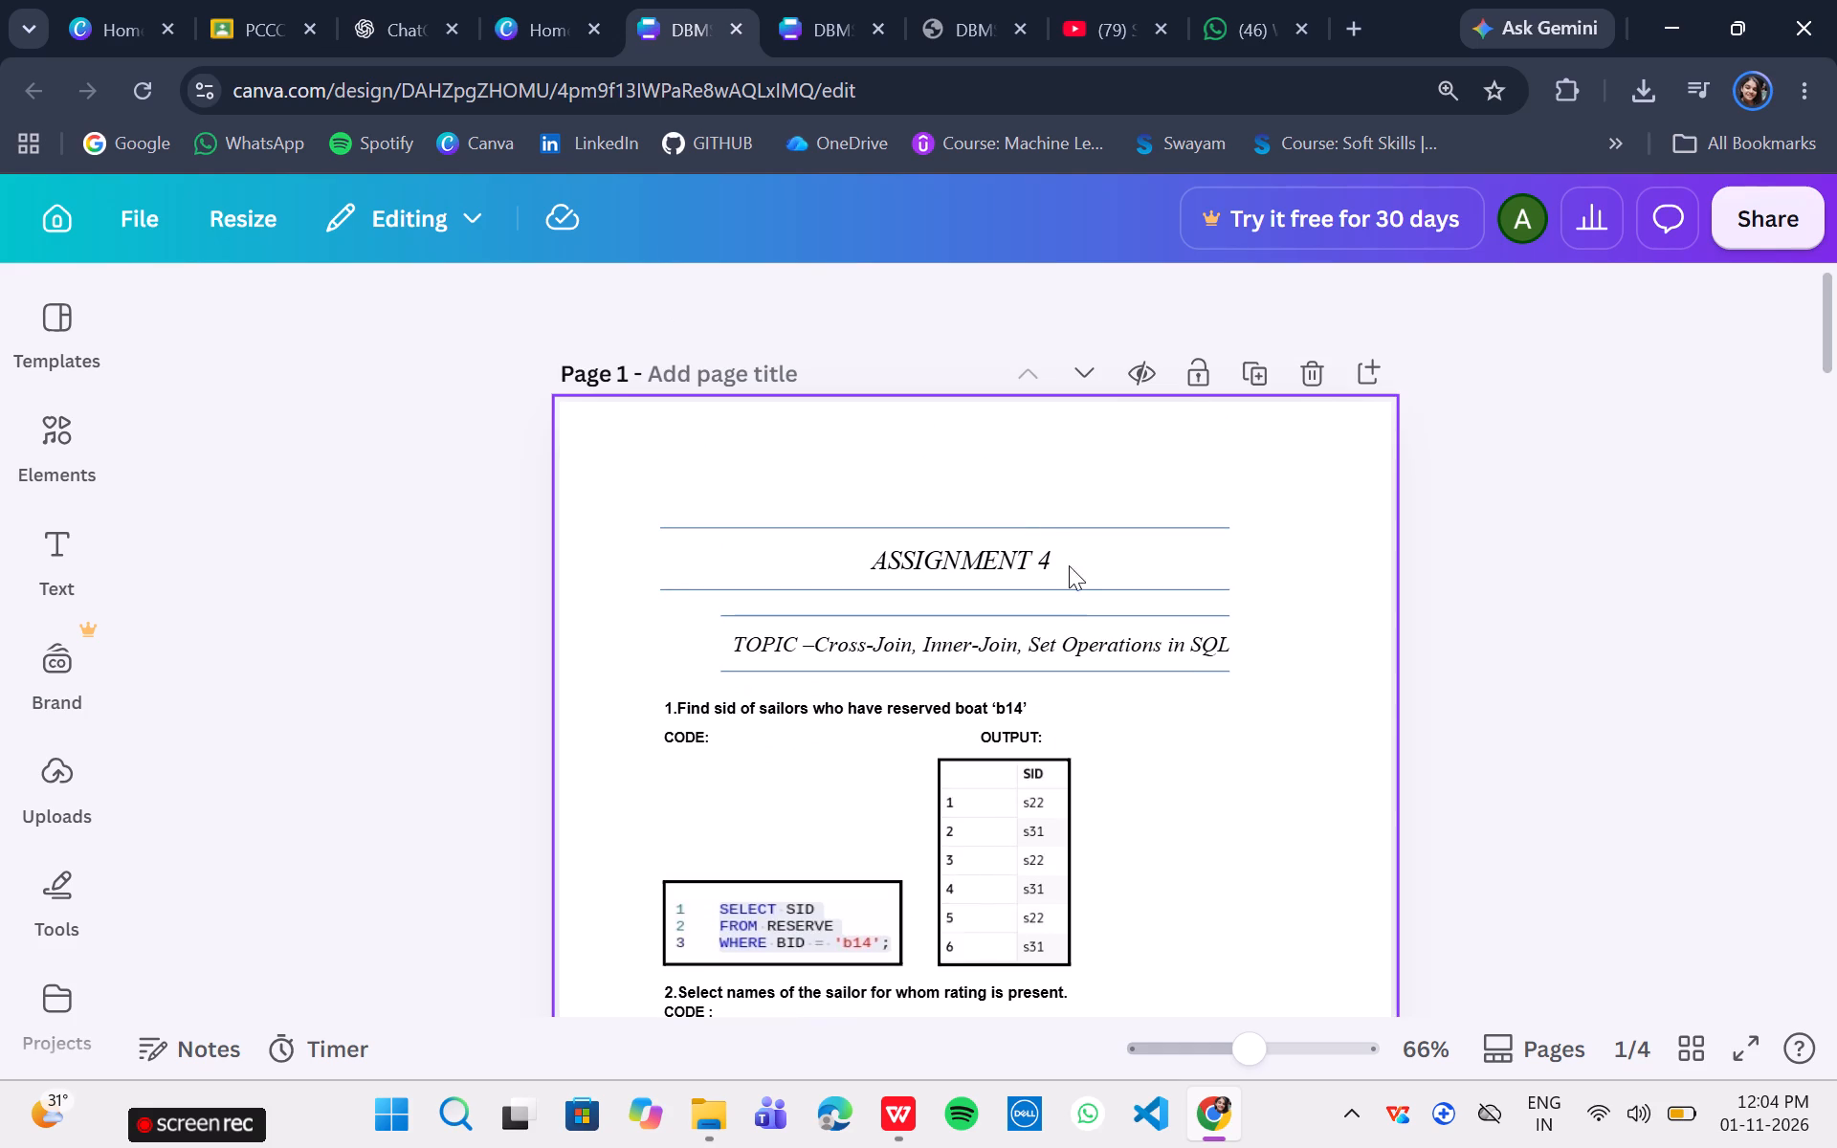
click(1078, 593)
drag(1078, 593, 1070, 561)
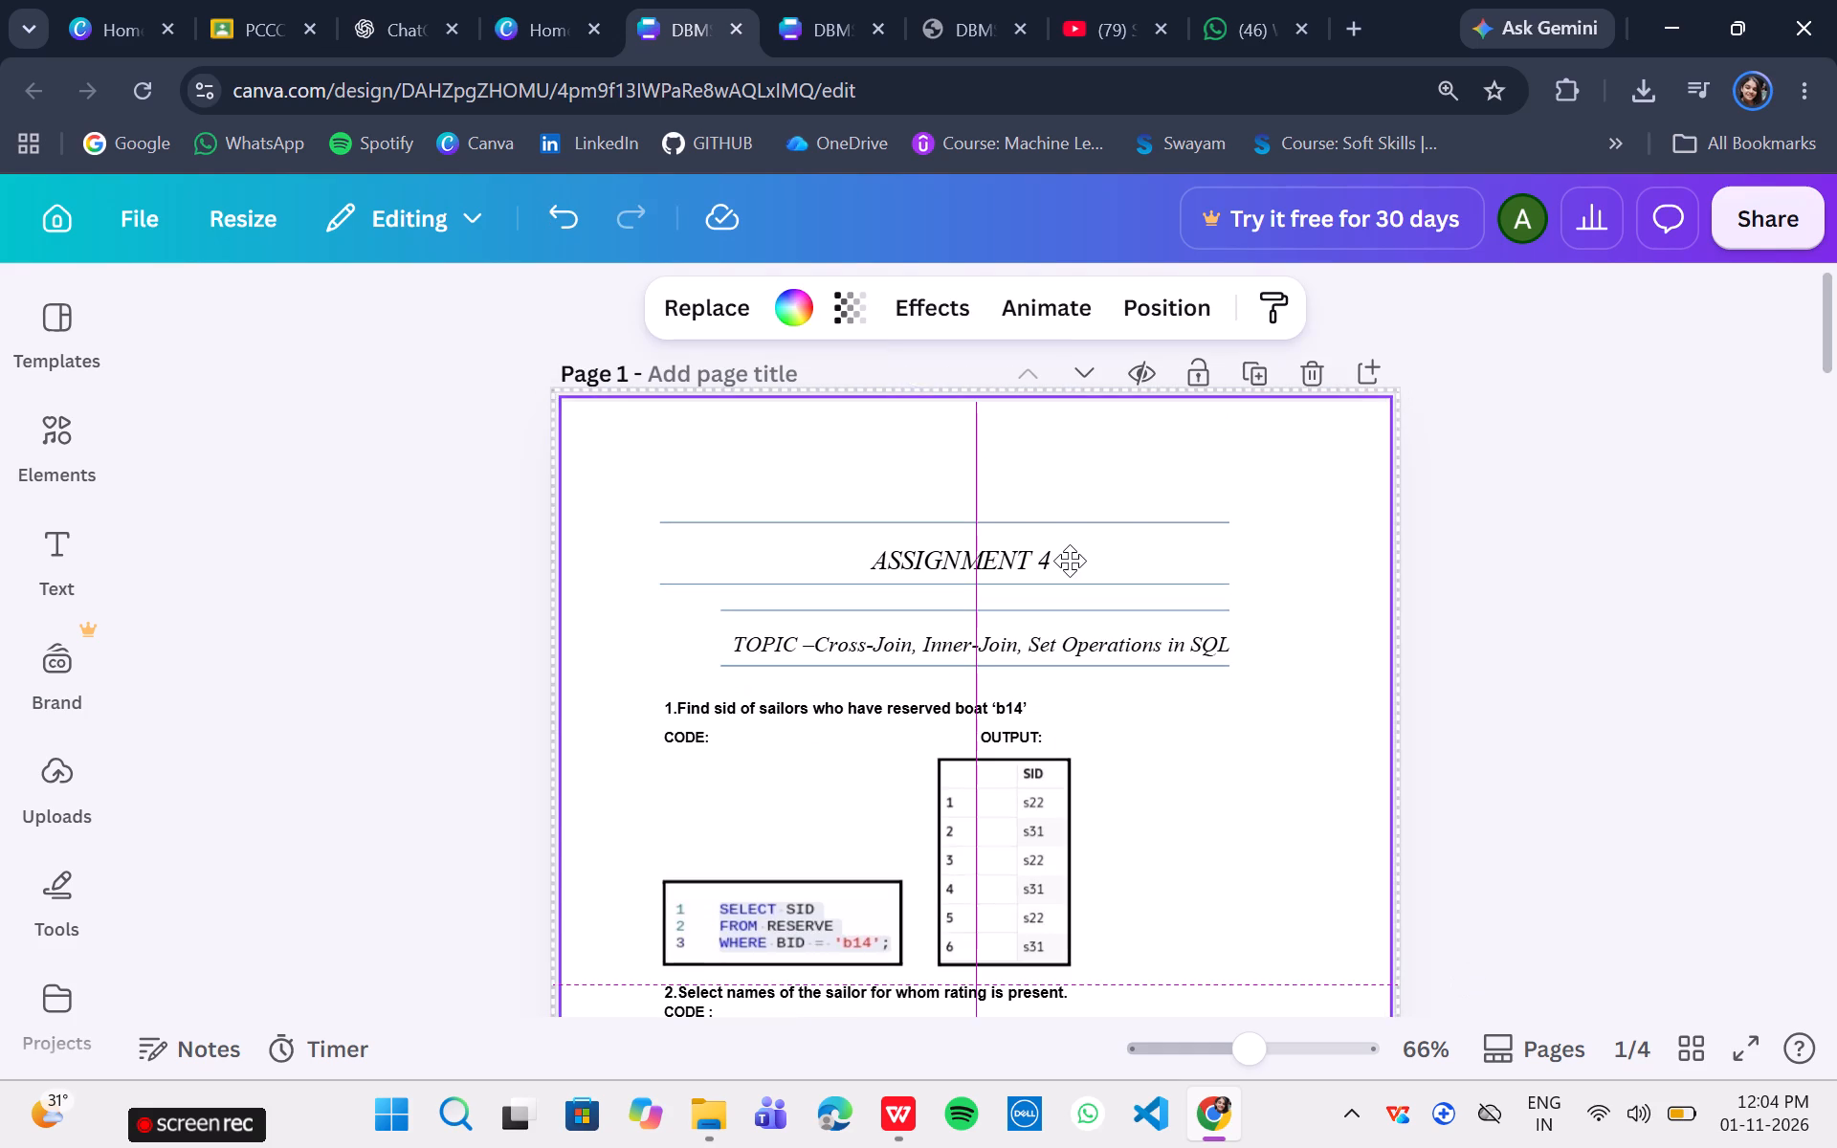
drag(1070, 561, 11, 1147)
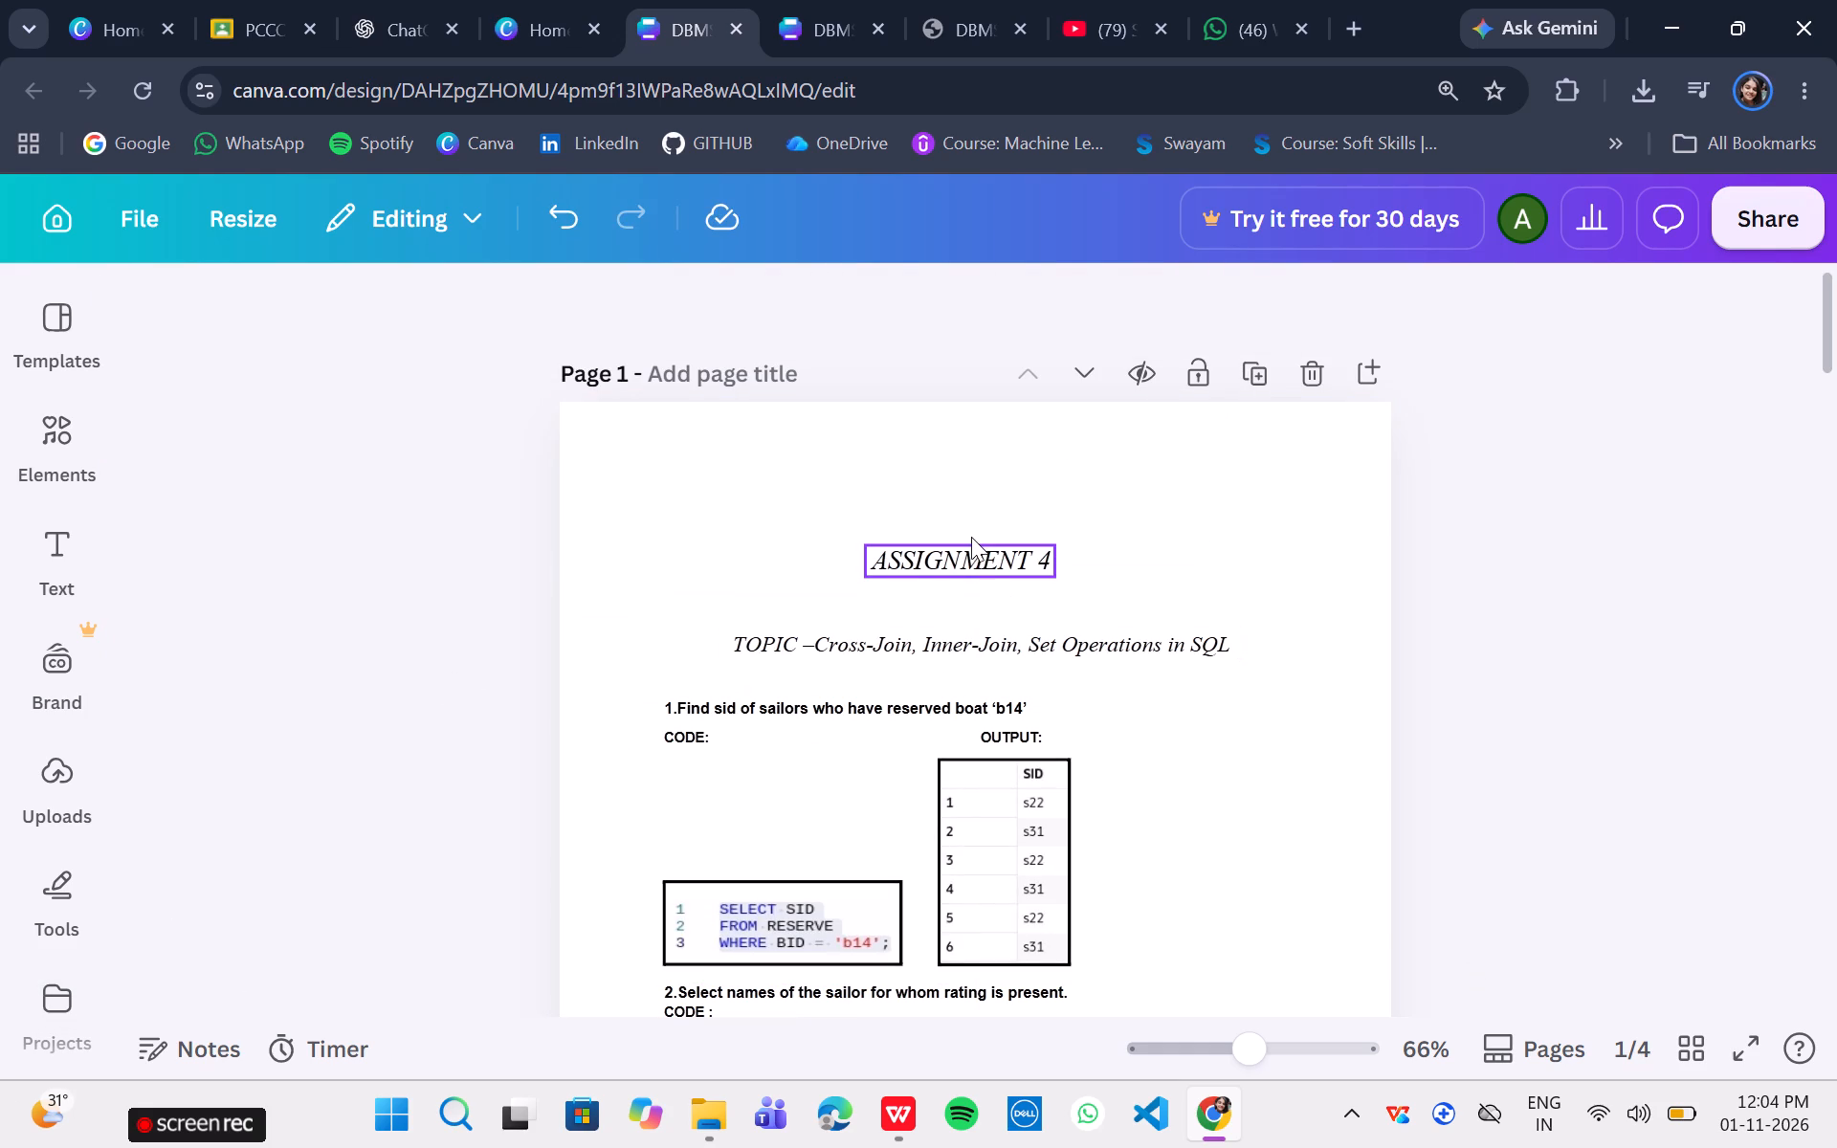
Remove the italics from the ASSIGNMENT 4 title and move it up near the top of page 1.
triple_click(971, 554)
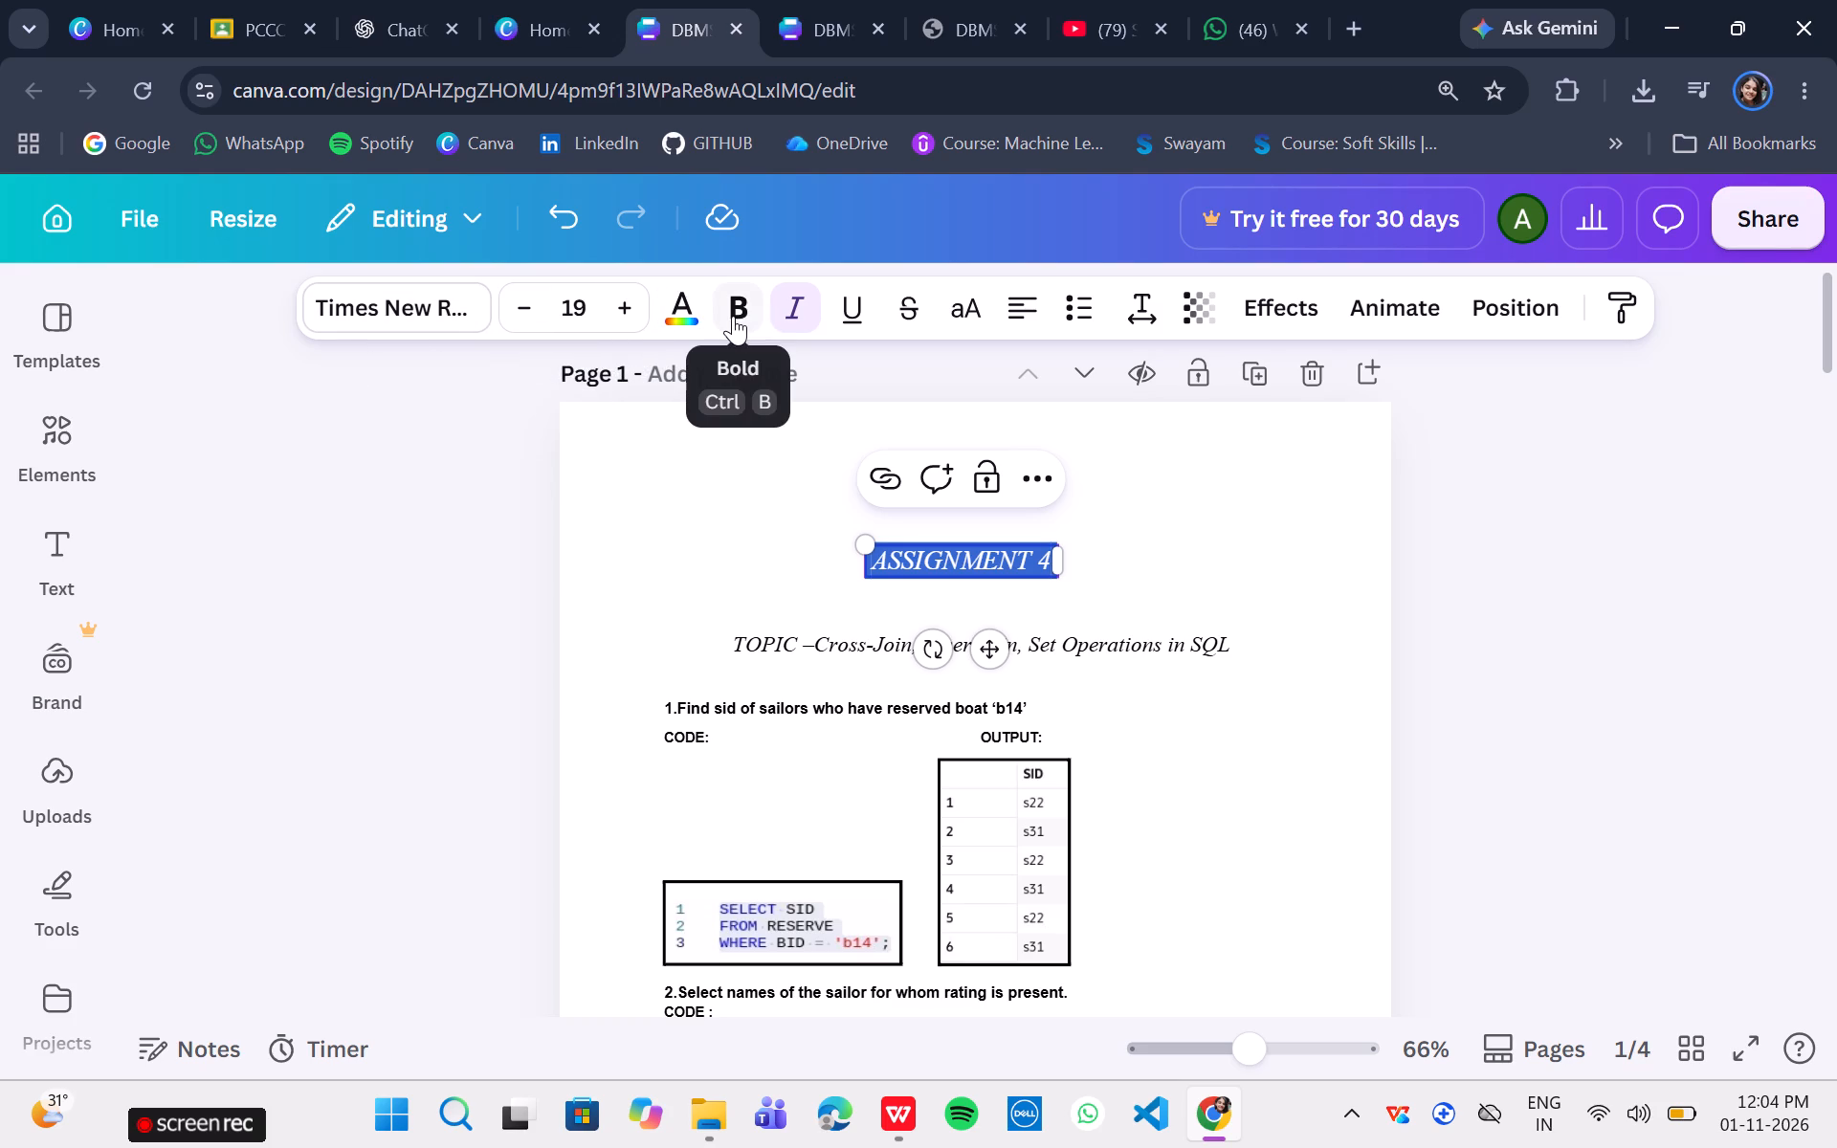
click(806, 304)
drag(1007, 643, 1006, 577)
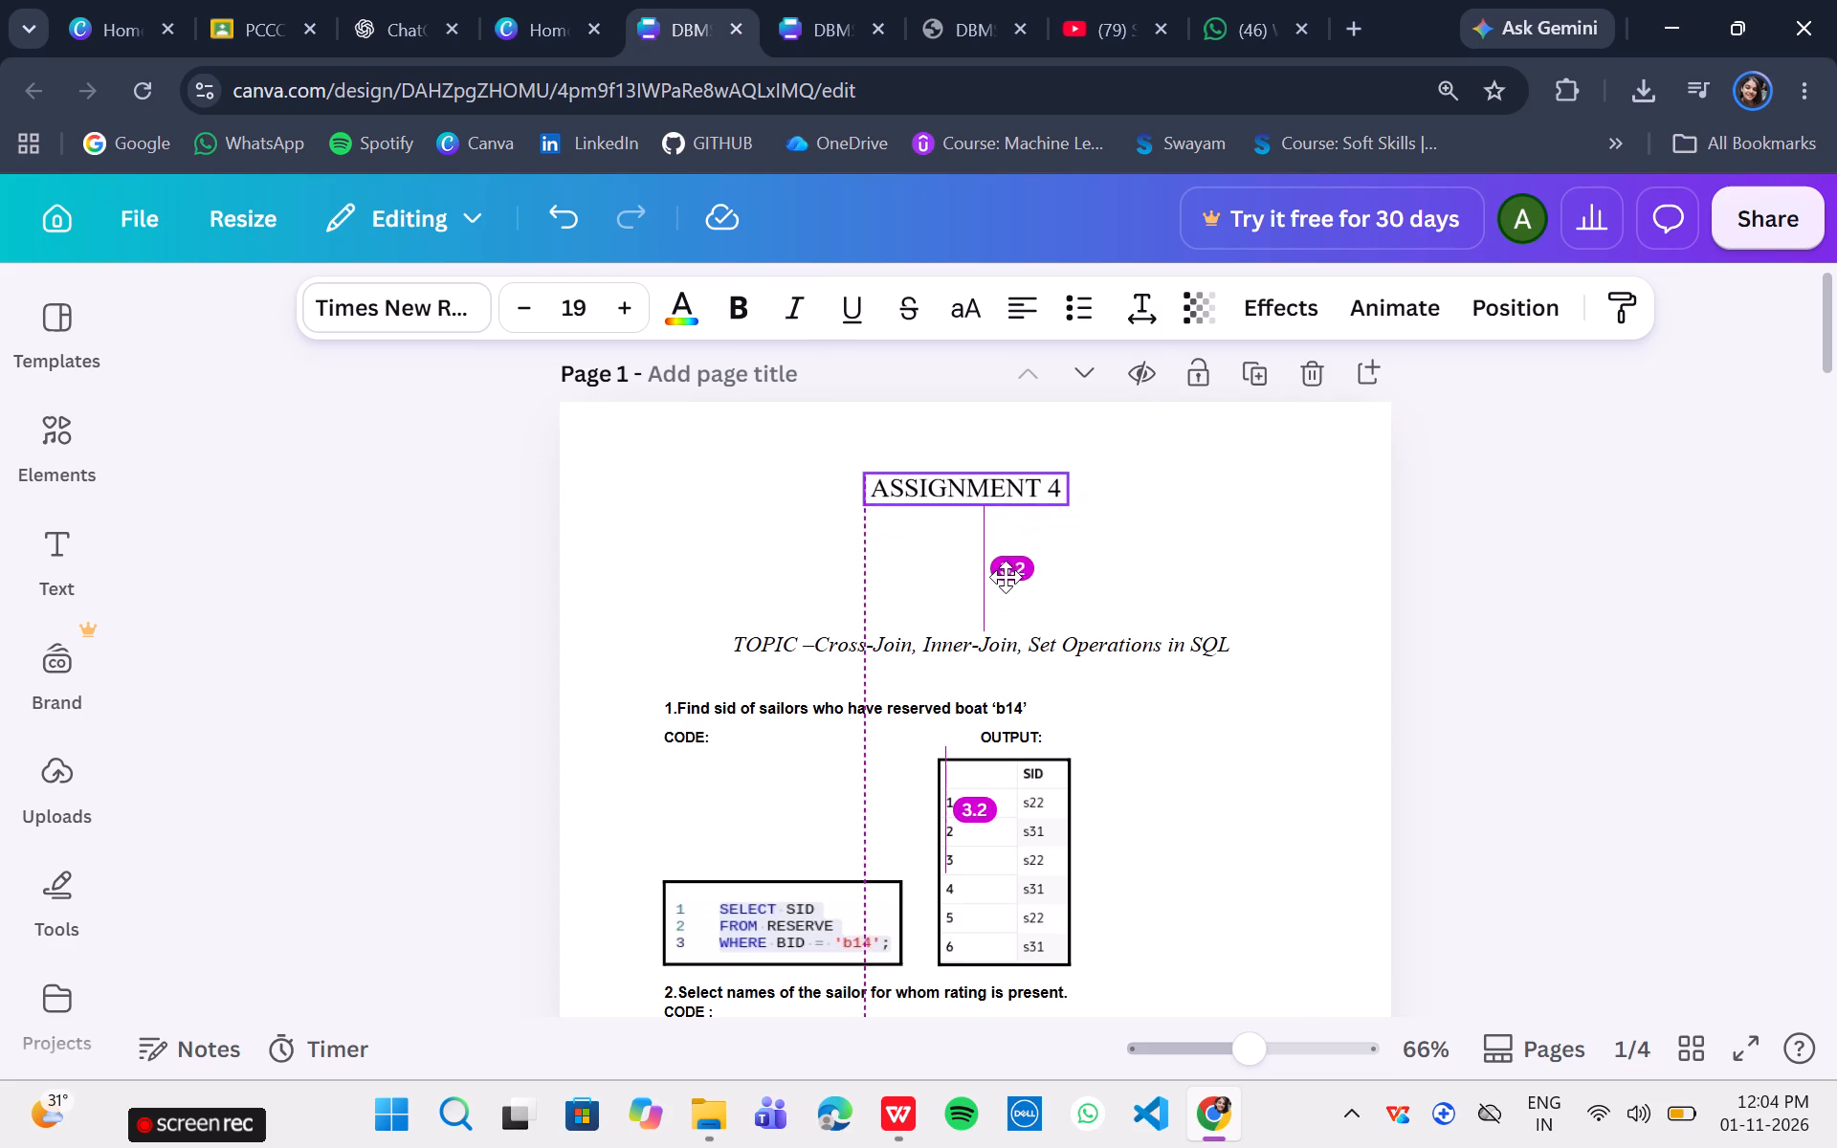
drag(1006, 577, 1007, 574)
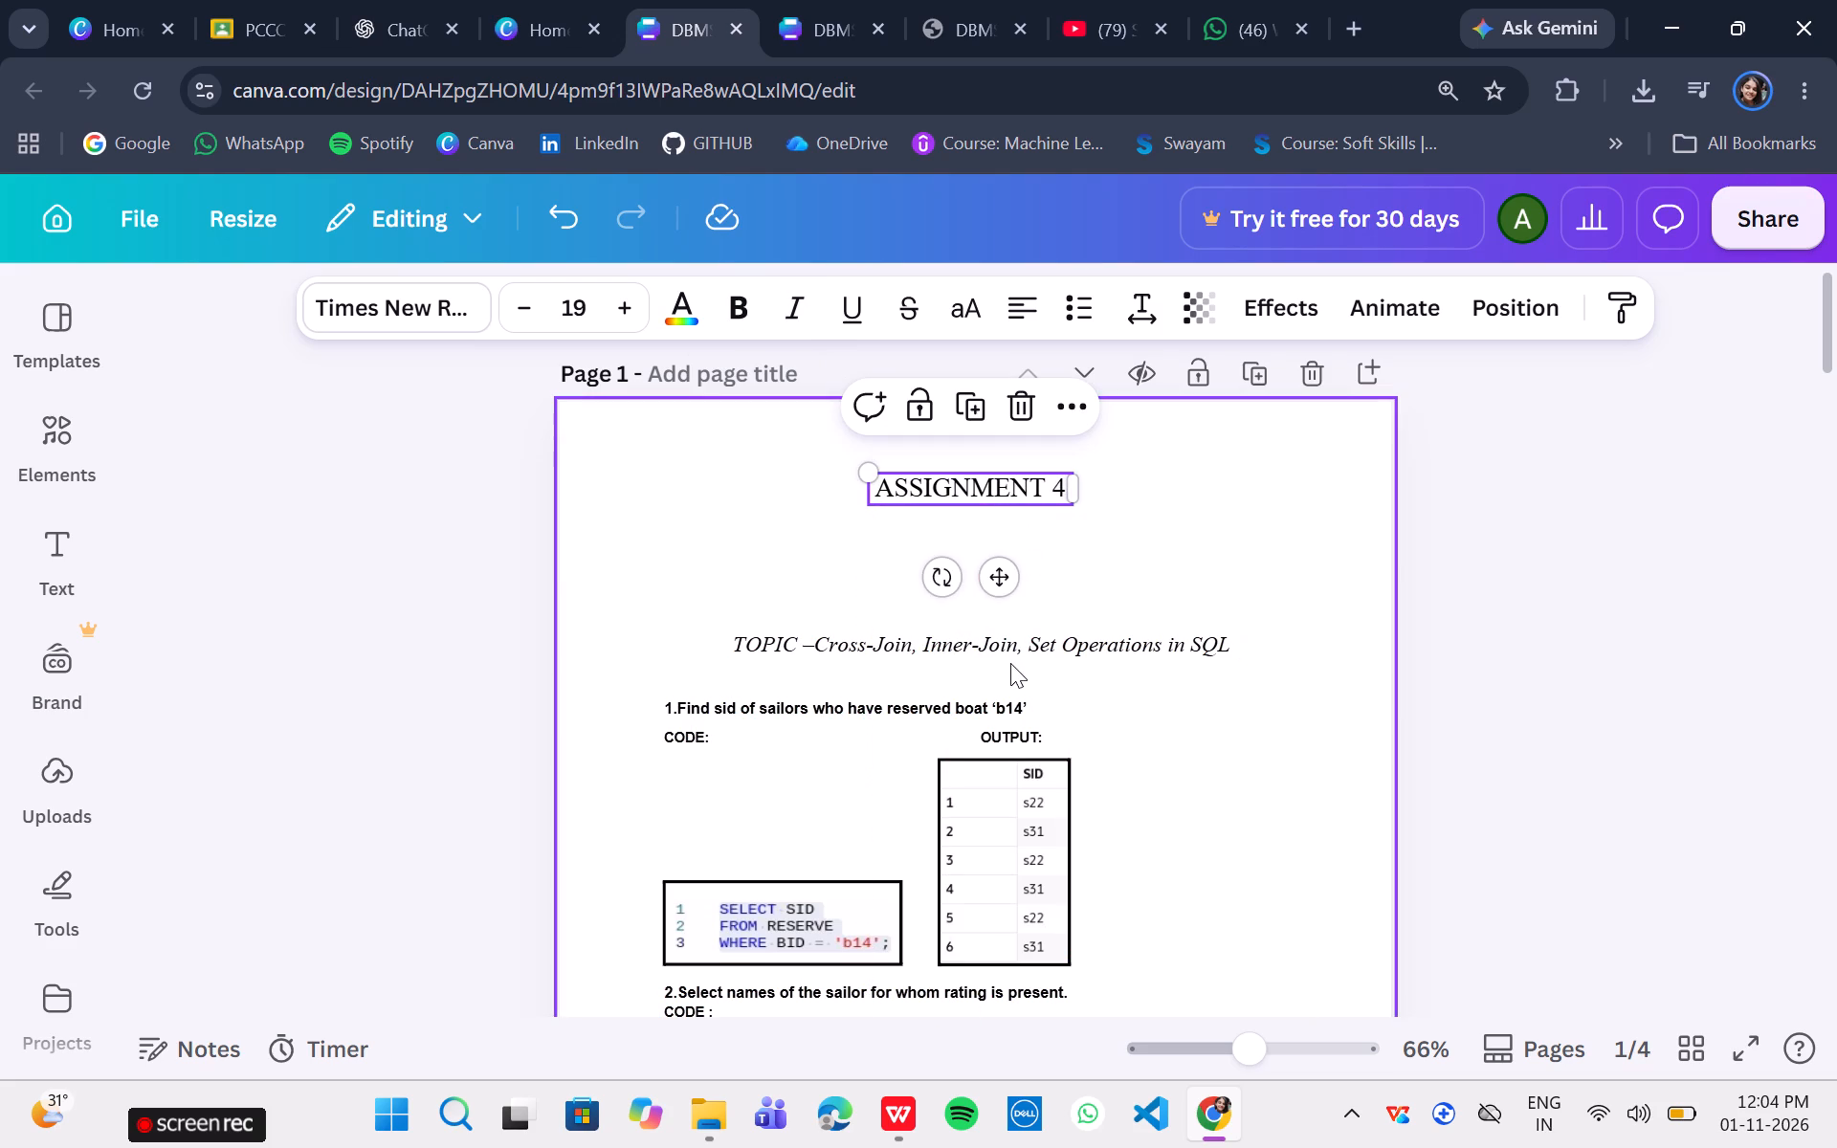
Delete the TOPIC line about Cross-Join, Inner-Join and Set Operations from page 1.
click(1050, 646)
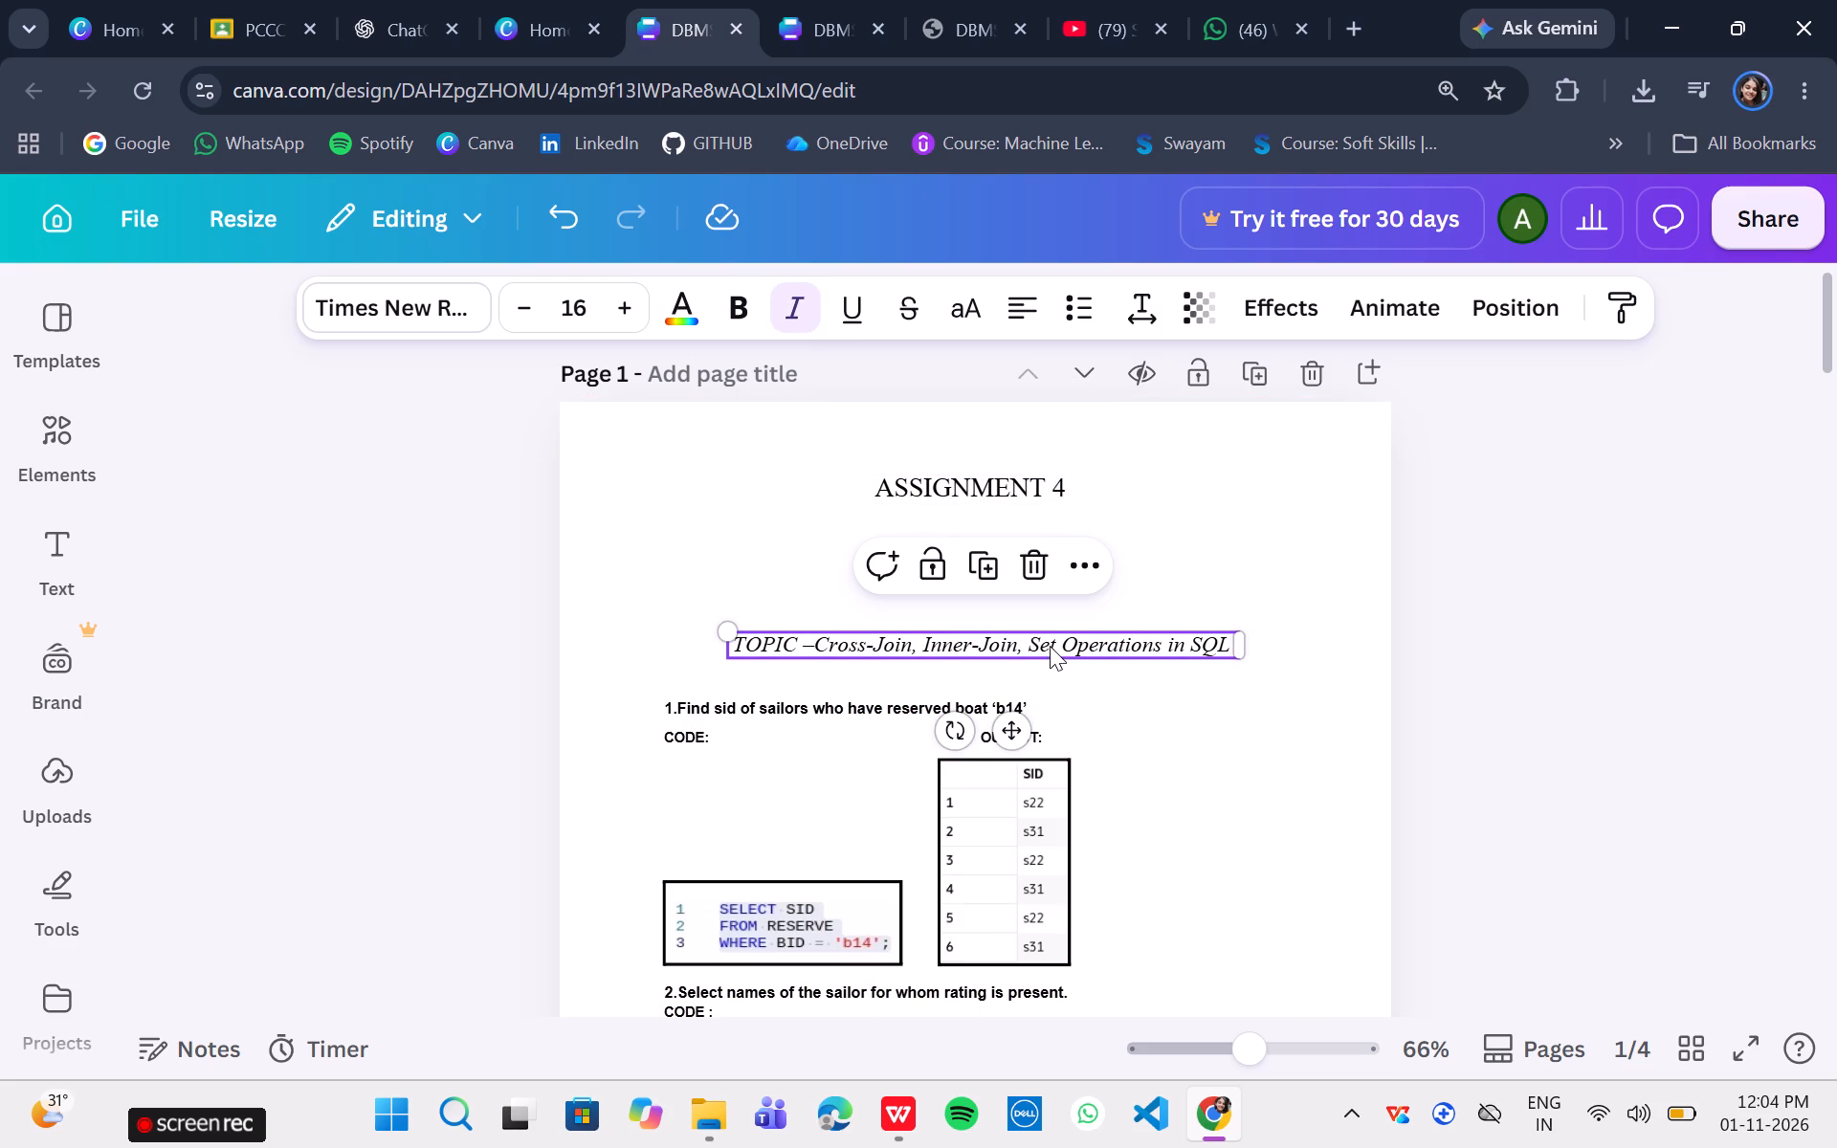
key(Delete)
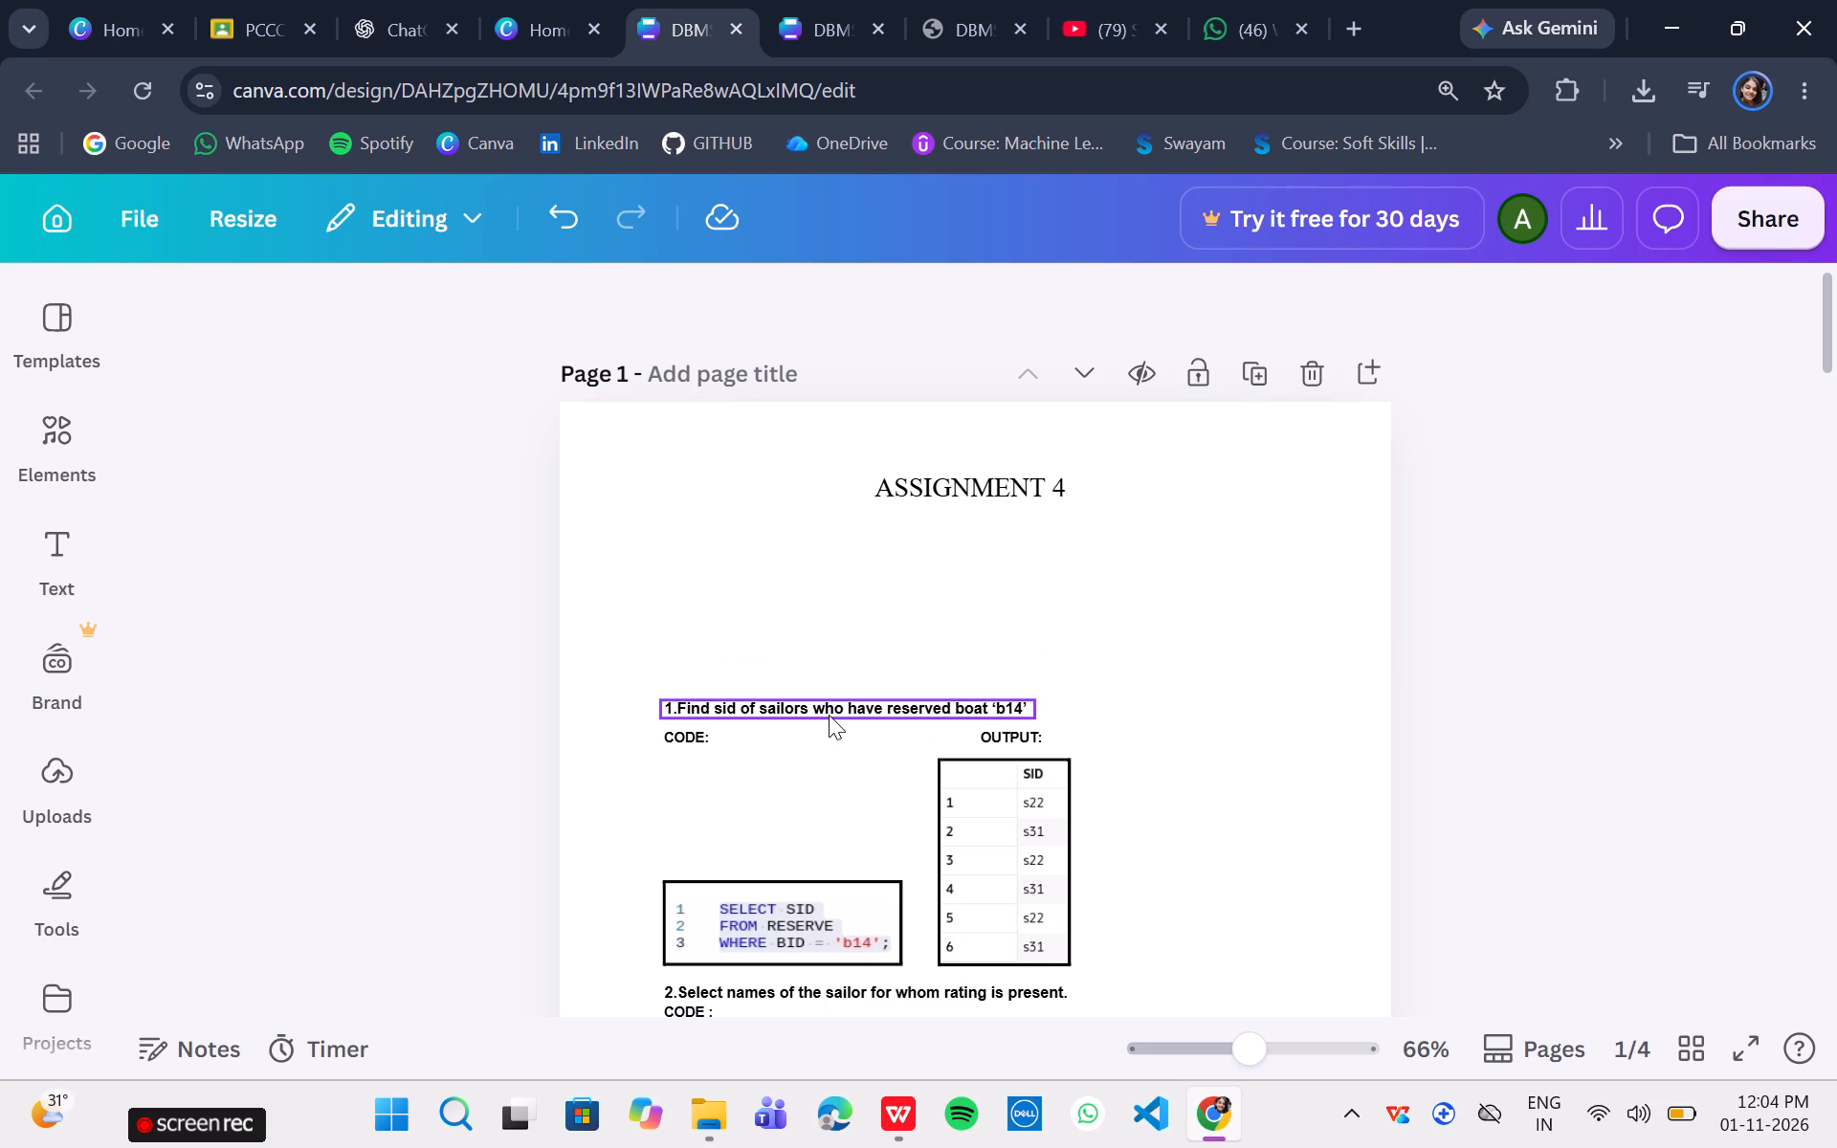
Move question 1's heading up beneath the assignment title and place its CODE label directly under it.
drag(829, 715, 842, 540)
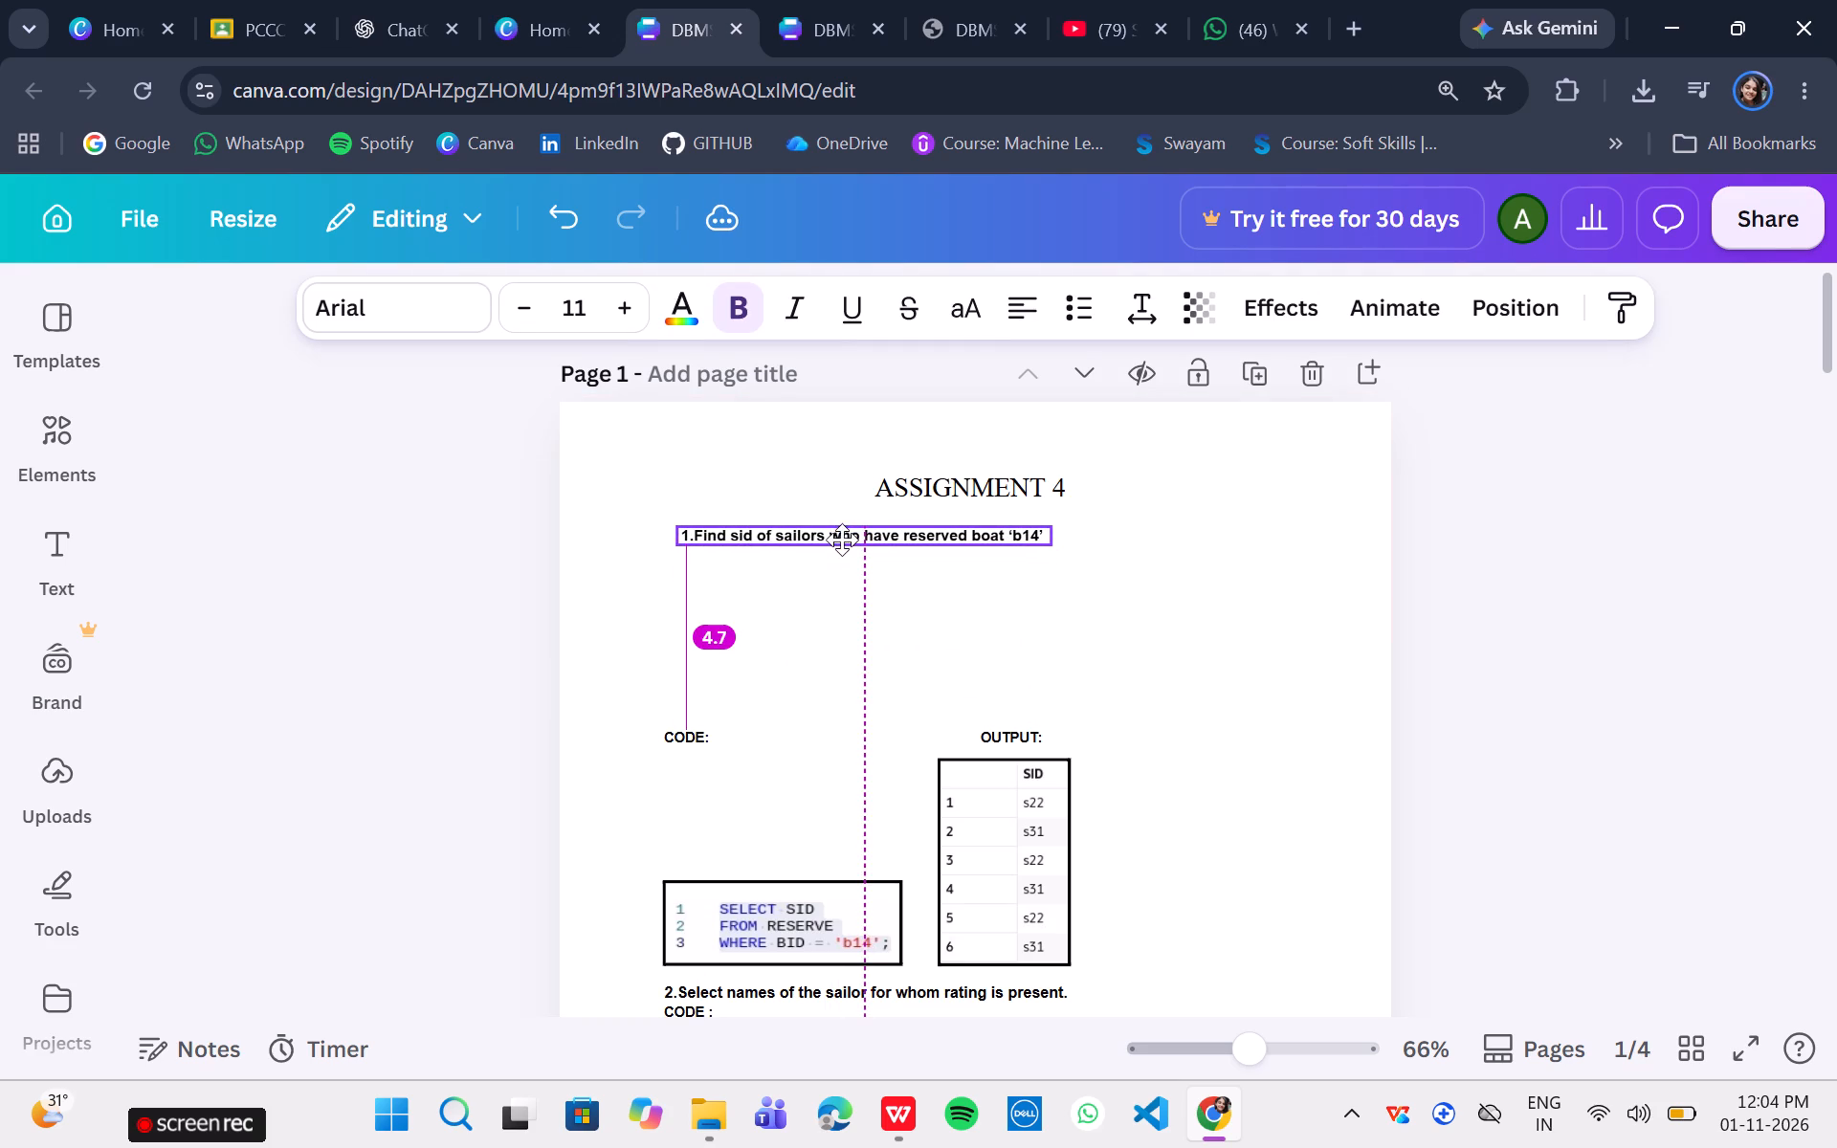
drag(842, 540, 836, 541)
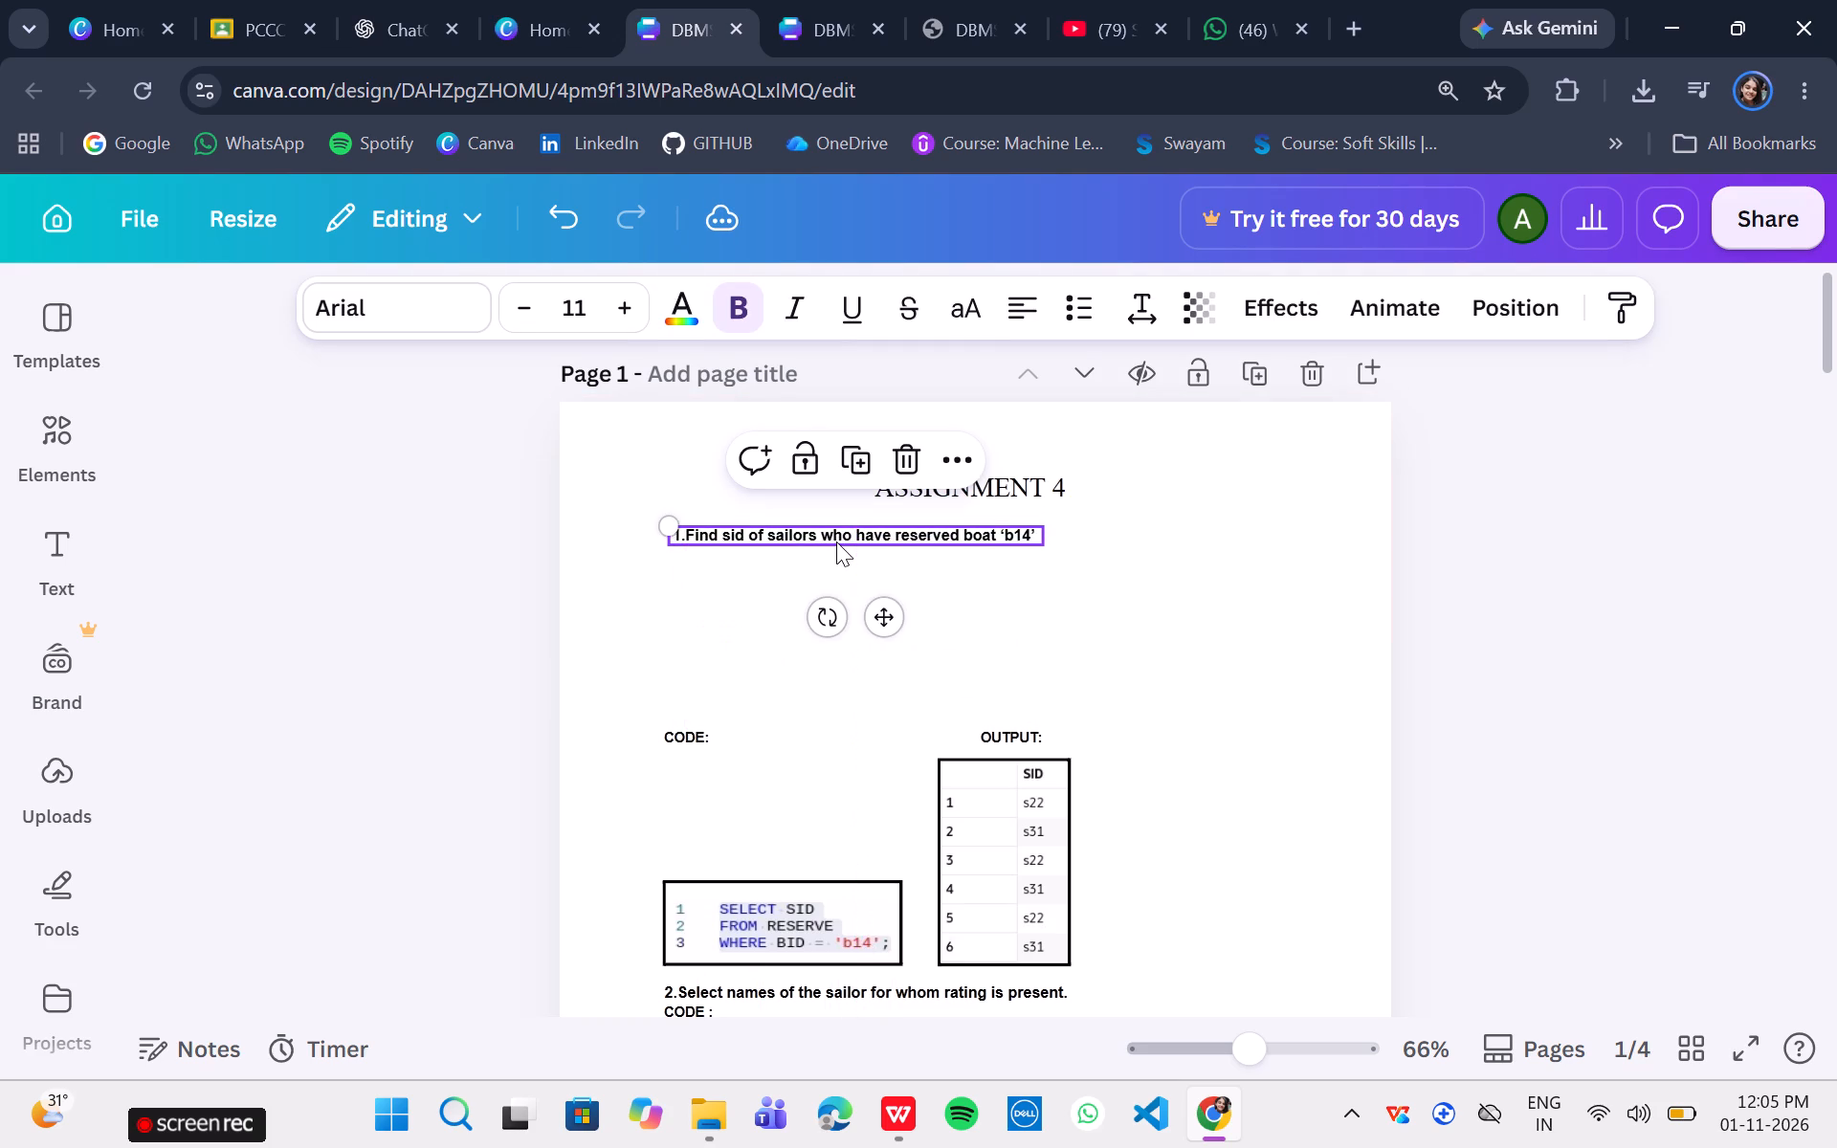
drag(690, 728, 712, 553)
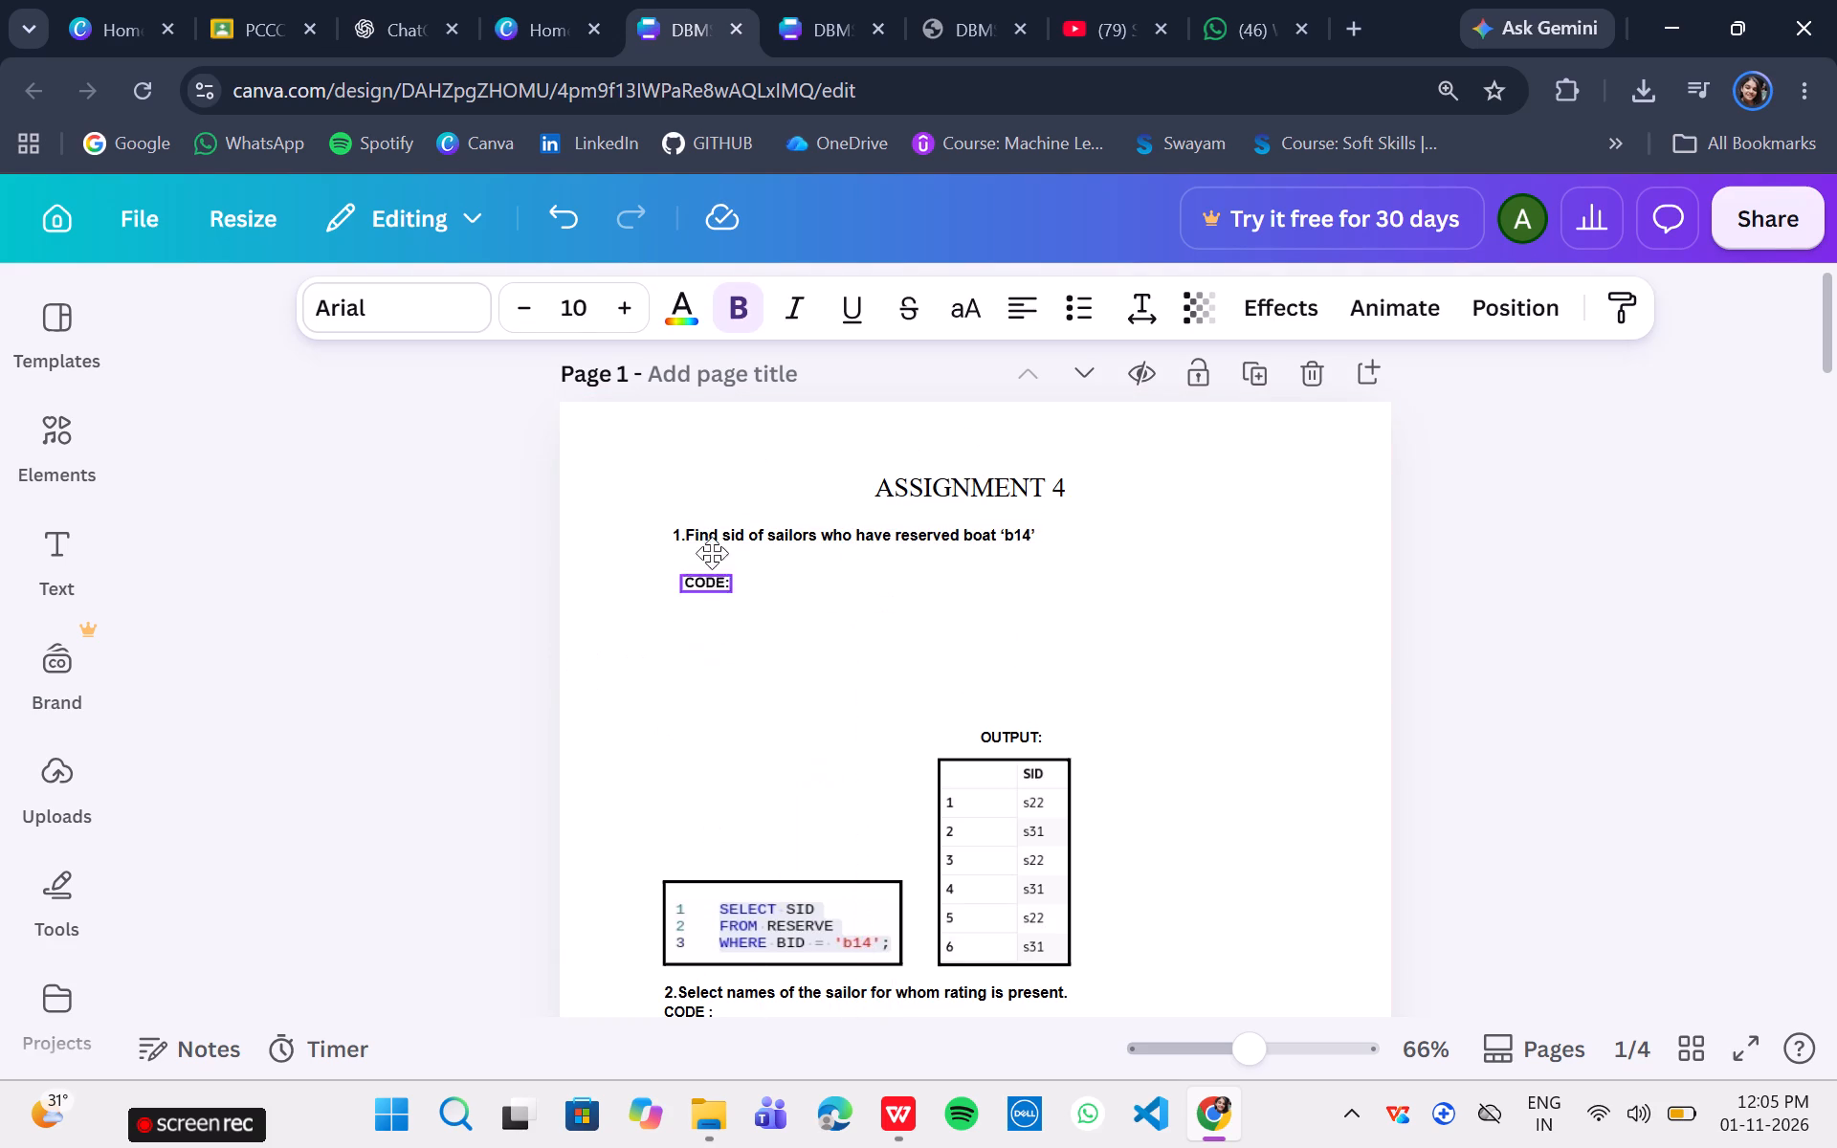
drag(712, 553, 727, 558)
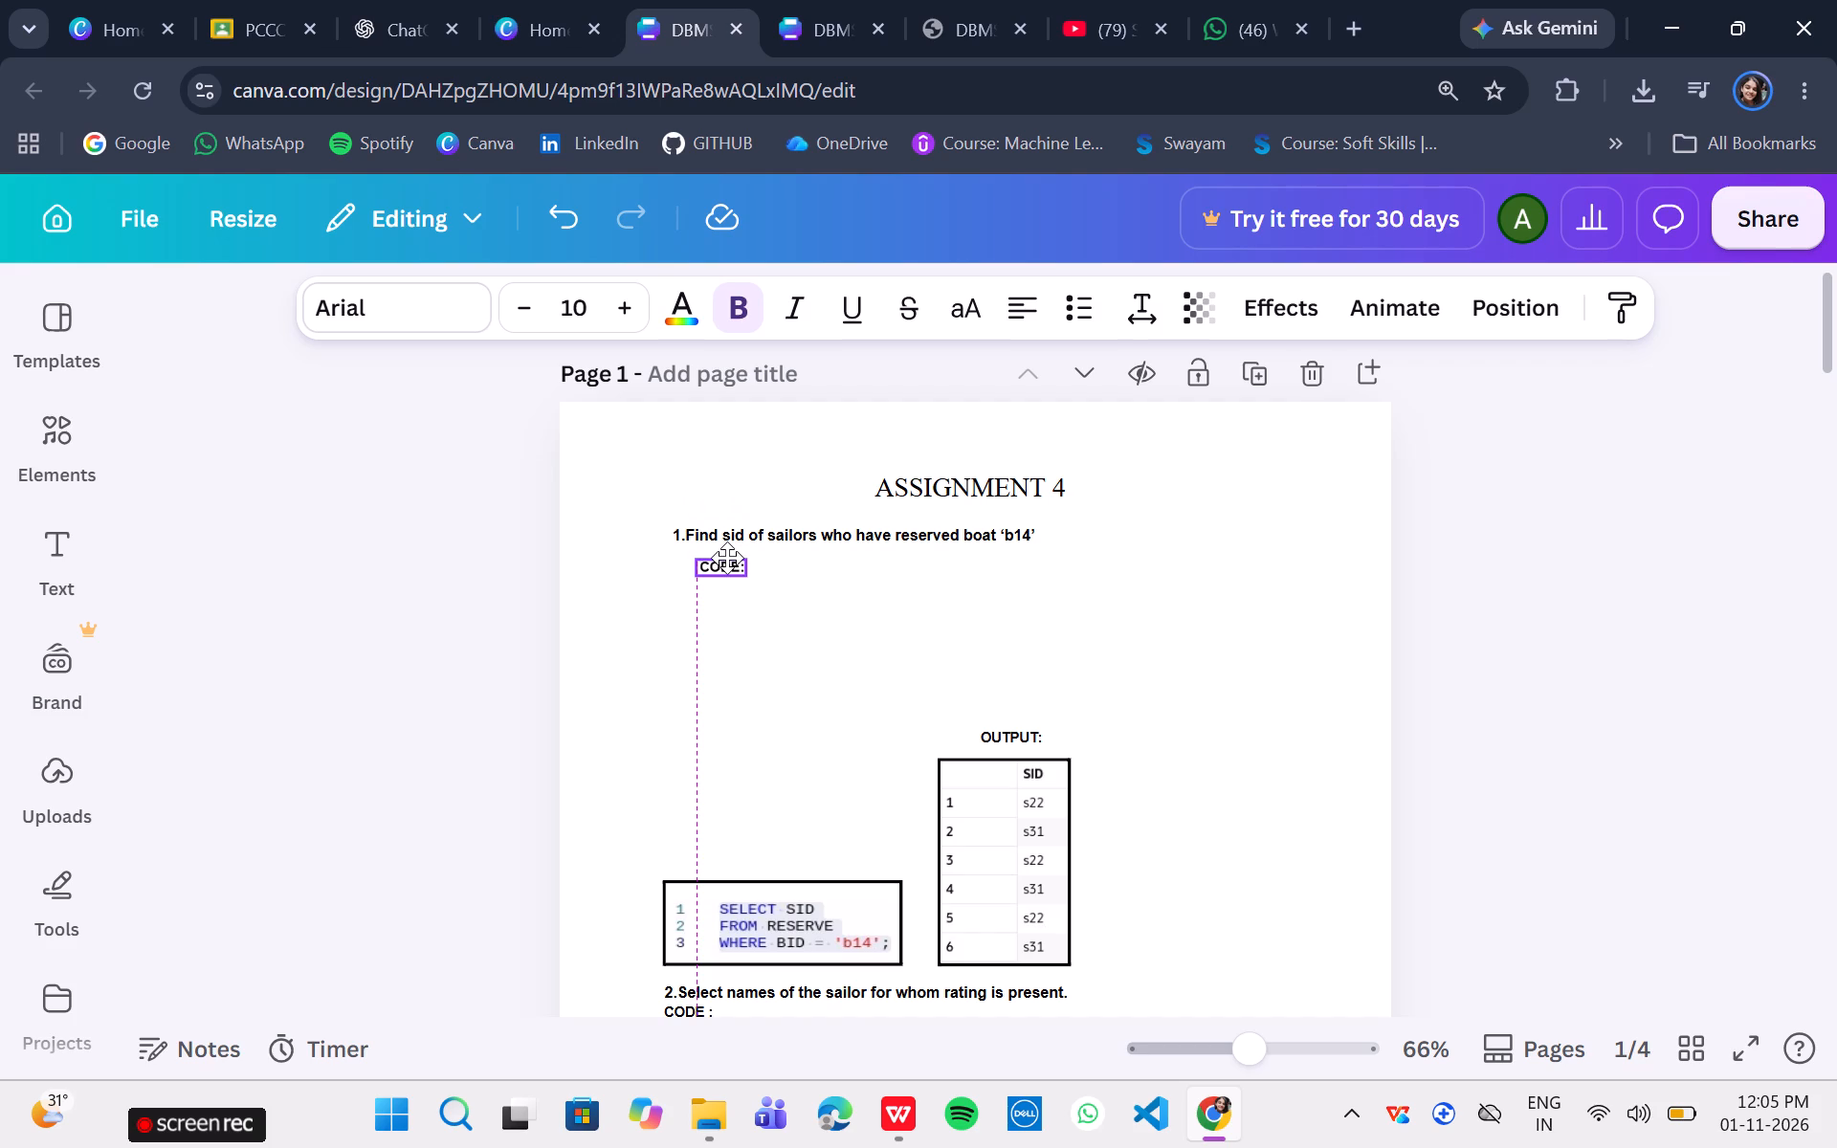
drag(727, 558, 722, 555)
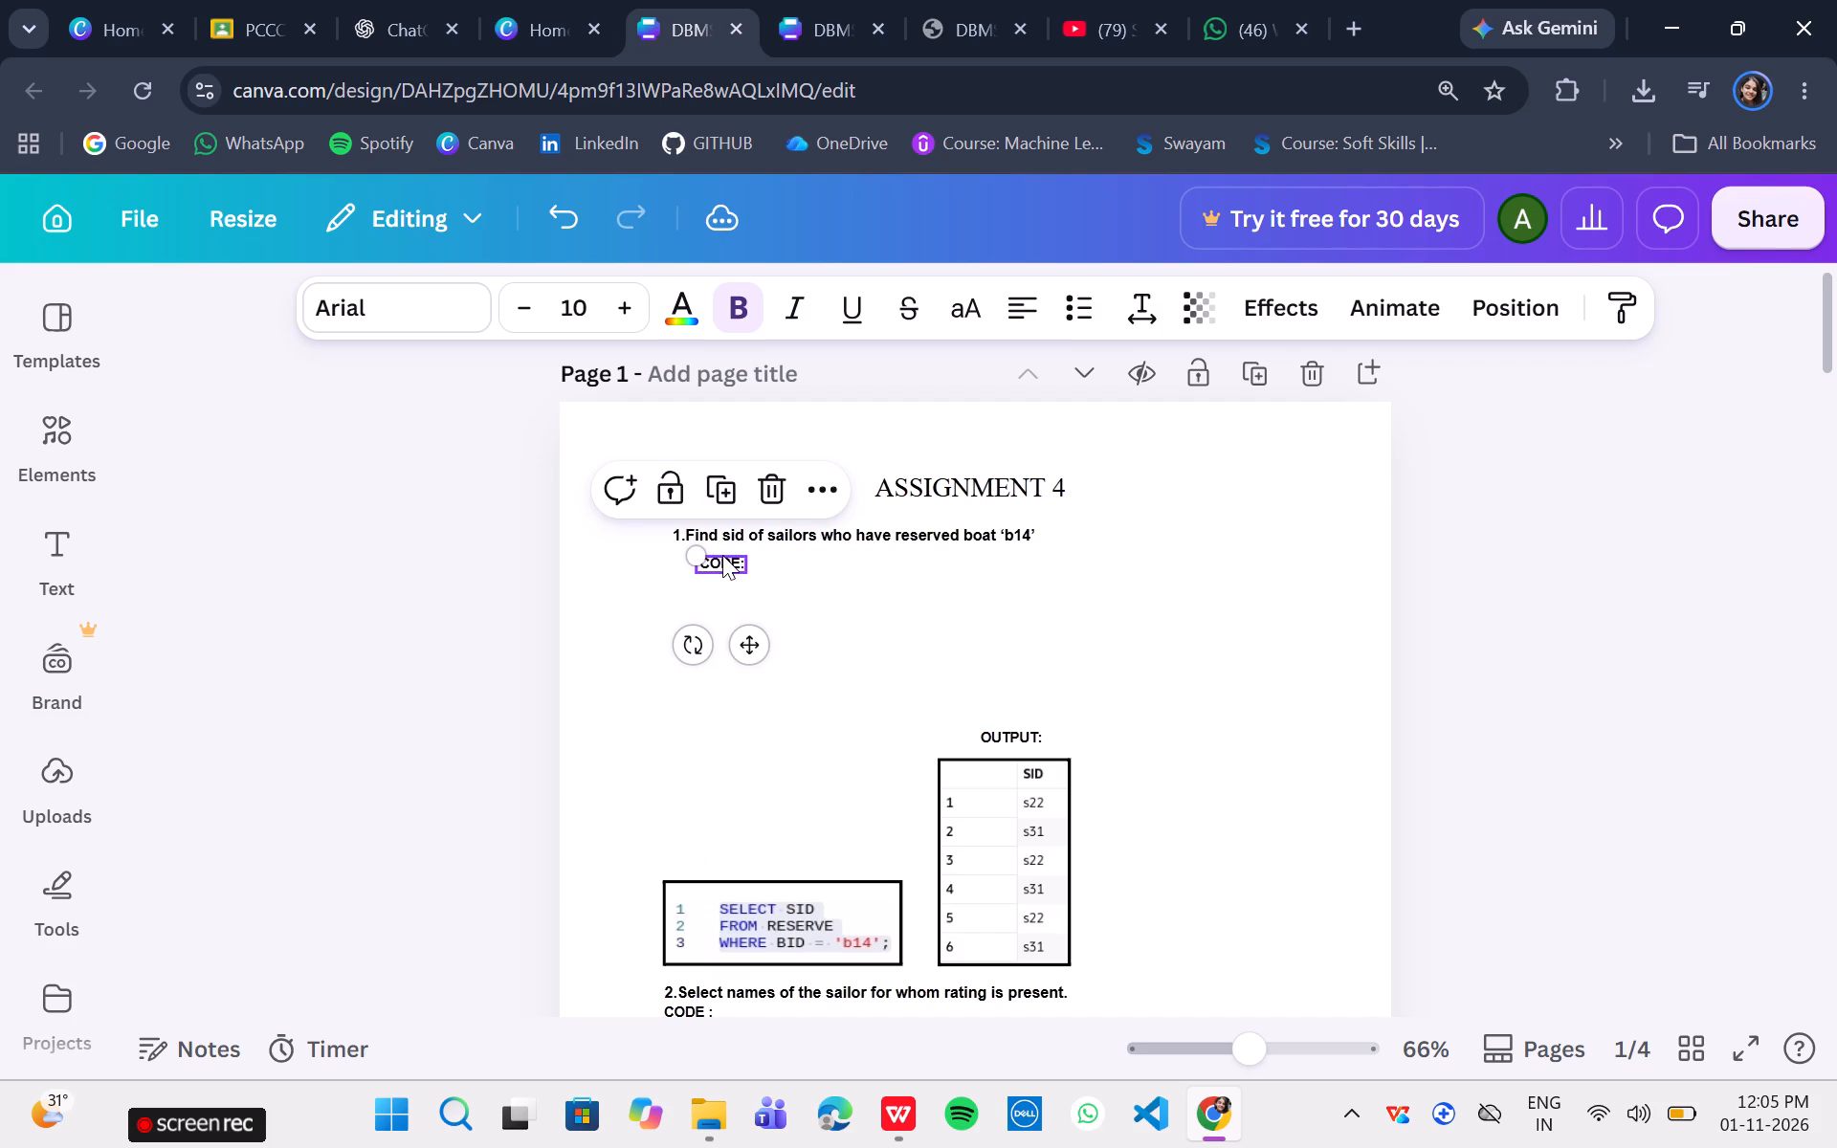
Move question 1's SELECT SID code image beneath its CODE label and delete the empty border left behind.
drag(751, 912, 773, 618)
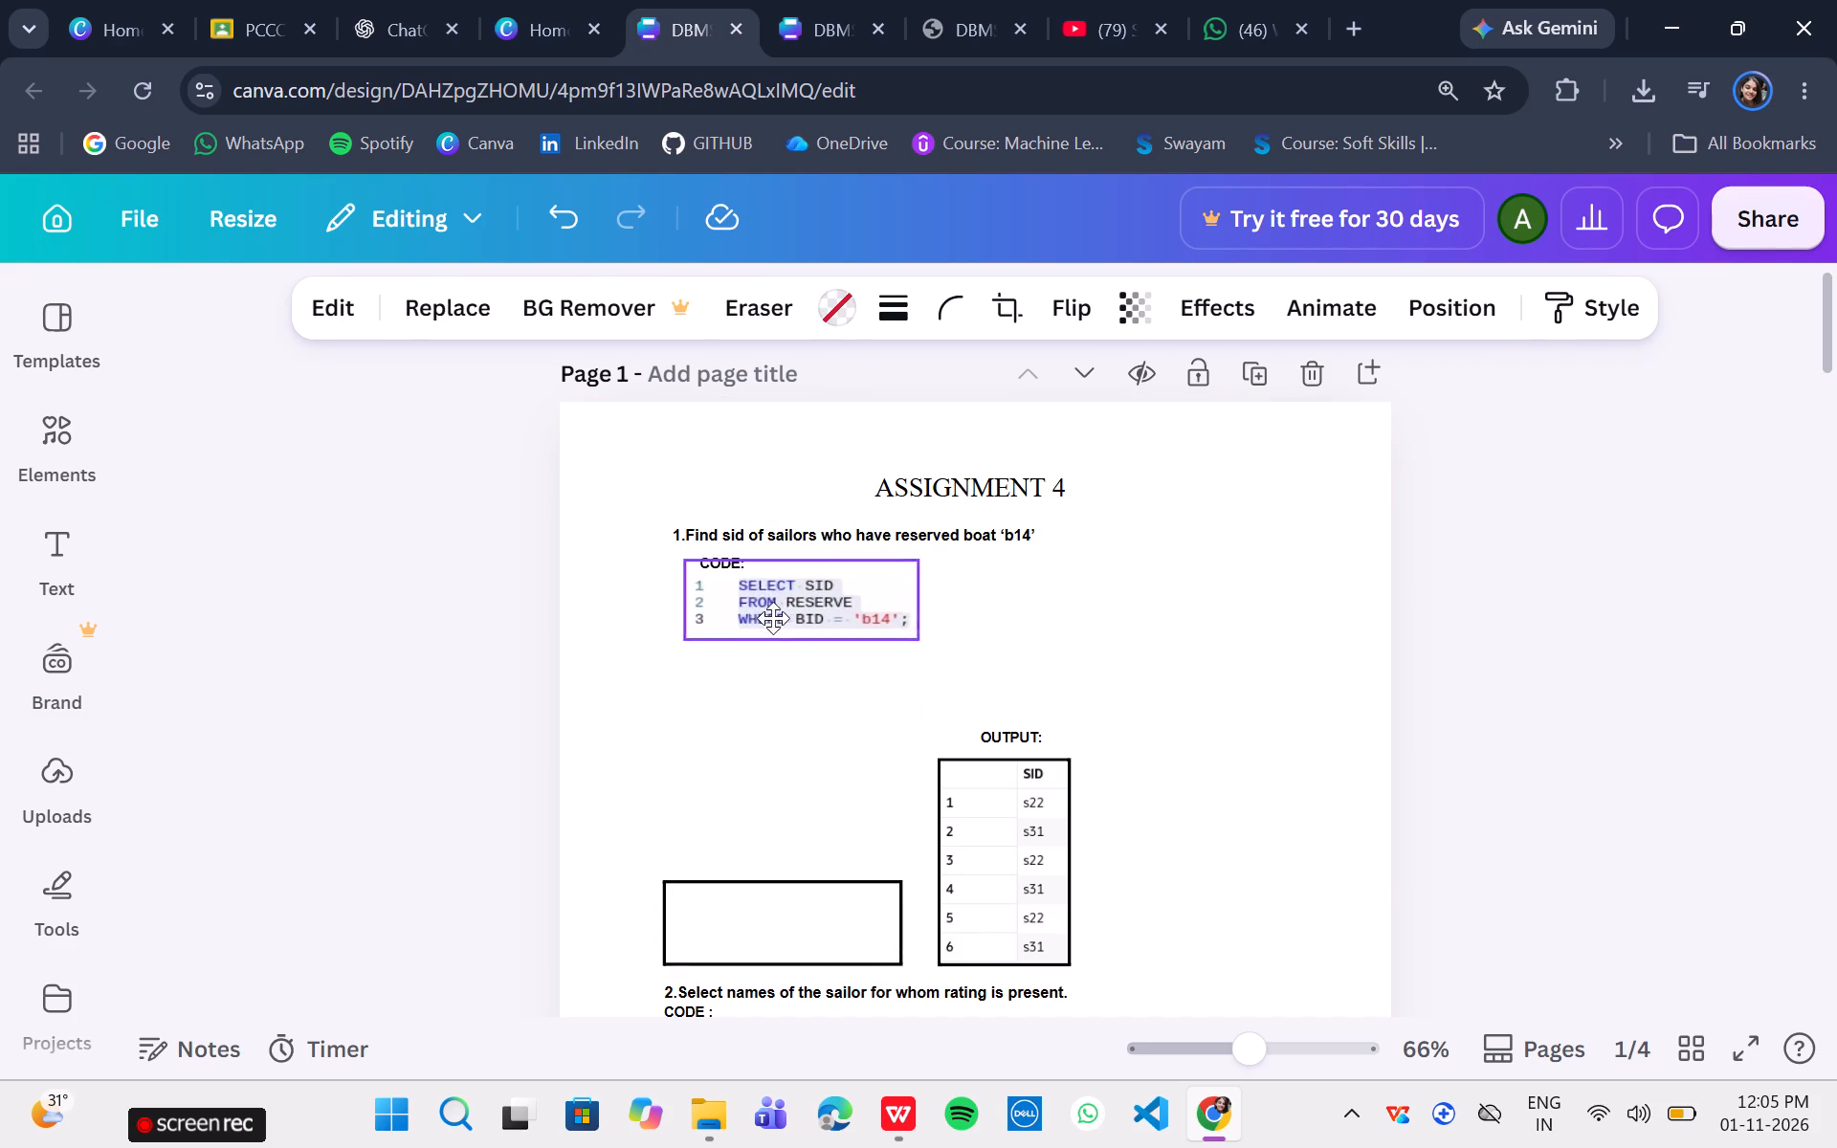
drag(773, 618, 799, 603)
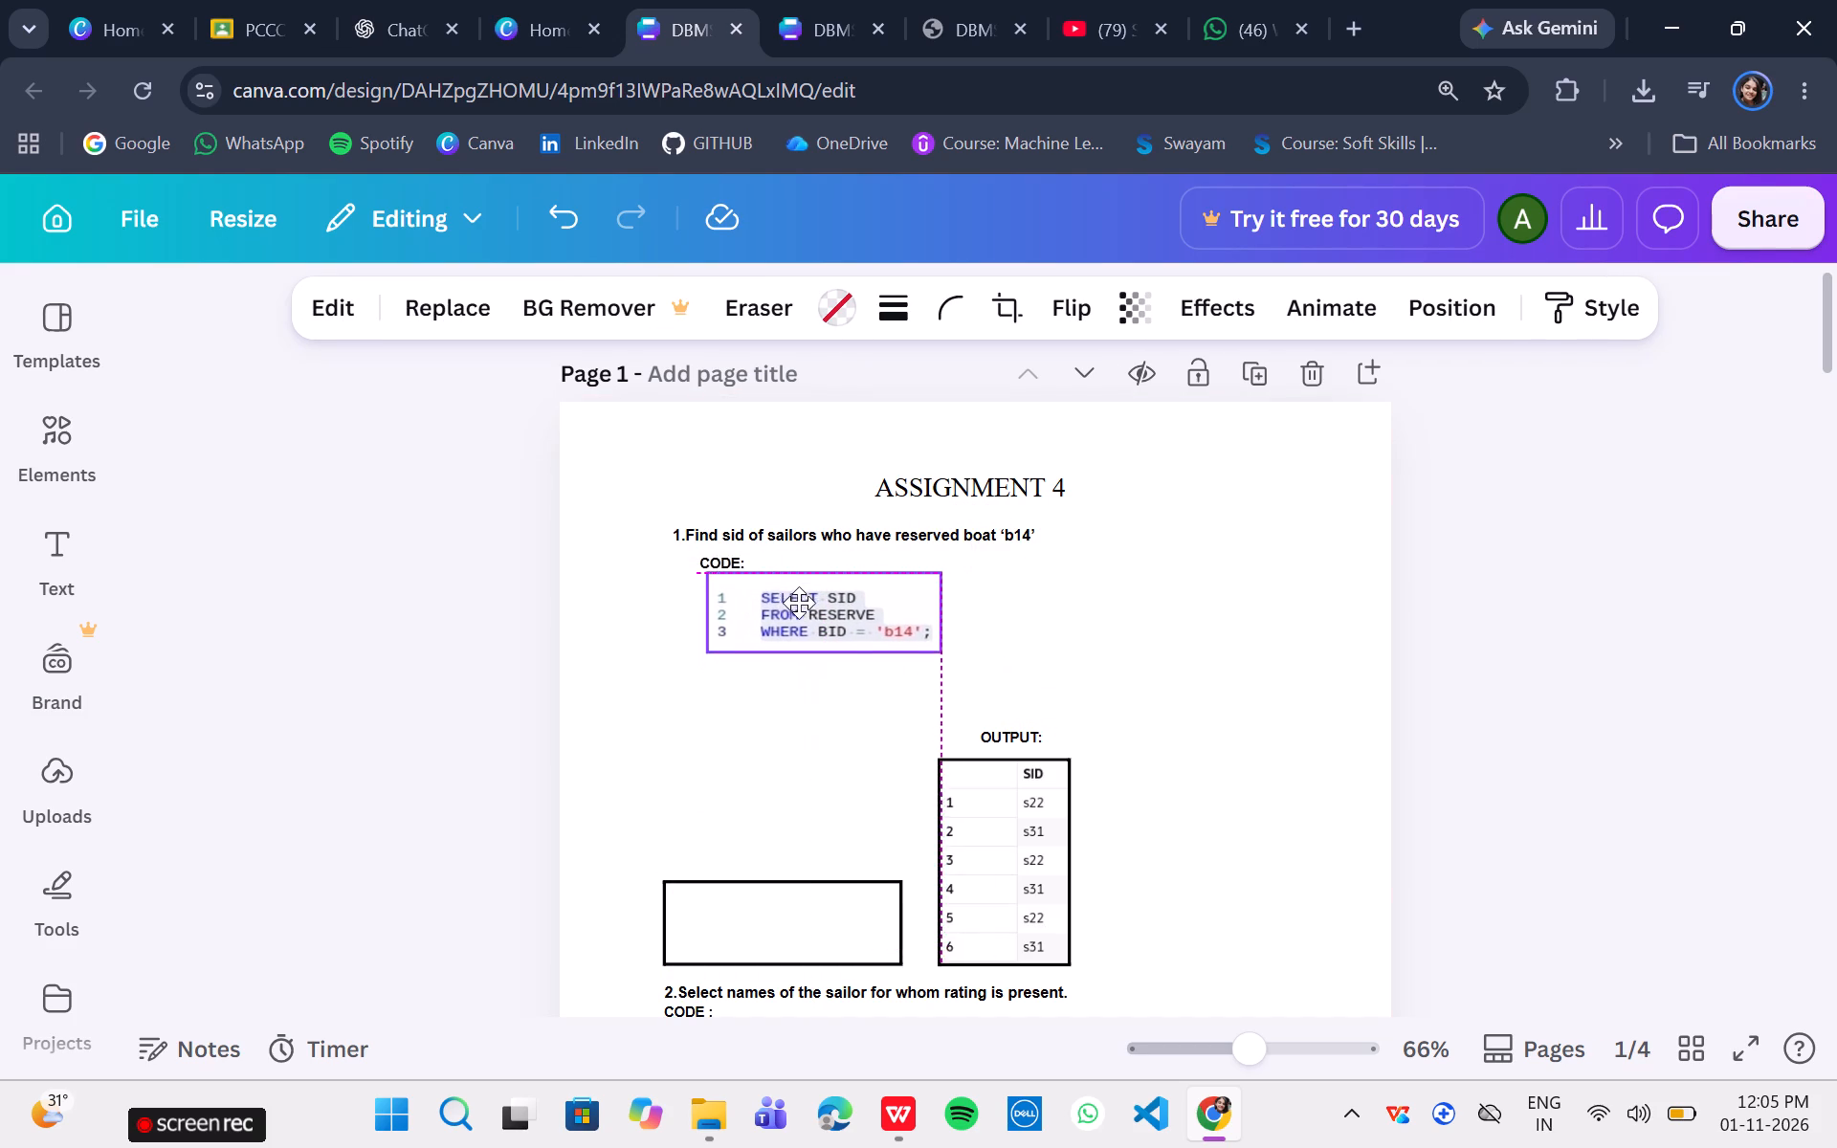
drag(799, 603, 807, 607)
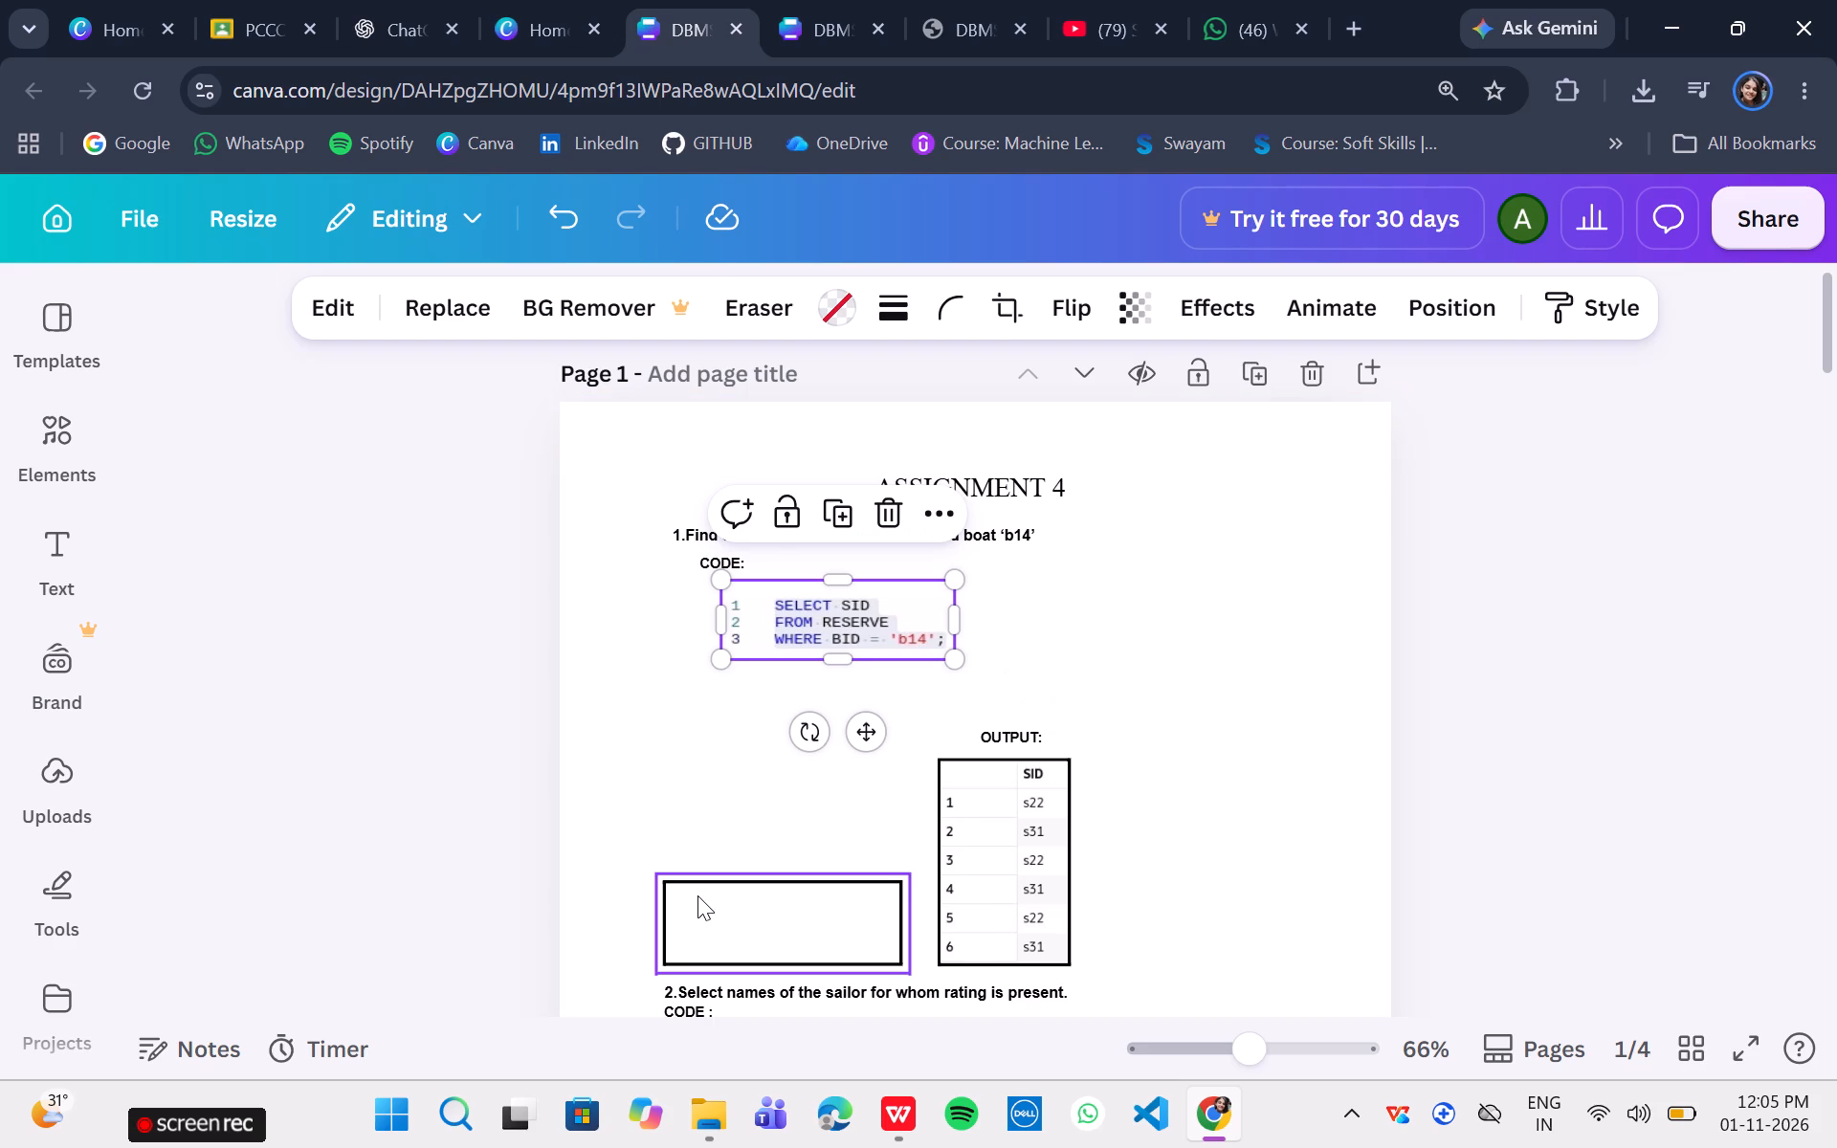
click(697, 896)
key(Delete)
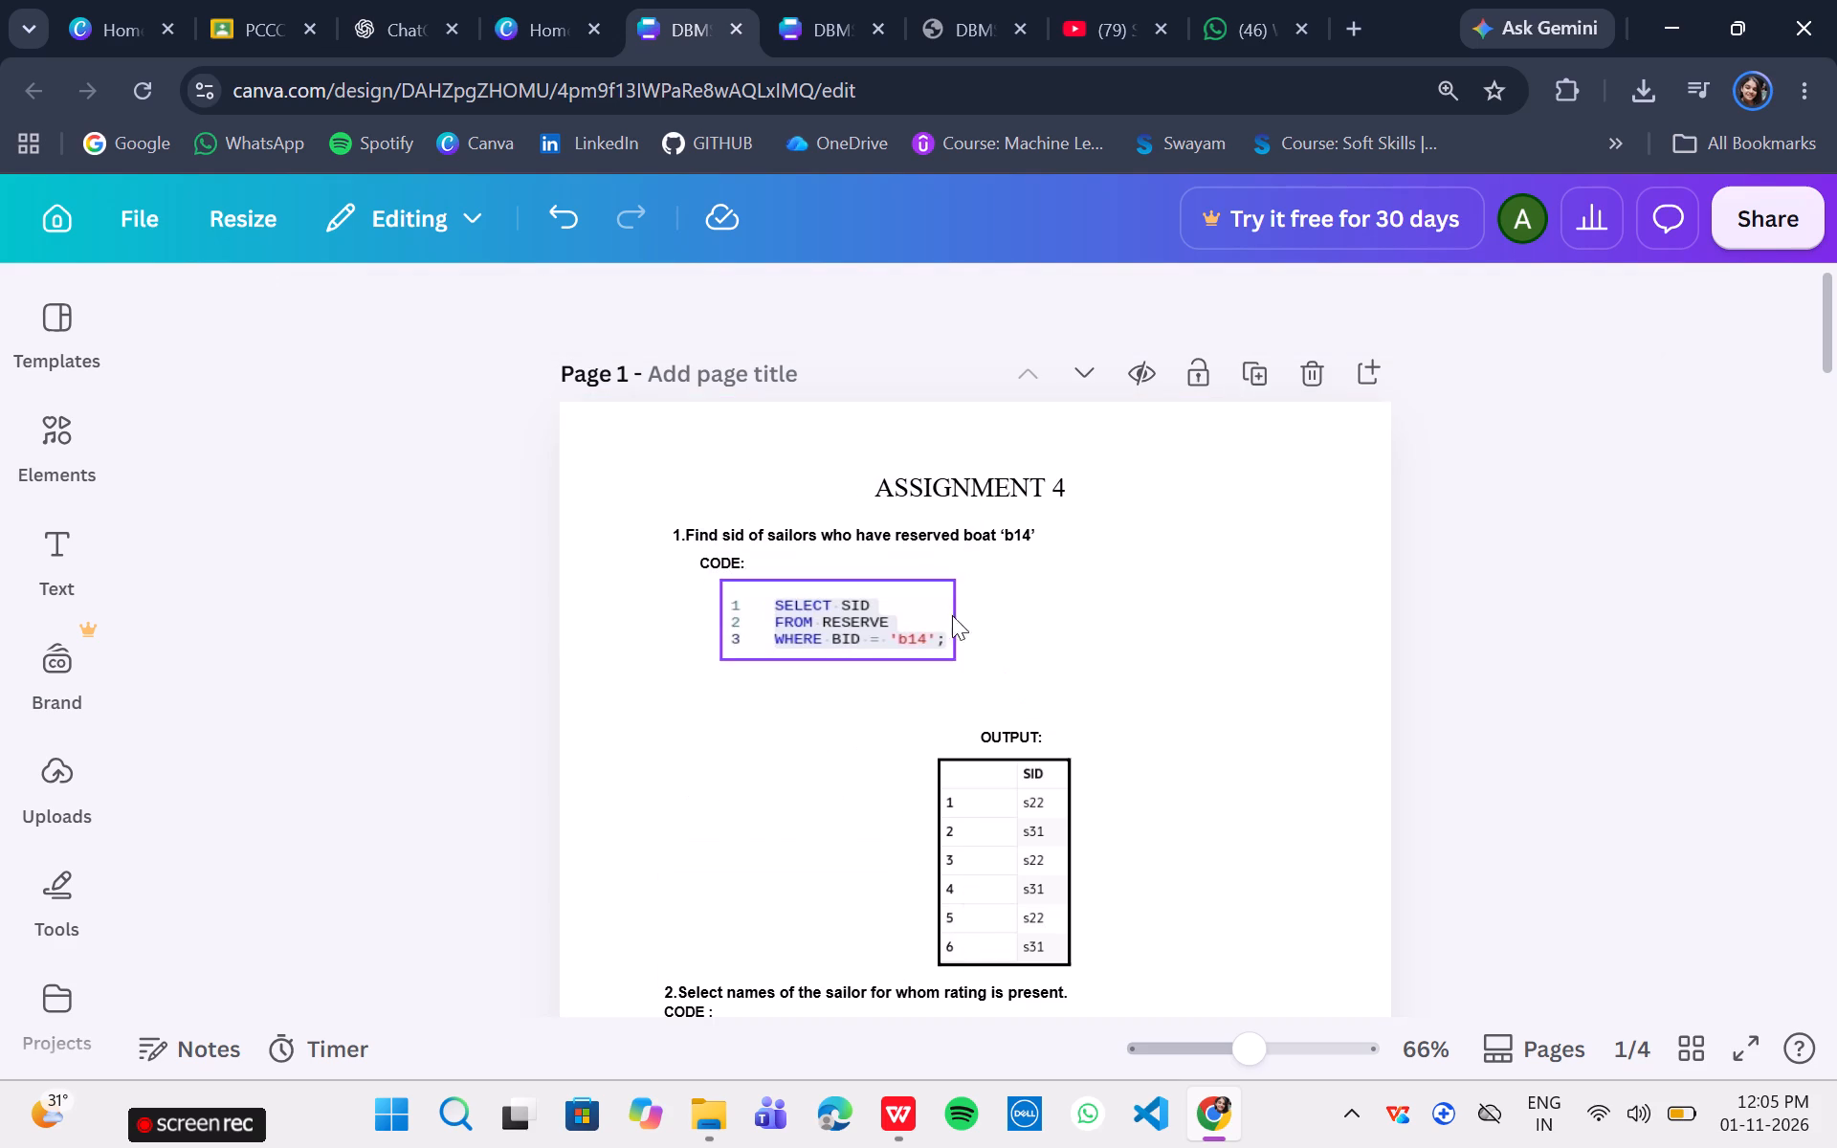
Move question 1's OUTPUT label beneath the code image, roughly in line with the CODE label.
click(1005, 724)
click(1005, 731)
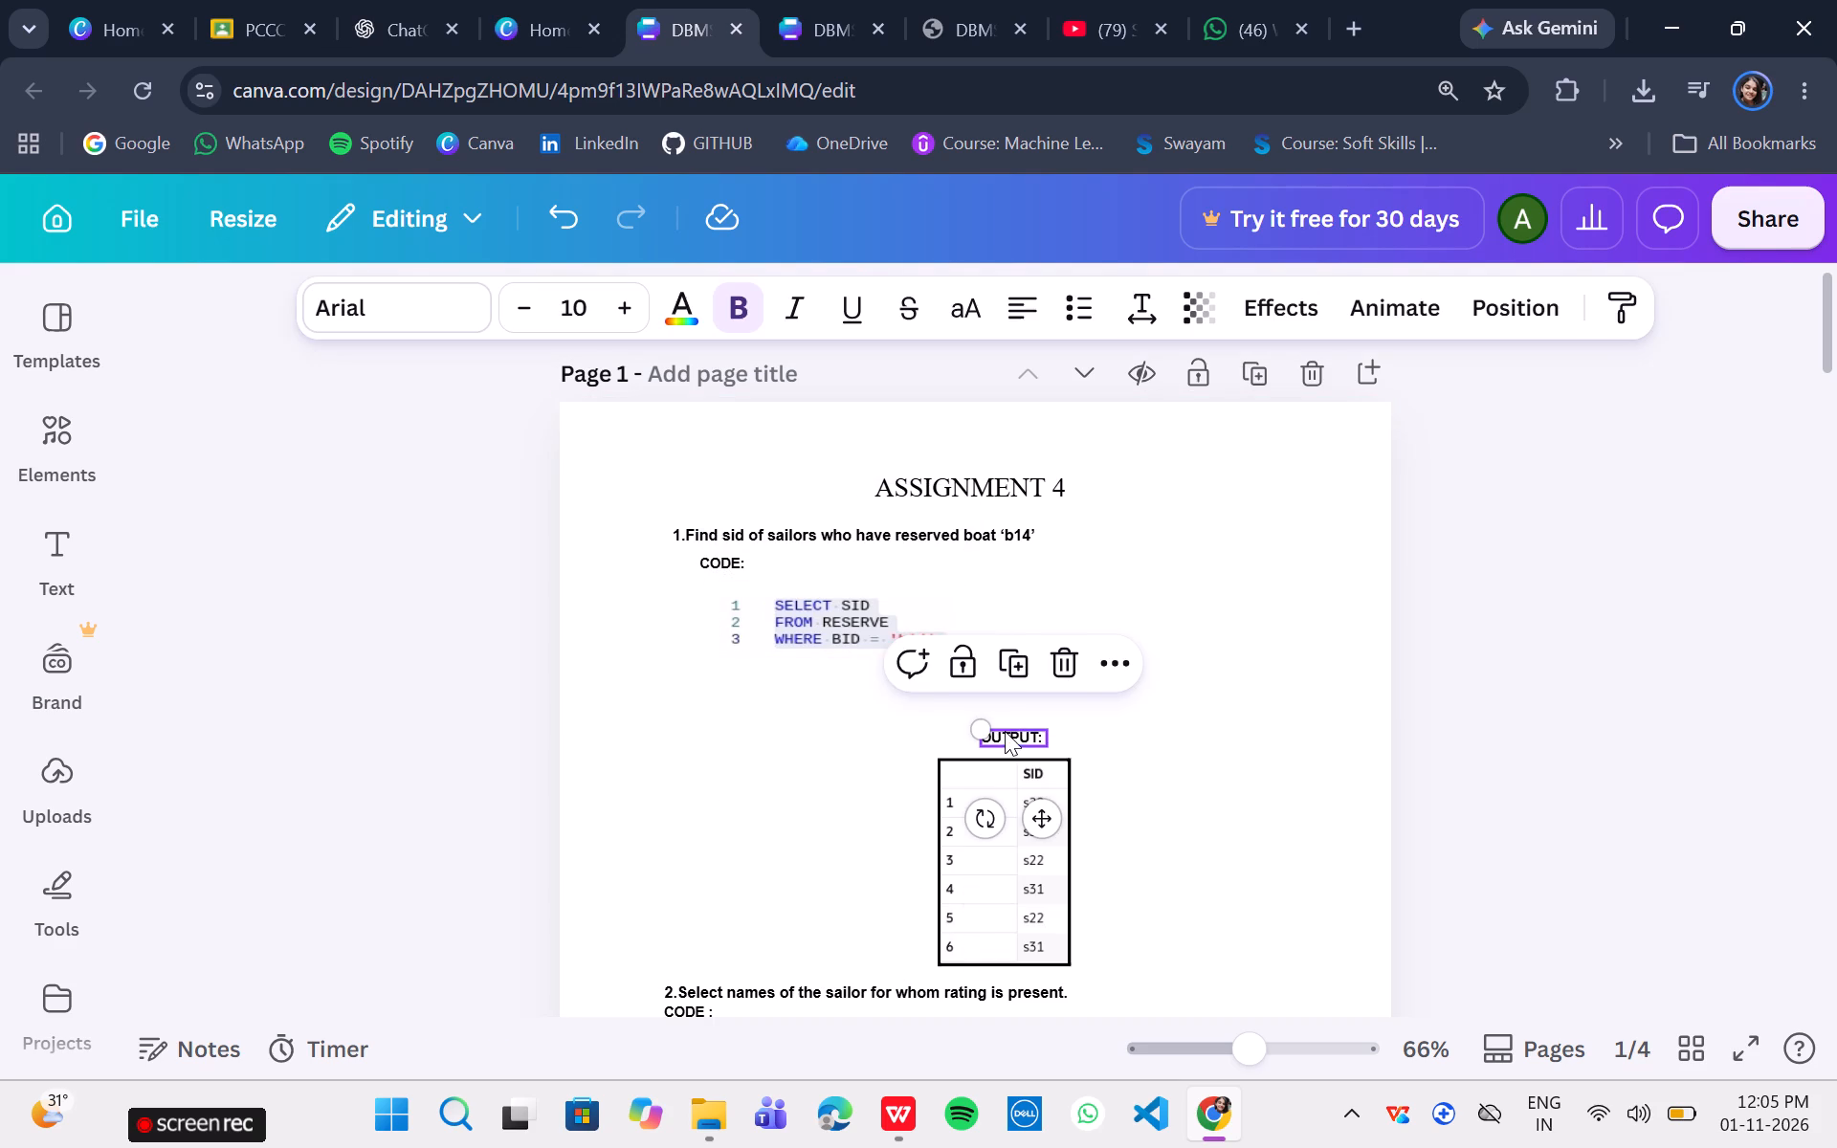
drag(1042, 815, 768, 763)
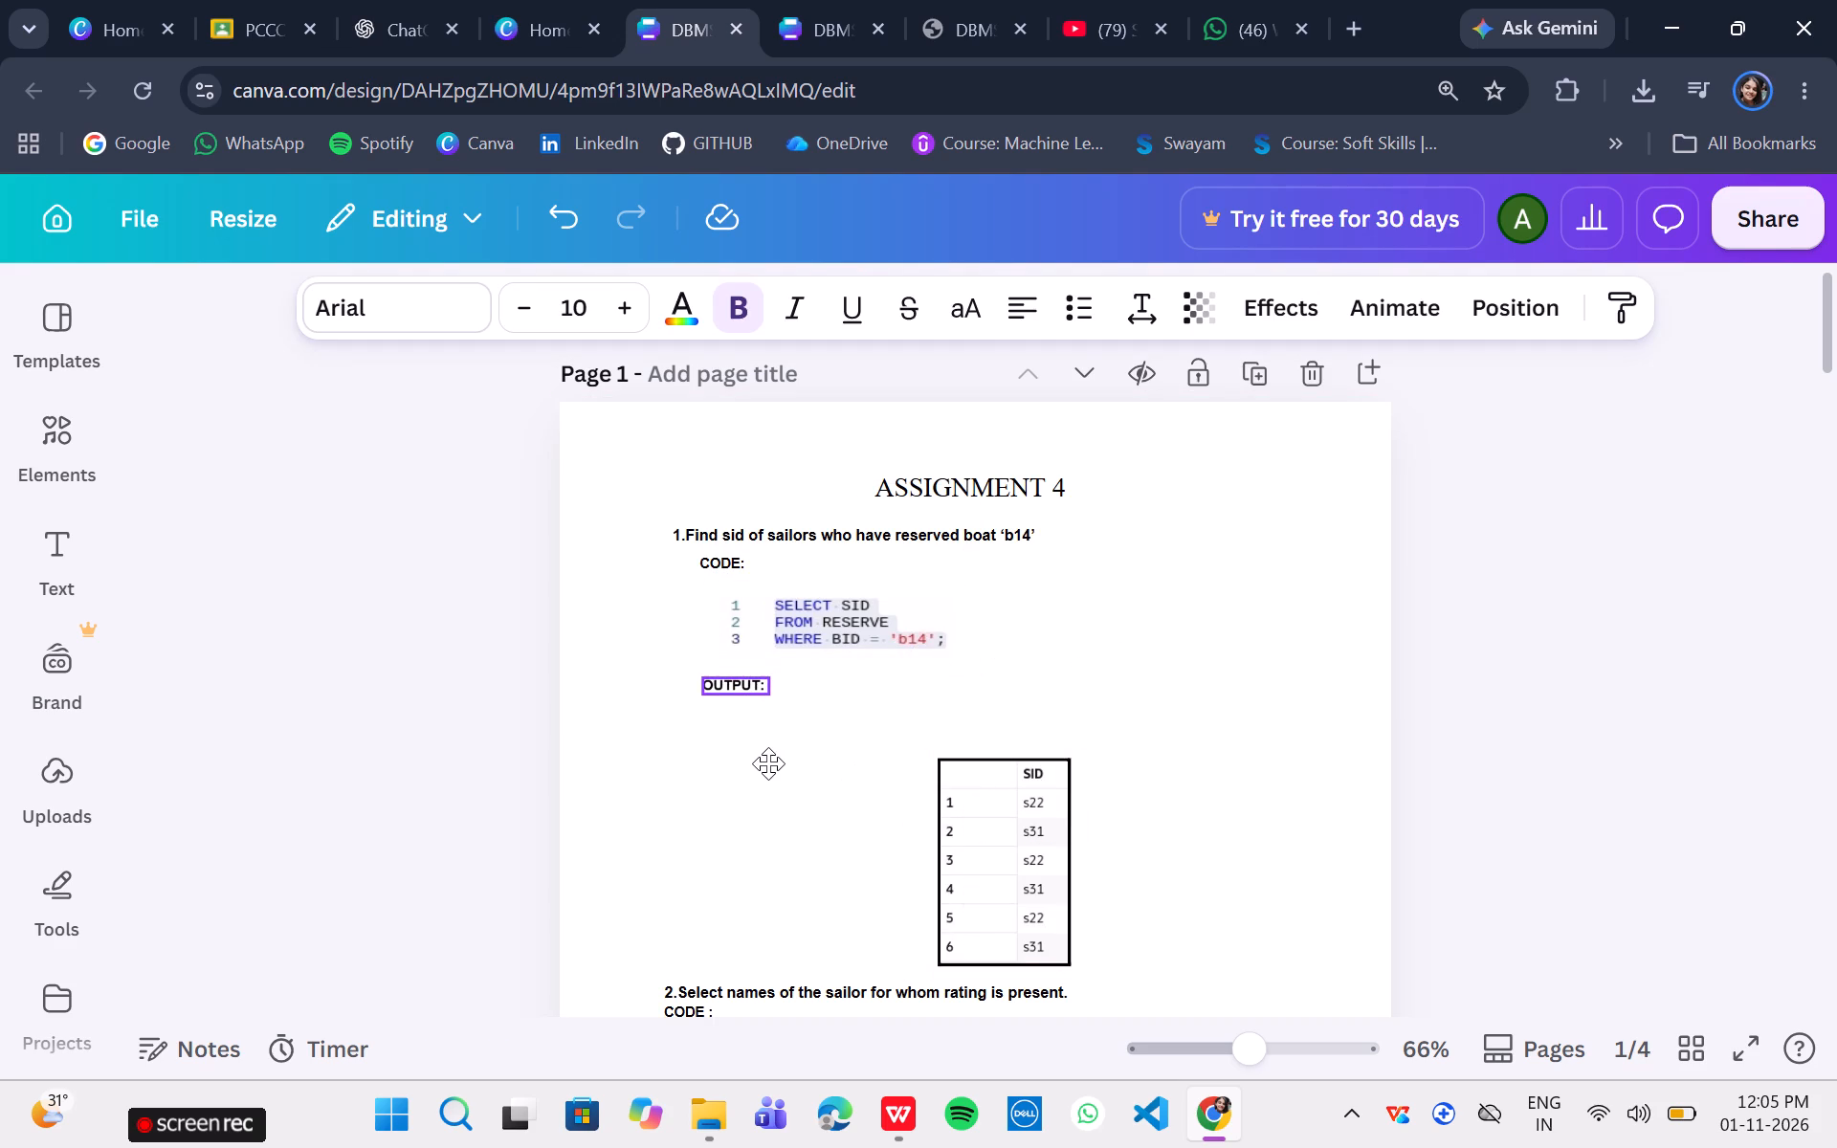
drag(768, 763, 773, 762)
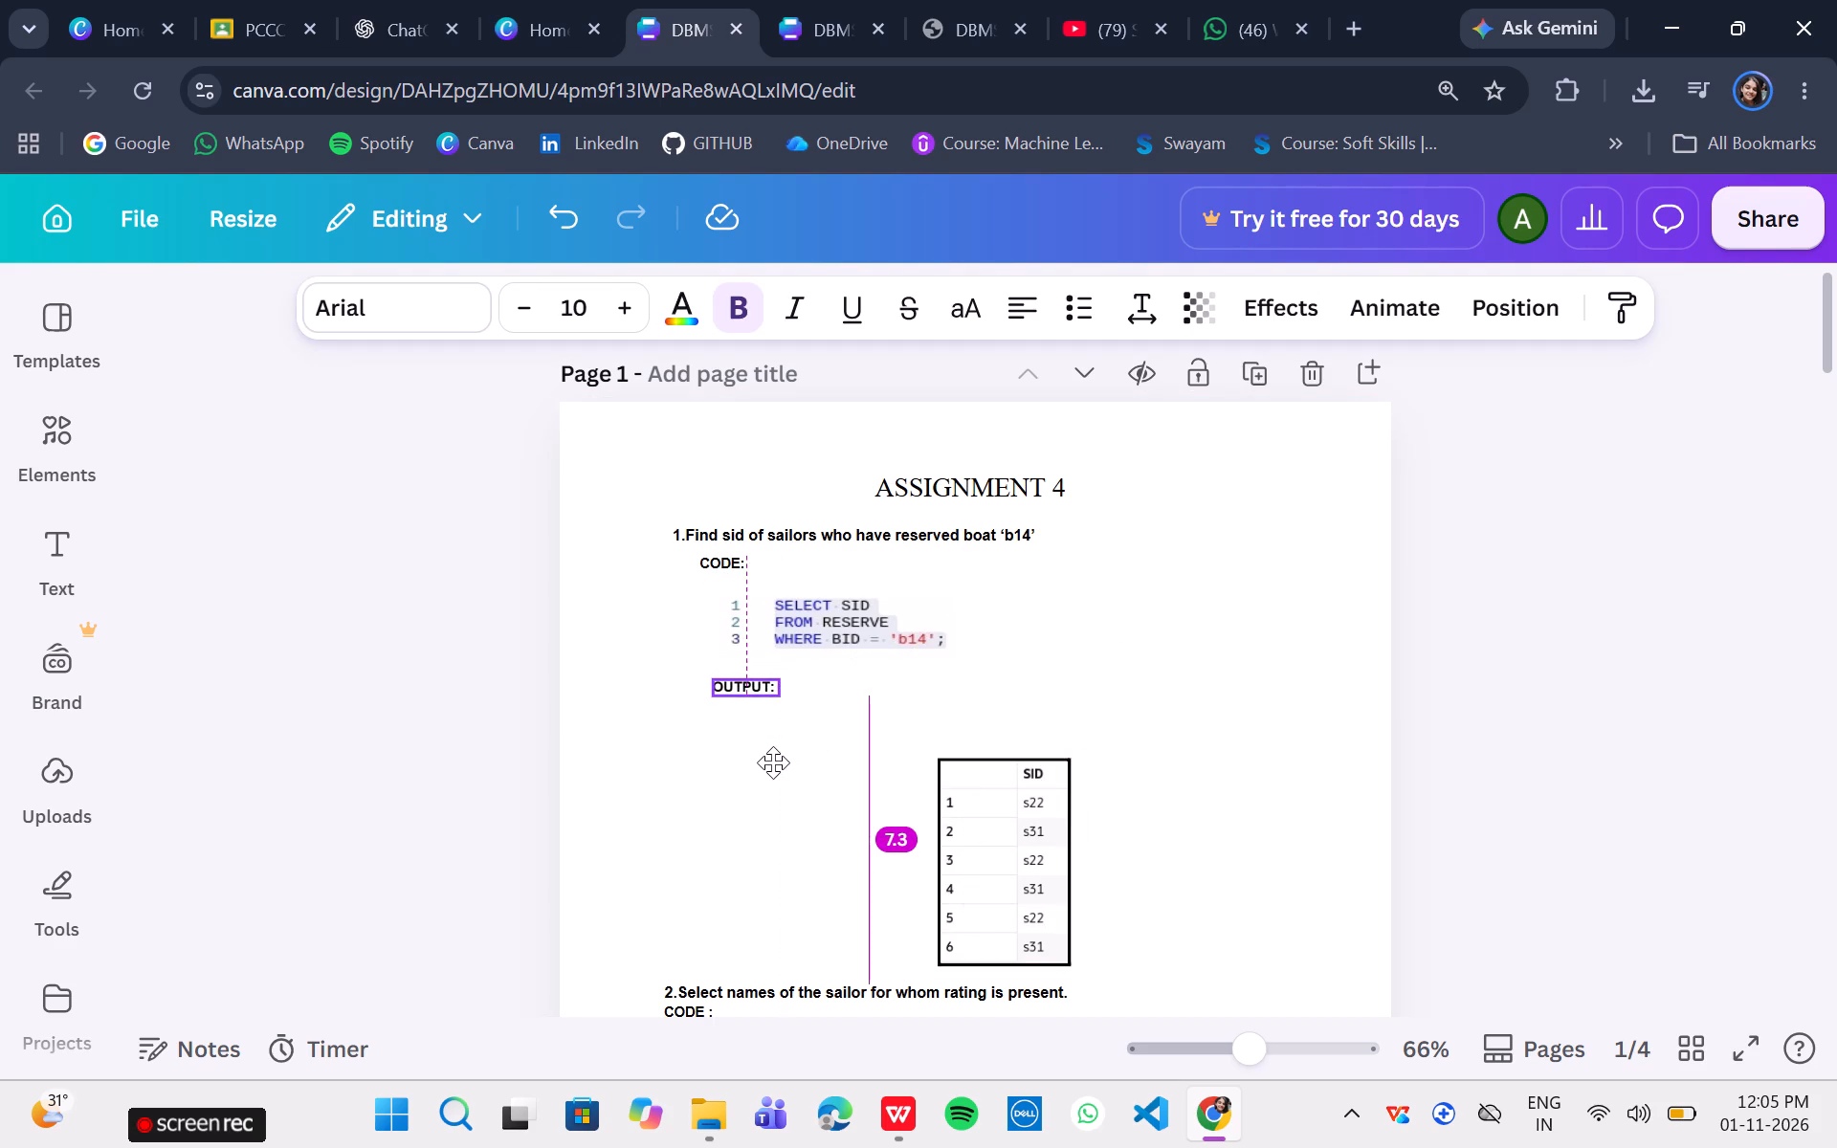
drag(773, 762, 765, 762)
Move question 1's SID result table closely beneath the OUTPUT label and delete its leftover empty border.
drag(1000, 818, 755, 809)
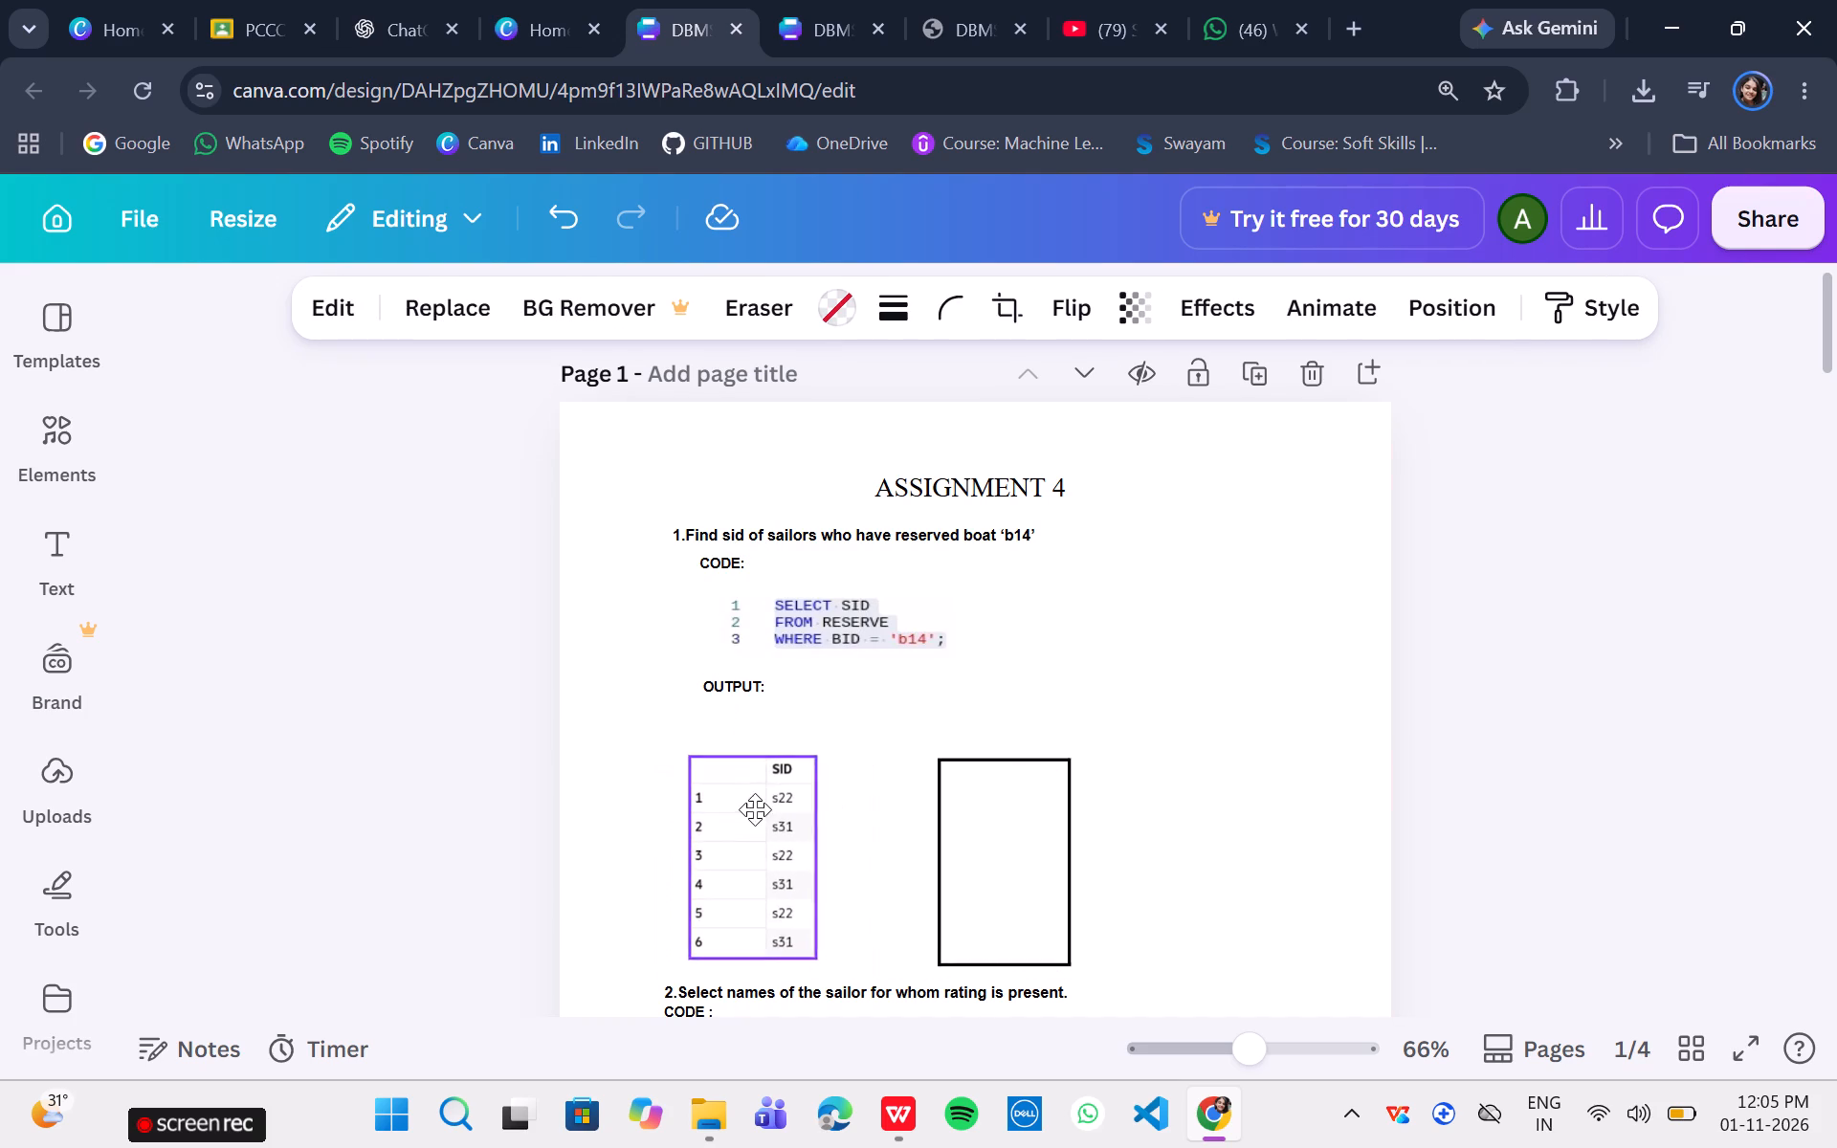
drag(755, 809, 766, 783)
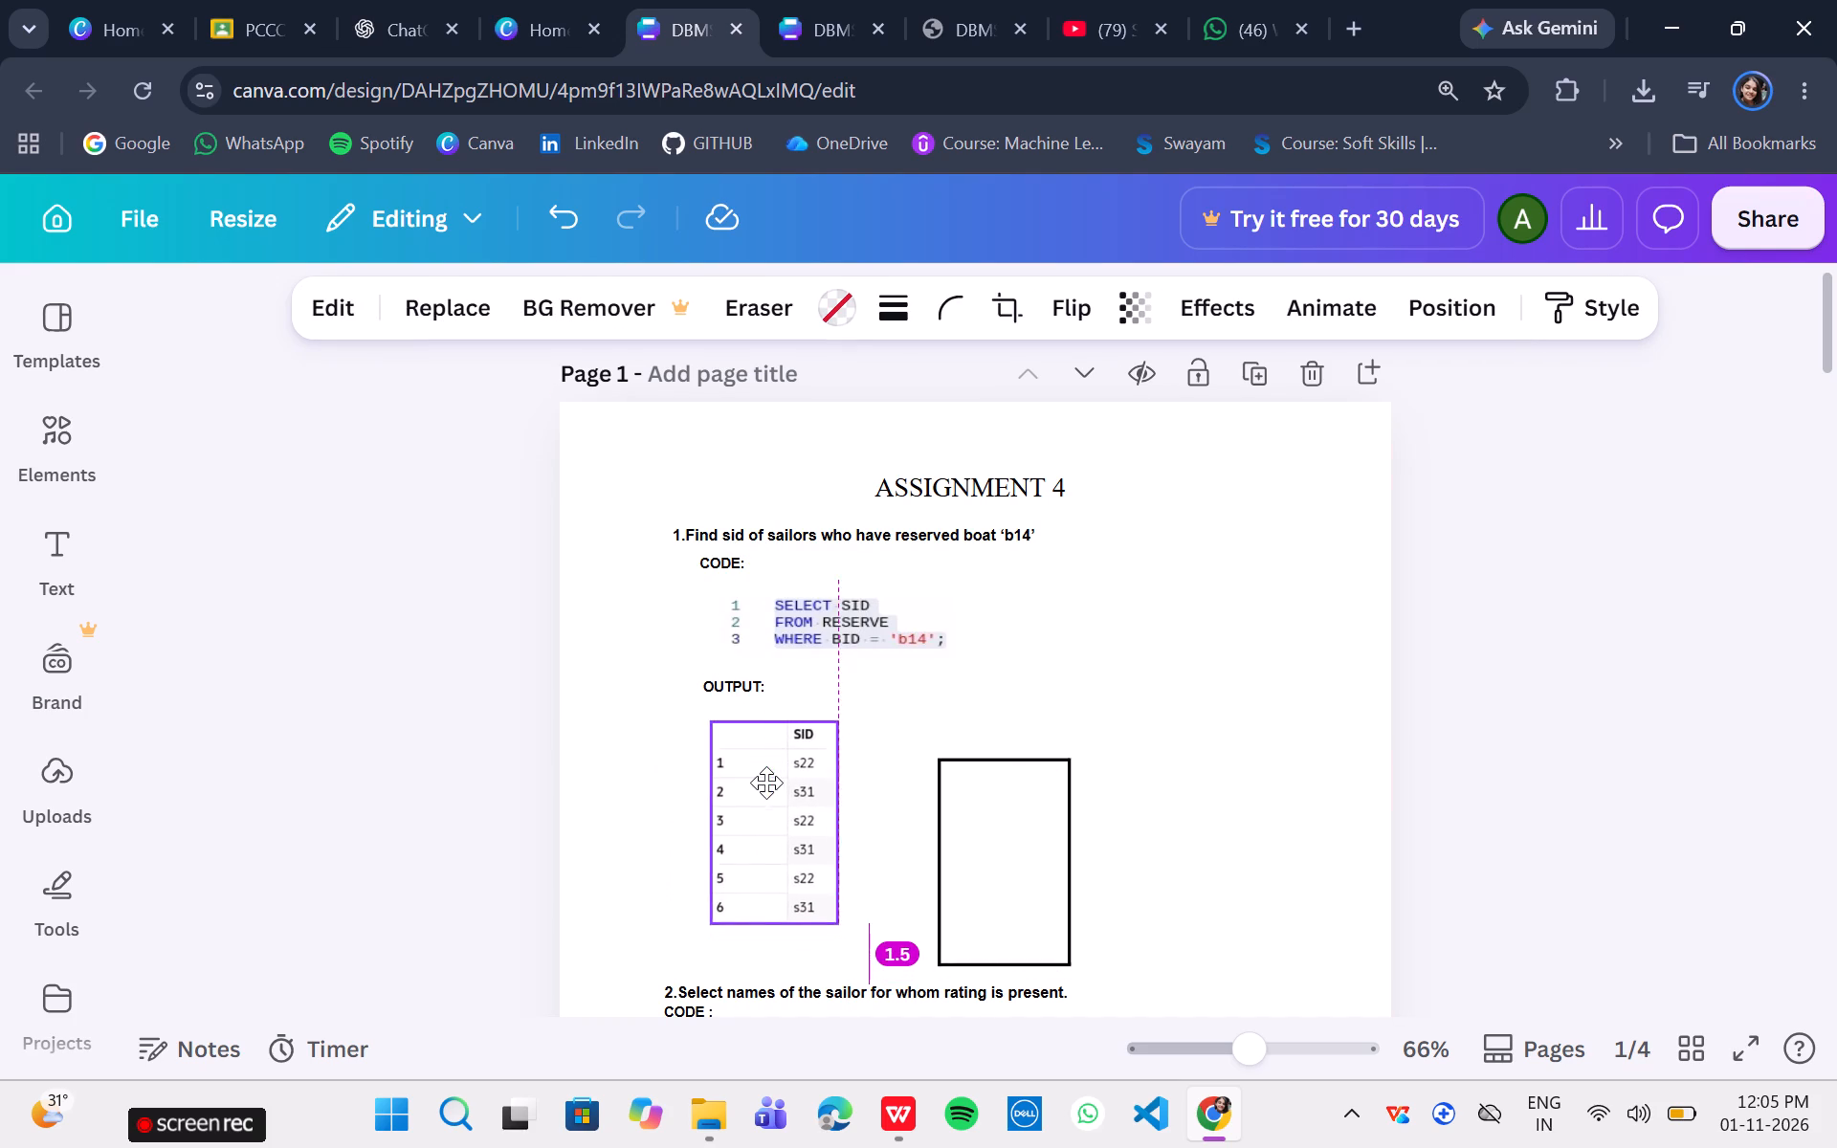
drag(766, 783, 765, 785)
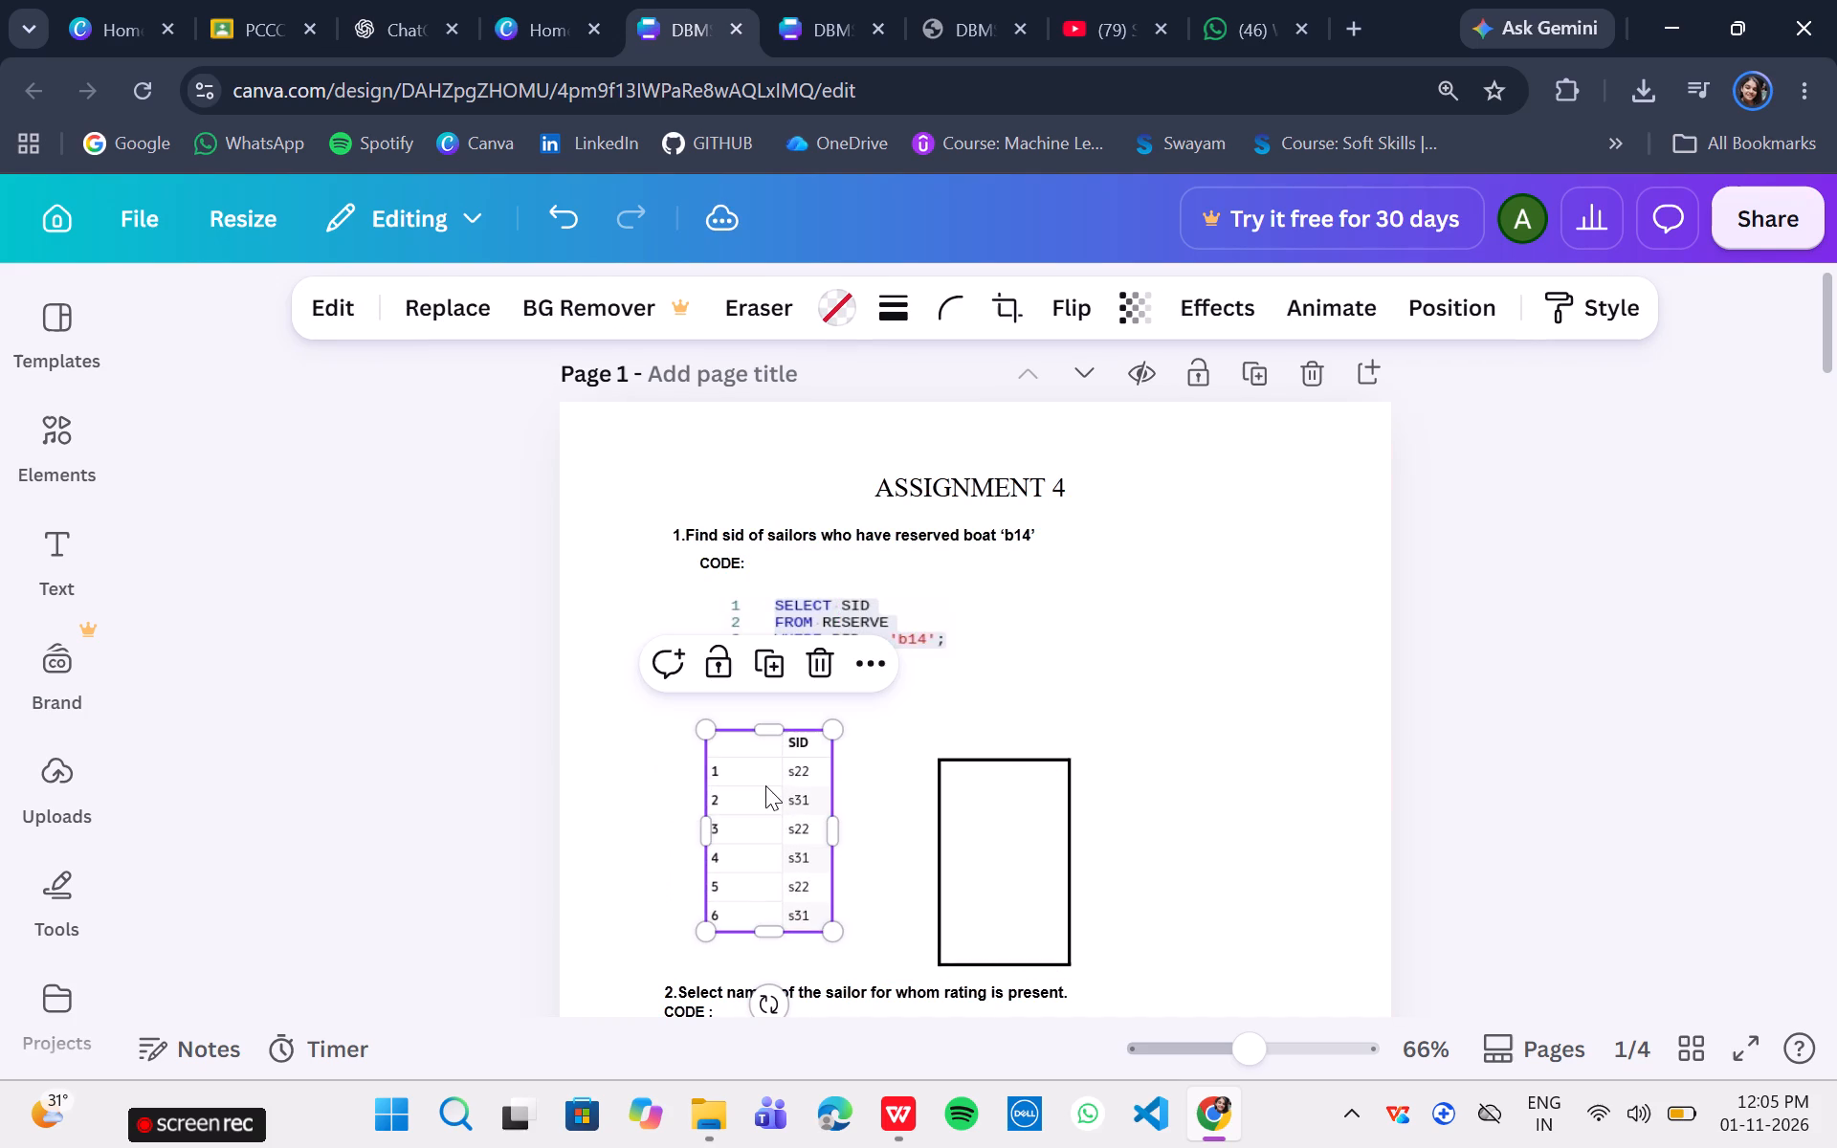
click(1008, 882)
key(Delete)
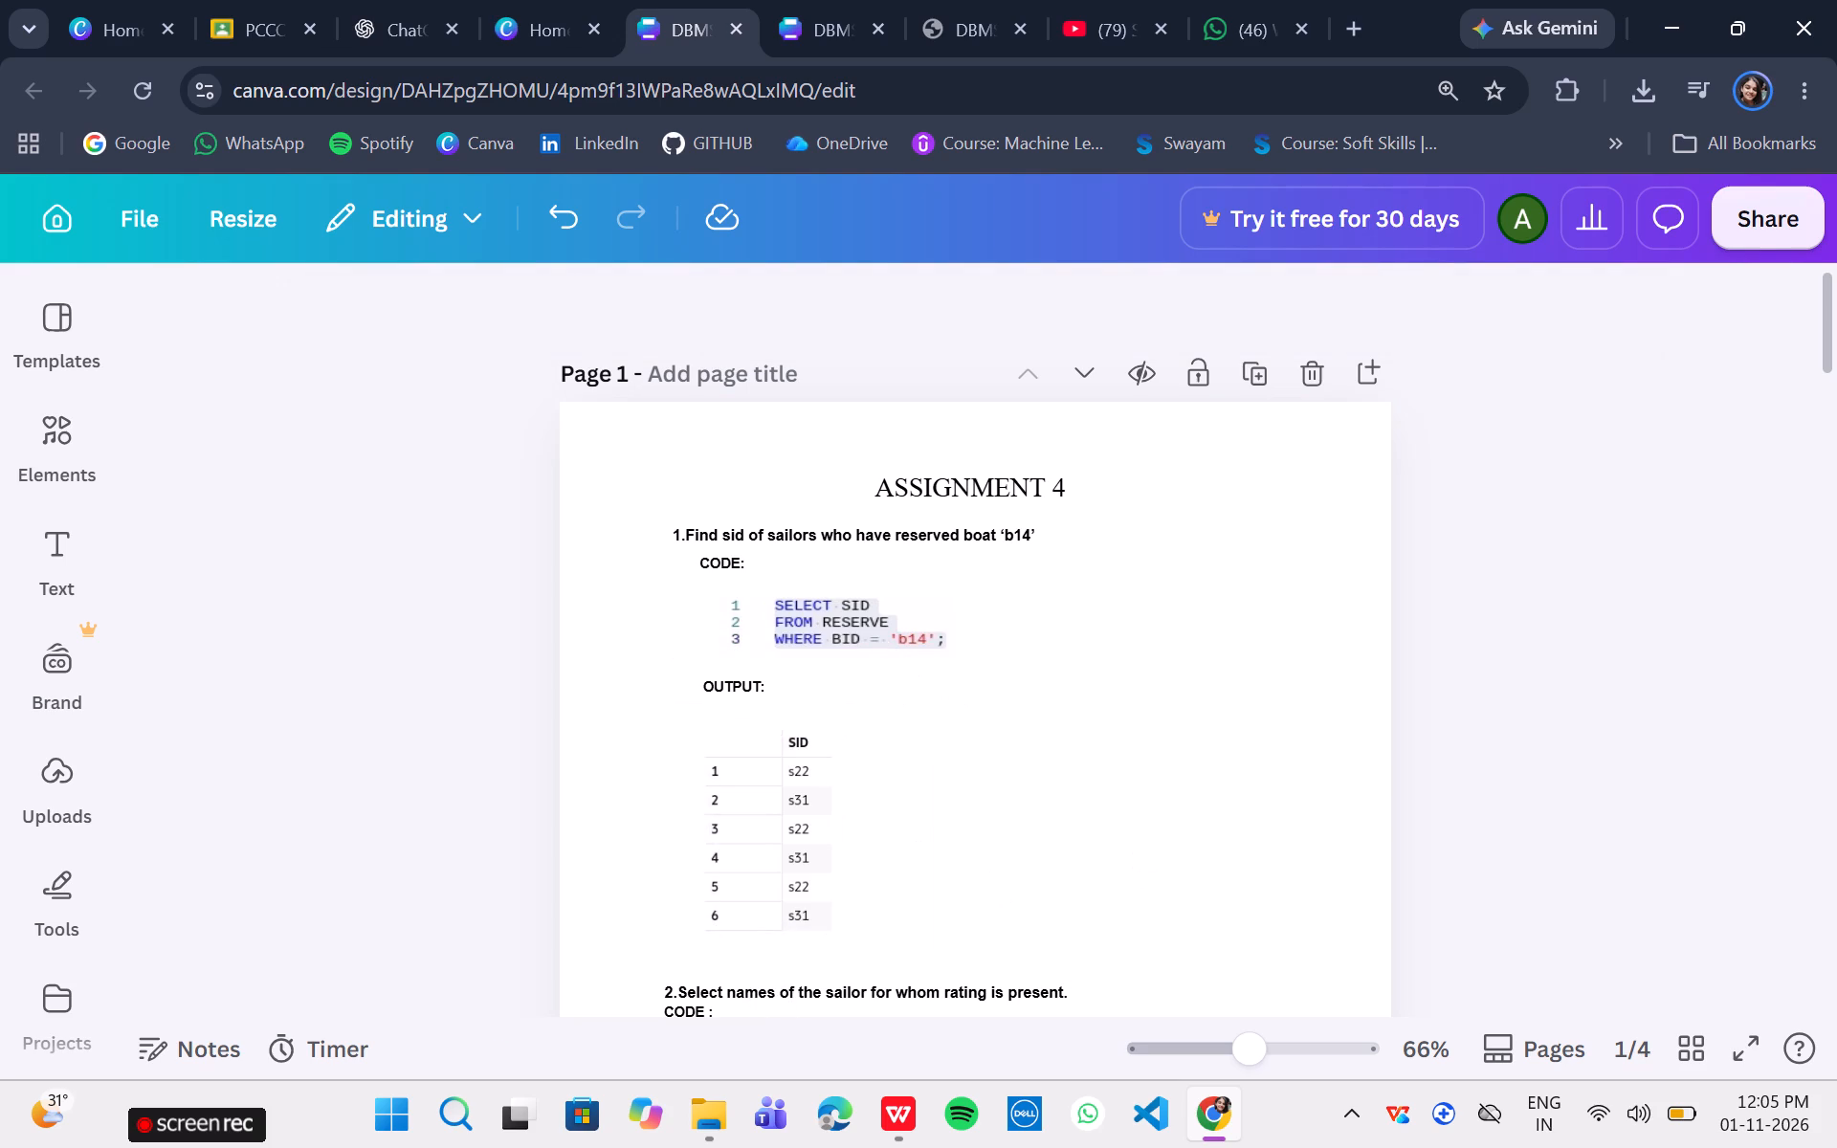
drag(753, 762, 754, 741)
click(925, 803)
Move question 2's heading and CODE label up beneath question 1's SID table, aligned with the OUTPUT label.
drag(925, 1004, 969, 944)
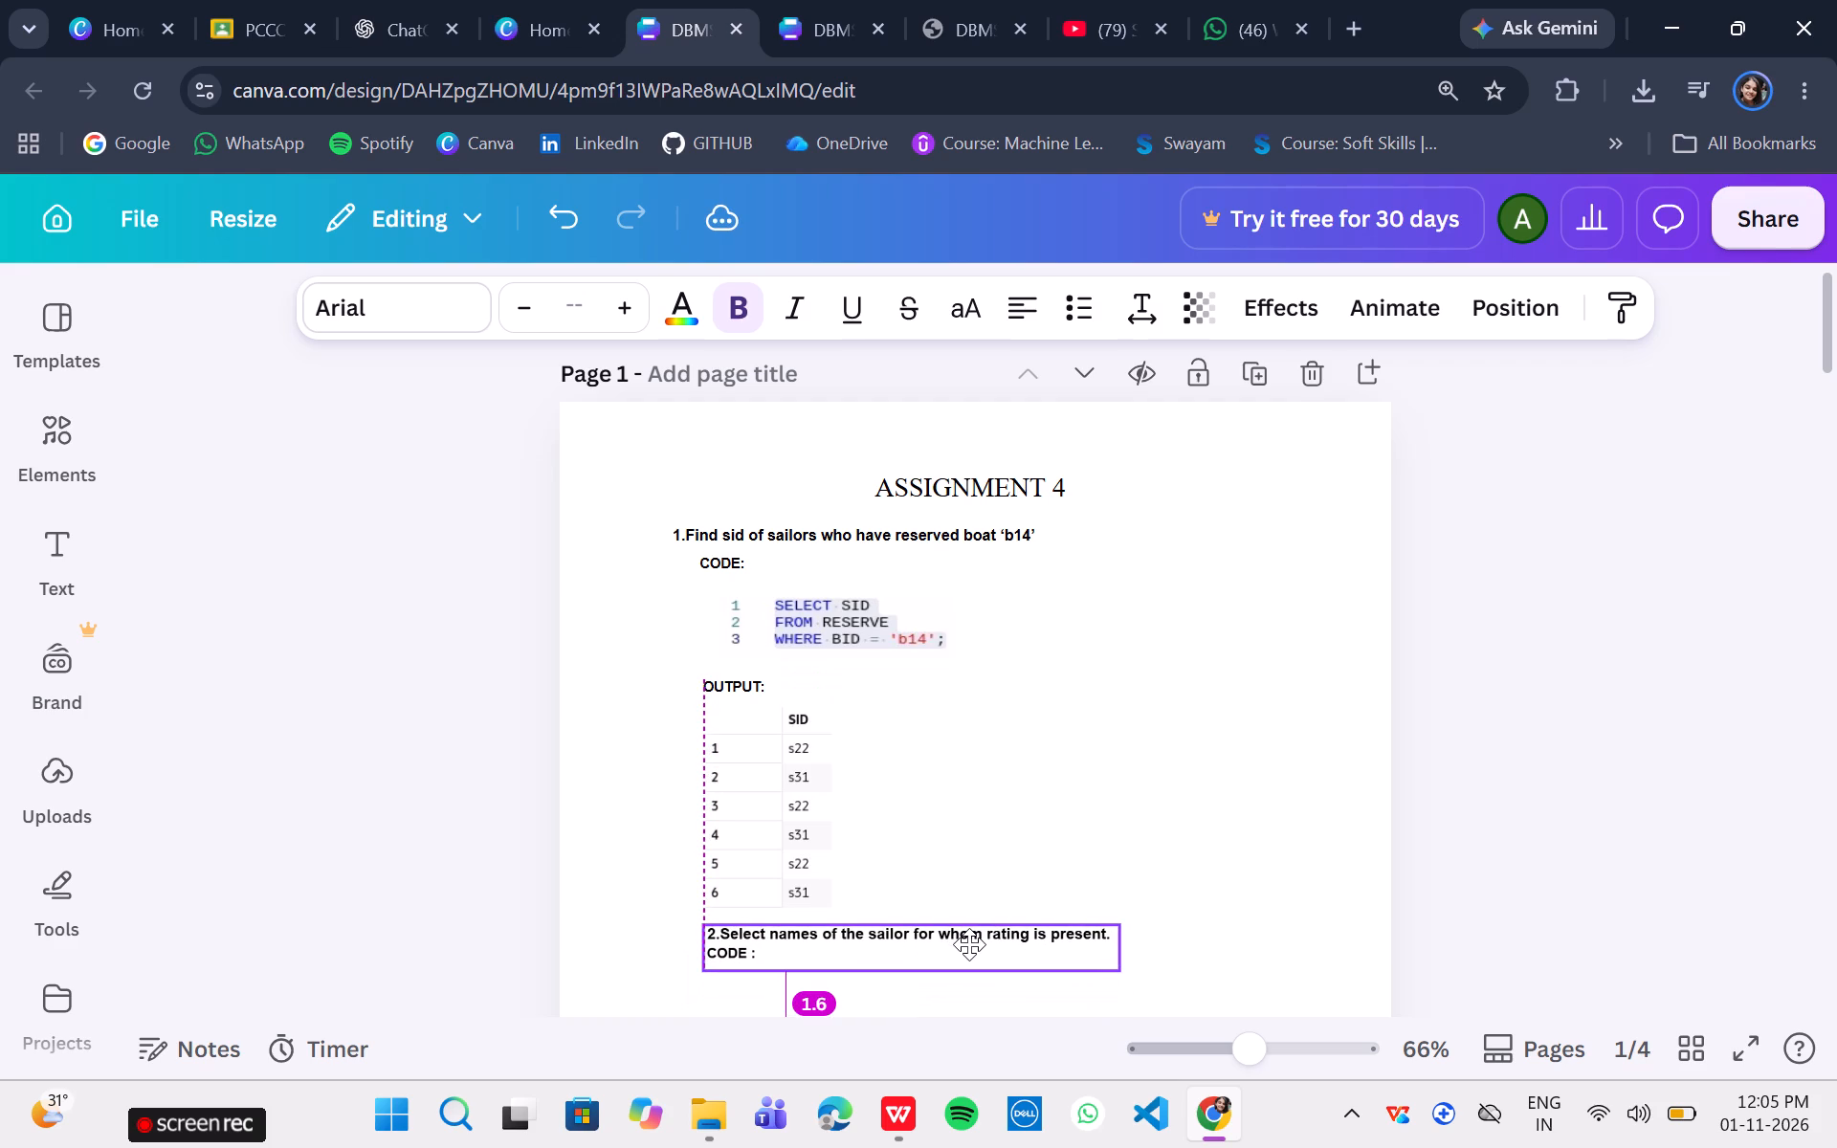
drag(969, 944, 965, 950)
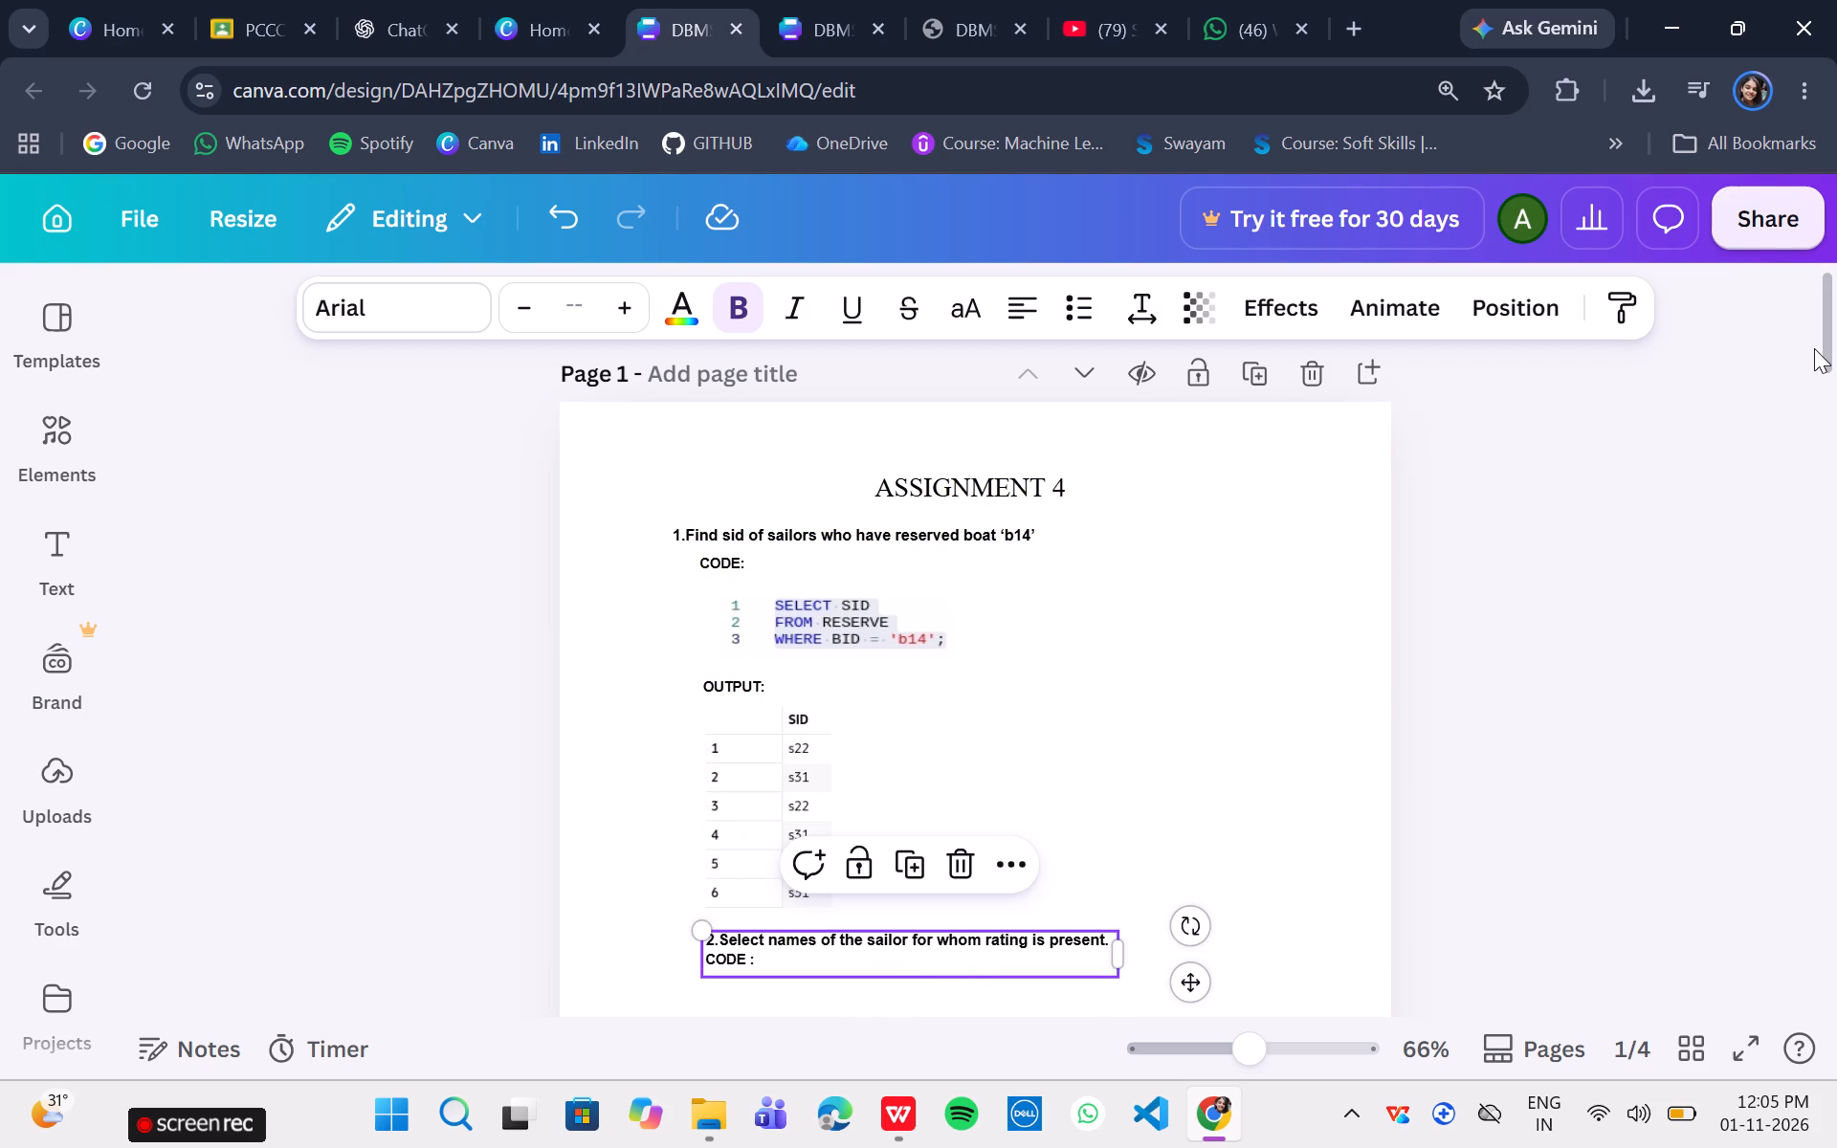
Move question 2's SELECT SNAME code image up beneath its CODE label and delete the empty border left behind.
drag(1825, 348, 1836, 417)
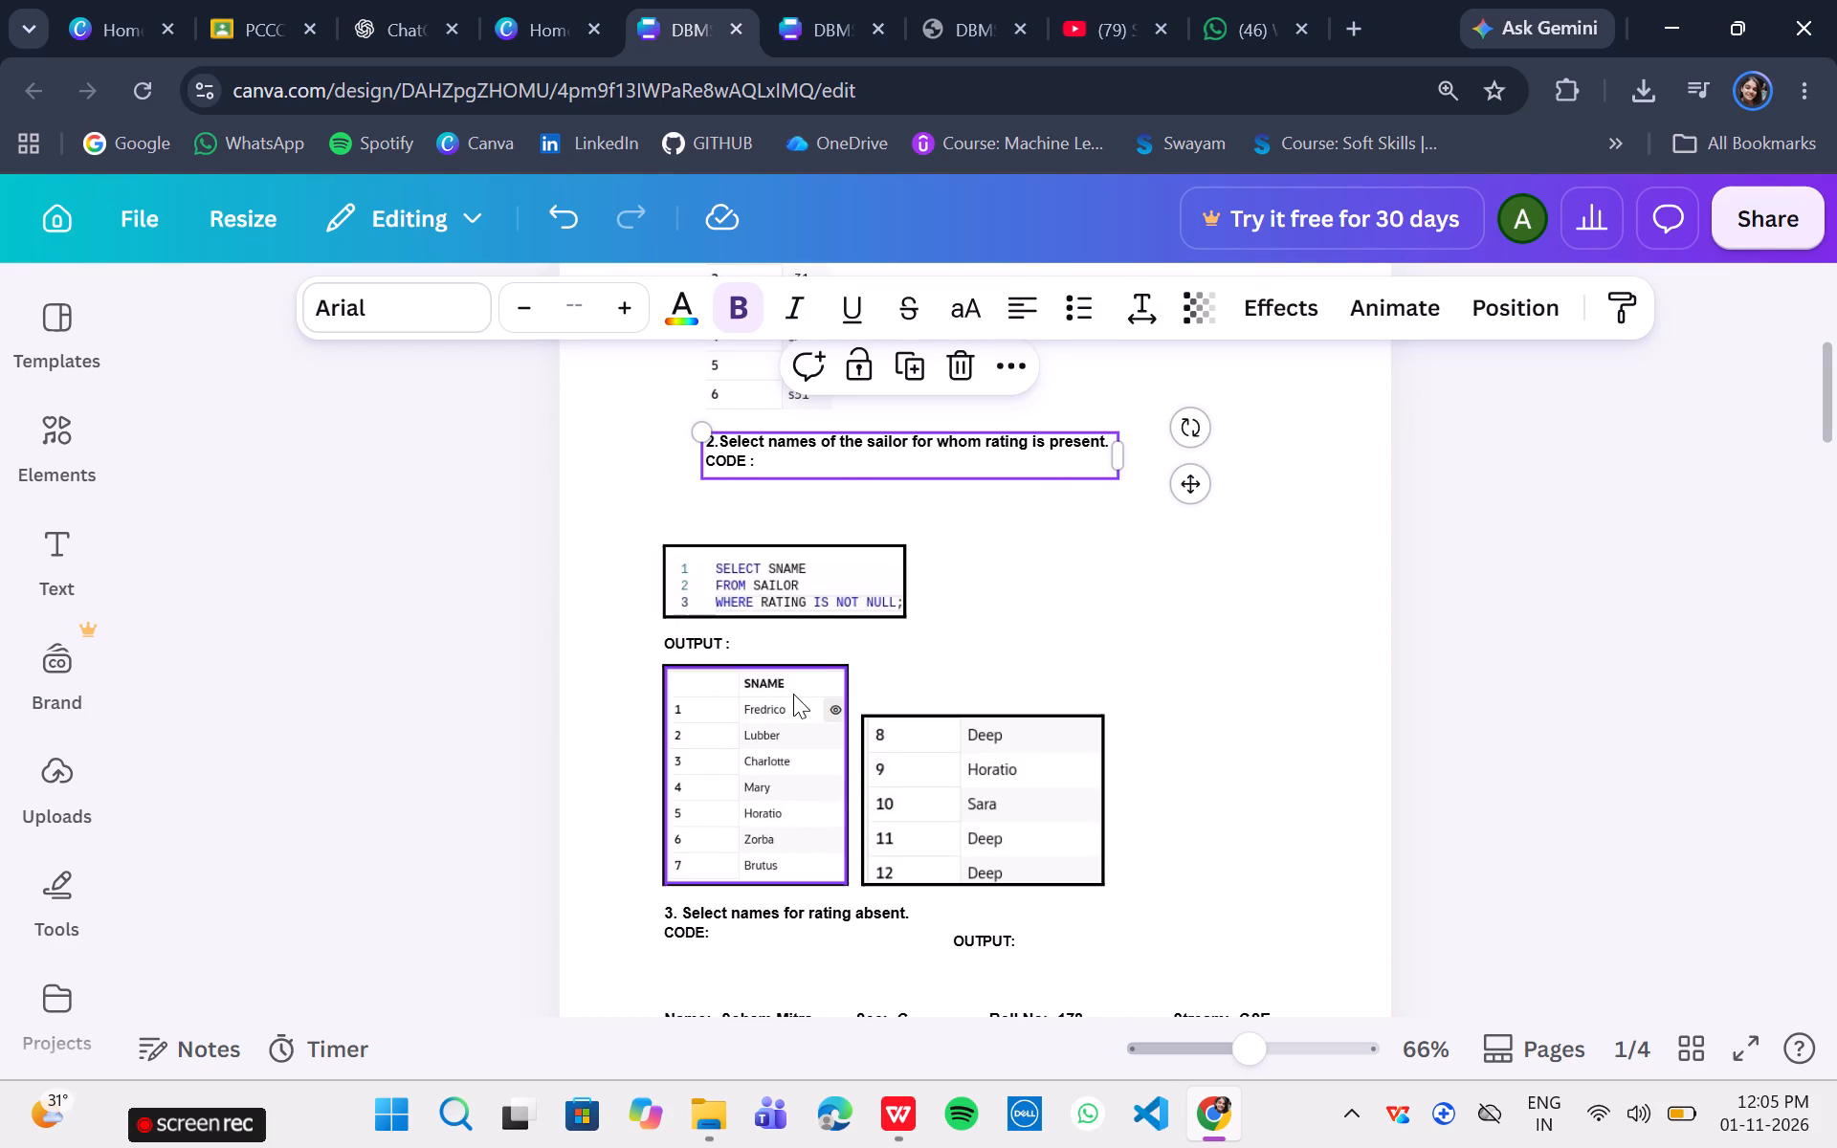
drag(845, 580, 905, 516)
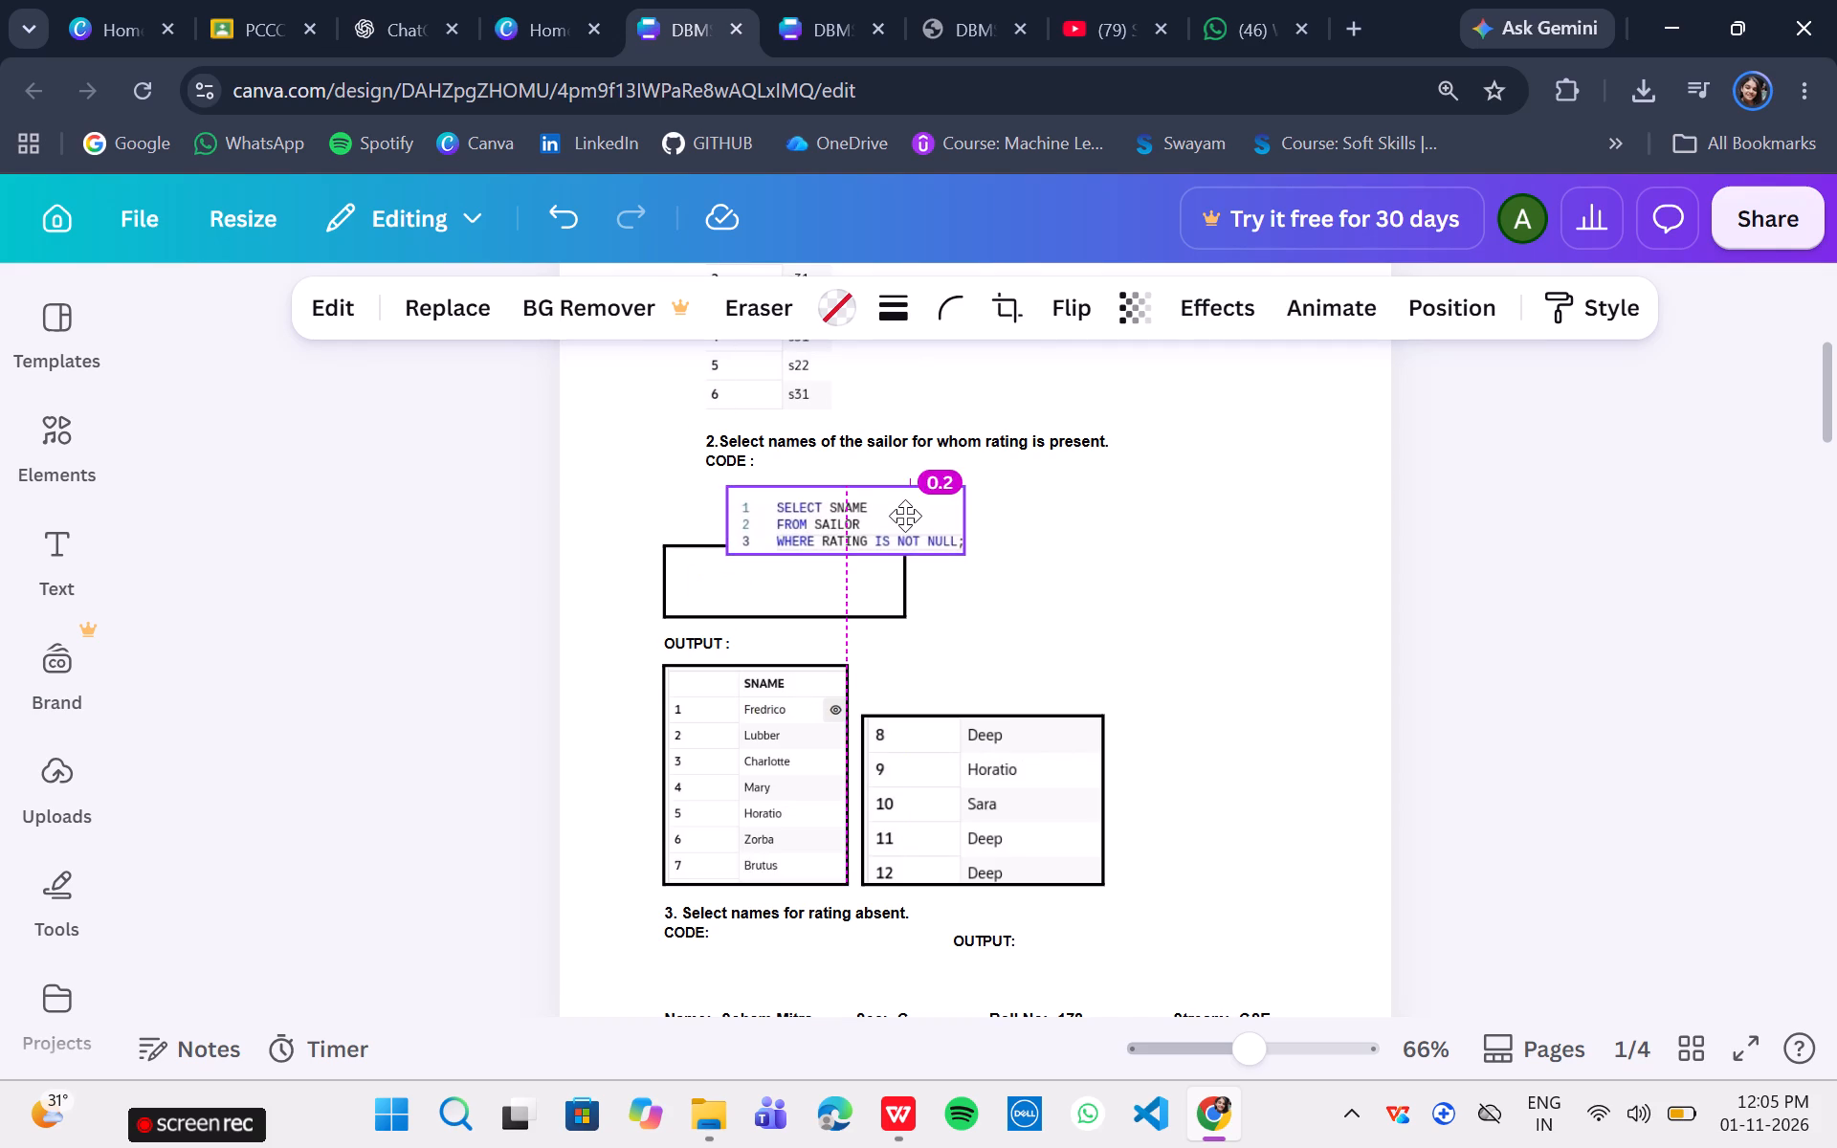
drag(905, 516, 910, 514)
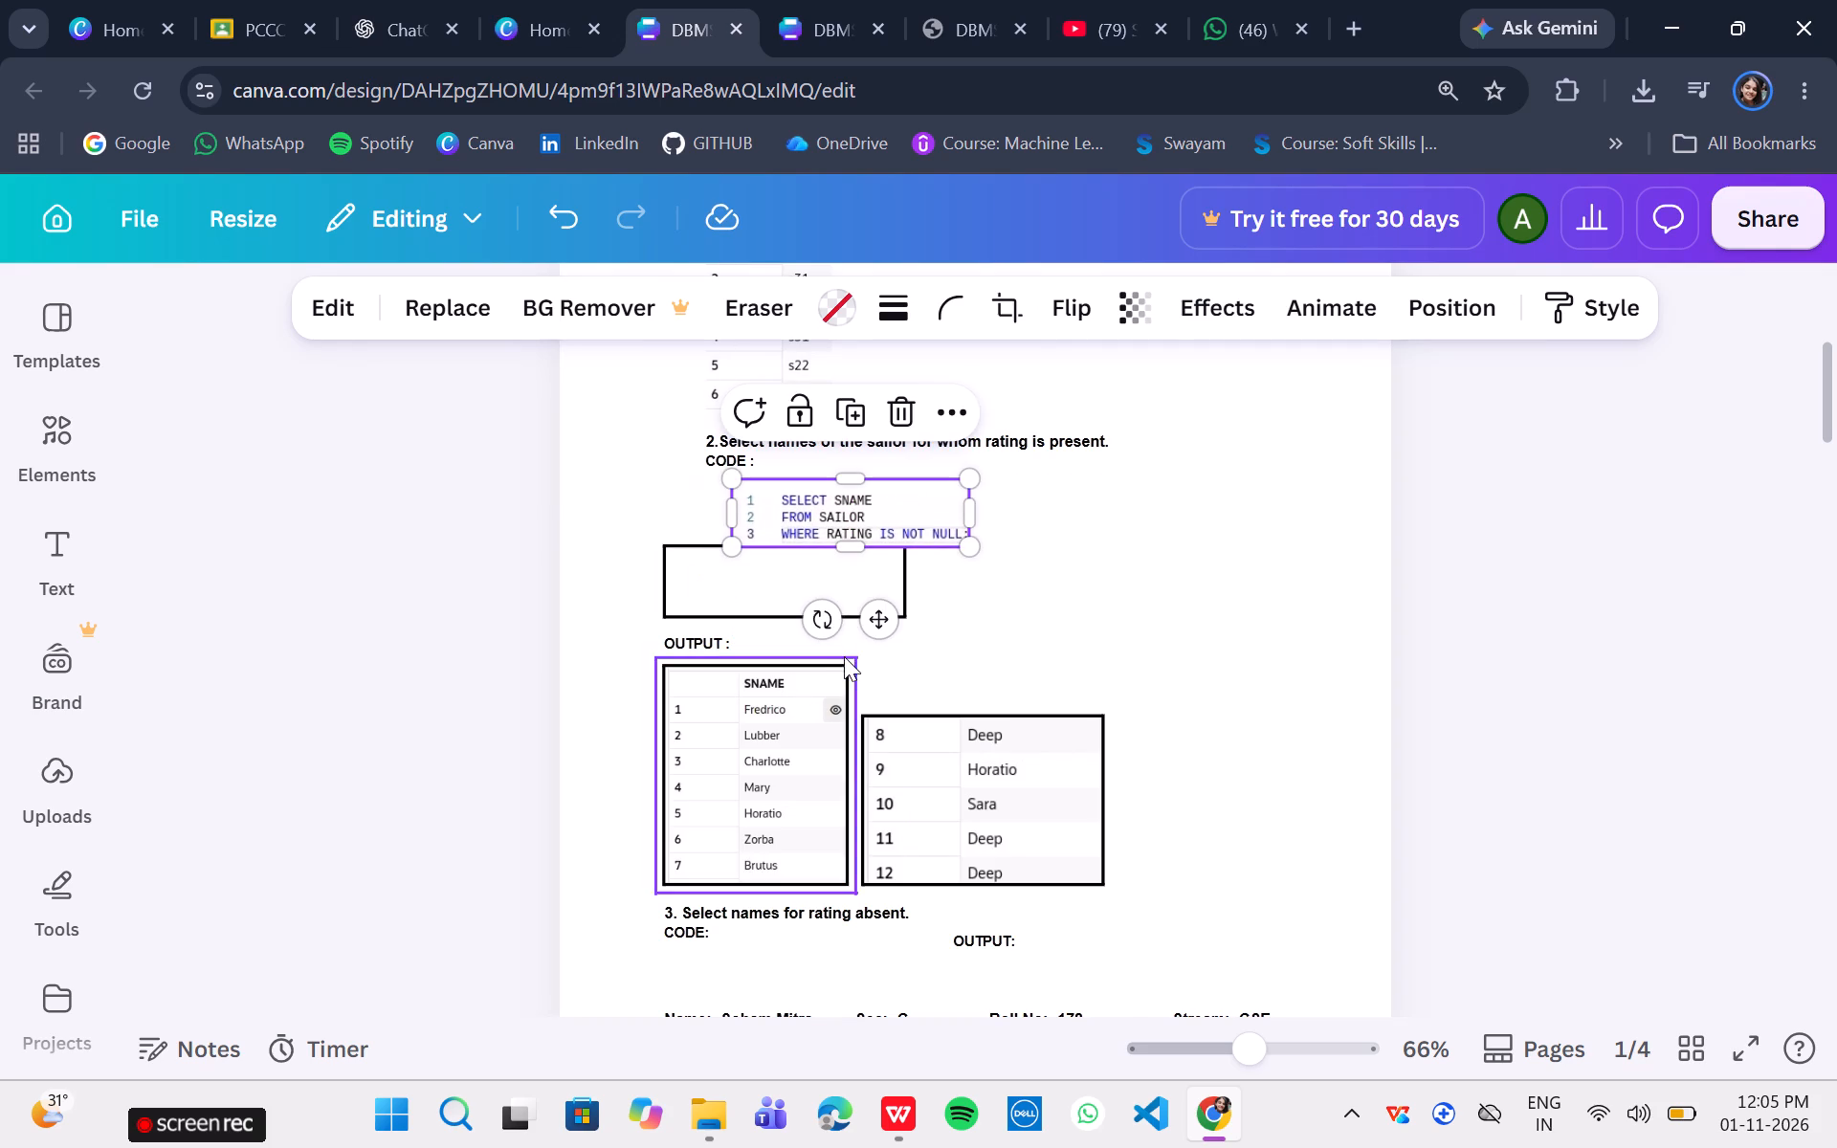
click(882, 594)
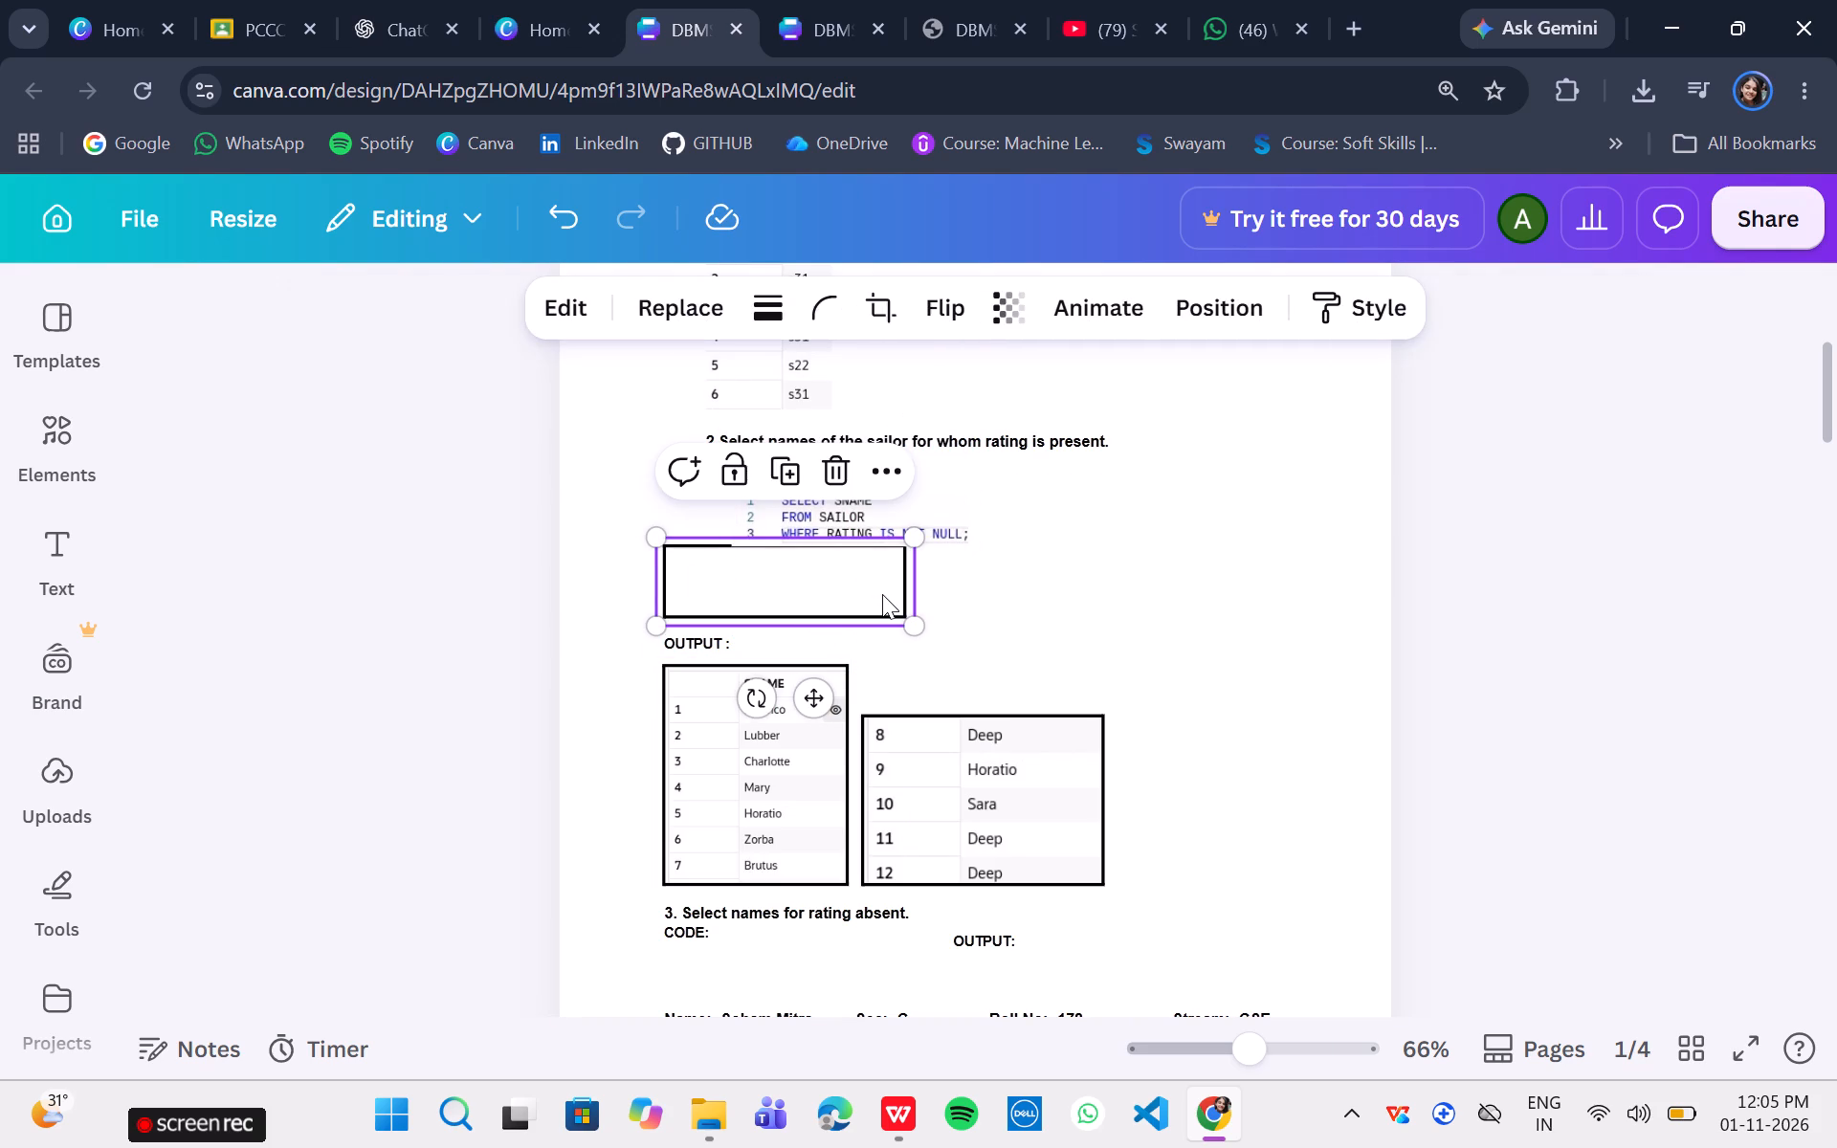
key(Delete)
Move question 2's OUTPUT label and SNAME table (rows 1–7) up beneath the code image, and delete the table's leftover border.
drag(680, 641, 724, 584)
drag(719, 789, 759, 733)
click(681, 832)
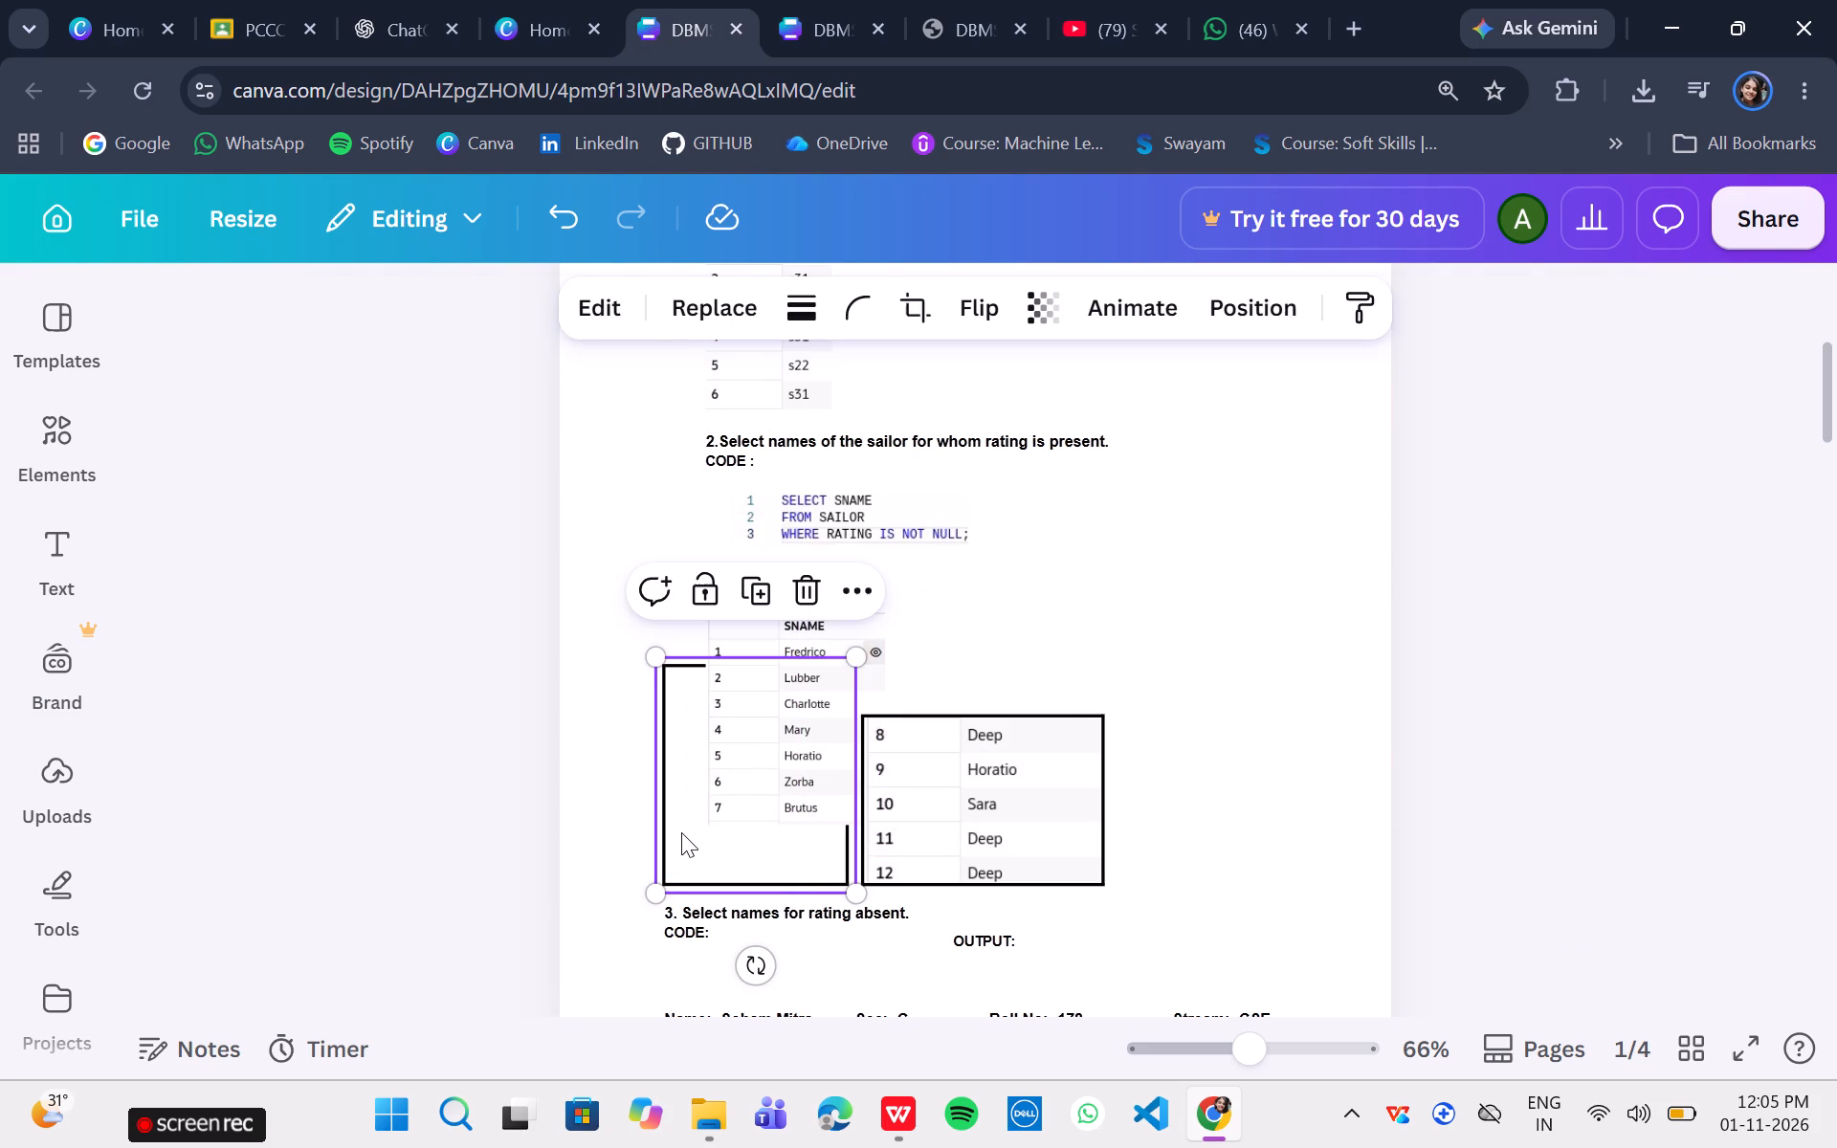
key(Delete)
Delete the border around question 2's rows 8–12 table, then place it beside the first table and shrink it to matching row size.
drag(921, 800, 984, 782)
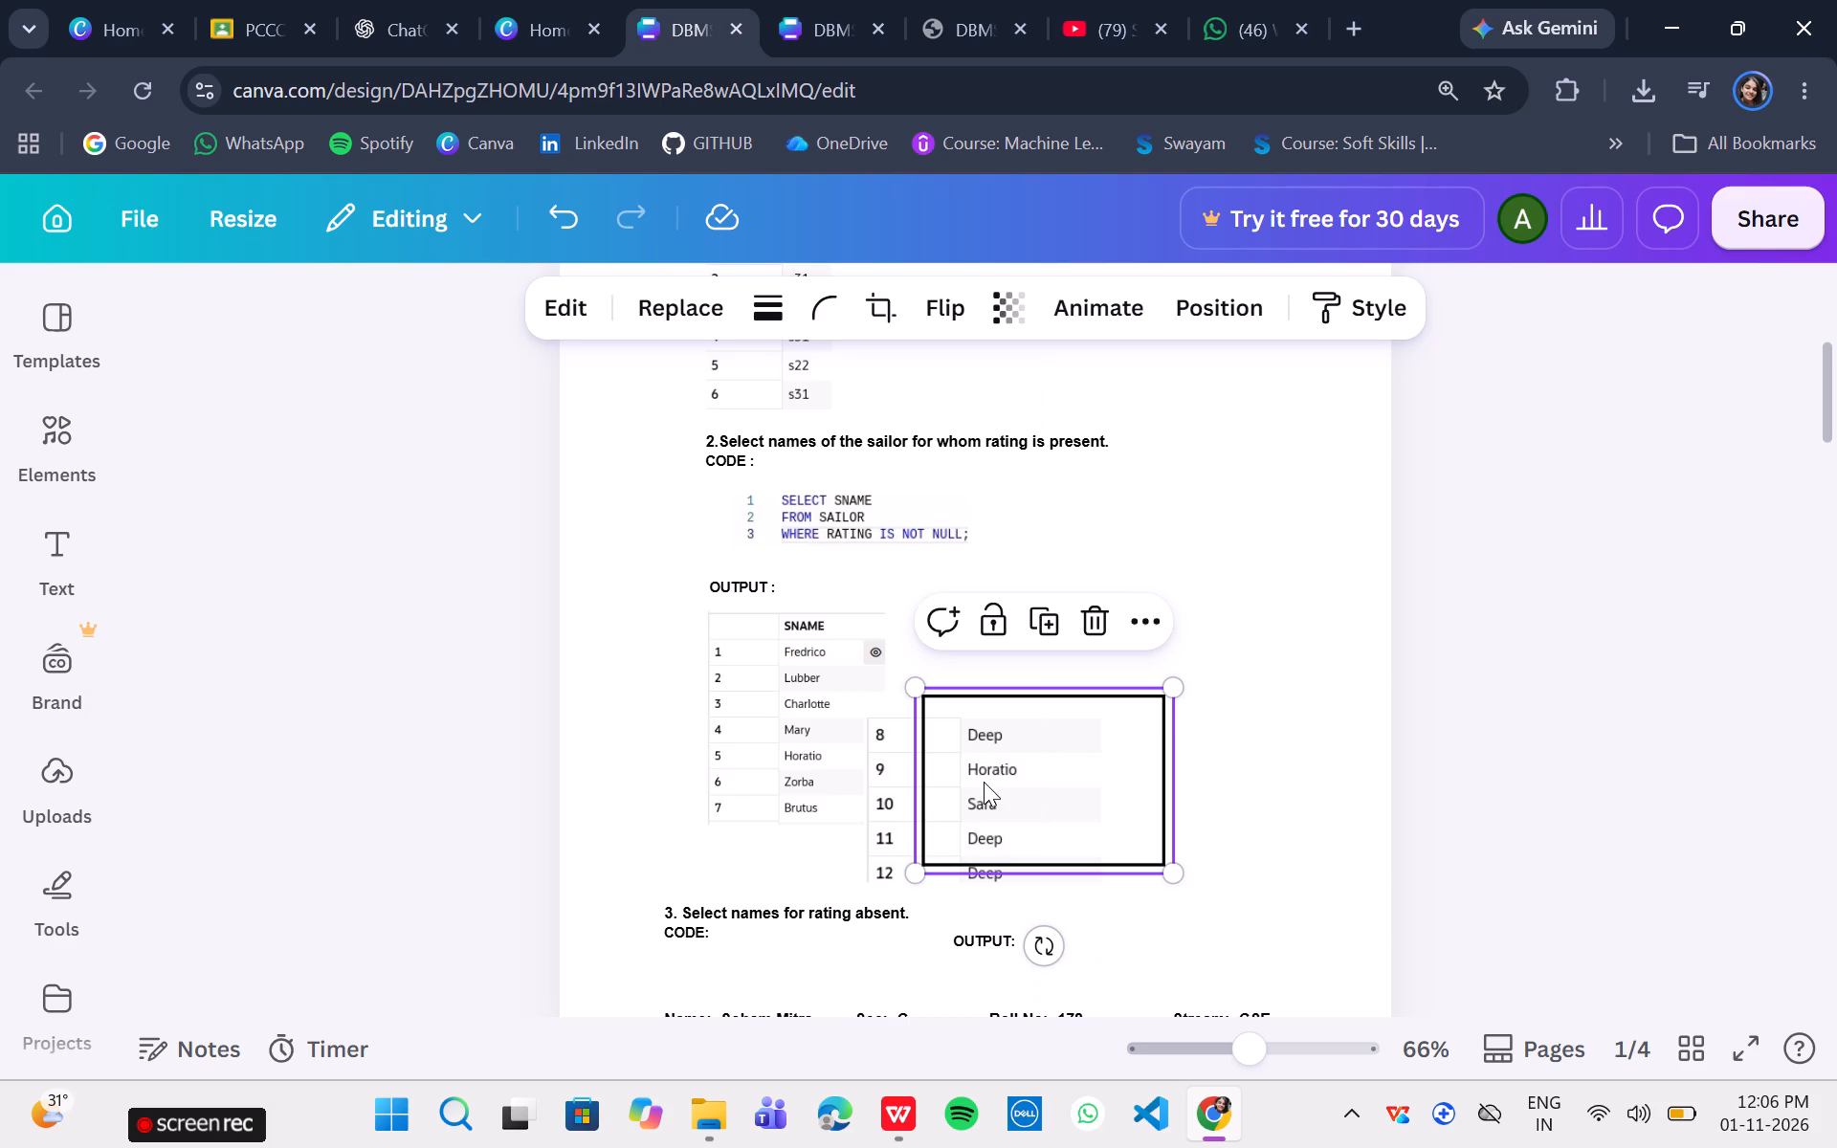
key(Delete)
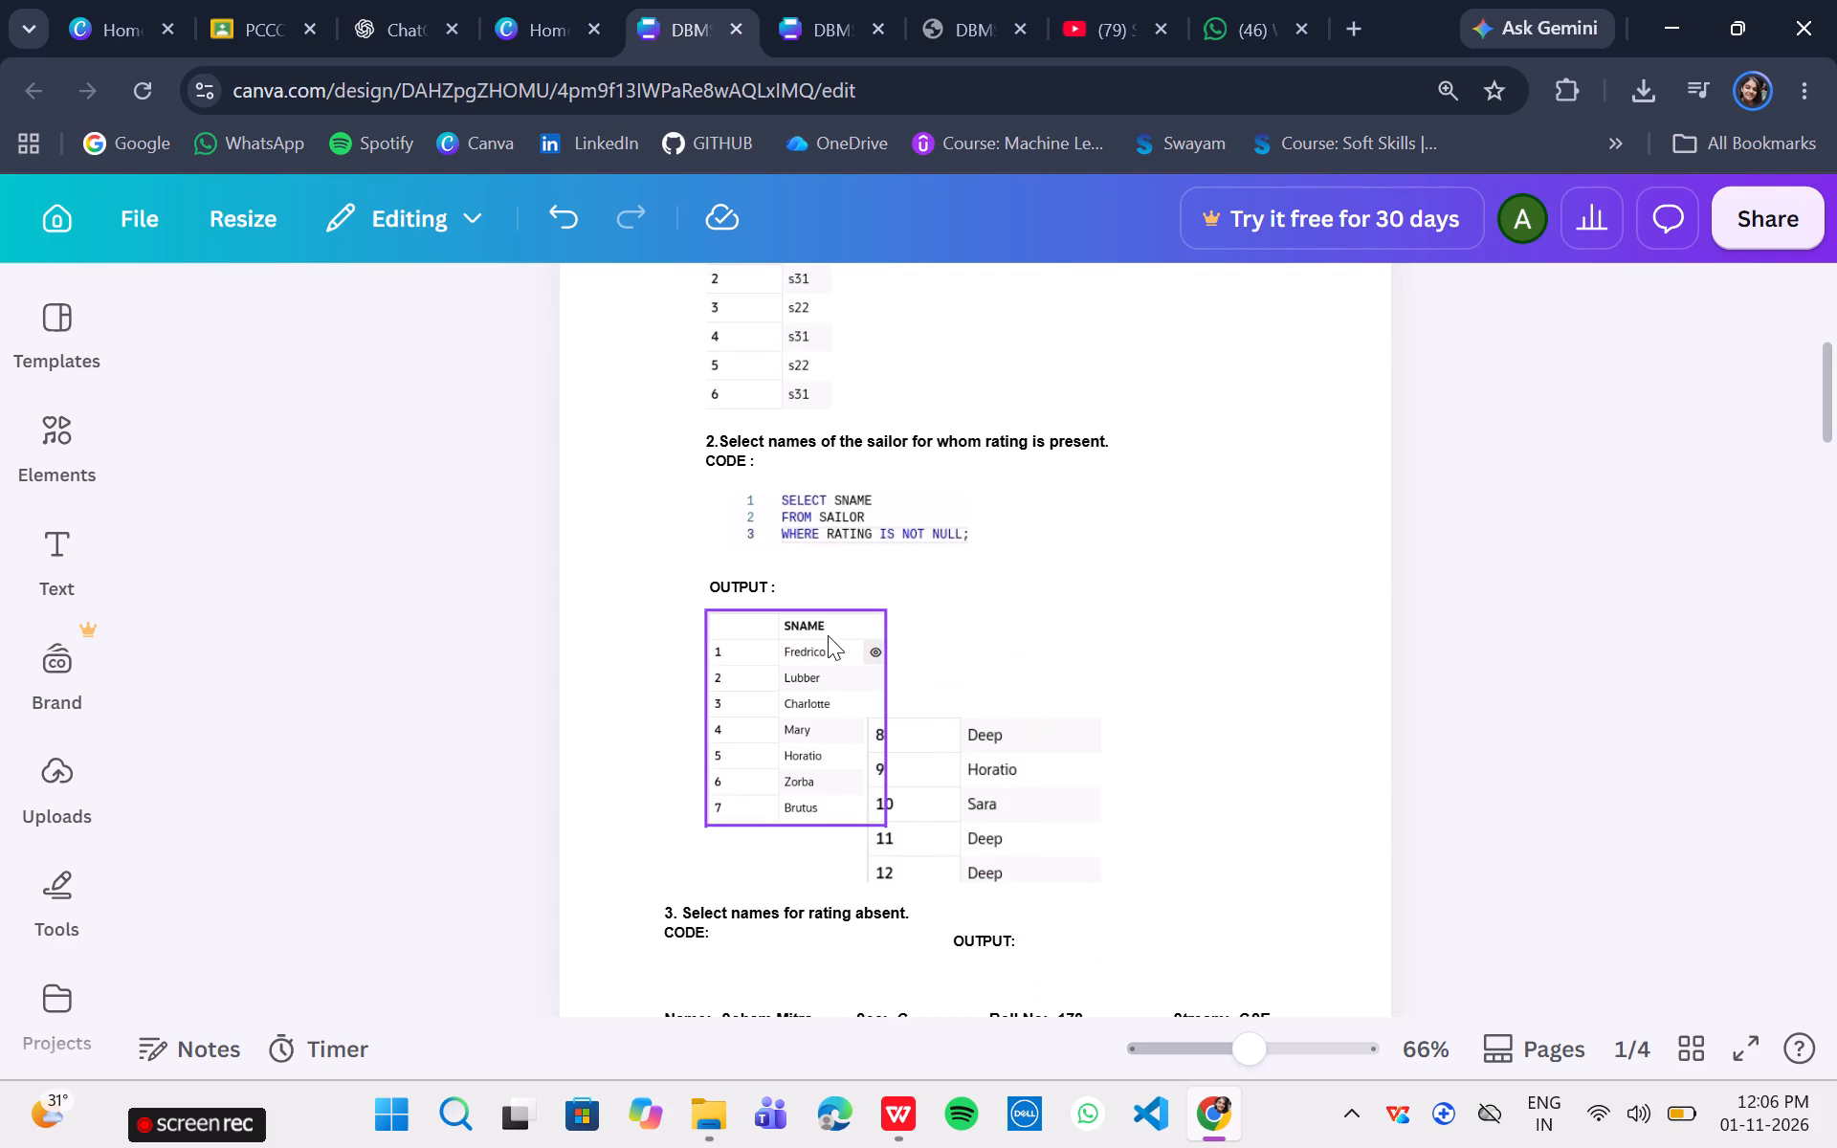
drag(901, 777, 953, 677)
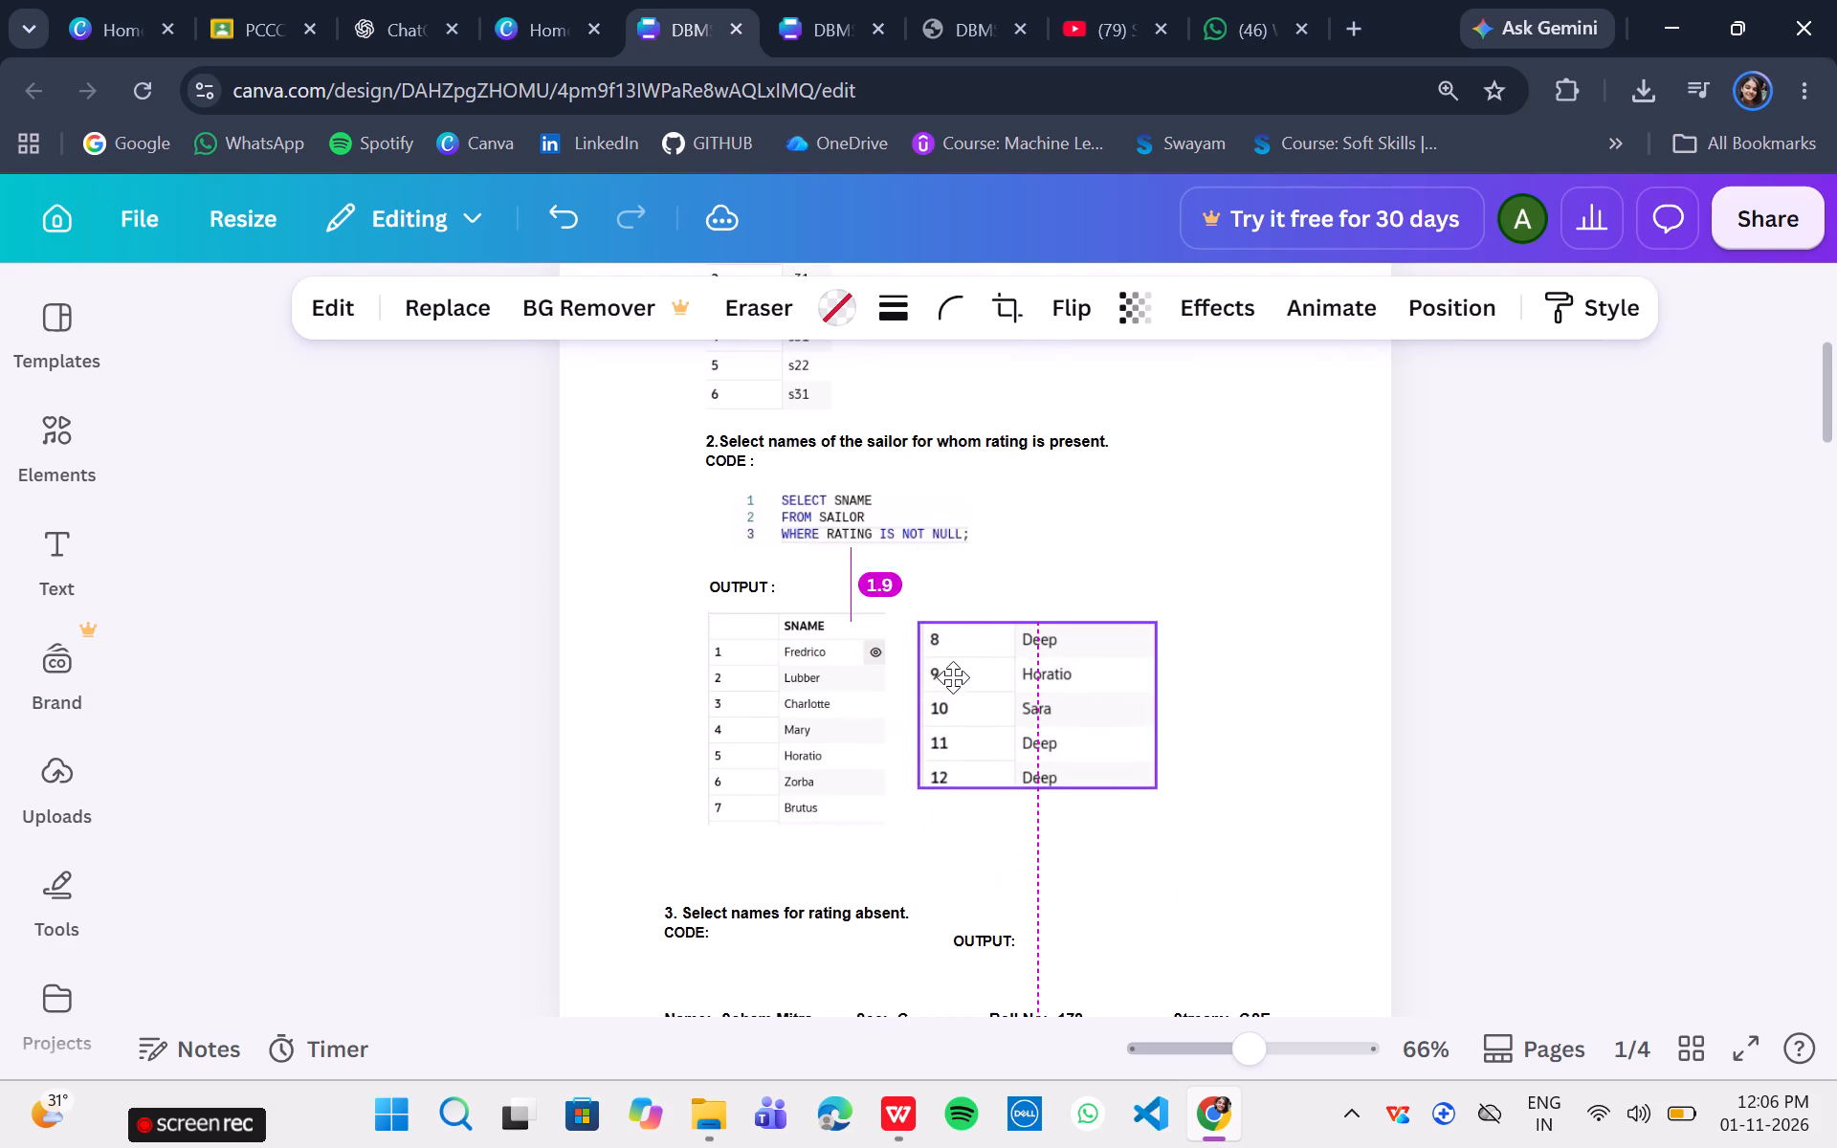
drag(953, 677, 935, 672)
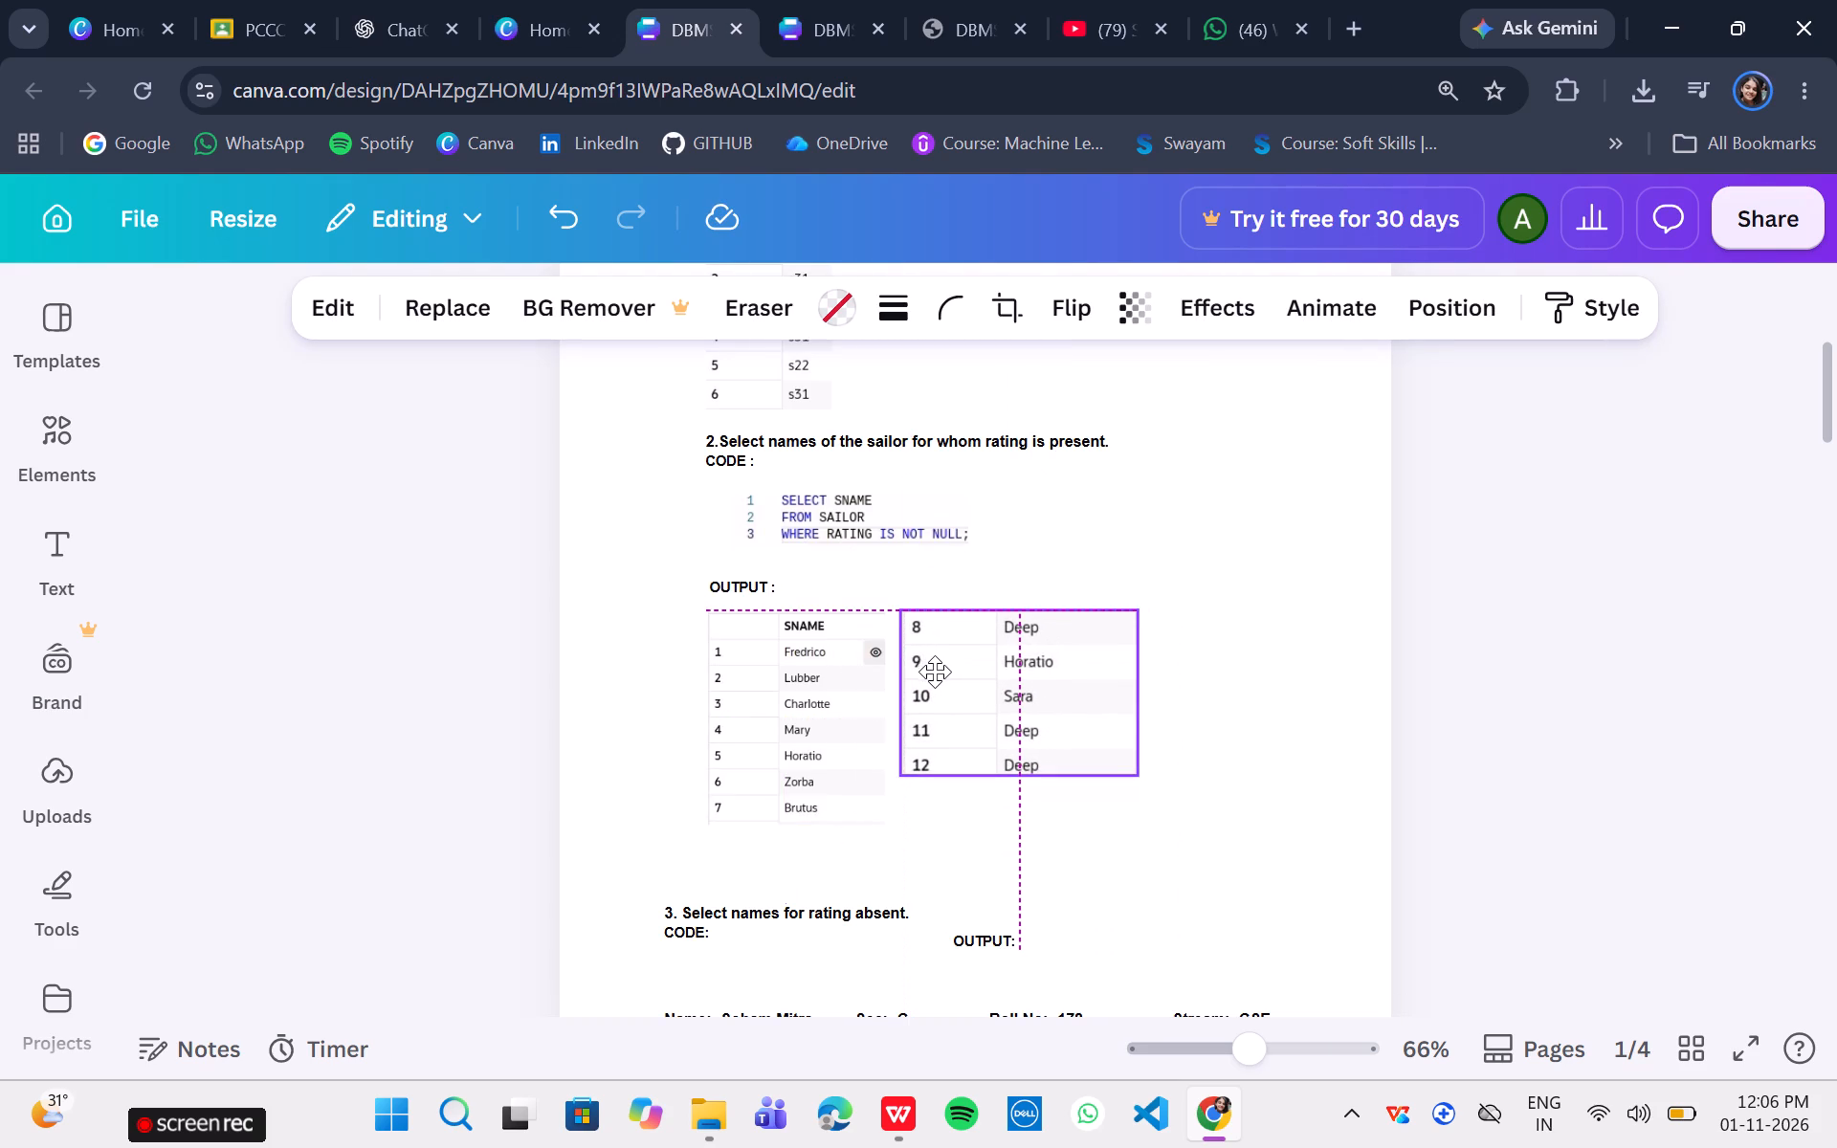
drag(935, 672, 938, 670)
drag(1146, 776, 1080, 763)
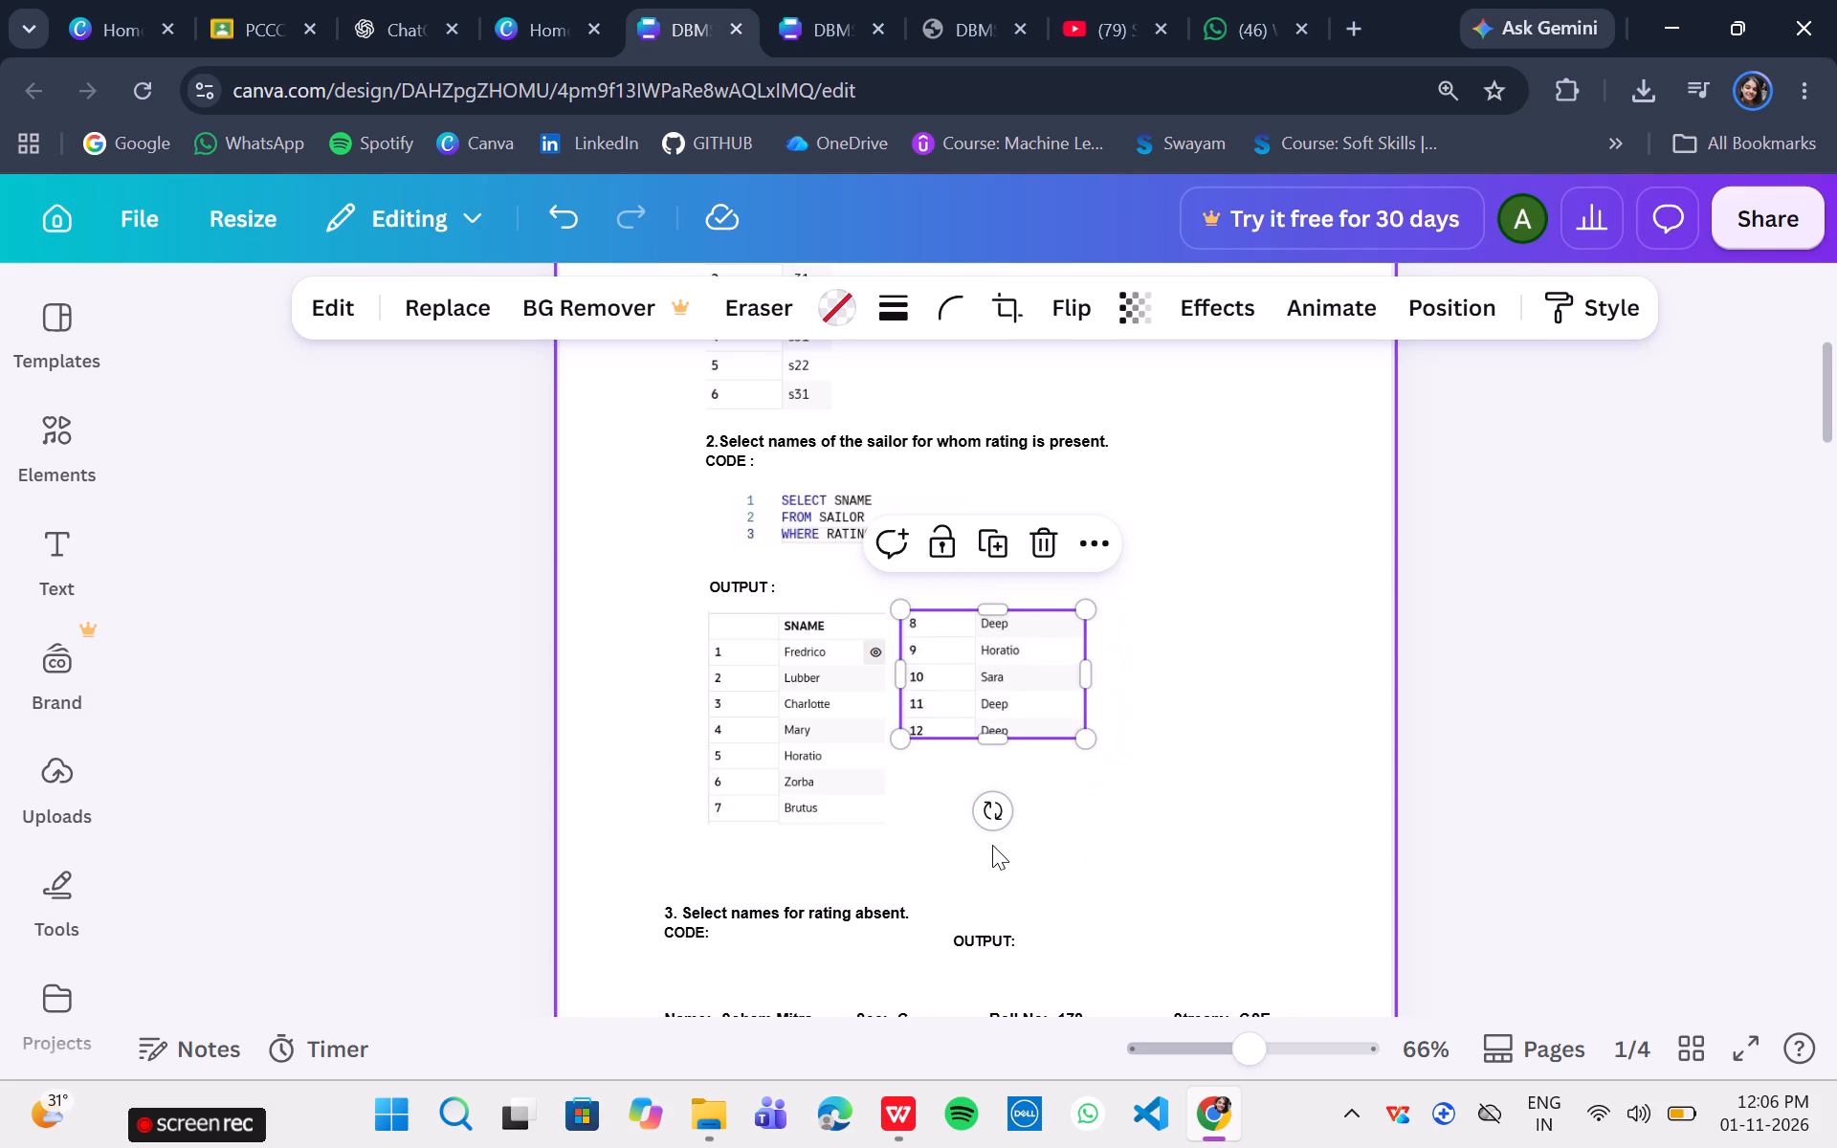
click(1082, 859)
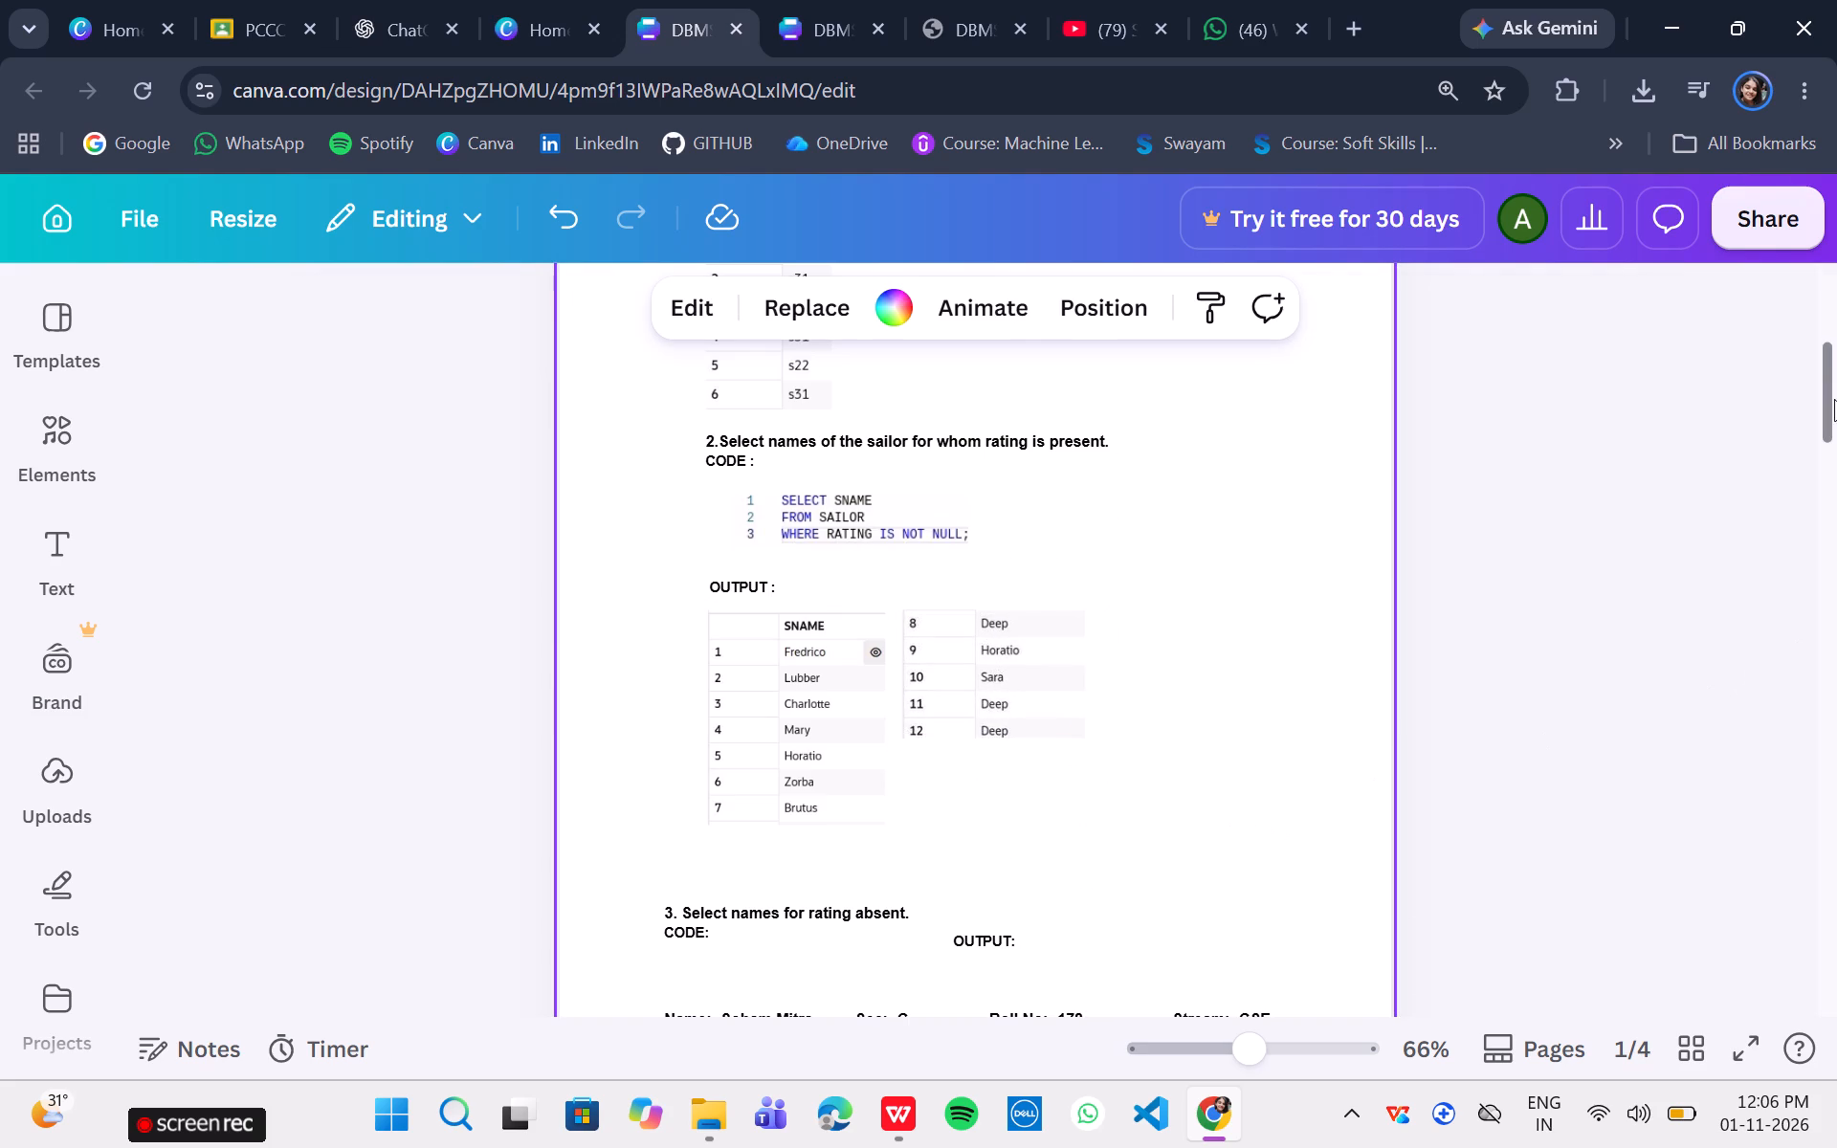
Move question 3's heading and CODE label up beneath question 2's tables, aligned with the labels above, and widen the text box.
drag(1831, 399, 1836, 452)
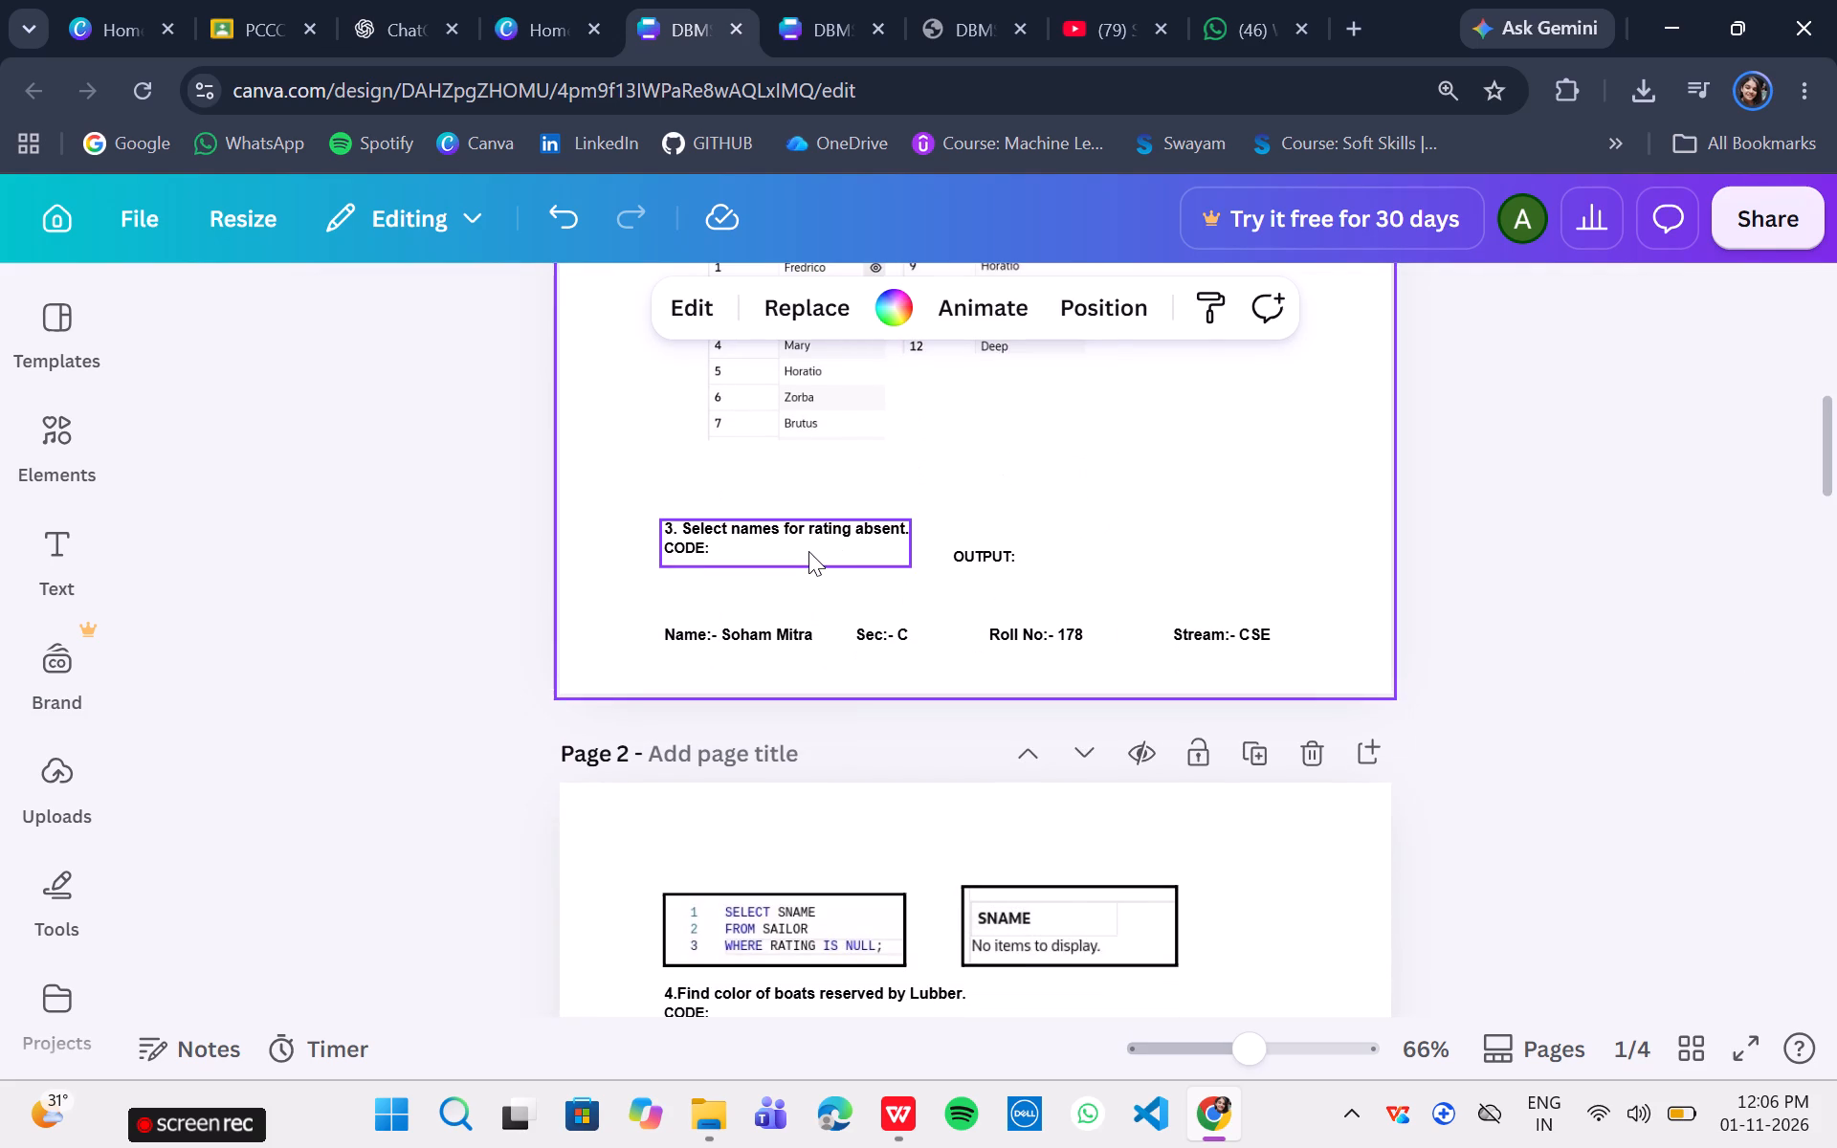
drag(808, 551, 849, 508)
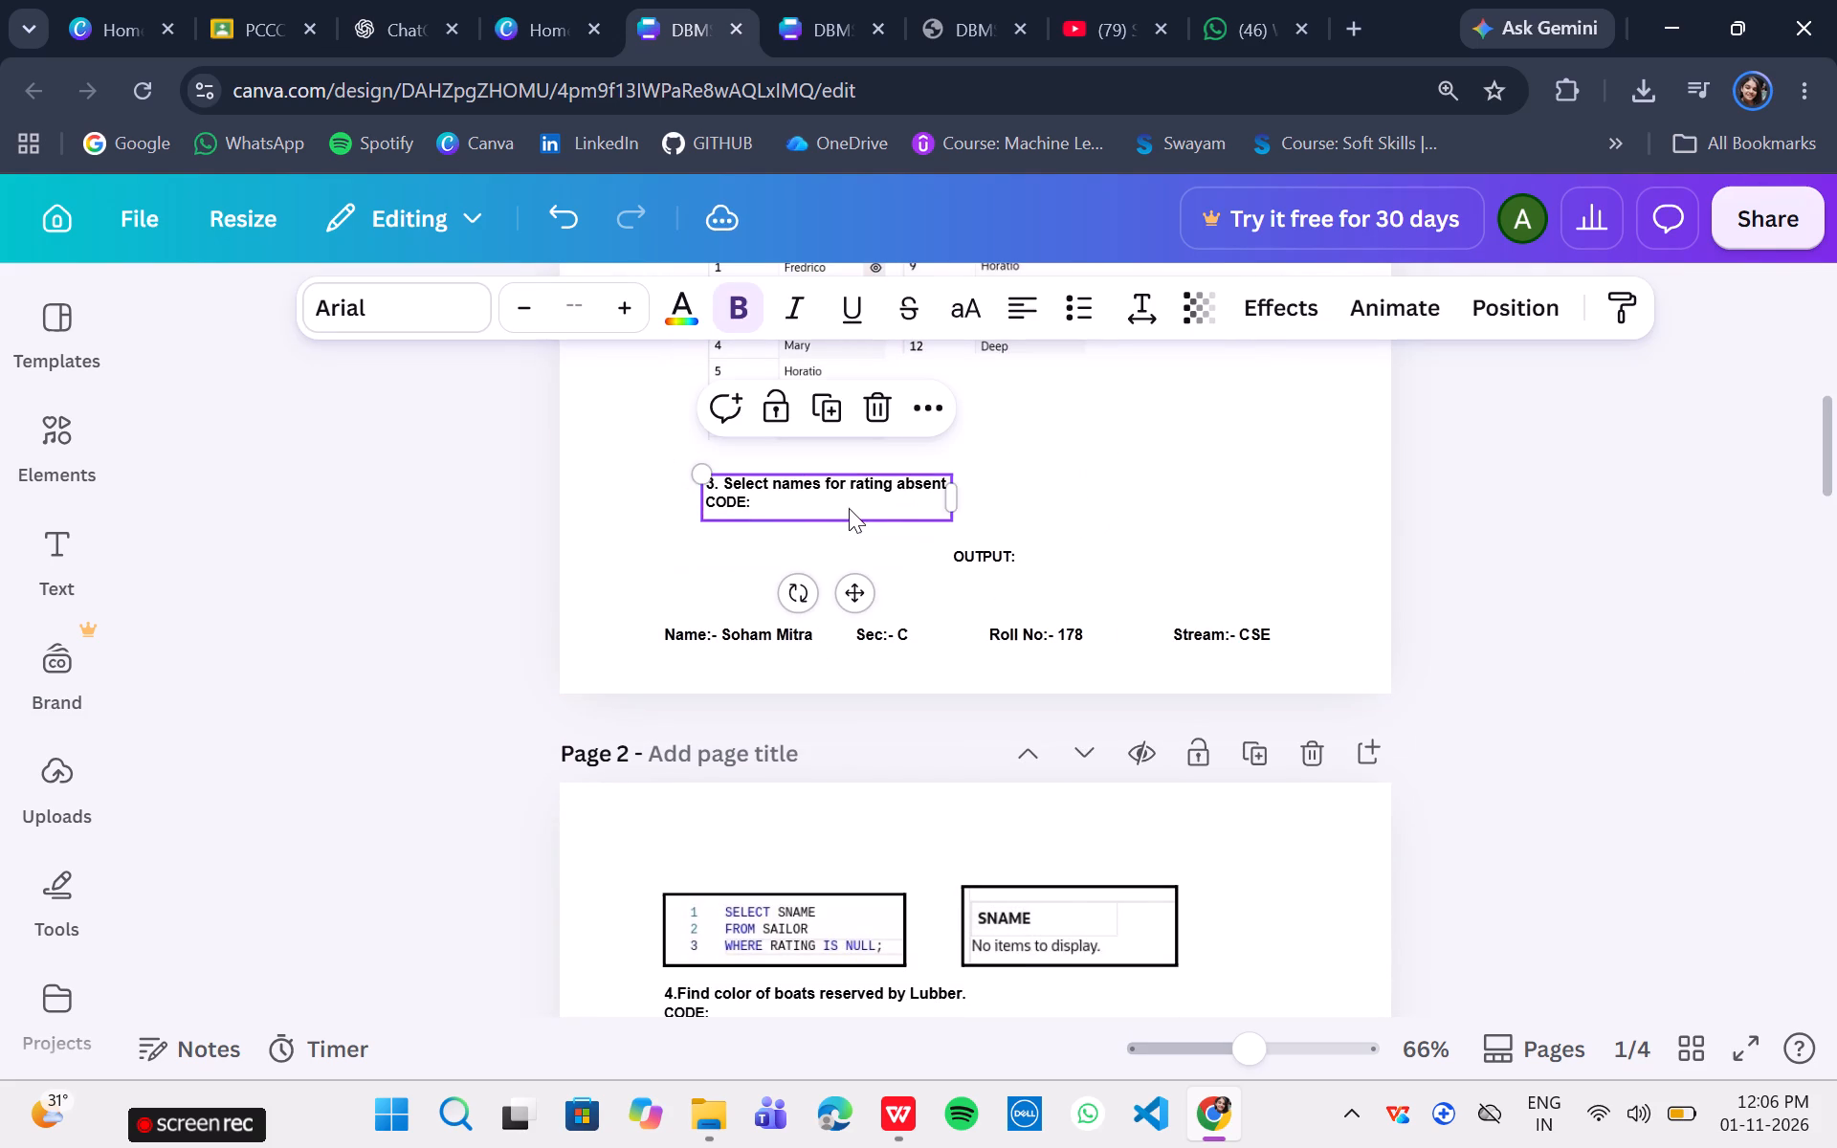
drag(959, 503, 1129, 459)
Delete the student name, section, roll number and stream texts from the bottom of page 1.
click(764, 643)
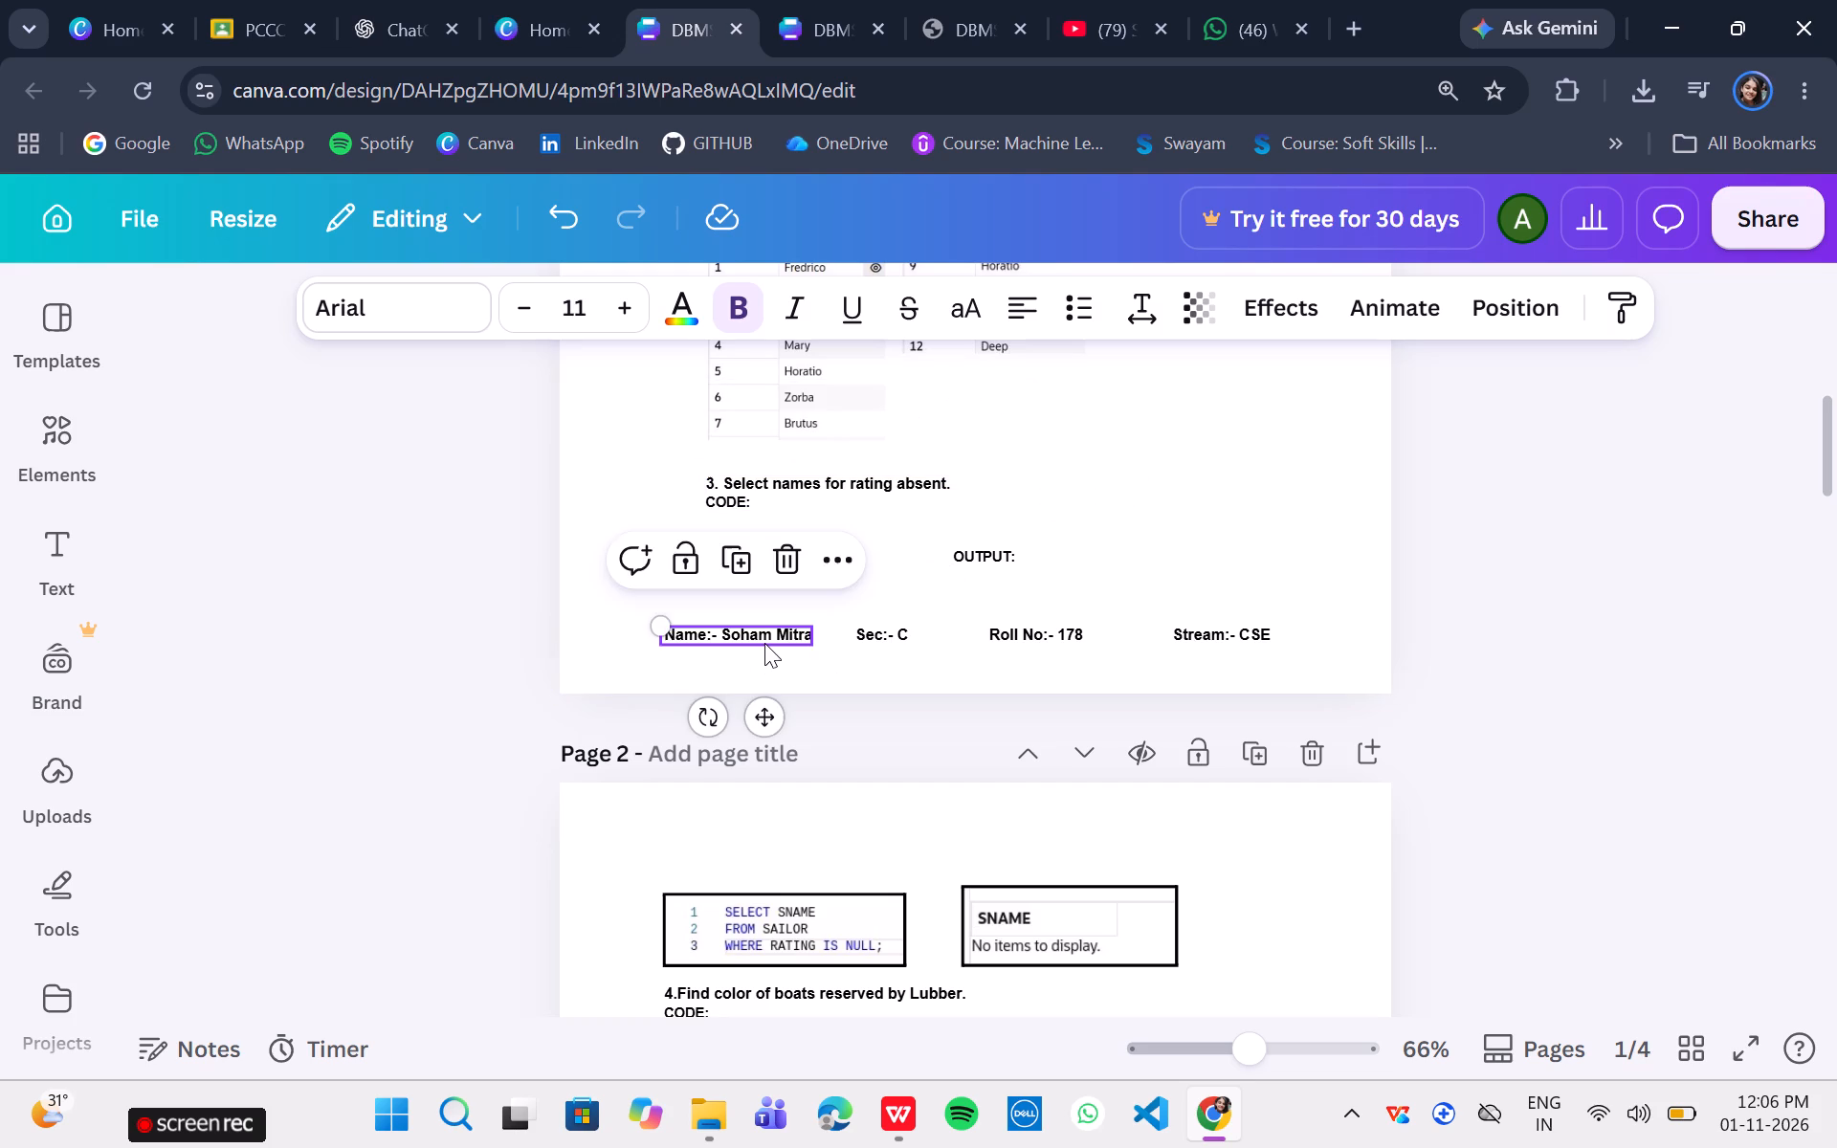
key(Delete)
click(879, 629)
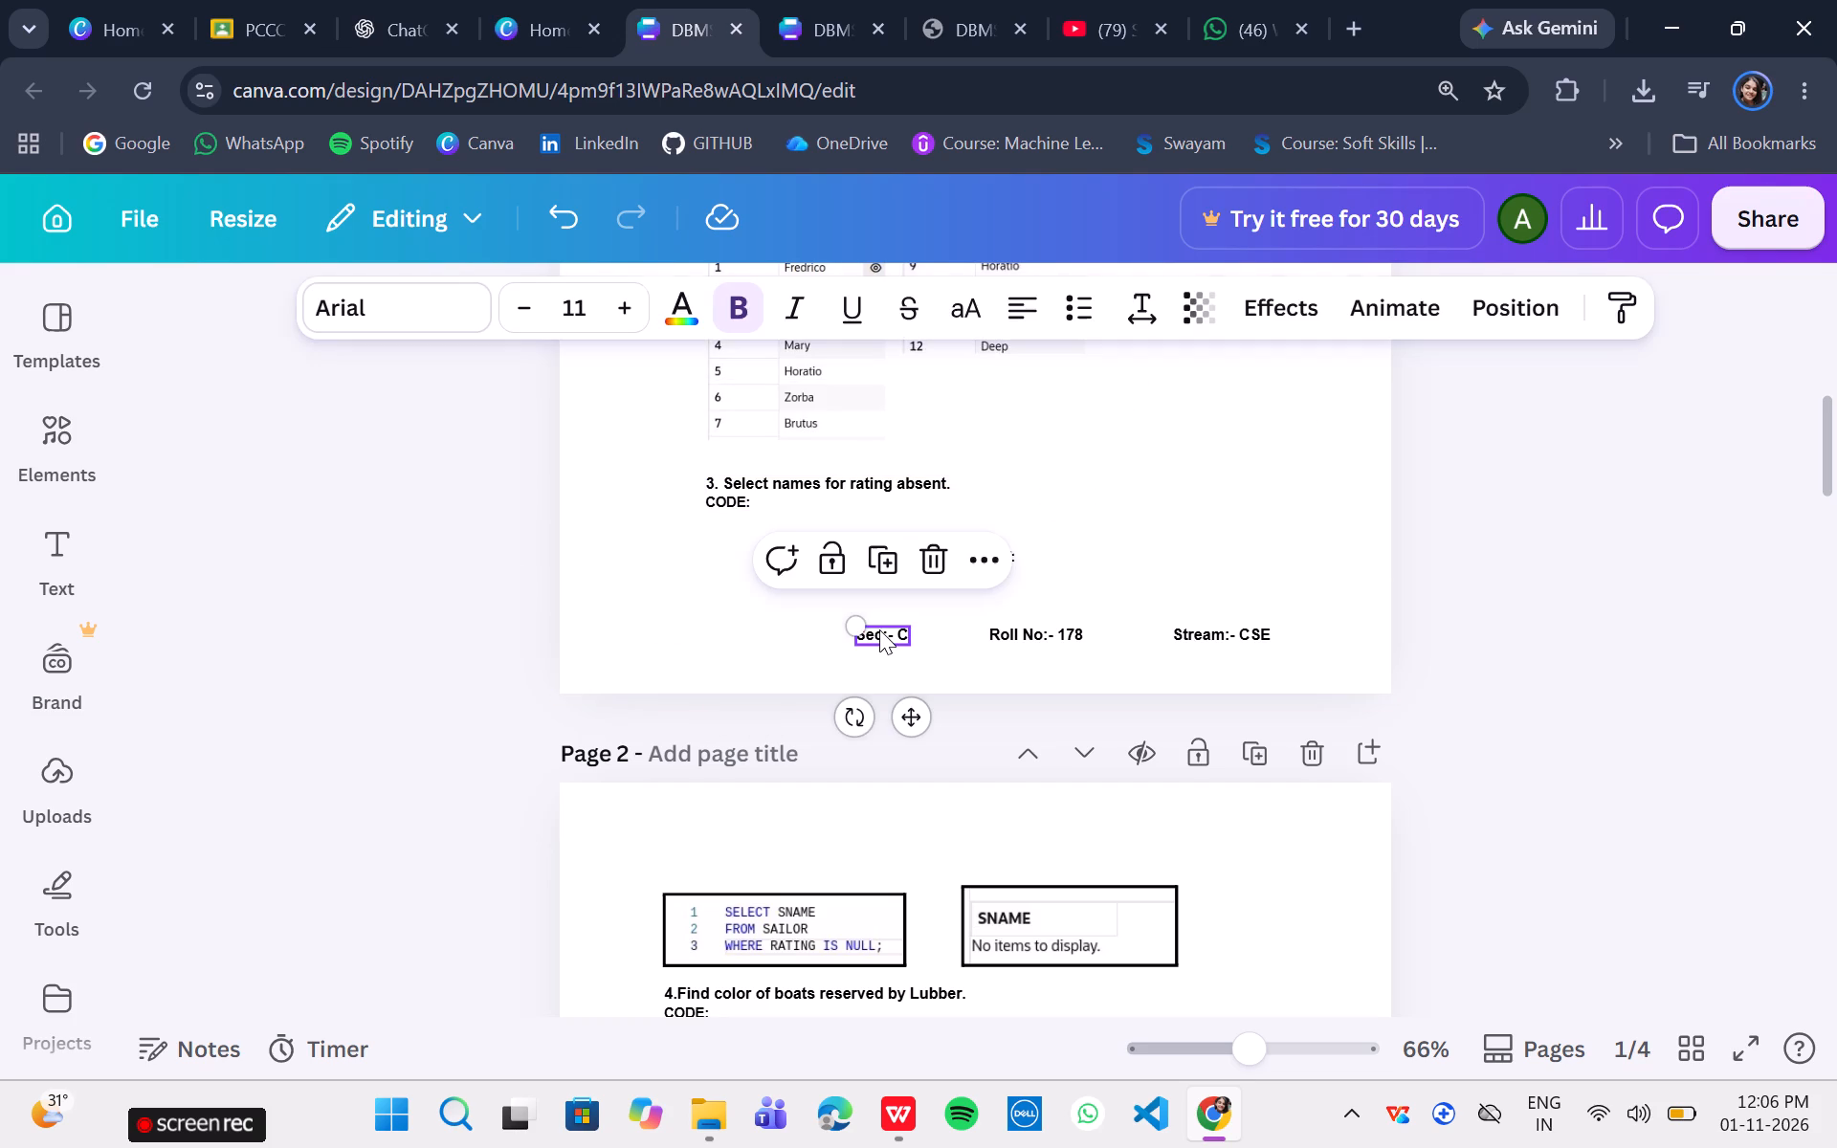
key(Delete)
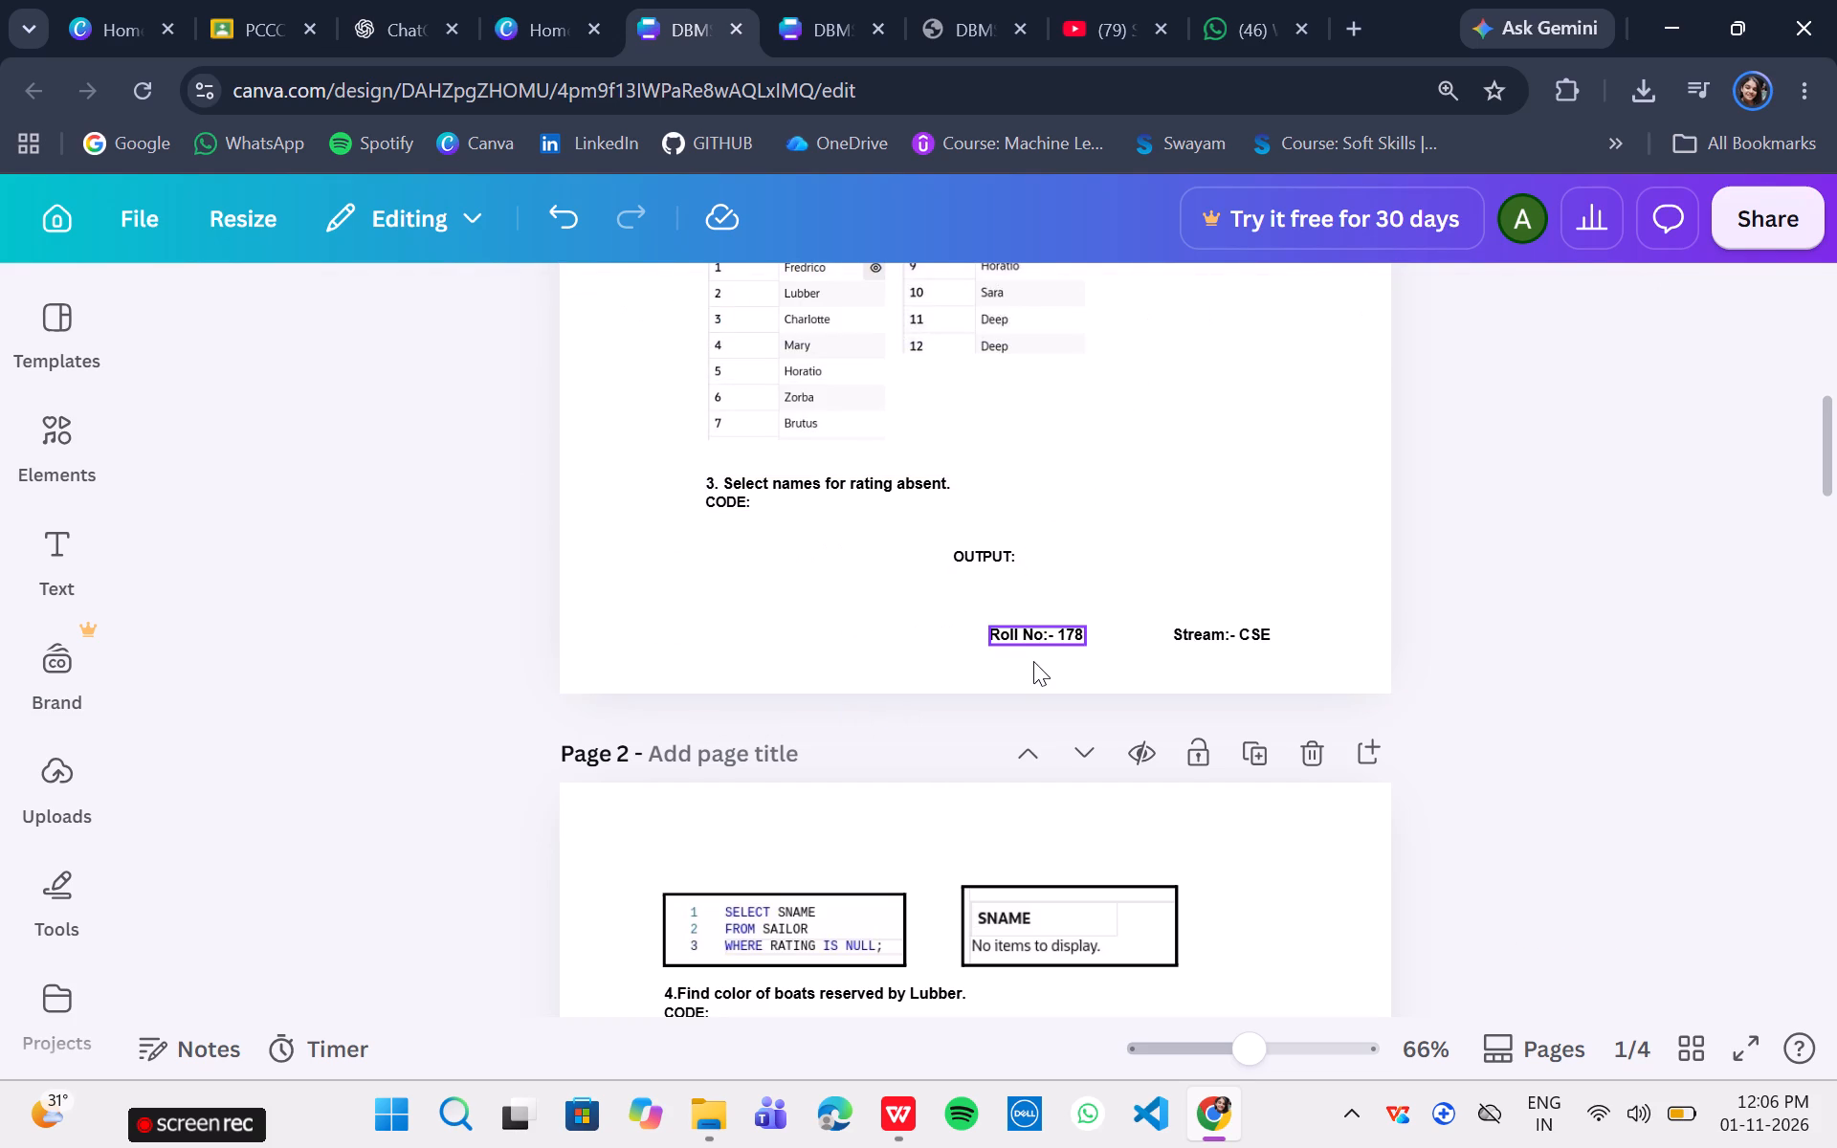
click(1044, 638)
key(Delete)
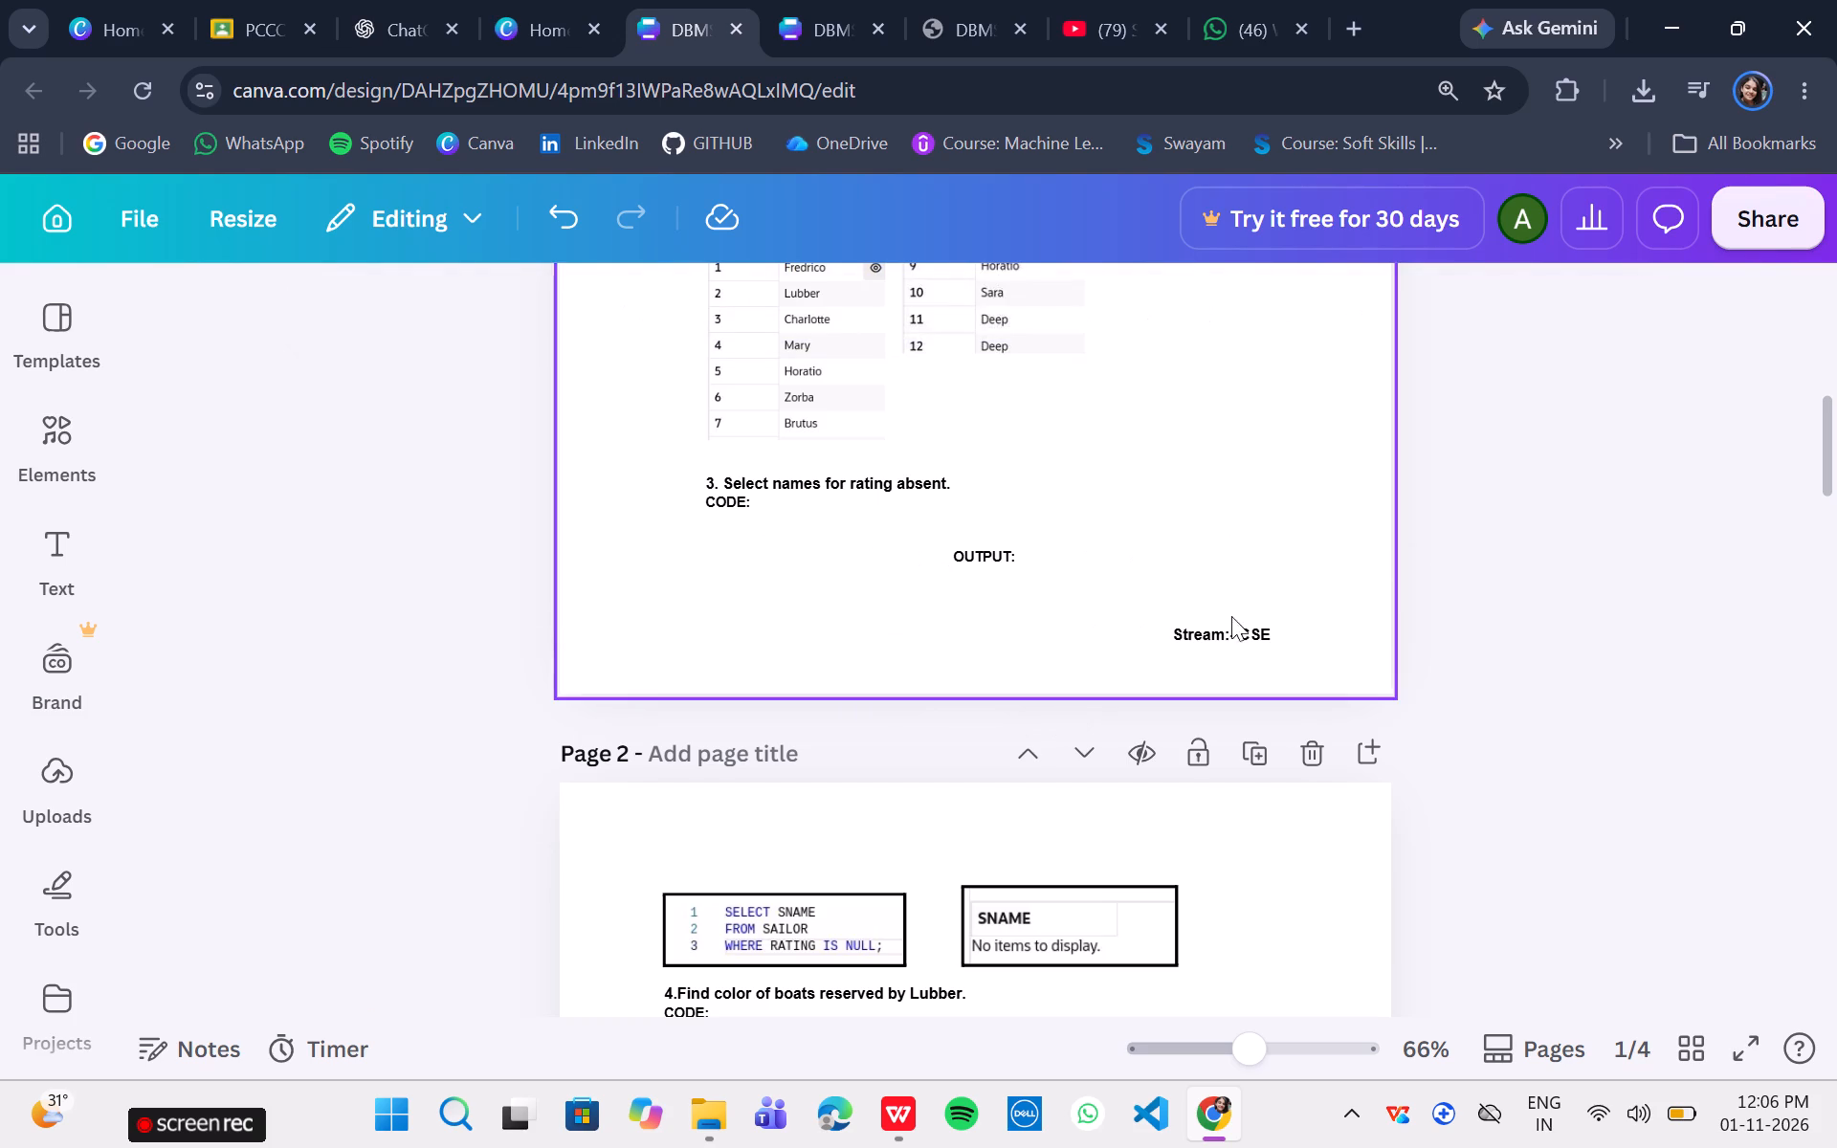
click(1247, 640)
key(Delete)
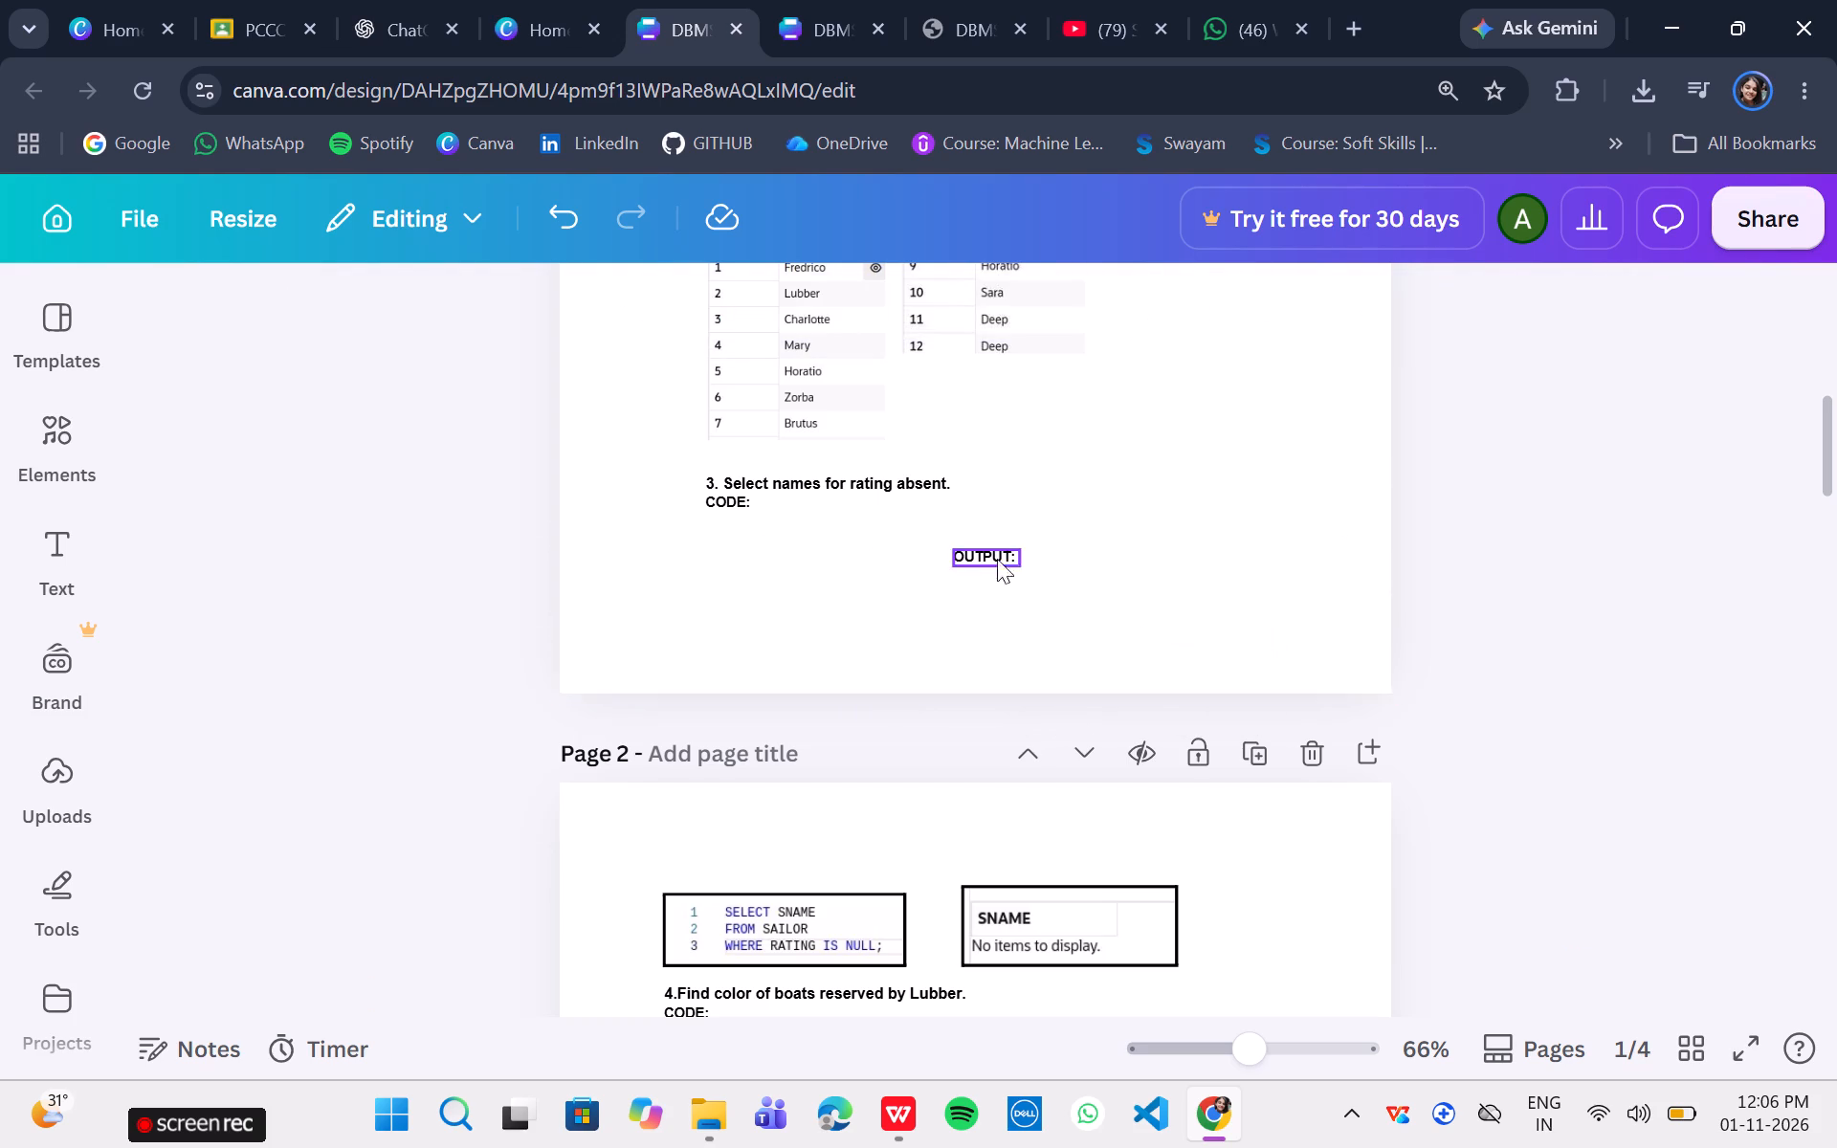
Move question 3's OUTPUT label from page 1 to page 2, above the SNAME result.
drag(992, 559, 811, 496)
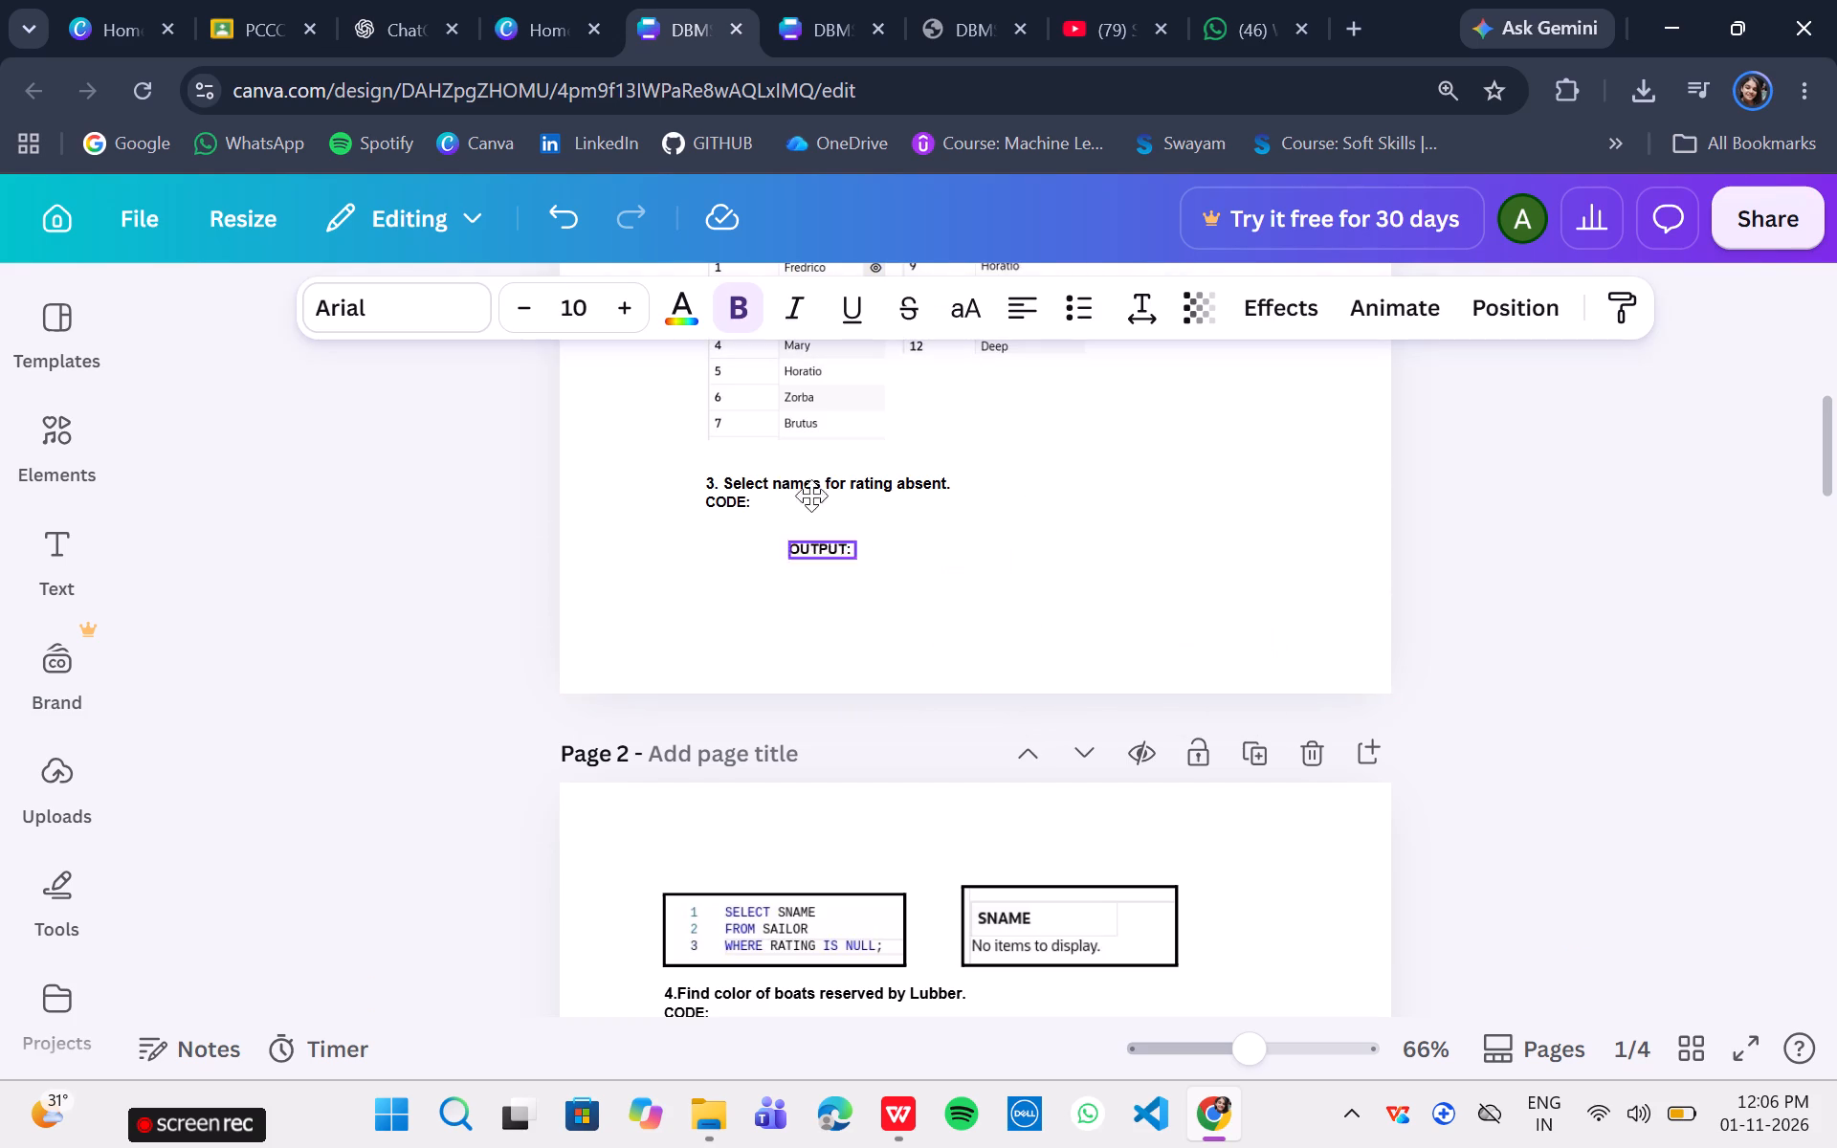
drag(811, 496, 749, 561)
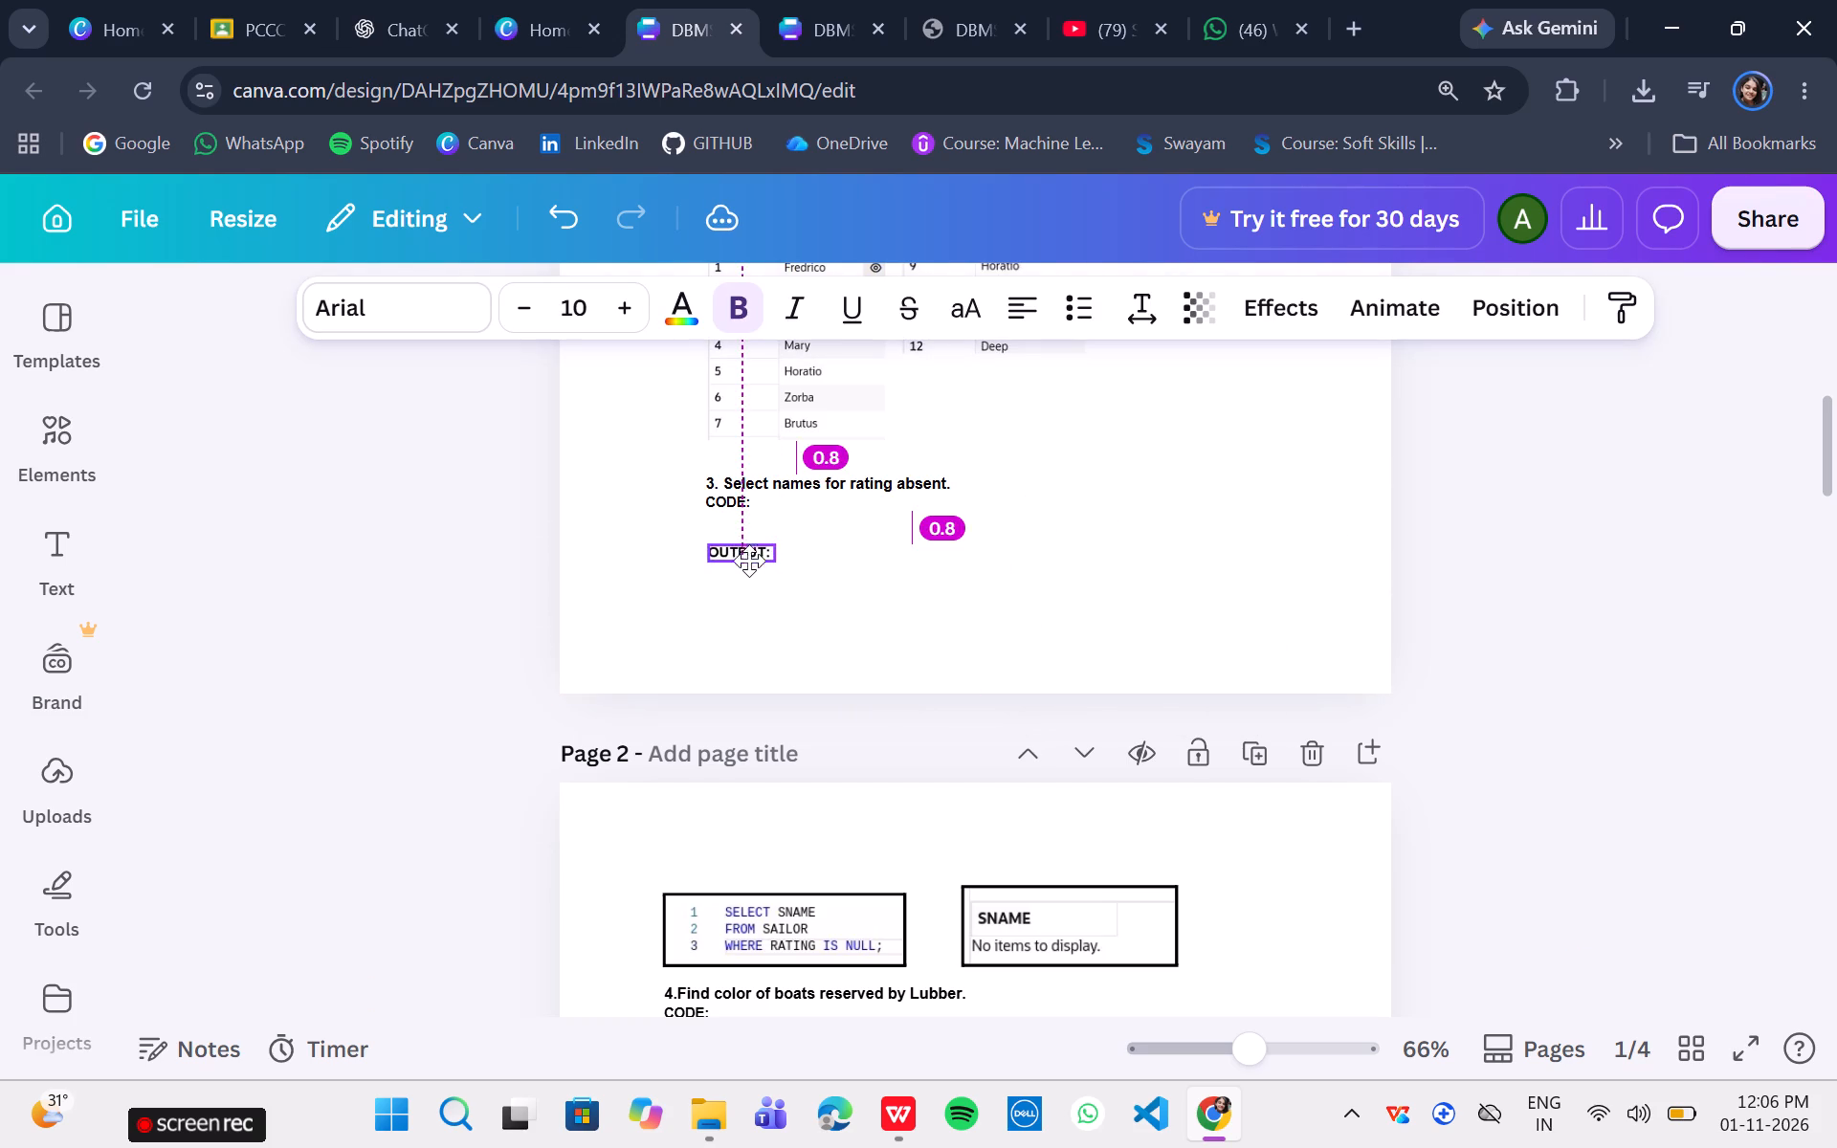
drag(749, 561, 1022, 866)
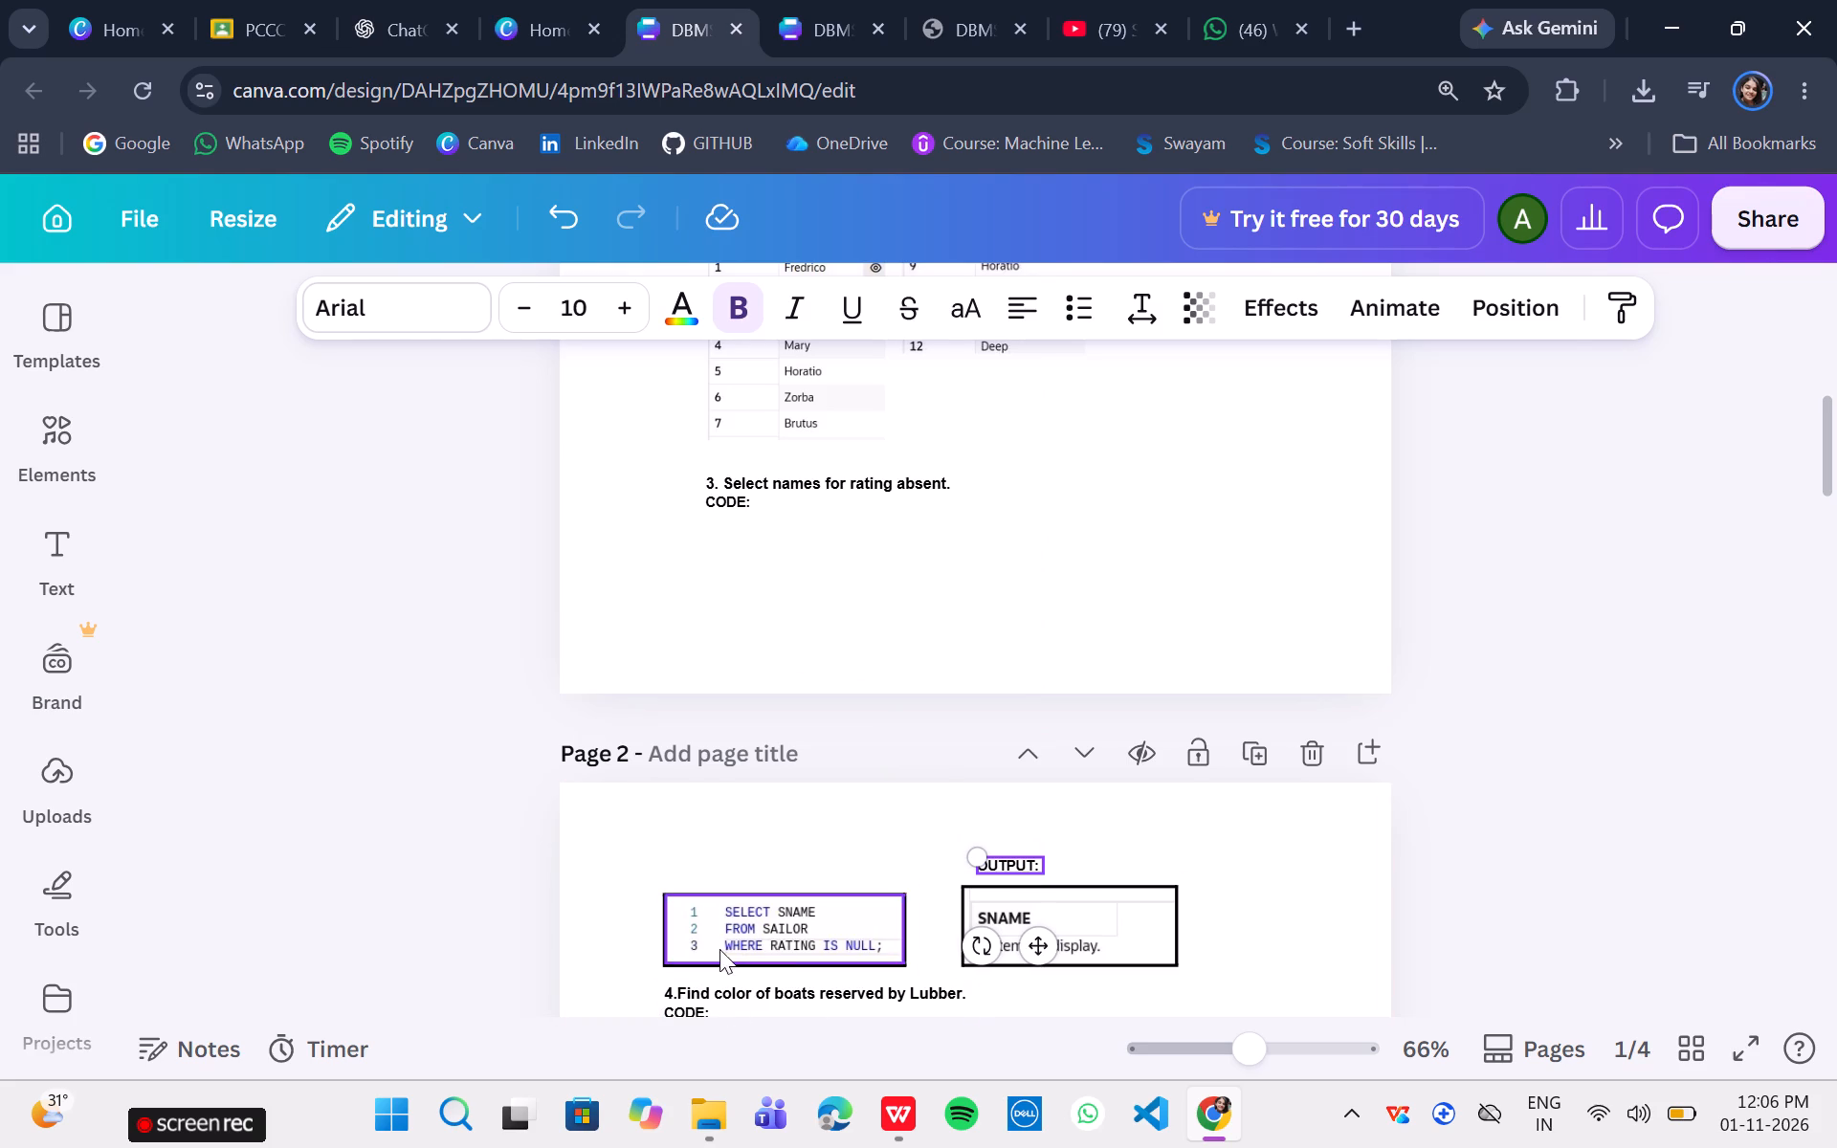
Move question 3's code image from page 2 to beneath its CODE label on page 1 and delete the empty border left behind.
drag(720, 947, 813, 549)
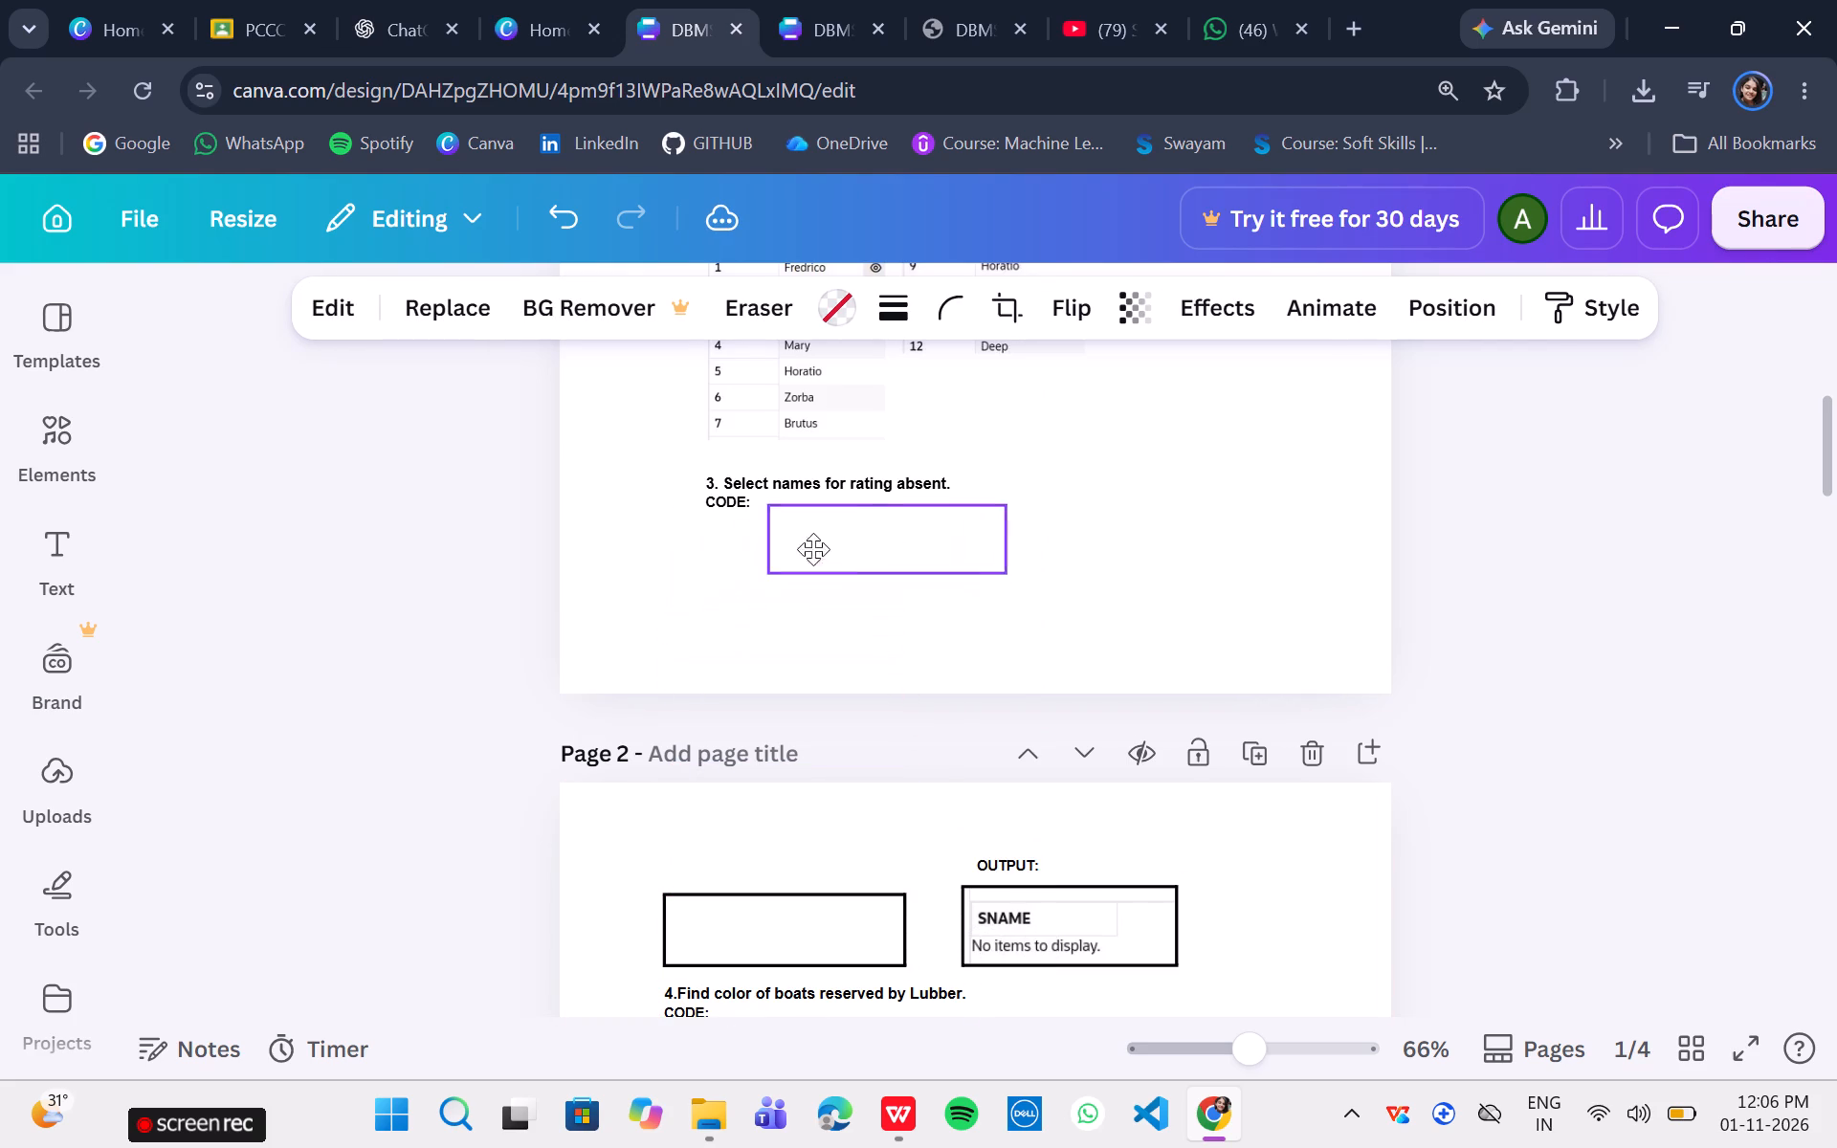
drag(813, 549, 760, 592)
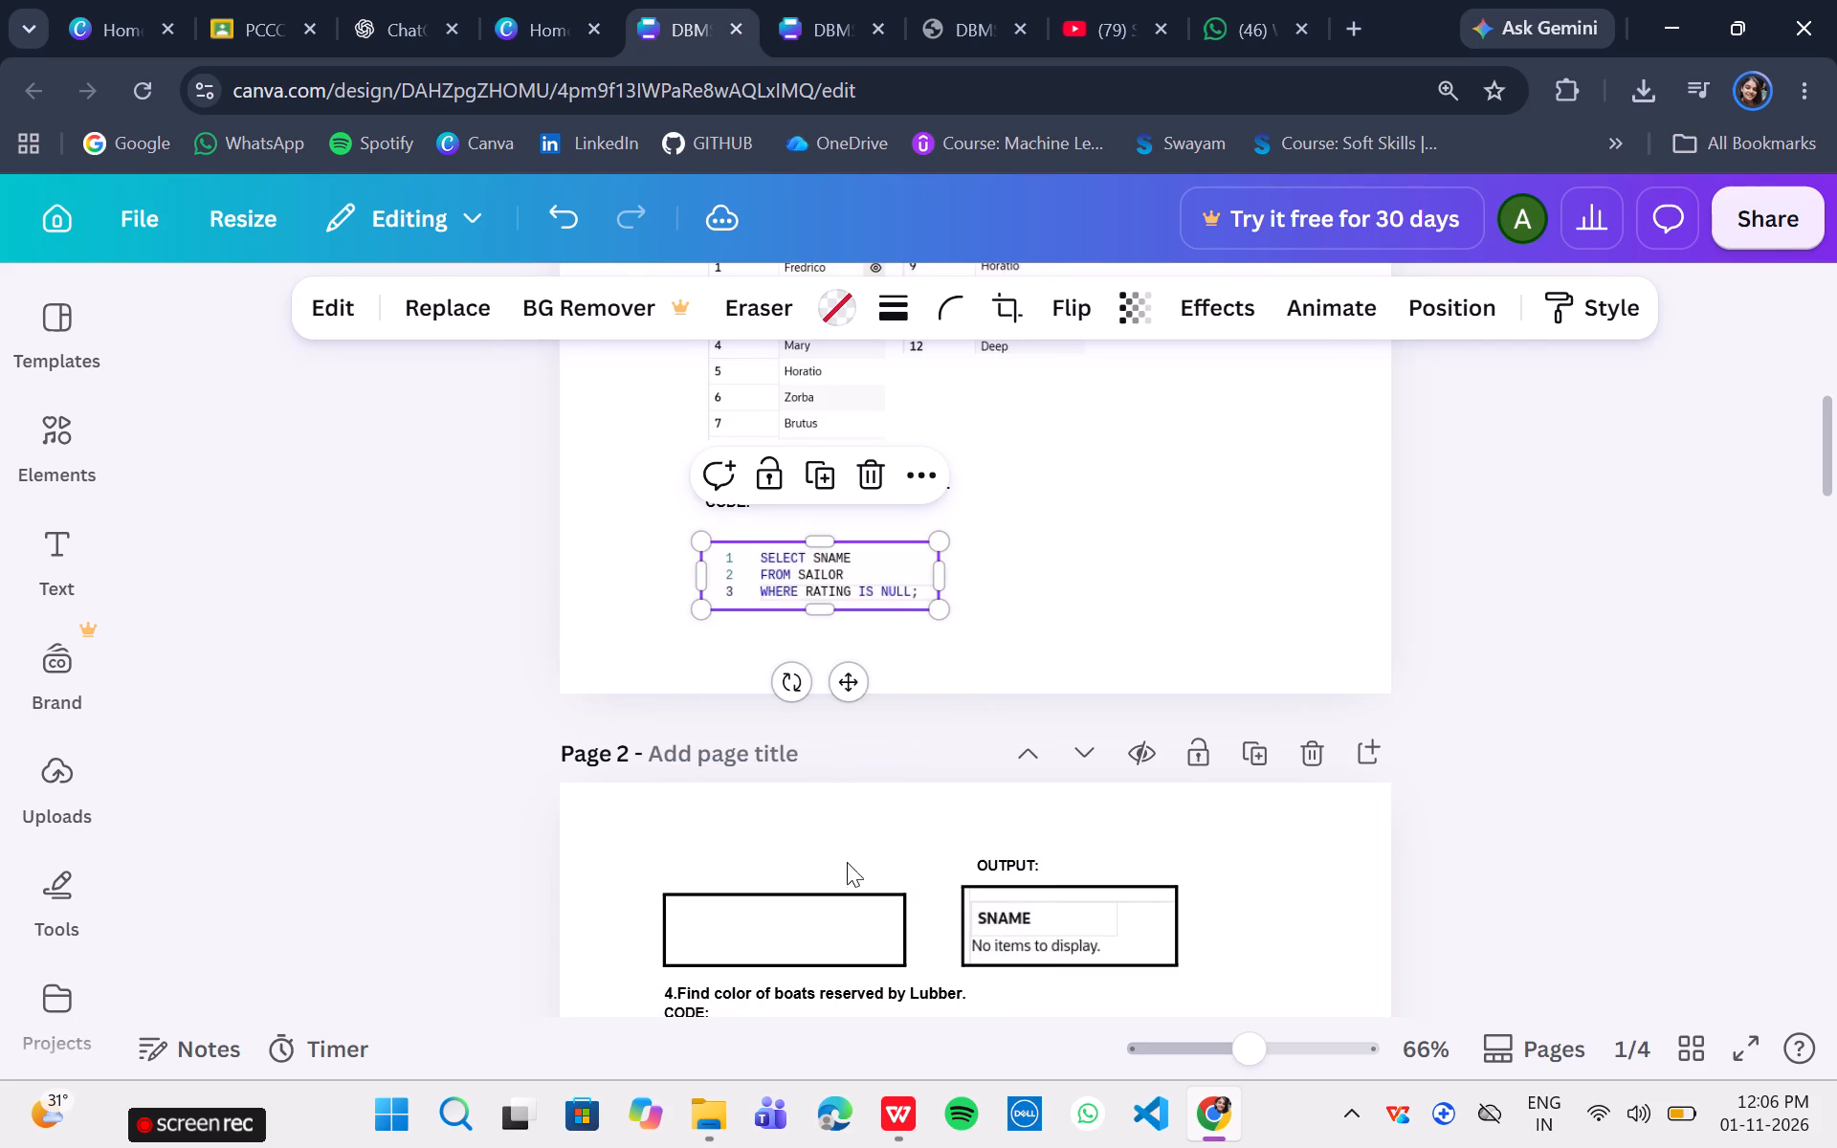
click(875, 952)
key(Delete)
click(875, 952)
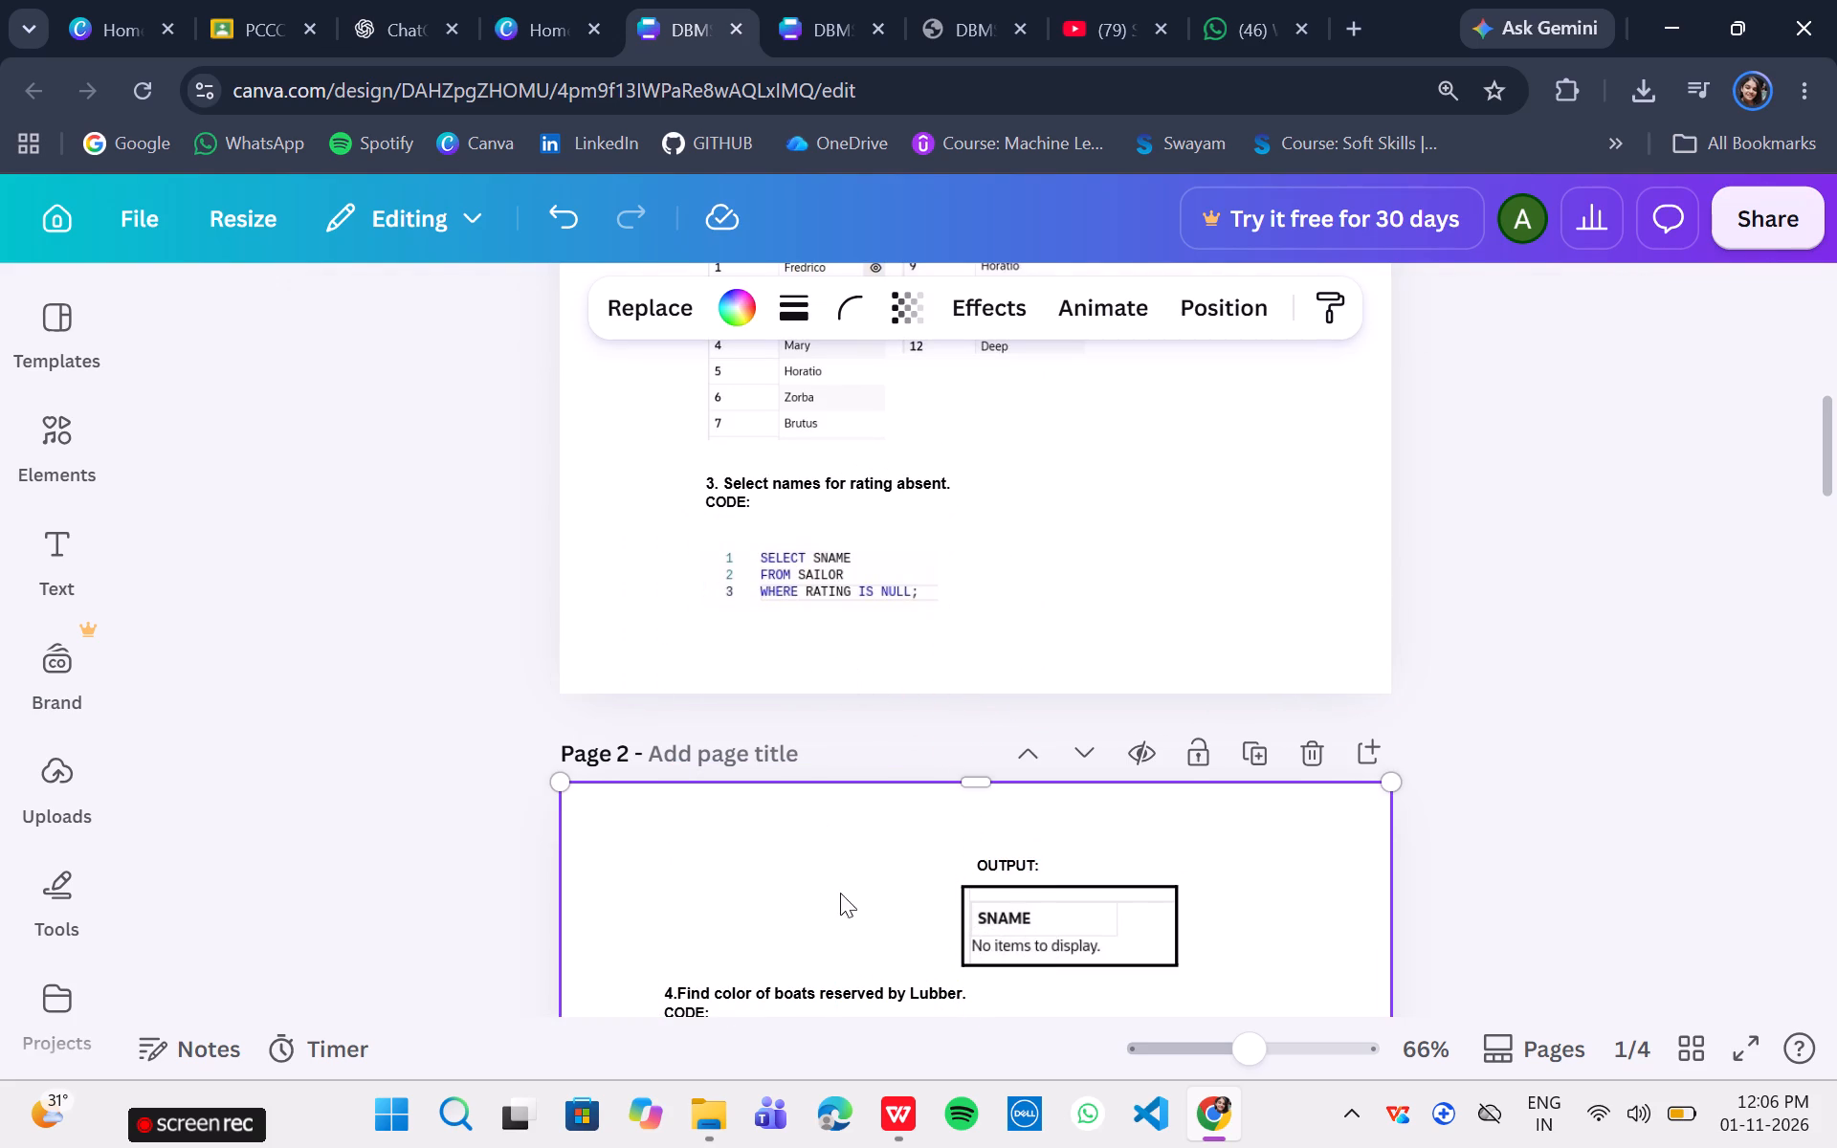
Insert a blank line between question 3's heading and its CODE label so the label sits just above the code image.
click(722, 502)
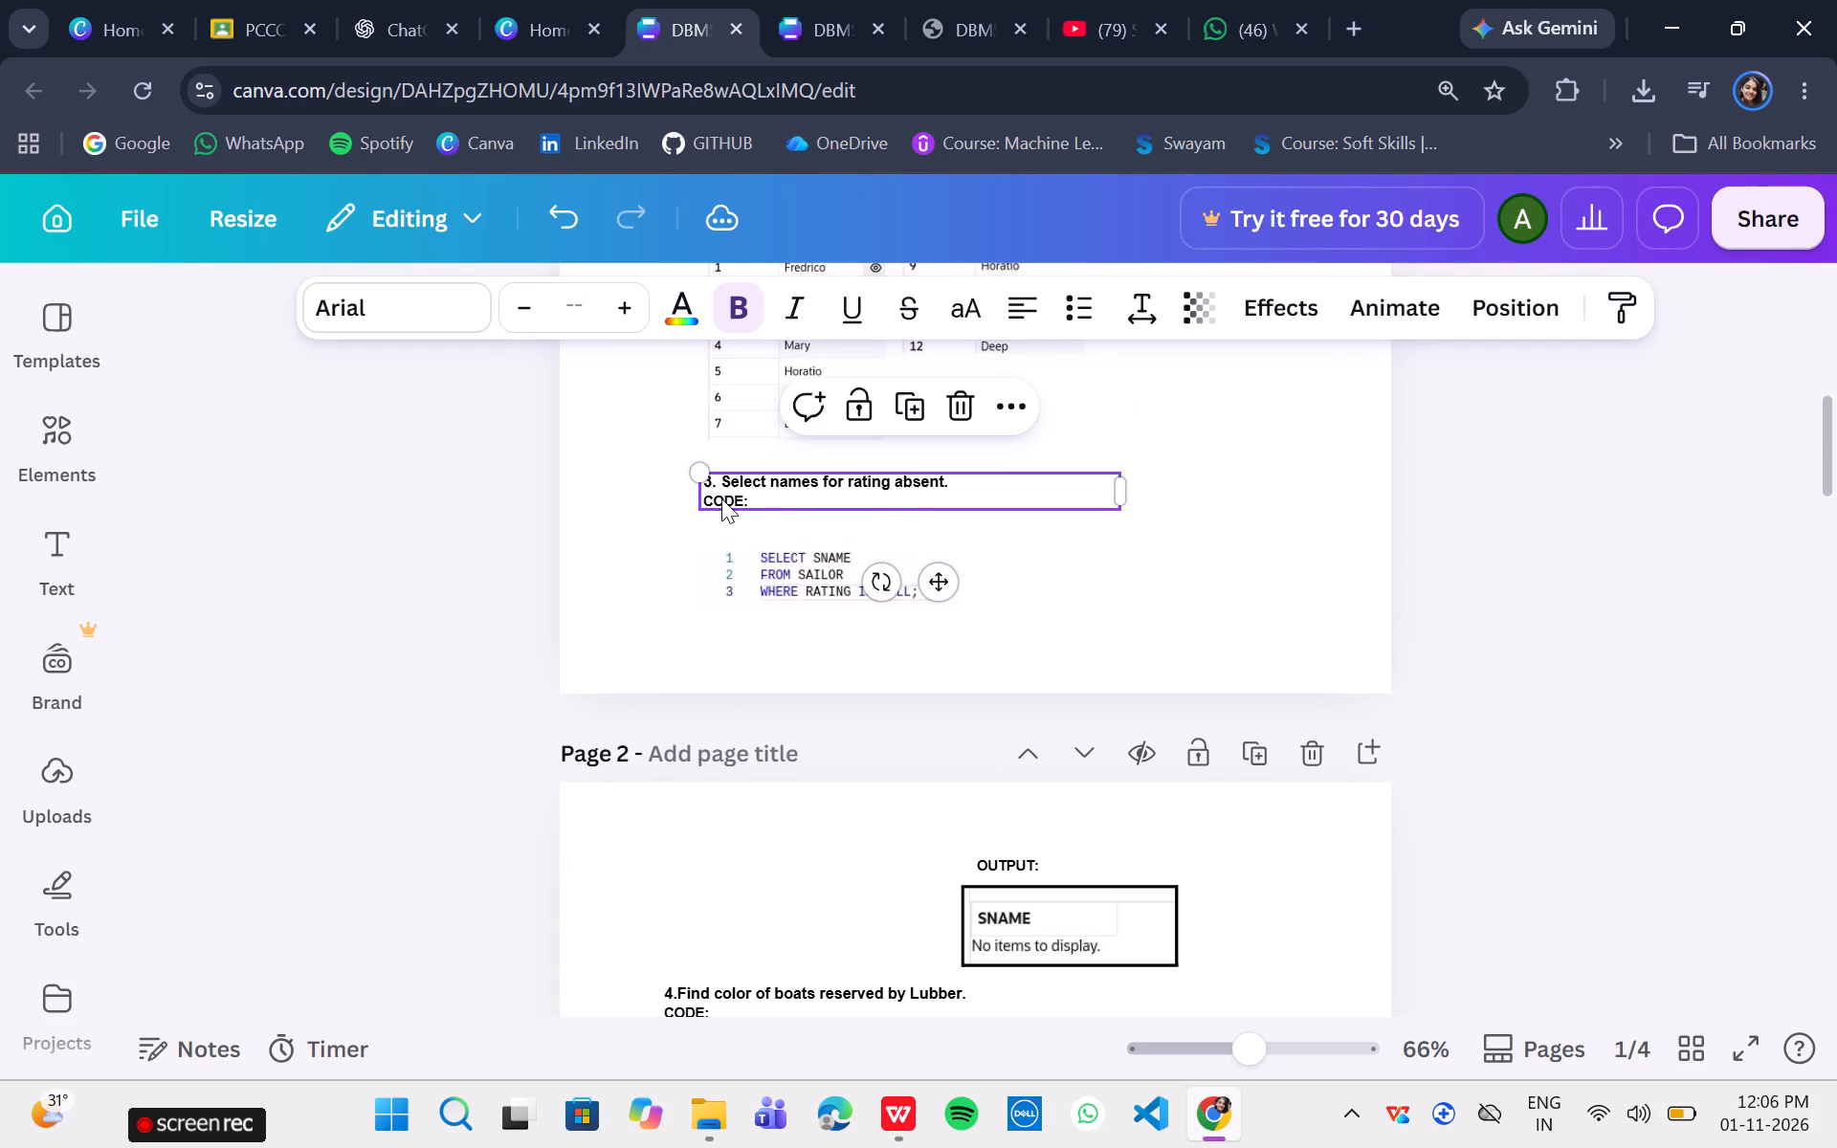
click(959, 482)
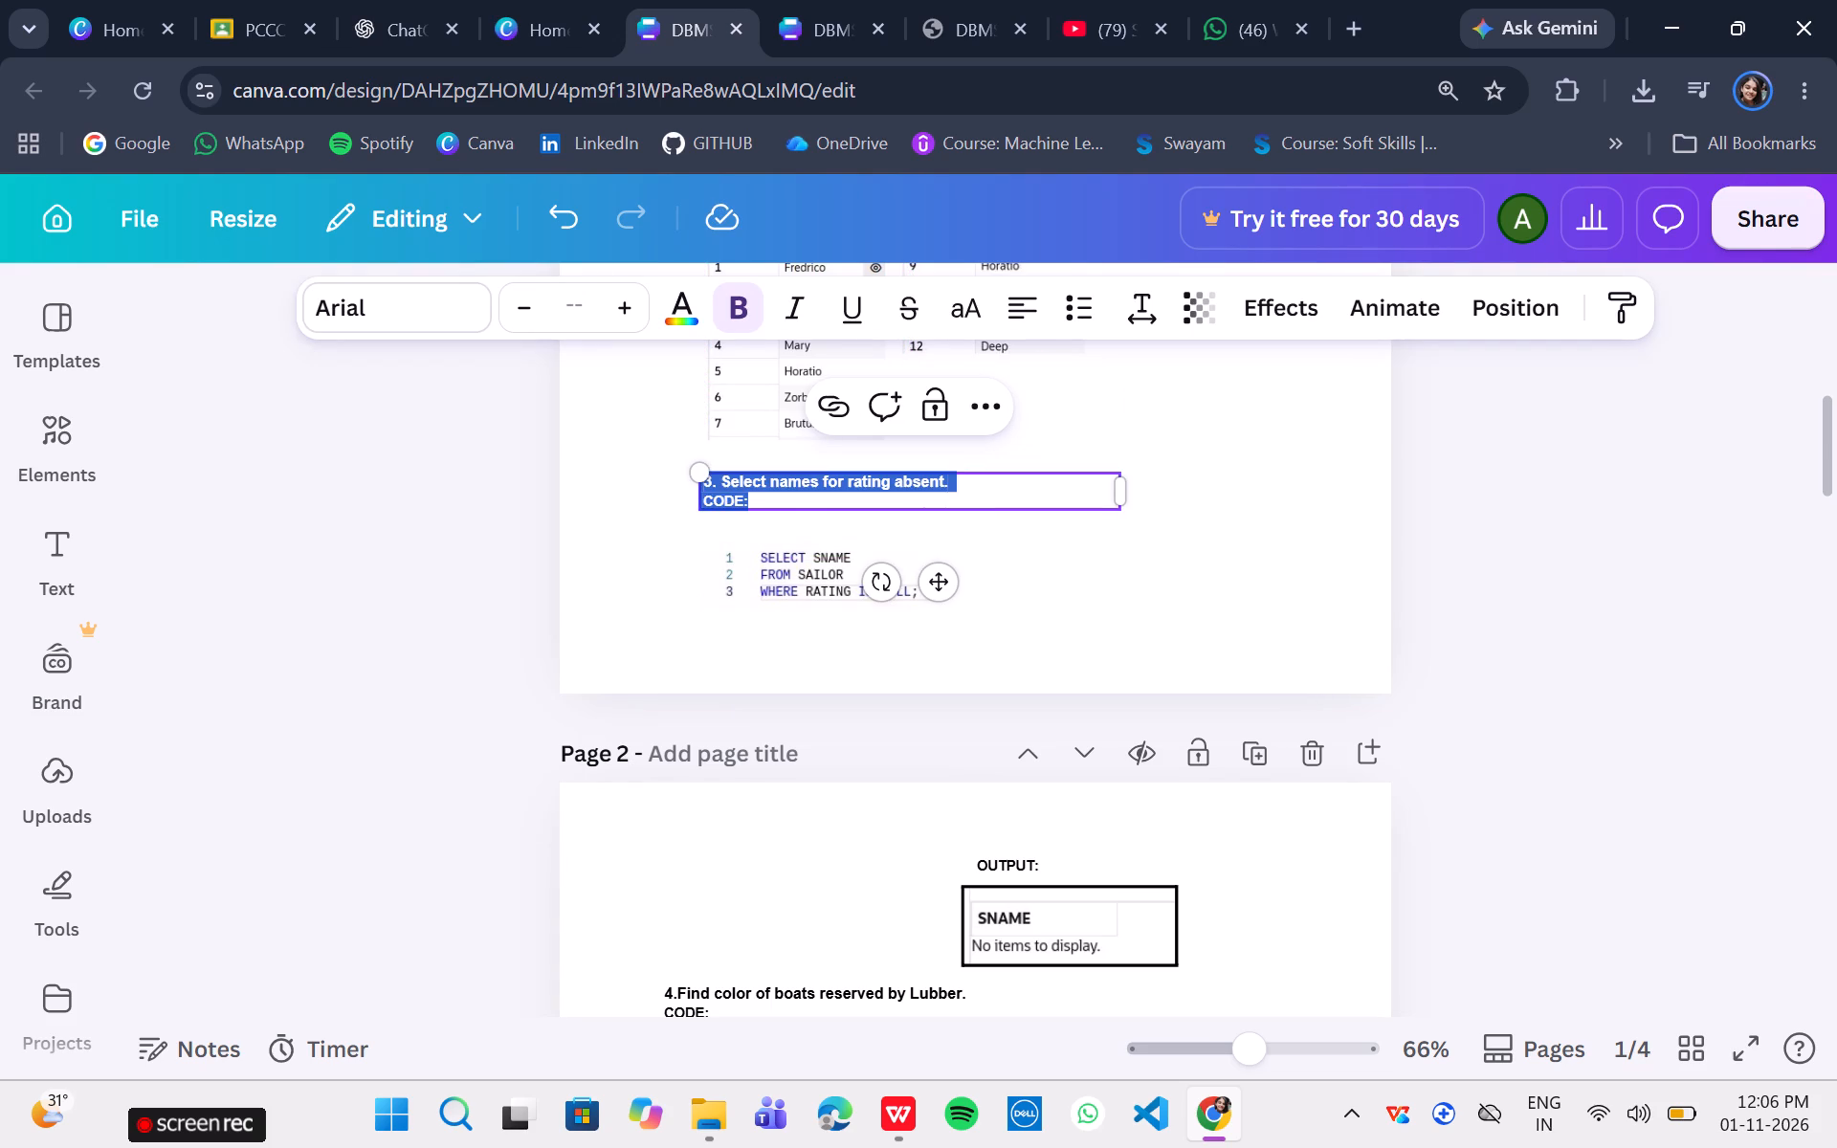
click(959, 482)
key(shift+Return)
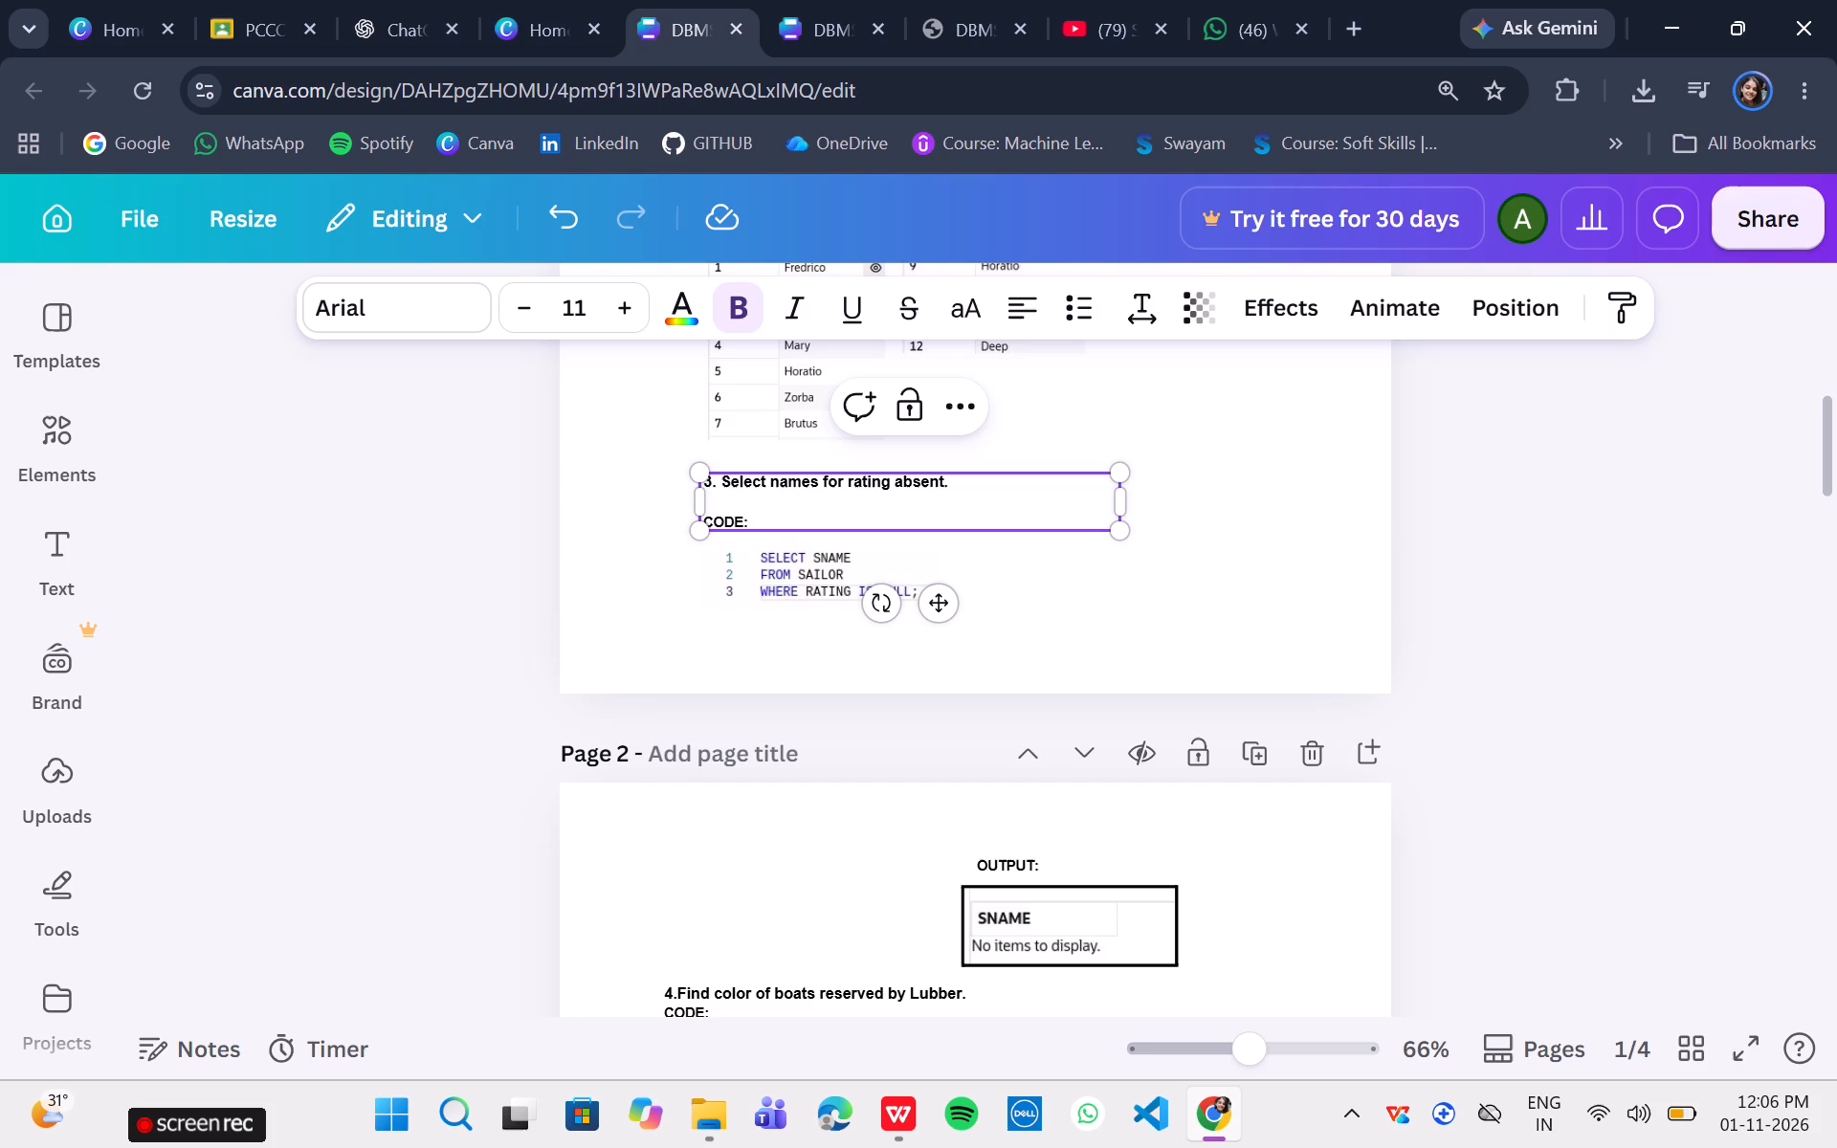
click(1081, 649)
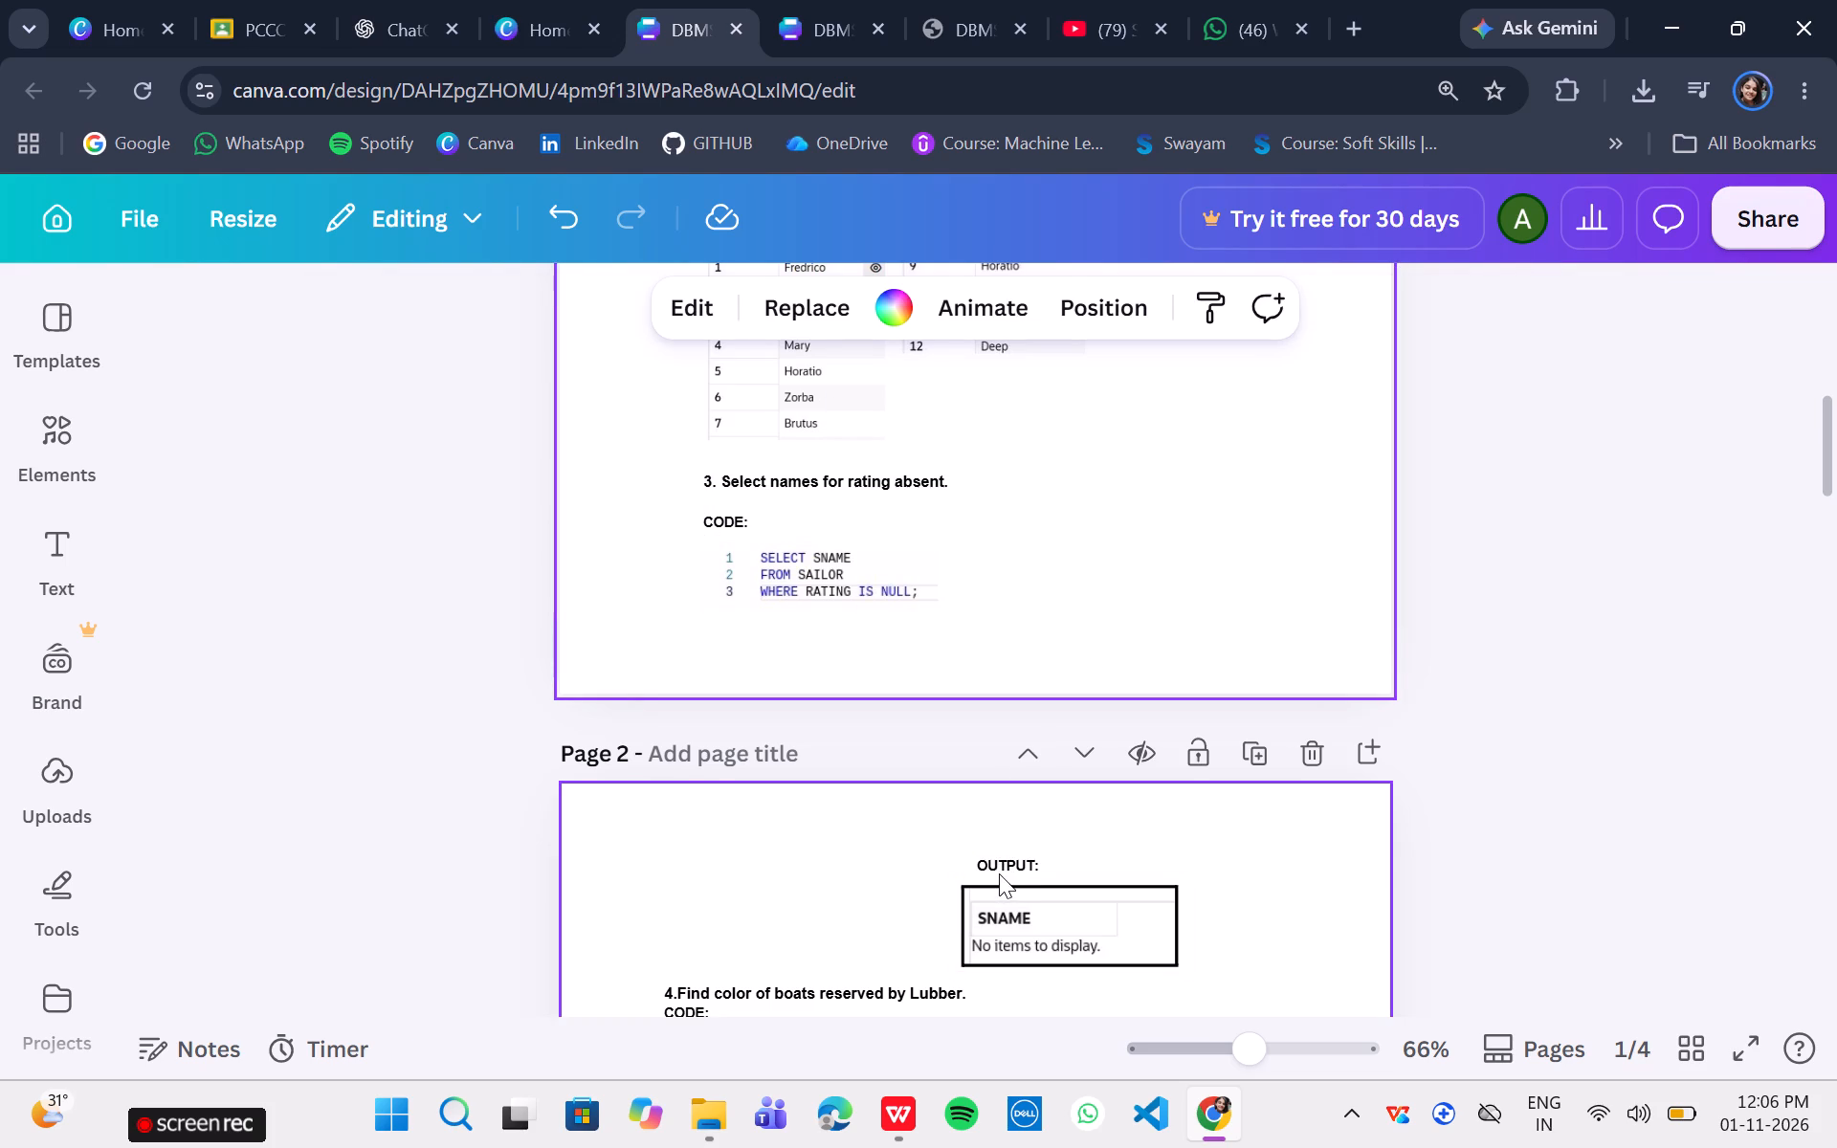
Move page 2's OUTPUT label to the left margin, delete the SNAME result's border, and place the result directly beneath the label.
drag(999, 873, 682, 858)
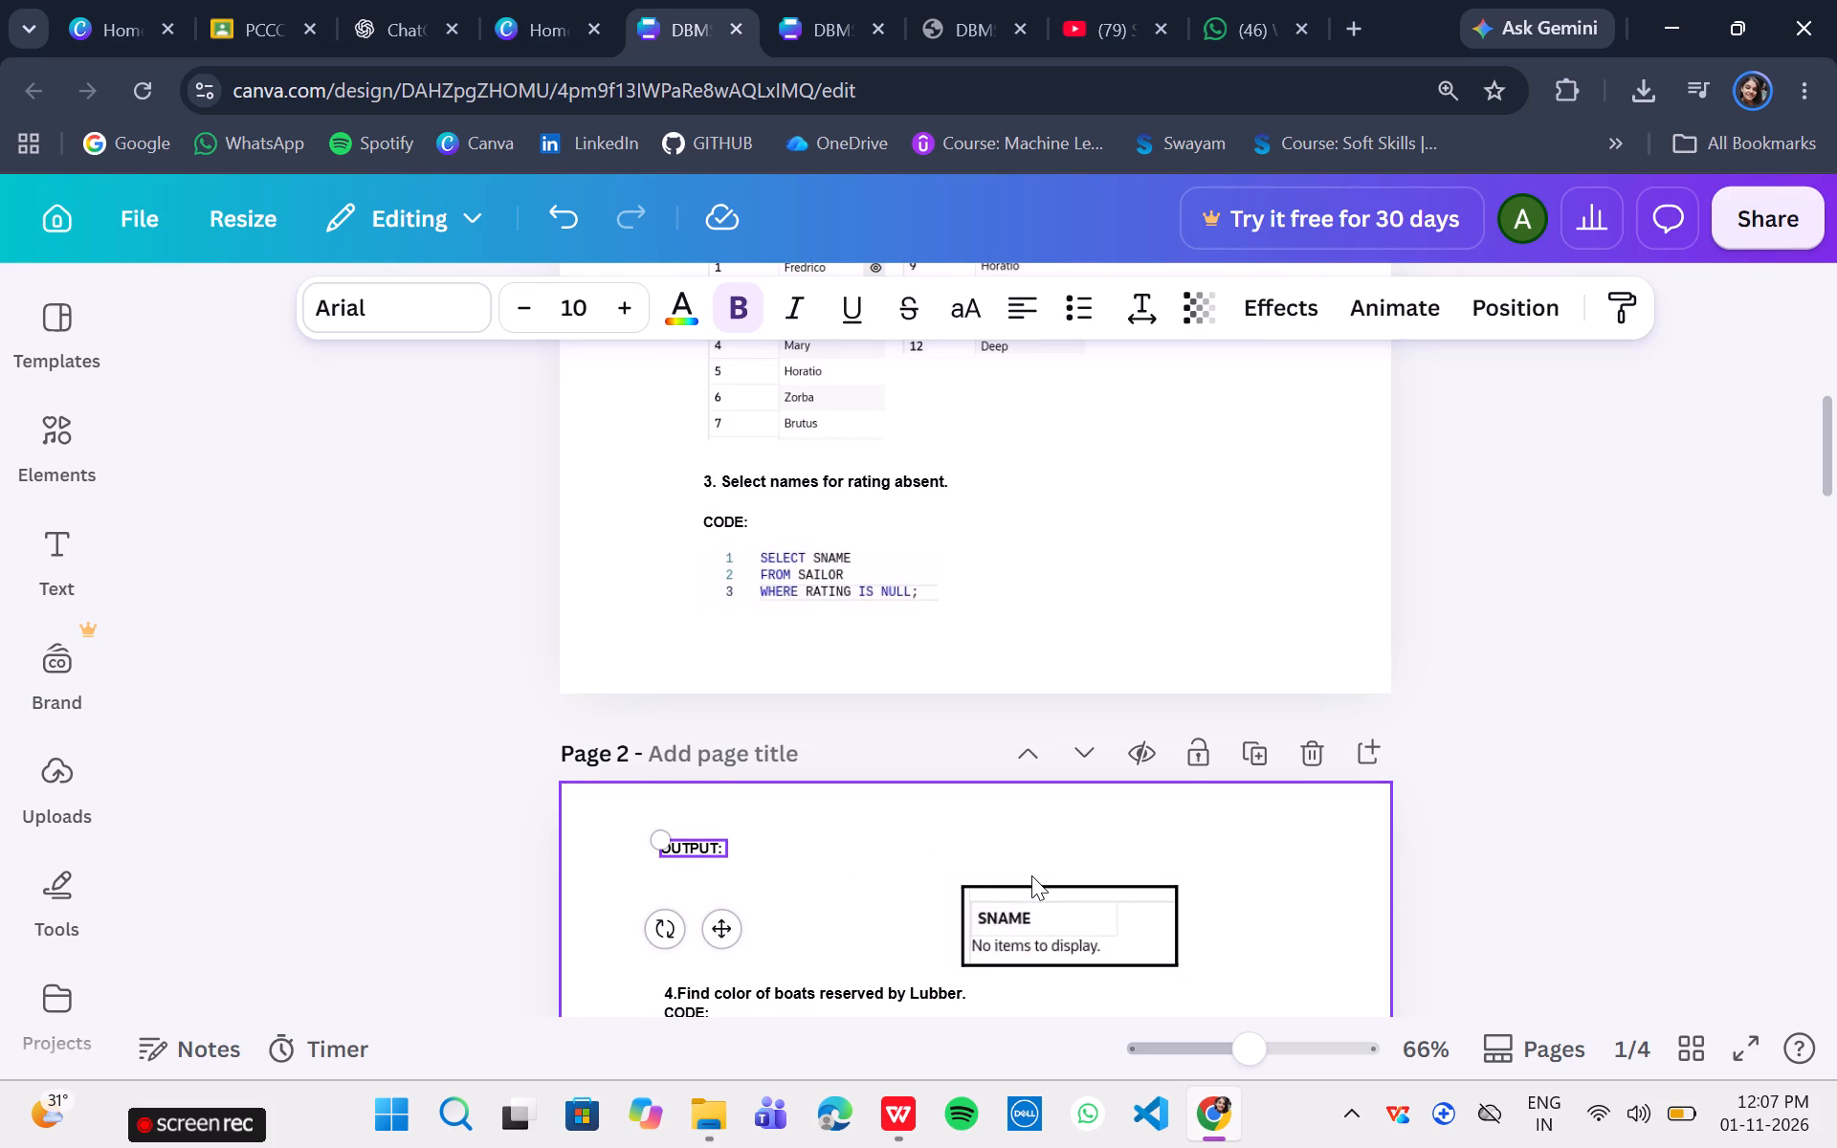
click(1032, 881)
key(Delete)
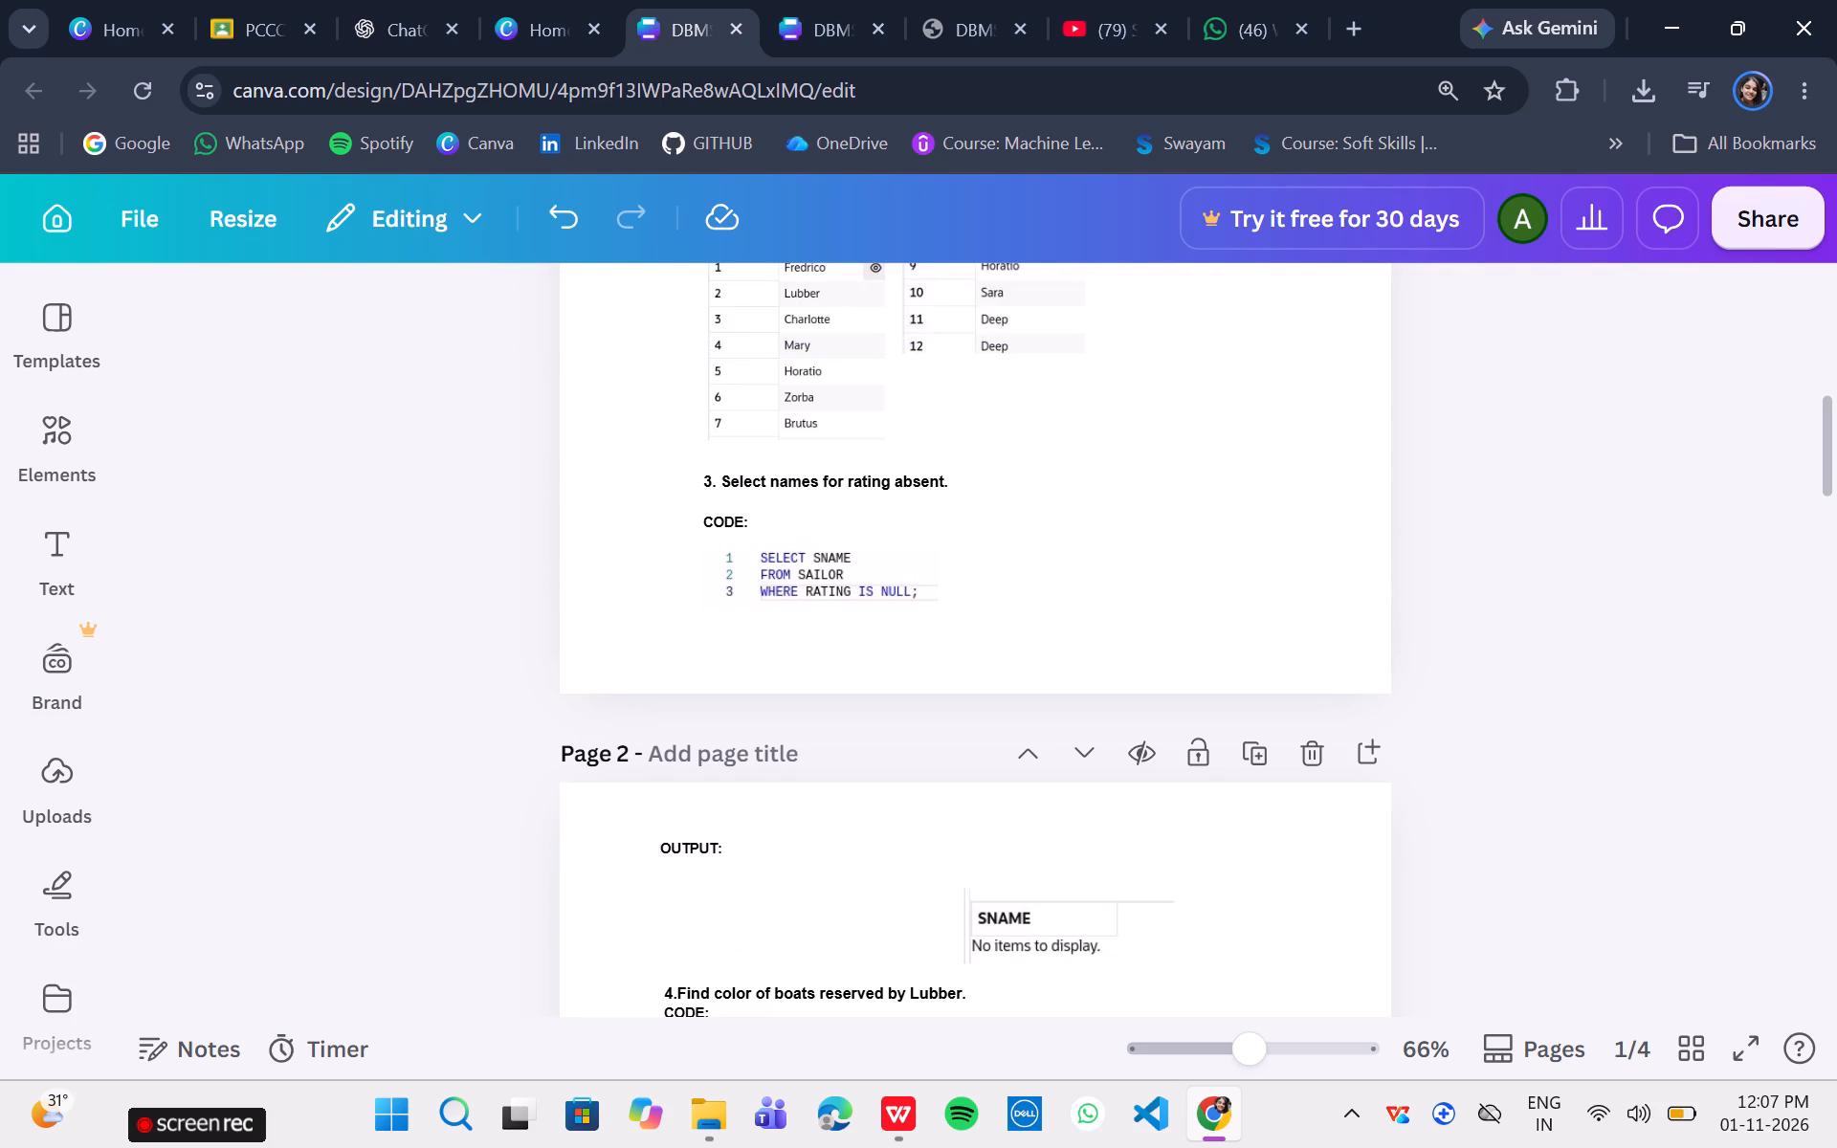
drag(1047, 901, 753, 910)
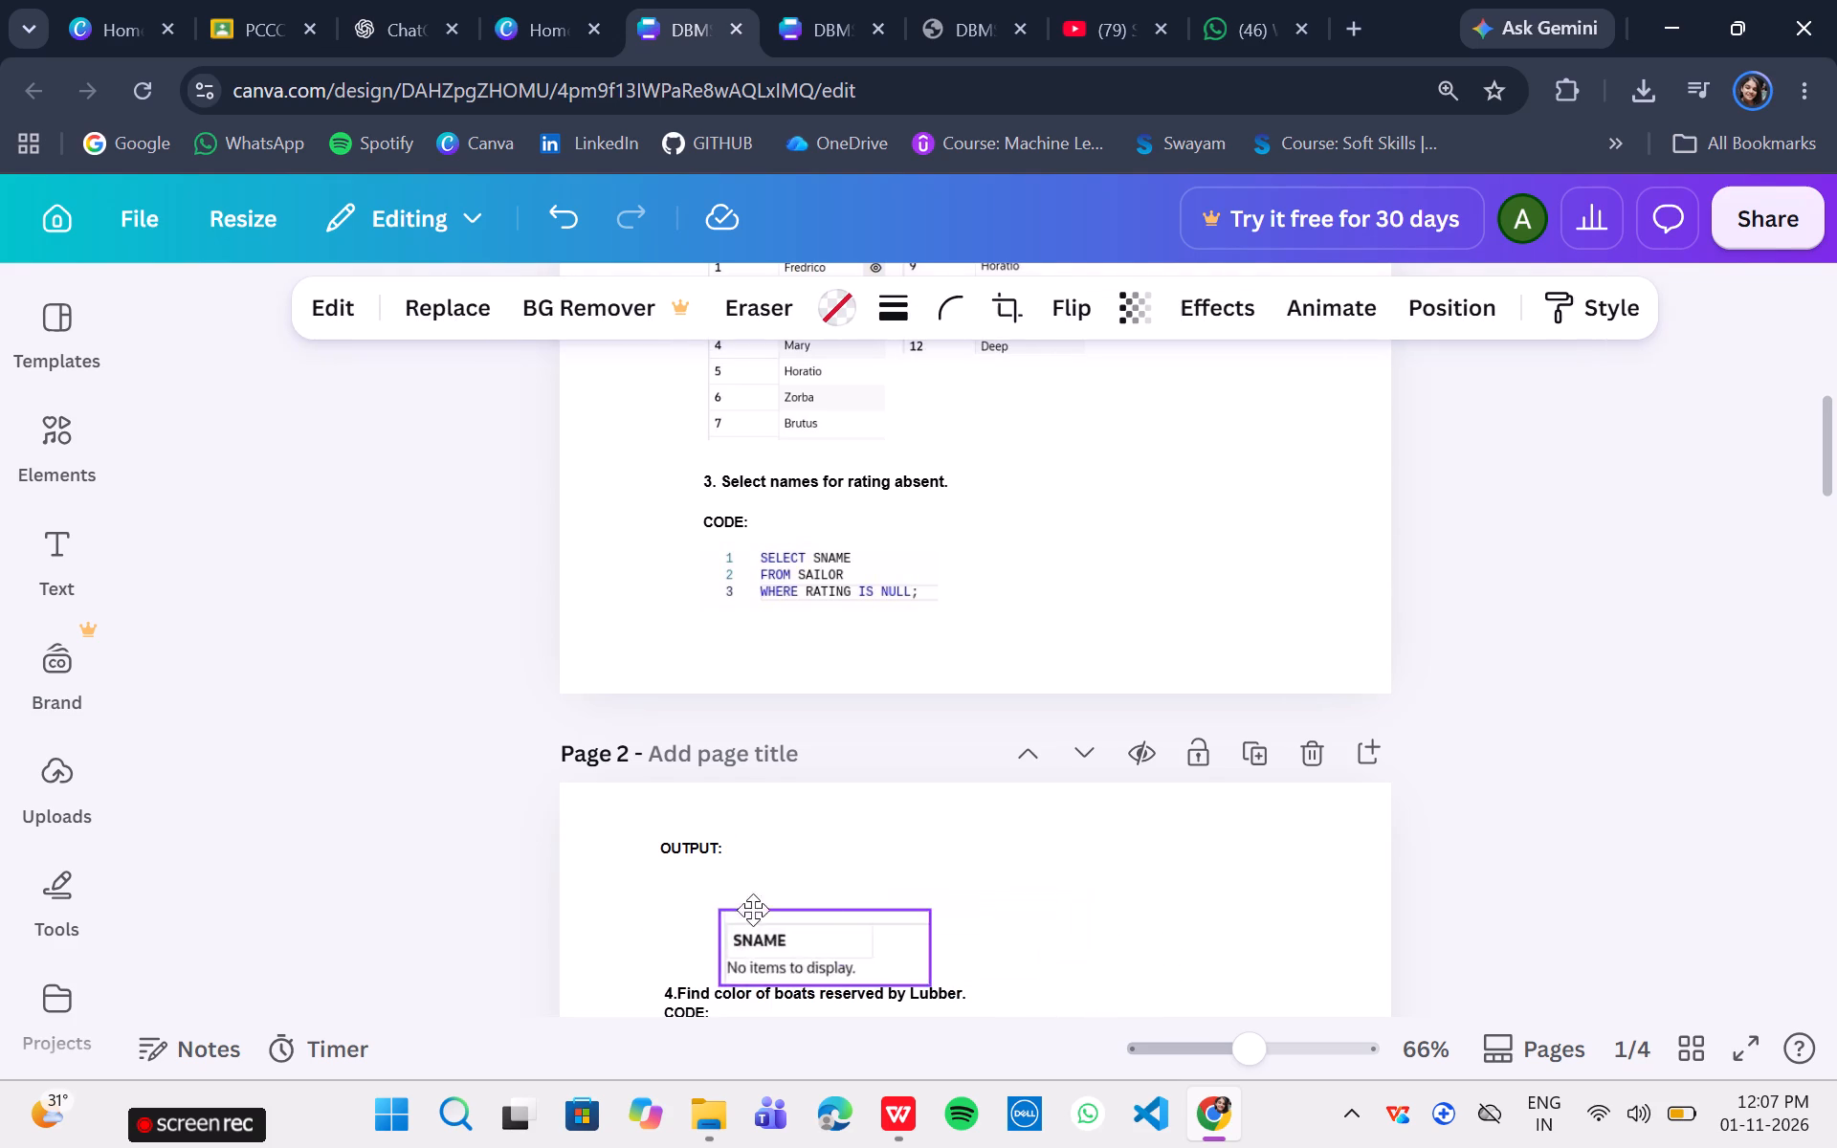
drag(753, 910, 748, 881)
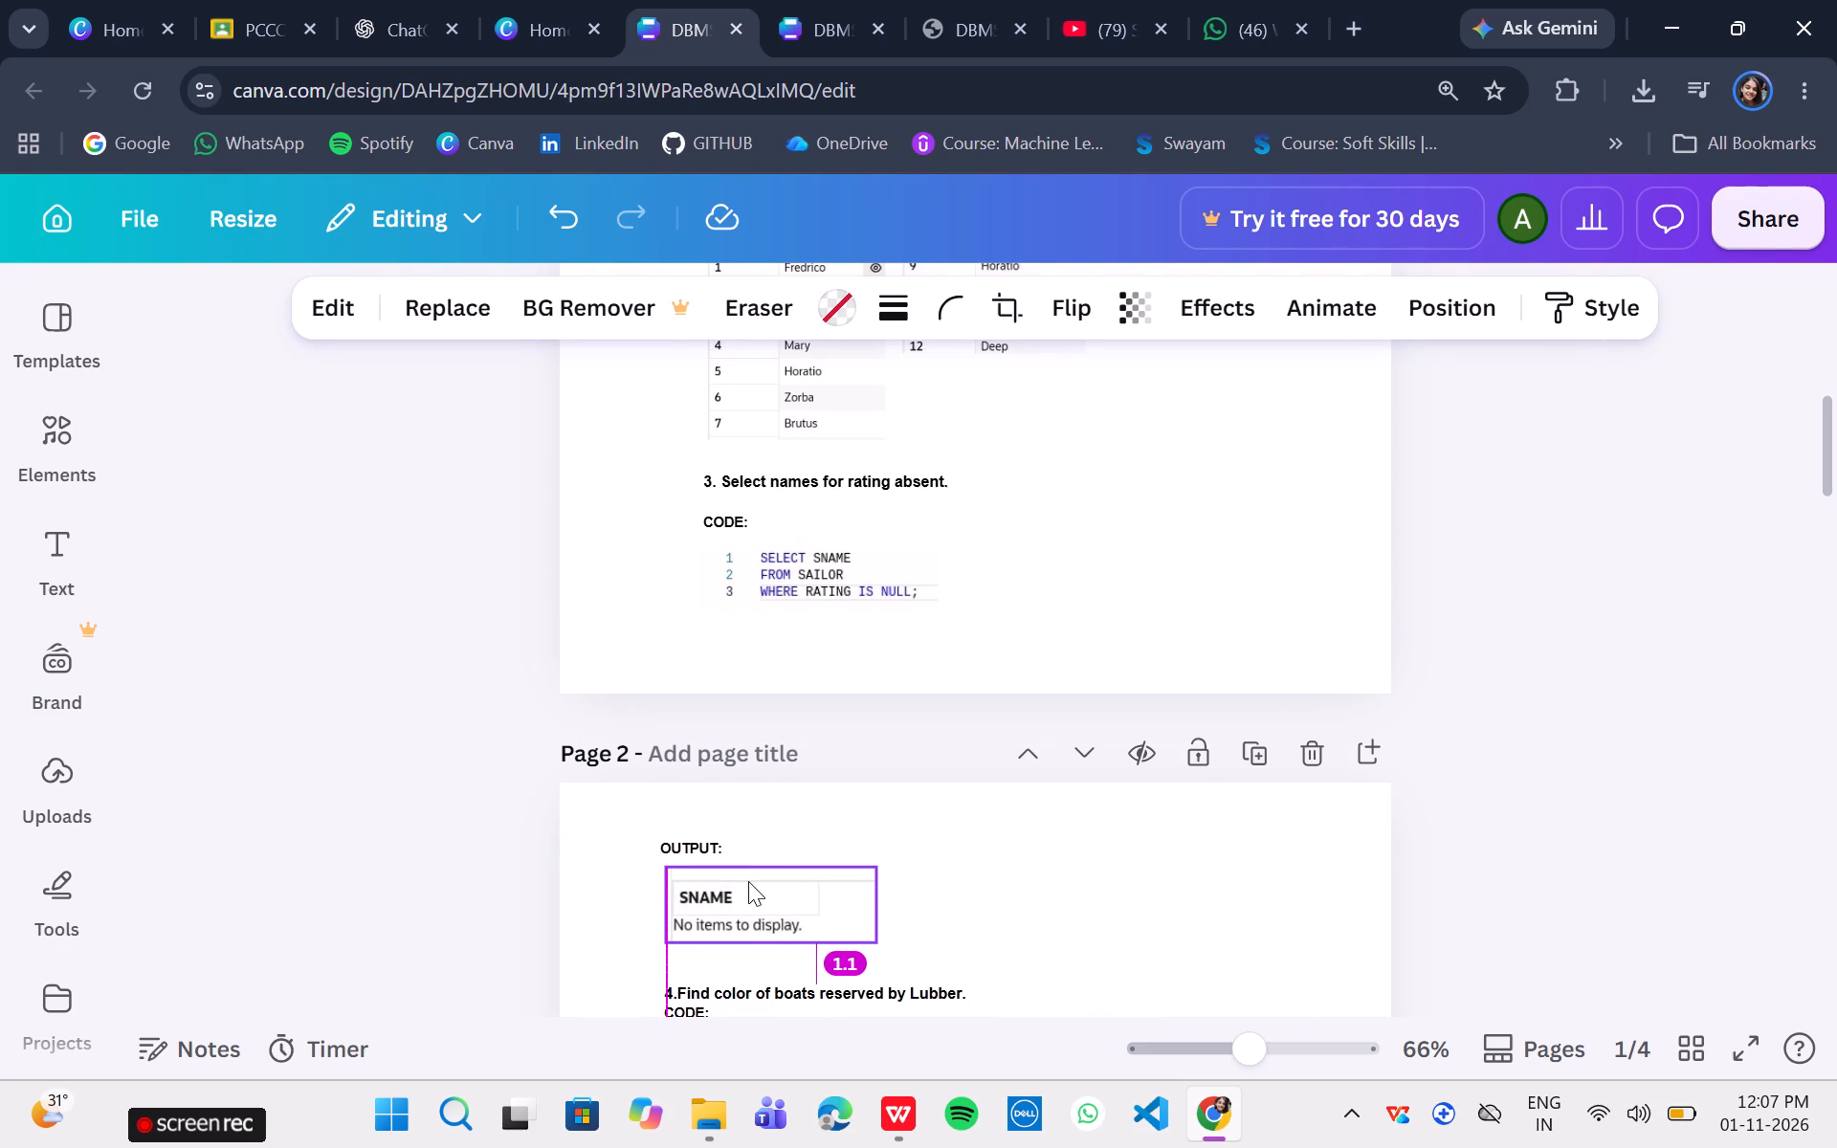
Move question 4's heading and CODE label slightly up on page 2, closer beneath question 3's SNAME result.
drag(1829, 405, 1829, 442)
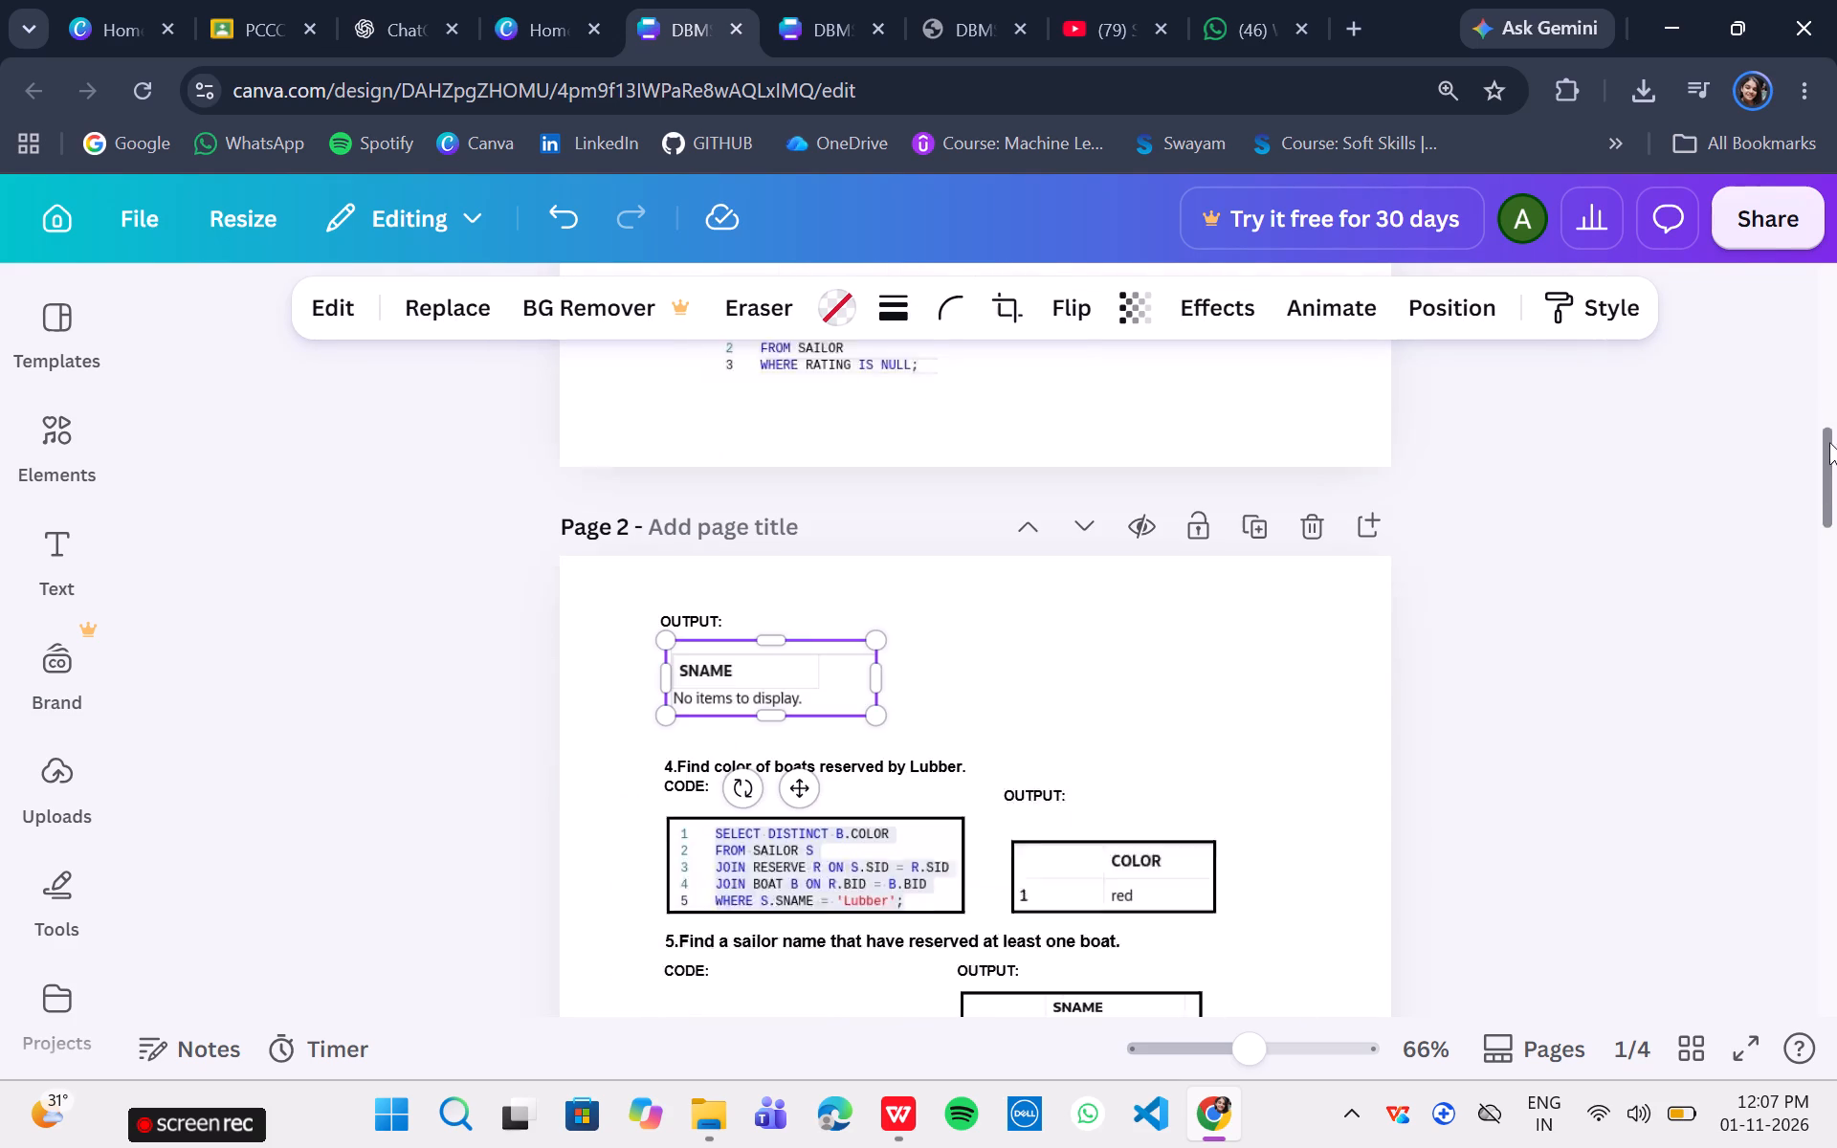
drag(1829, 442, 1833, 445)
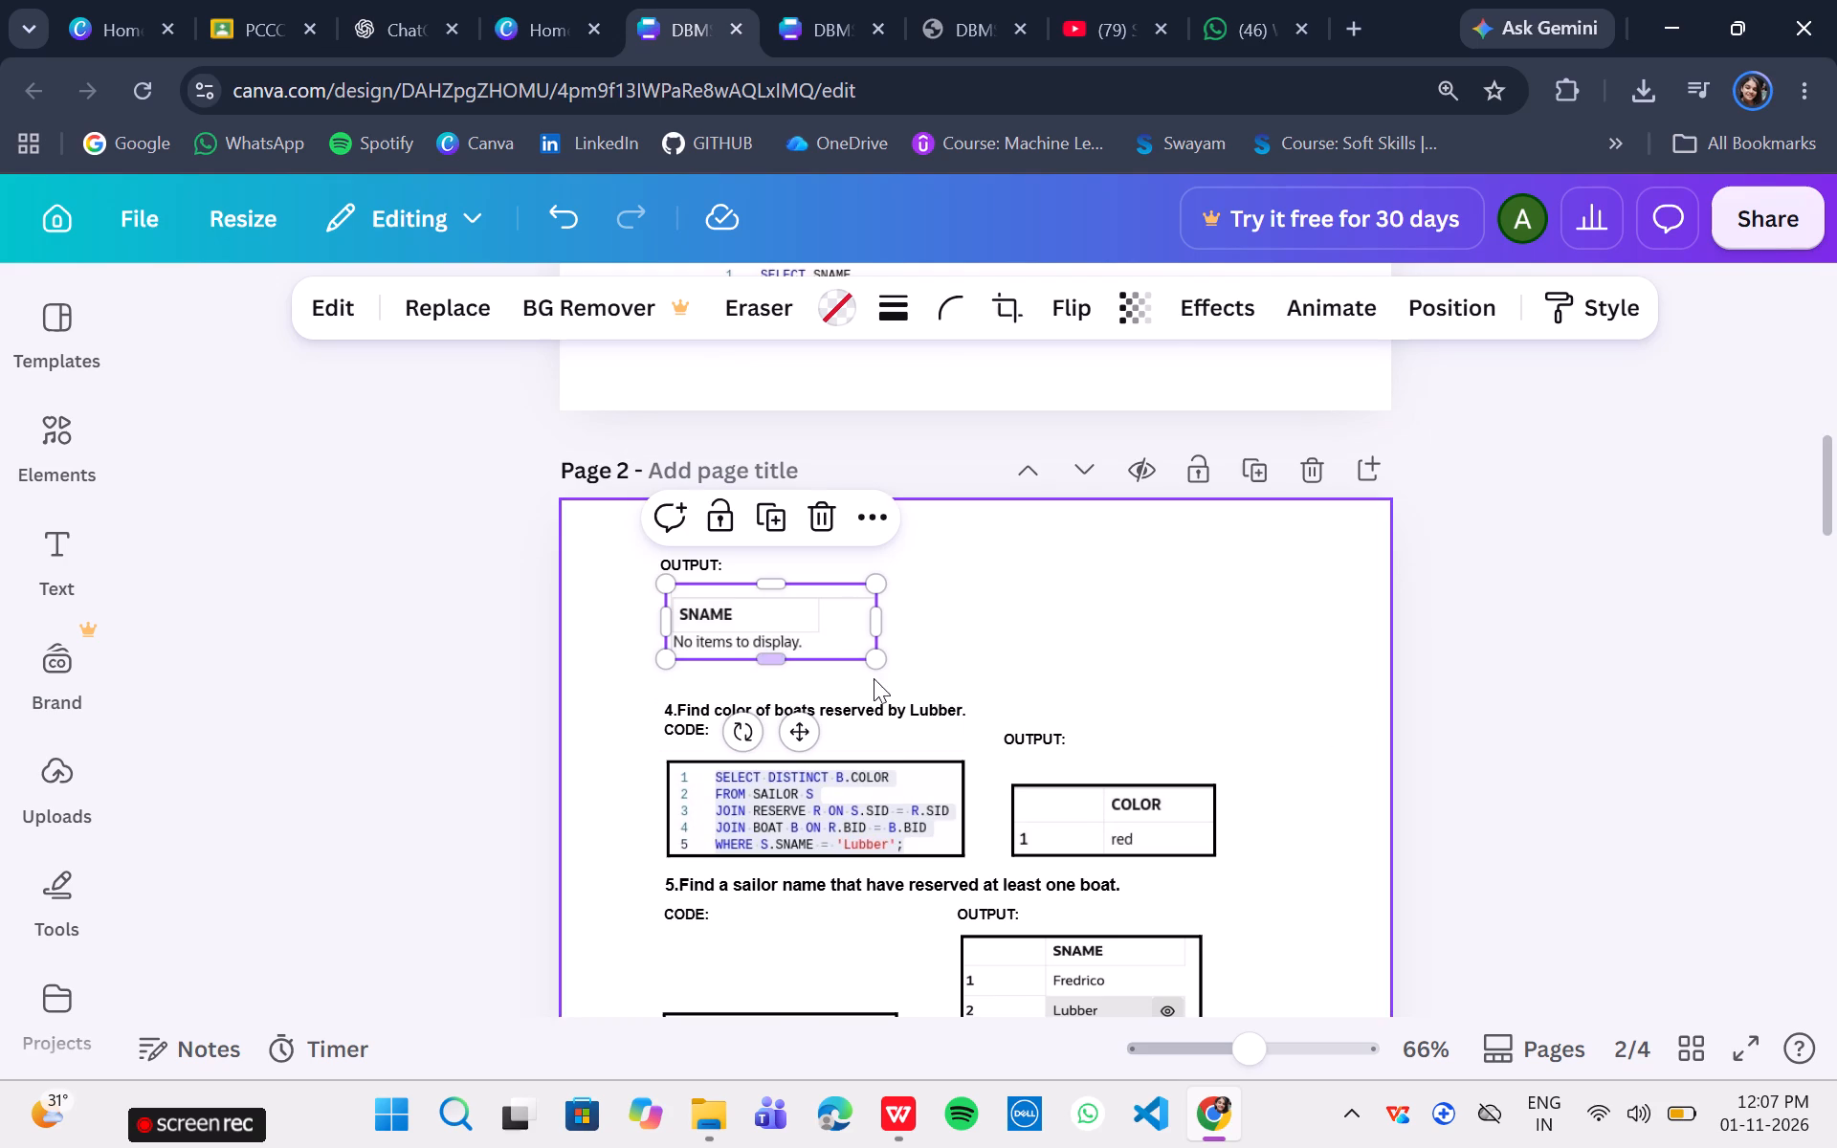
drag(890, 704, 890, 686)
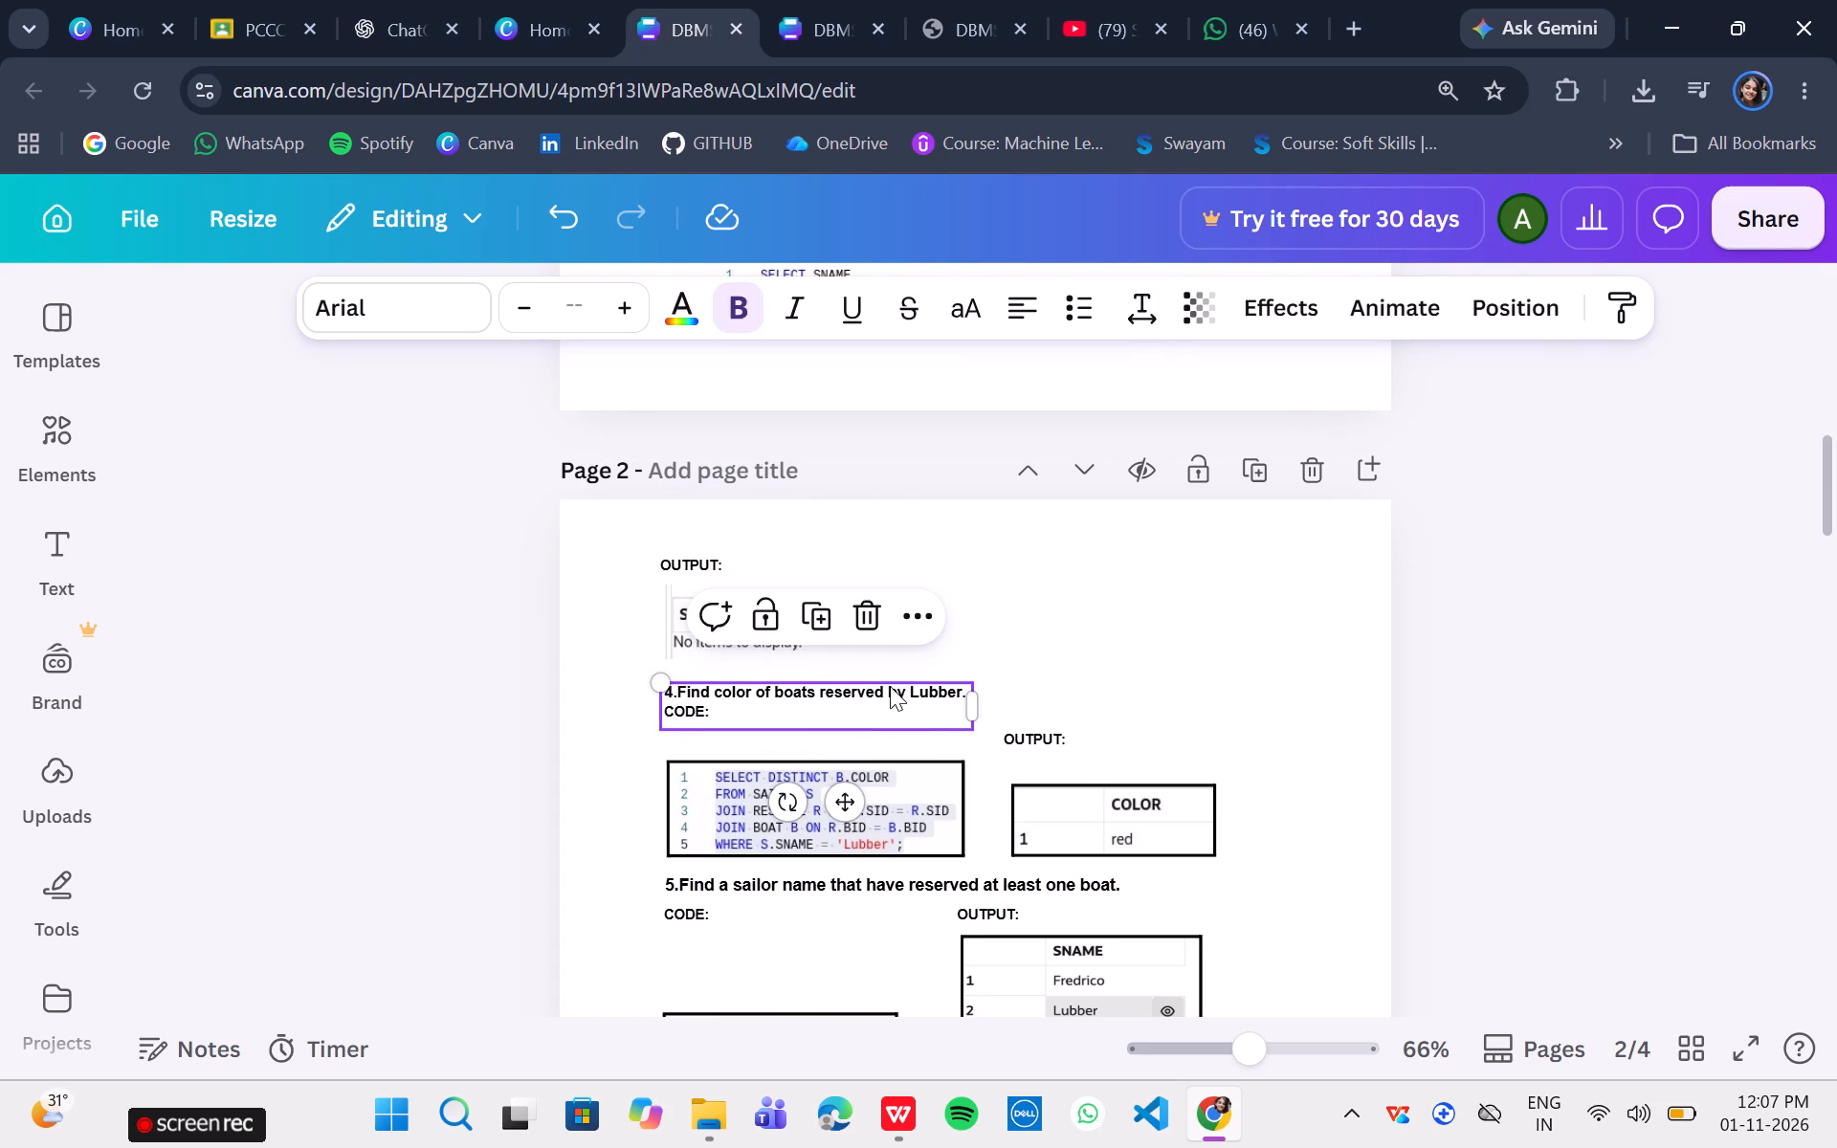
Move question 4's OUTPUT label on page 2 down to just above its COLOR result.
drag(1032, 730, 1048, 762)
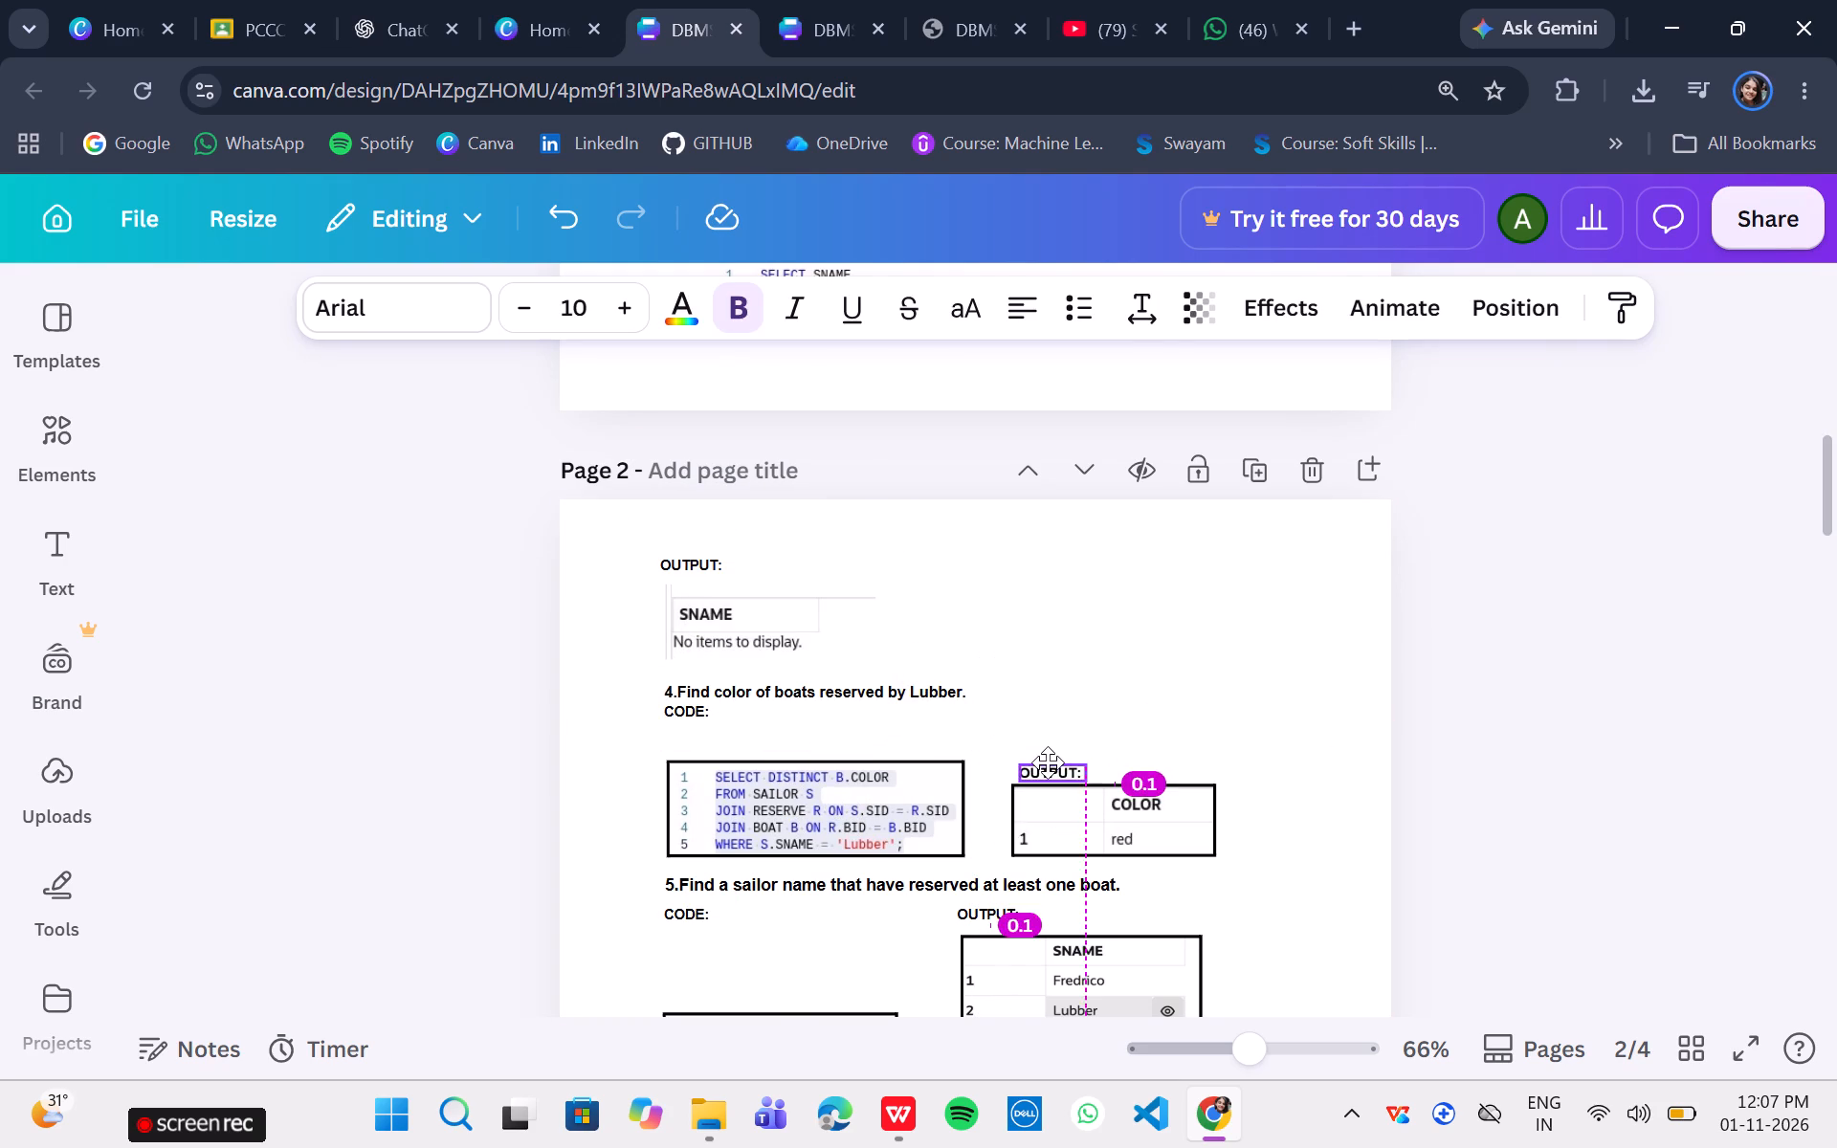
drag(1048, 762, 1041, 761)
Widen the text box holding question 4's heading and CODE label, and scale its text up slightly.
click(866, 697)
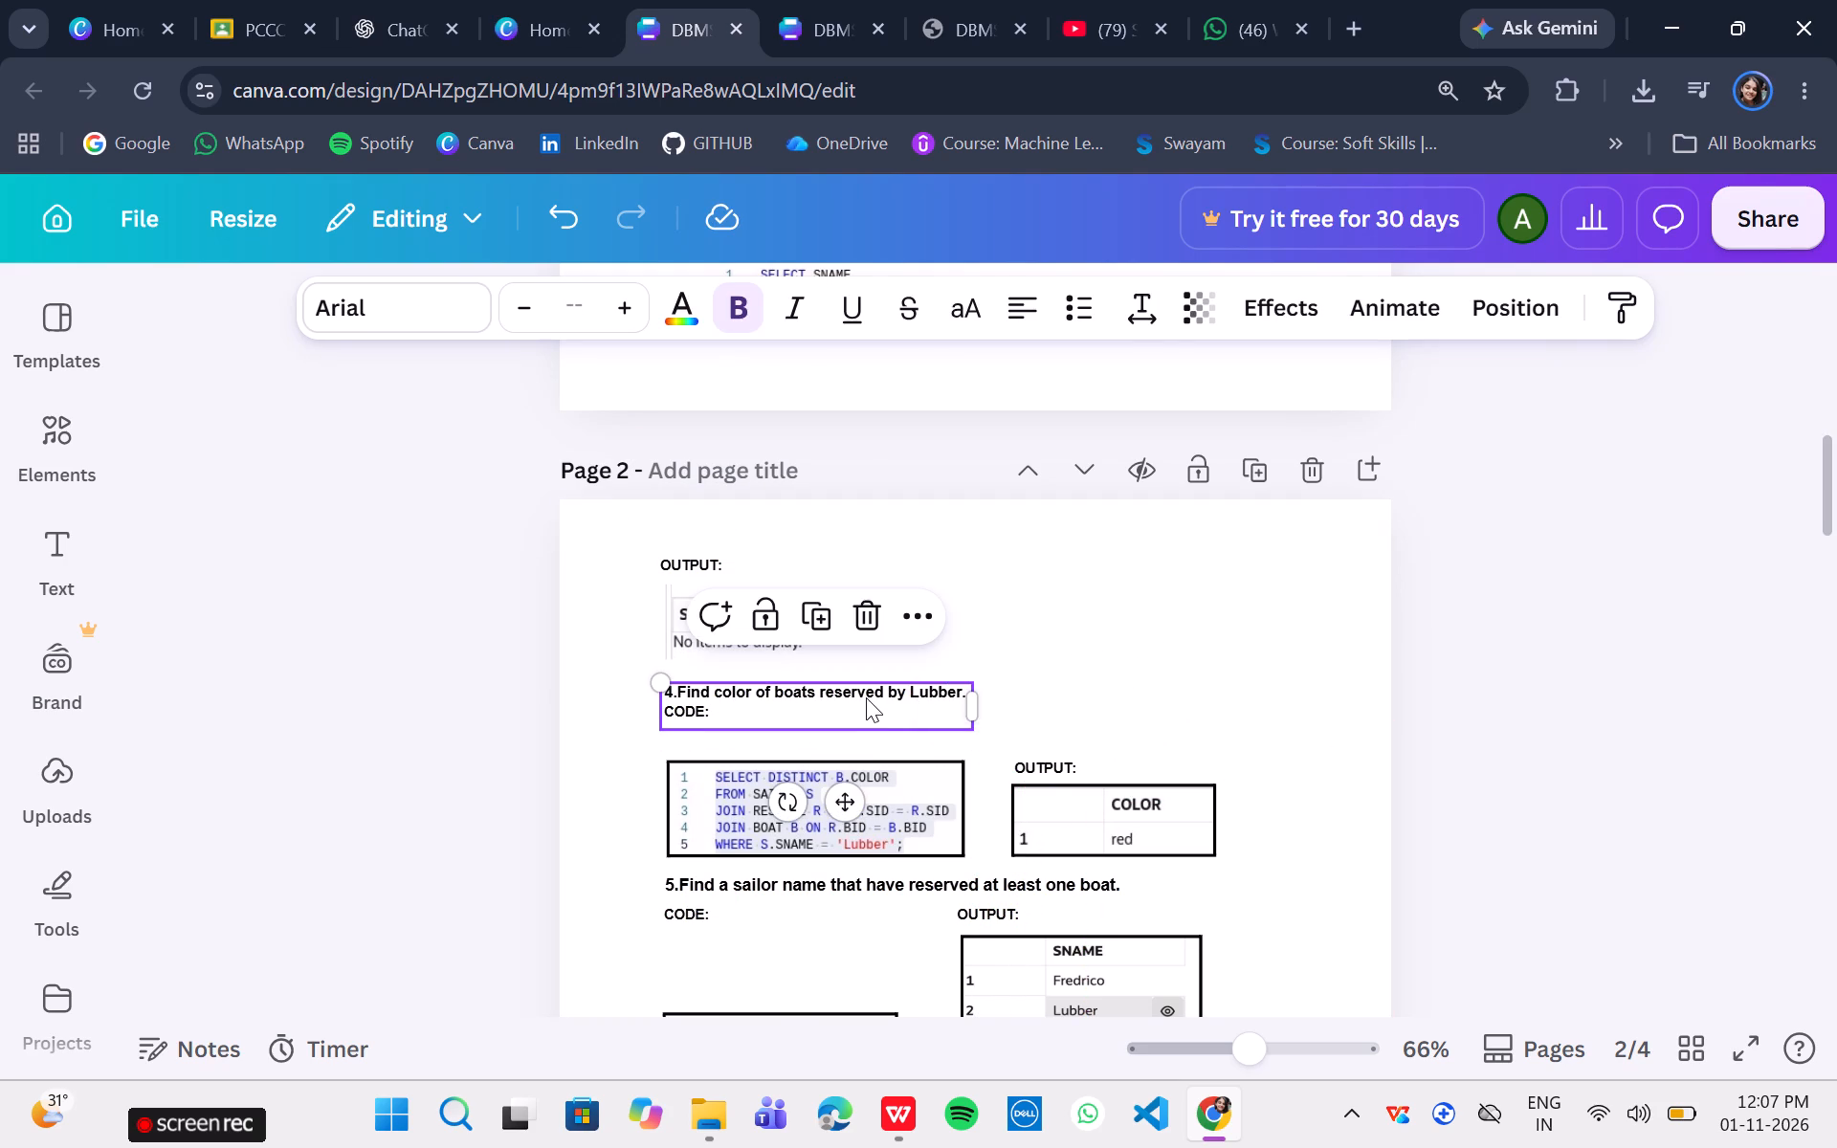
drag(984, 703, 1189, 687)
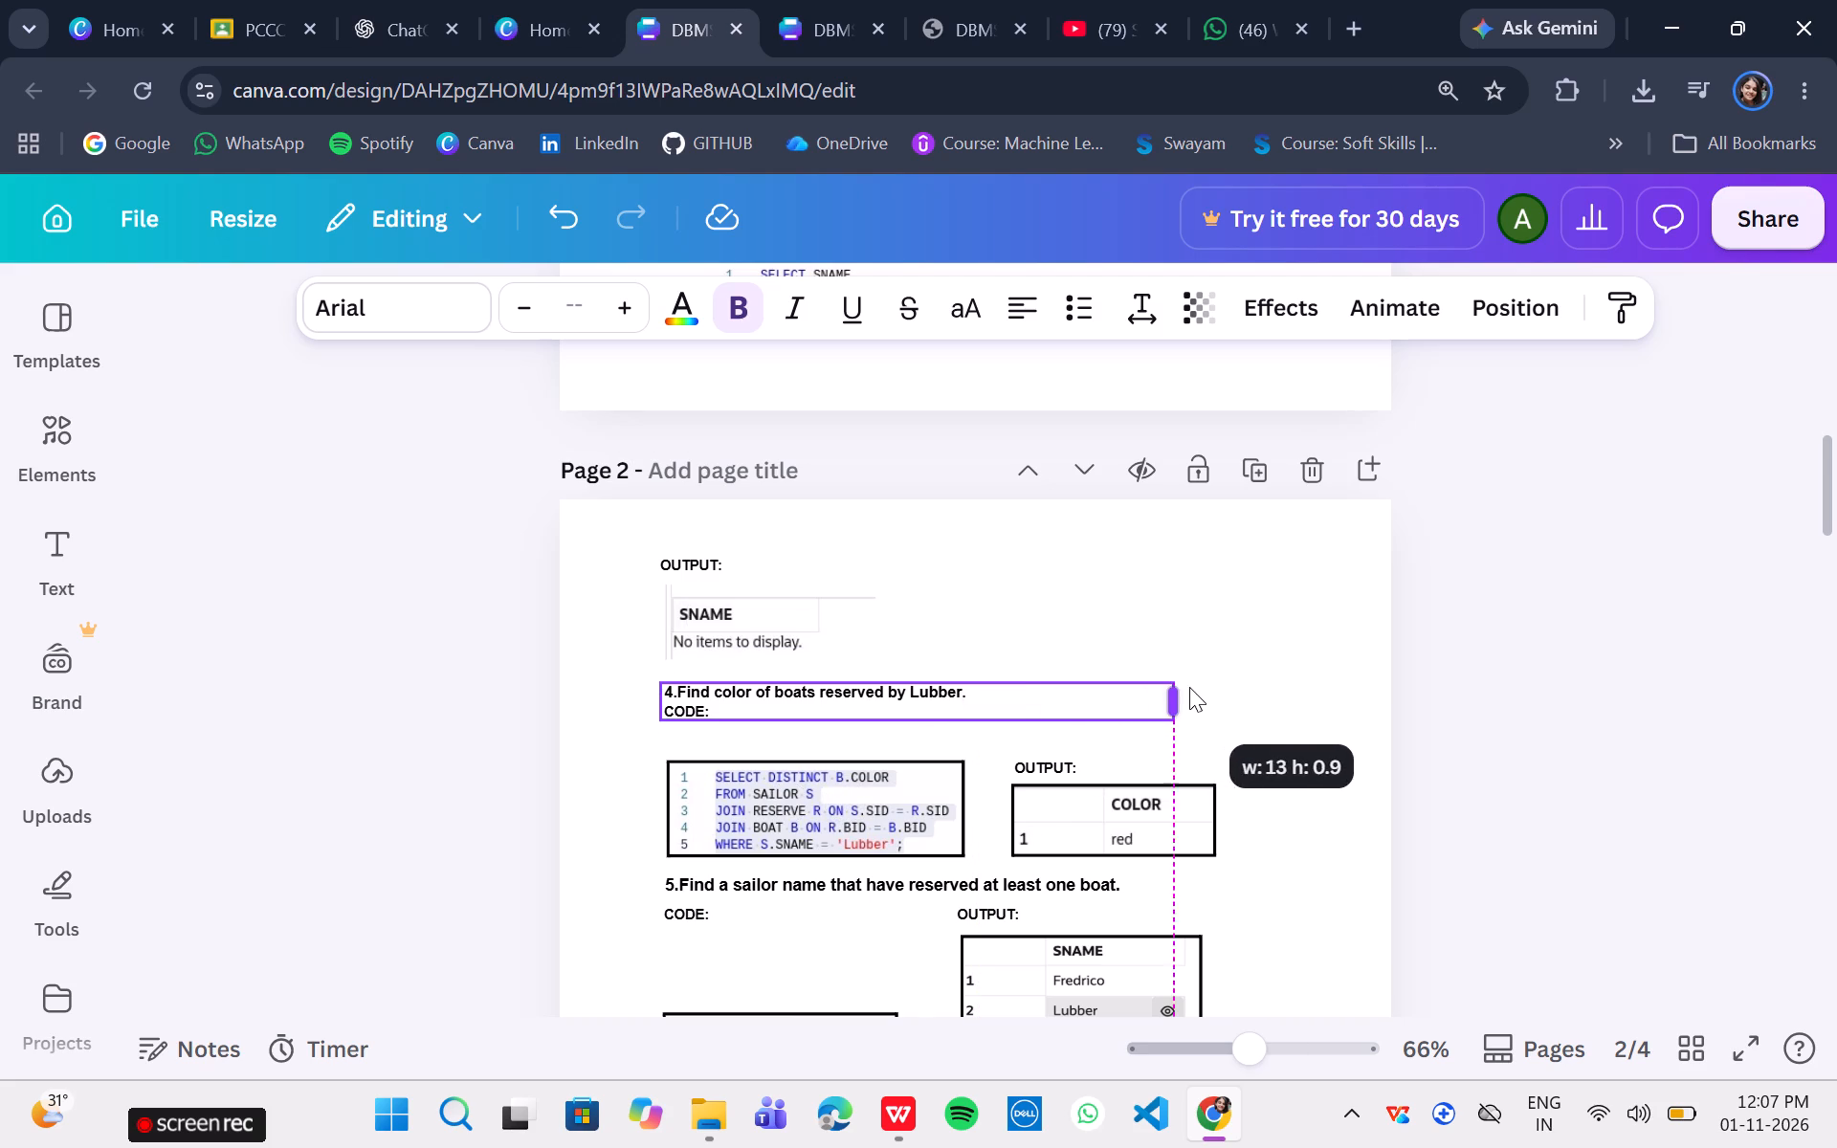
drag(1189, 687, 1196, 687)
drag(1190, 729, 1222, 747)
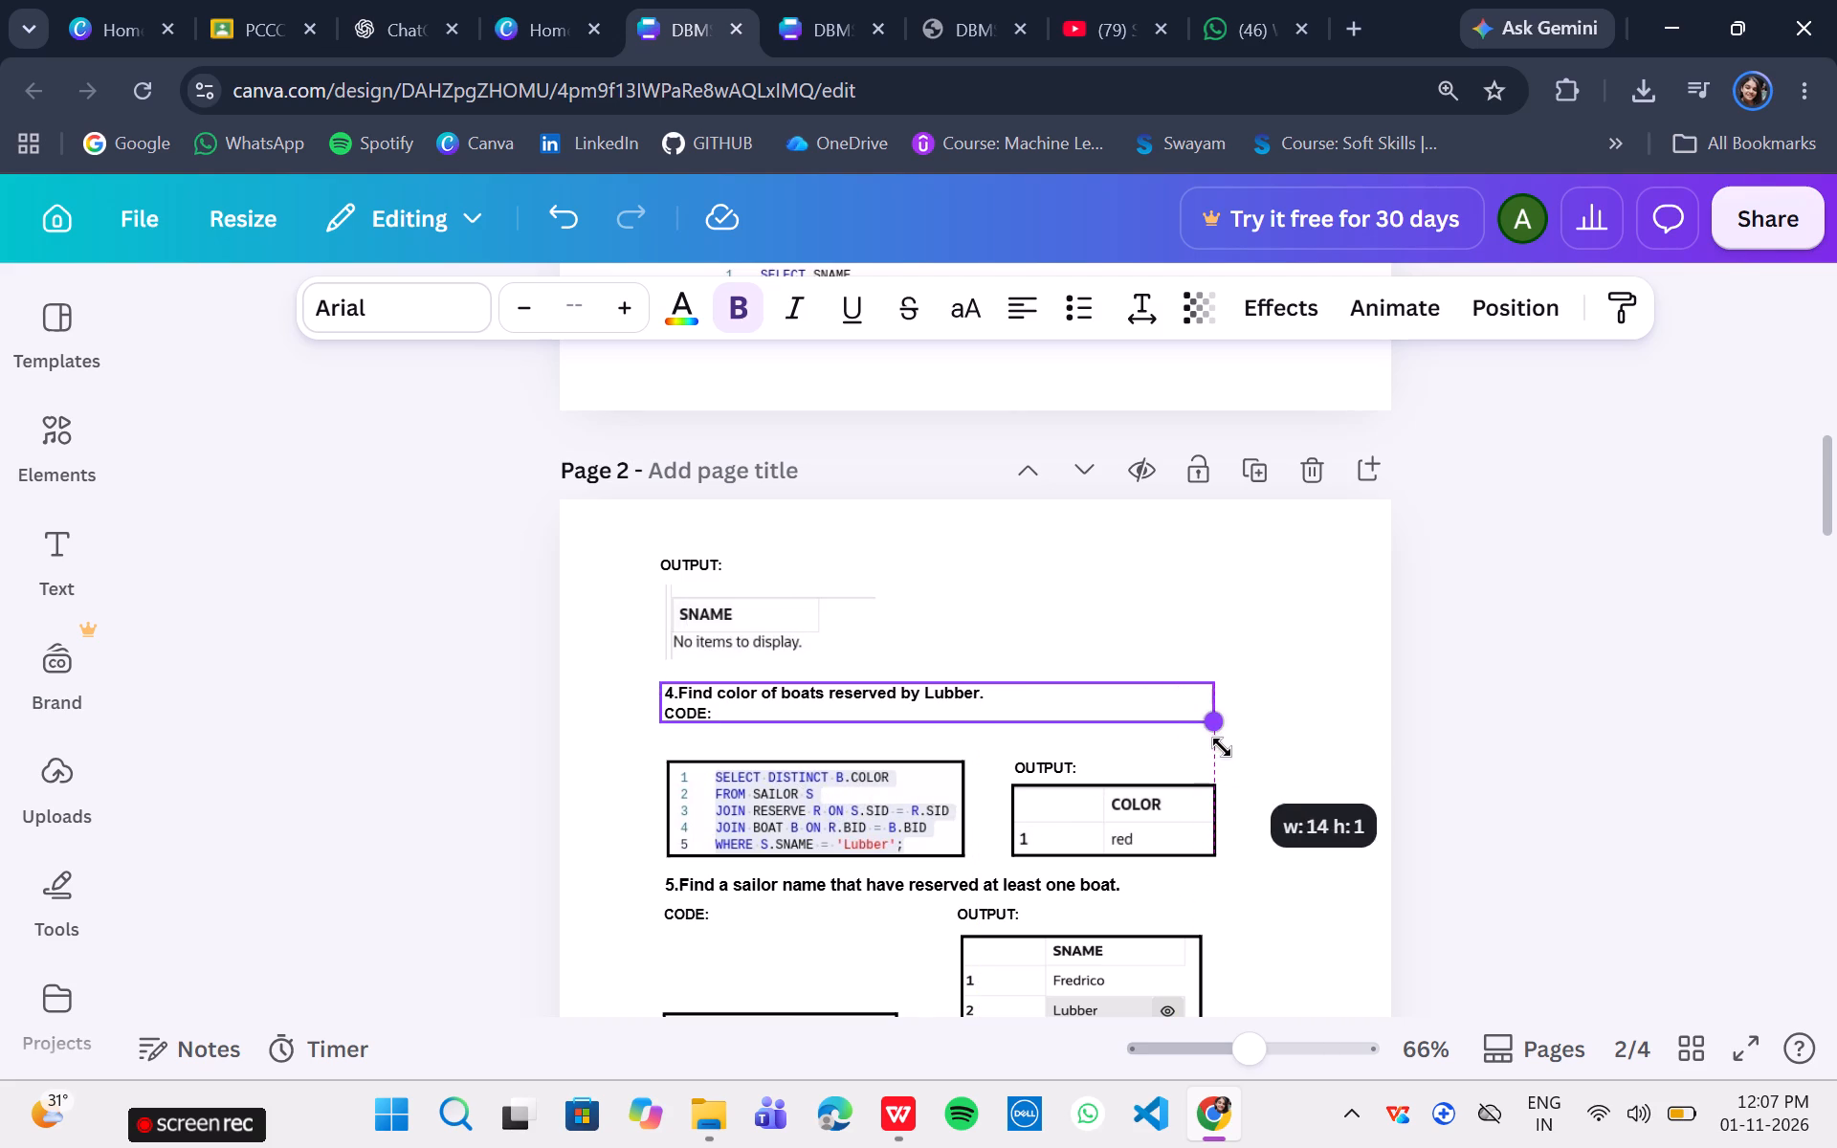
drag(1222, 747, 1292, 791)
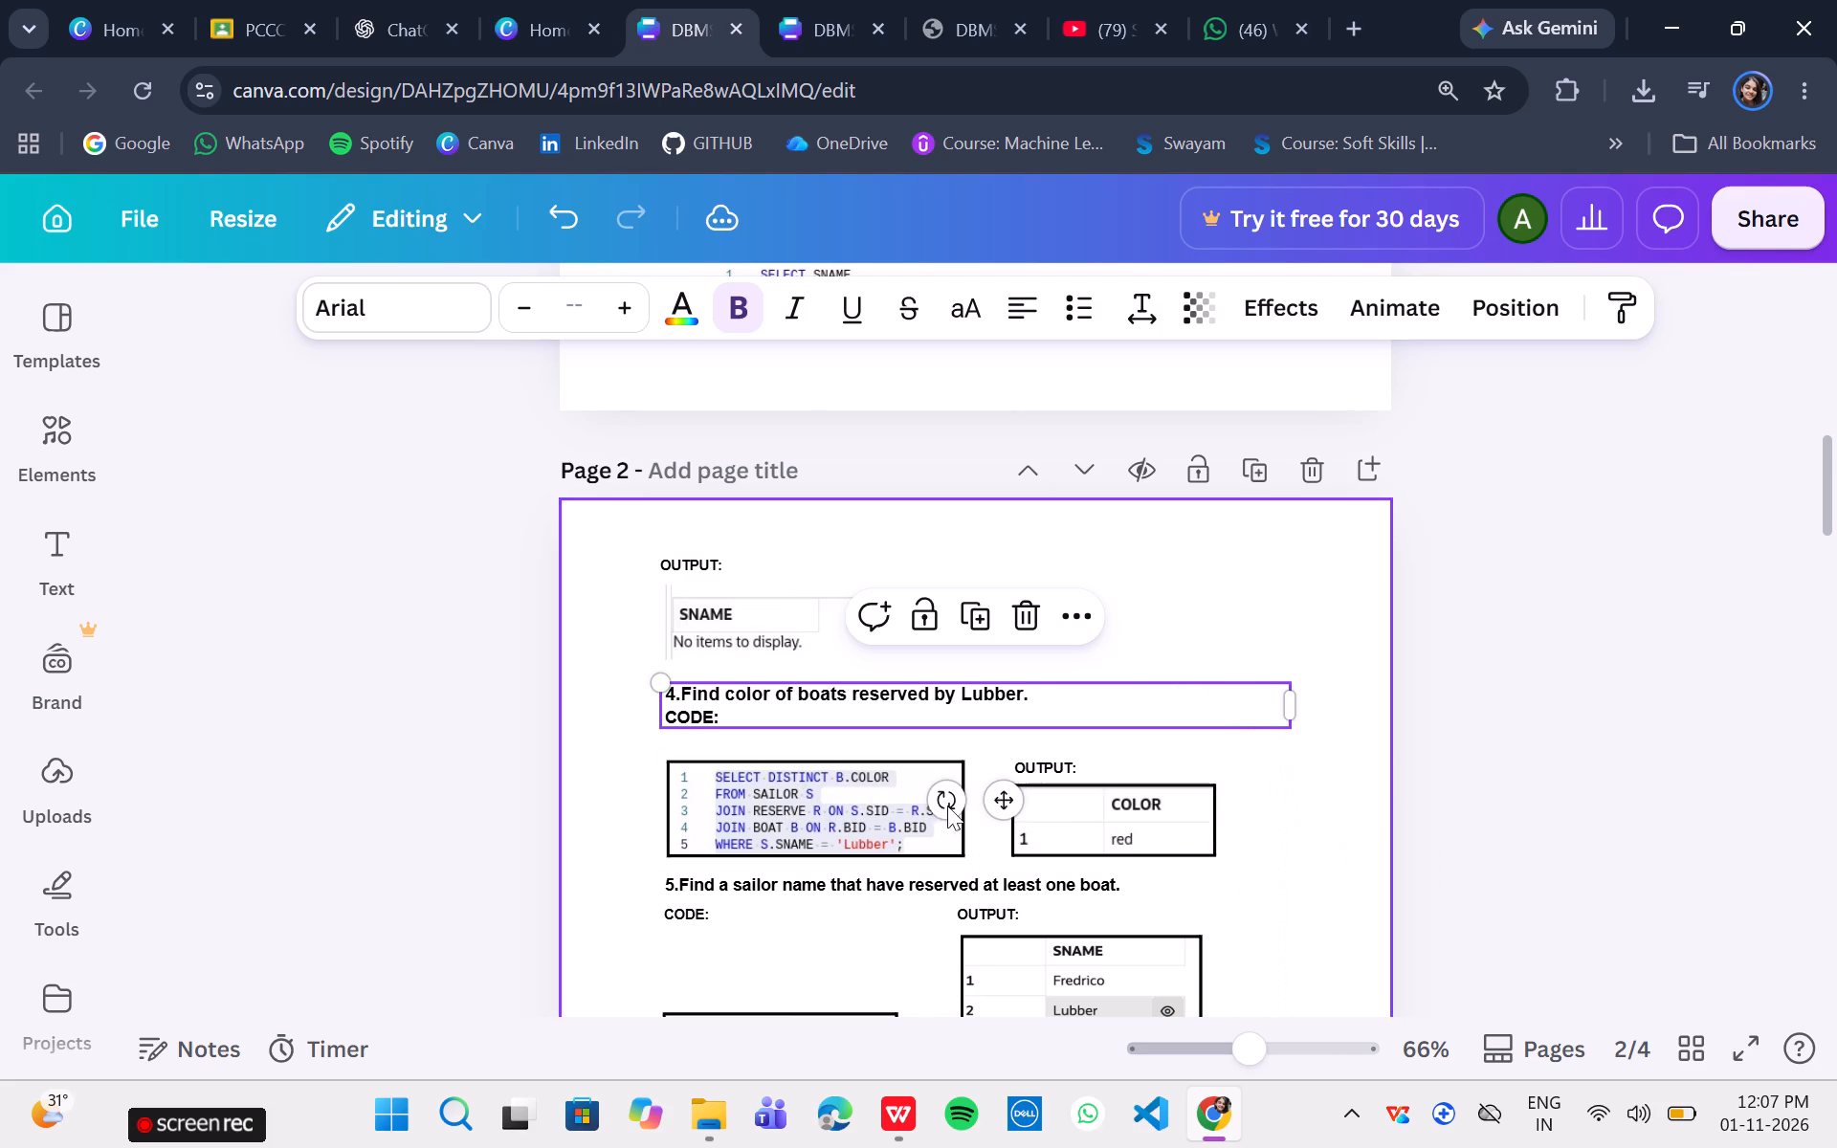
Move question 4's code image up directly beneath its CODE label and delete the empty border left behind.
drag(842, 835, 837, 814)
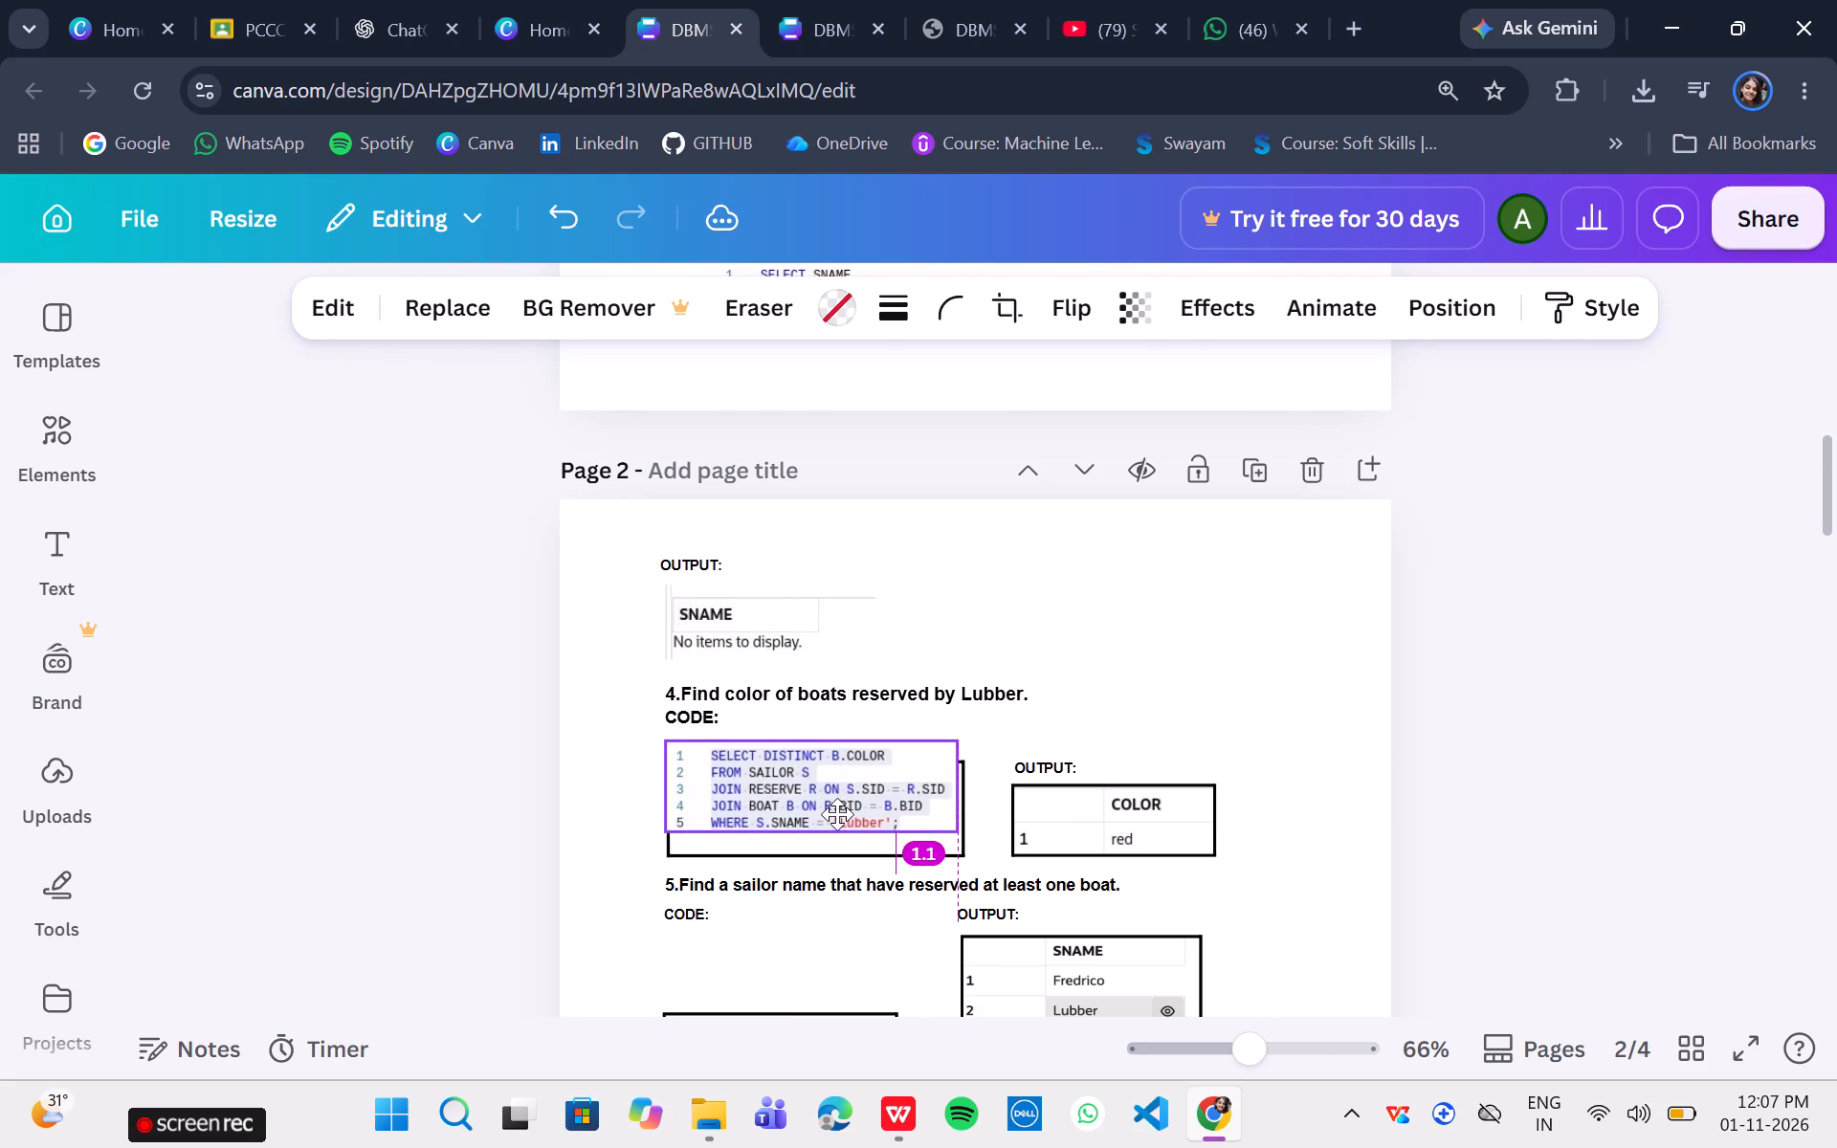
drag(837, 814, 840, 808)
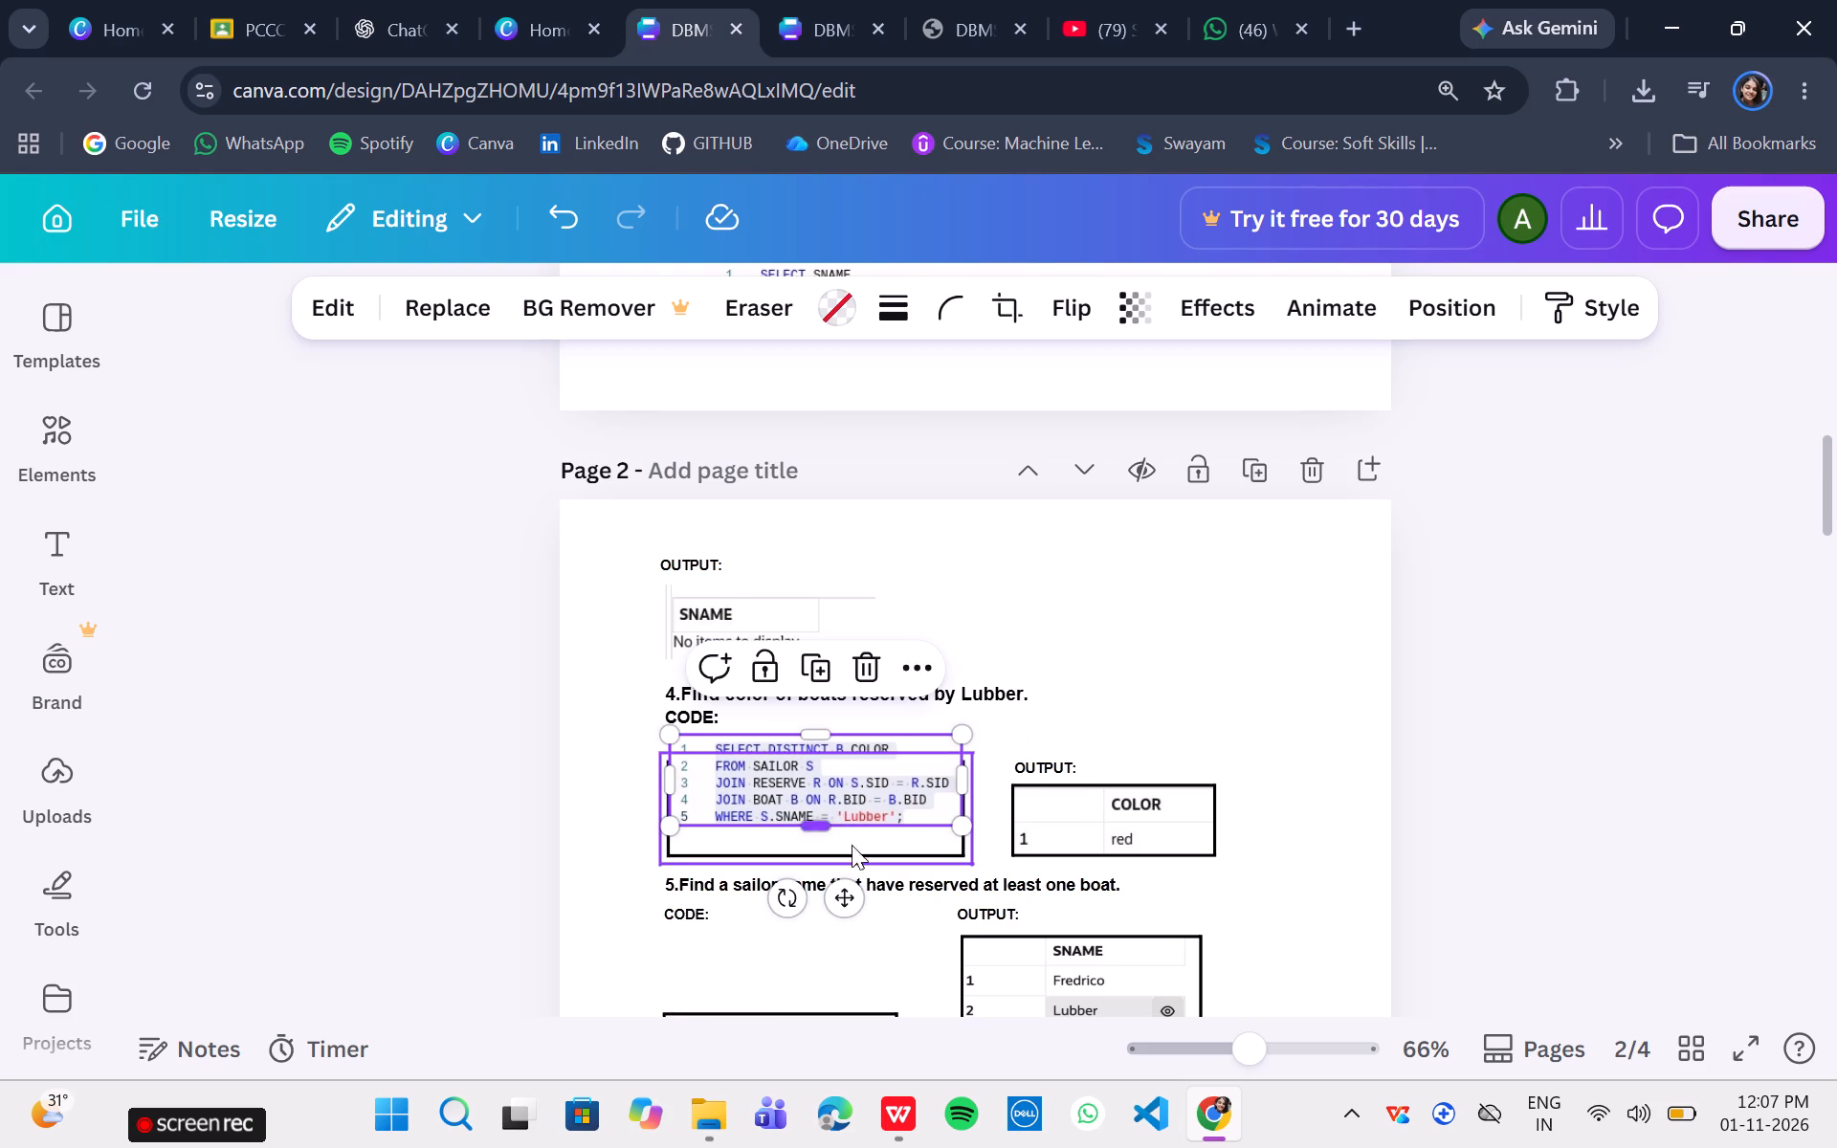
click(853, 856)
key(Delete)
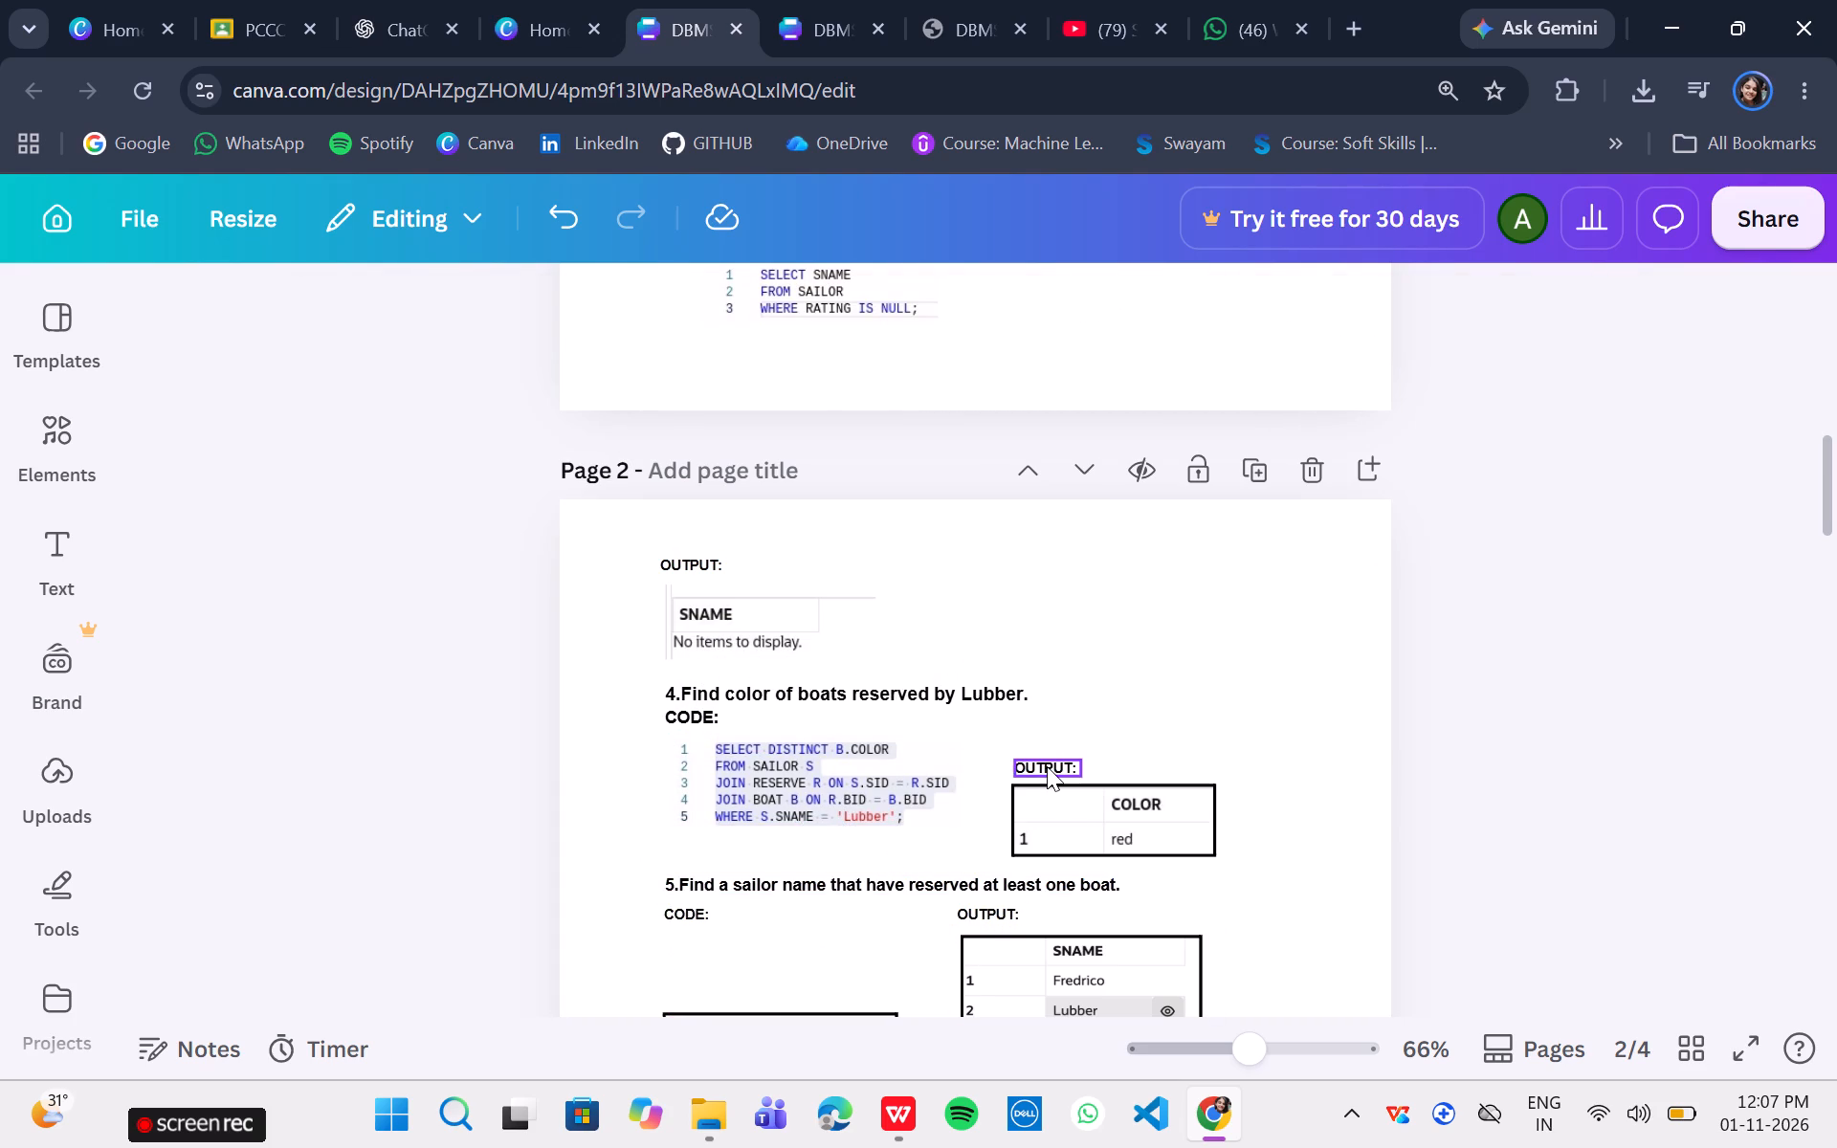
Move question 4's OUTPUT label up level with its CODE label and enlarge it to a similar text size.
drag(1046, 765, 1032, 720)
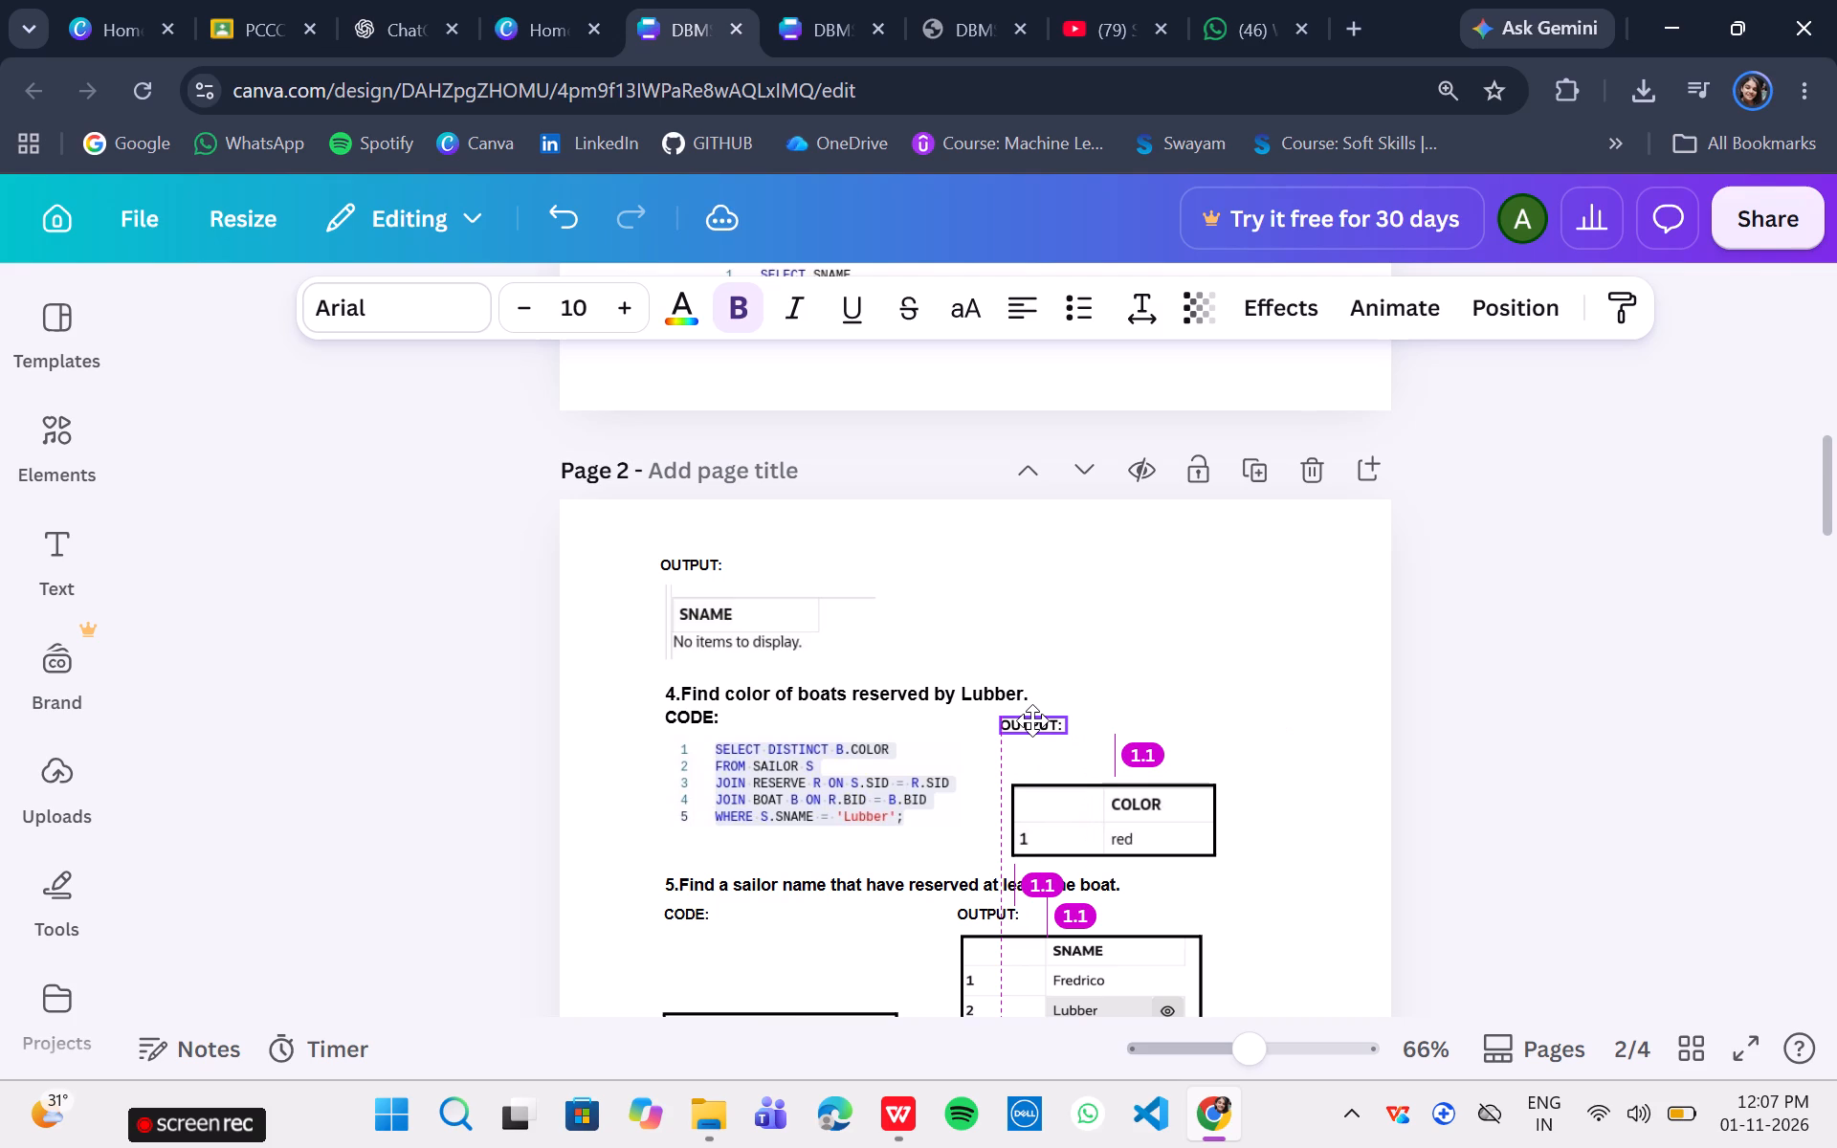
drag(1032, 720, 1024, 718)
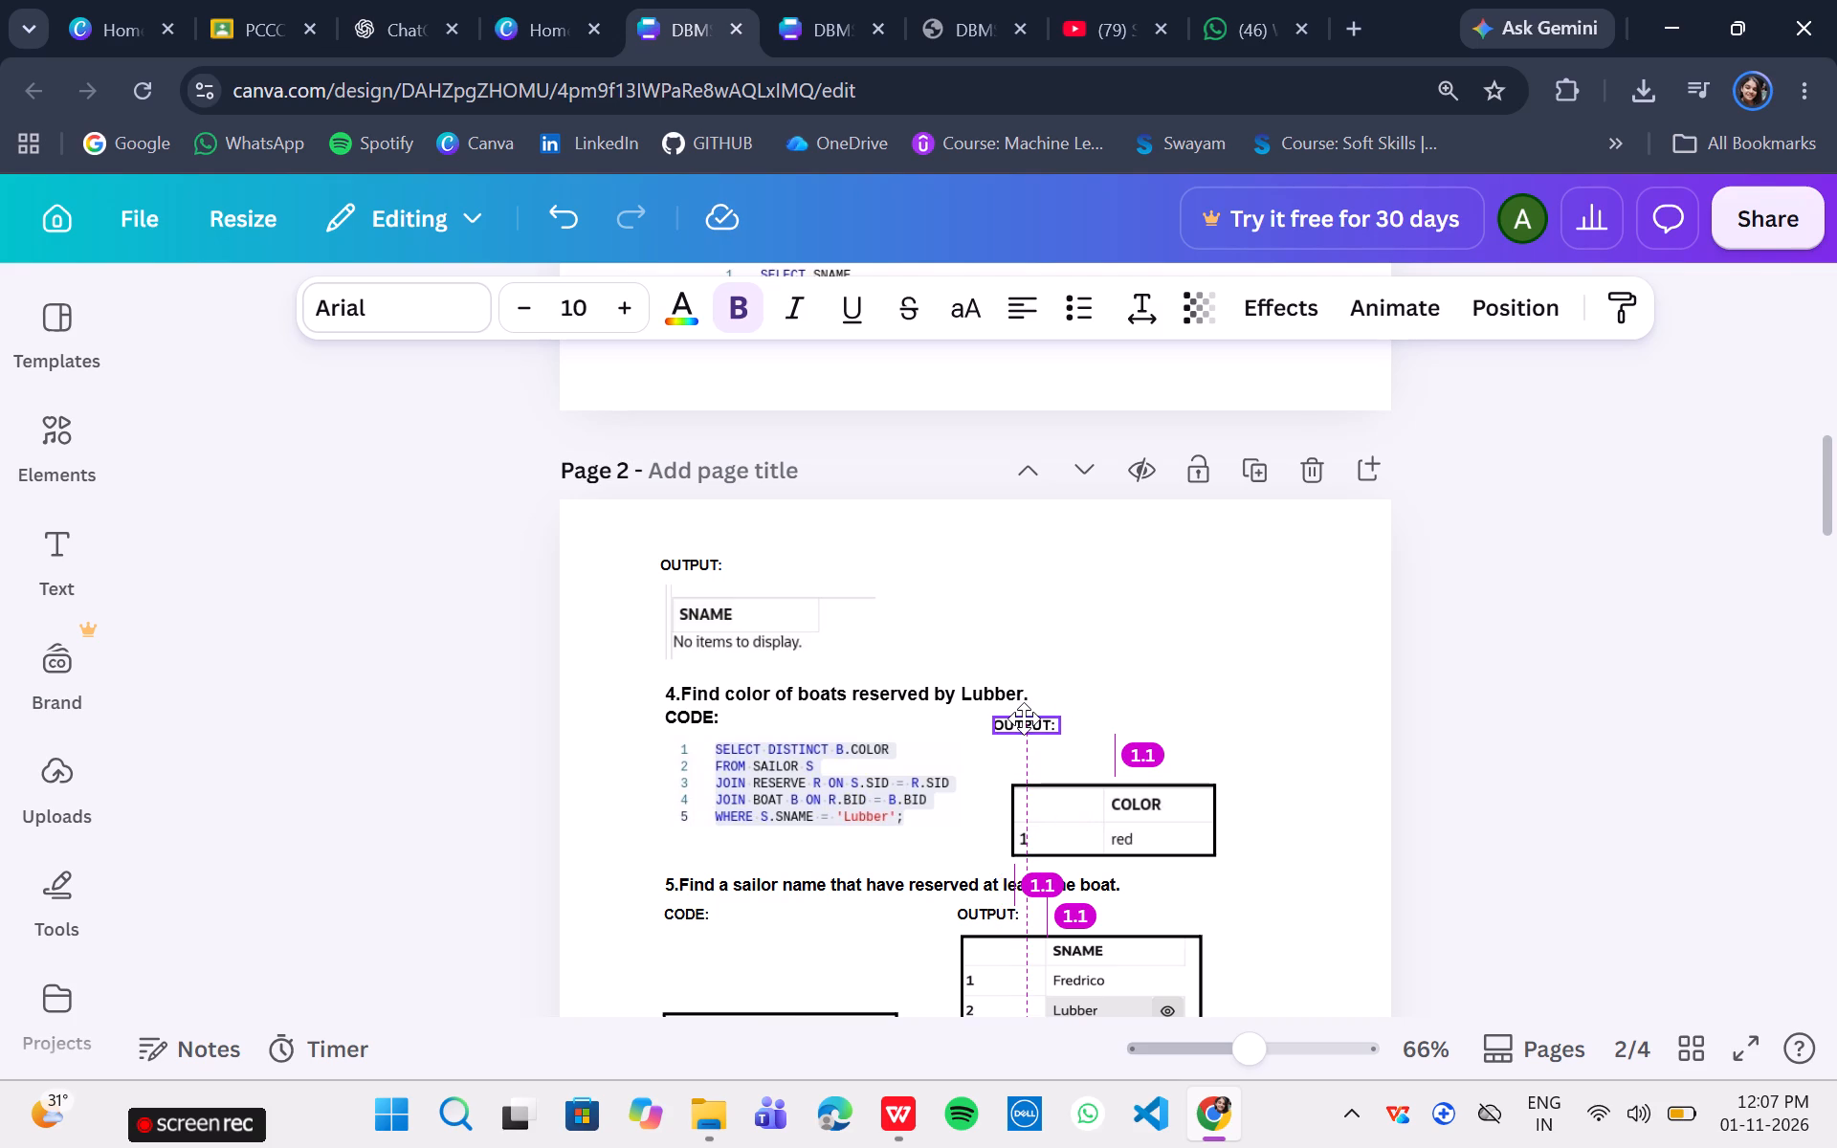
drag(1024, 718, 1024, 717)
drag(1062, 733, 1081, 739)
click(1119, 721)
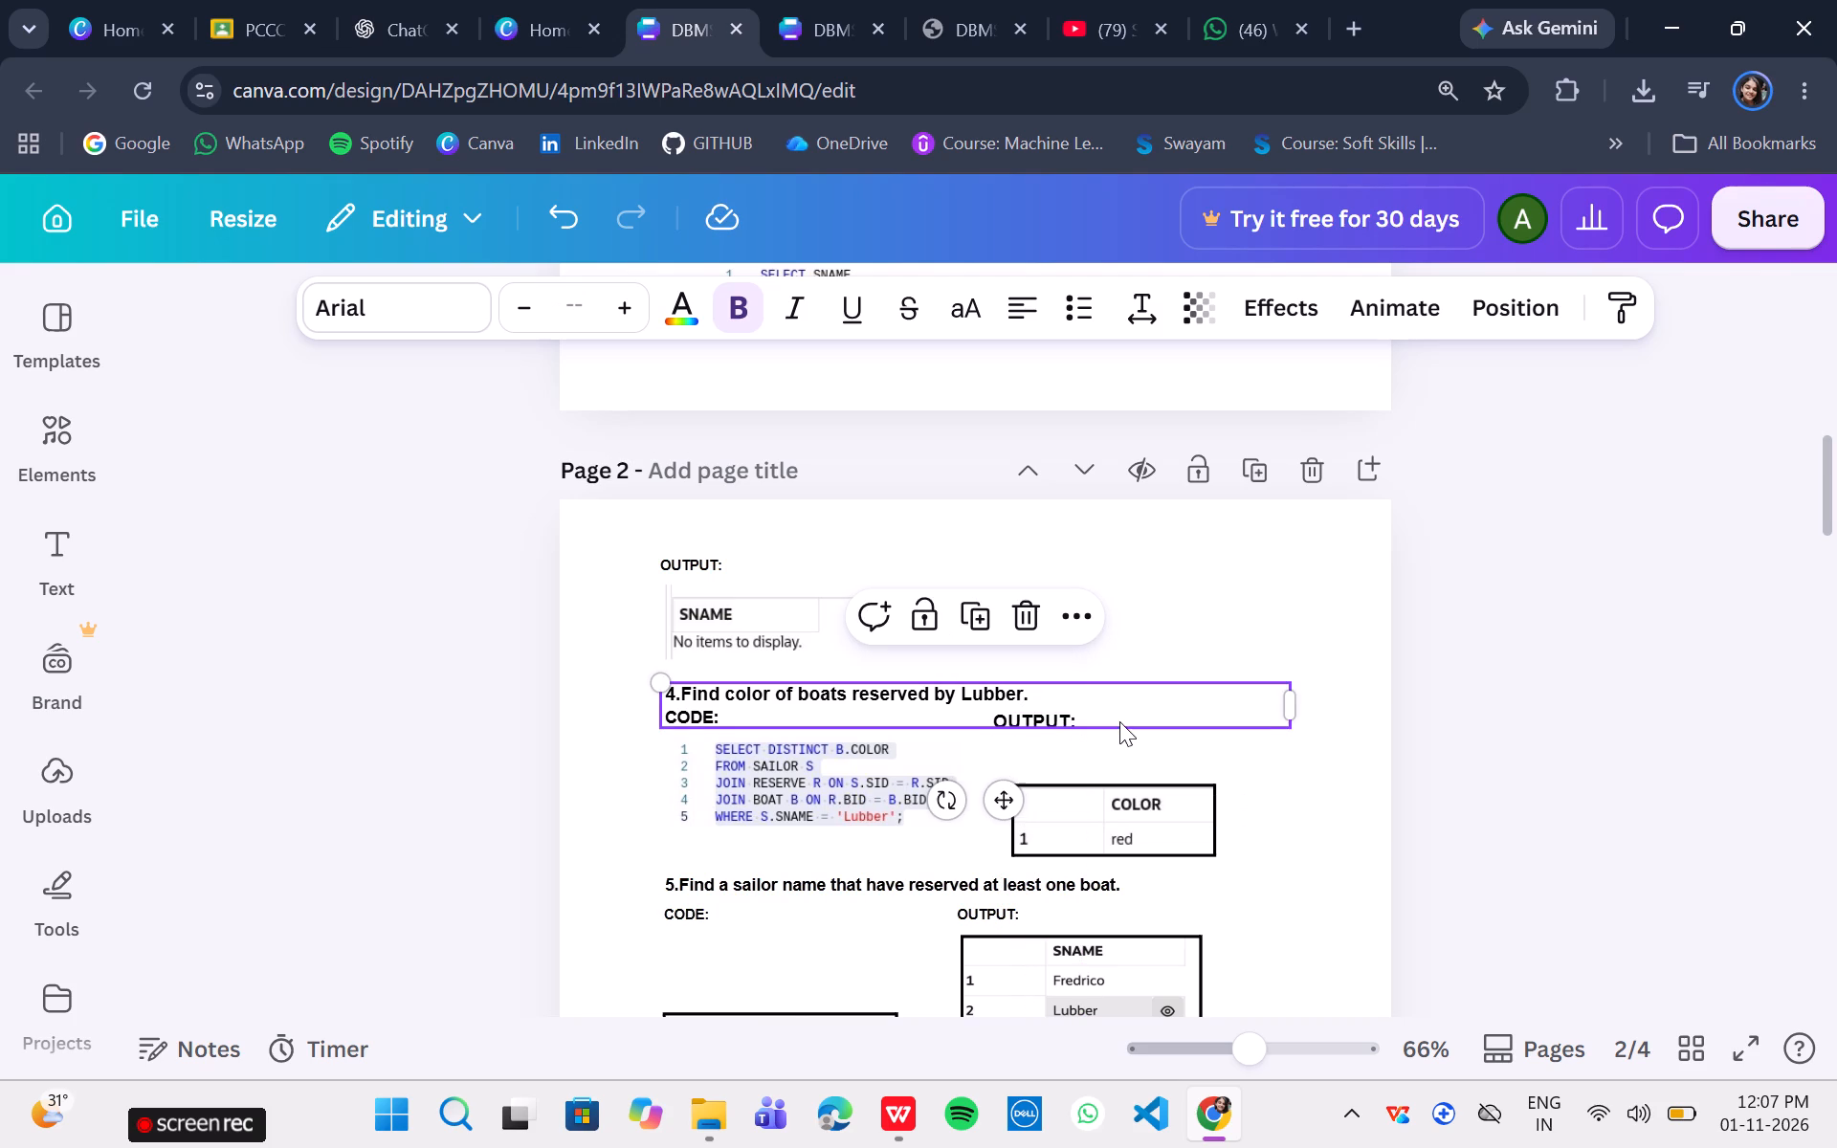
Extend the top edge of question 4's COLOR result slightly and delete the black border around it.
click(1118, 795)
drag(1118, 795, 1118, 783)
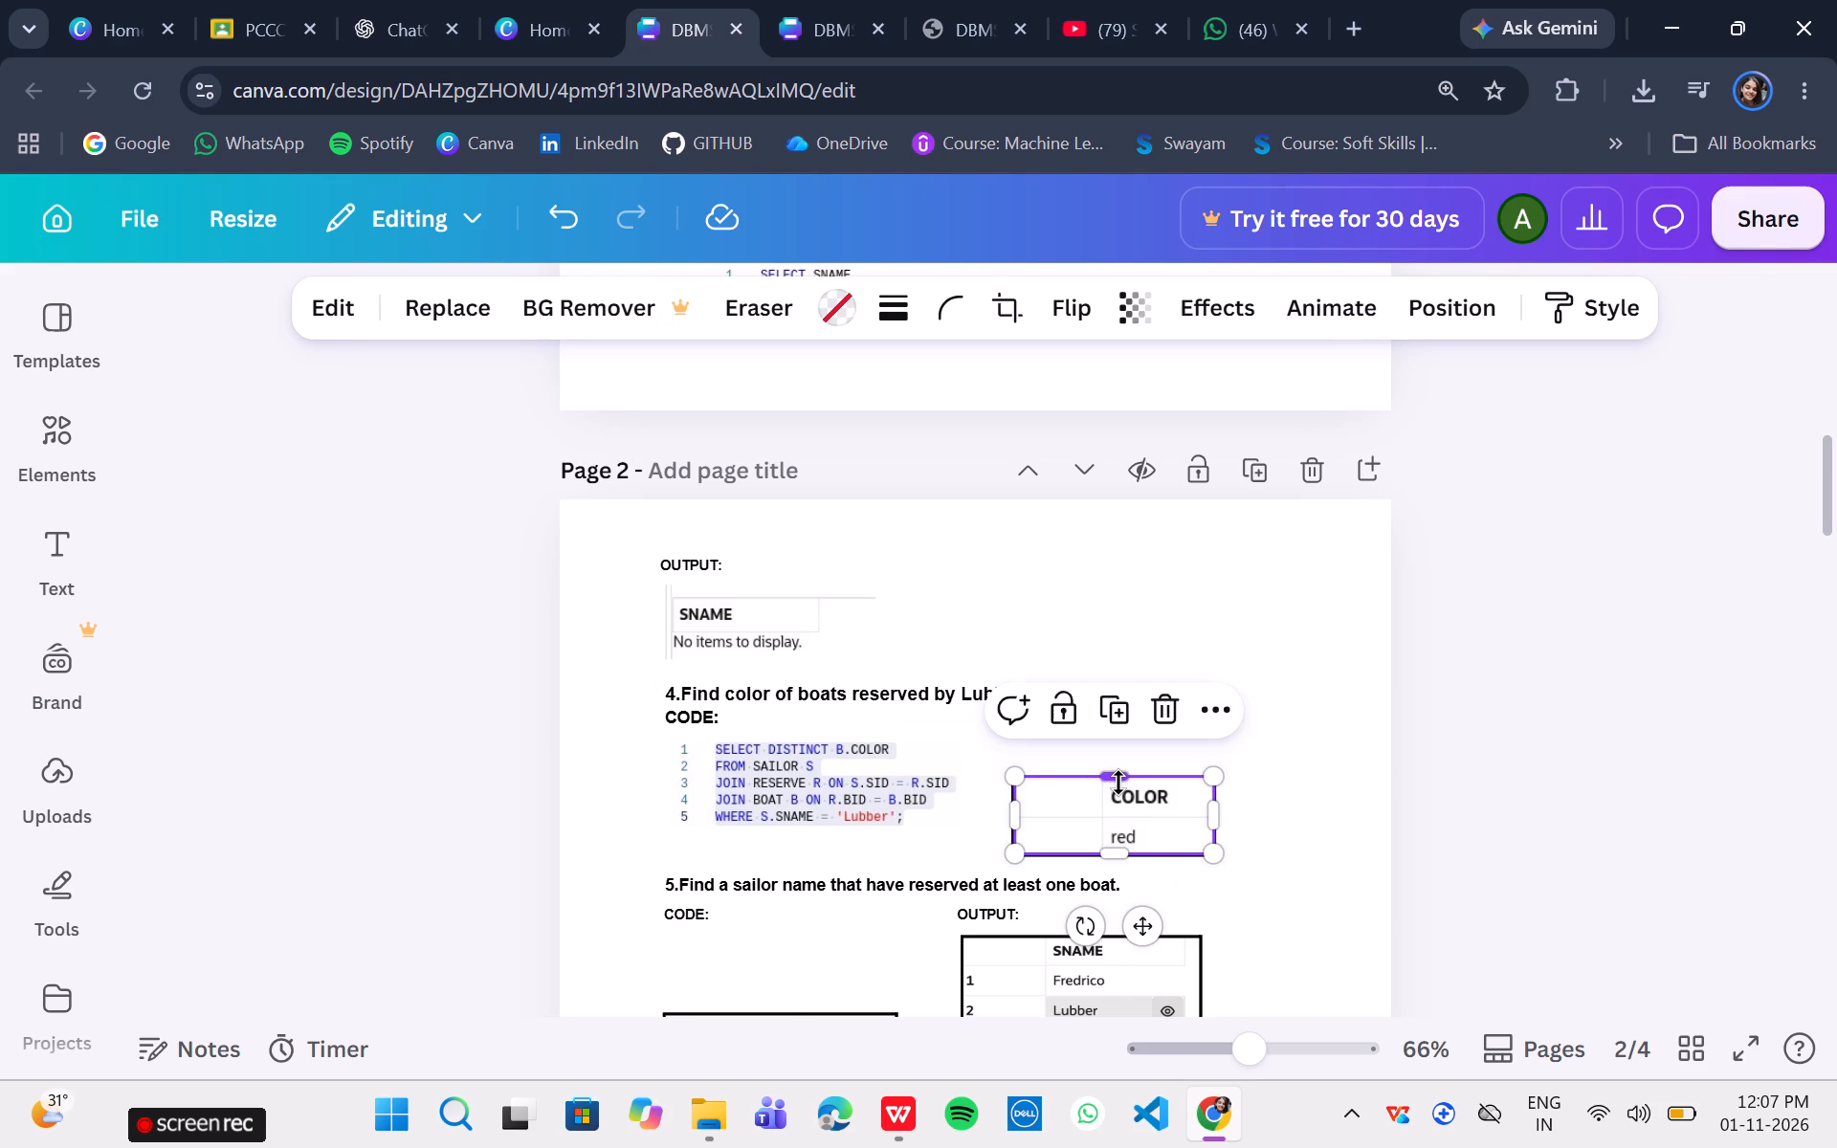
drag(1118, 783, 1115, 793)
click(1248, 753)
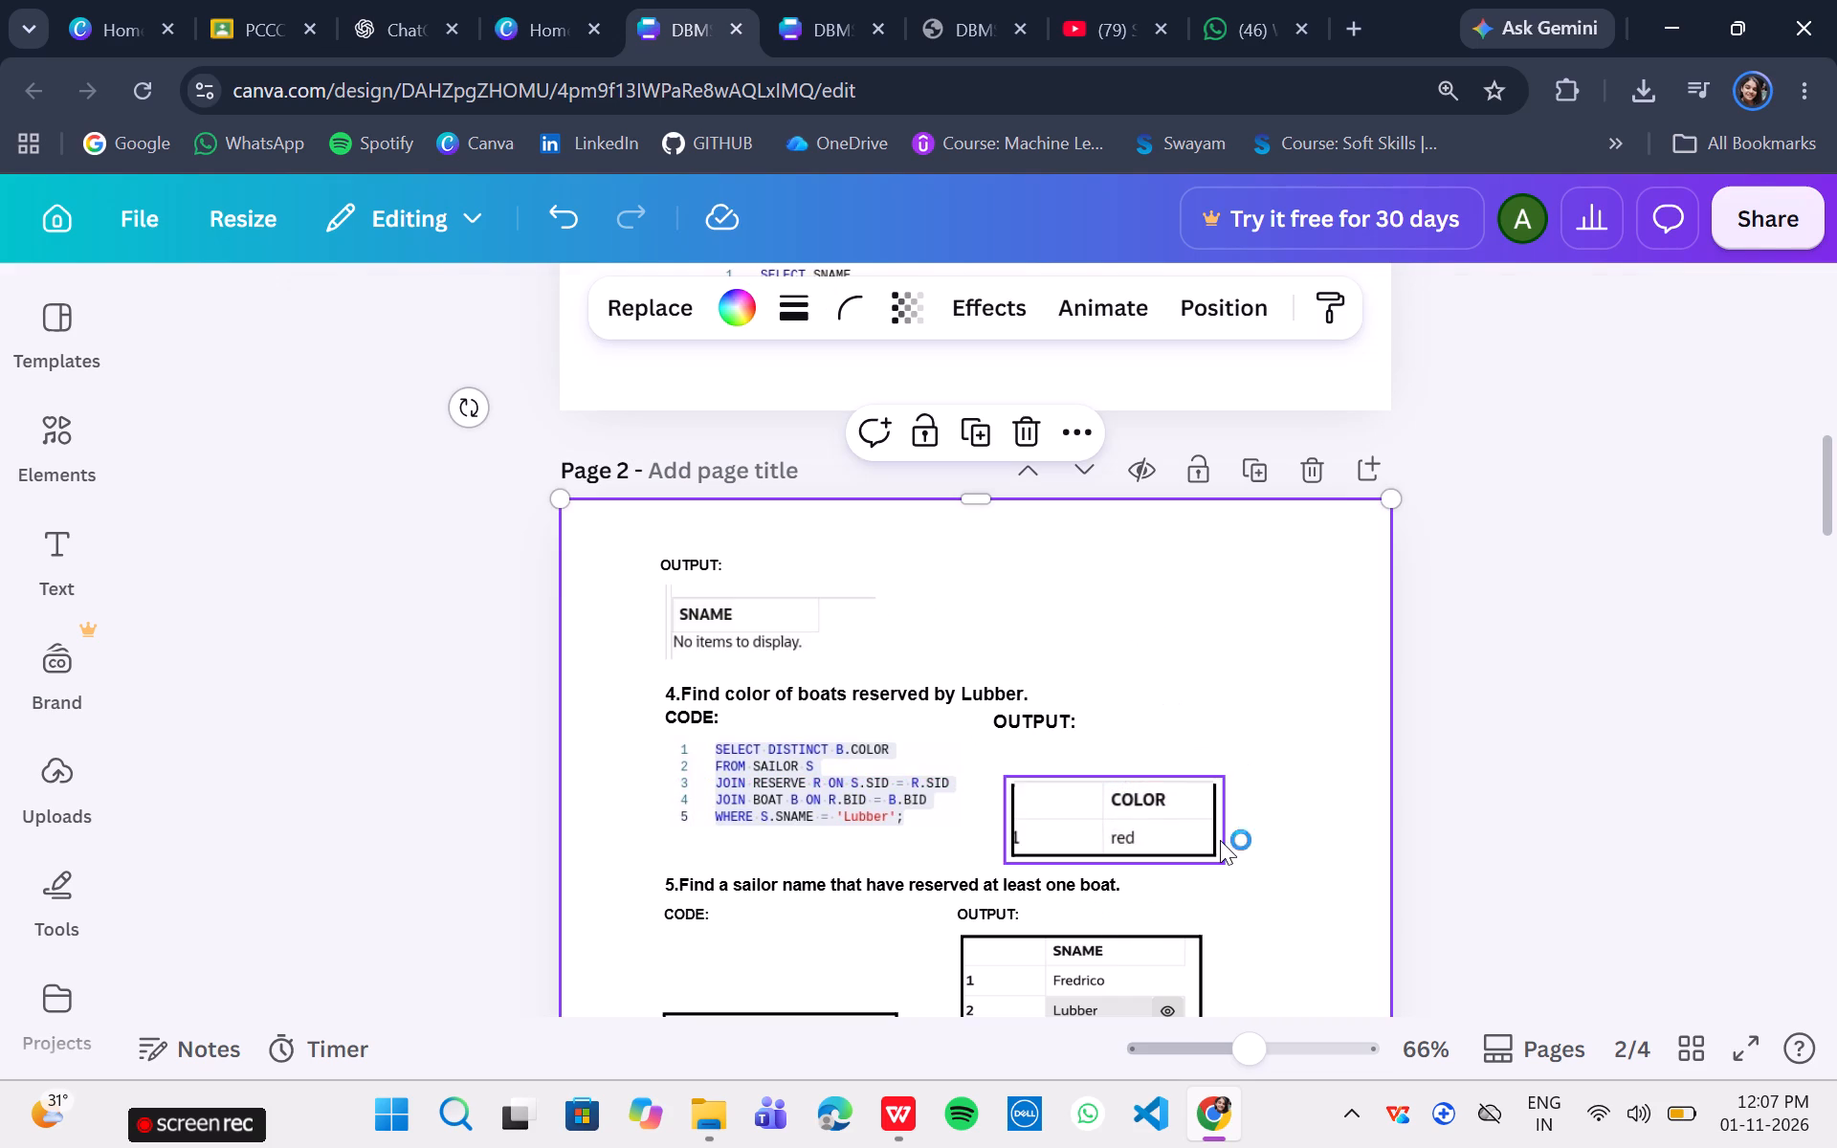
click(1220, 840)
key(Delete)
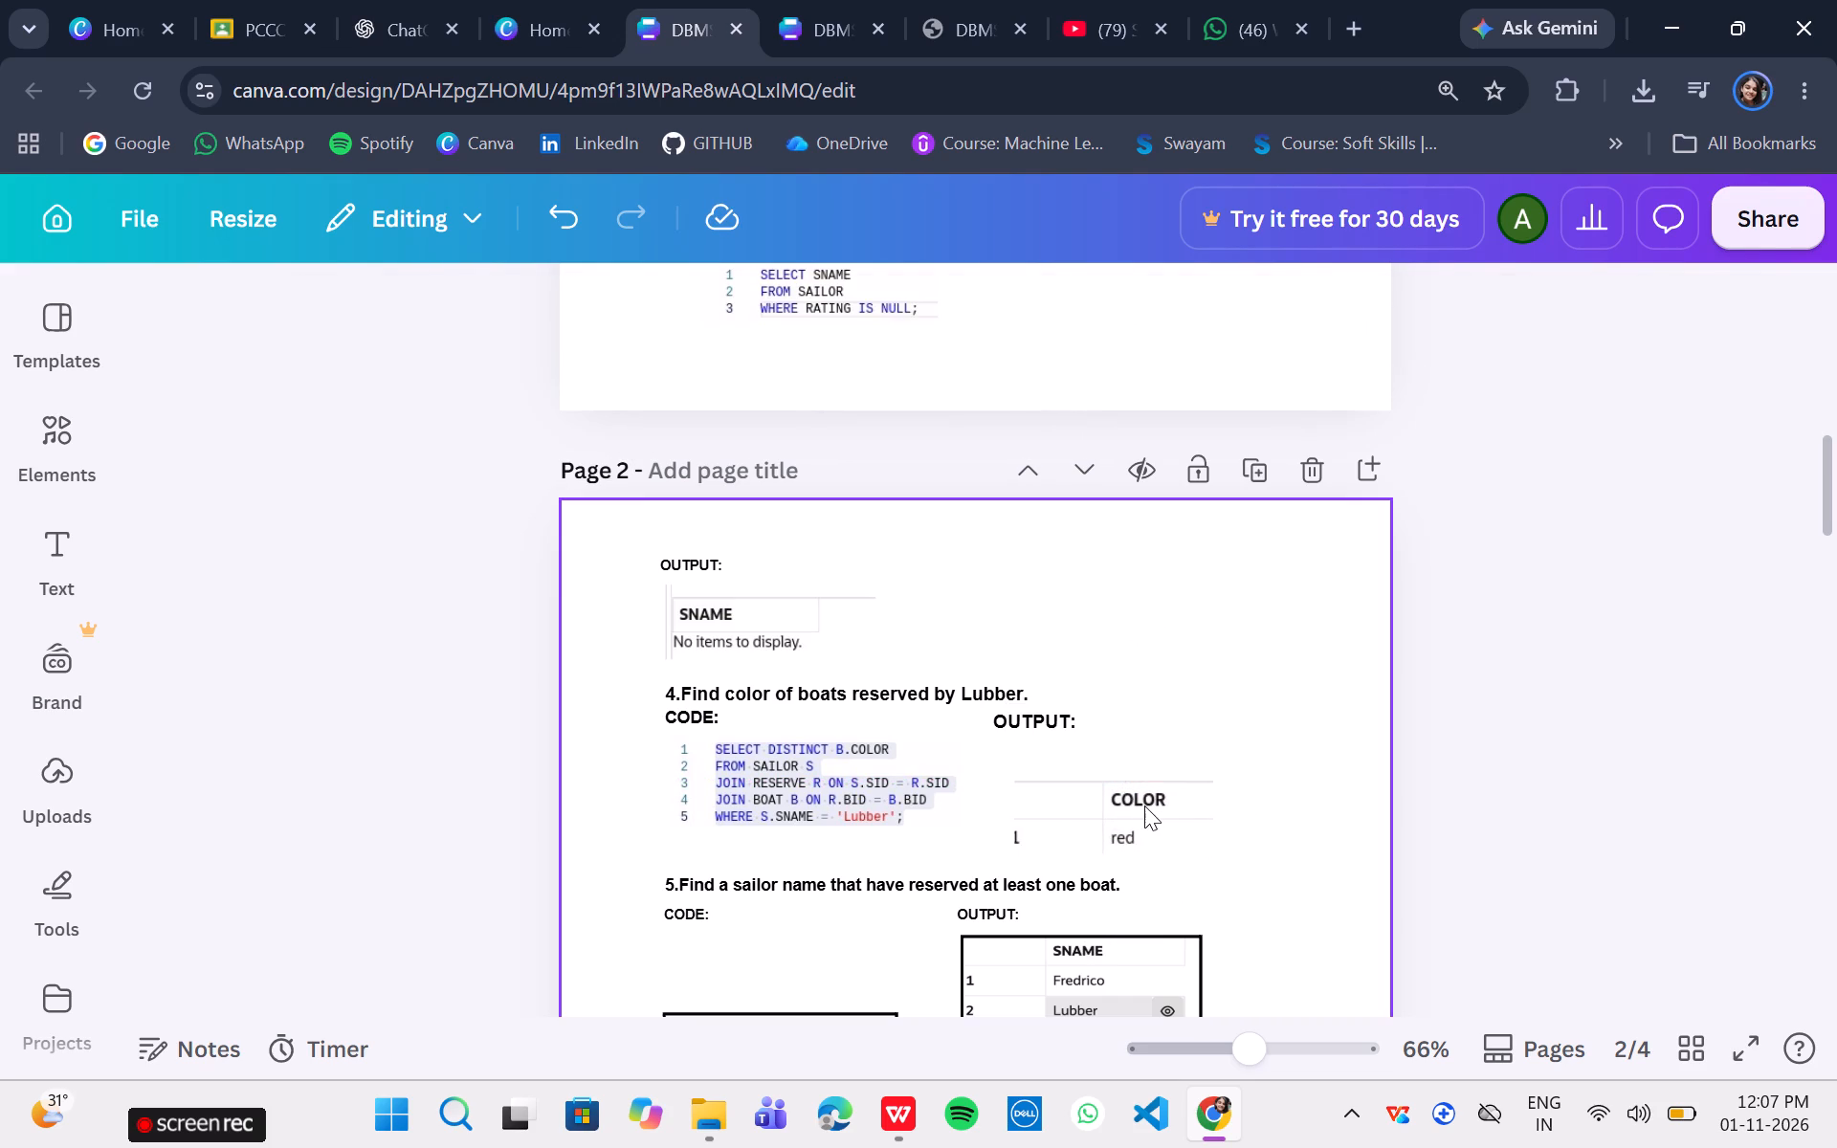
Shrink question 4's COLOR result slightly, keeping its row number in the crop, and place it directly beneath the OUTPUT label.
click(1144, 806)
drag(1008, 779, 993, 780)
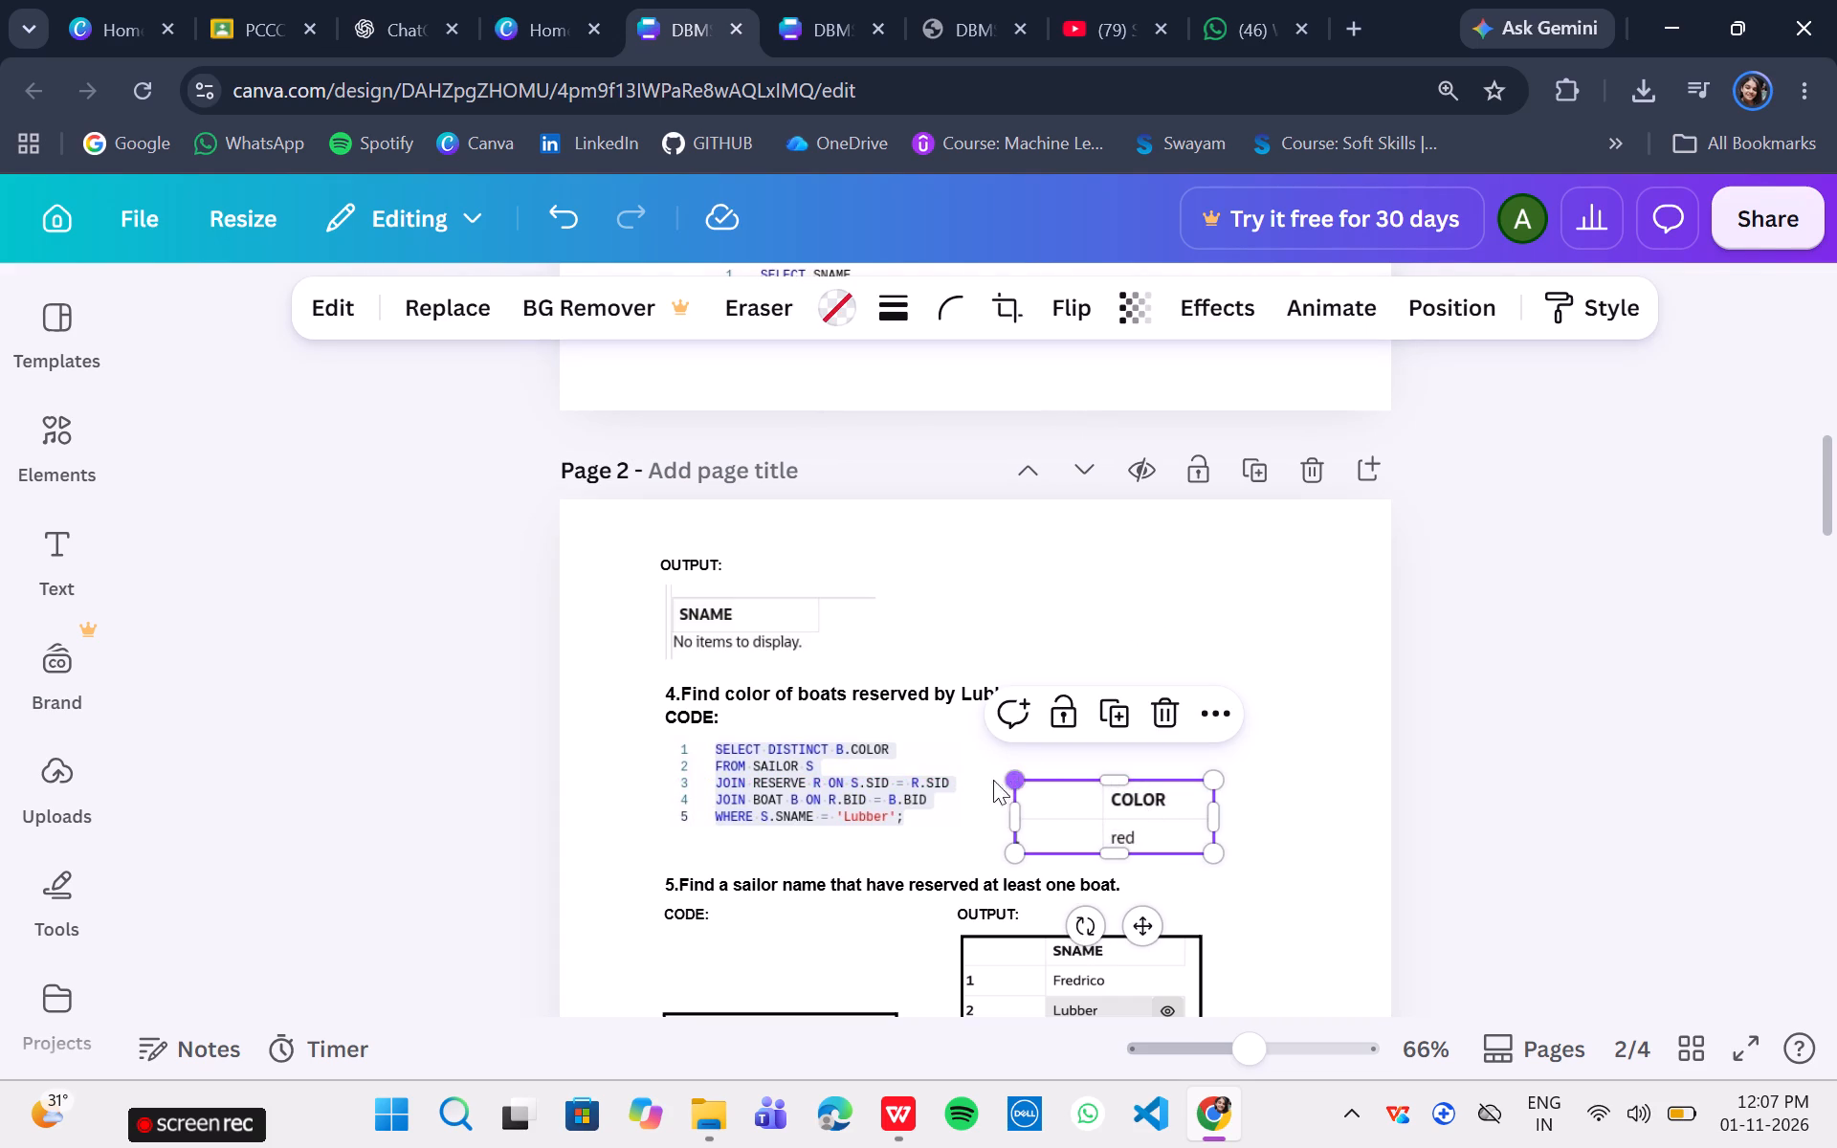
drag(993, 780, 1035, 792)
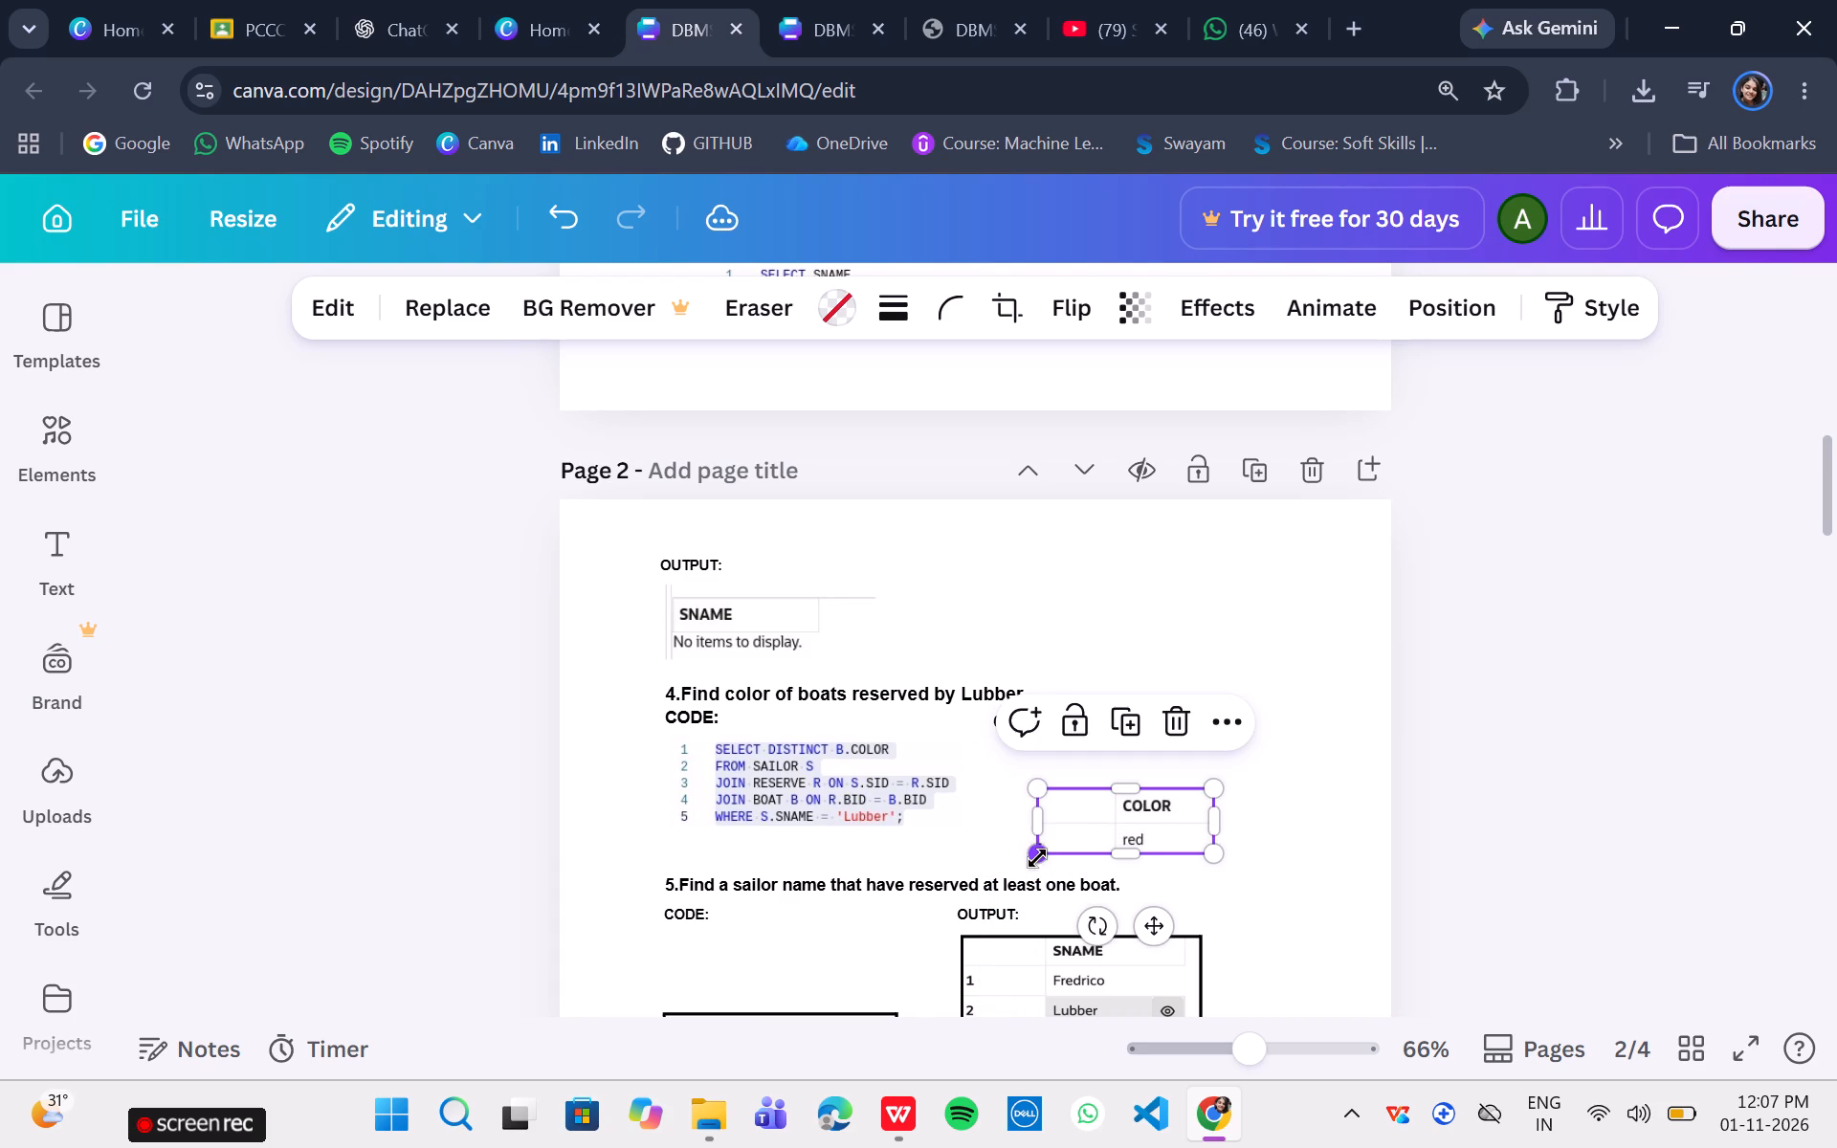
drag(1033, 858, 1042, 853)
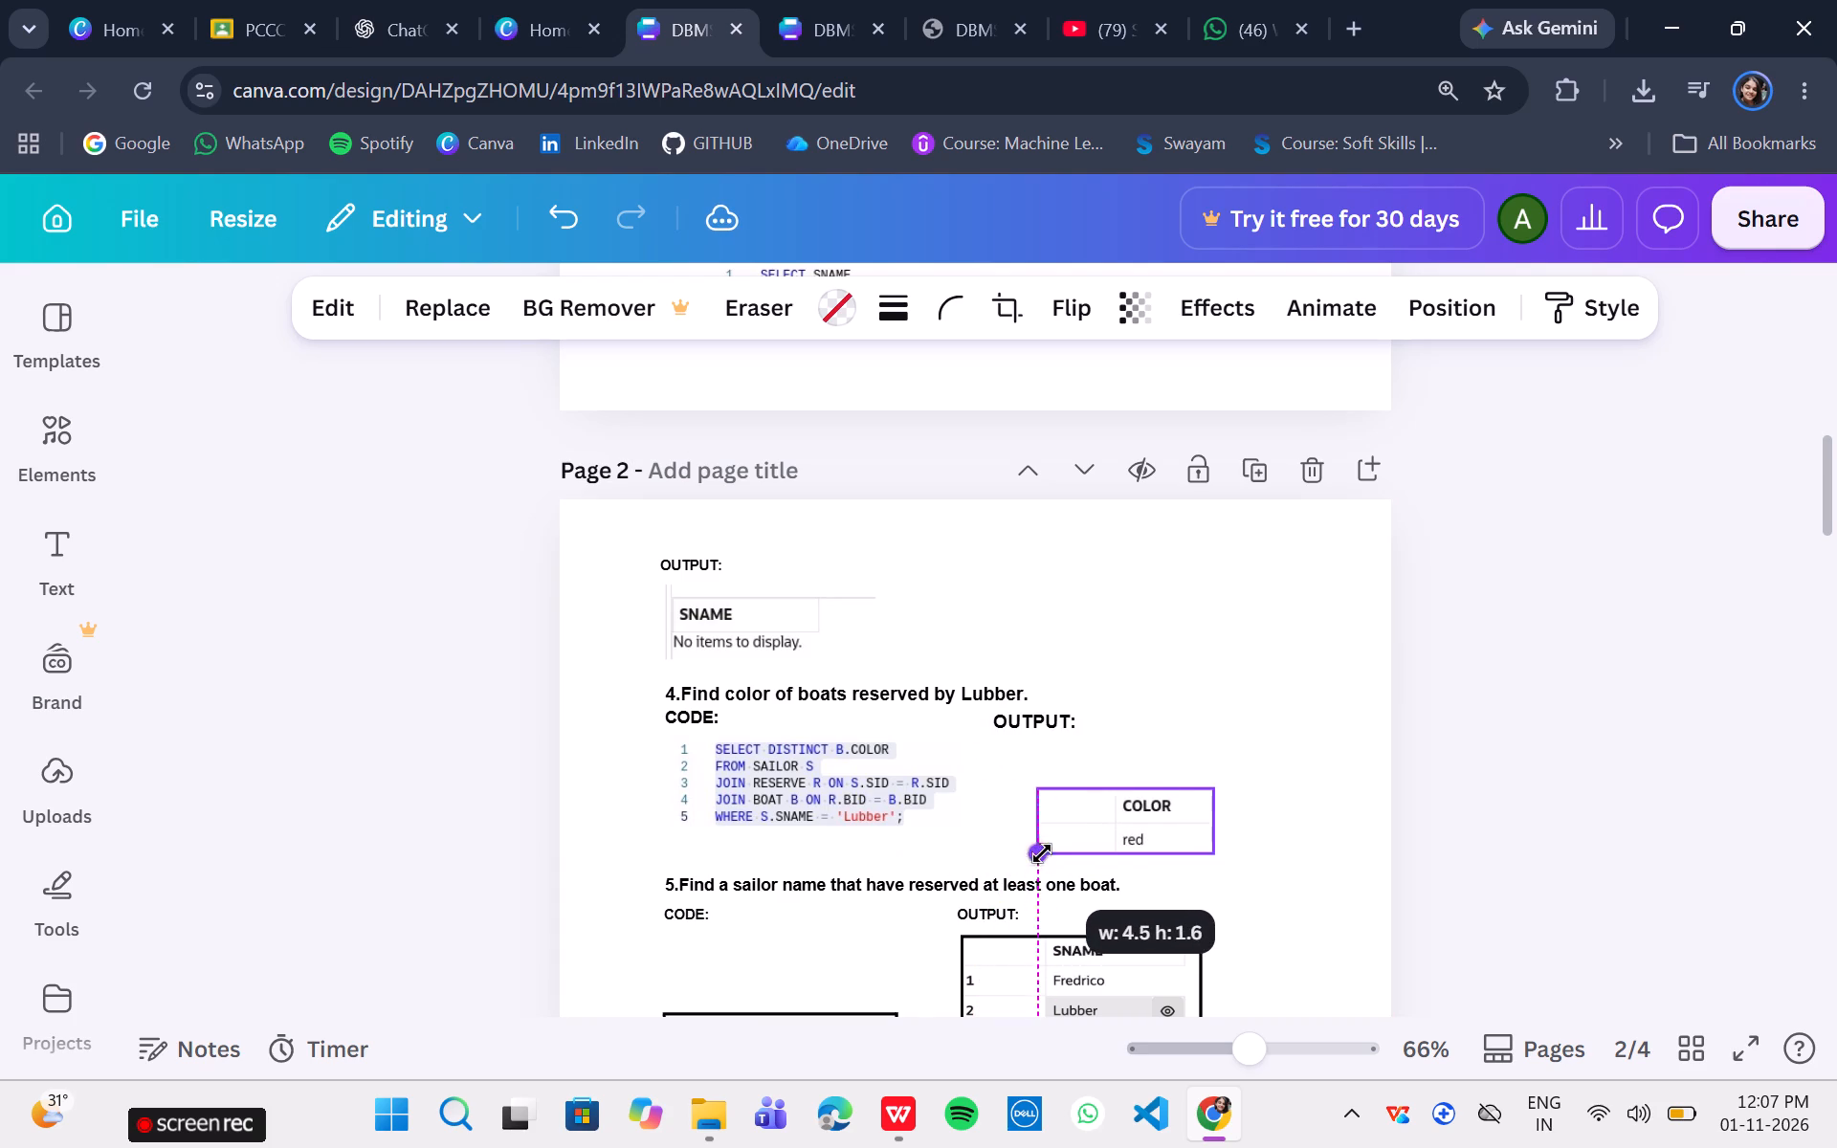
drag(1042, 853, 1042, 852)
click(1262, 867)
click(1165, 814)
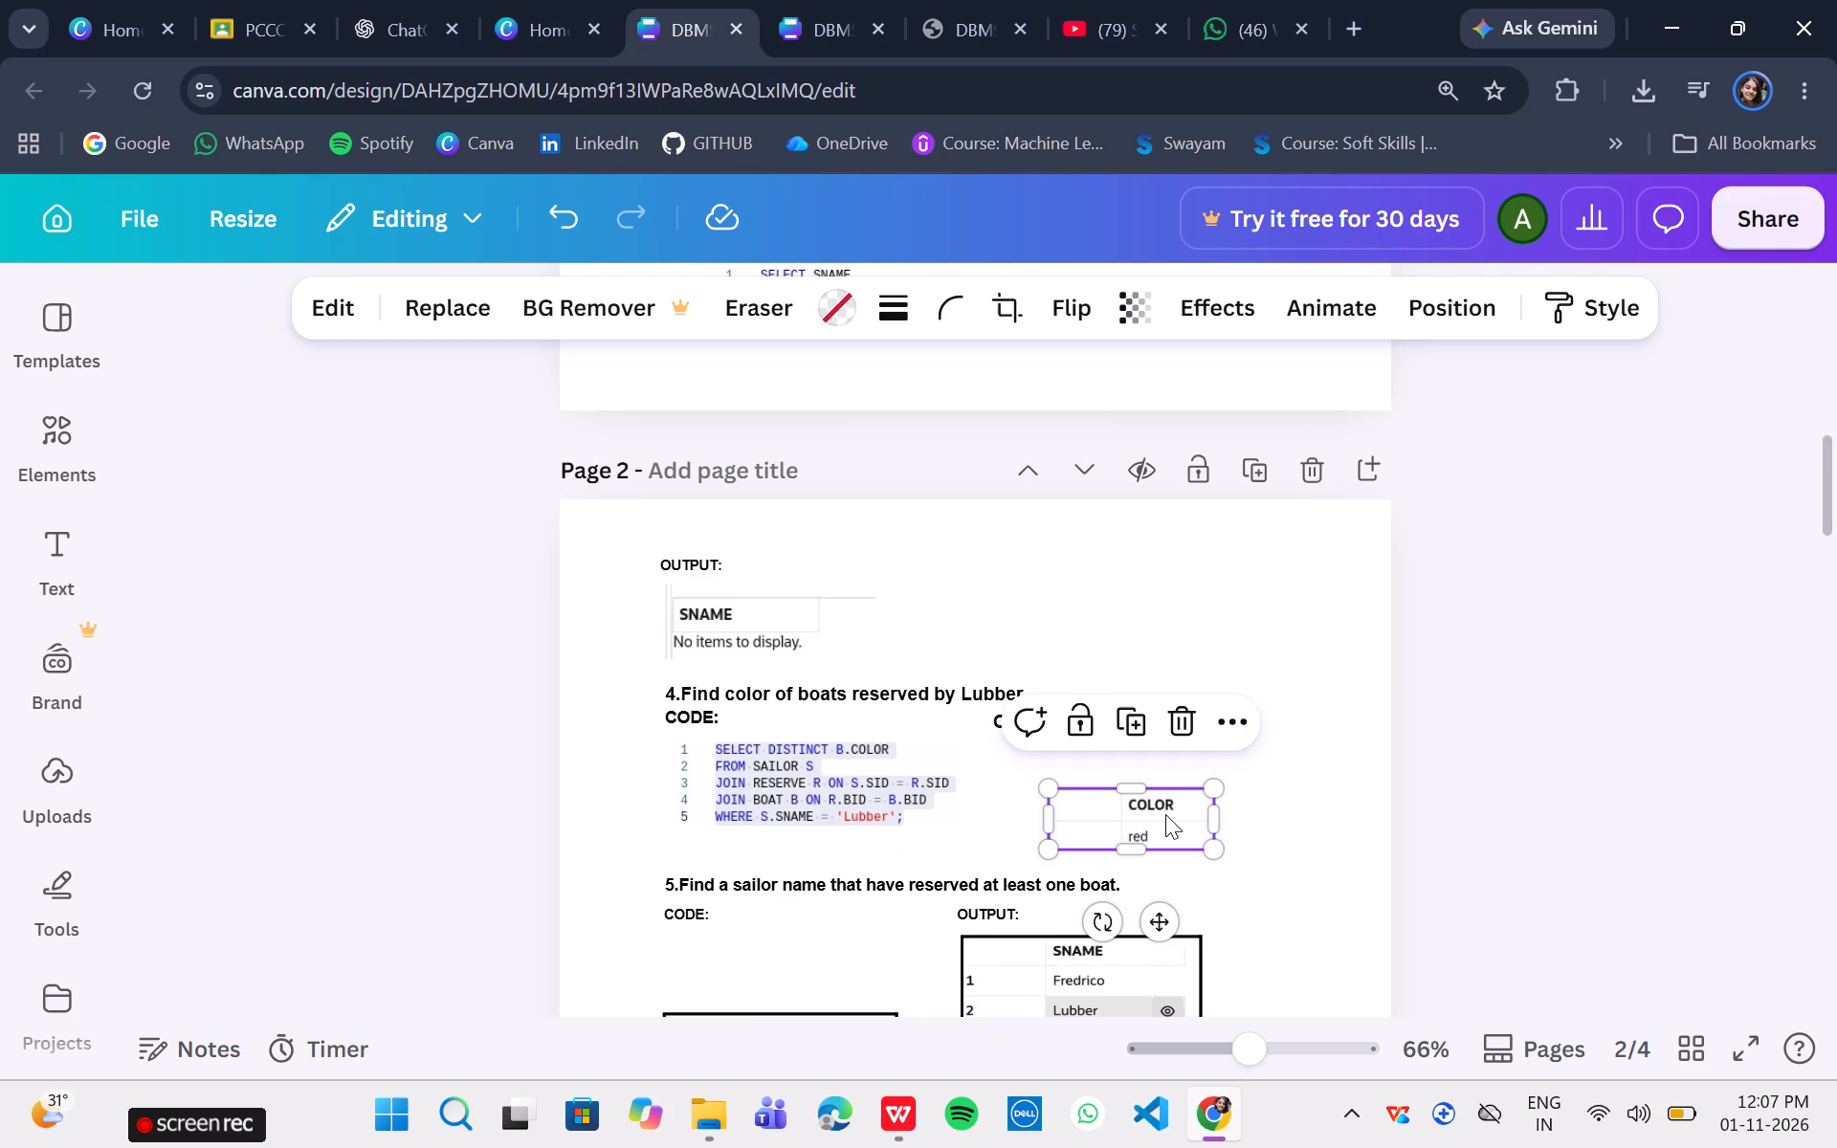
drag(1049, 808, 1029, 811)
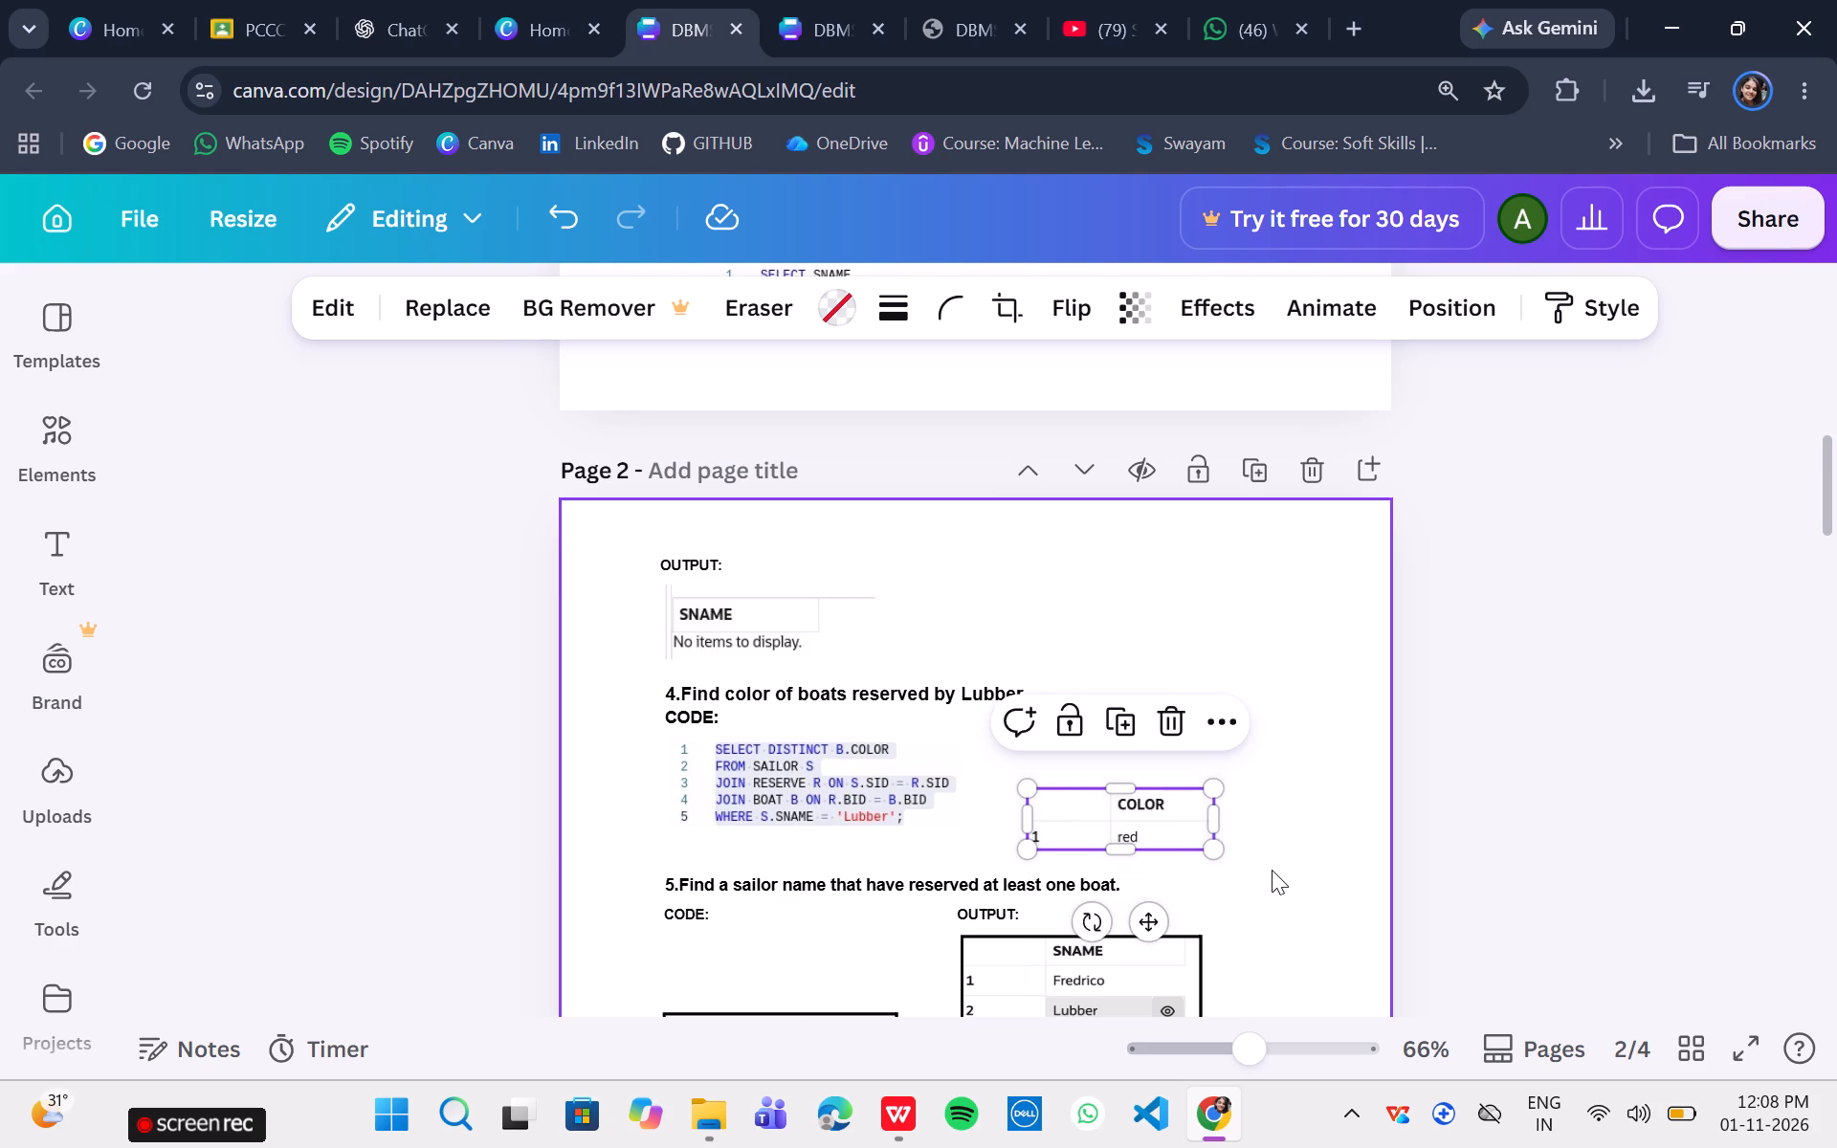
click(1272, 870)
drag(1169, 817, 1142, 797)
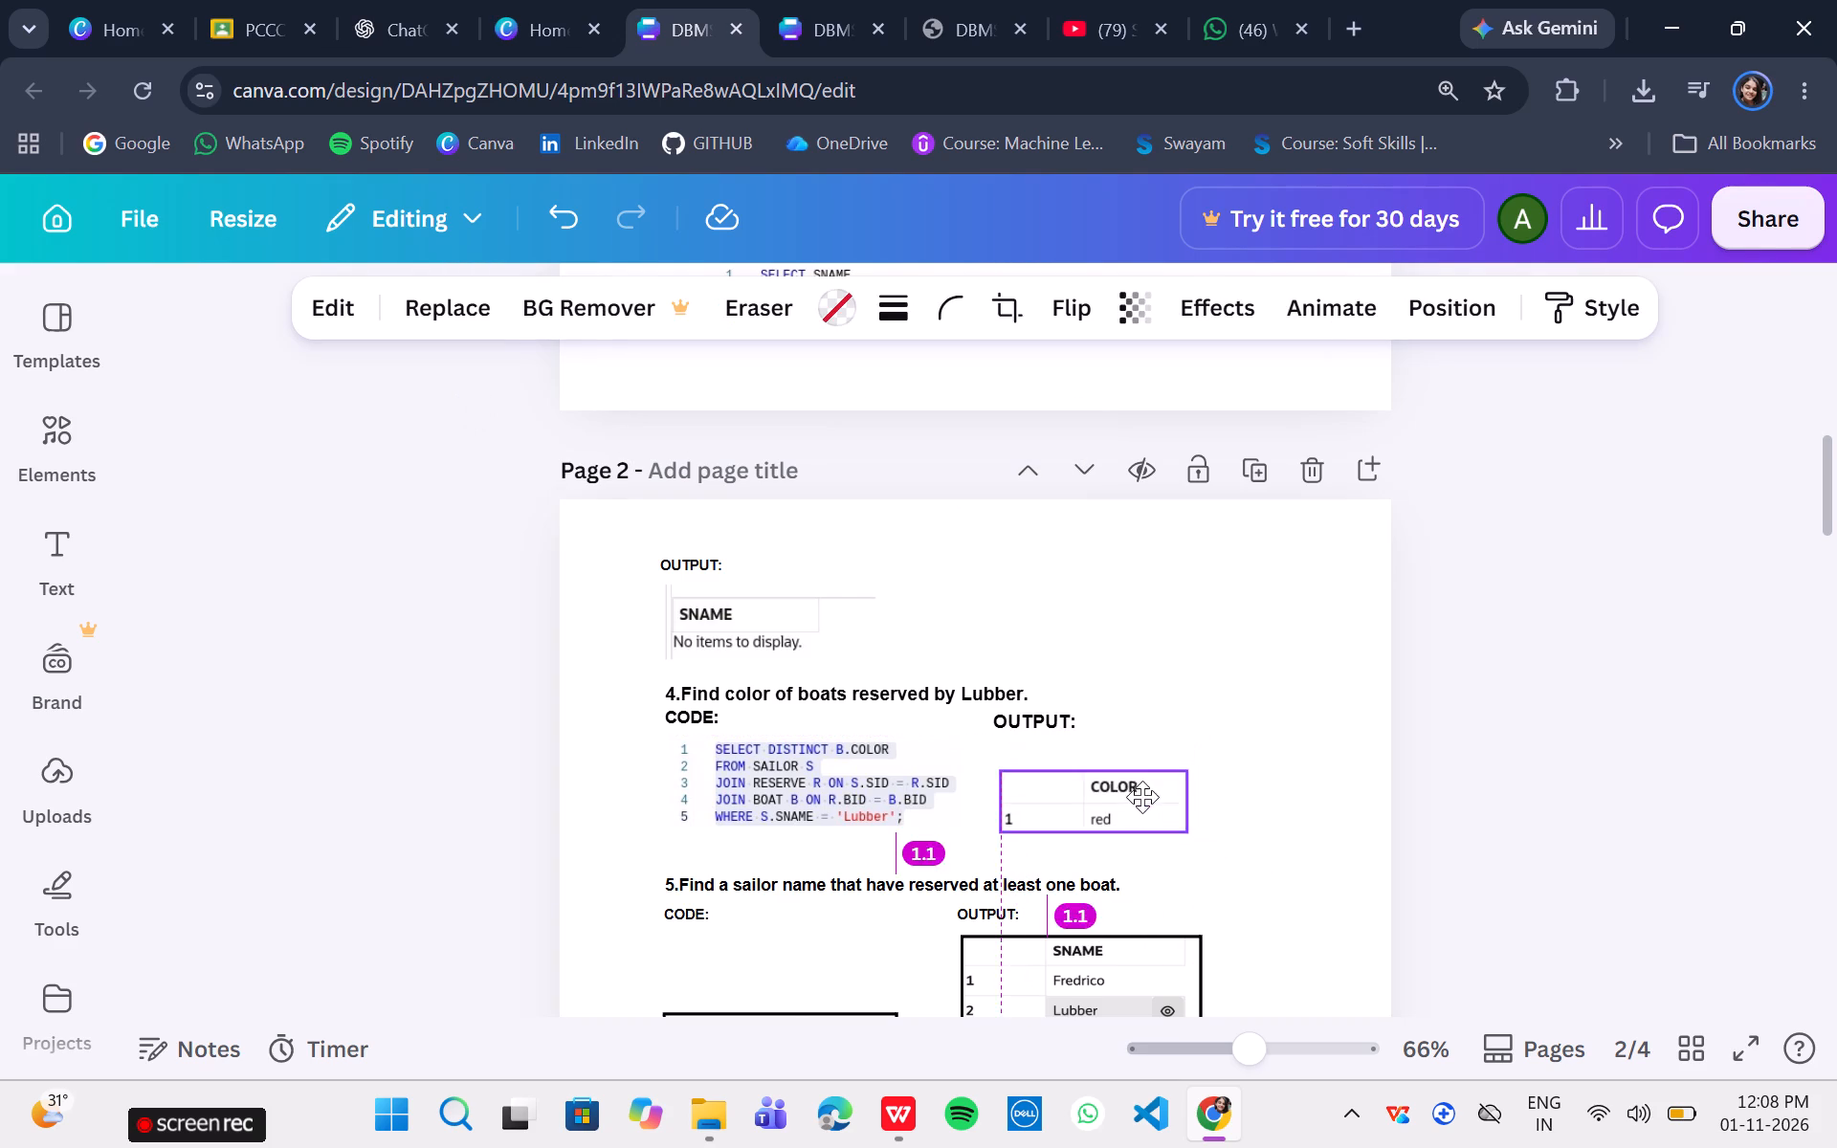
drag(1142, 797, 1129, 773)
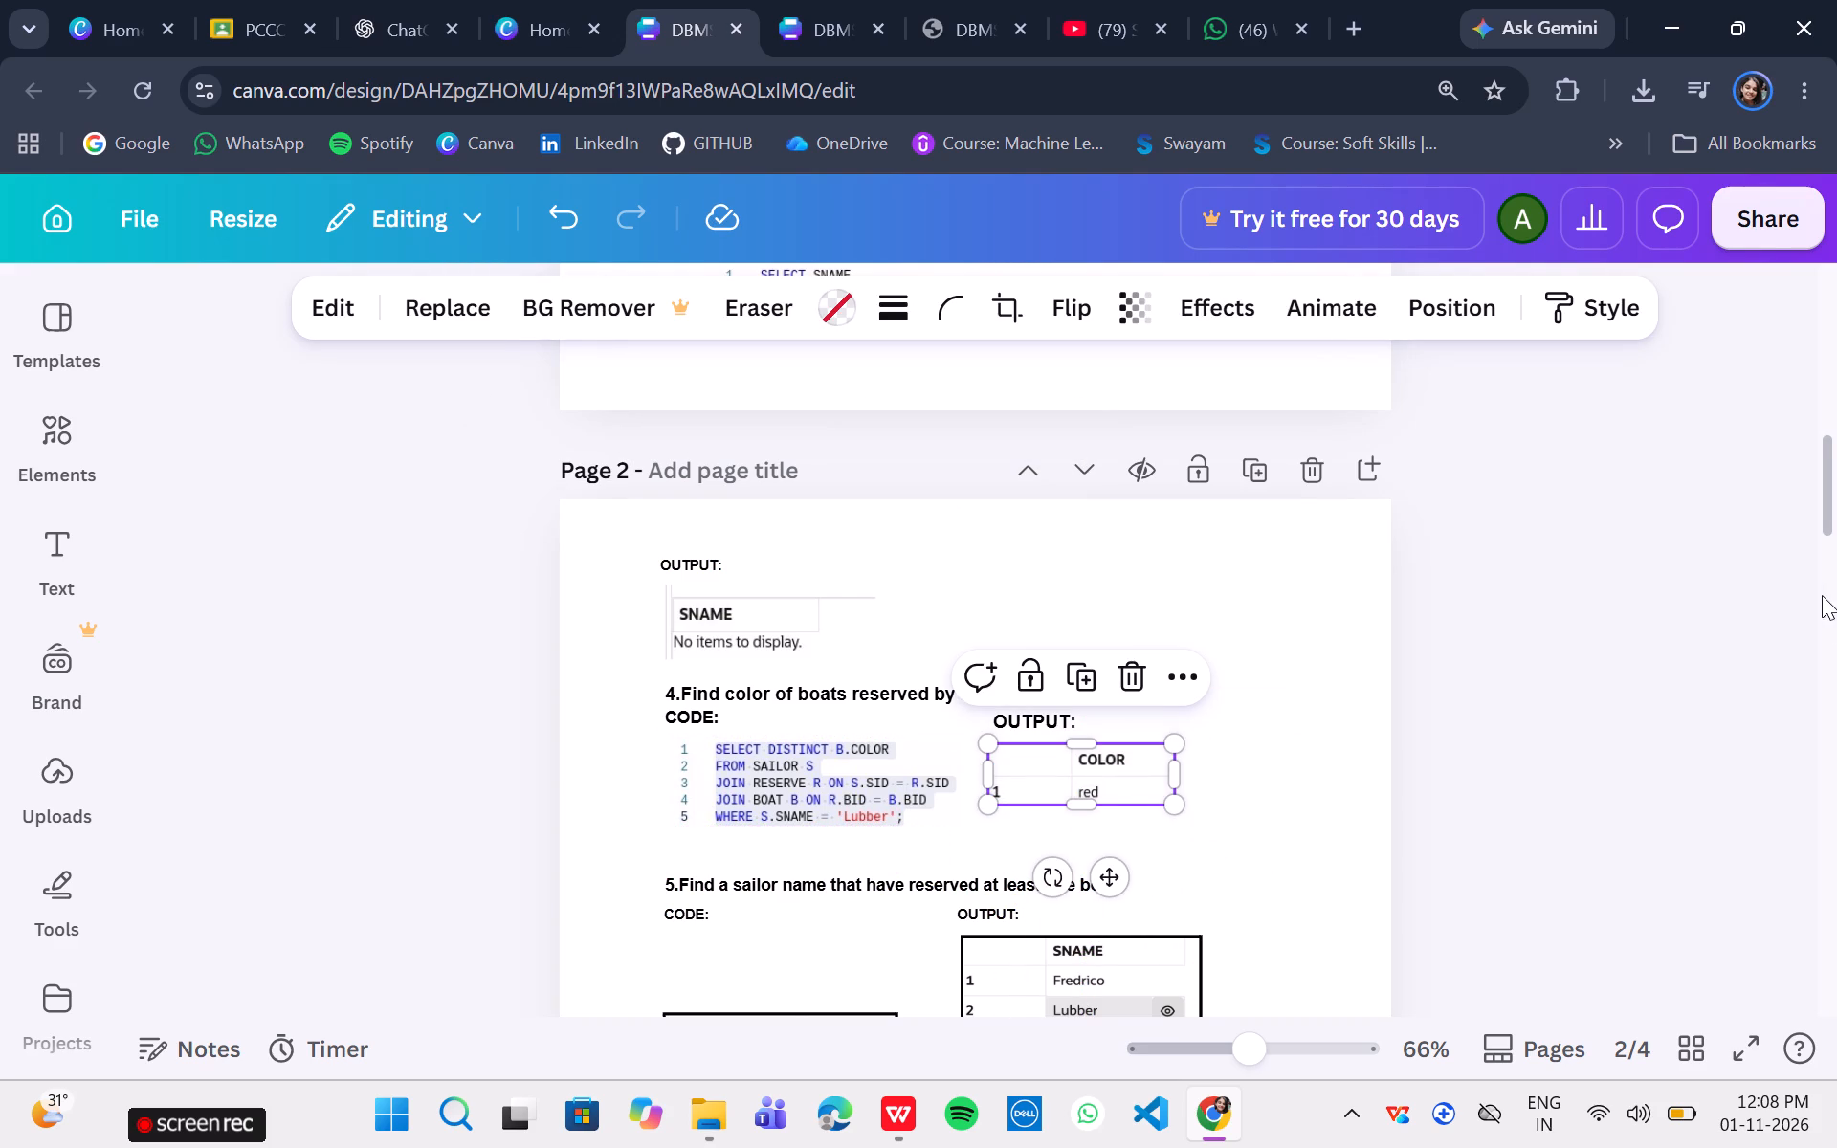
Move question 5's code image on page 2 up beneath its CODE label and delete the empty border left behind.
drag(1836, 482, 1833, 541)
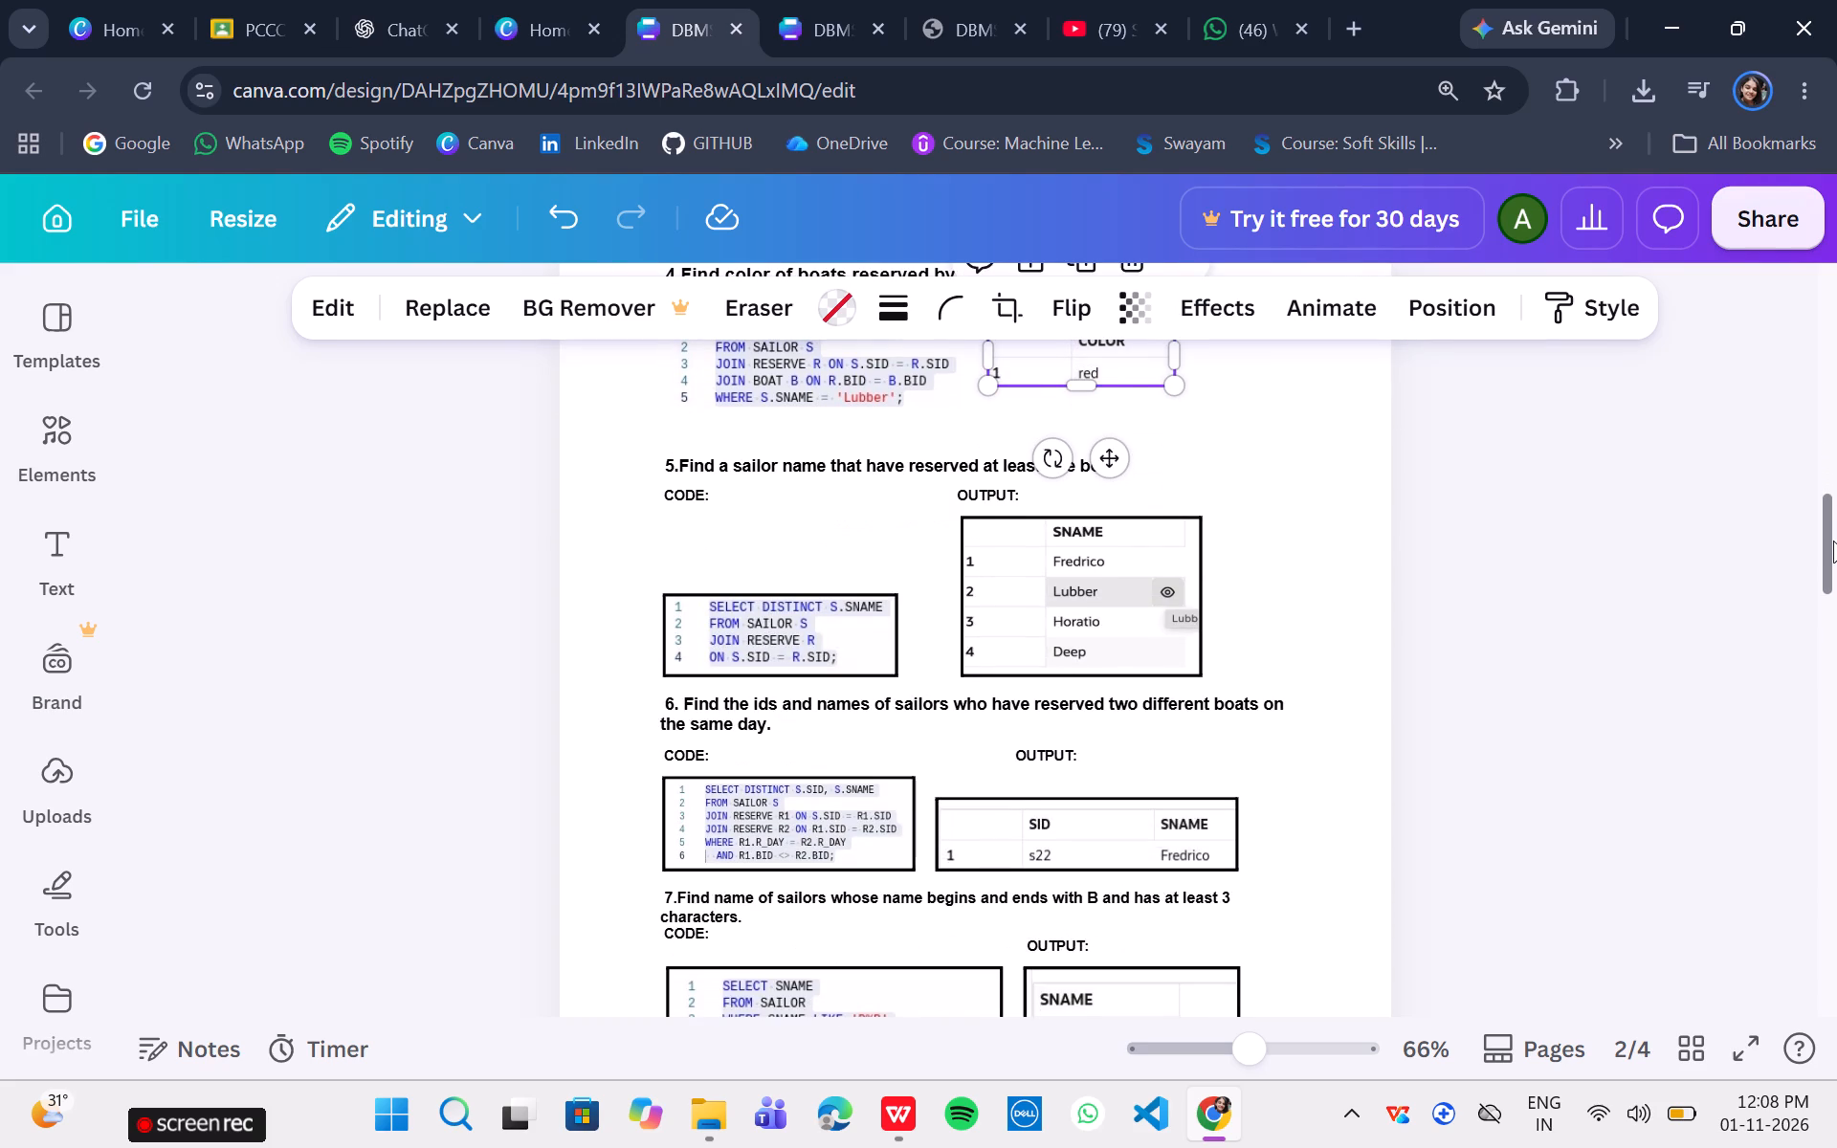
drag(1833, 541, 1830, 613)
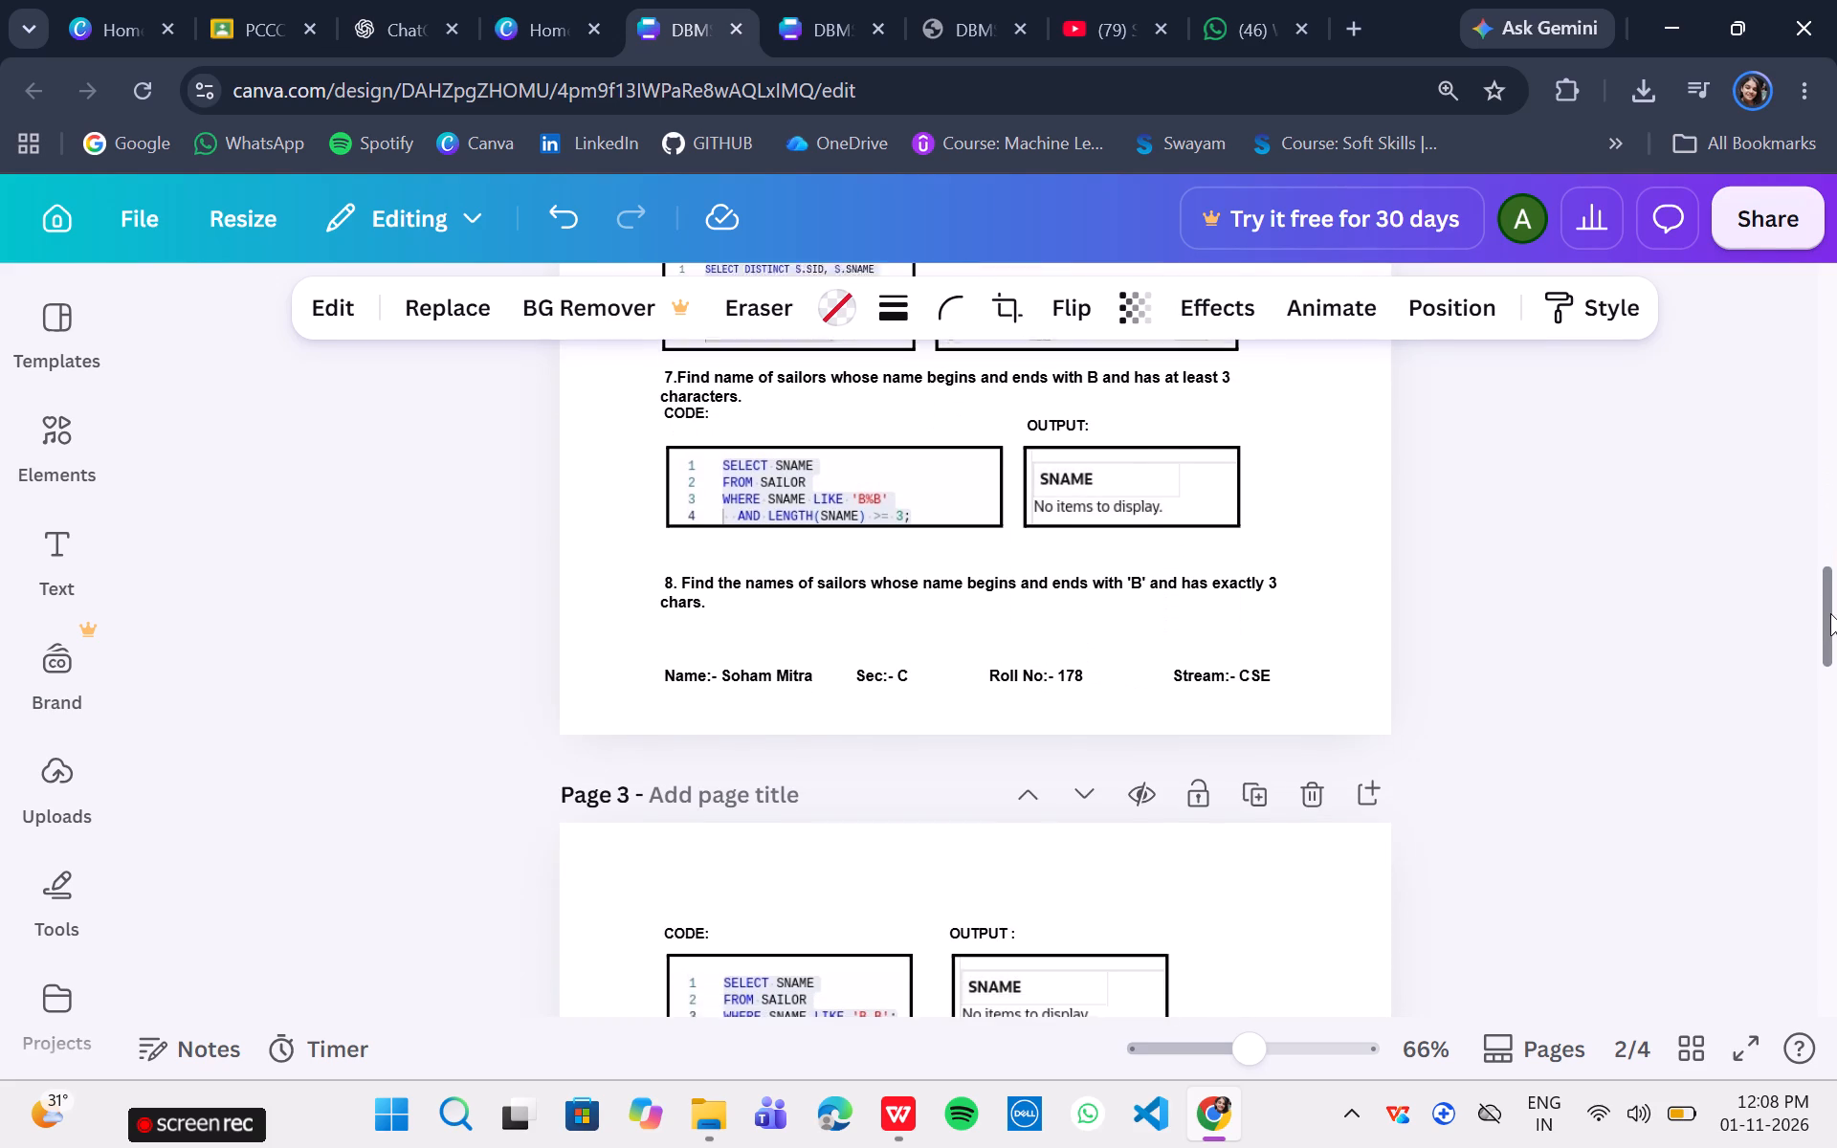
drag(1830, 613, 1819, 732)
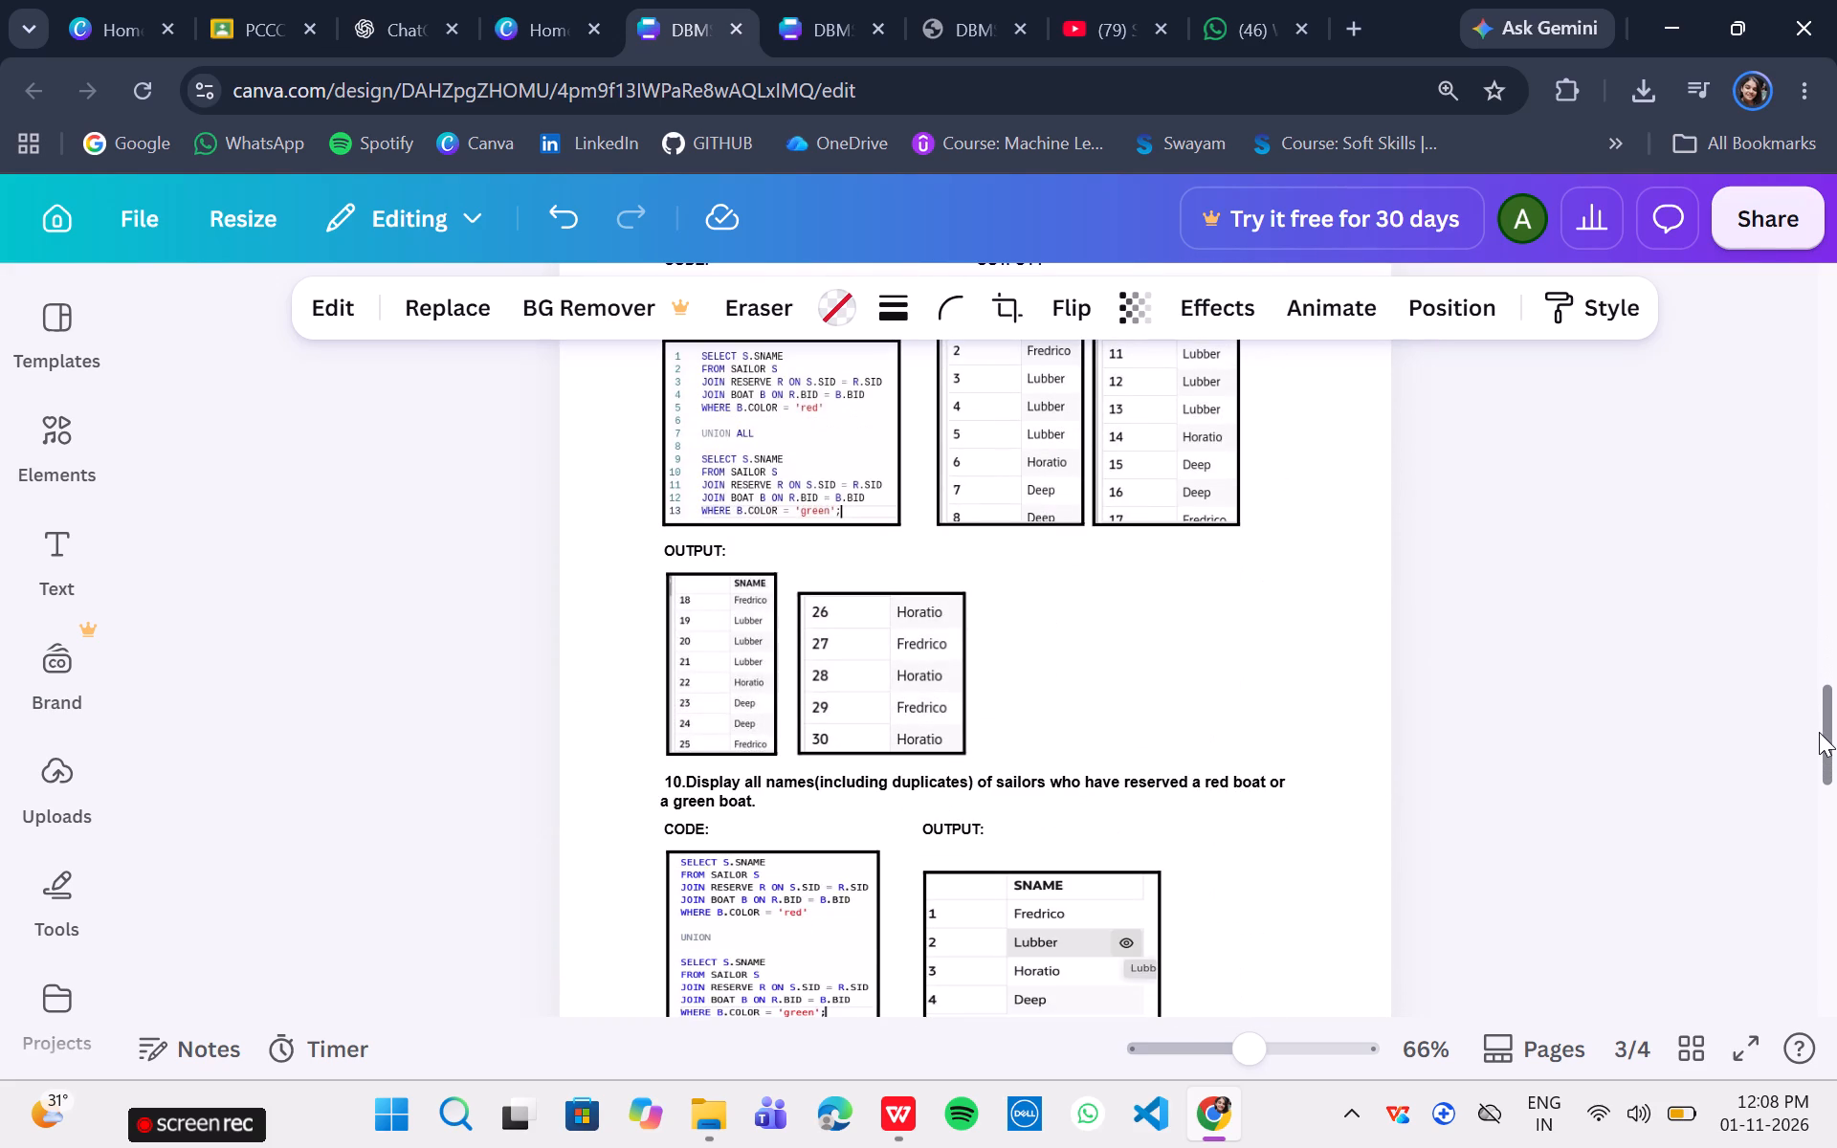
drag(1819, 732, 1836, 702)
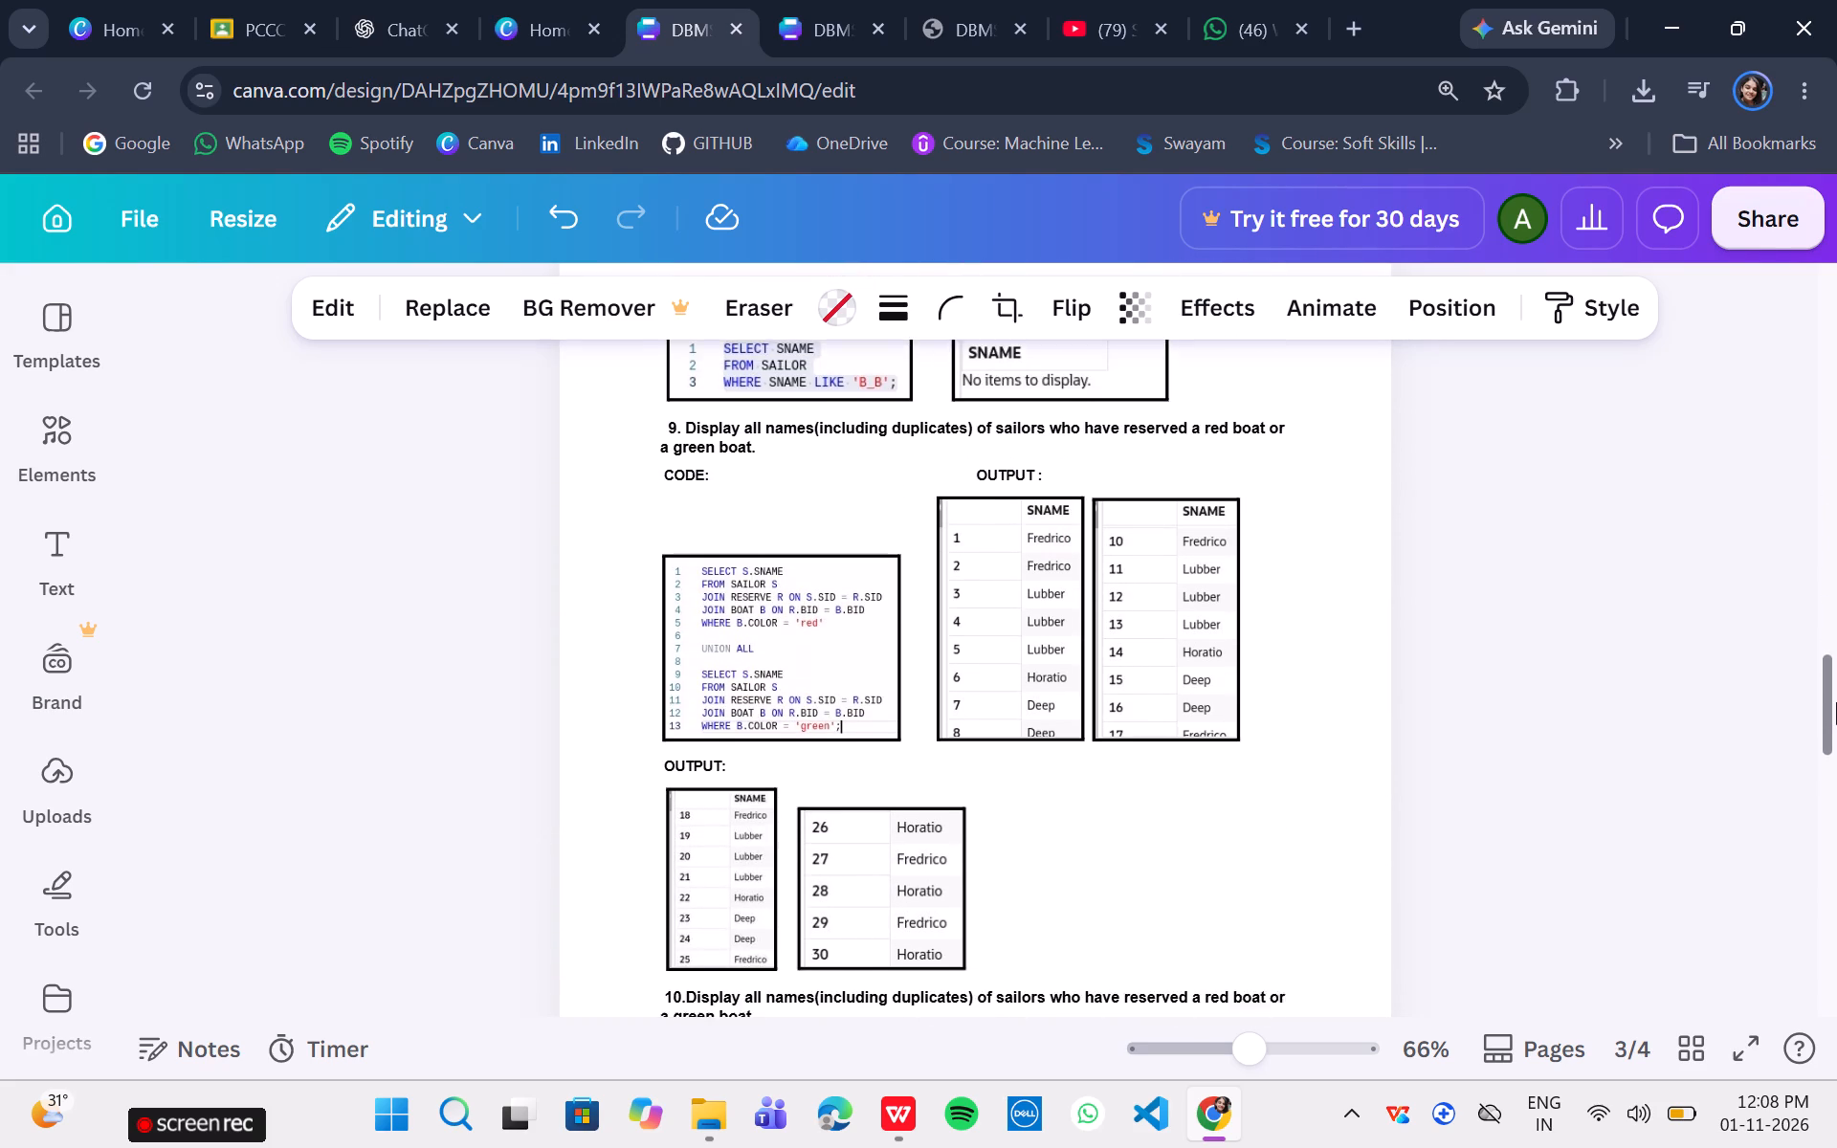
drag(1836, 702, 1826, 612)
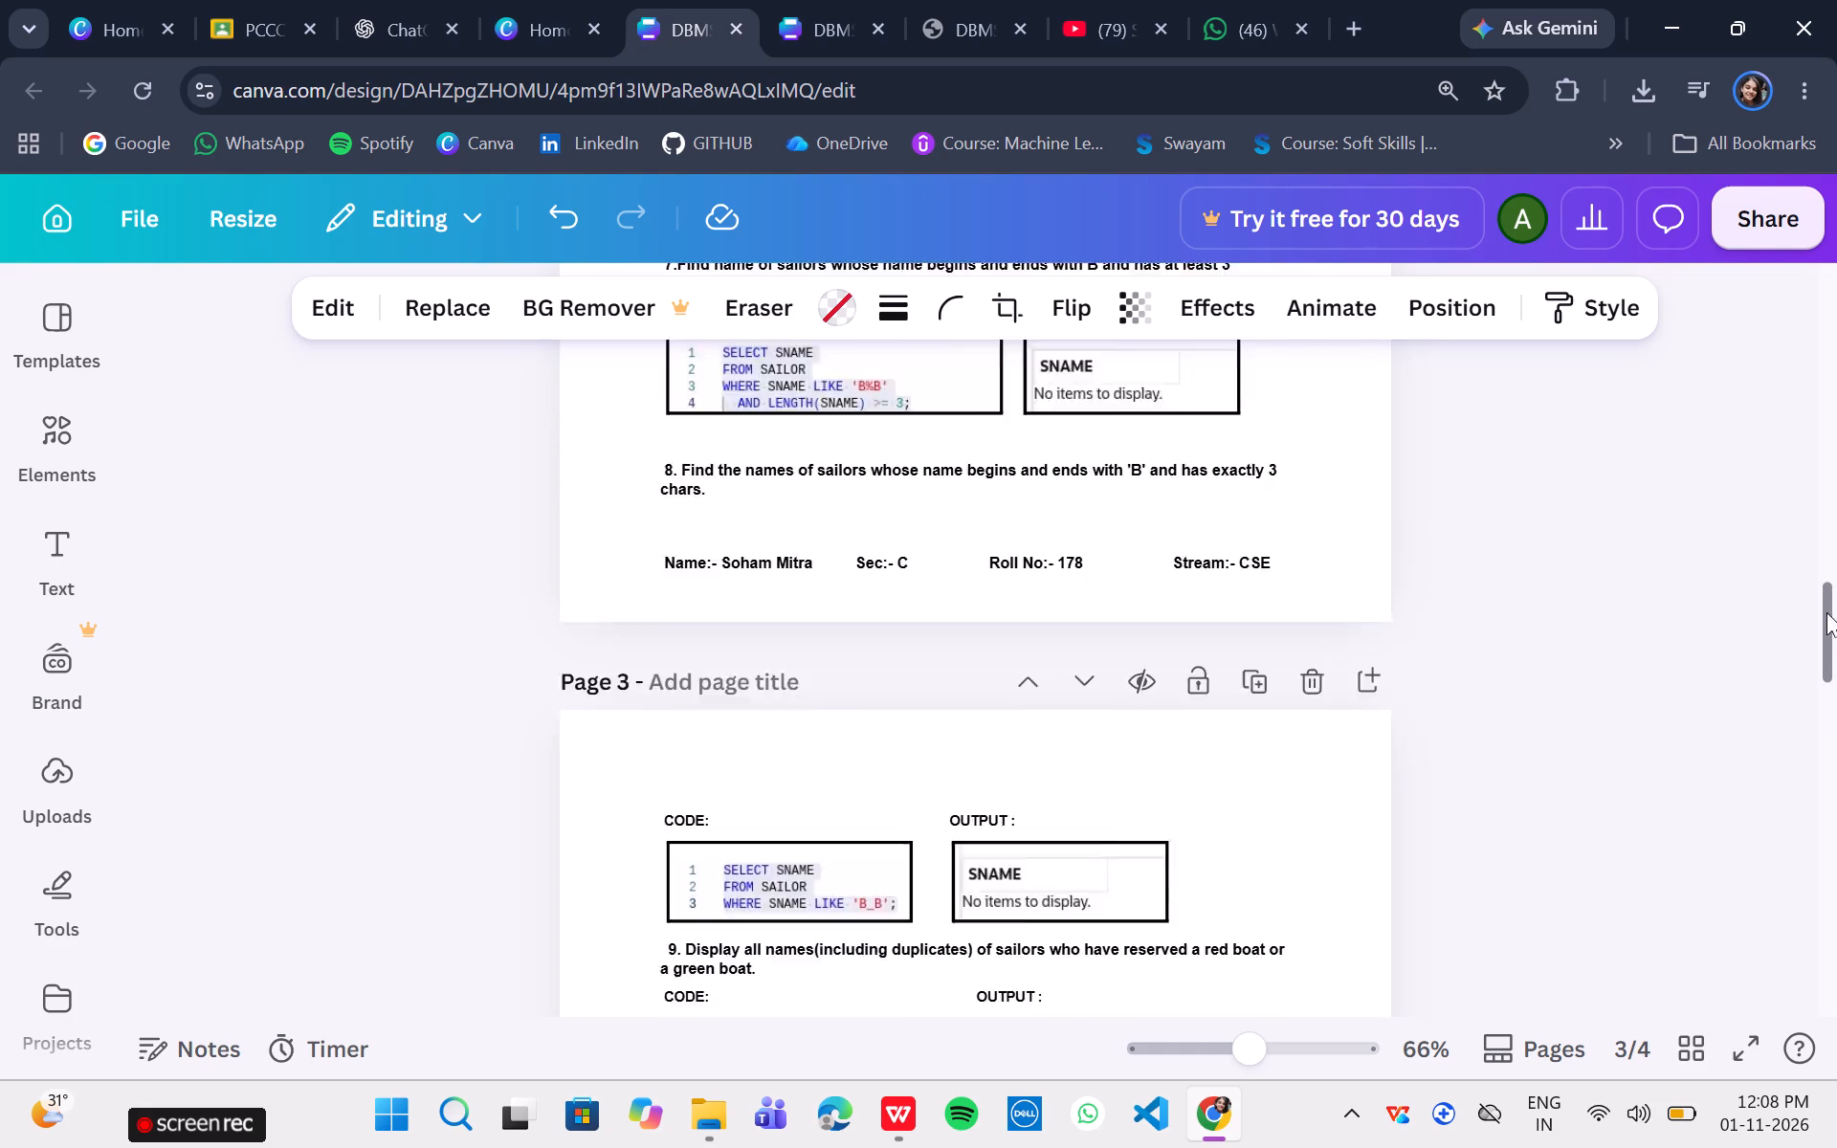
drag(1826, 612, 1817, 543)
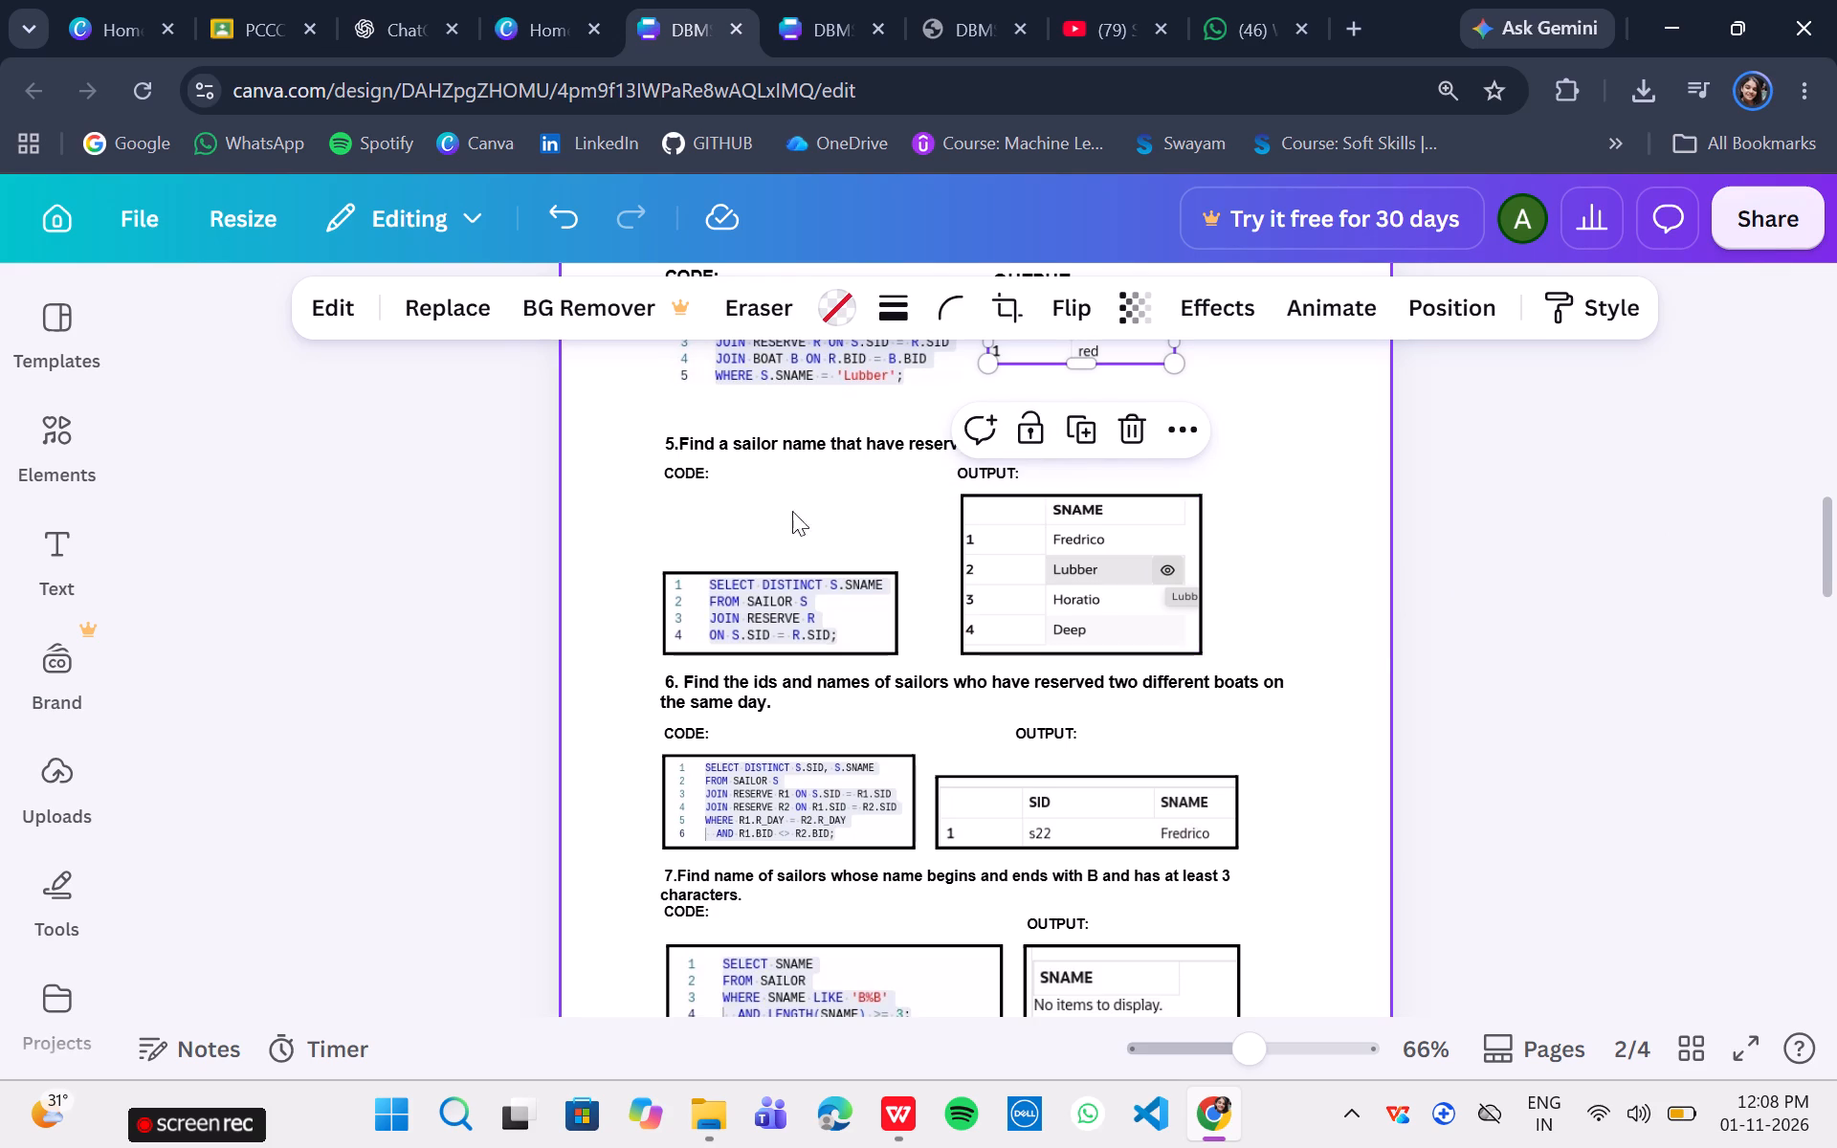
click(788, 536)
drag(778, 621, 789, 536)
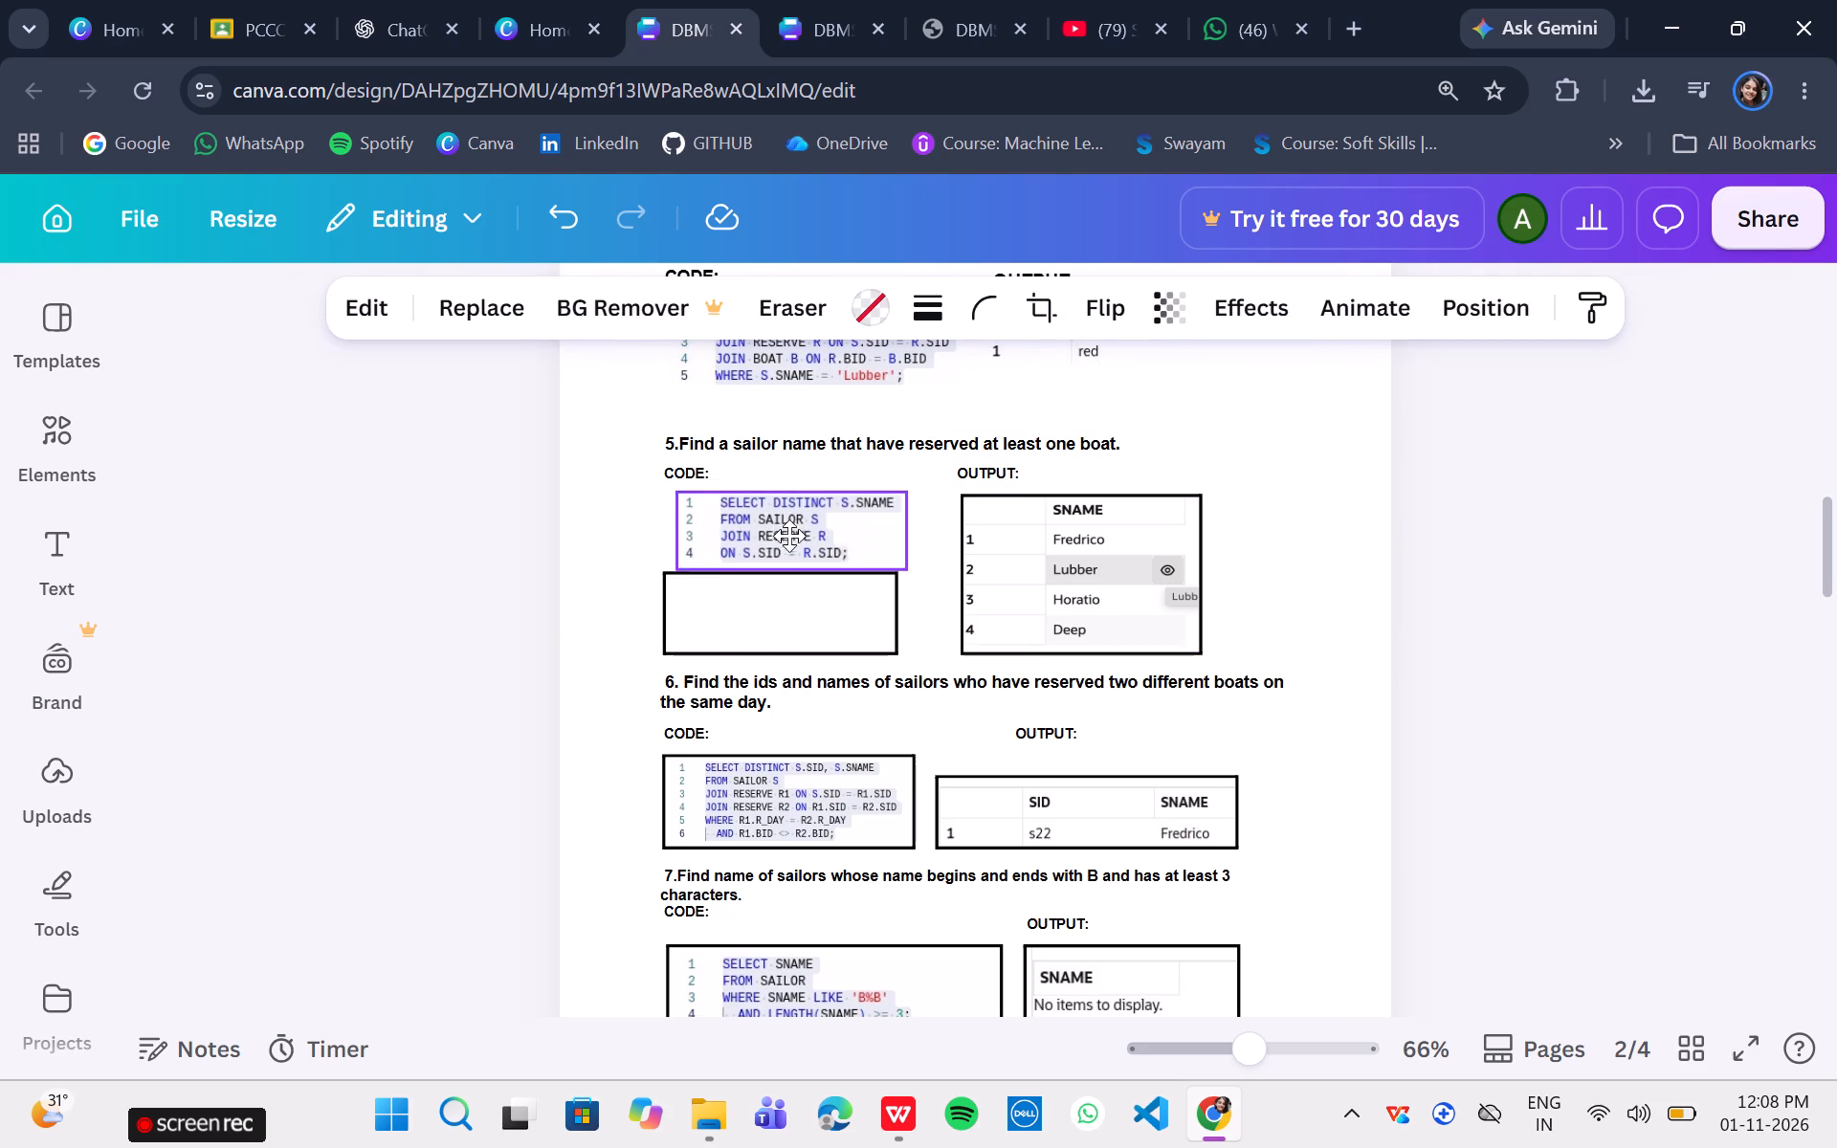
drag(789, 536, 778, 539)
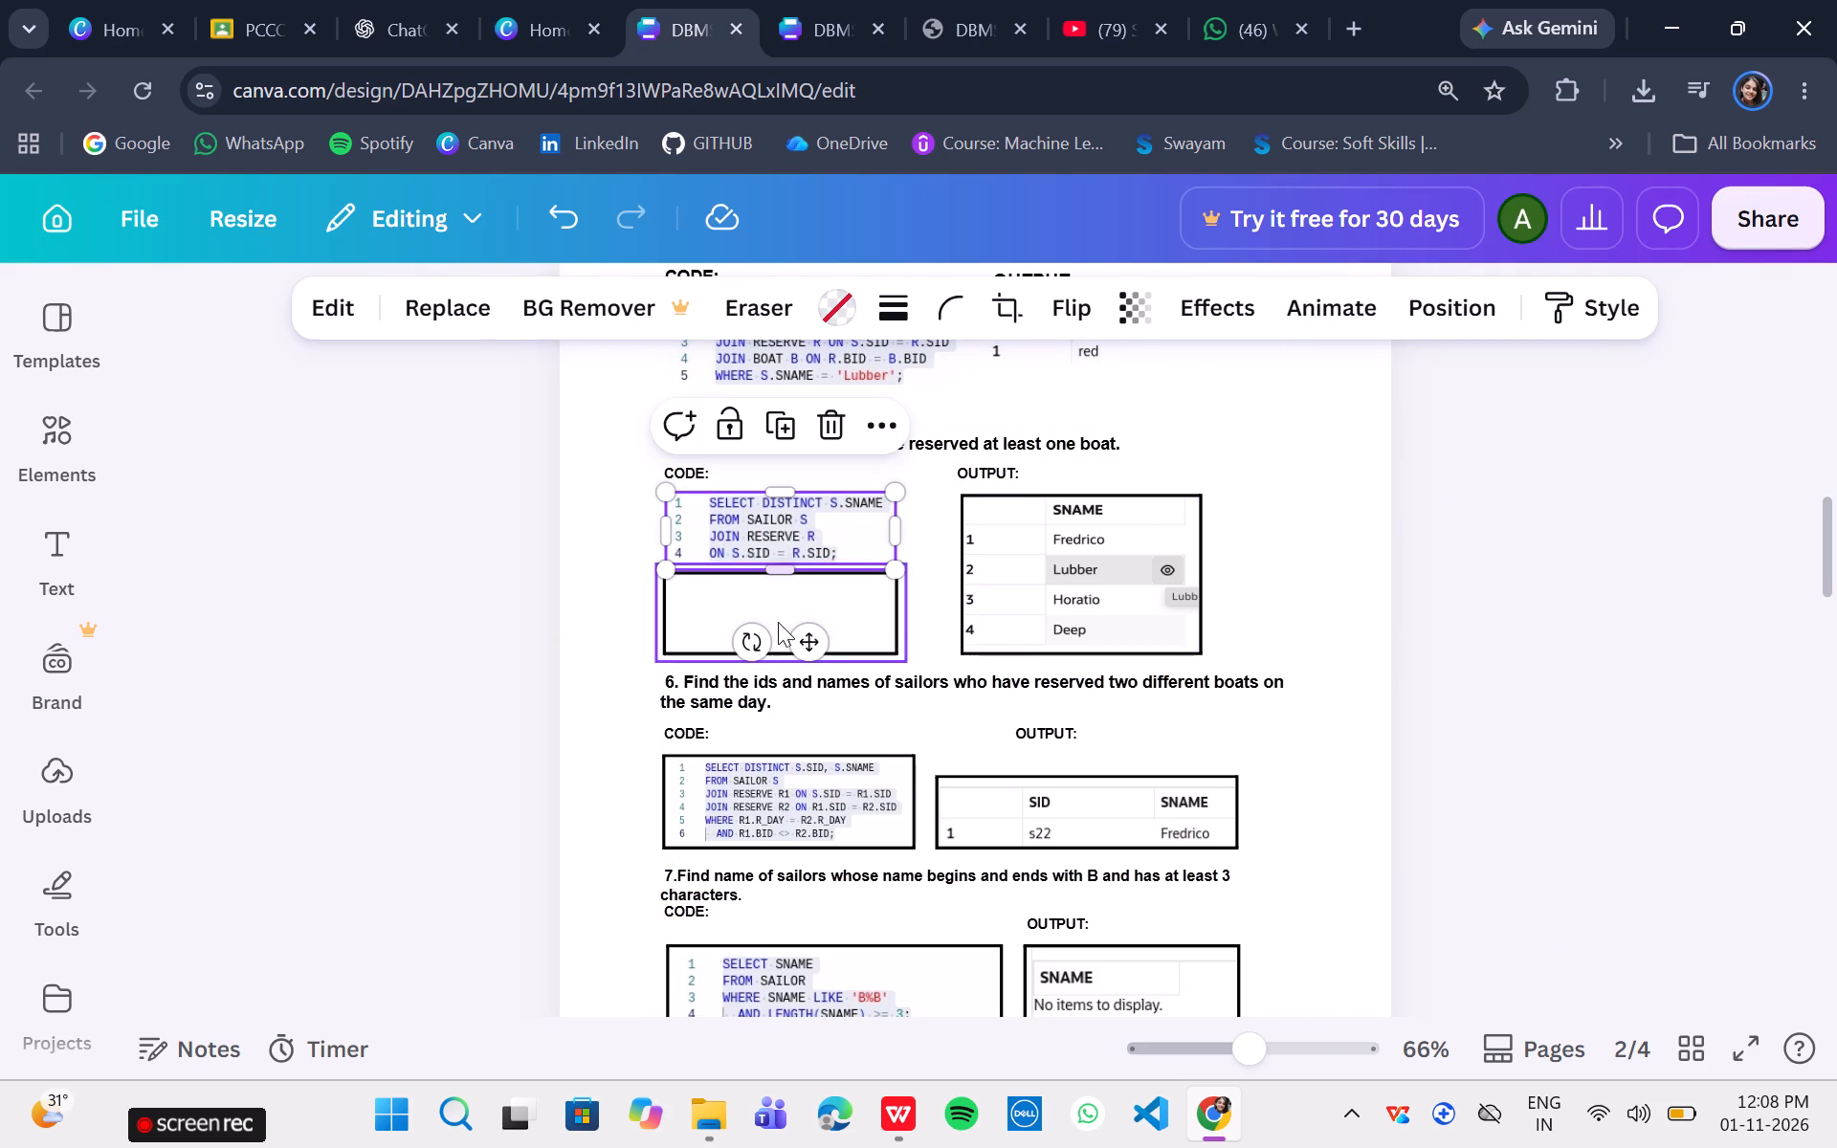
click(901, 658)
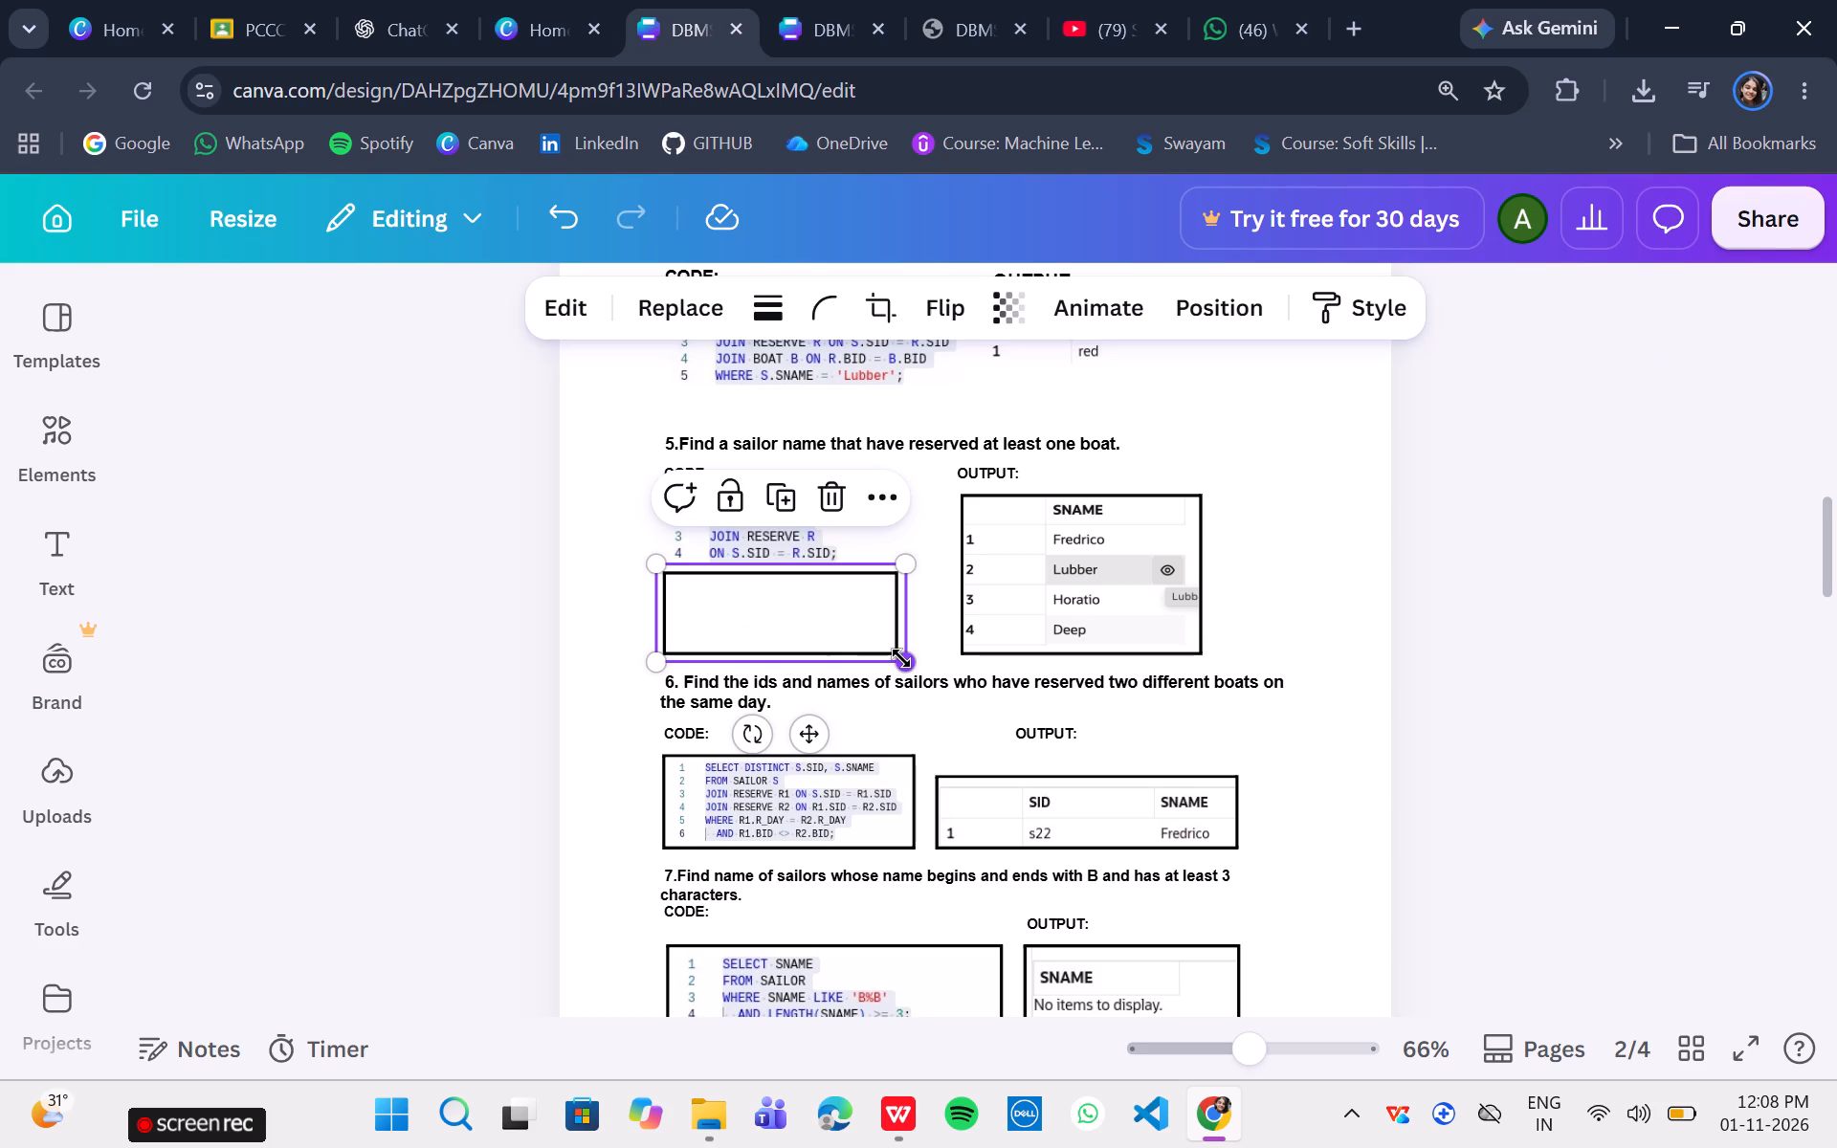
key(Delete)
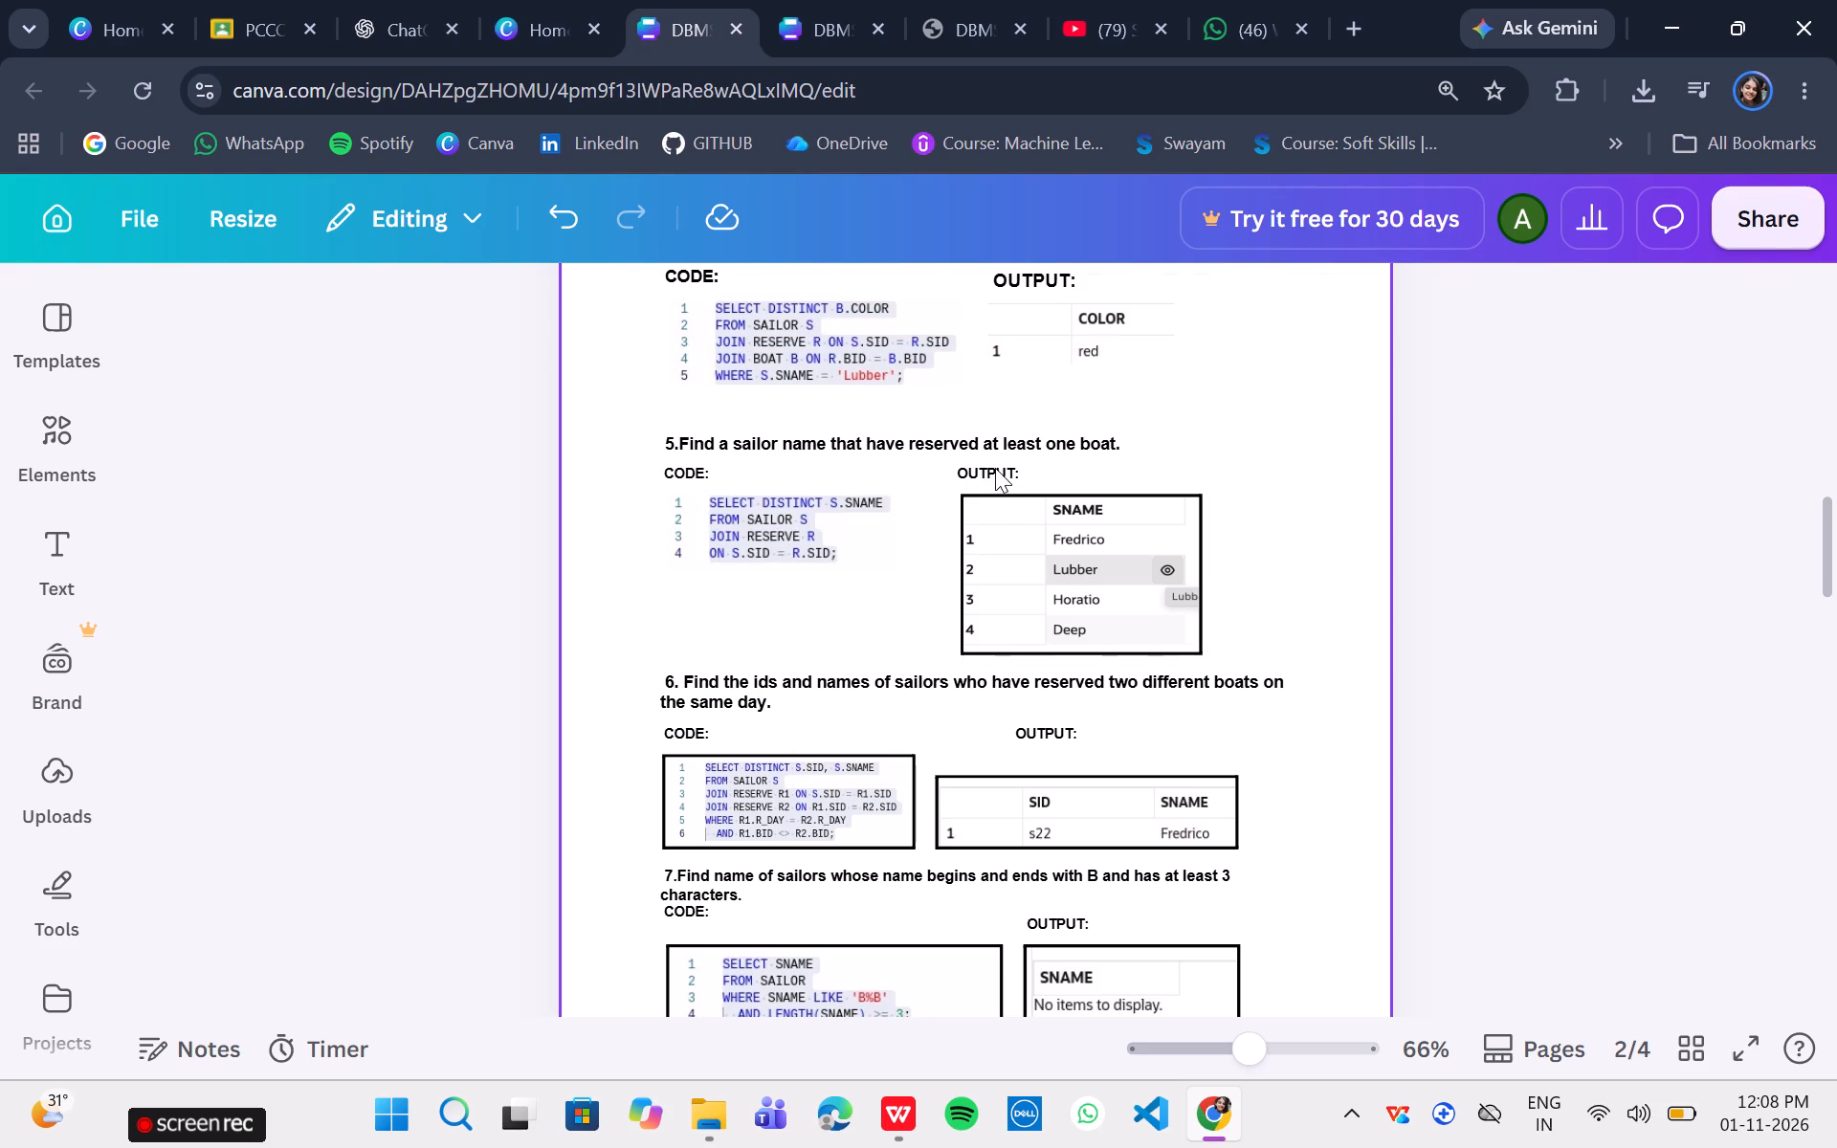
Delete the student's stream, roll number, section and name texts from the bottom of page 2.
drag(1834, 529, 1836, 600)
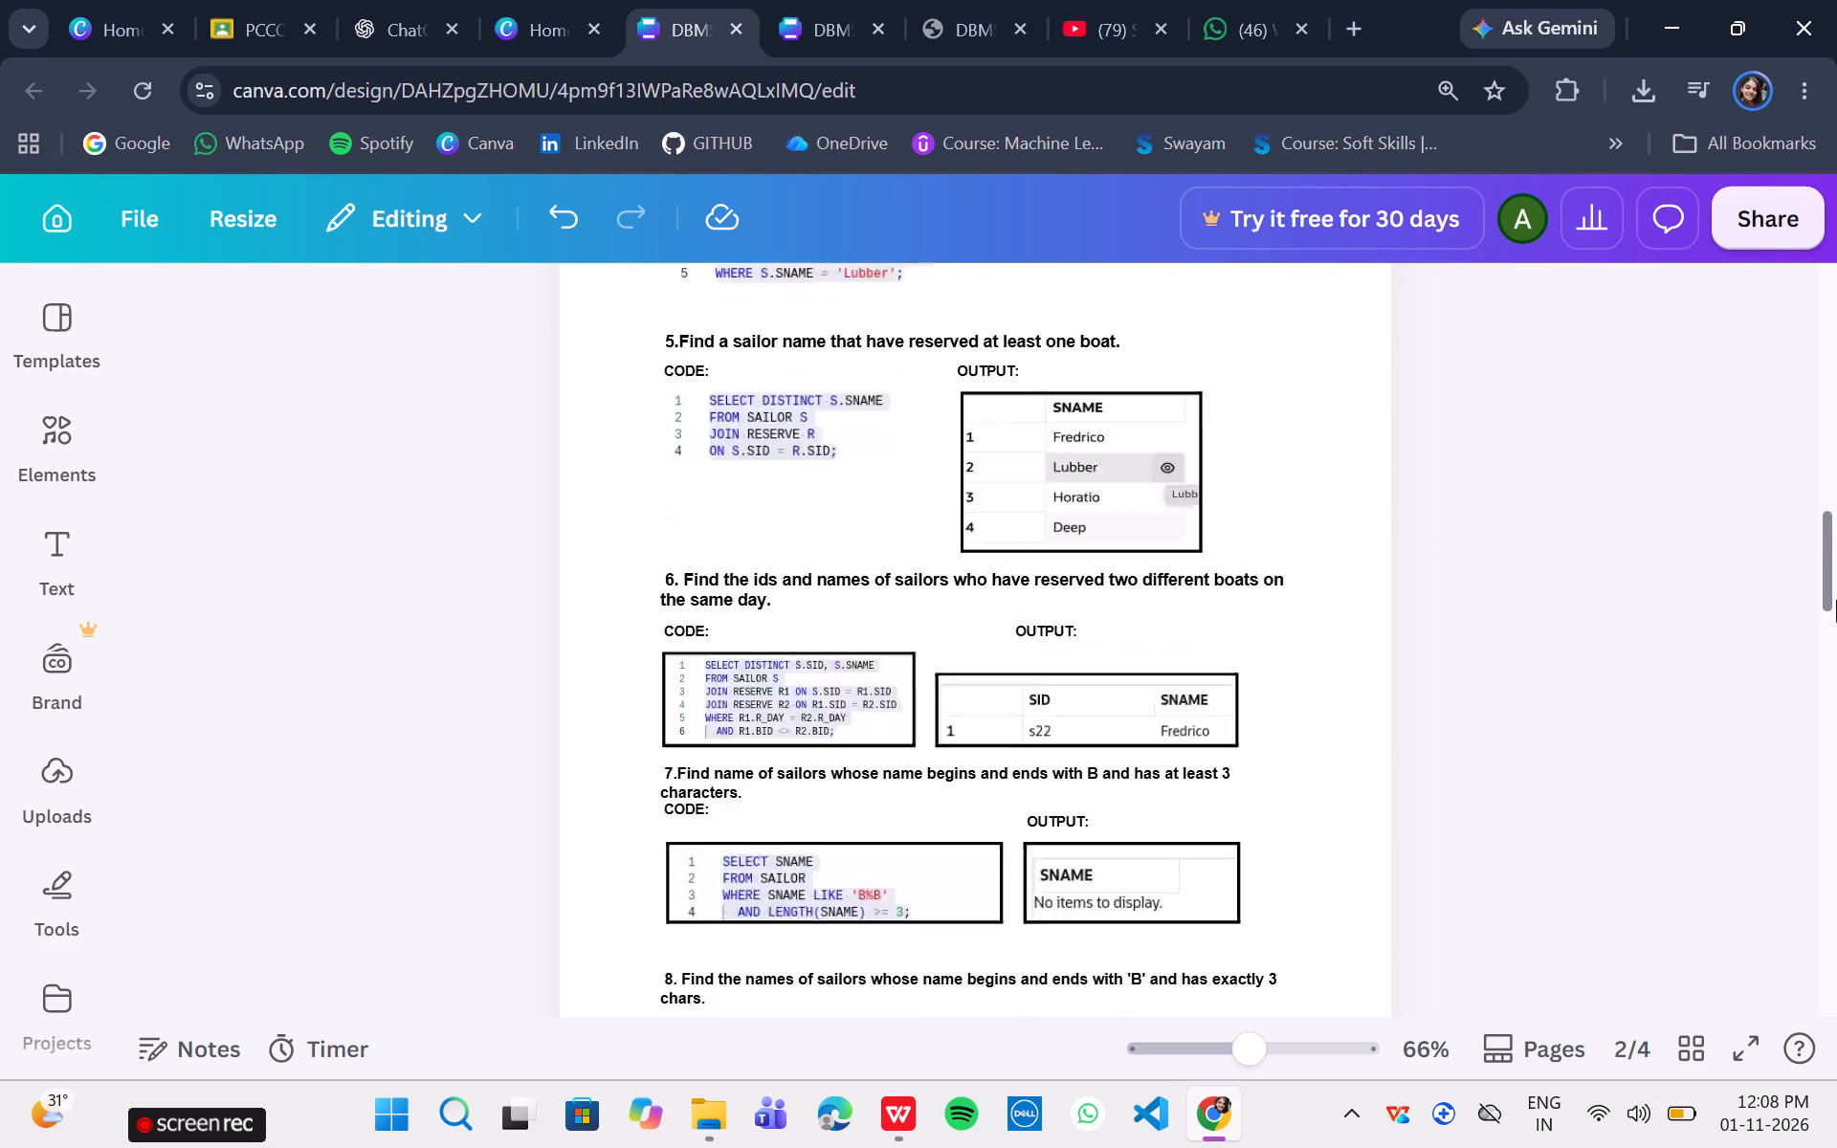
drag(1836, 600, 1827, 578)
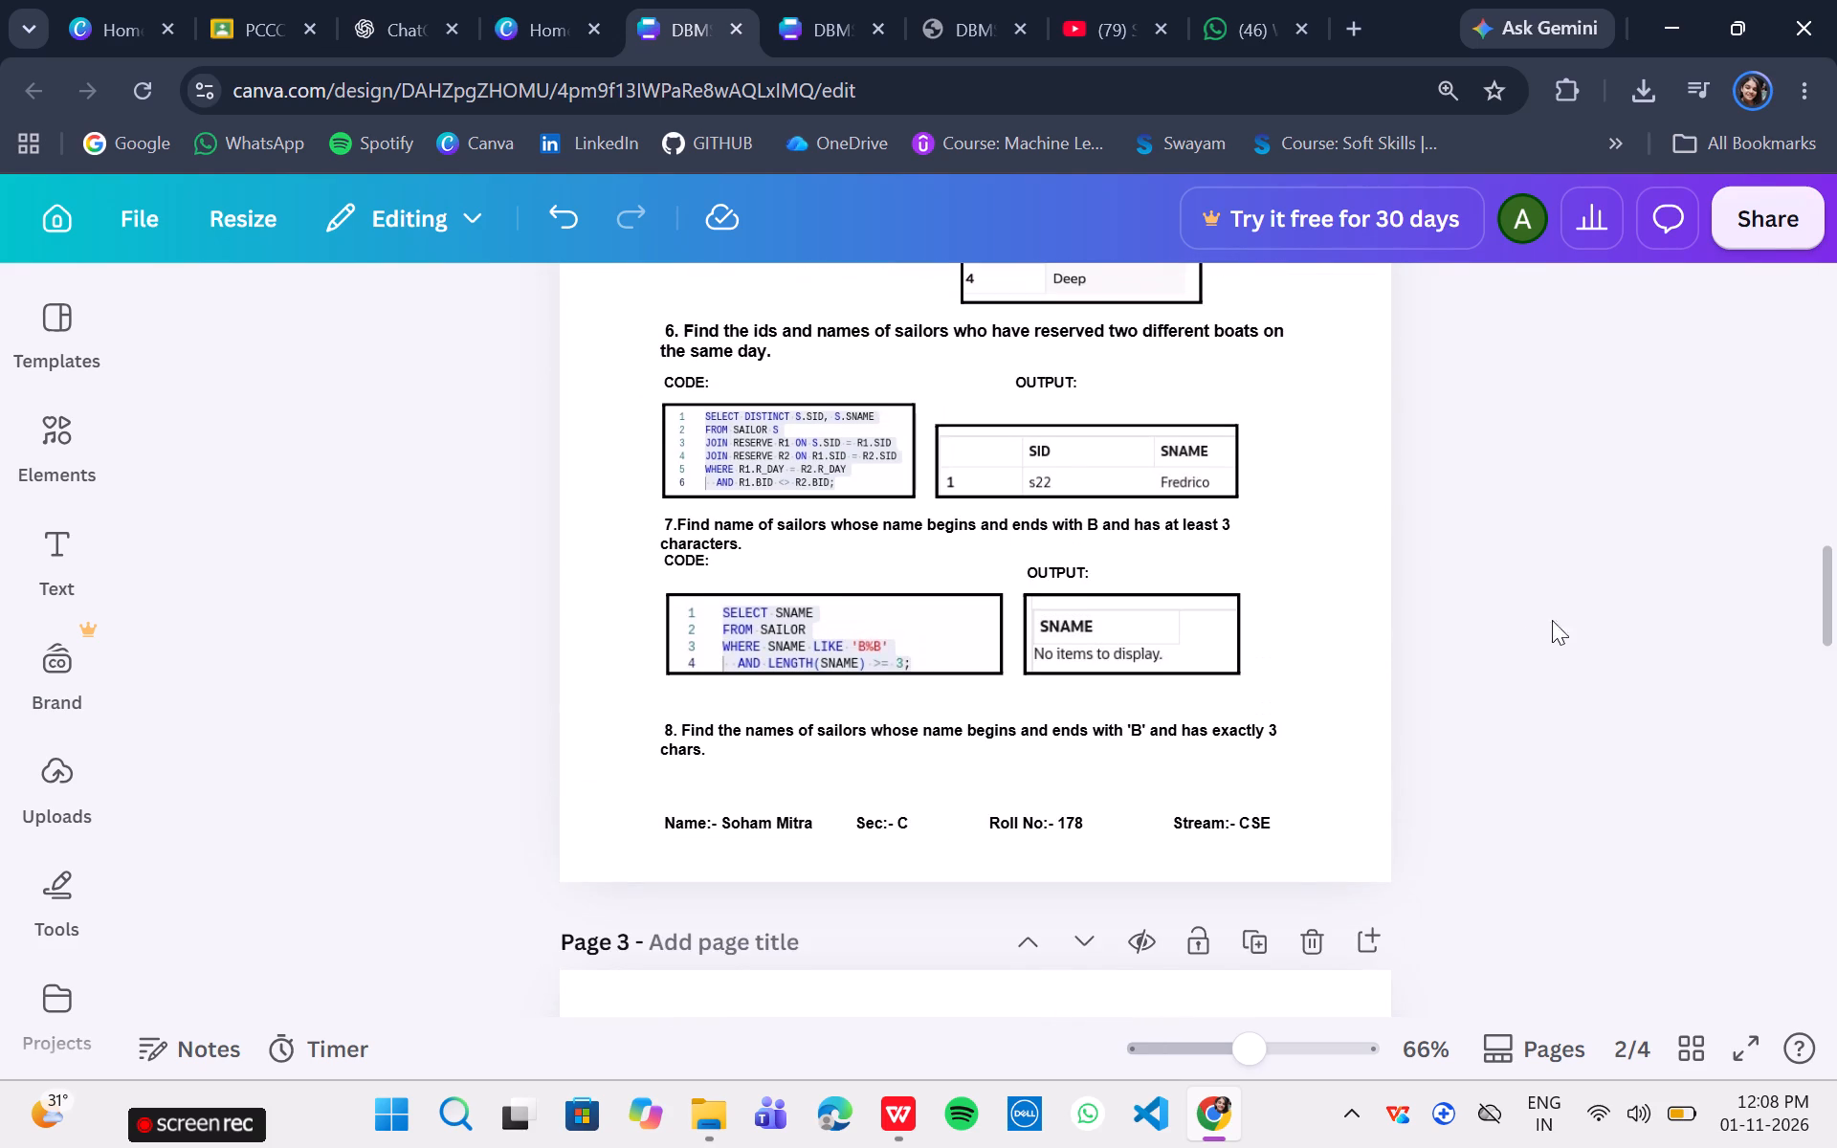
click(1207, 828)
key(Delete)
click(1035, 811)
click(1042, 833)
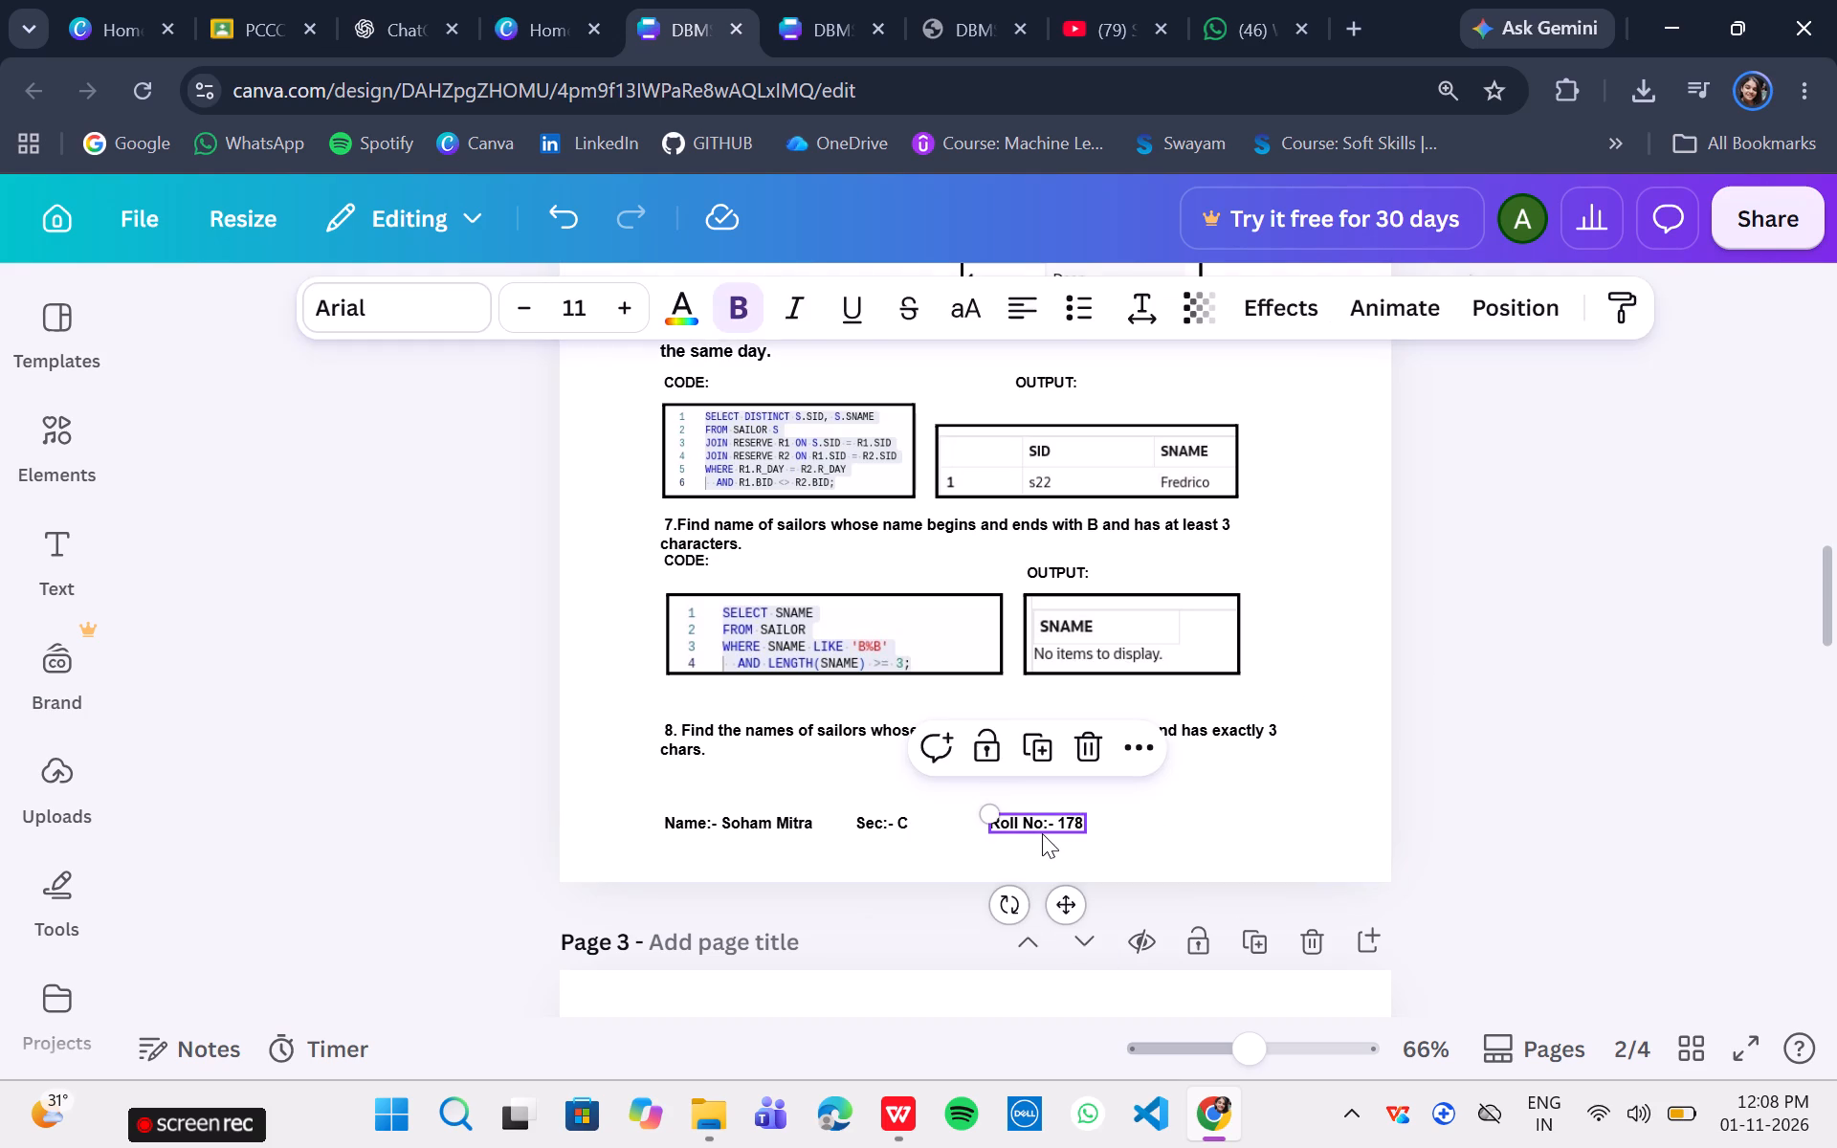
key(Delete)
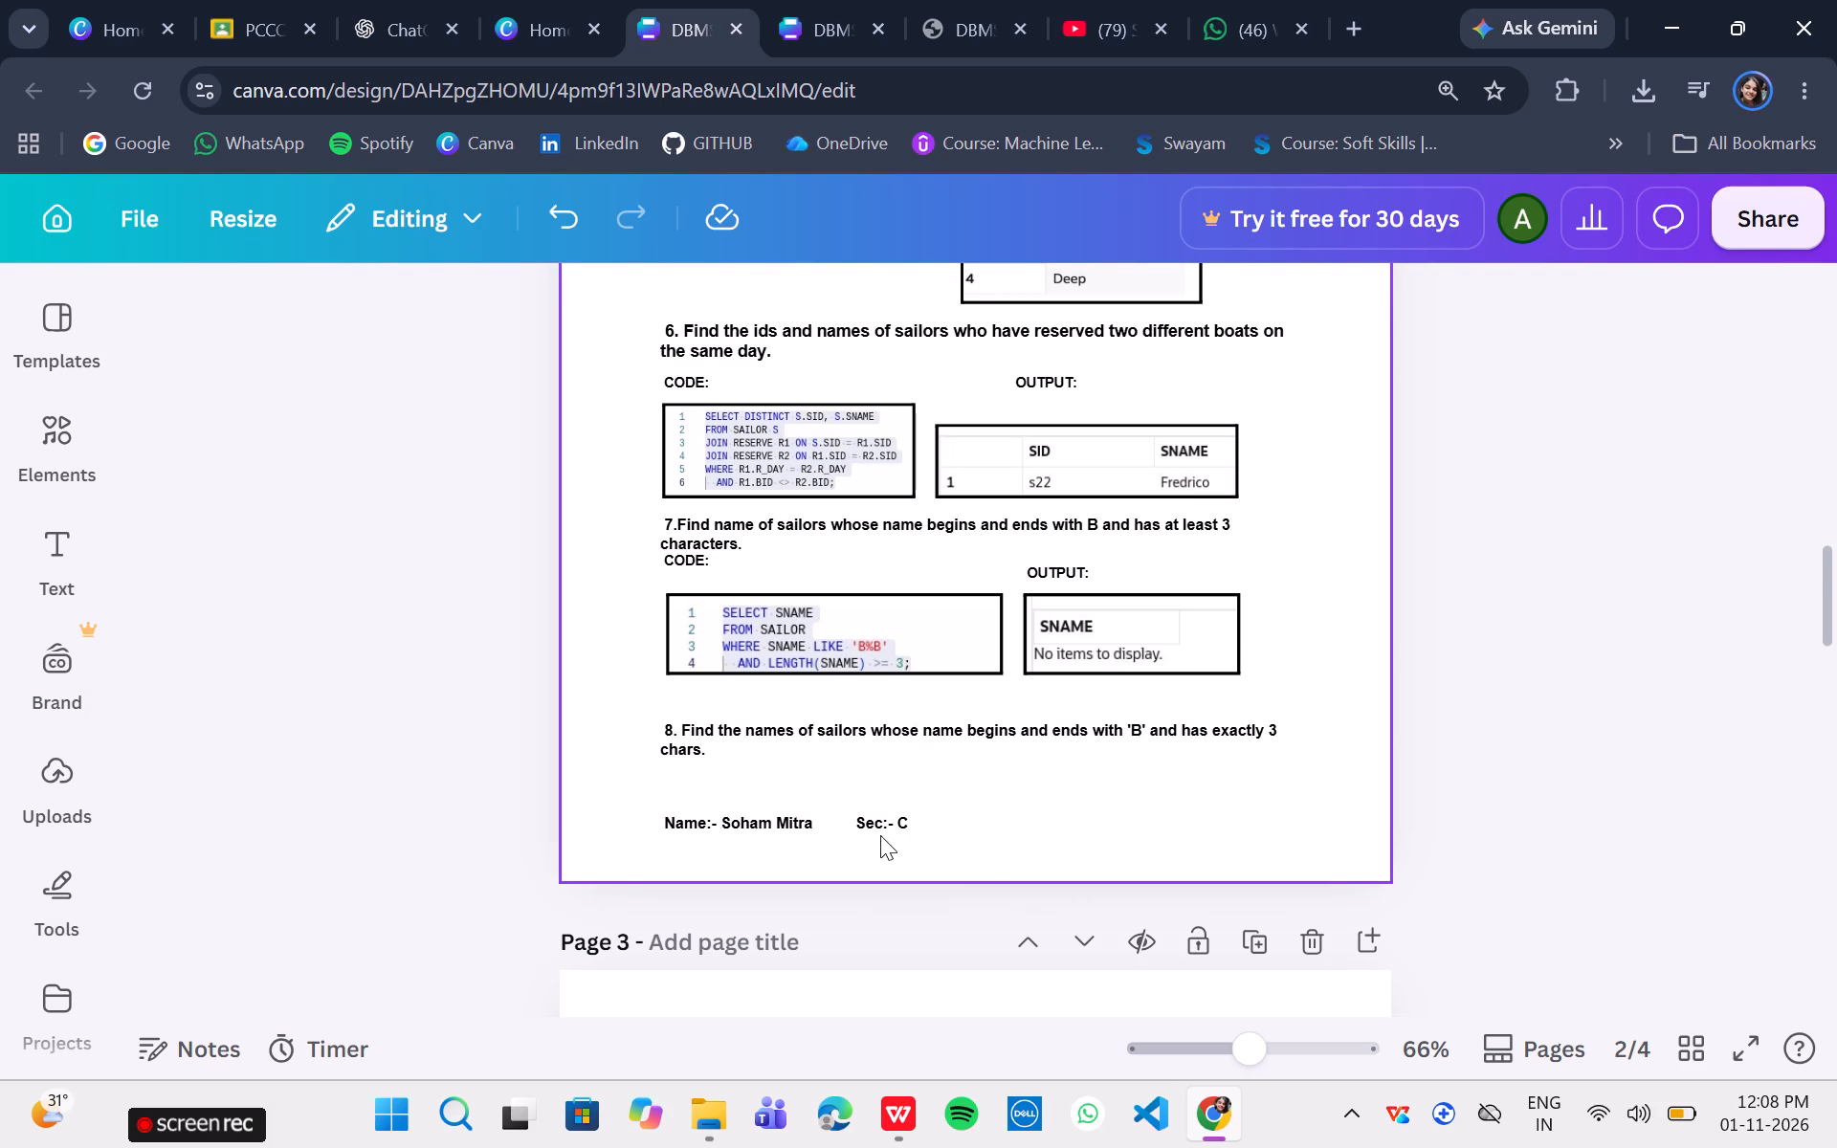
click(881, 835)
click(885, 829)
key(Delete)
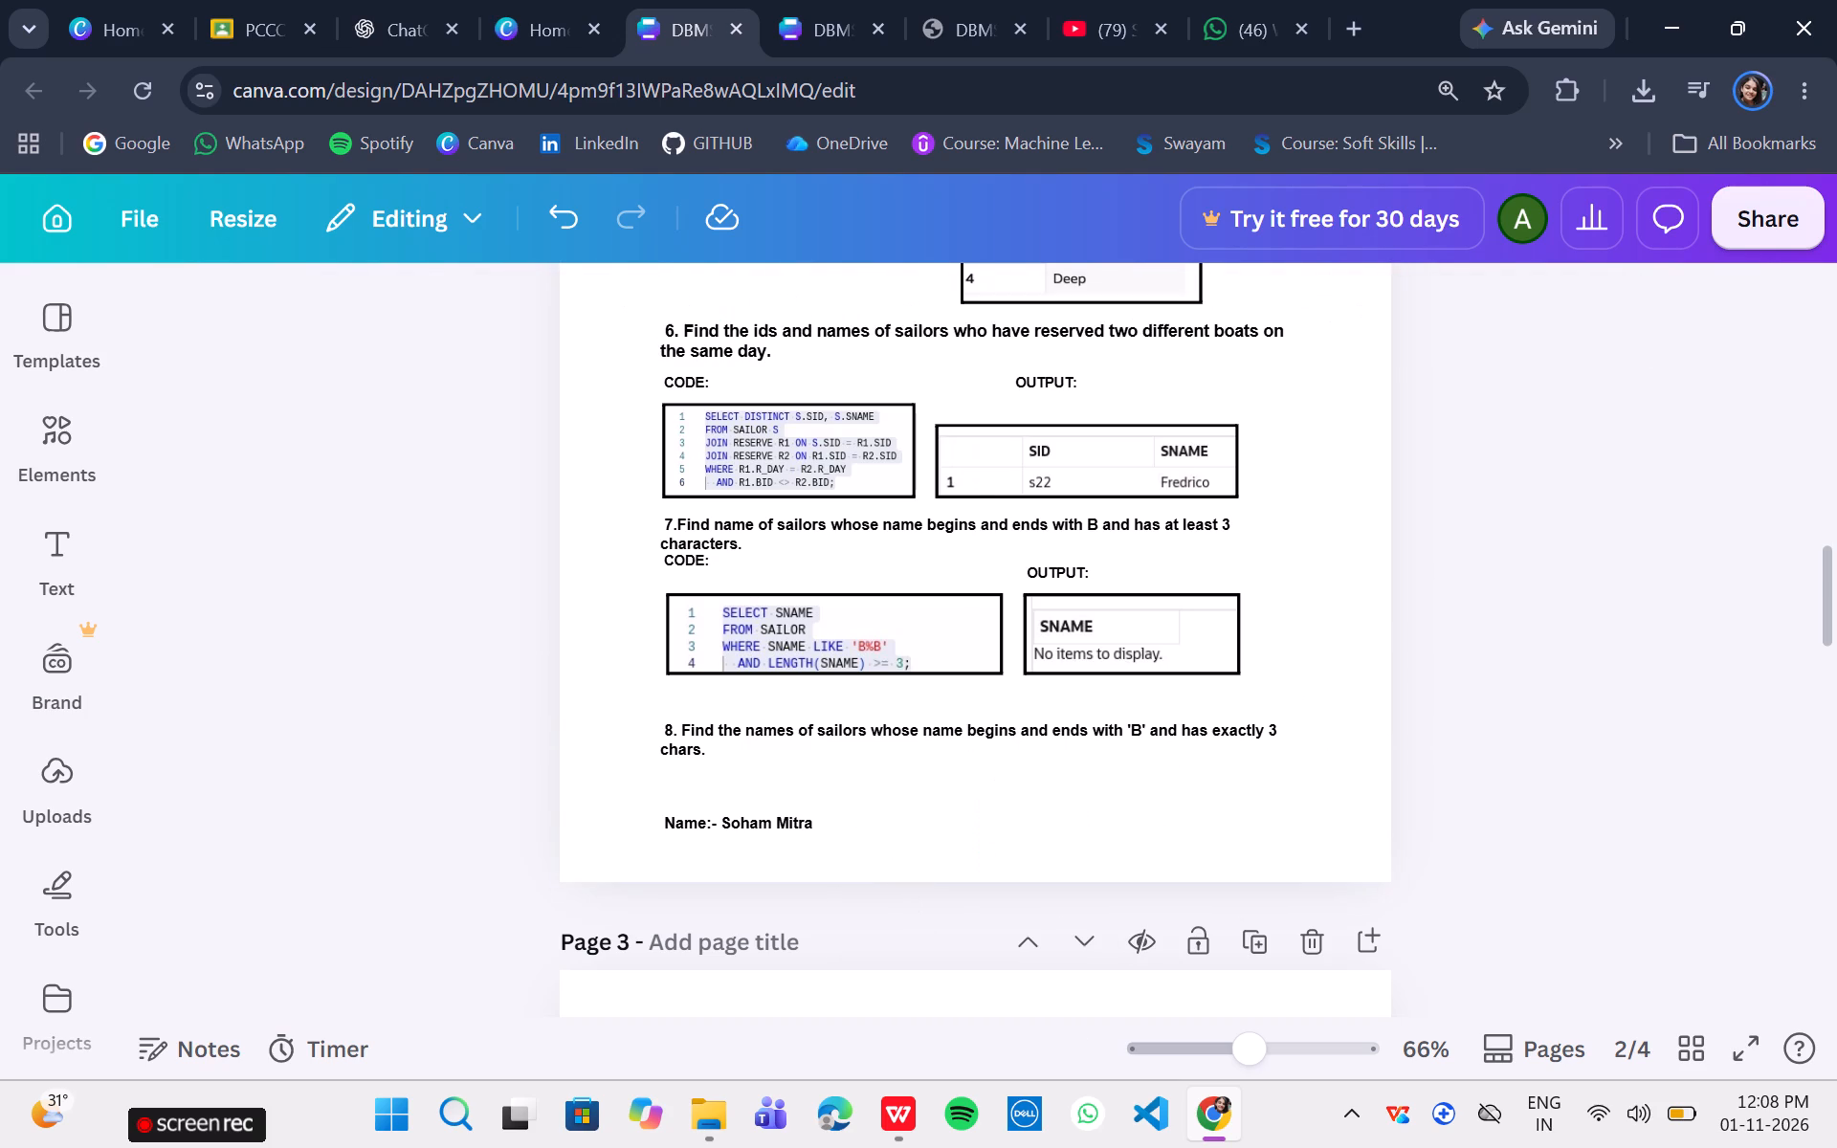
click(741, 816)
key(Delete)
Move the question 8 text from the bottom of page 2 to the top of page 3.
drag(792, 731, 789, 911)
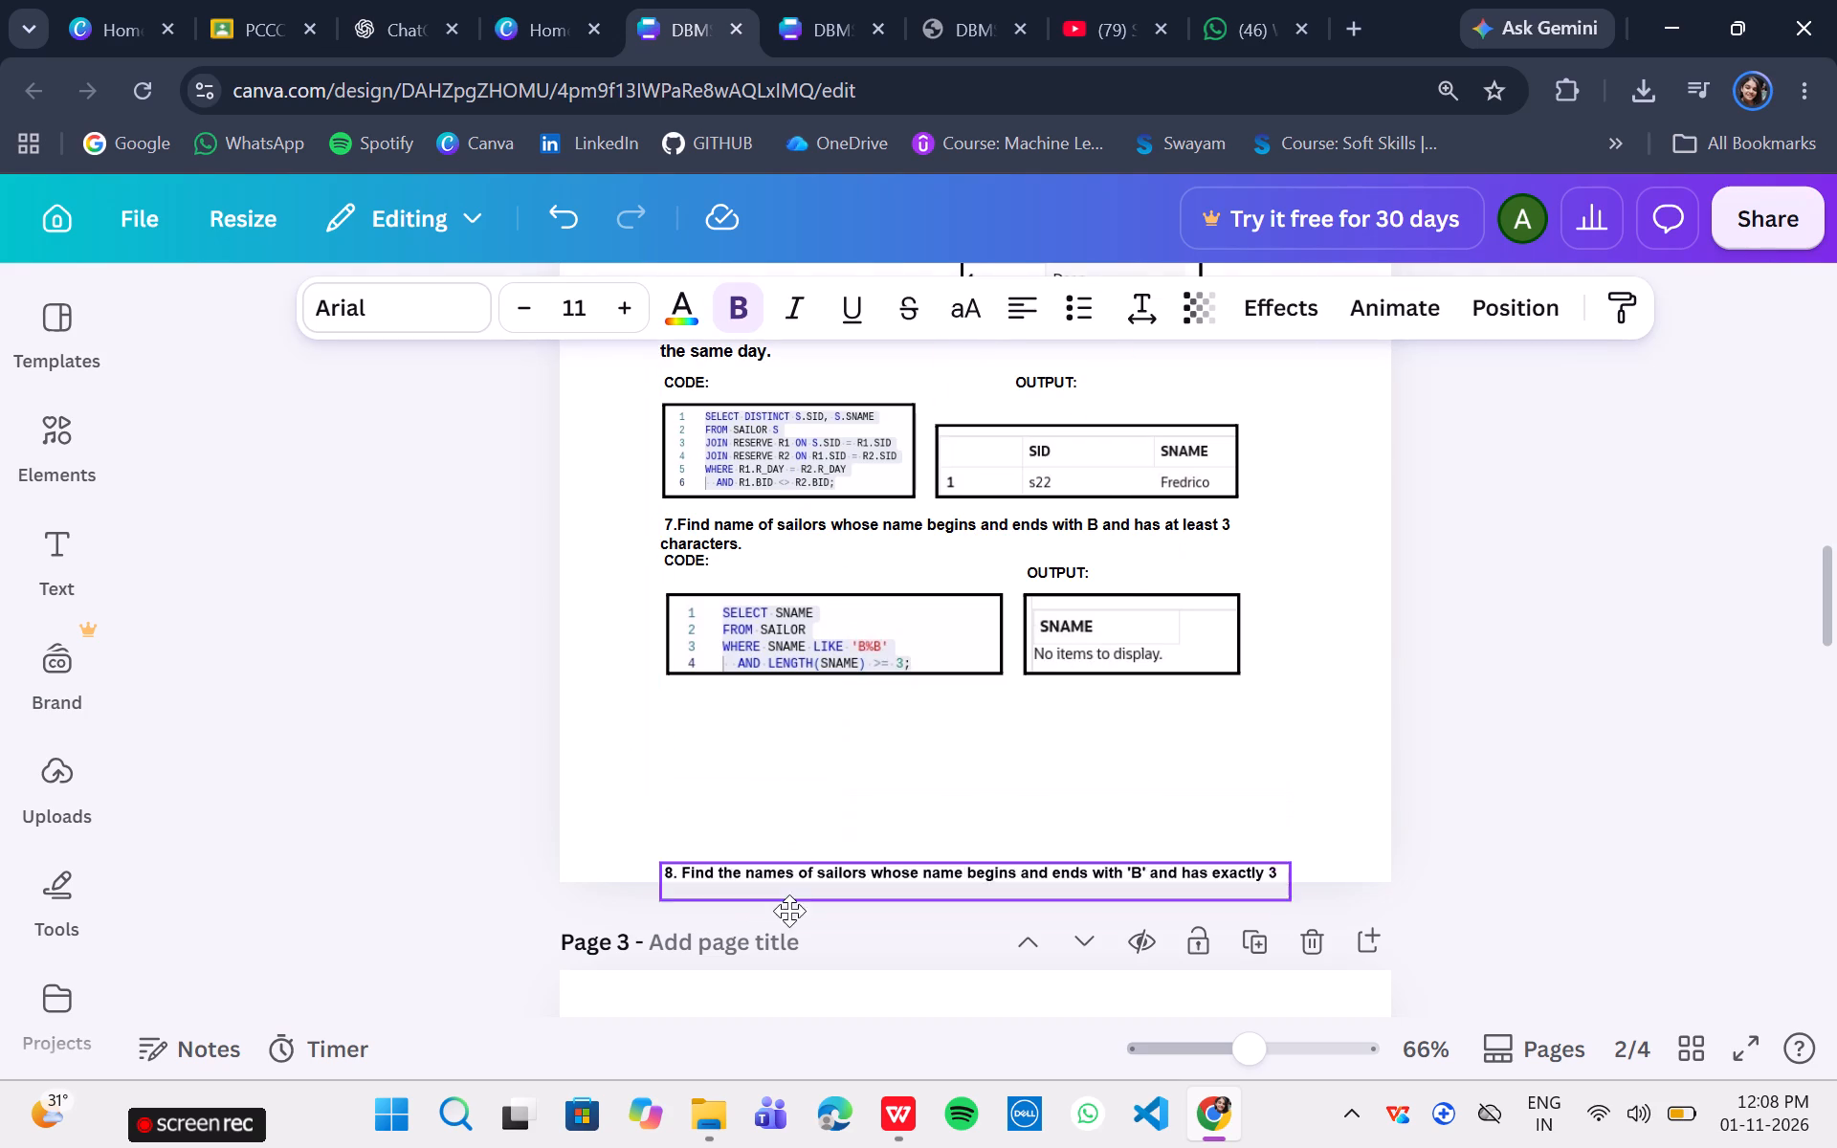
drag(789, 911, 789, 1013)
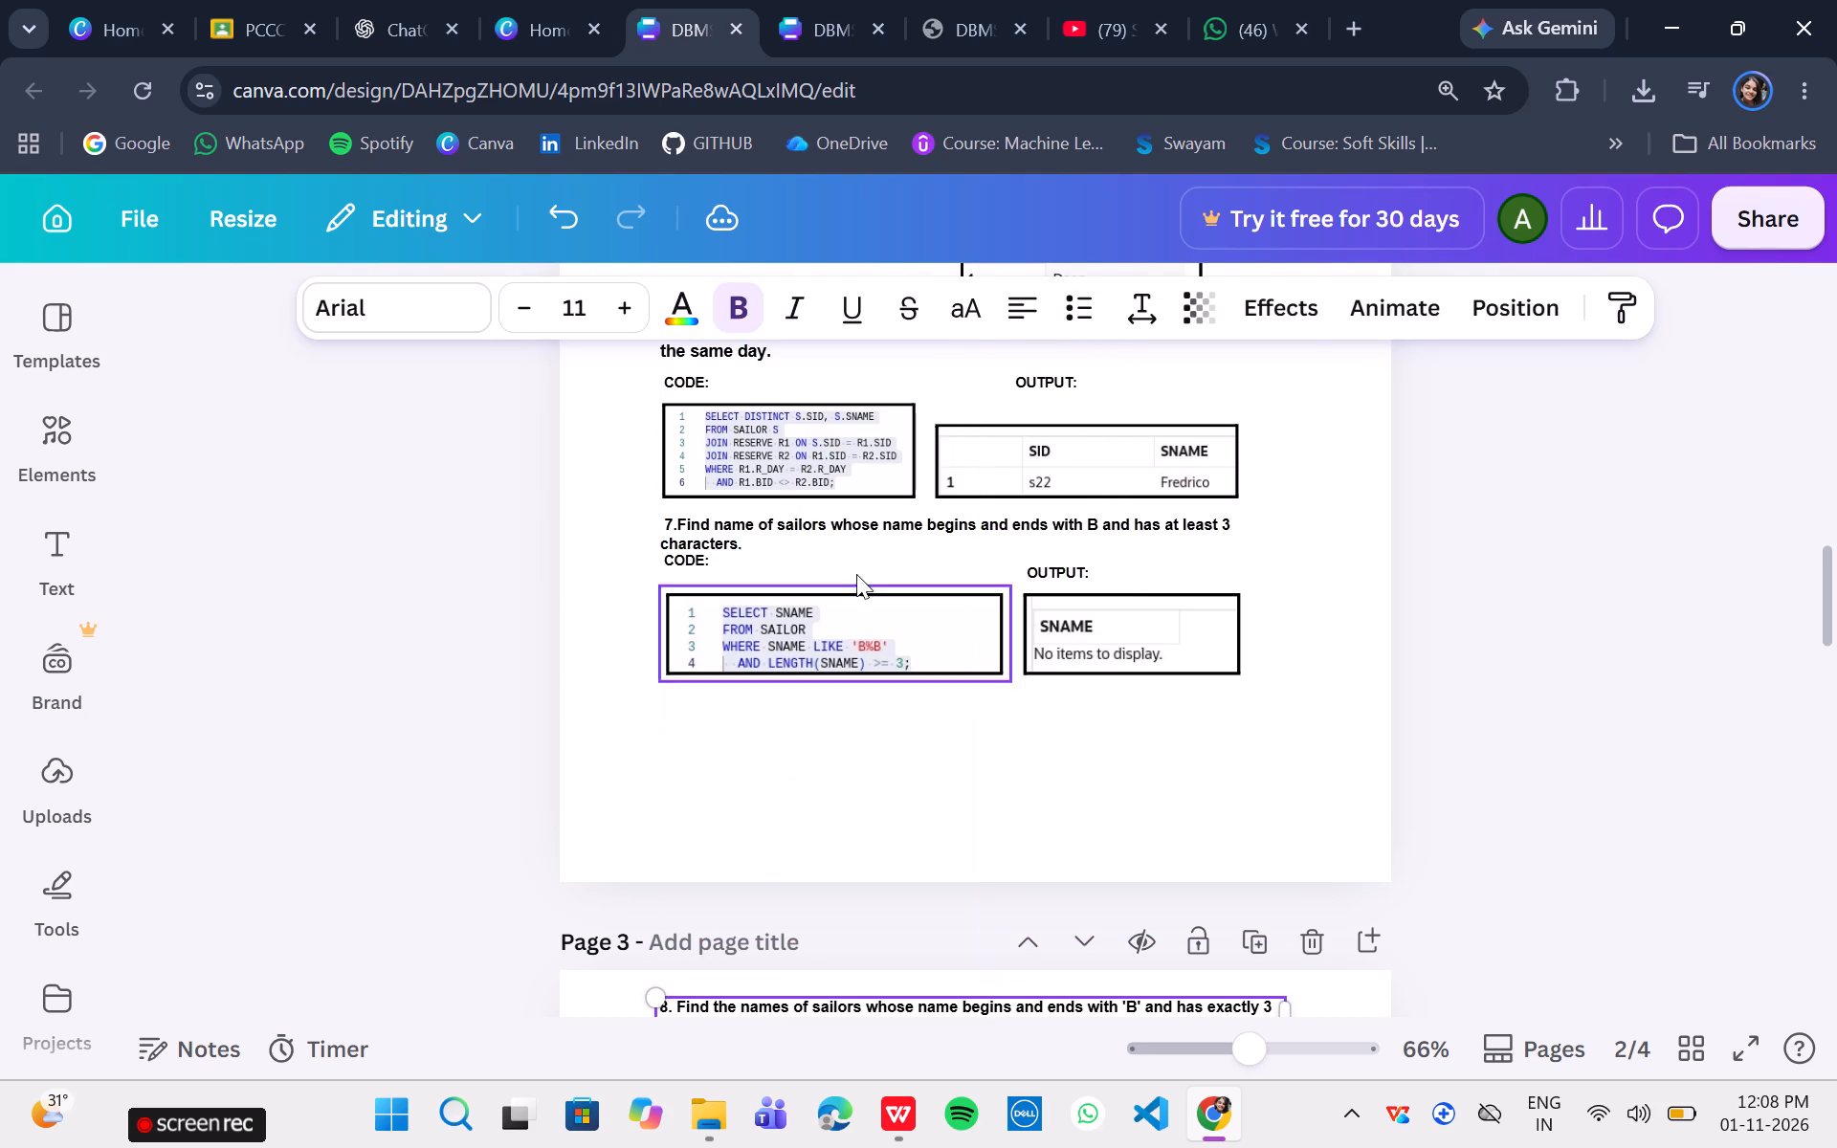
Move question 7's code image down out of its frame and delete the black borders of both its code and output.
drag(866, 613, 870, 723)
click(966, 652)
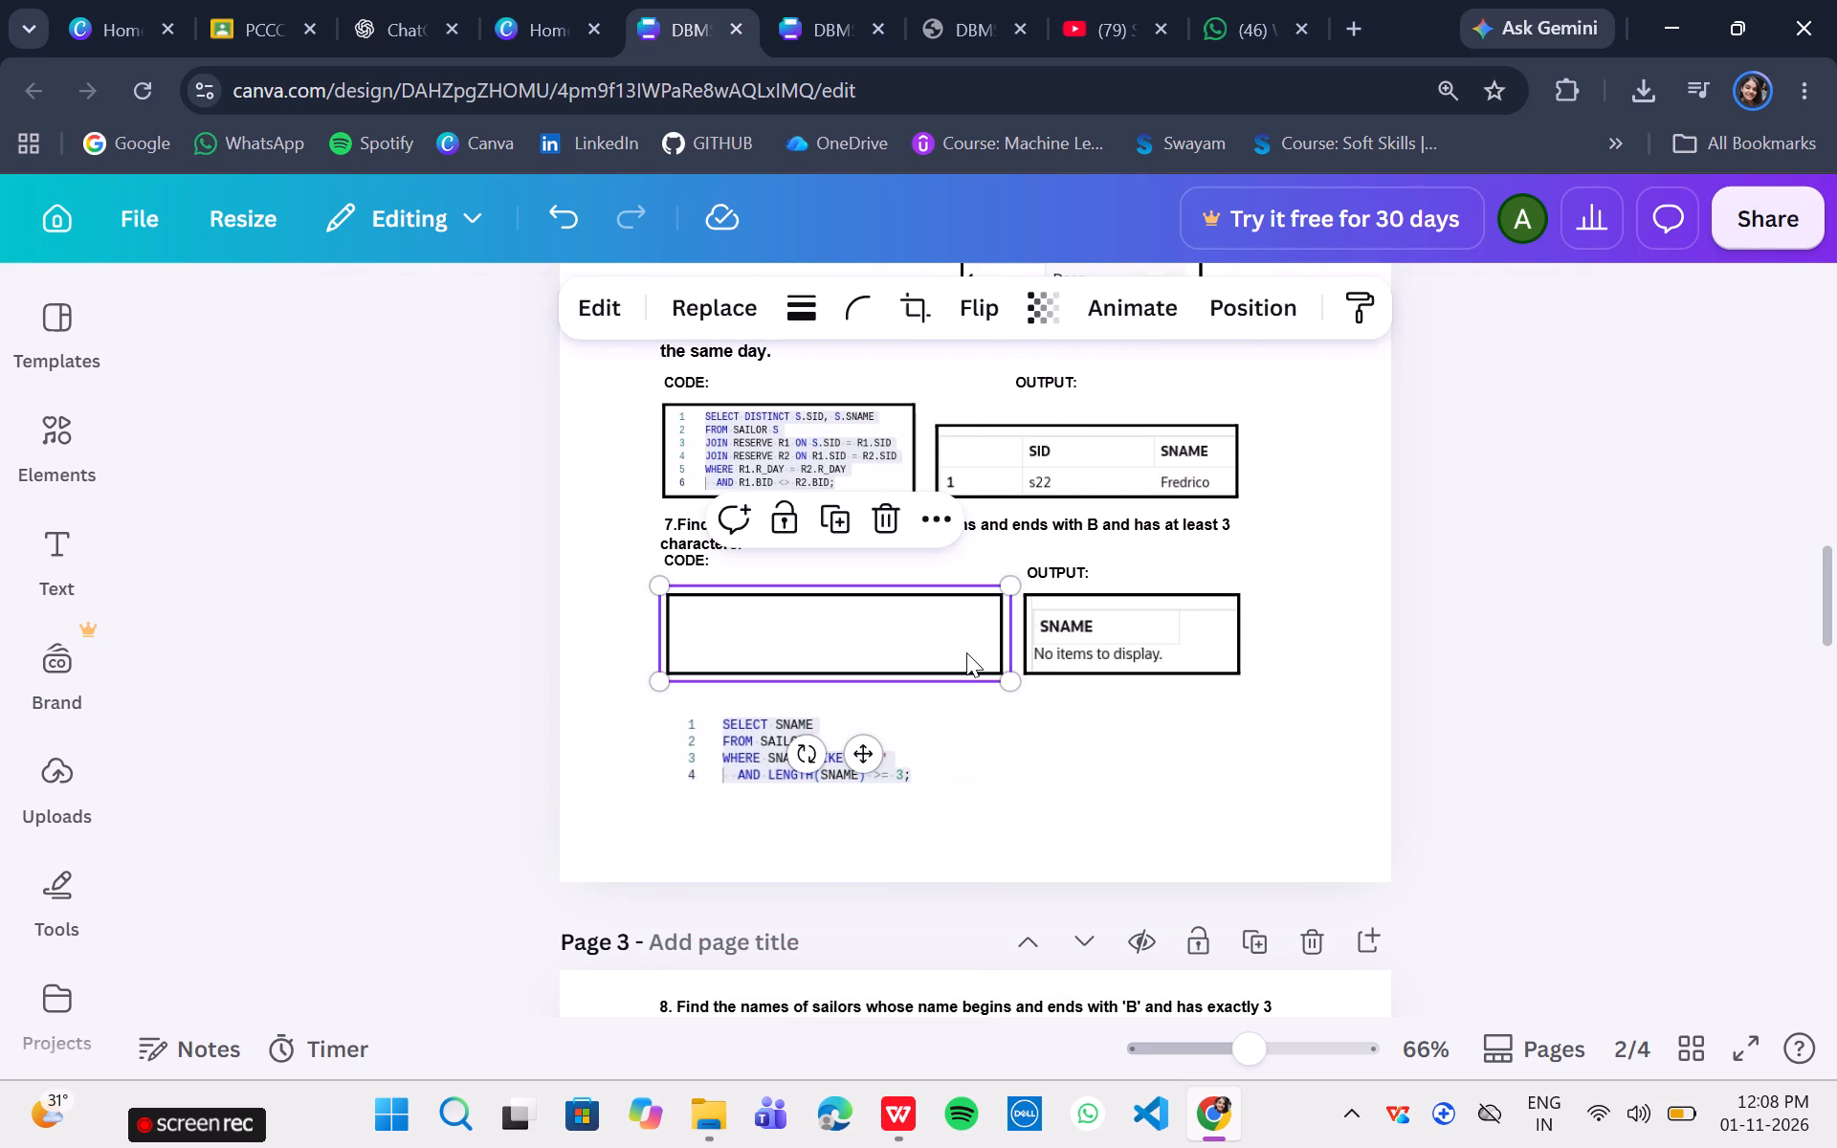
key(Delete)
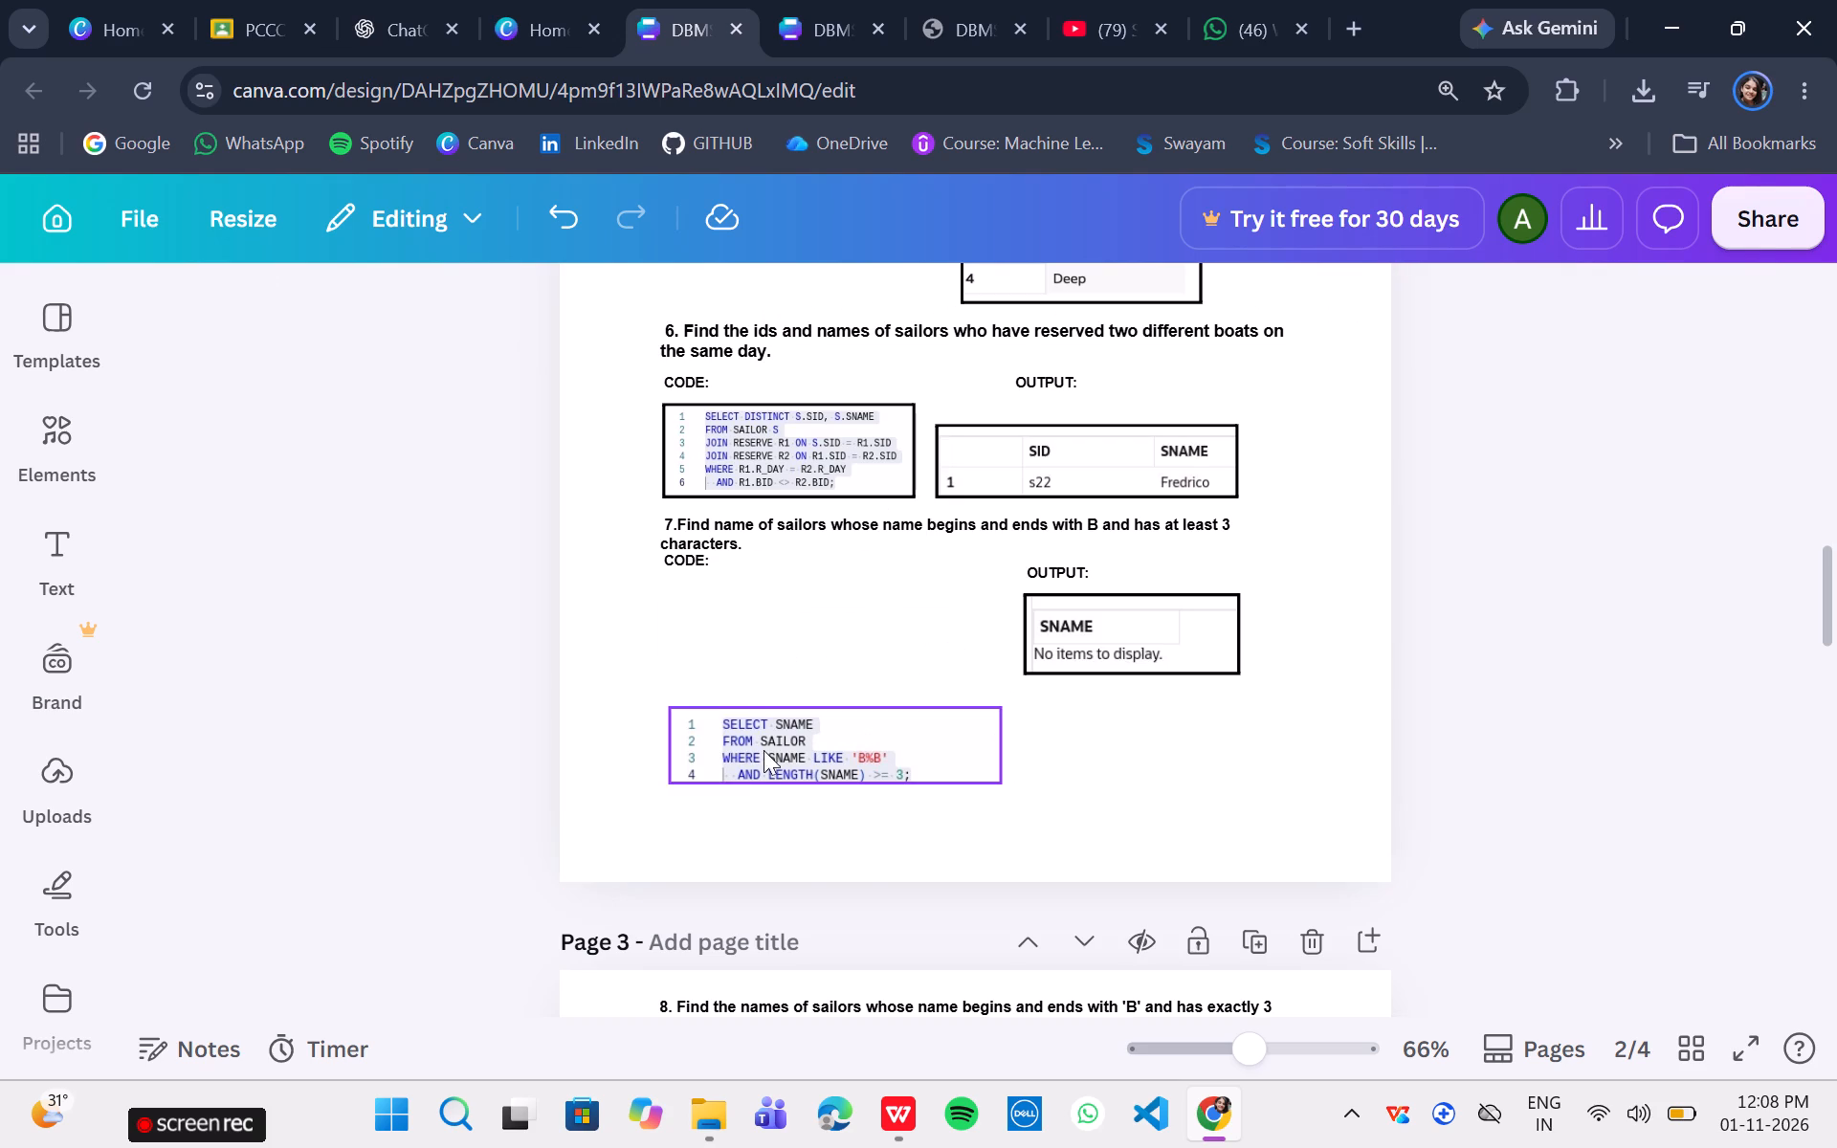
drag(766, 768, 755, 703)
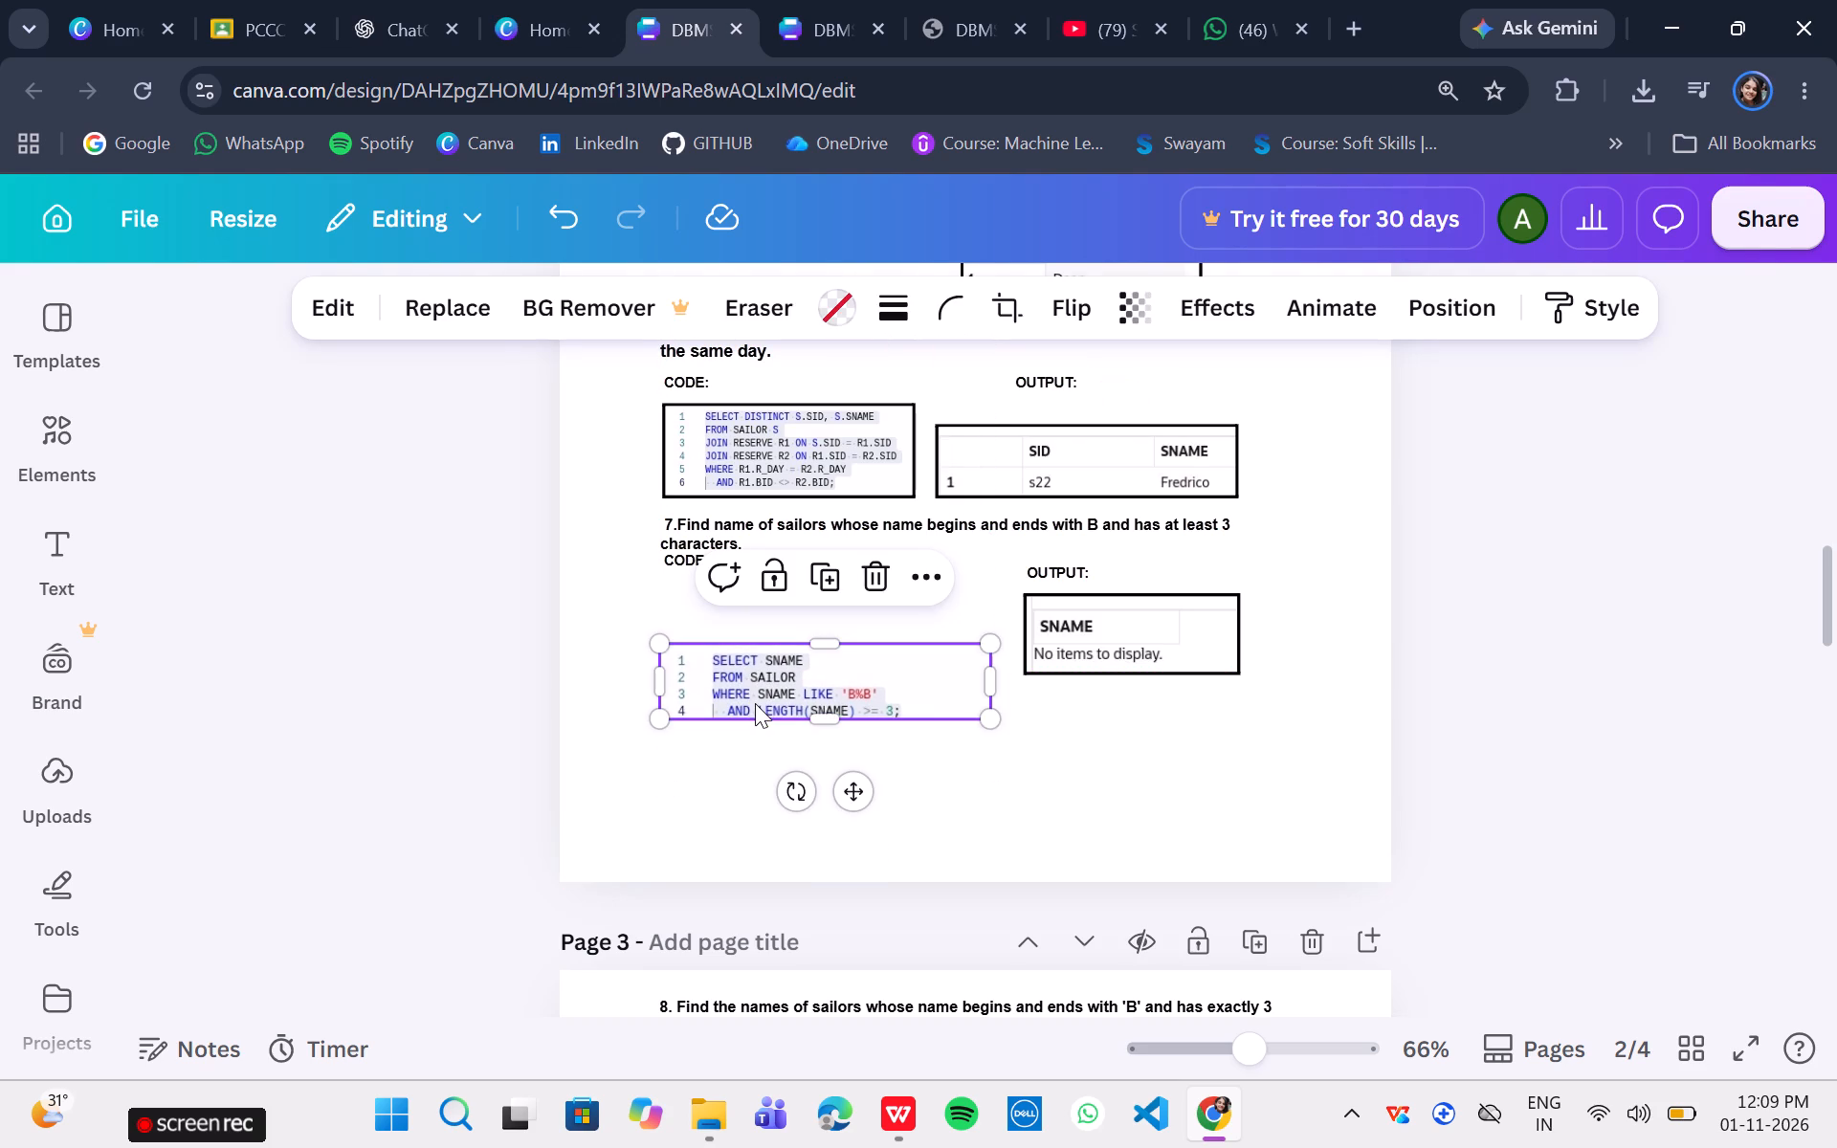
click(1172, 680)
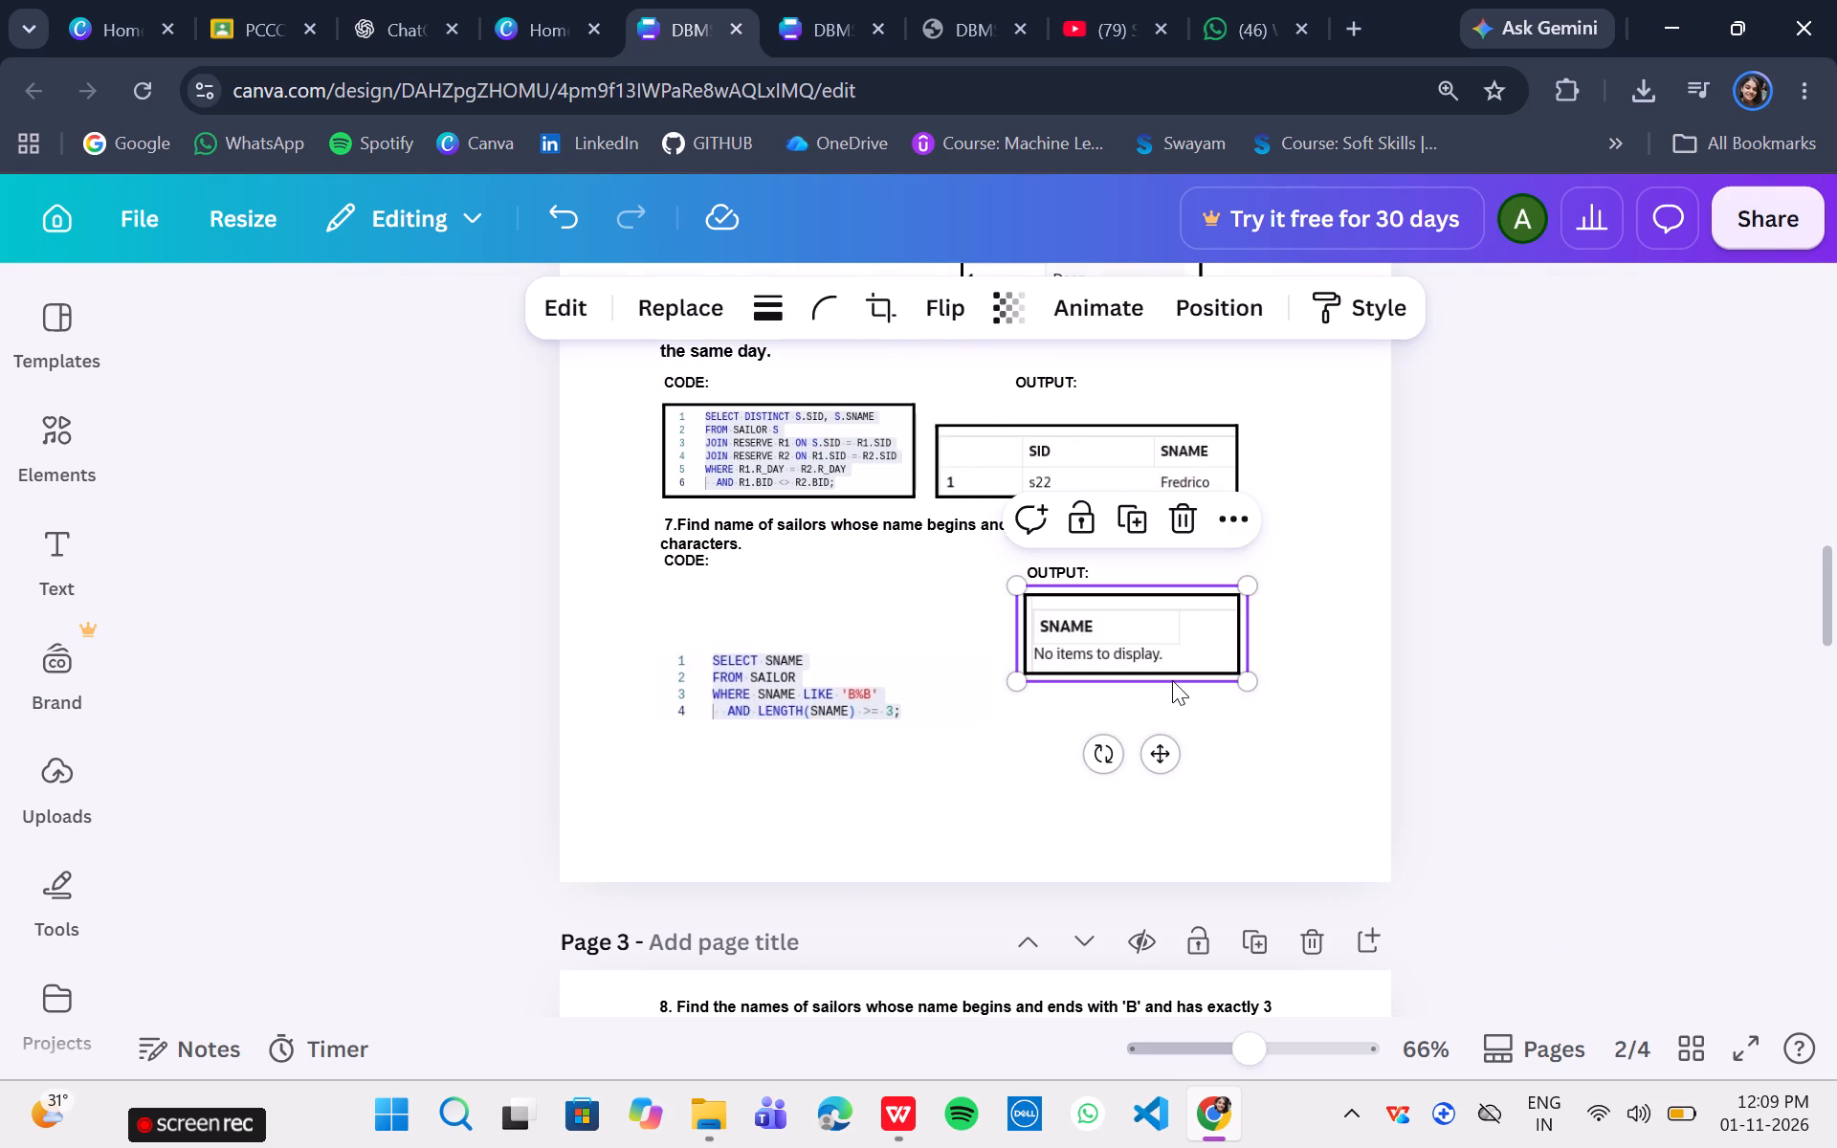
key(Delete)
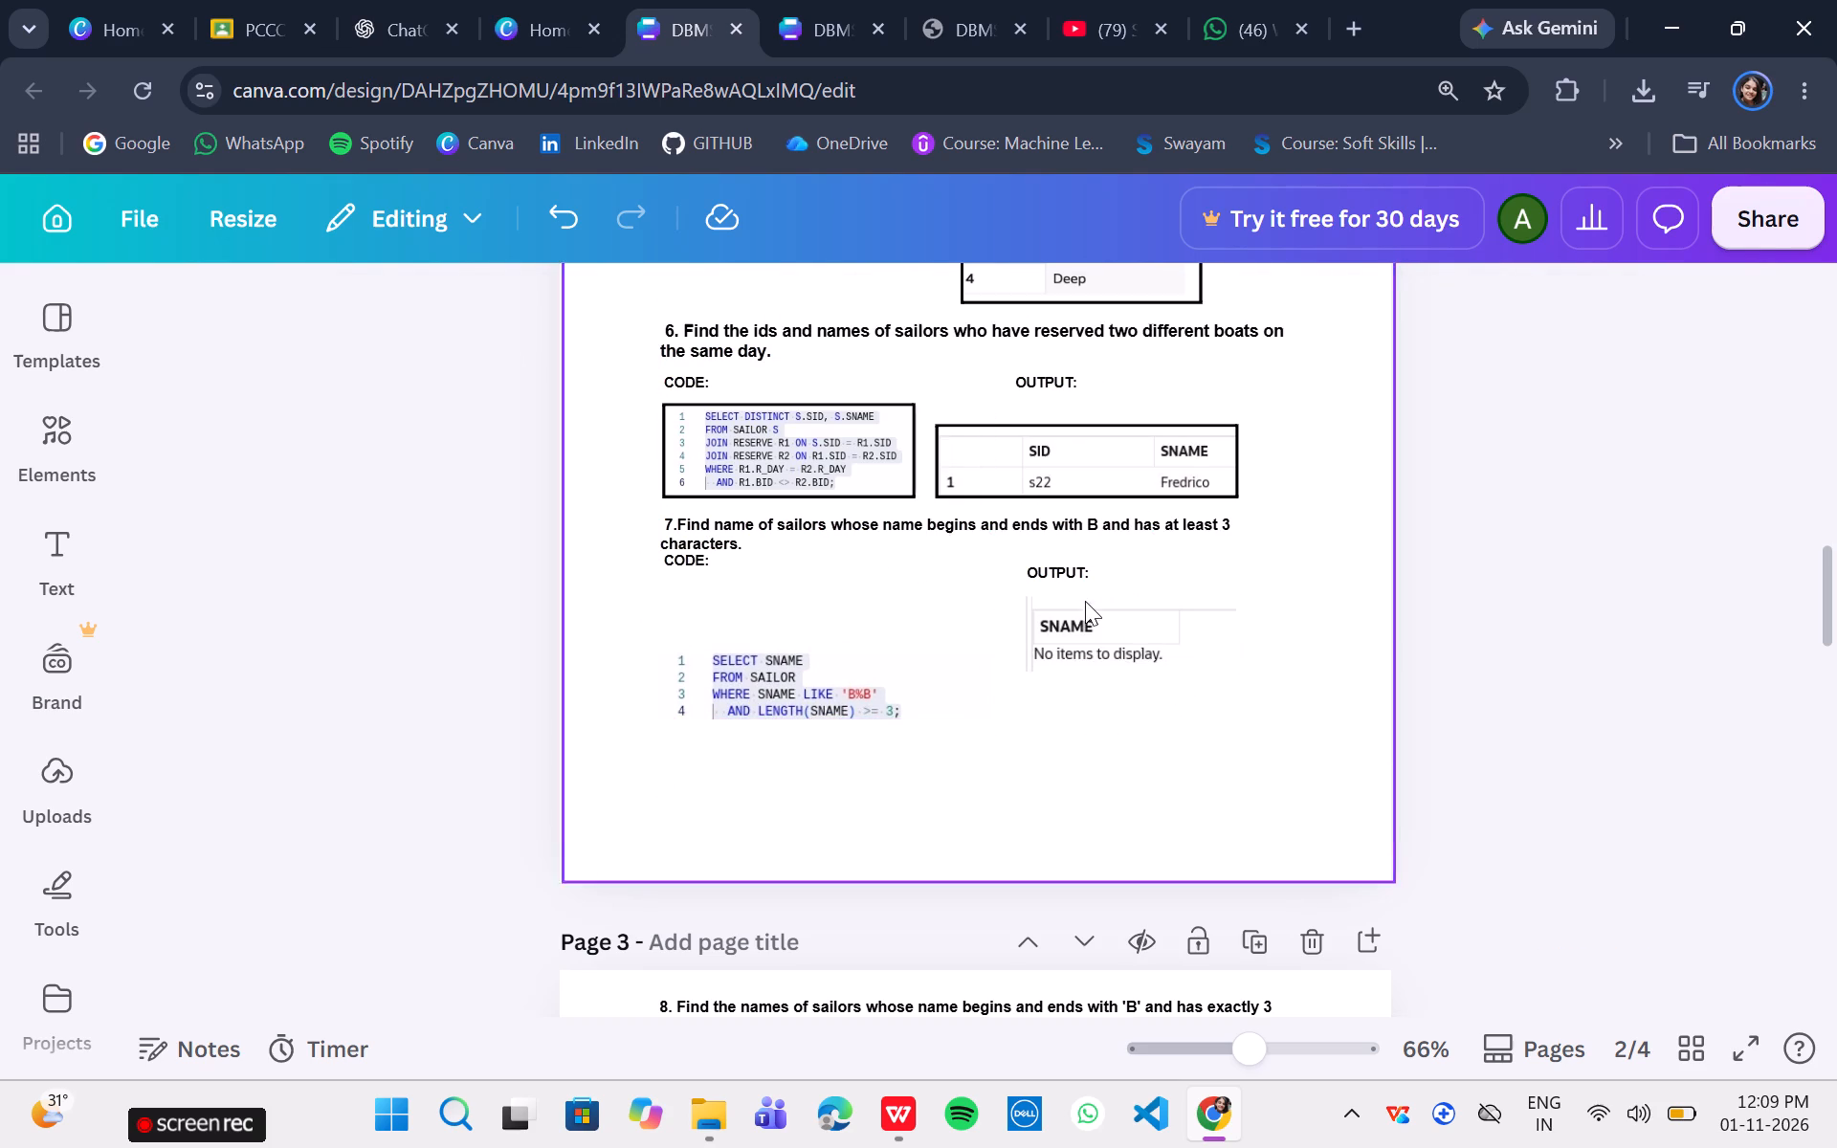
Stack question 7's OUTPUT label and SNAME result beneath its code image.
drag(1060, 576, 721, 752)
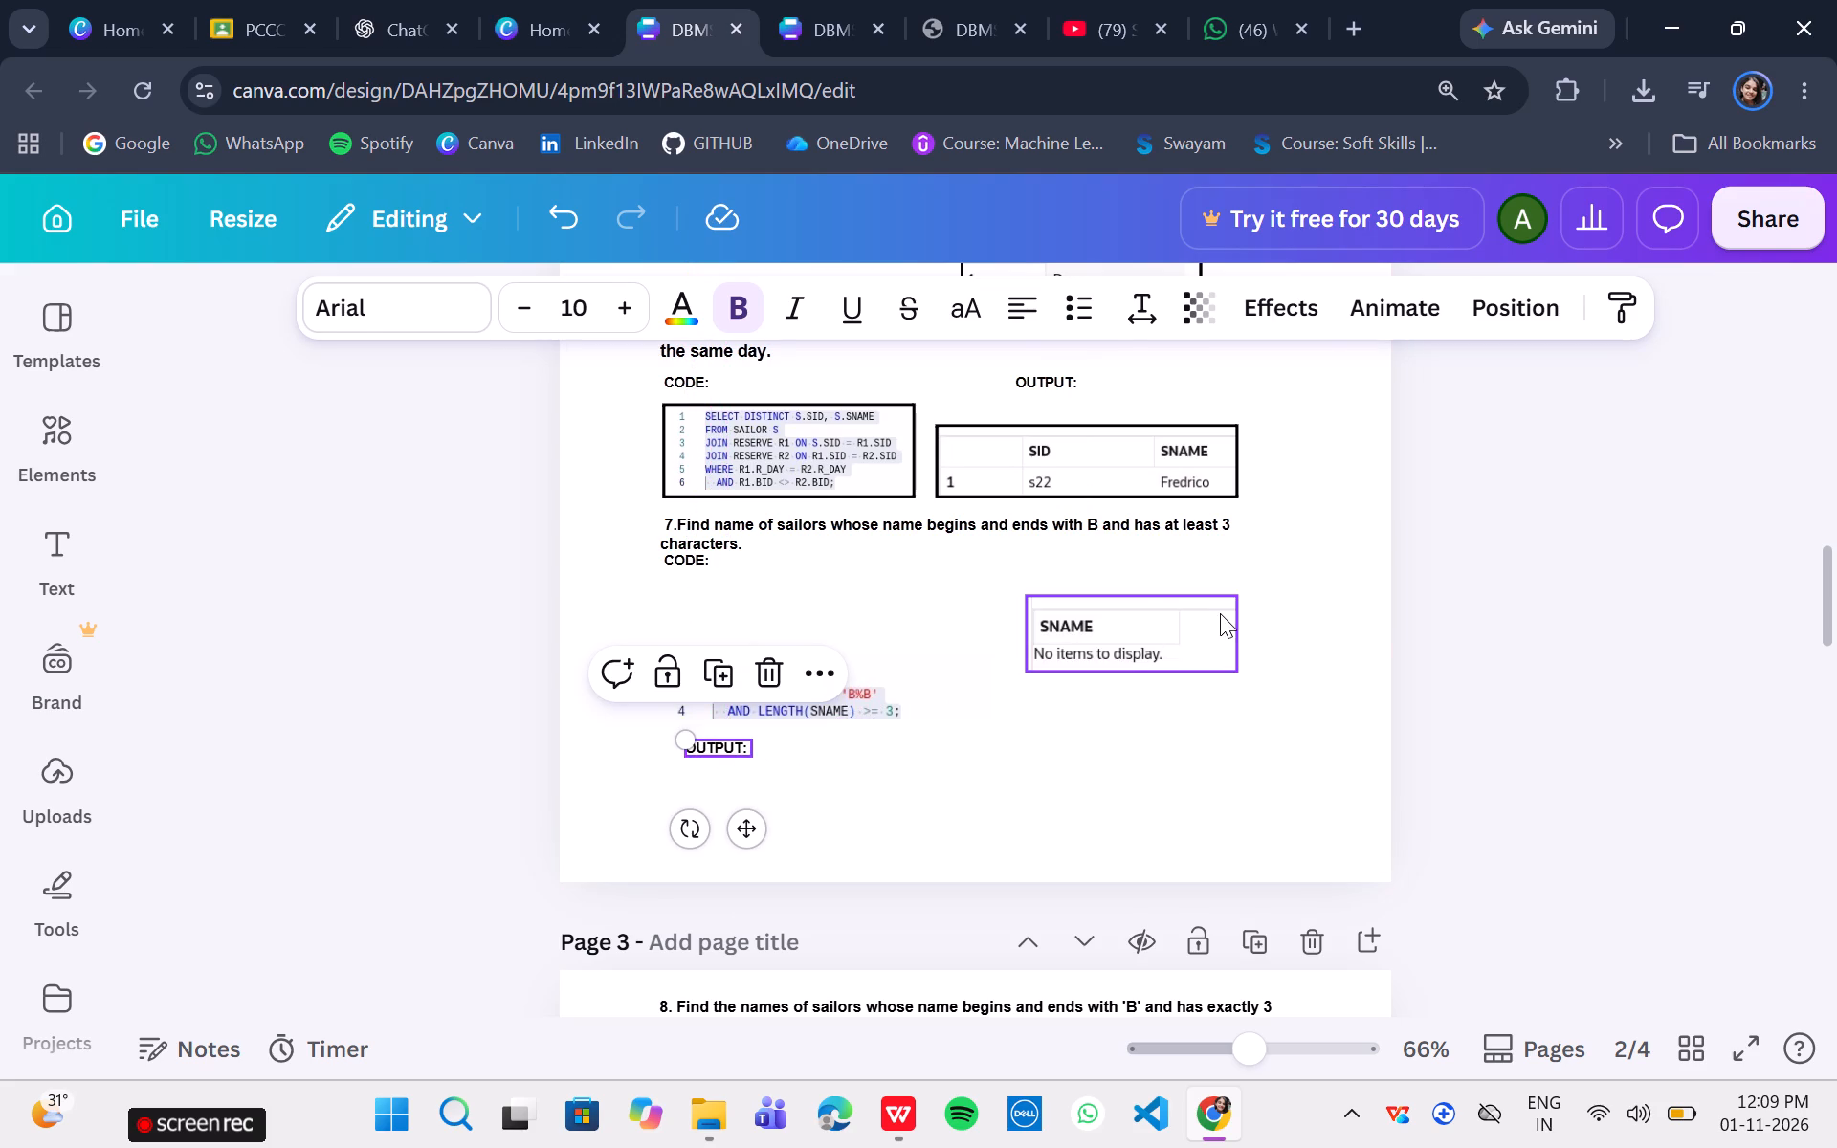
drag(1218, 614, 878, 798)
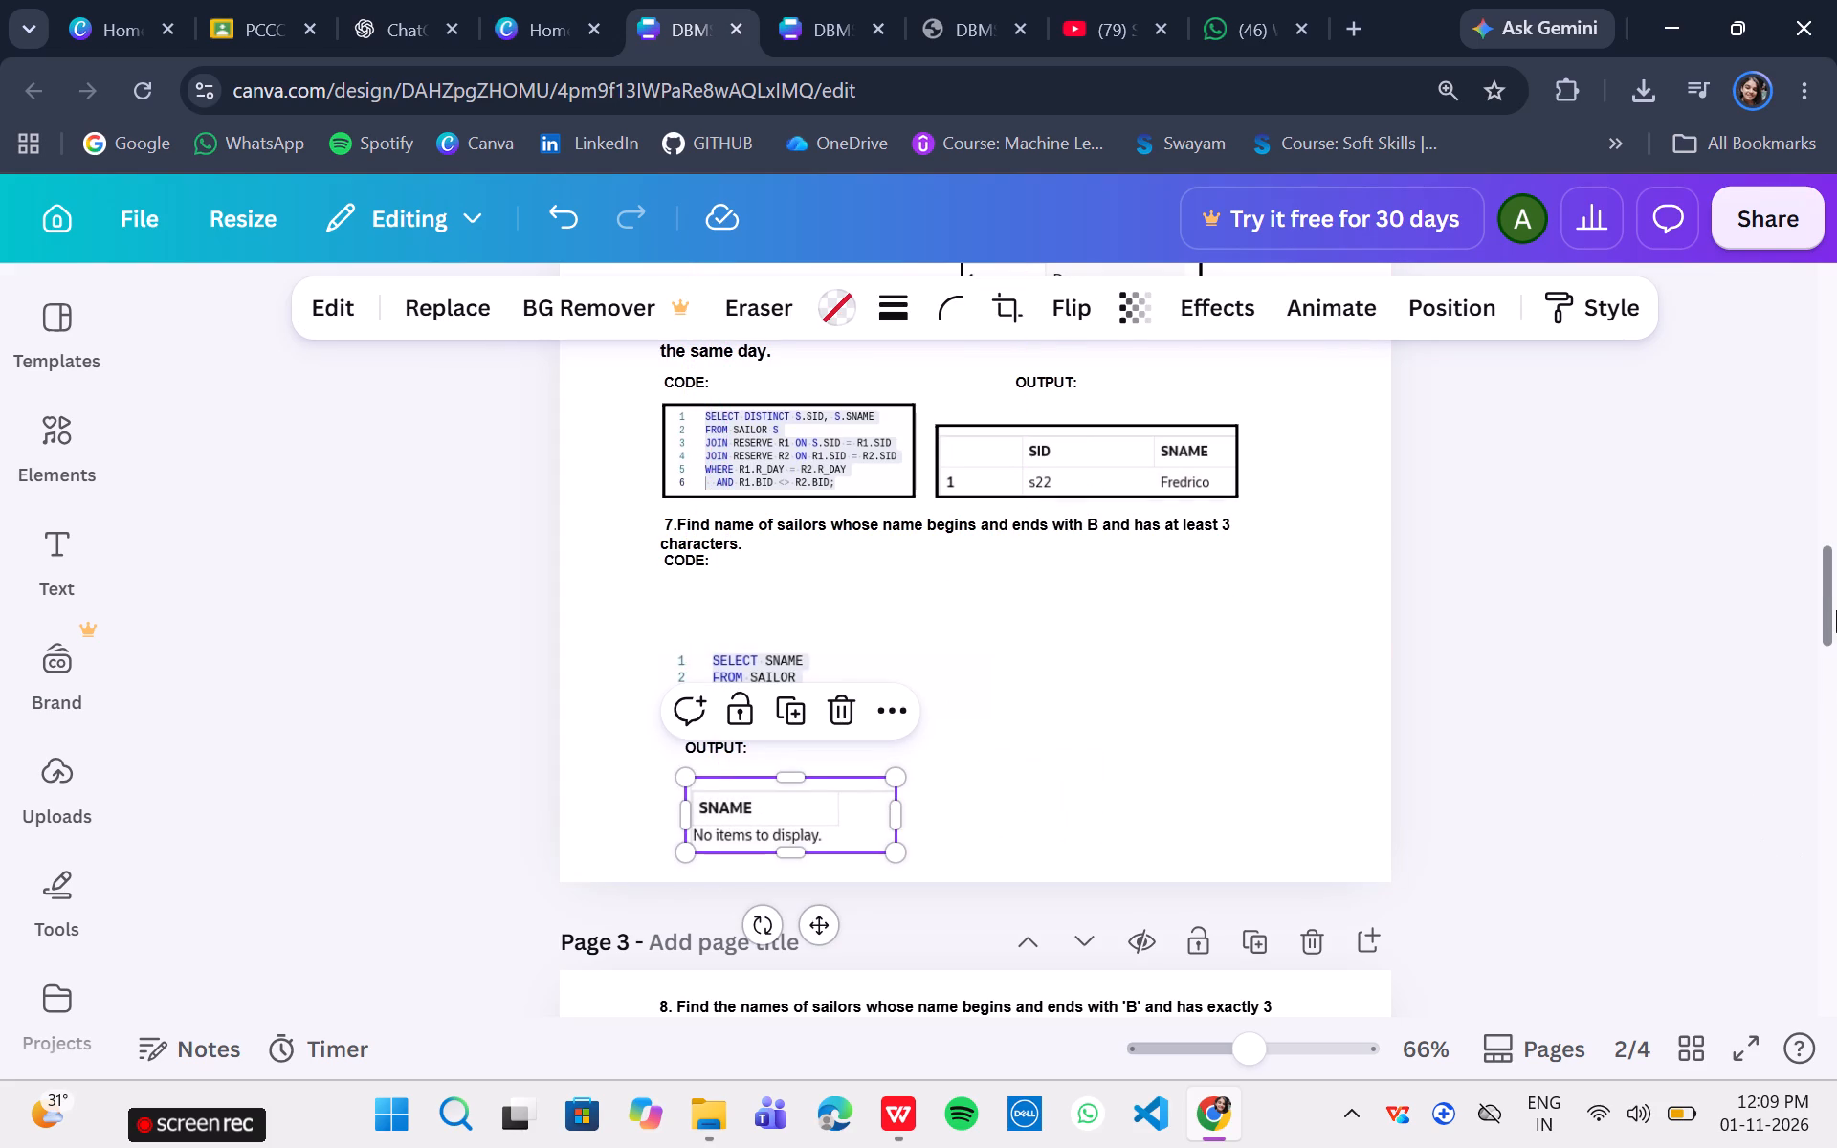
Move question 7's heading and CODE label down to sit directly above its code image.
drag(1836, 610, 1836, 587)
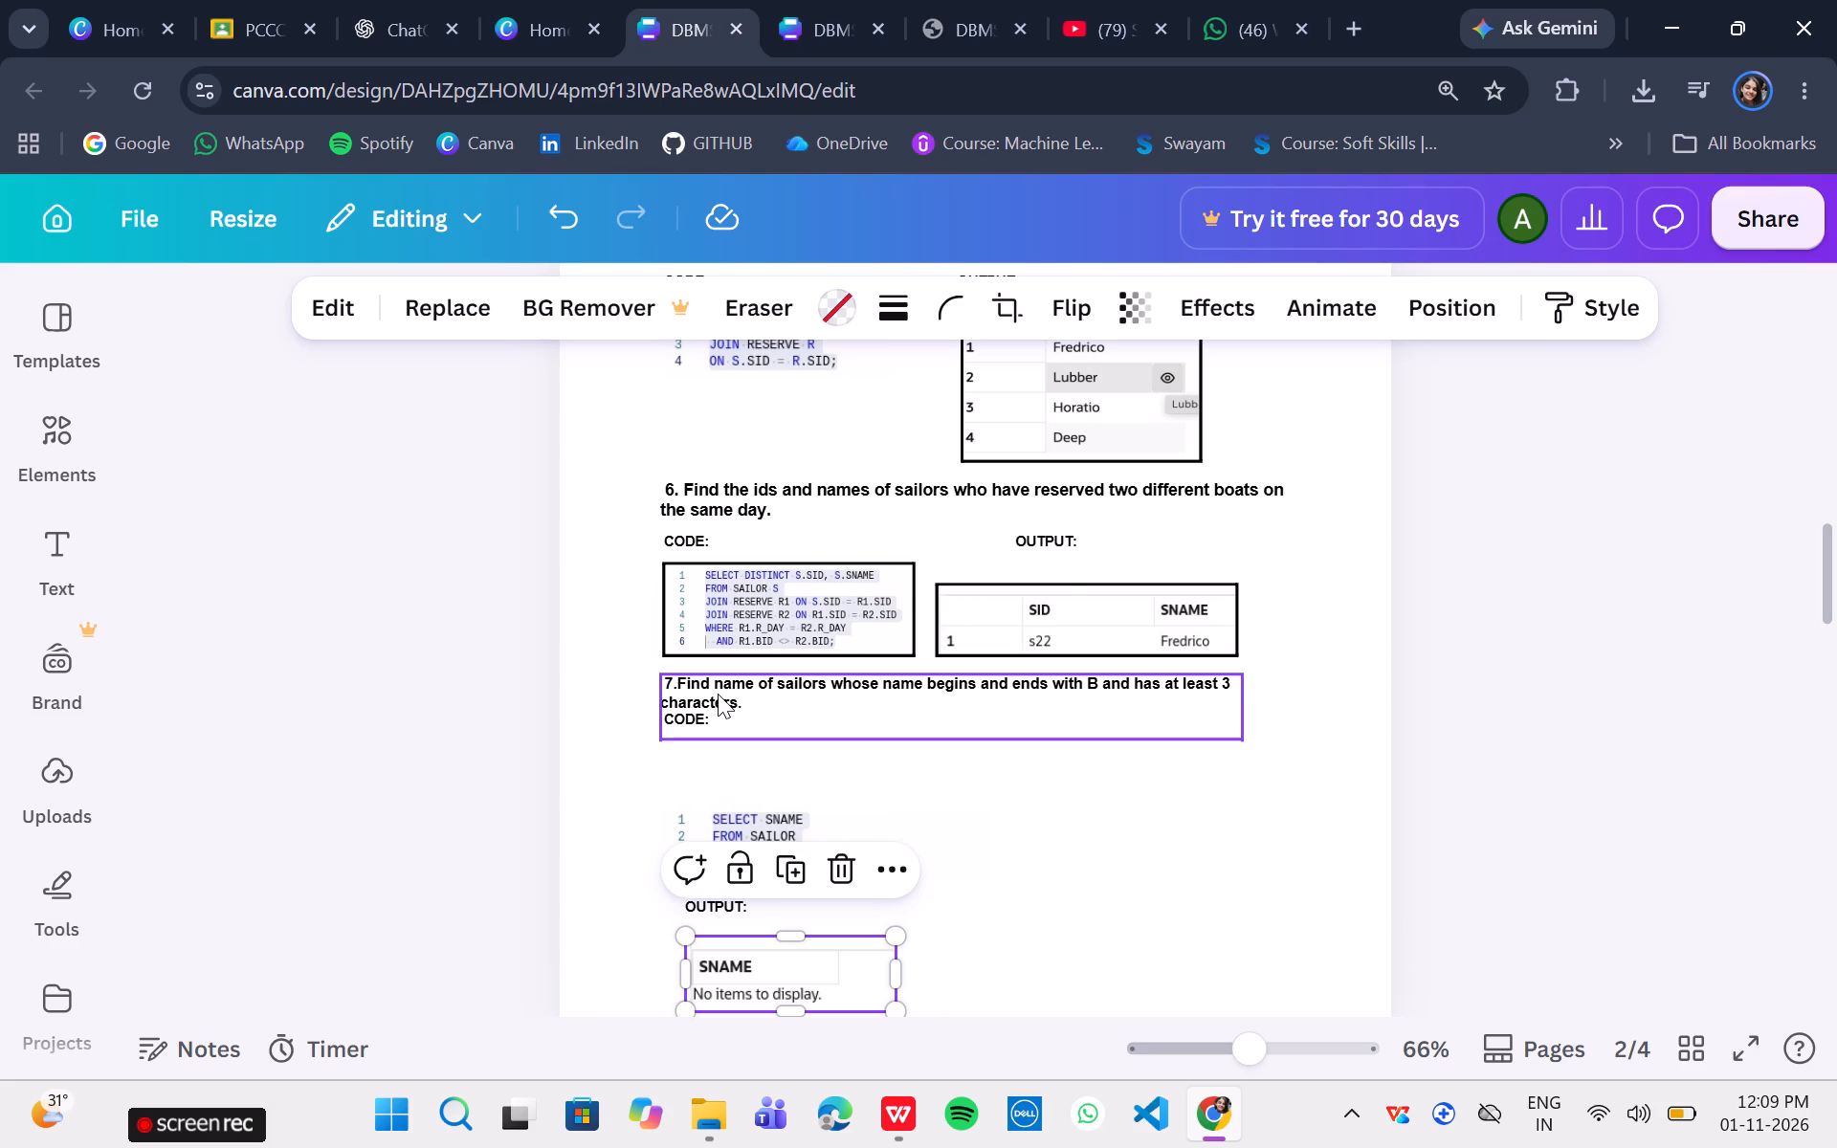
drag(718, 694, 717, 765)
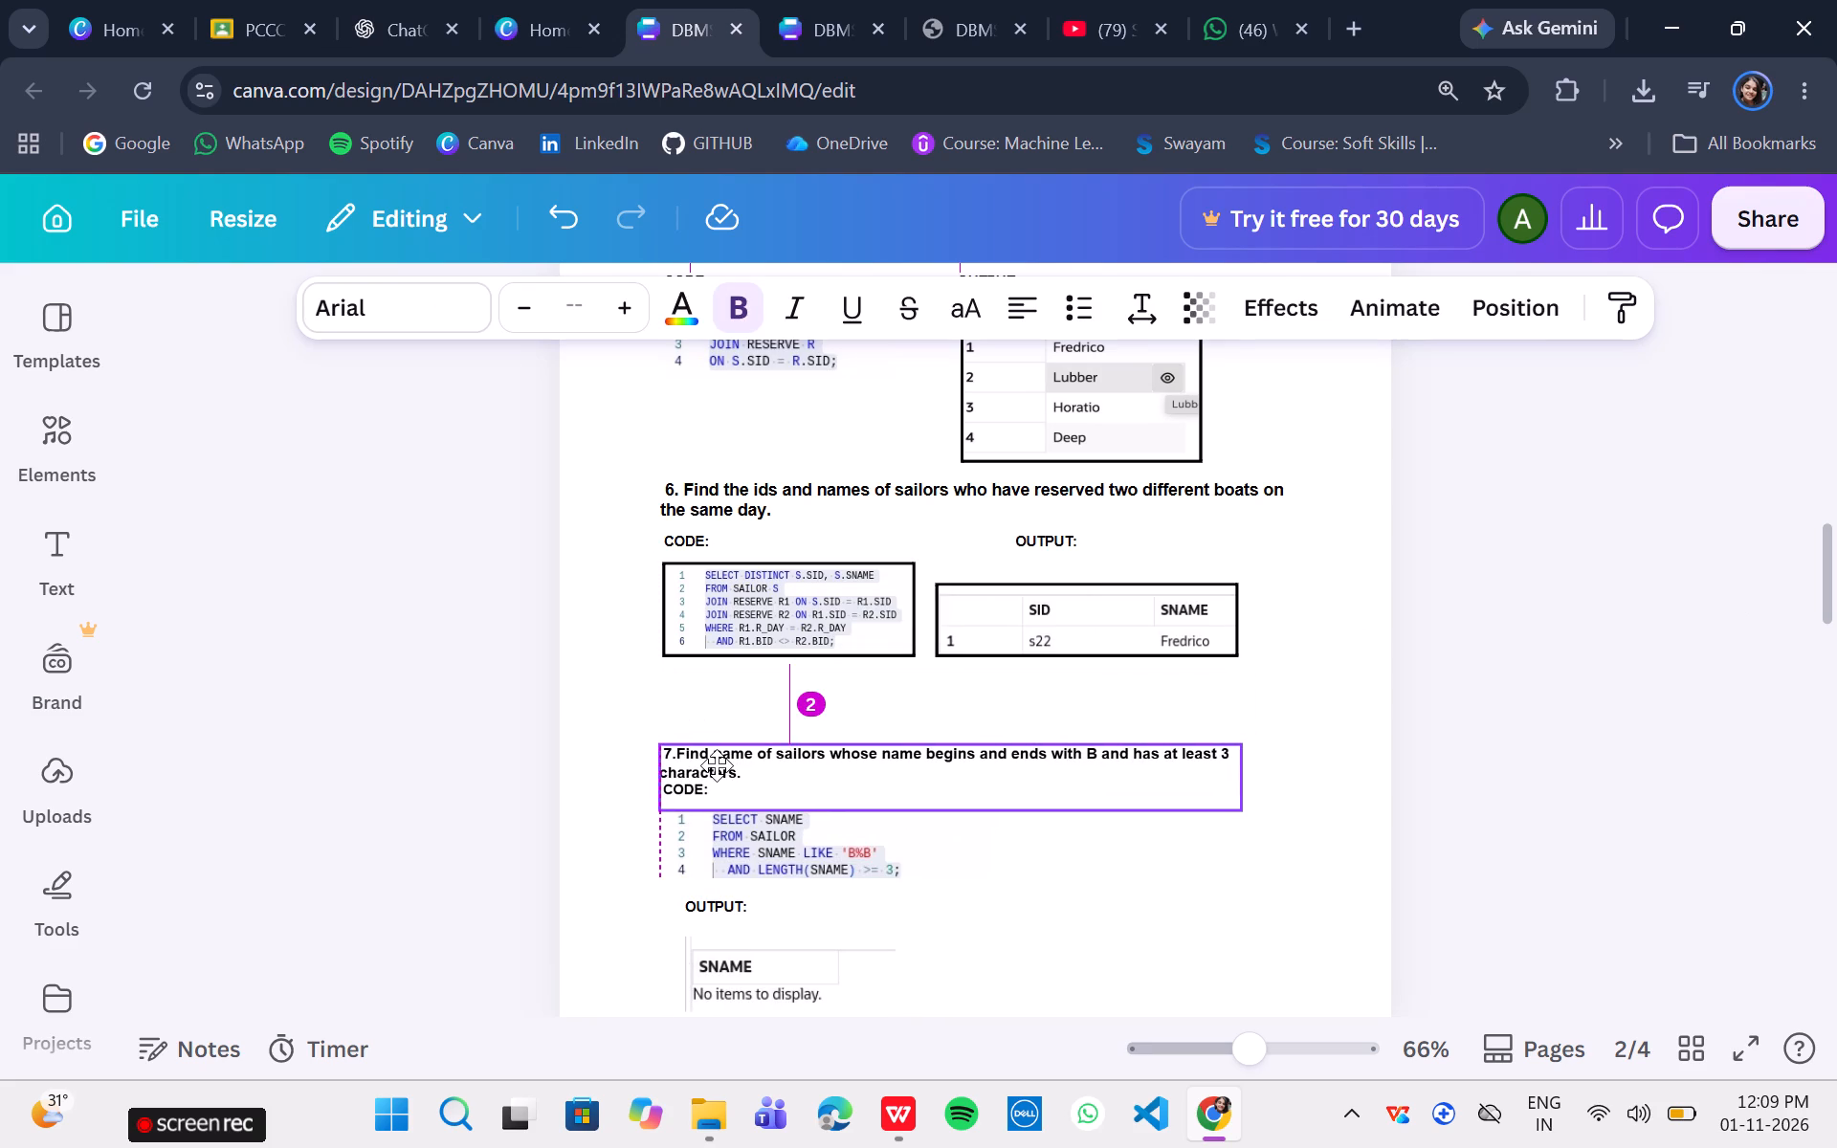
drag(717, 765, 716, 765)
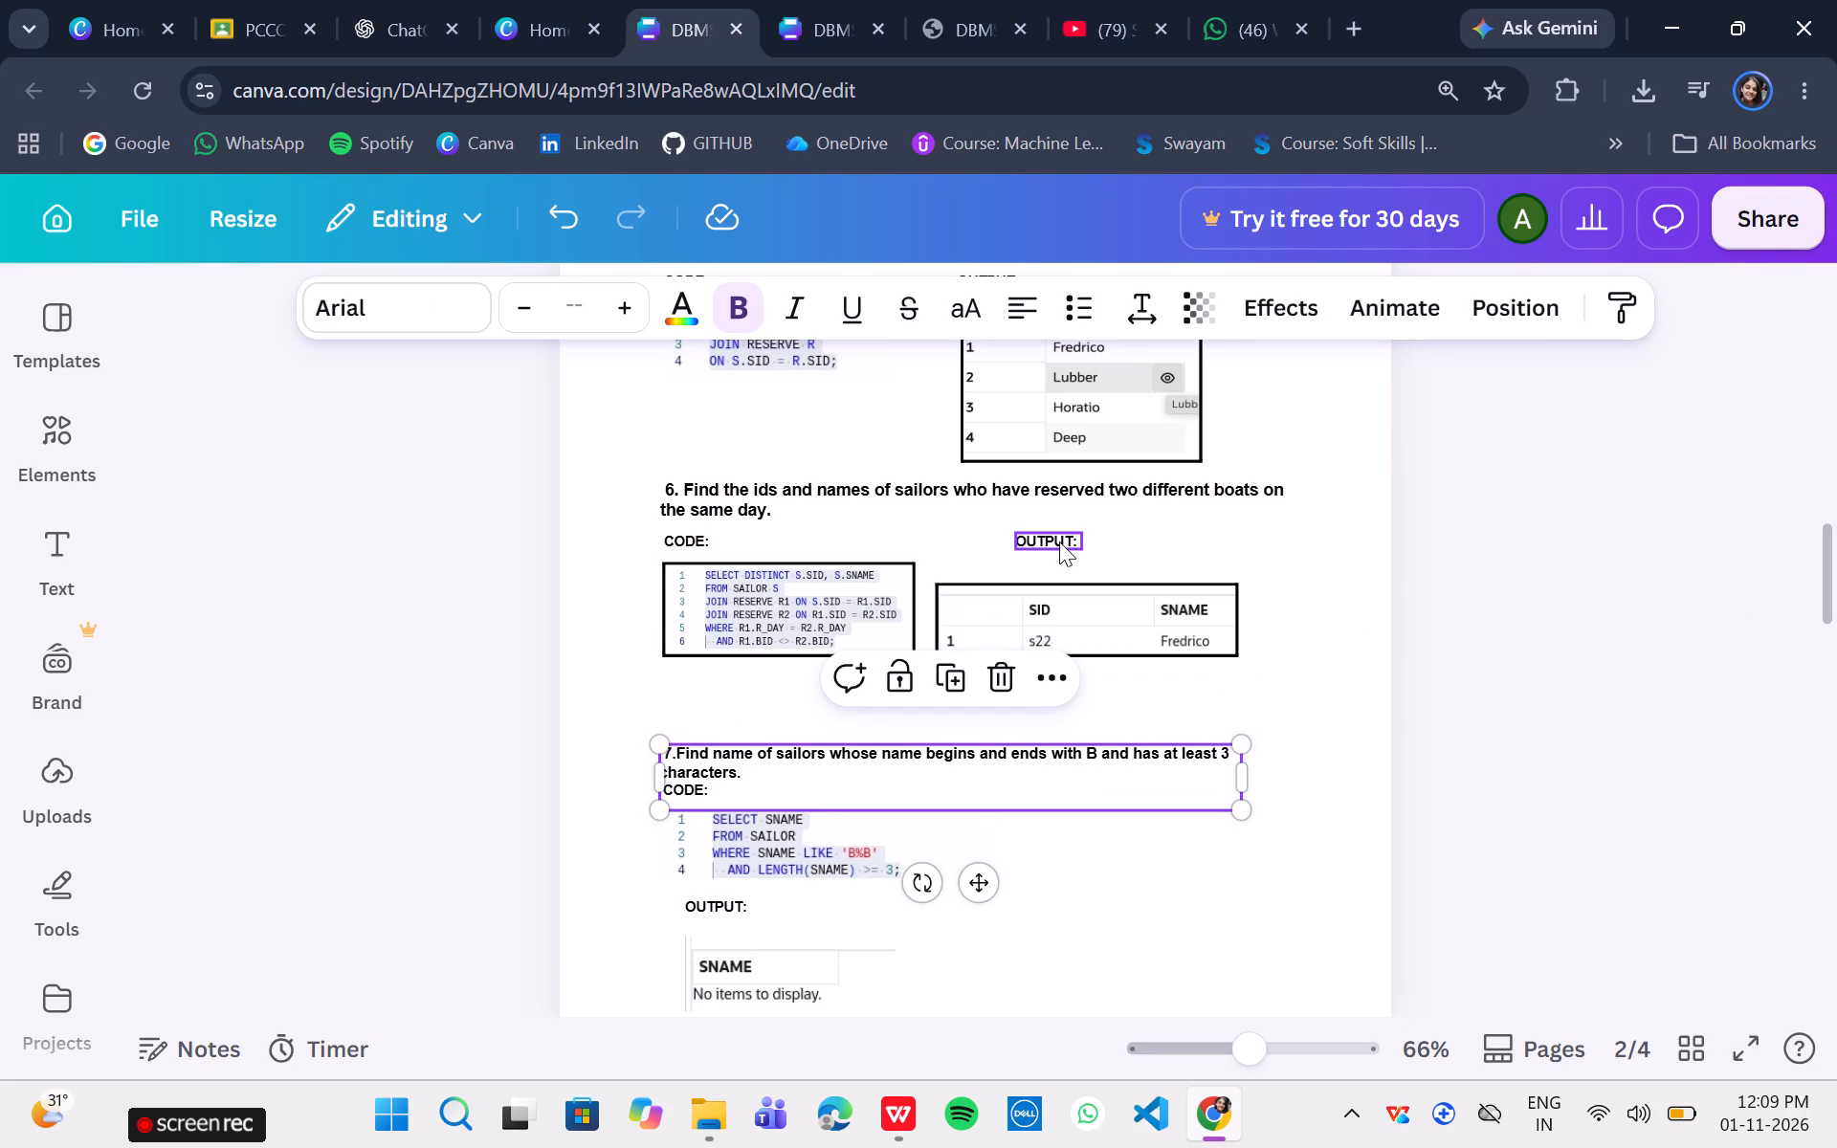
Move question 6's OUTPUT label to just beneath its code image, near the page's left margin.
drag(1059, 541, 784, 667)
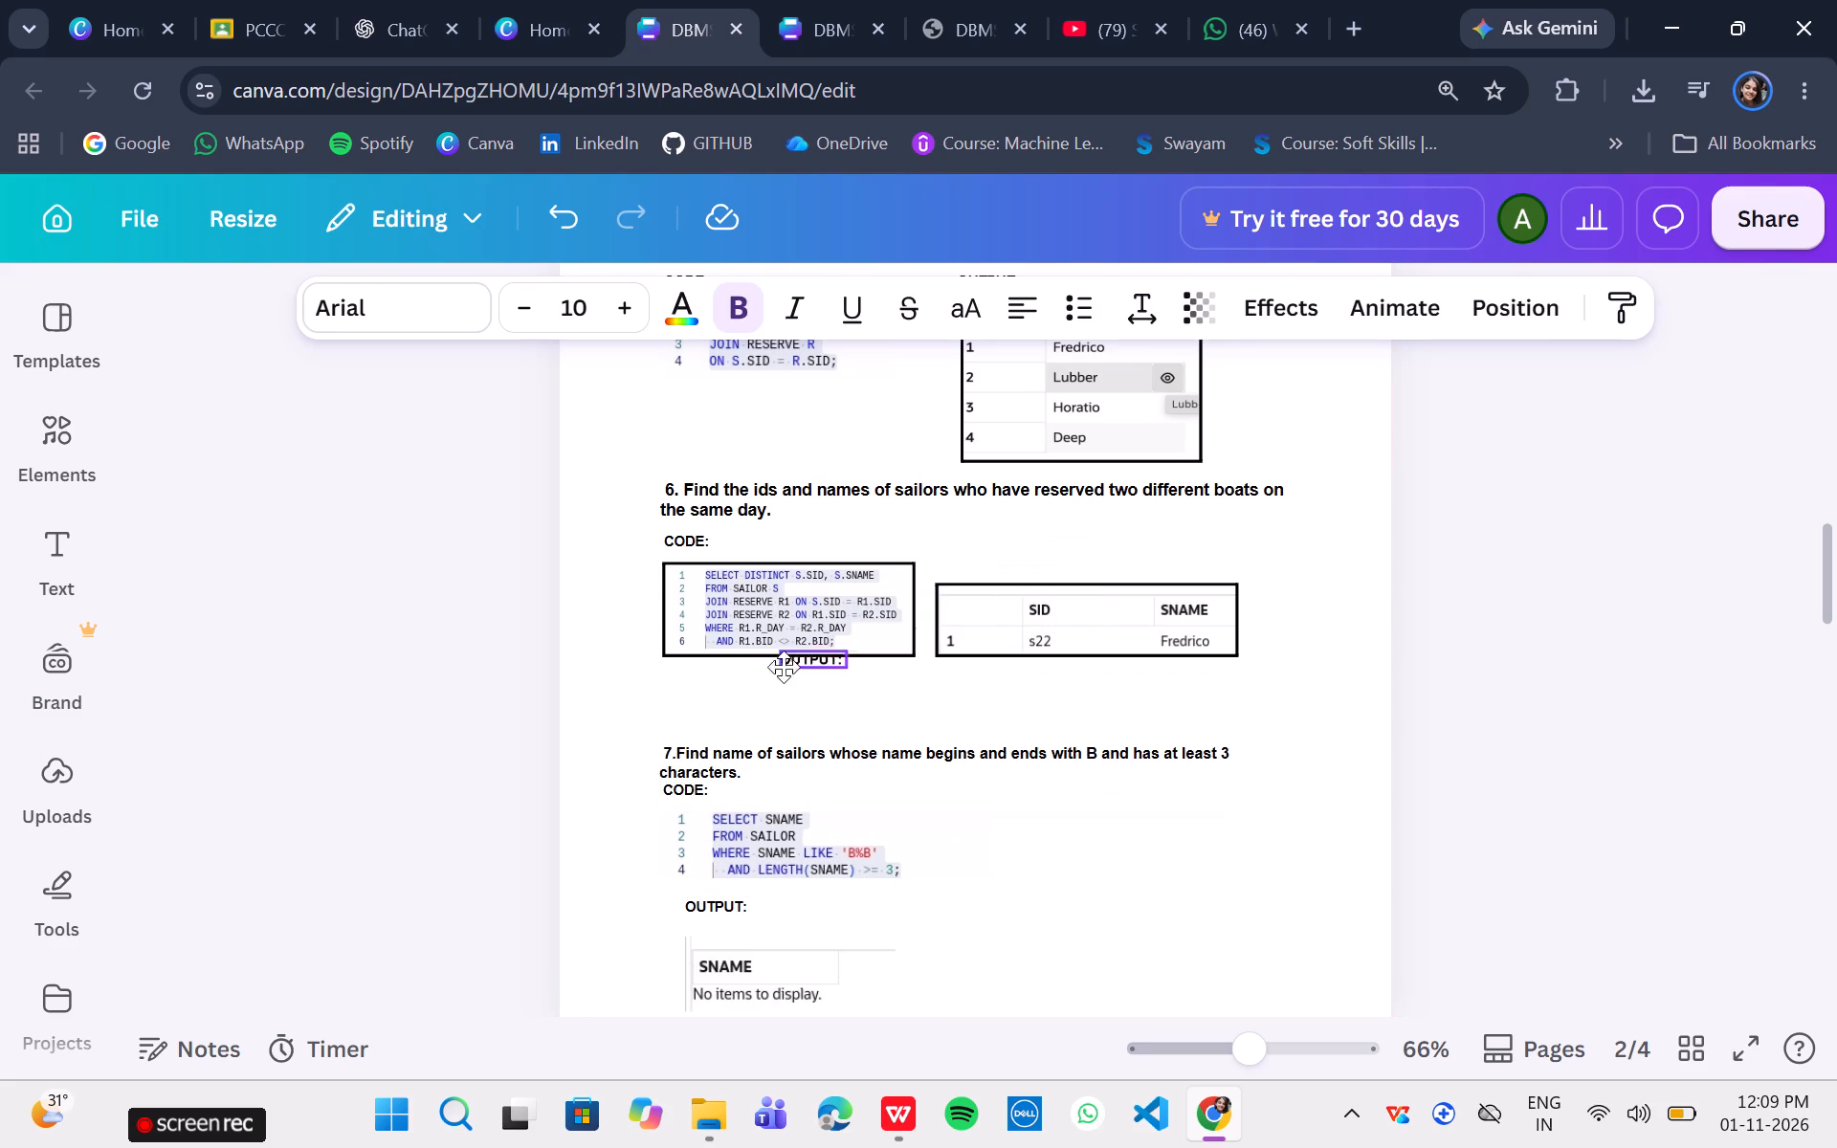
drag(784, 667, 713, 687)
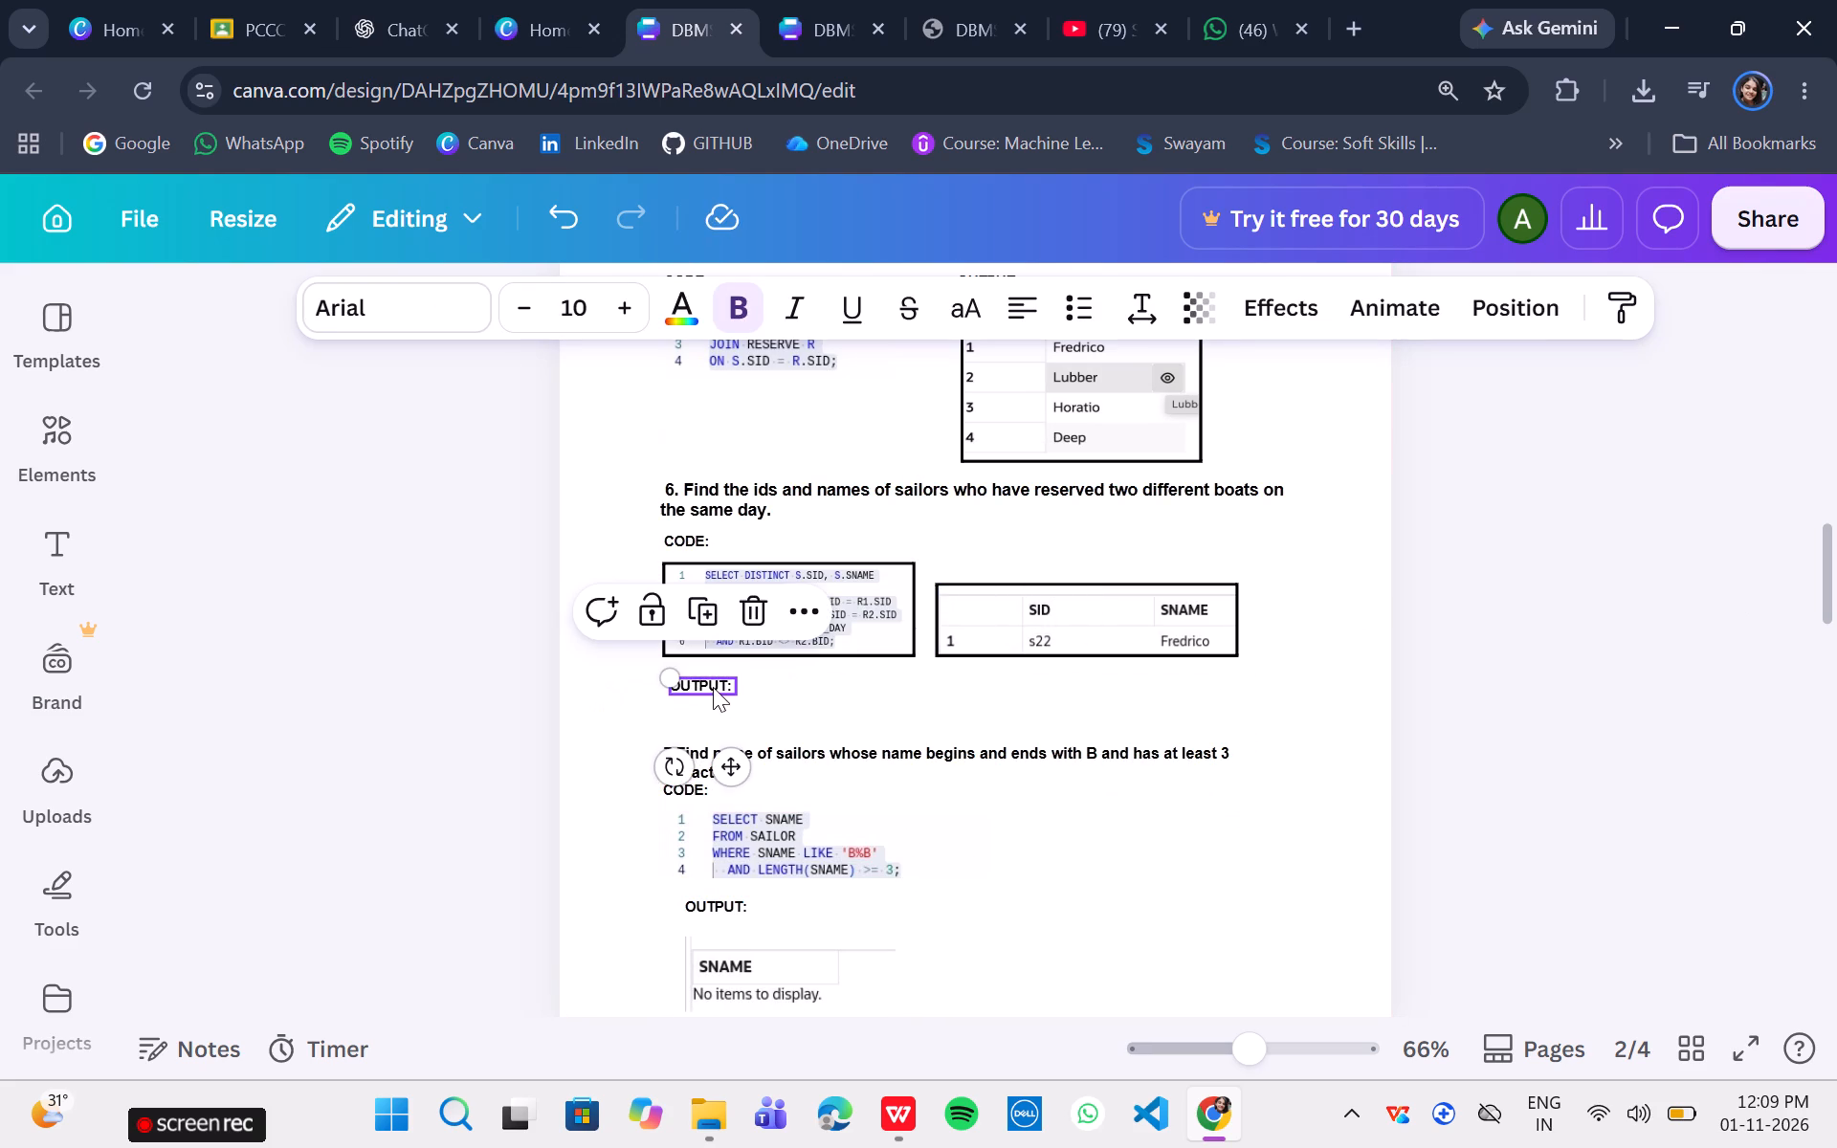
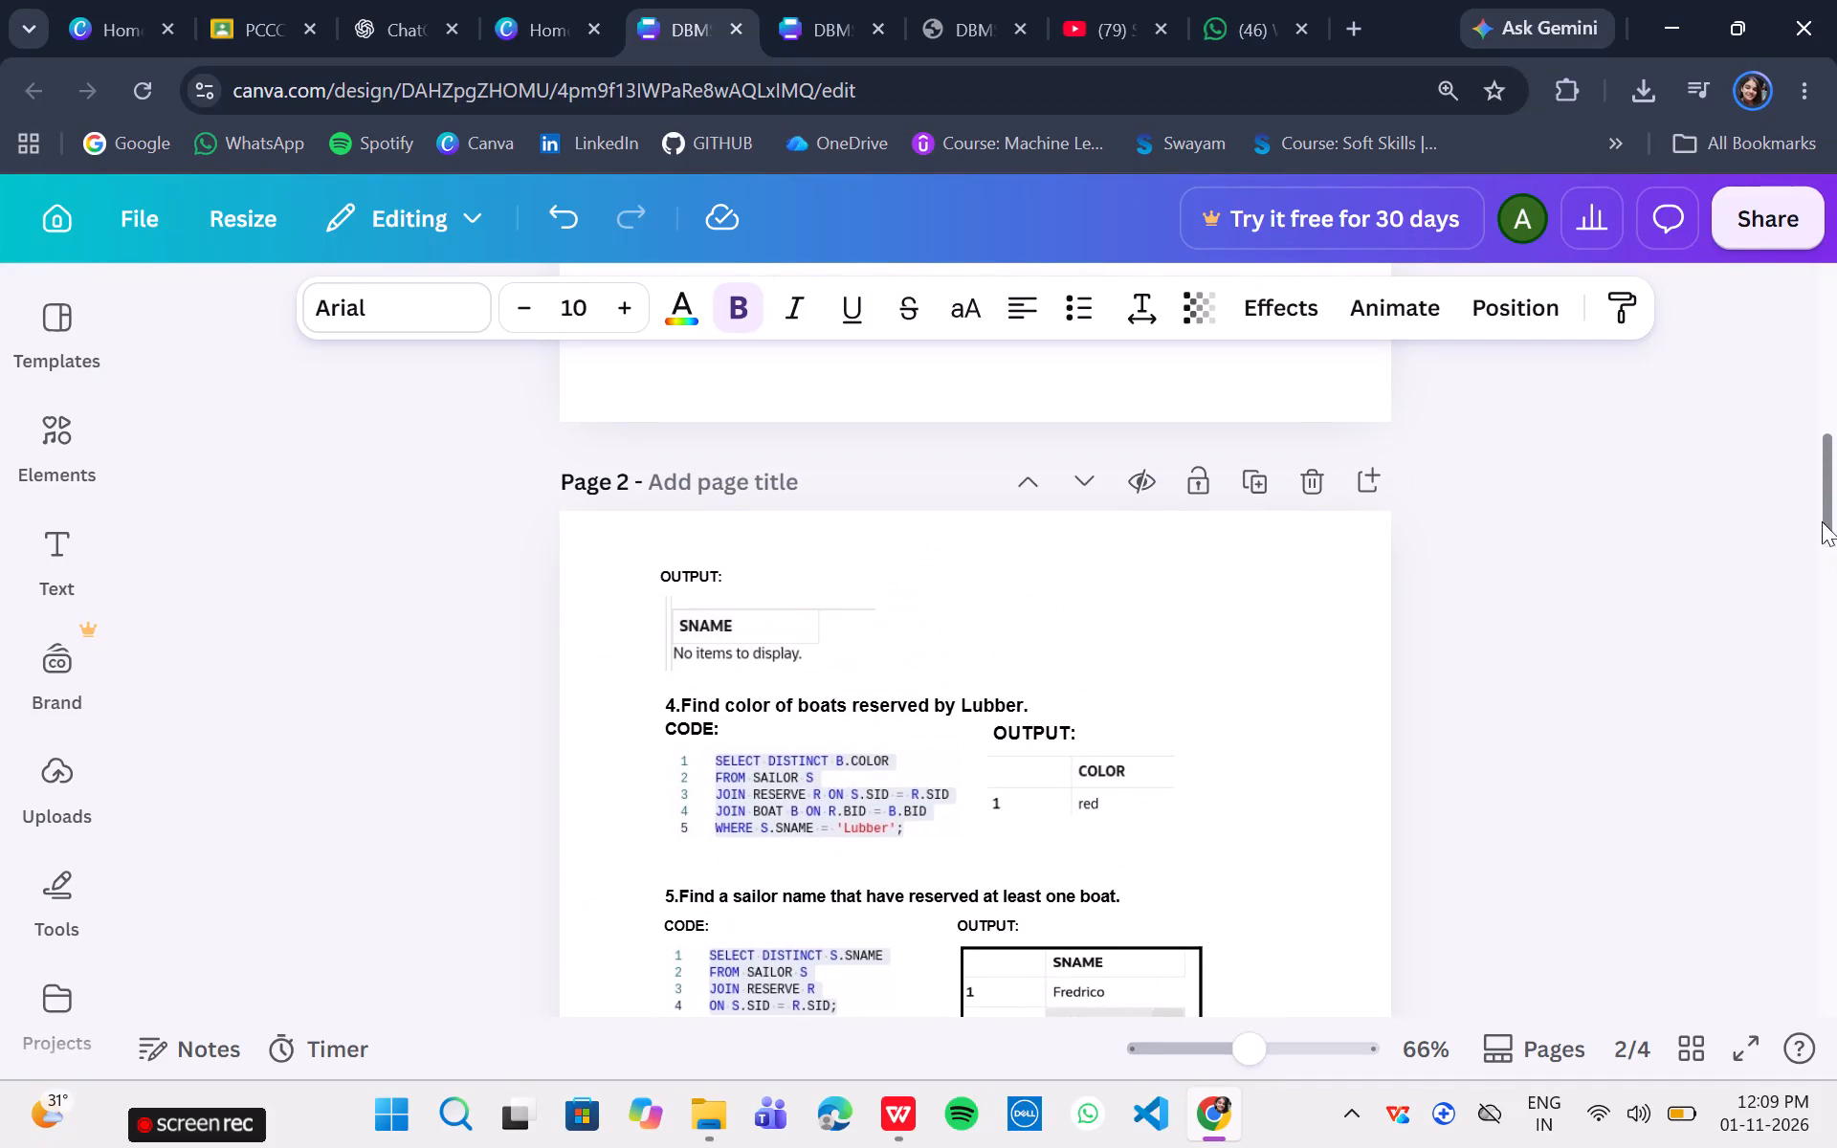
Shift question 3's SNAME result and question 4's heading, CODE label and code image slightly up to tighten the spacing on page 2.
click(735, 627)
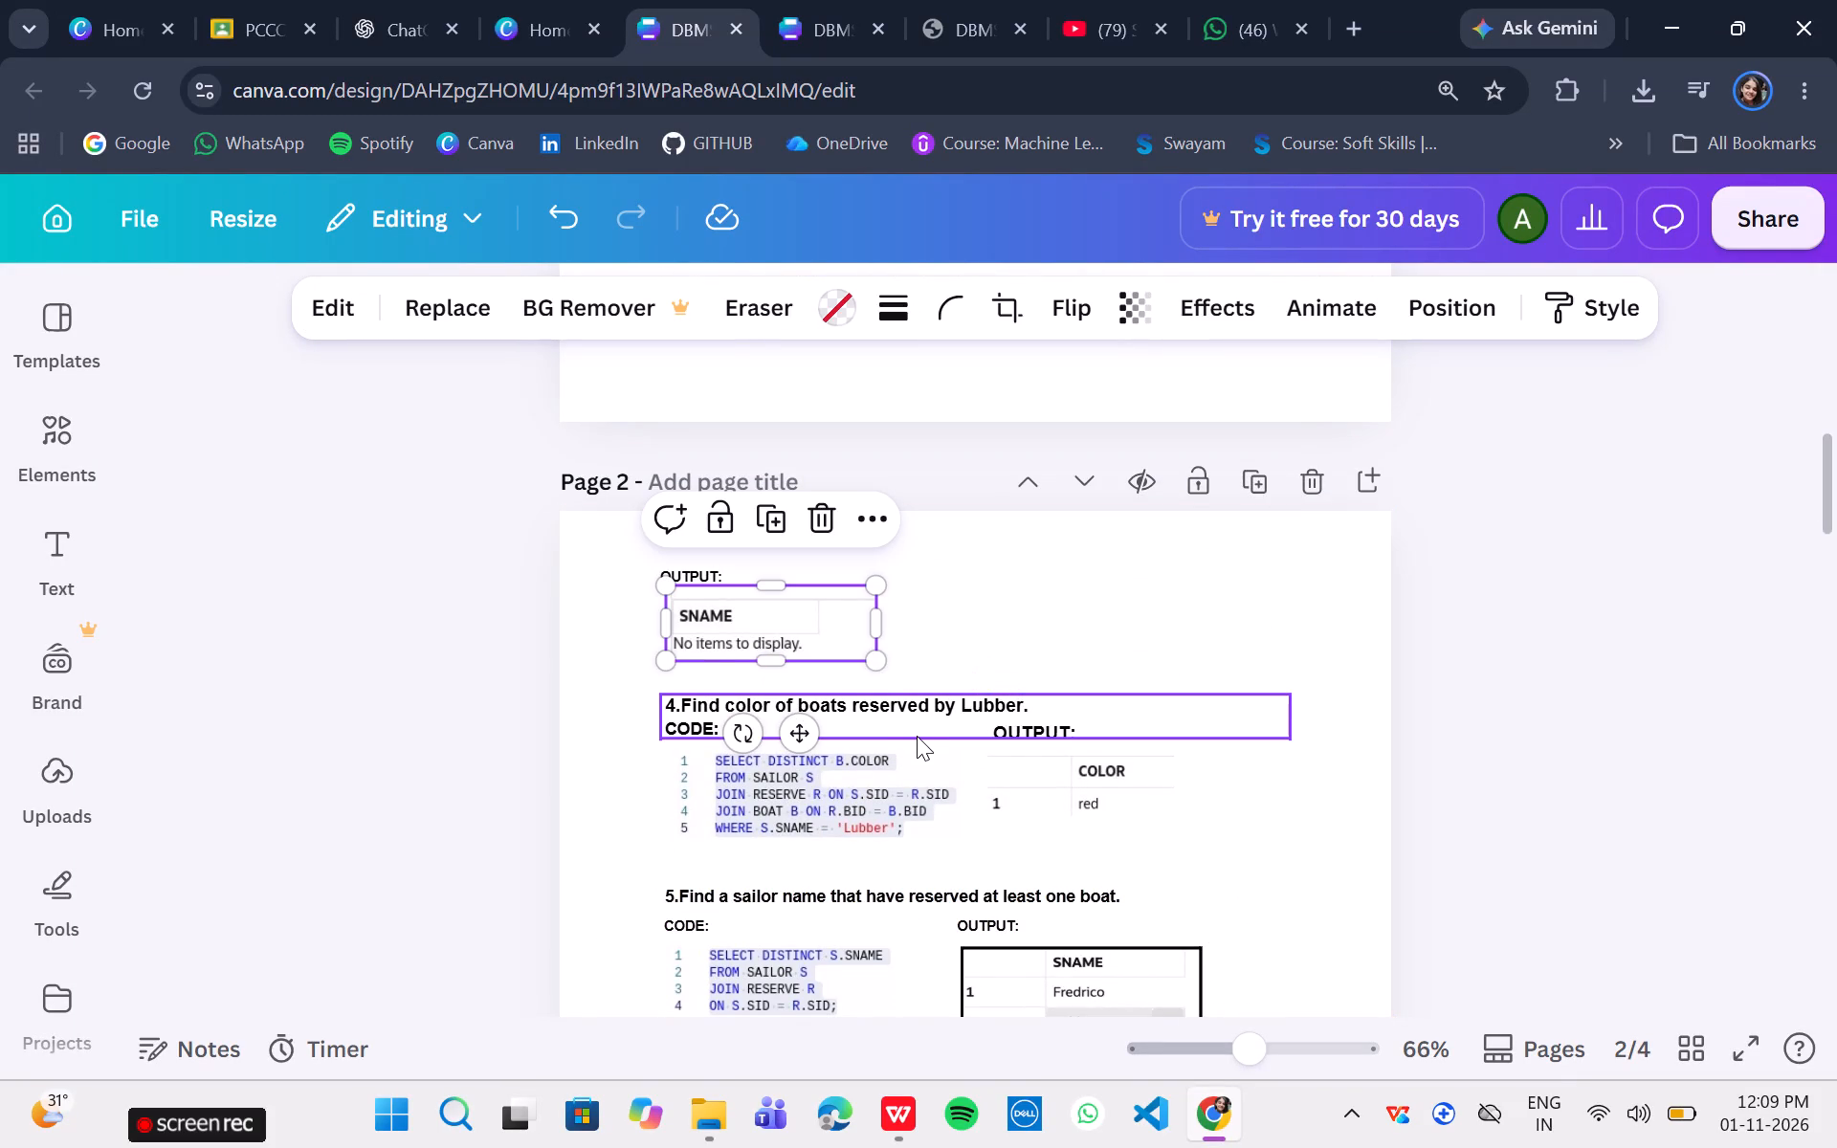
drag(917, 736, 913, 714)
drag(788, 807, 784, 791)
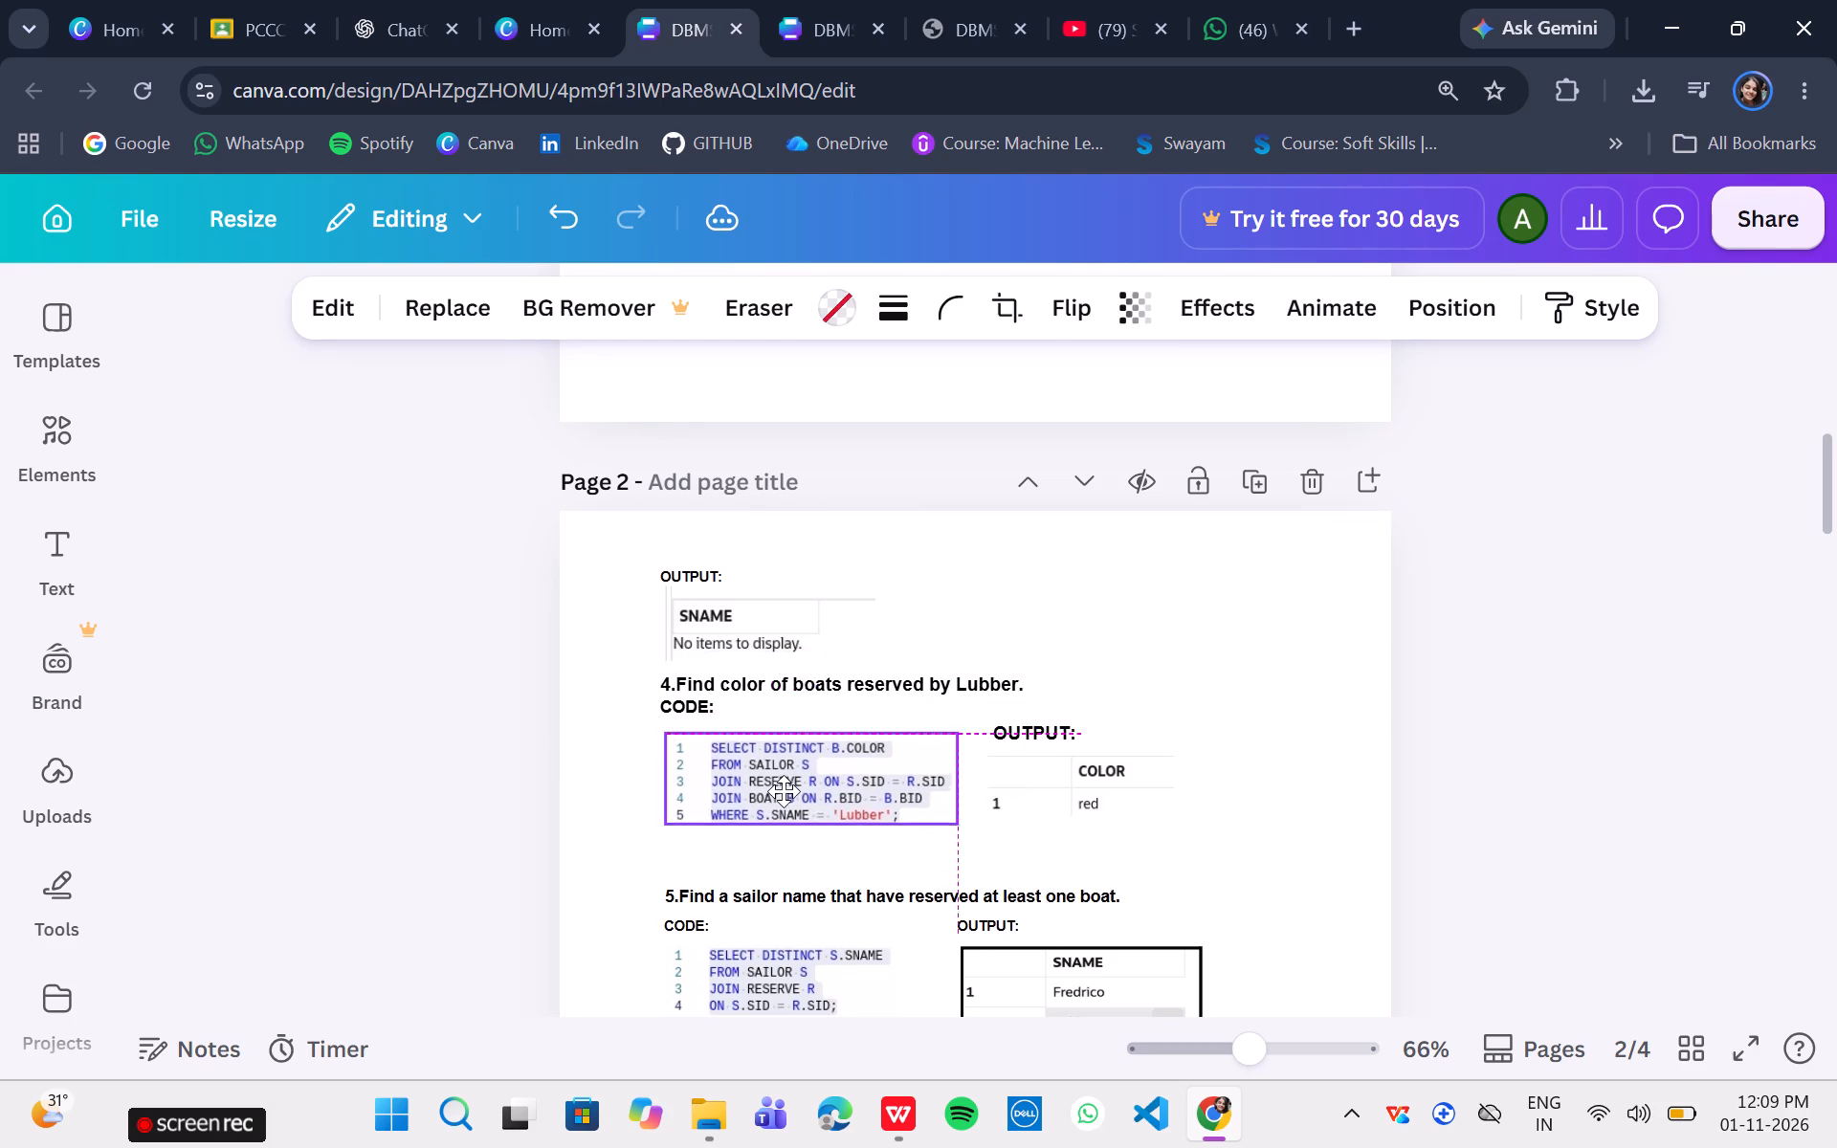
drag(784, 791, 788, 784)
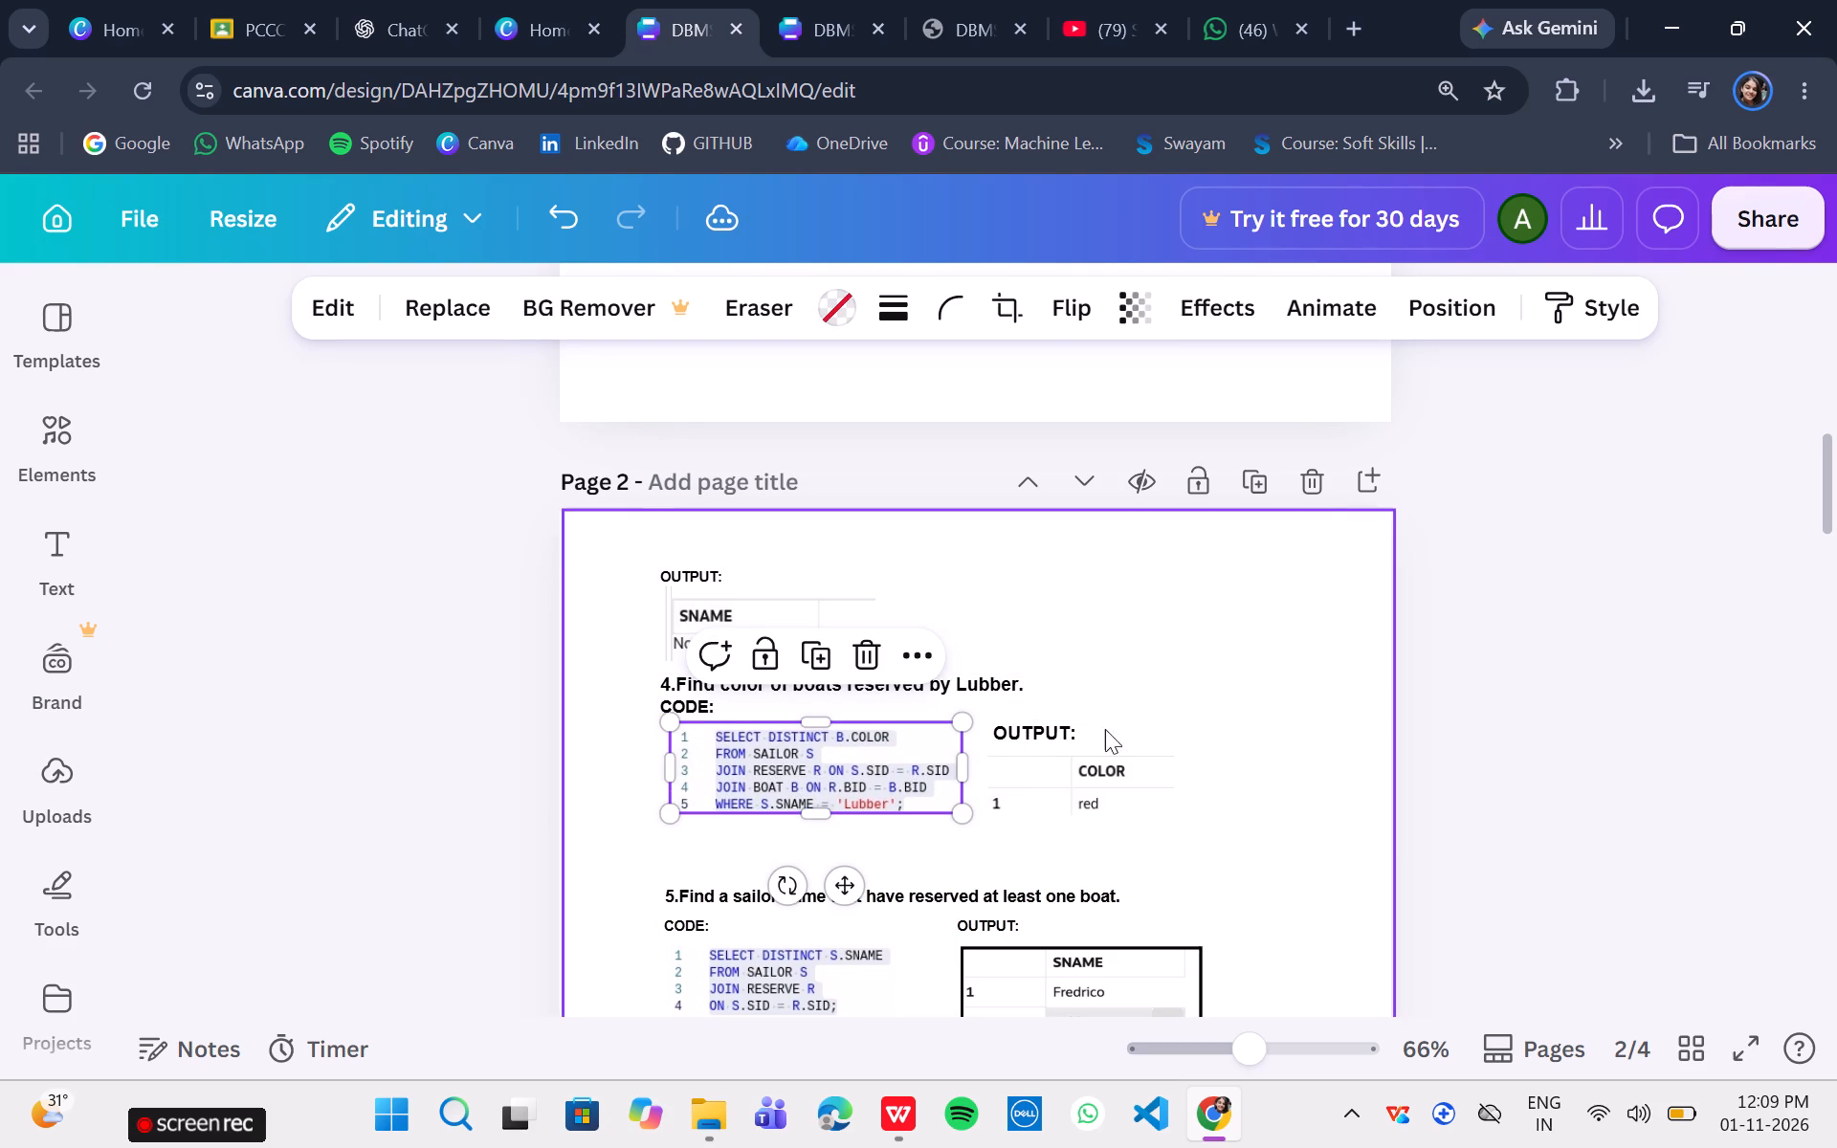
Move question 4's OUTPUT label beneath its code image, and place the COLOR result slightly enlarged beside the code.
drag(1052, 725, 729, 826)
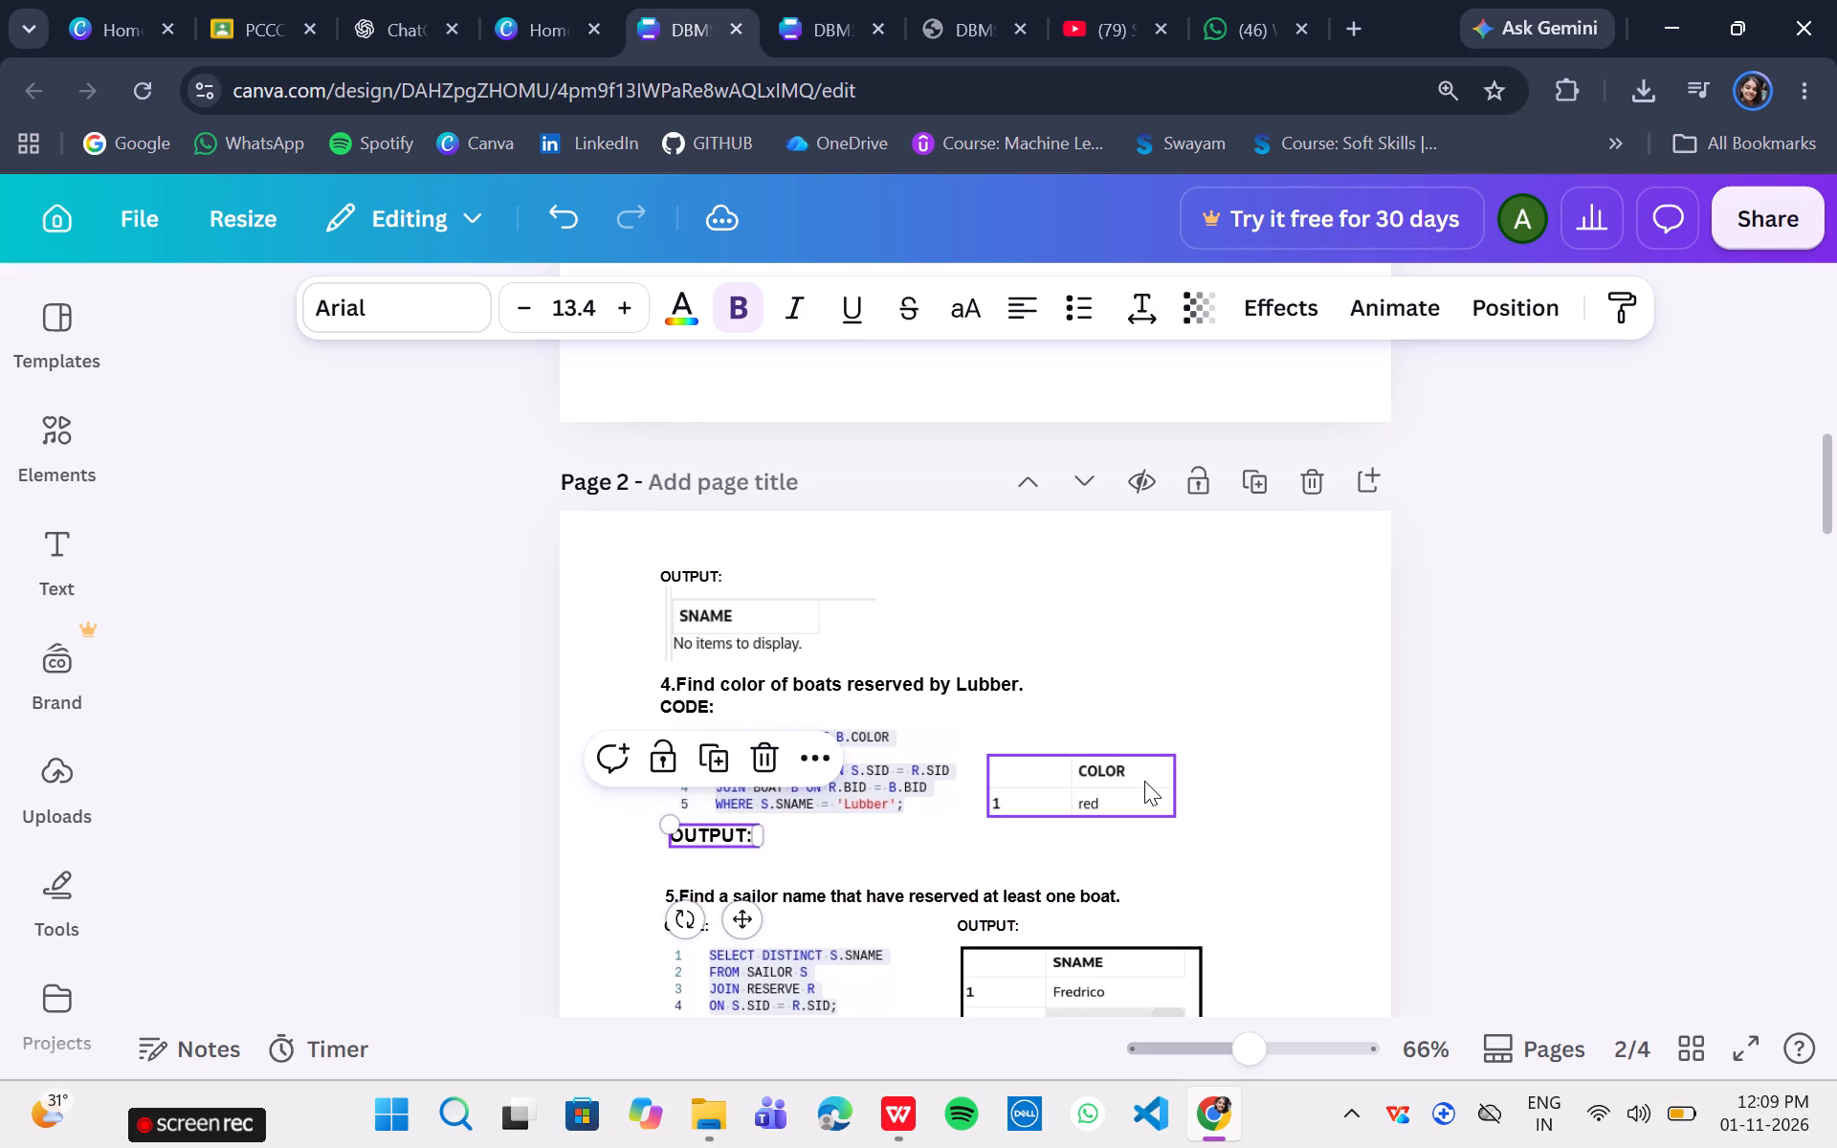
drag(1144, 781, 1088, 763)
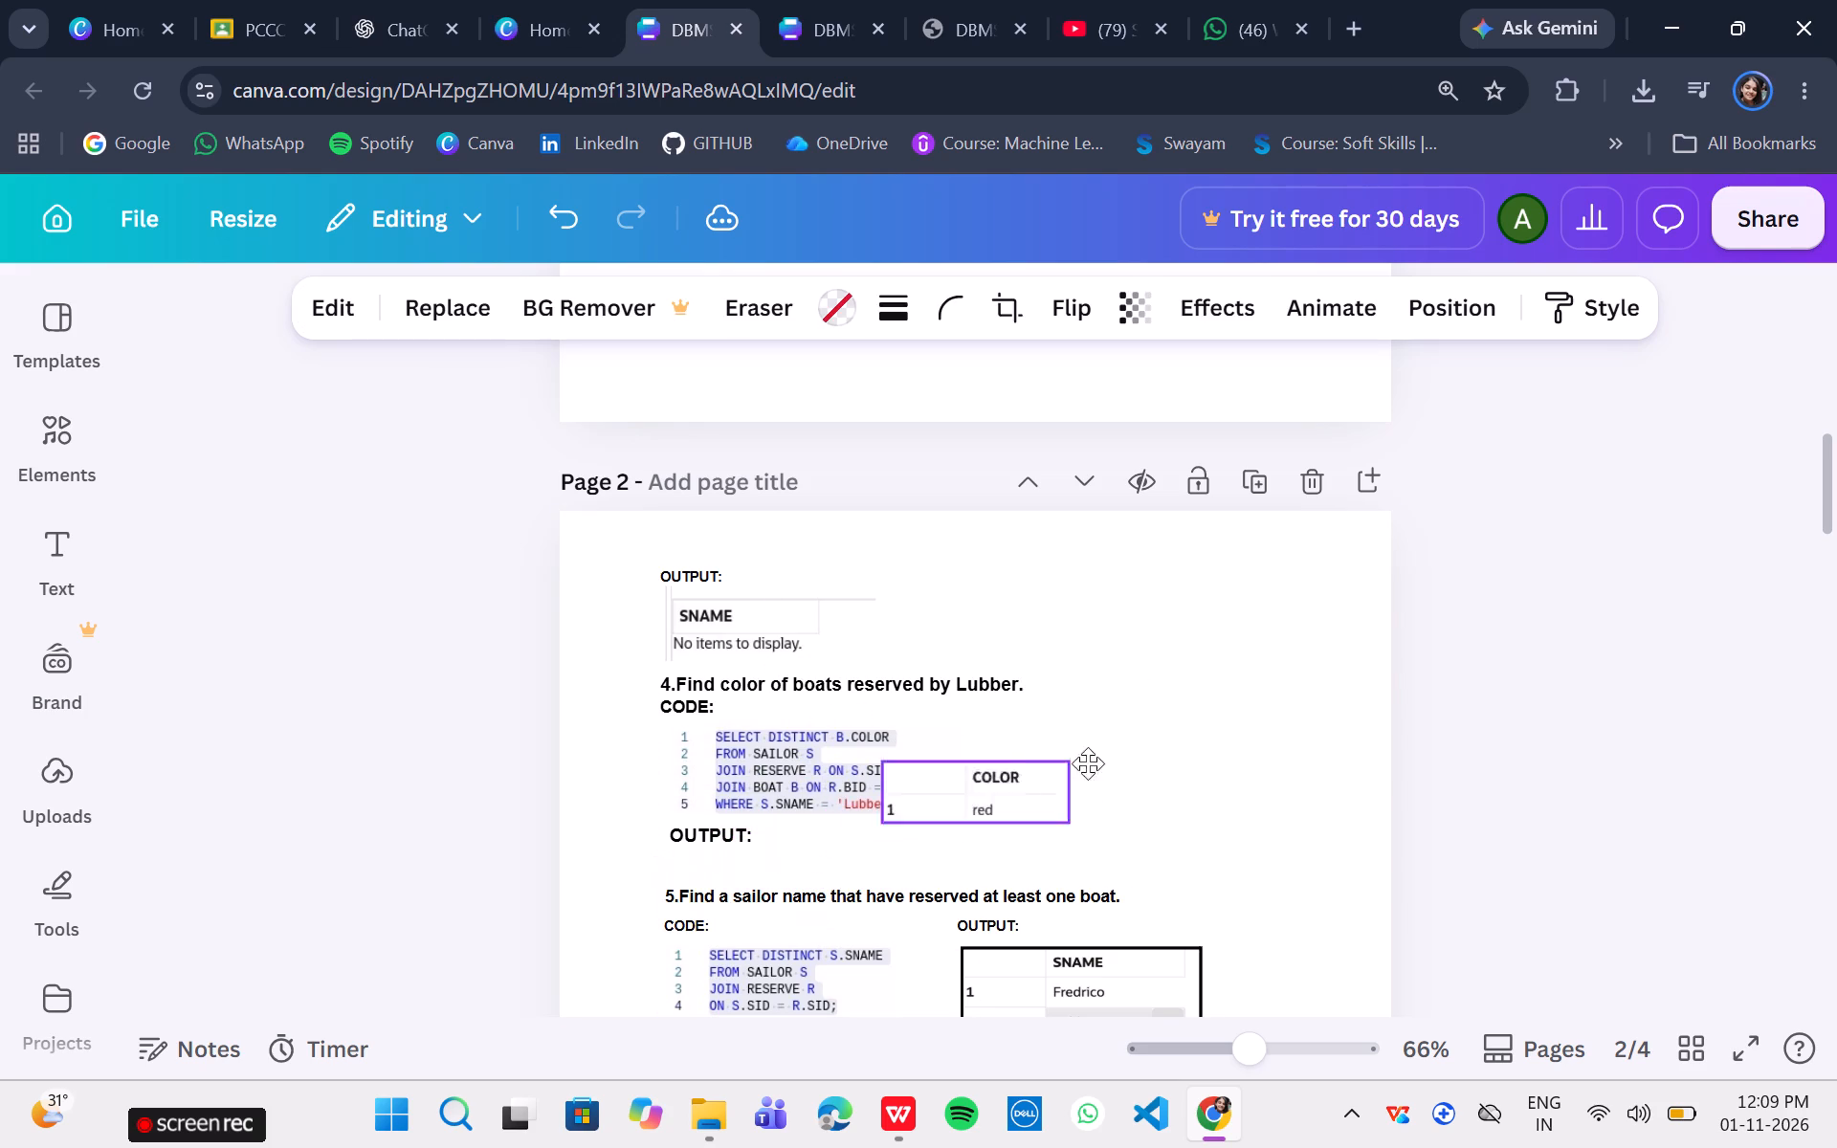
drag(1088, 763, 1192, 753)
drag(1229, 787, 1206, 768)
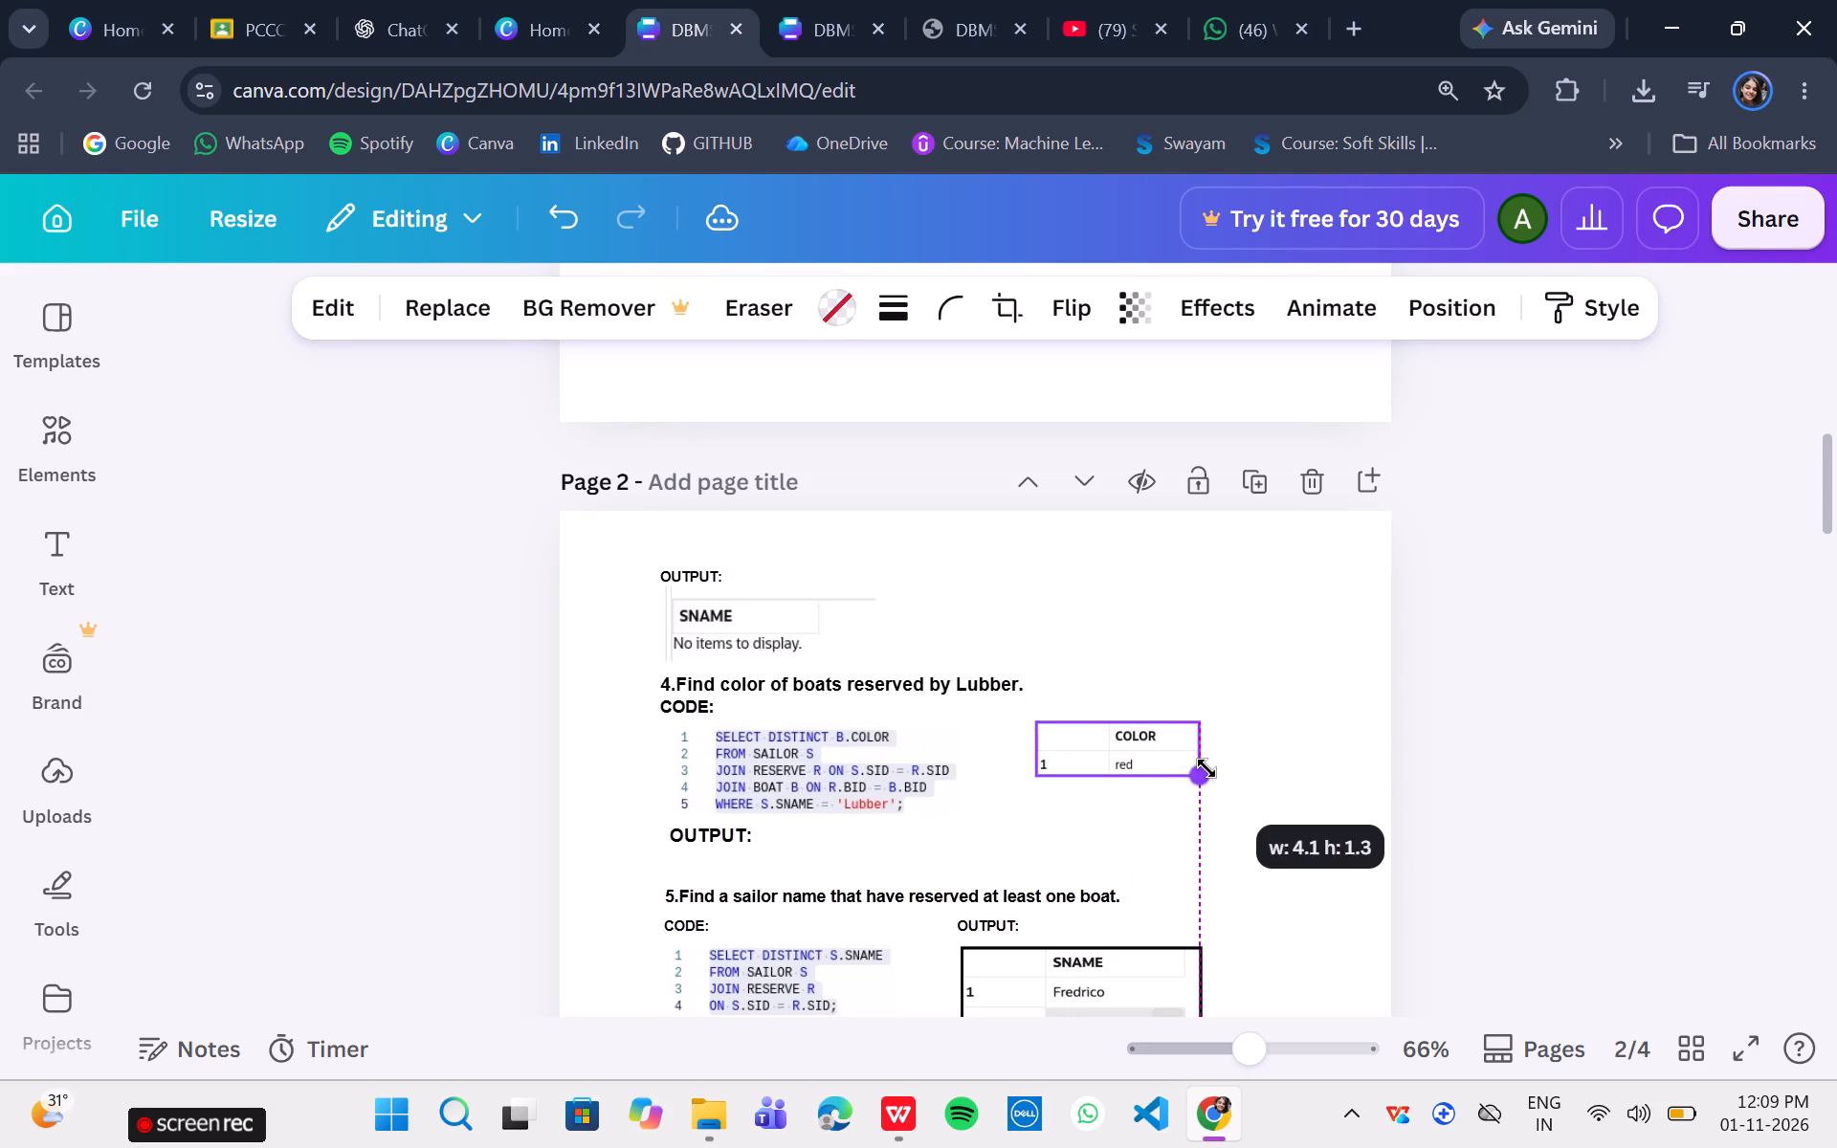
drag(1206, 768, 1201, 764)
drag(1189, 775, 1193, 780)
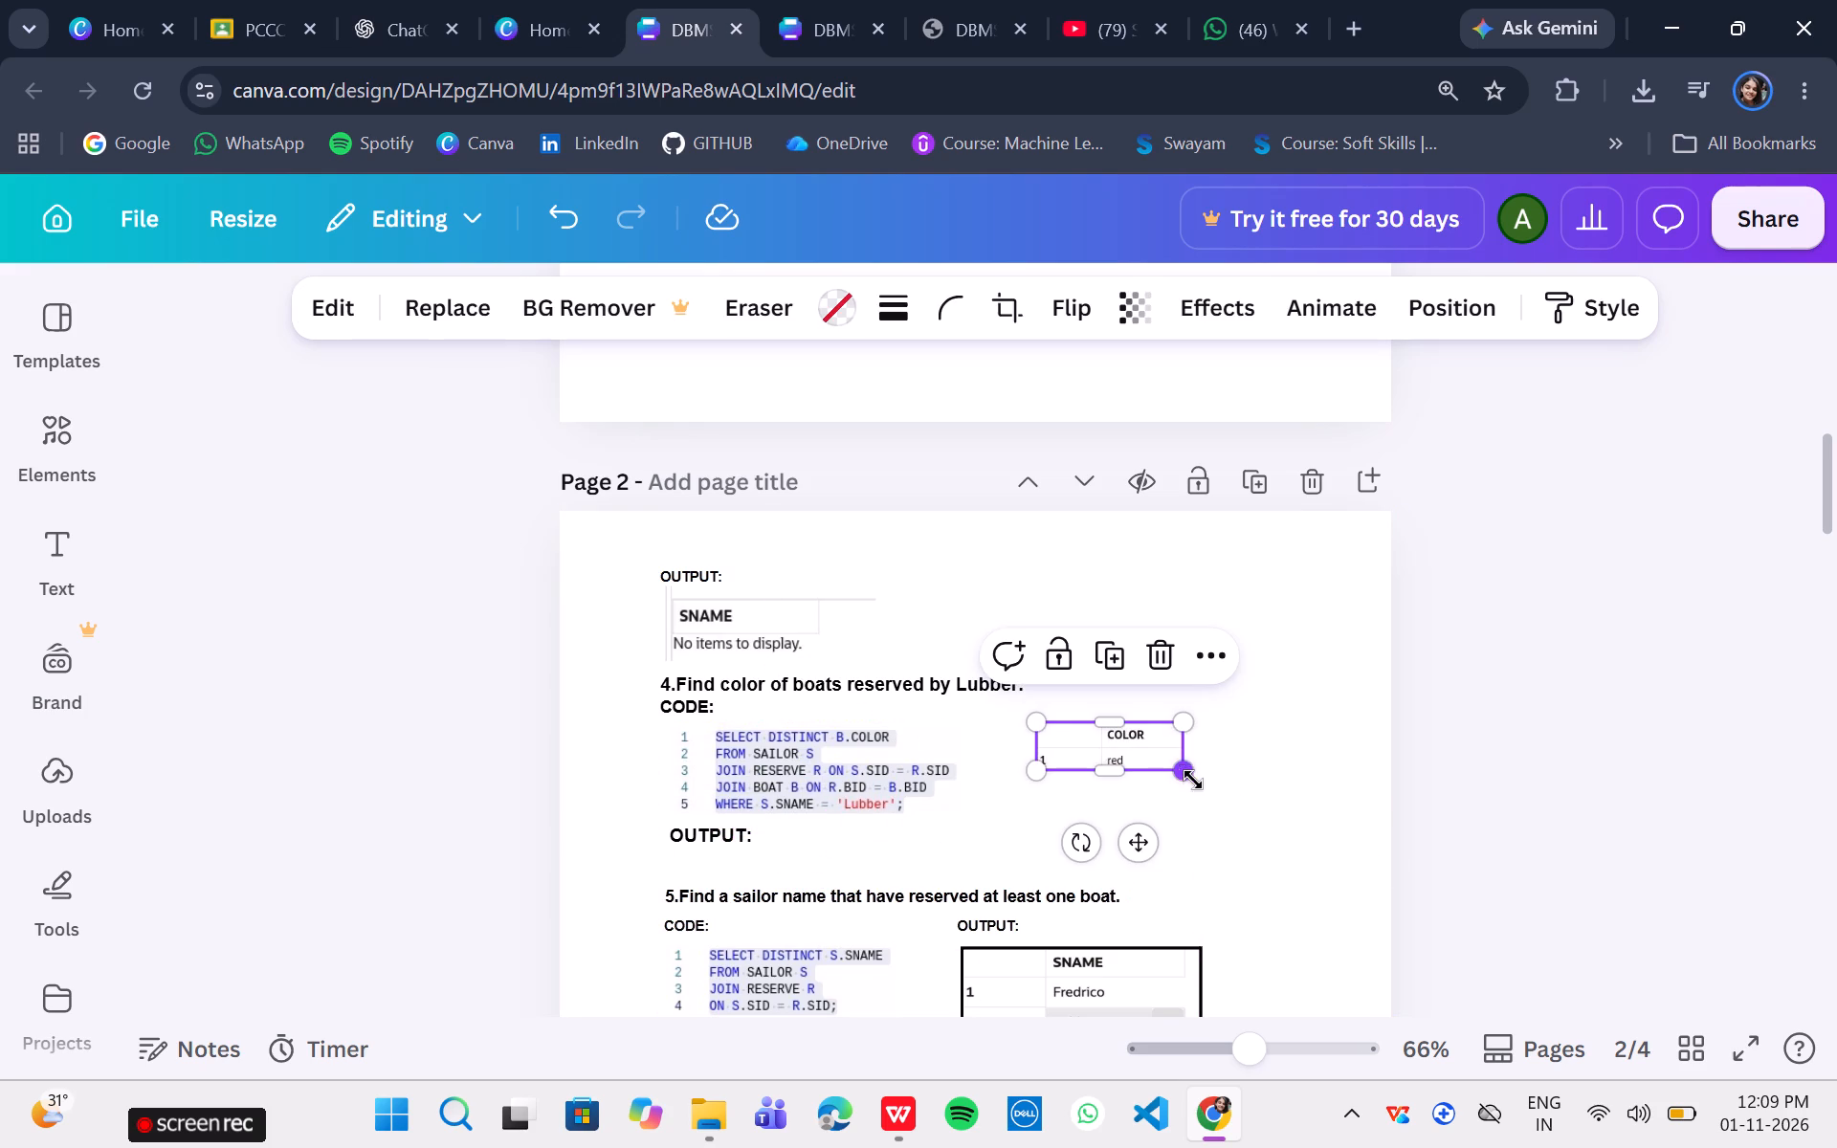
drag(1193, 780, 1246, 818)
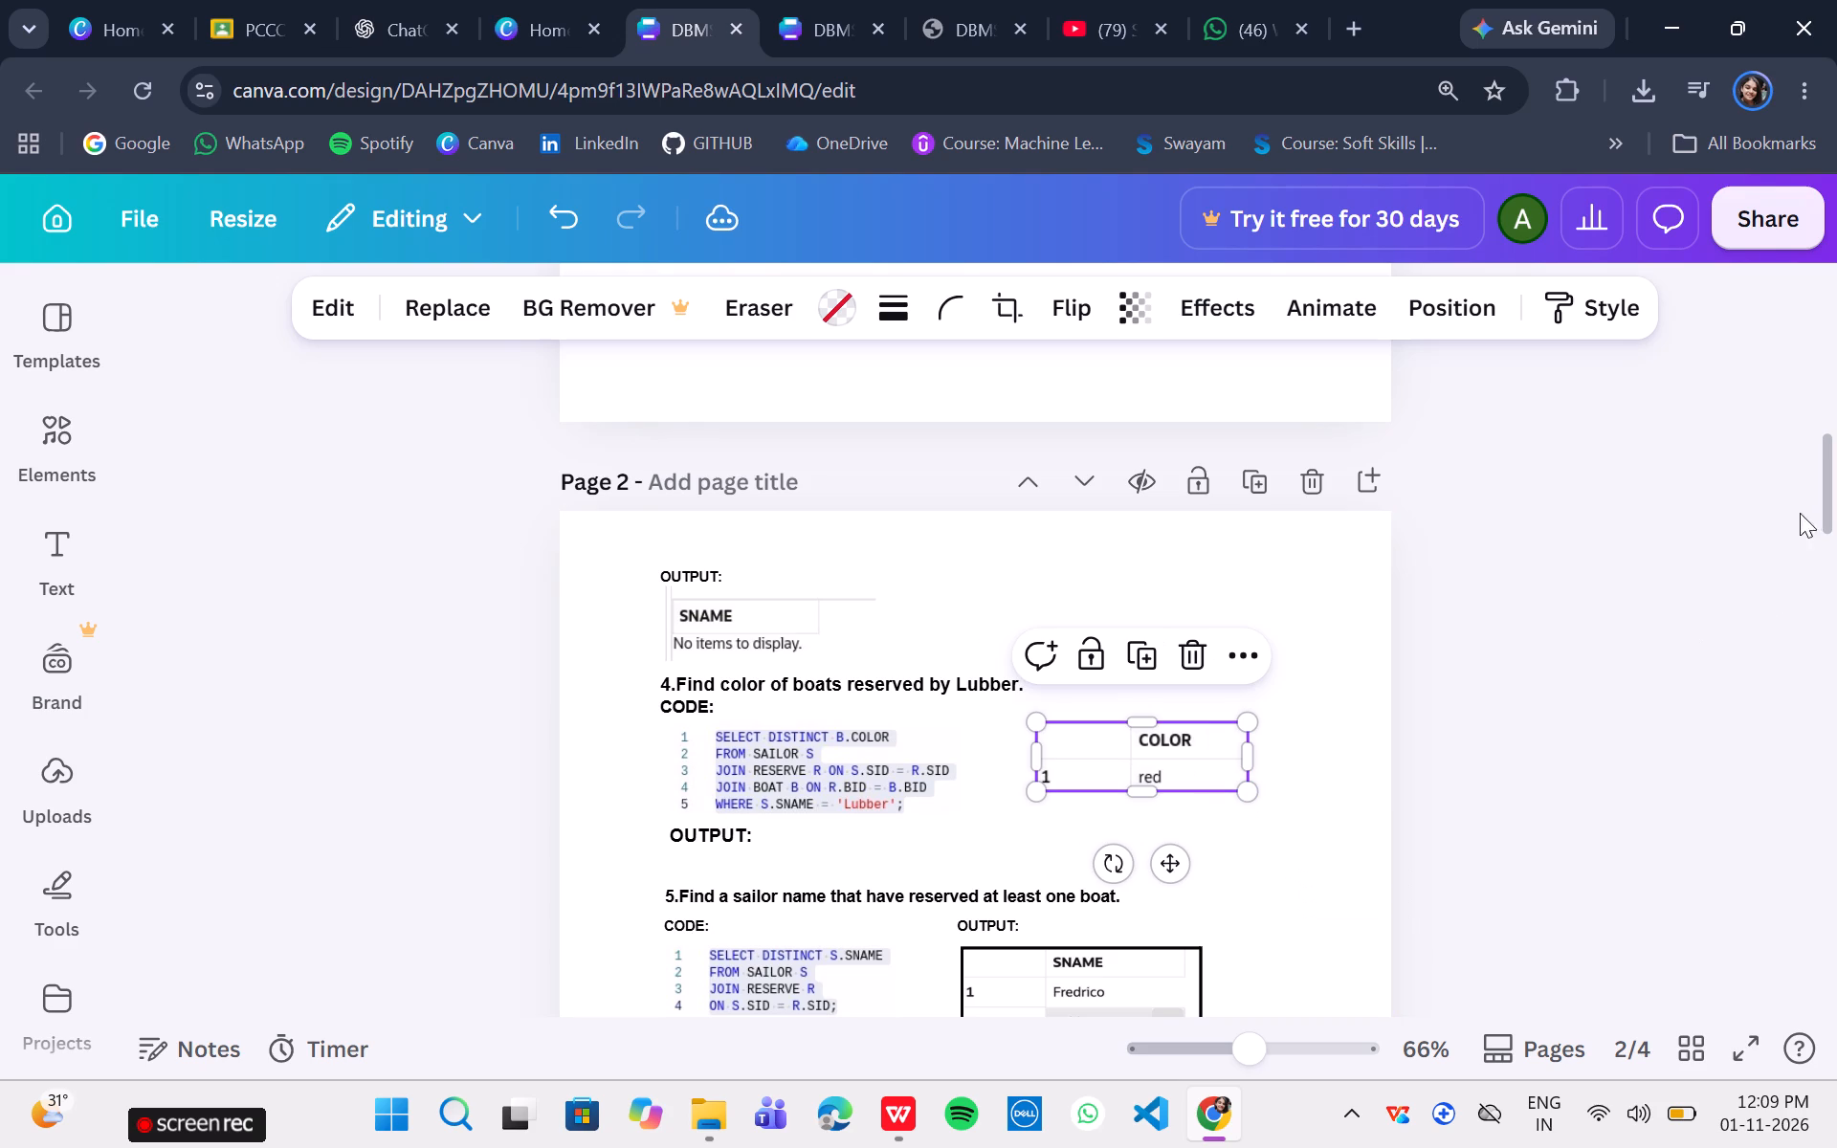
Move question 6's OUTPUT label closer under its code image and fit the shrunken SID/SNAME result between it and question 7's heading.
drag(1820, 519, 1812, 626)
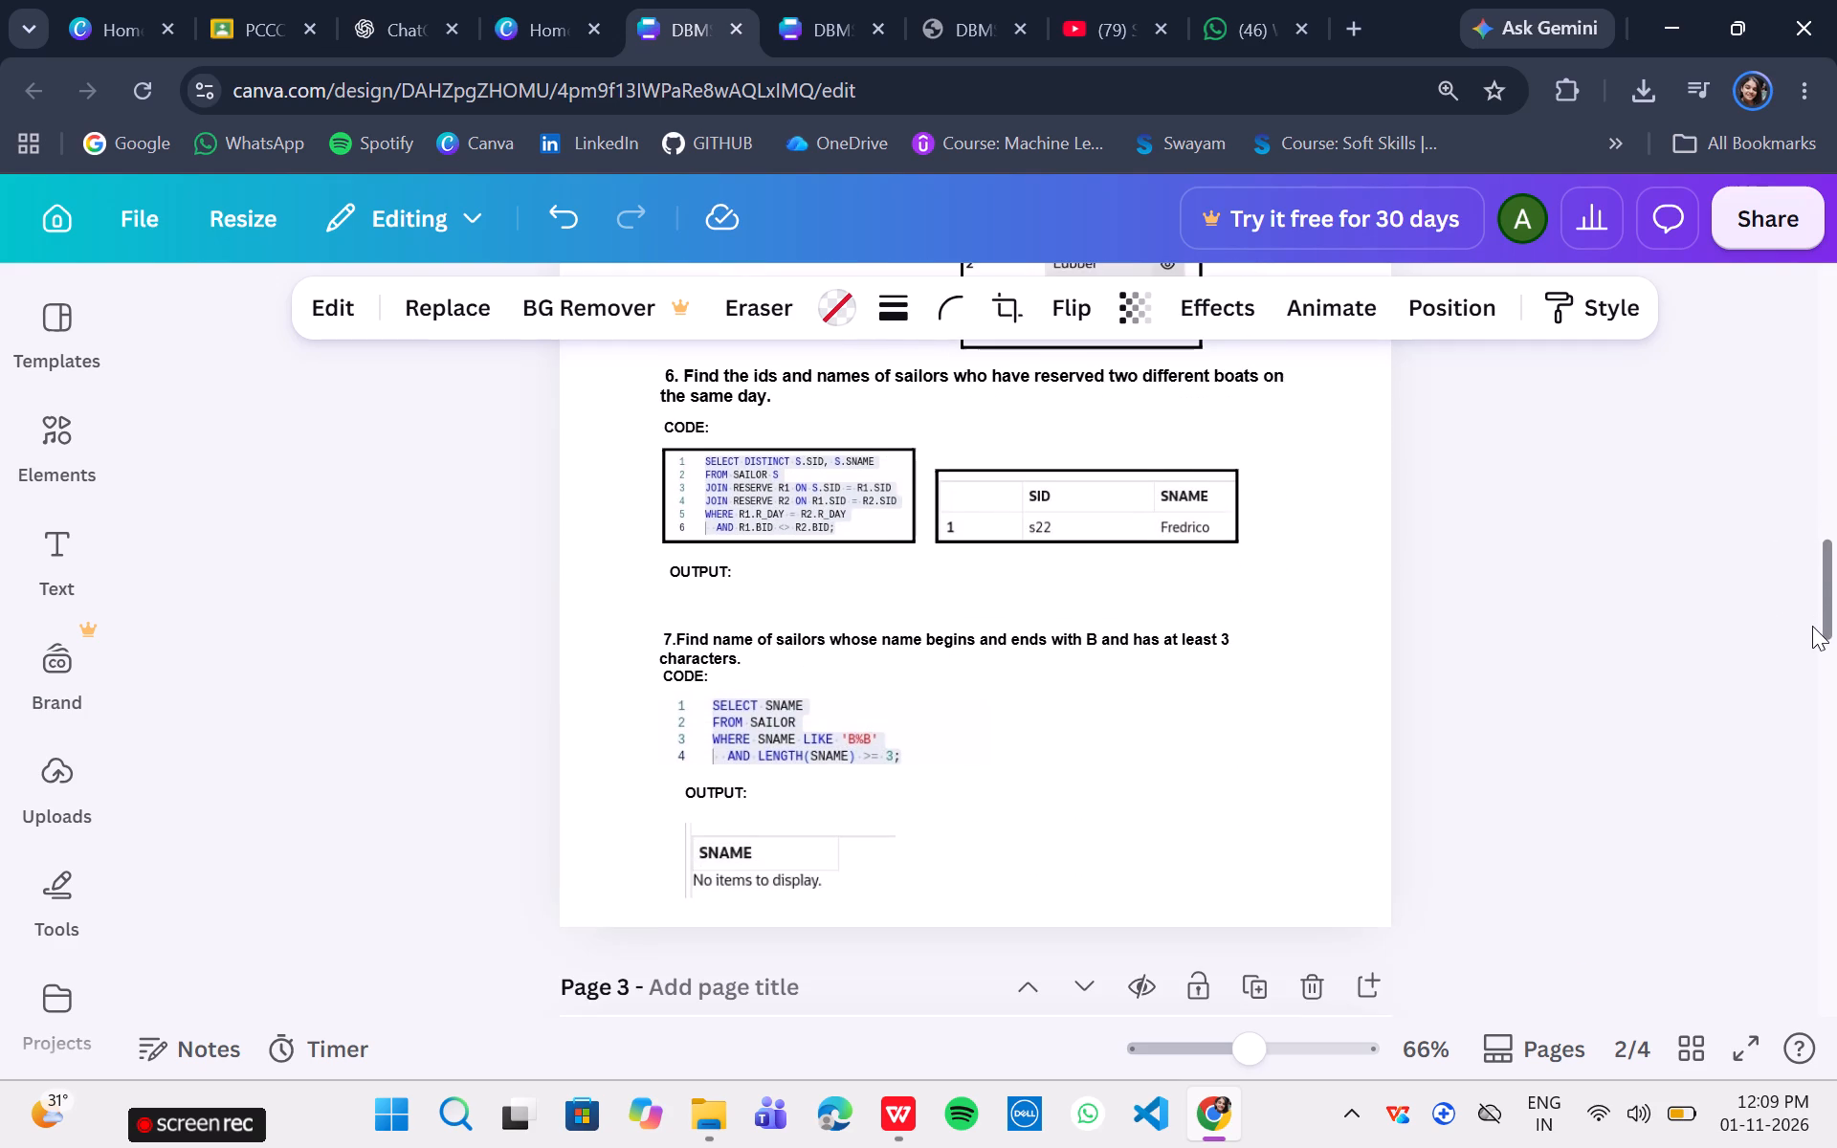
drag(1812, 626, 1812, 622)
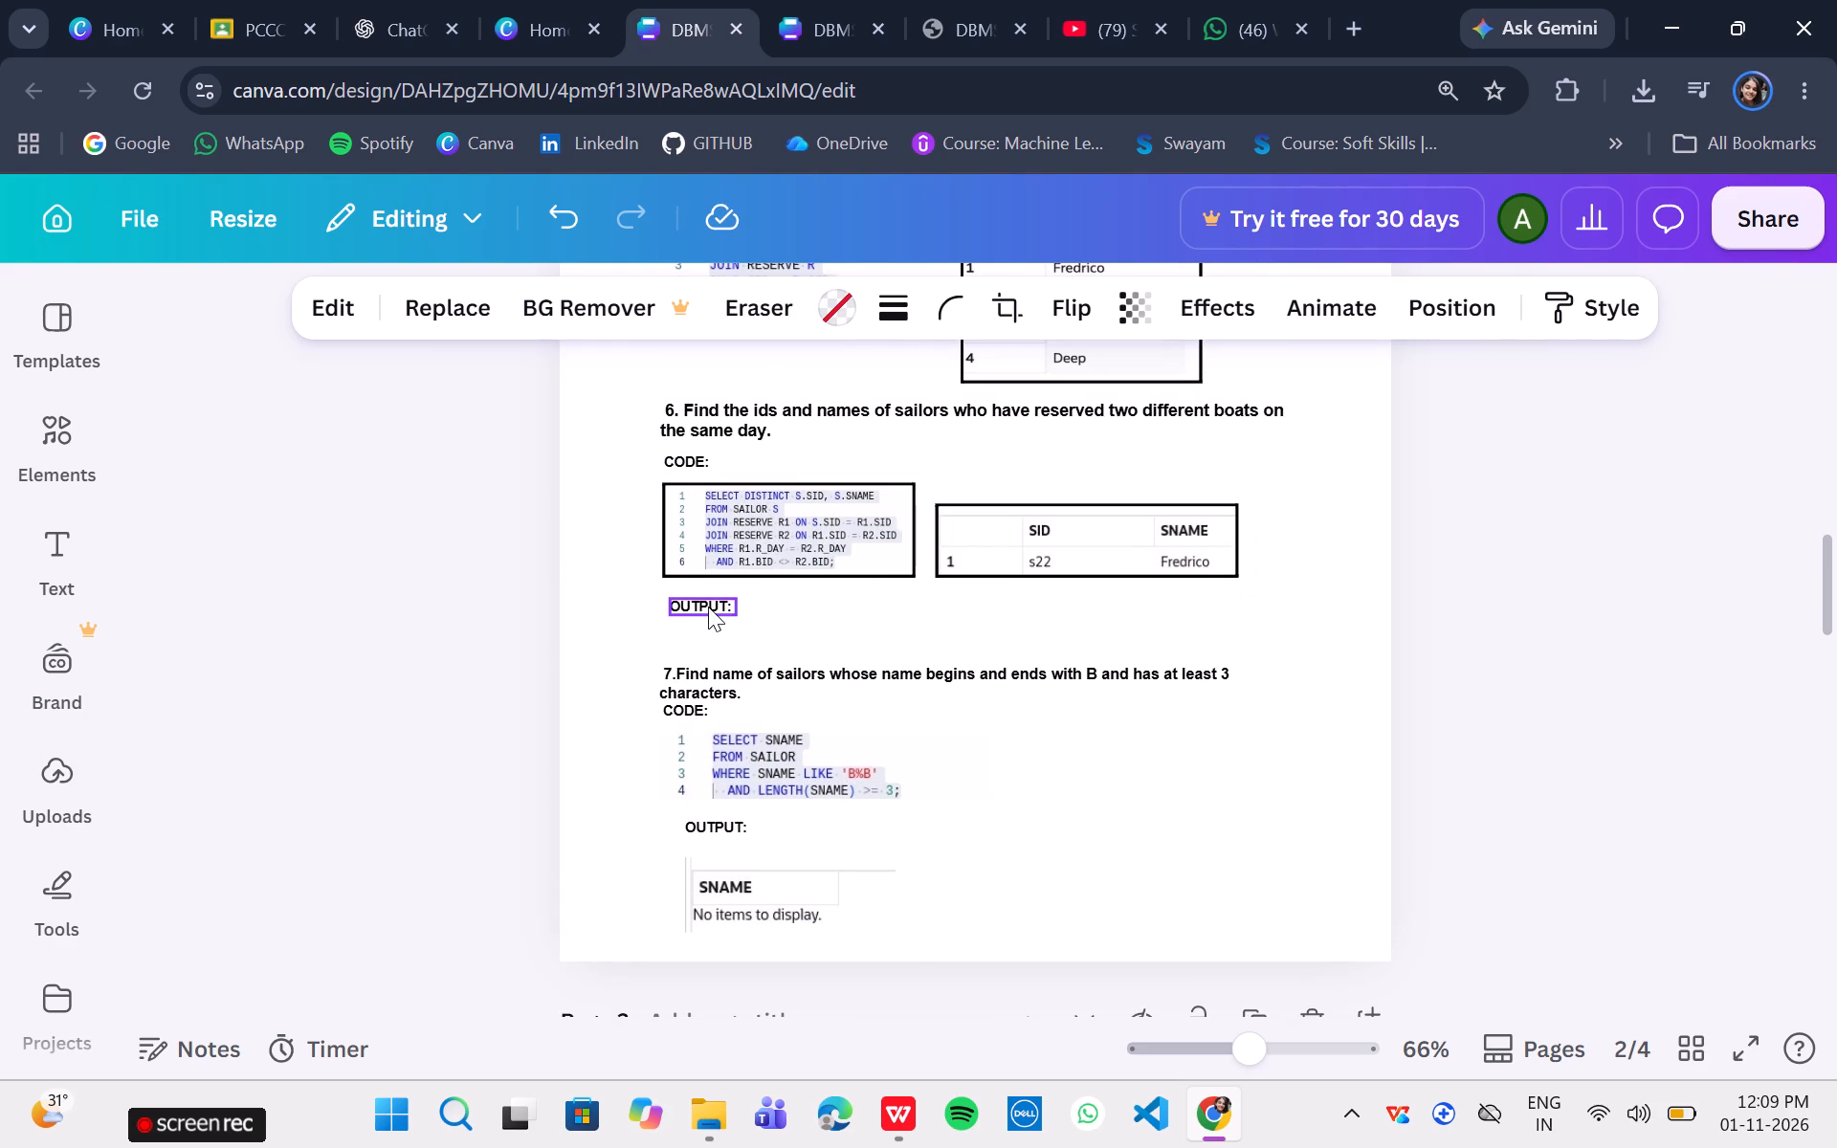
drag(710, 601, 709, 583)
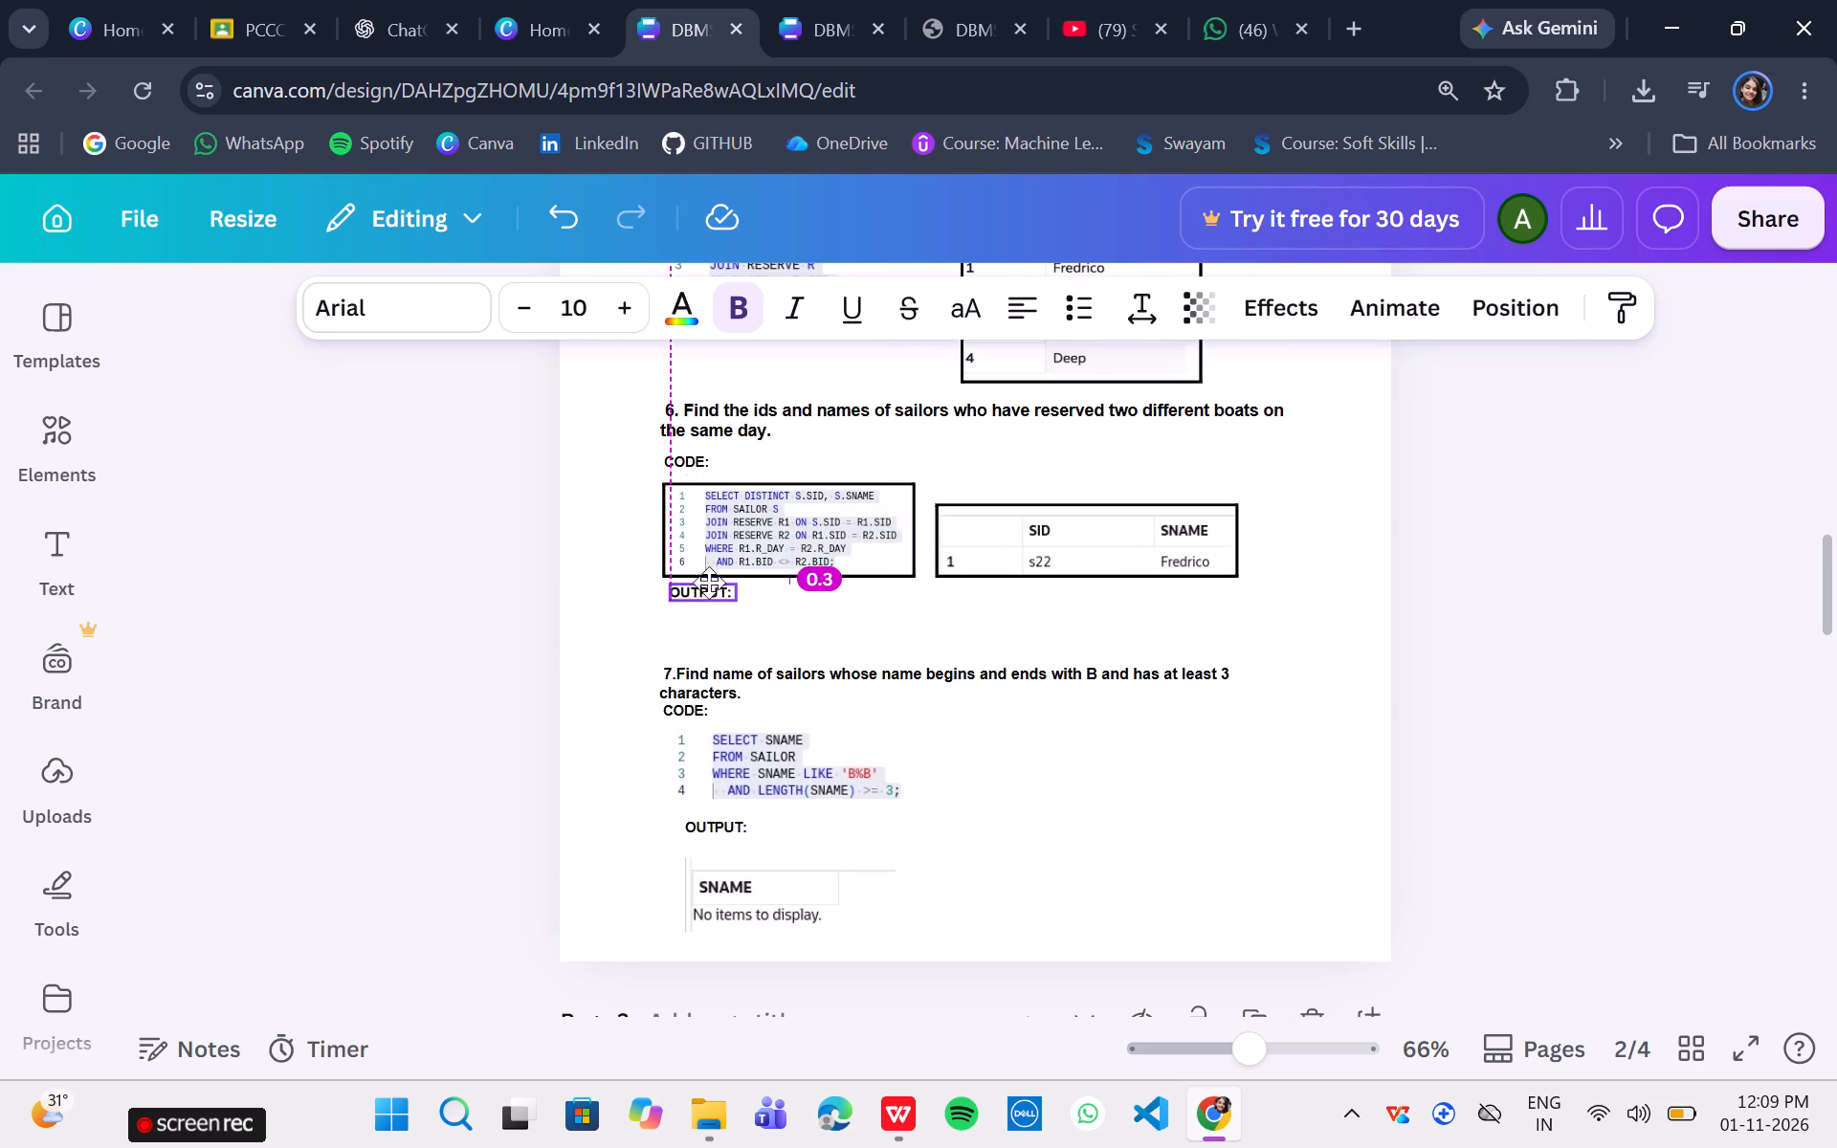
drag(709, 583, 704, 591)
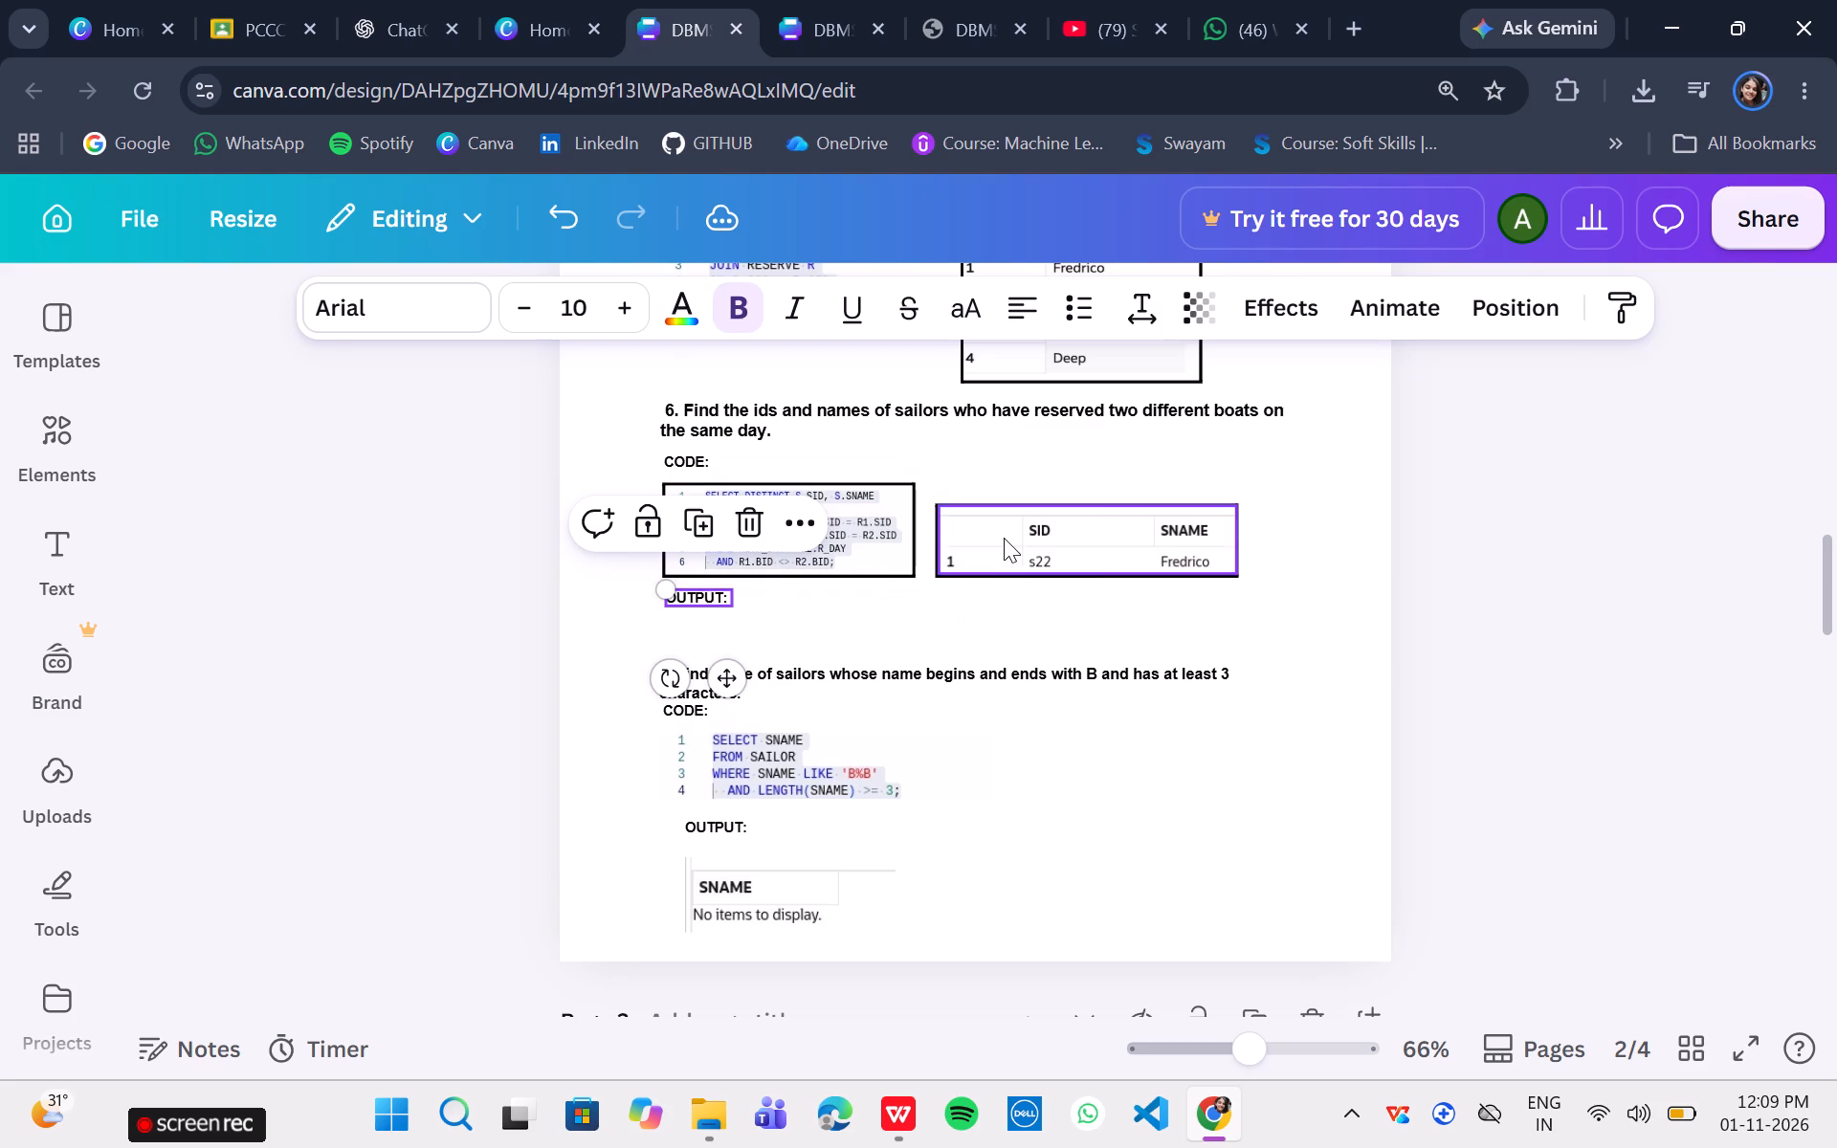
drag(1004, 538, 737, 633)
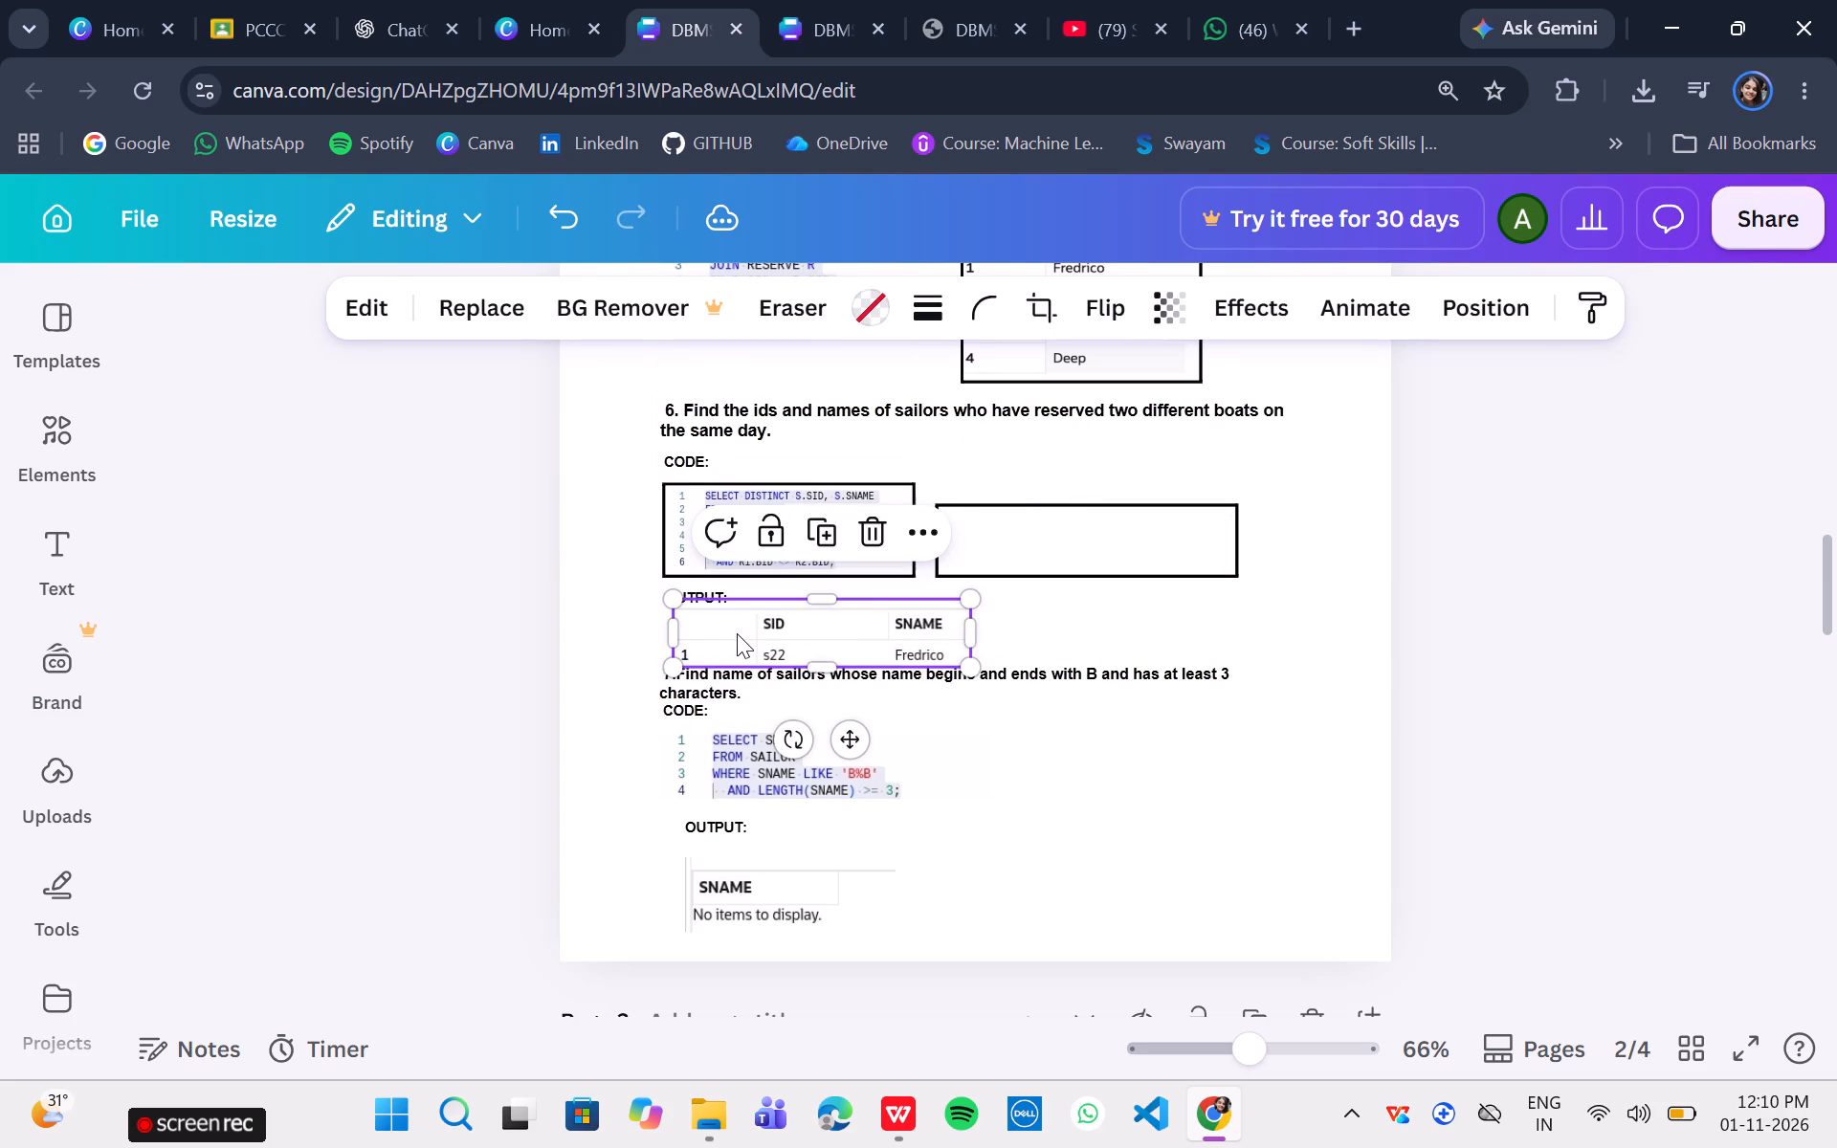
drag(976, 670, 931, 645)
Delete the empty black border left beside question 6's code image.
click(1048, 633)
click(1084, 545)
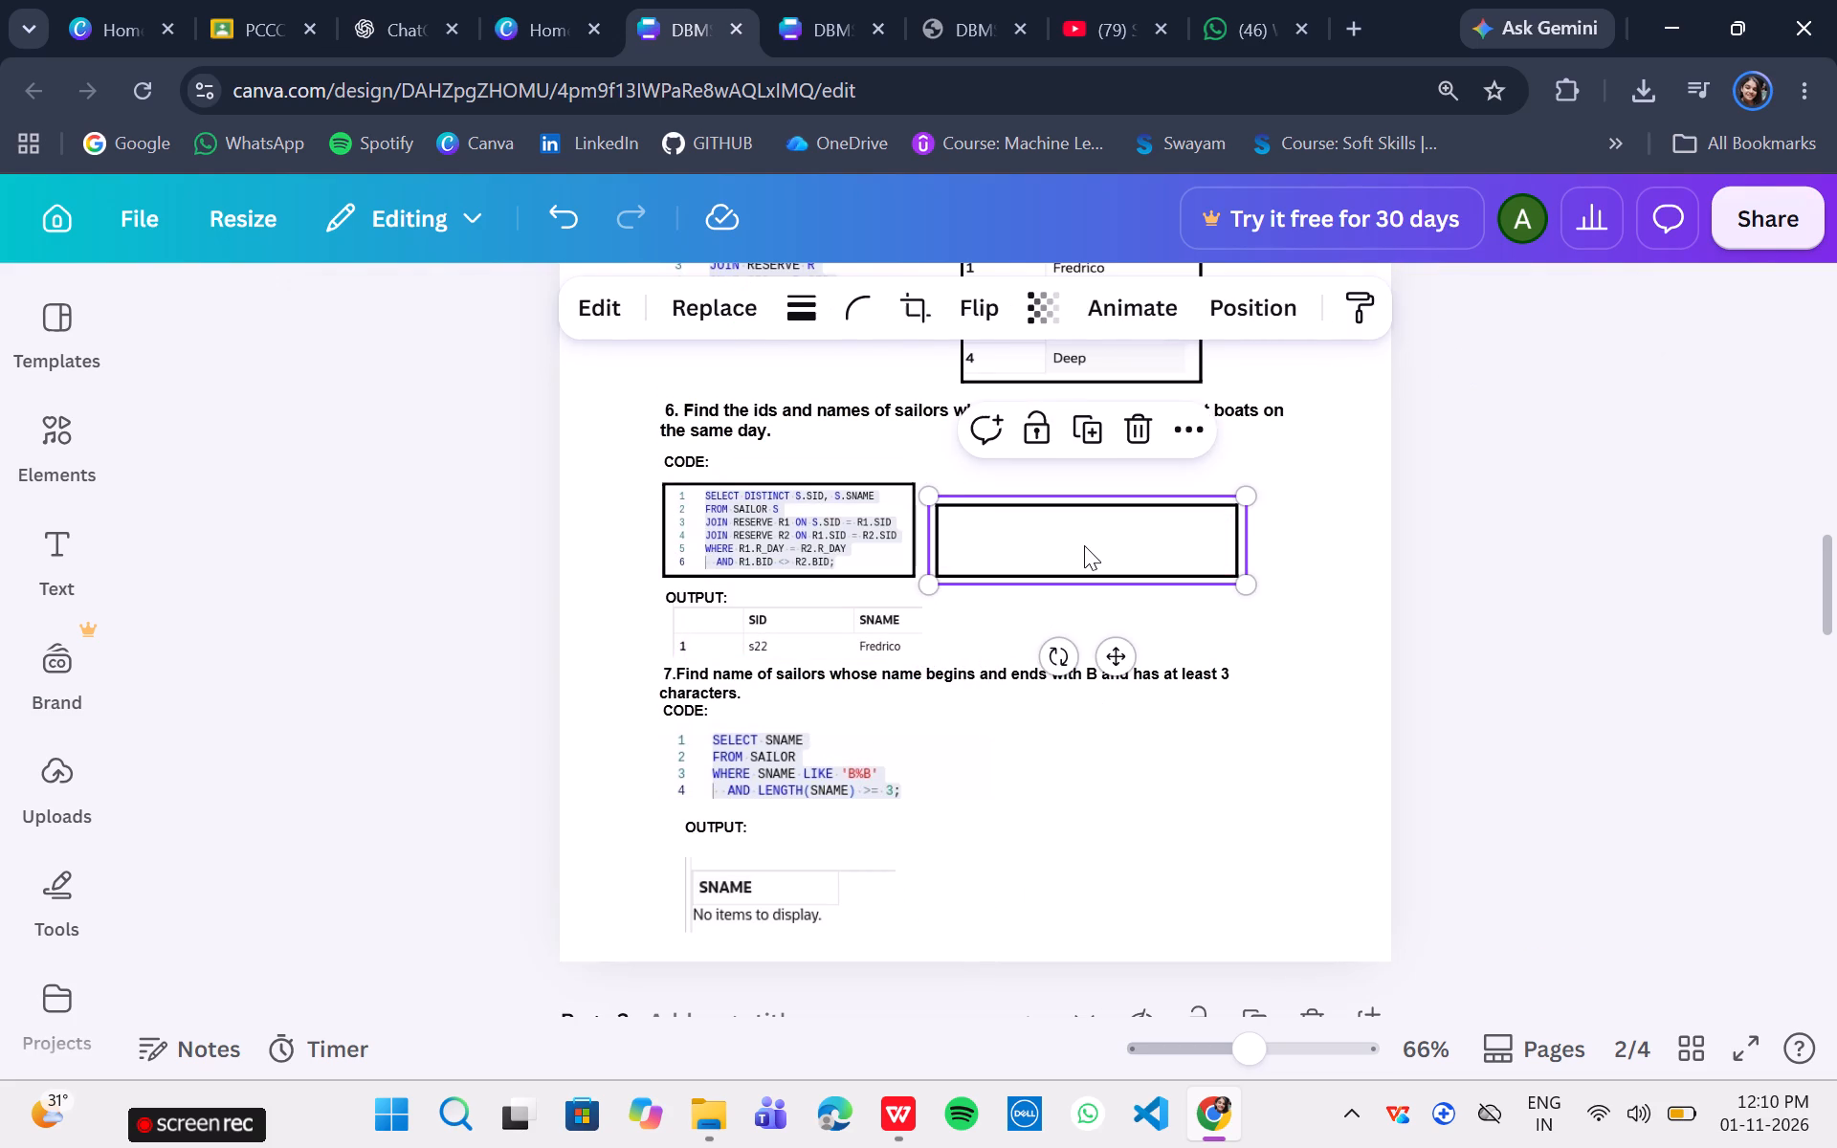
key(Delete)
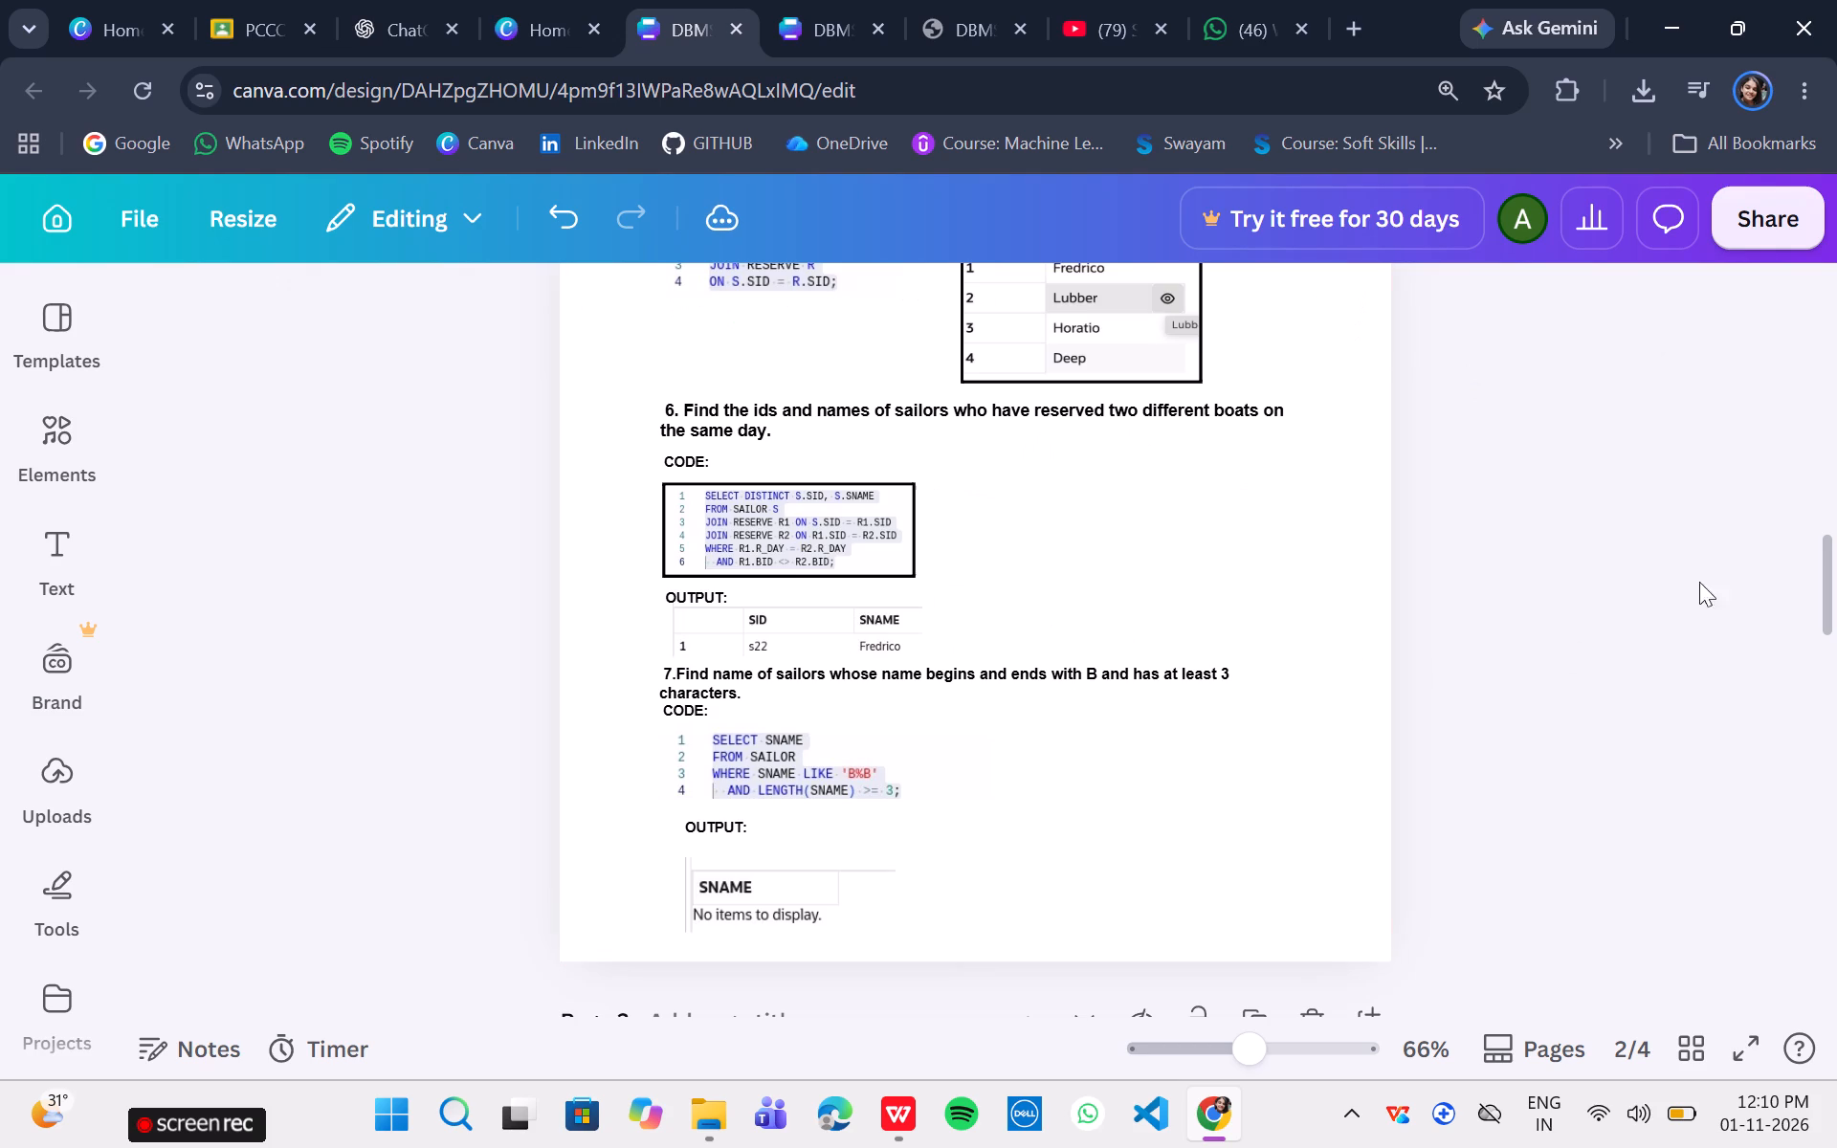
Shrink question 5's SNAME result image and delete the black border around it.
drag(1835, 583, 1836, 522)
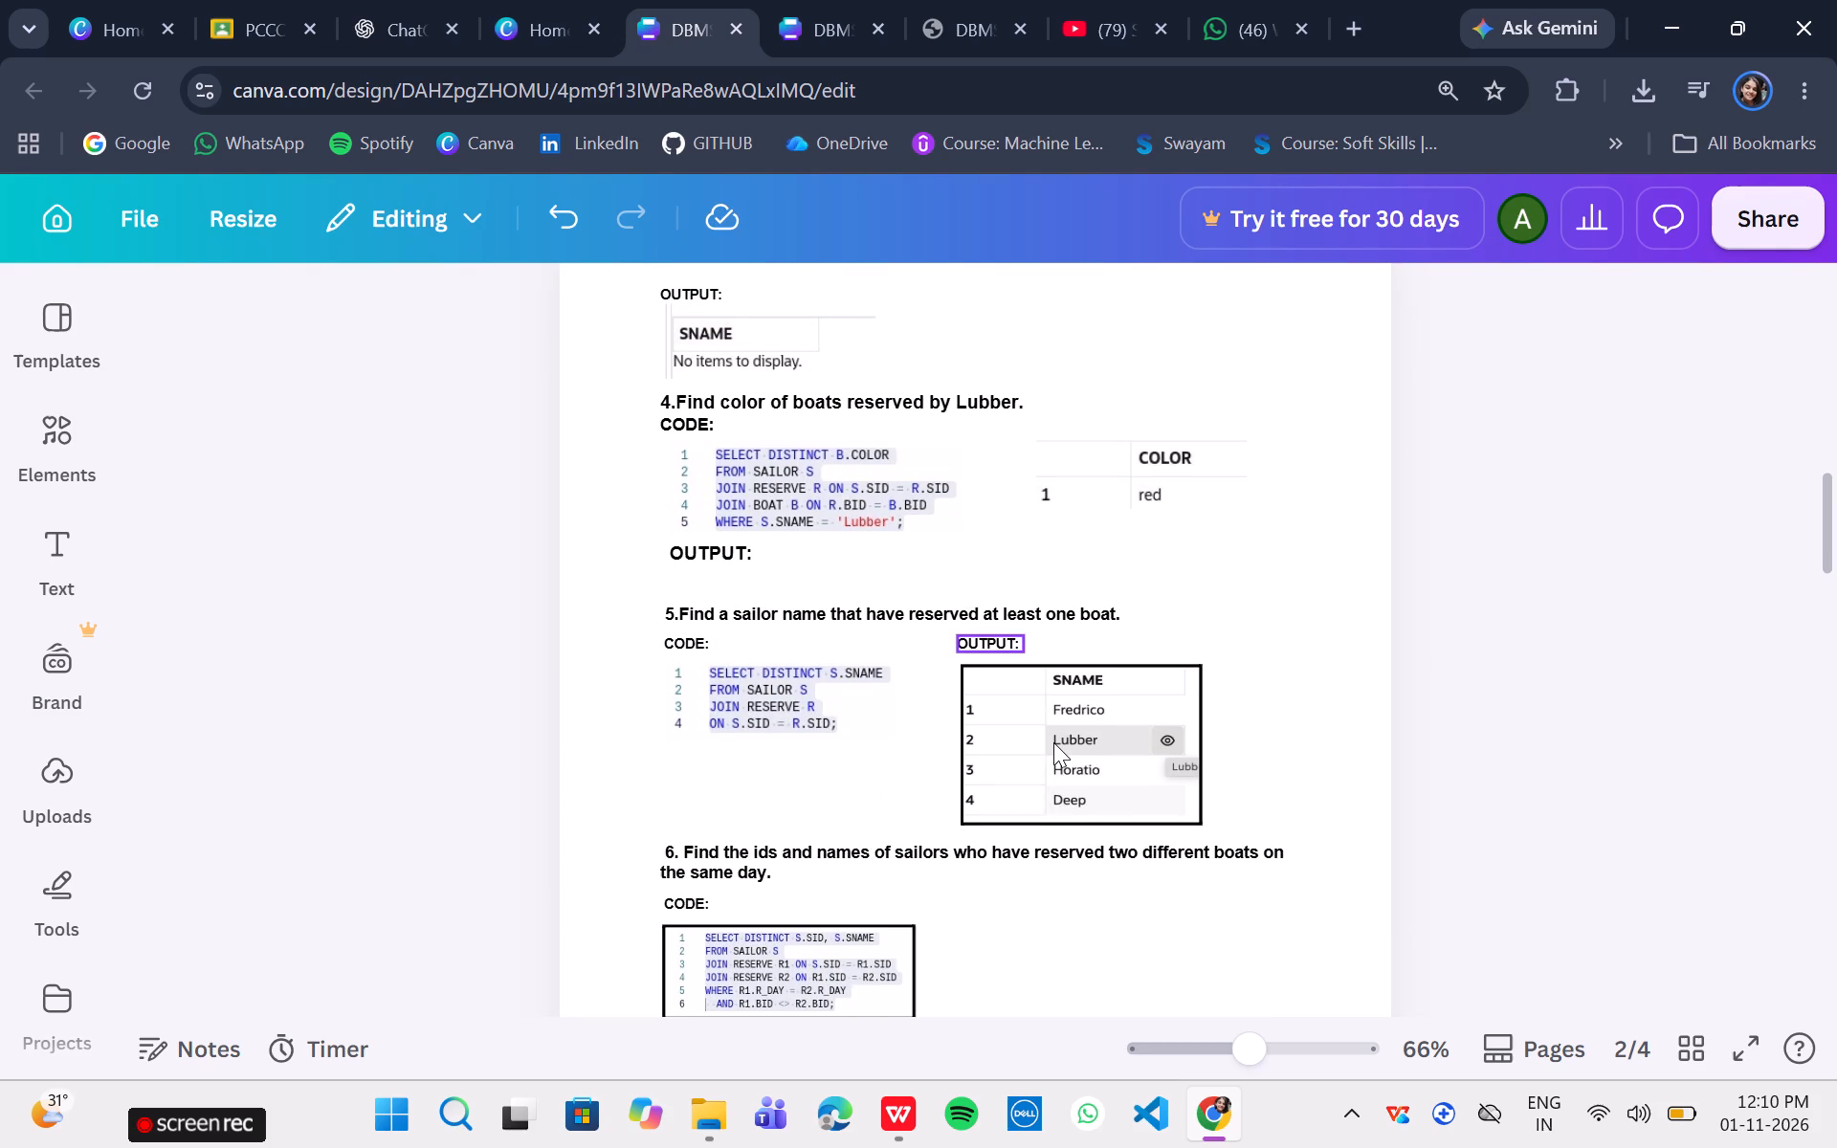
click(1053, 742)
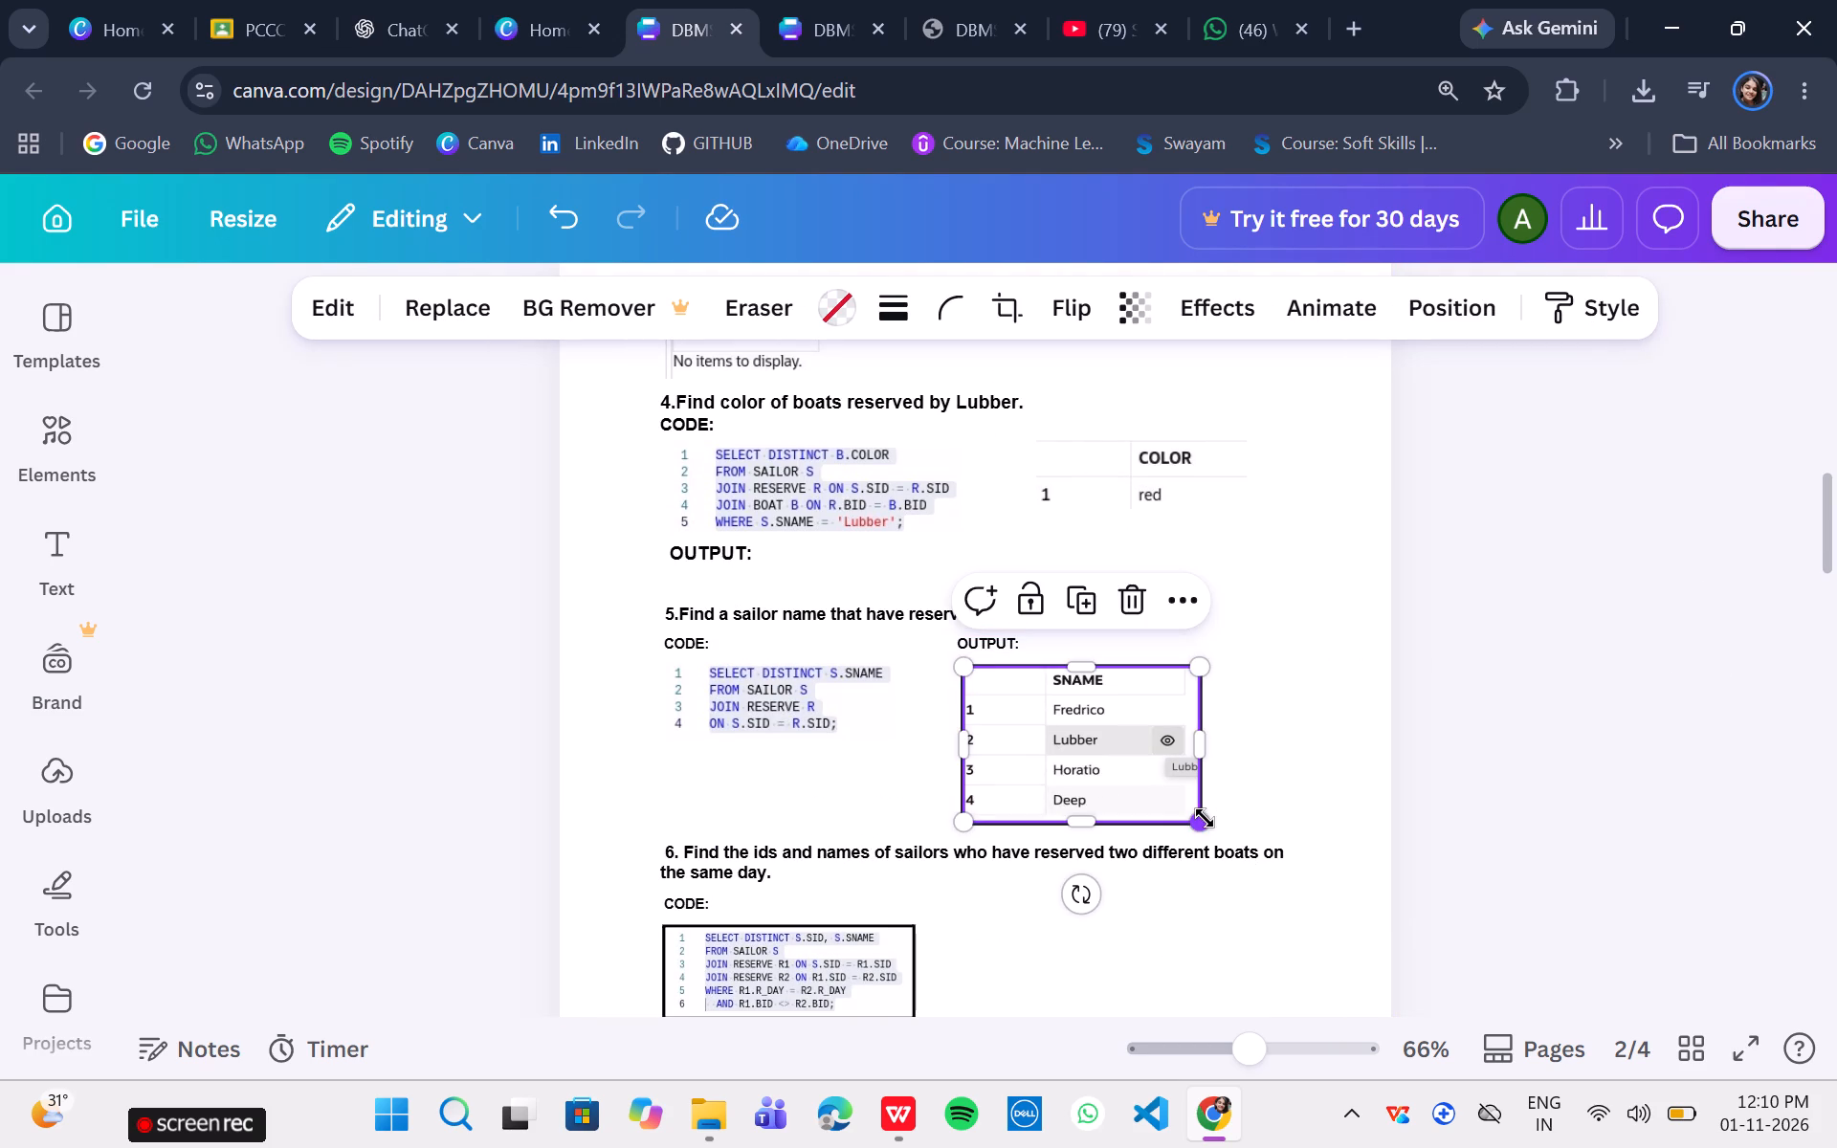
drag(1205, 818, 1159, 766)
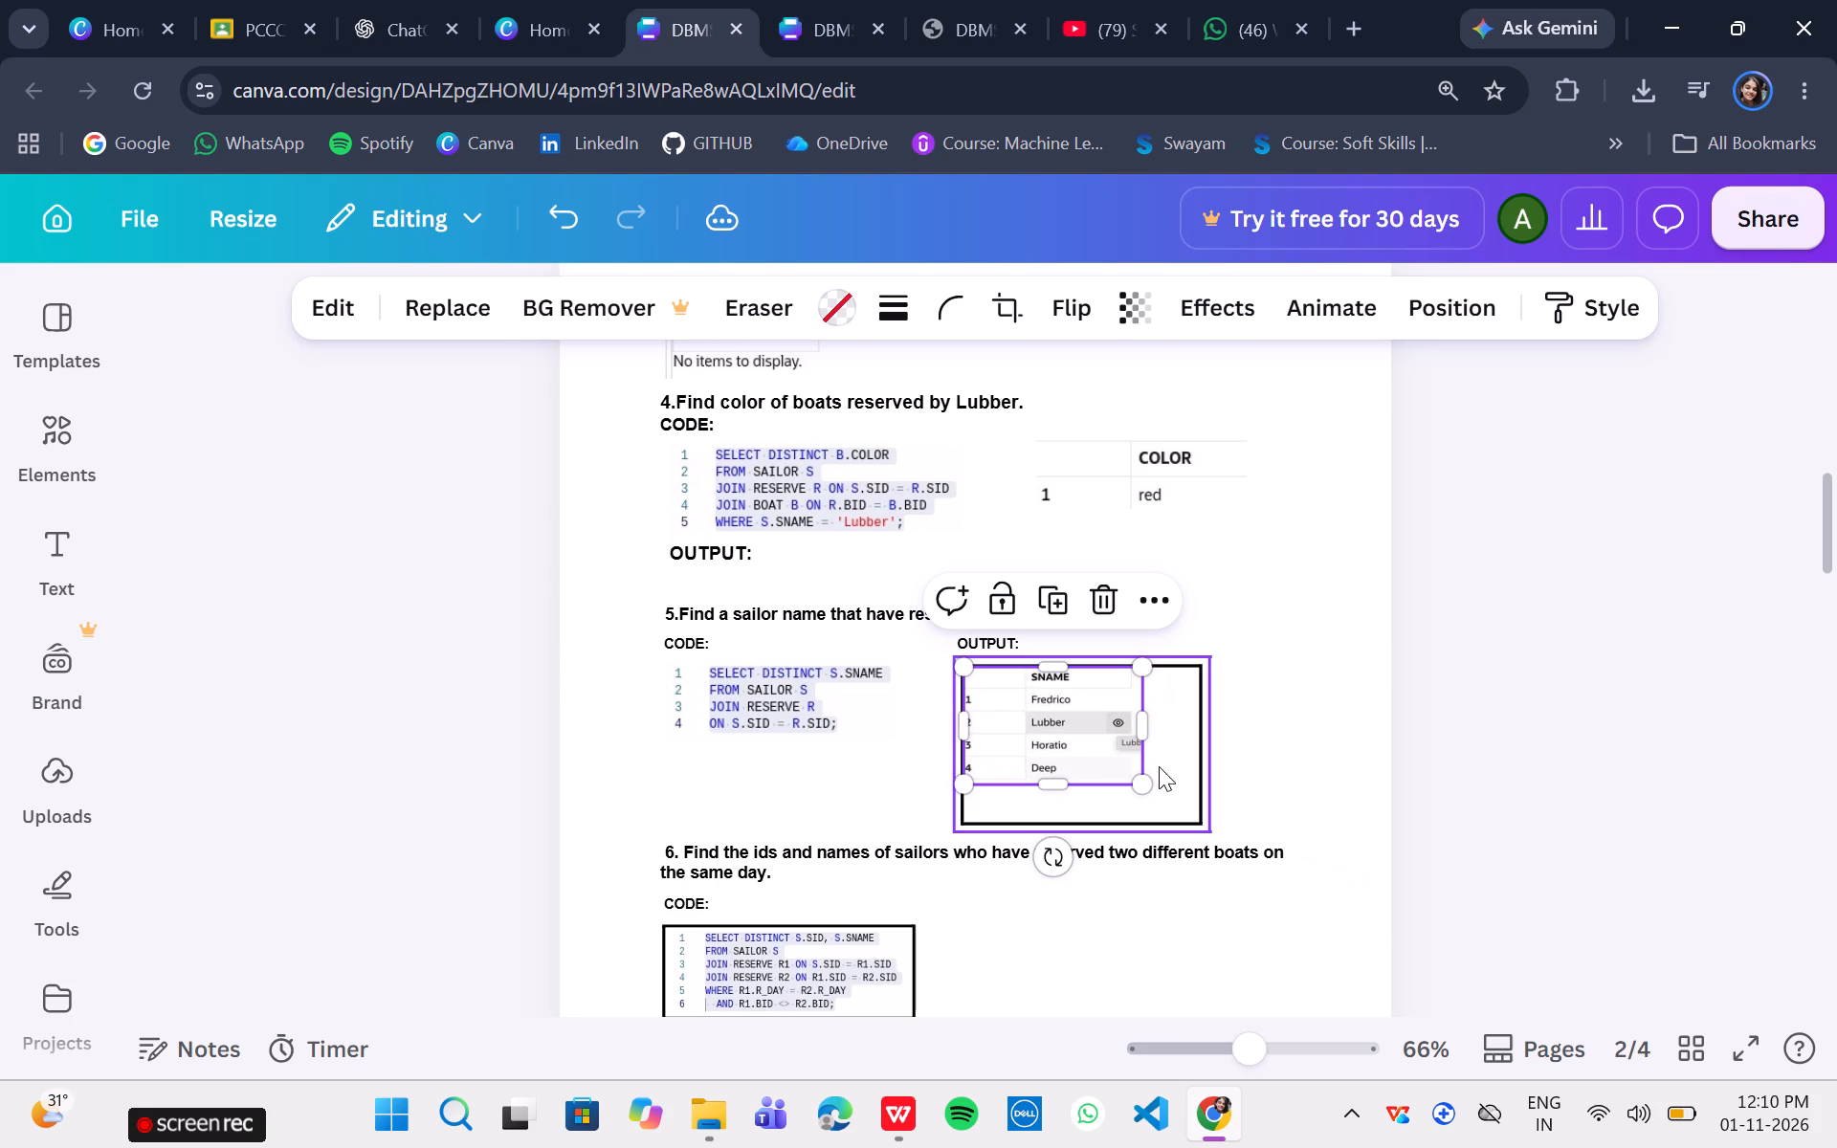
click(1211, 812)
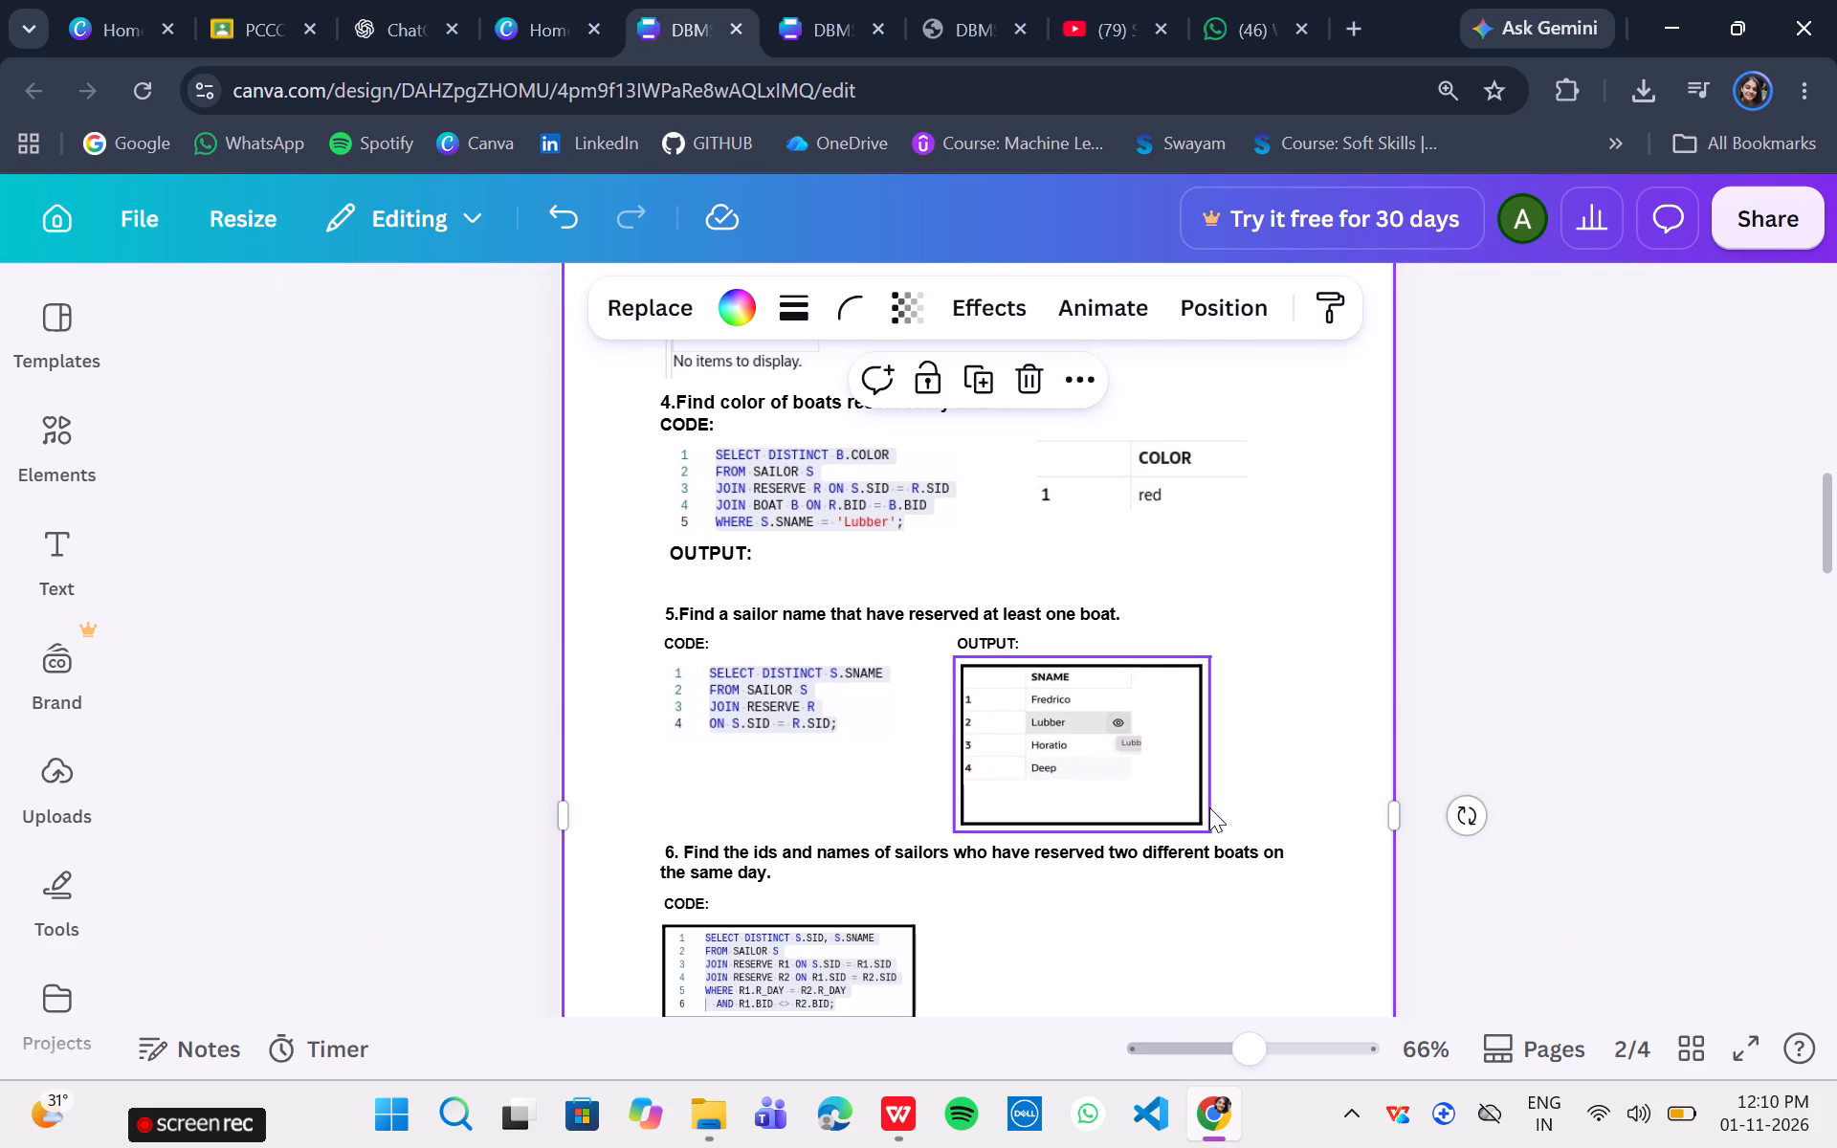
click(1209, 807)
key(Delete)
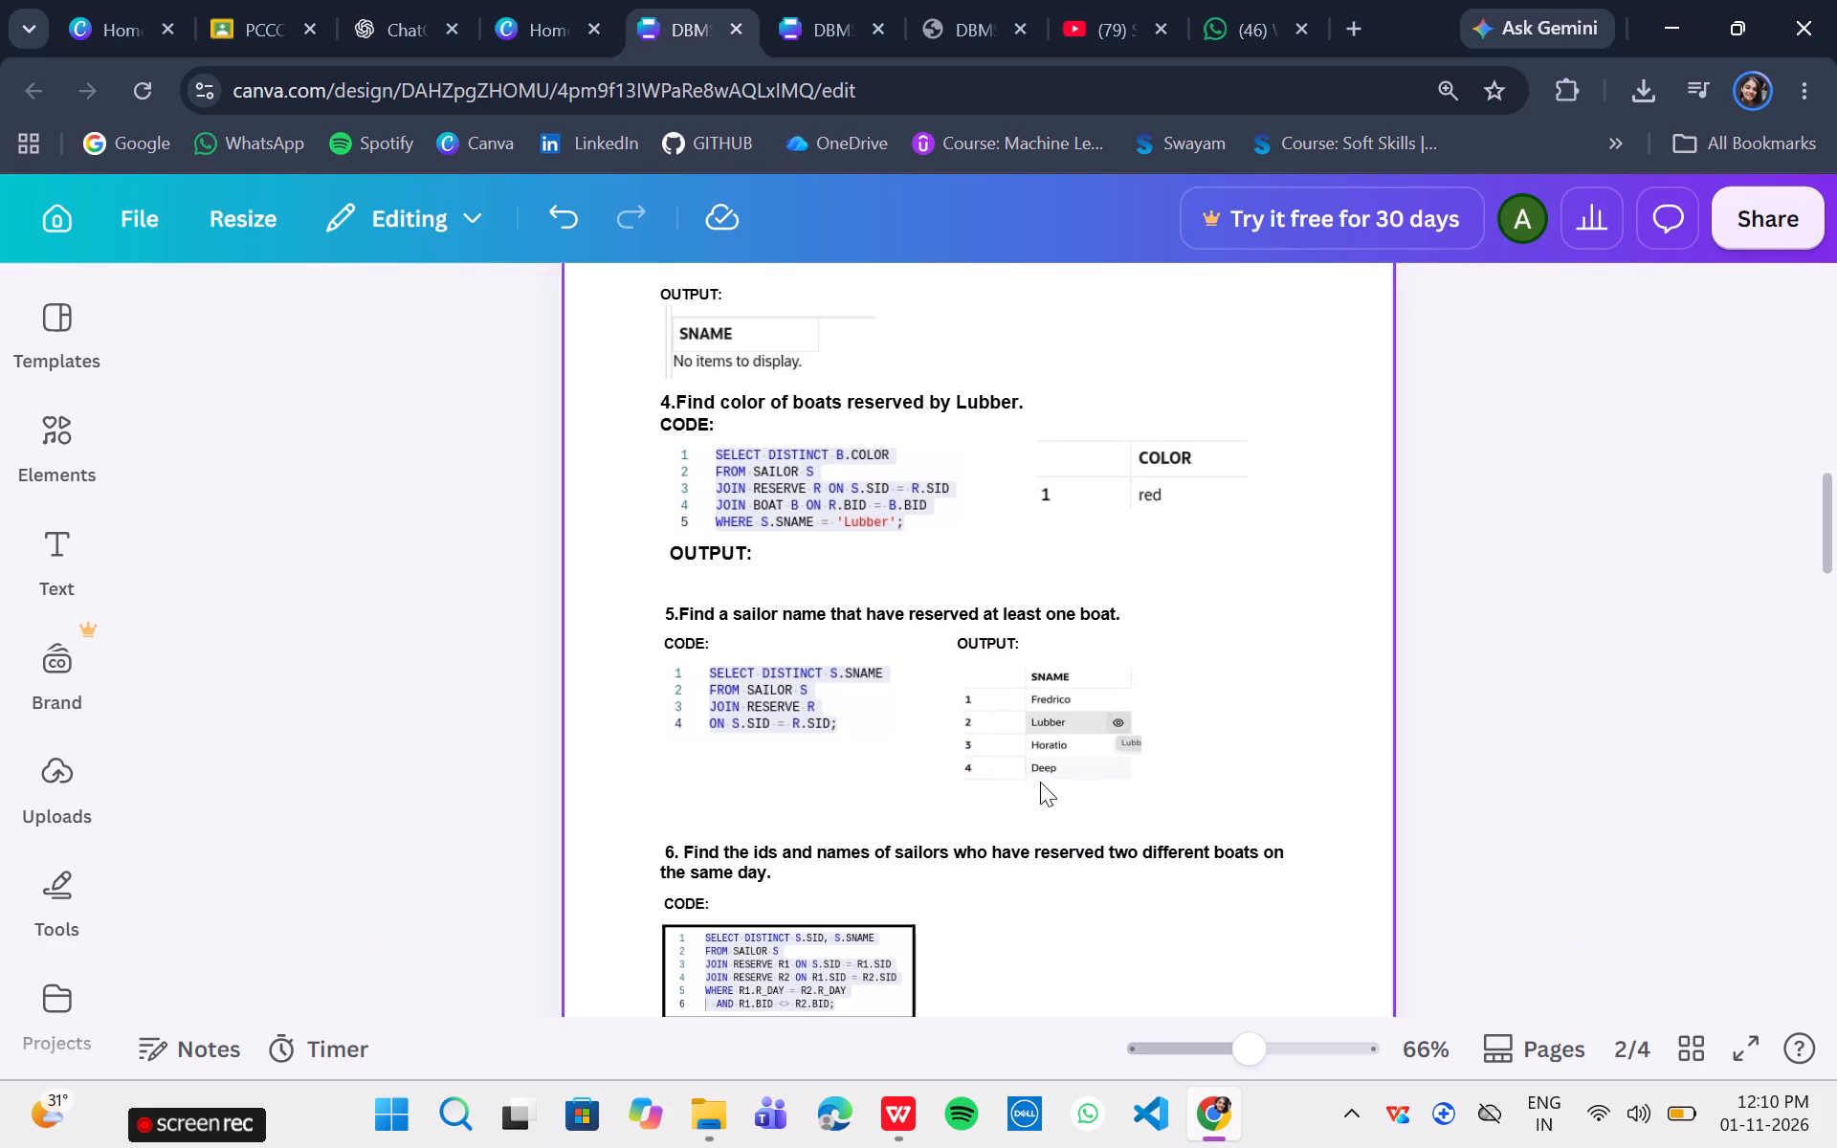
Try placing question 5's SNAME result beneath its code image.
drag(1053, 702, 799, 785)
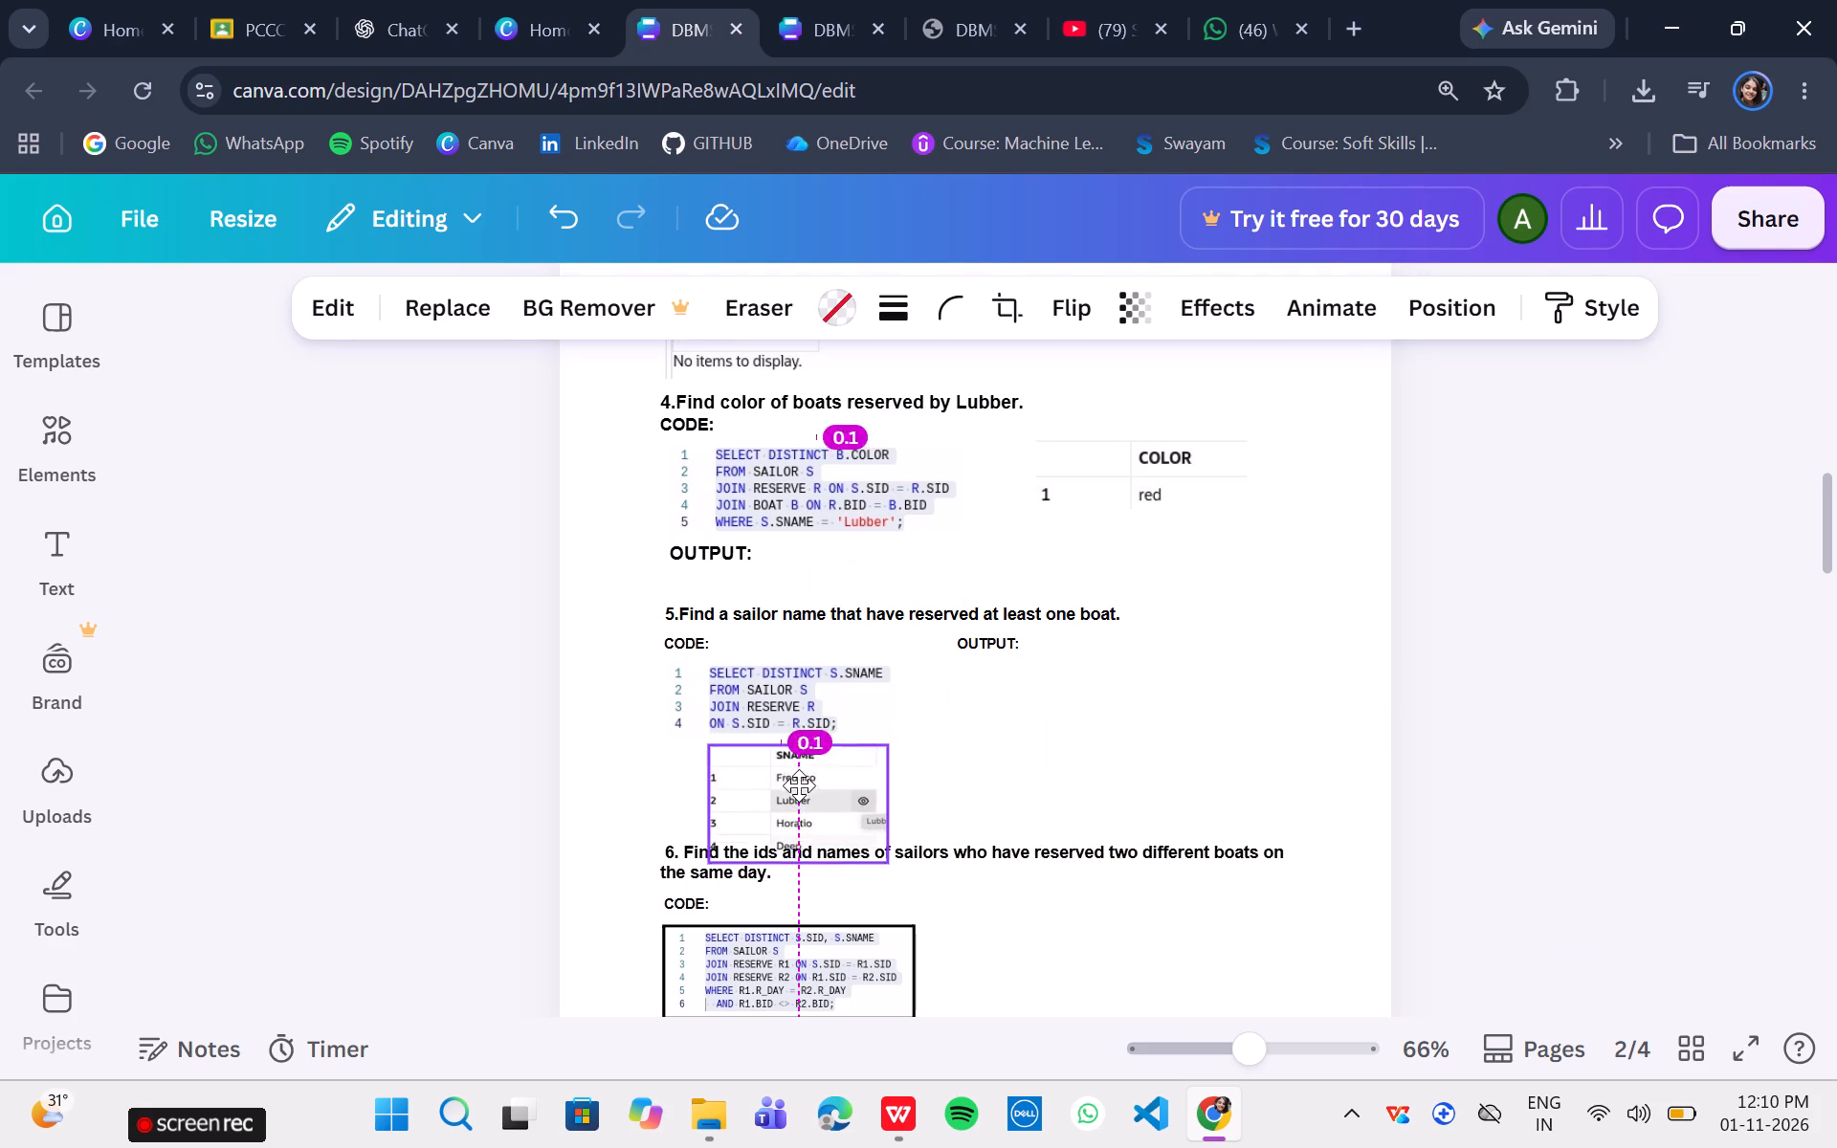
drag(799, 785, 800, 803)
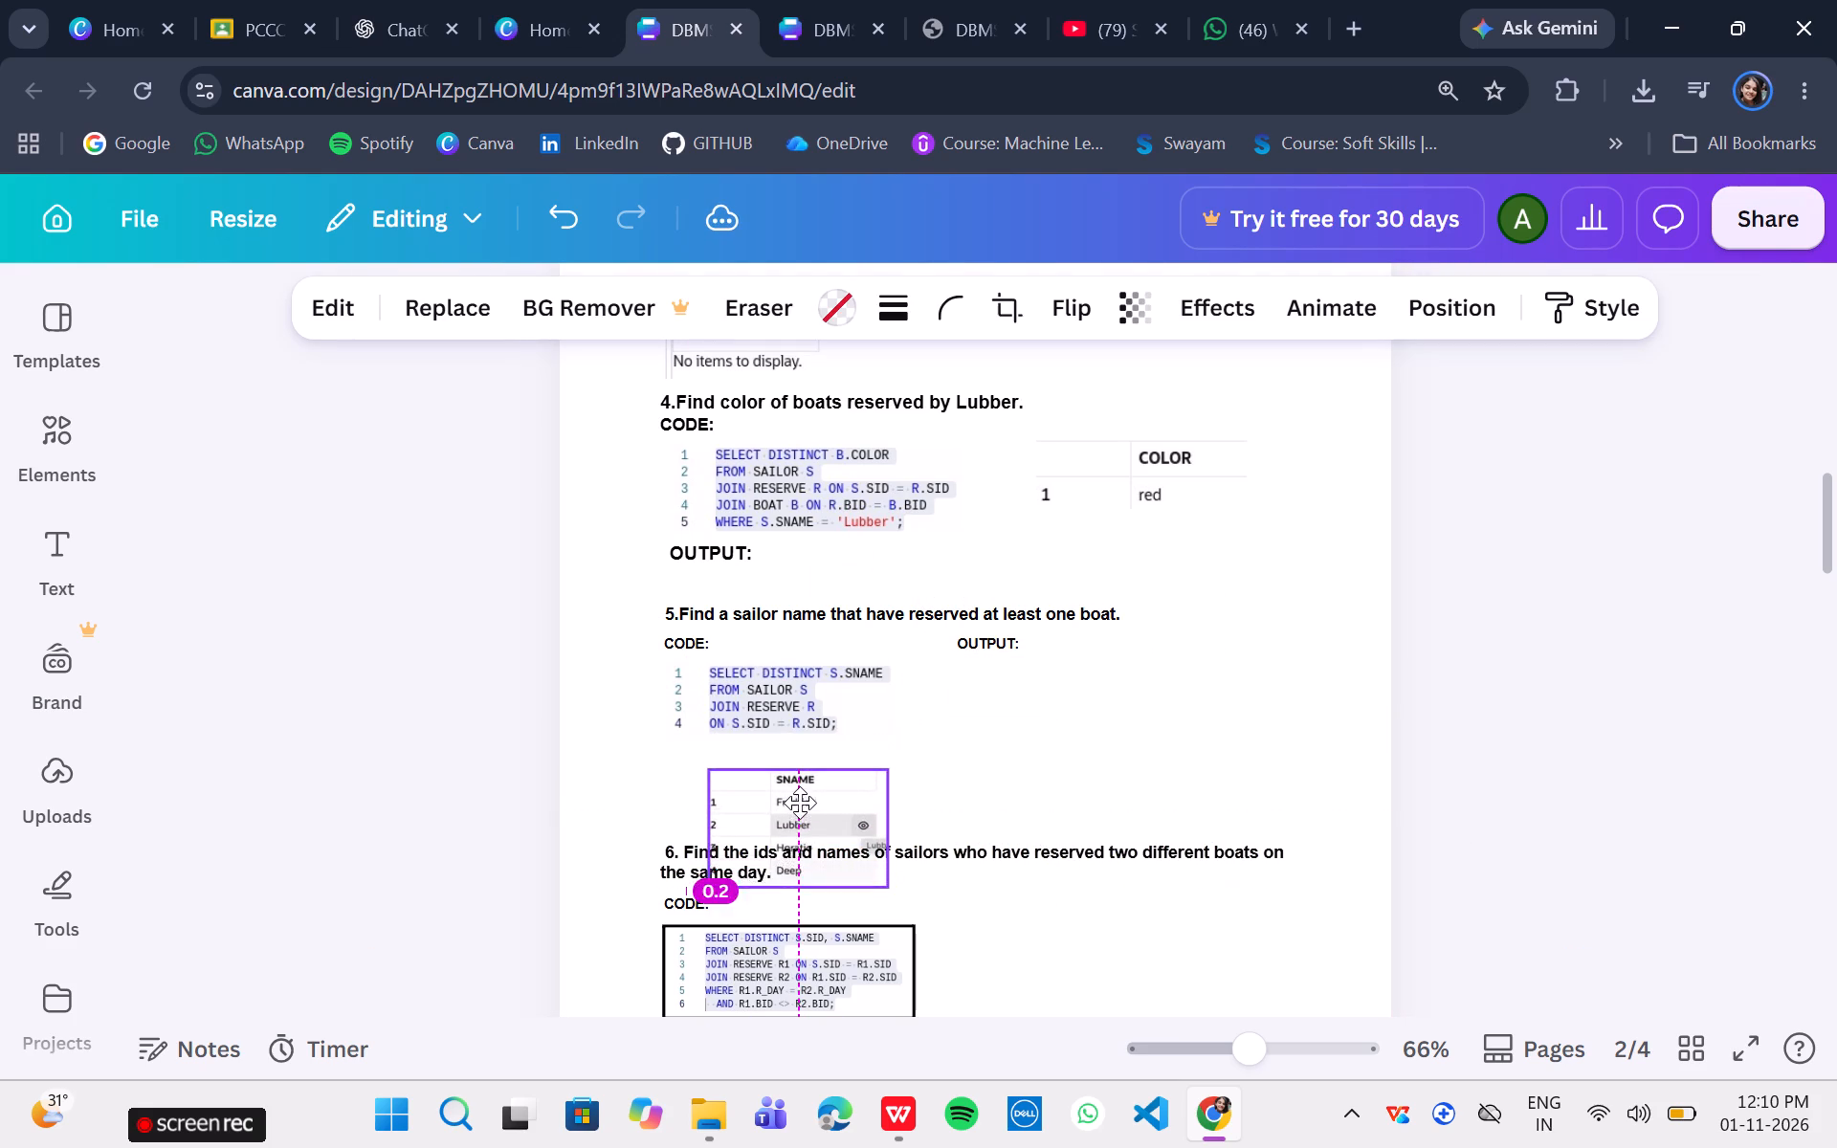
Place question 5's SNAME result directly under its OUTPUT label, beside the code image.
drag(800, 803, 1043, 692)
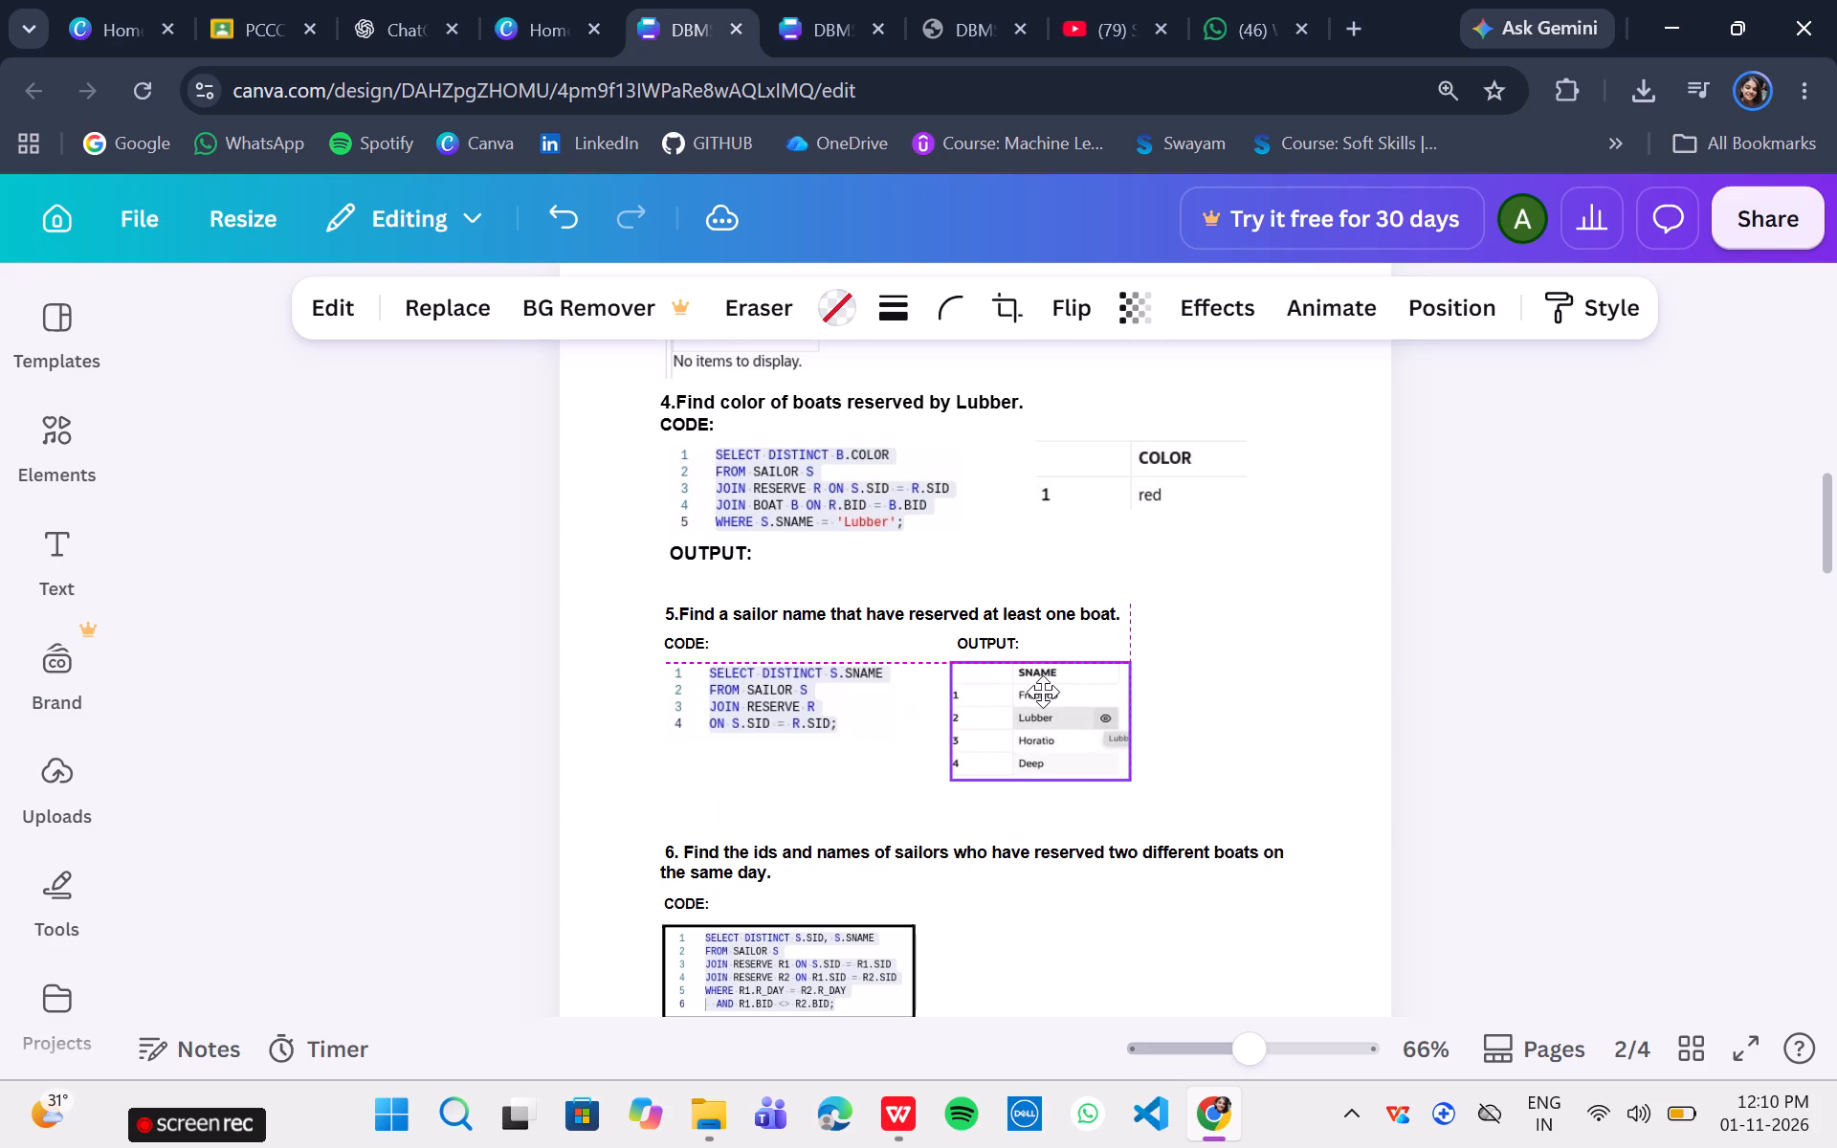
drag(1043, 692, 1043, 685)
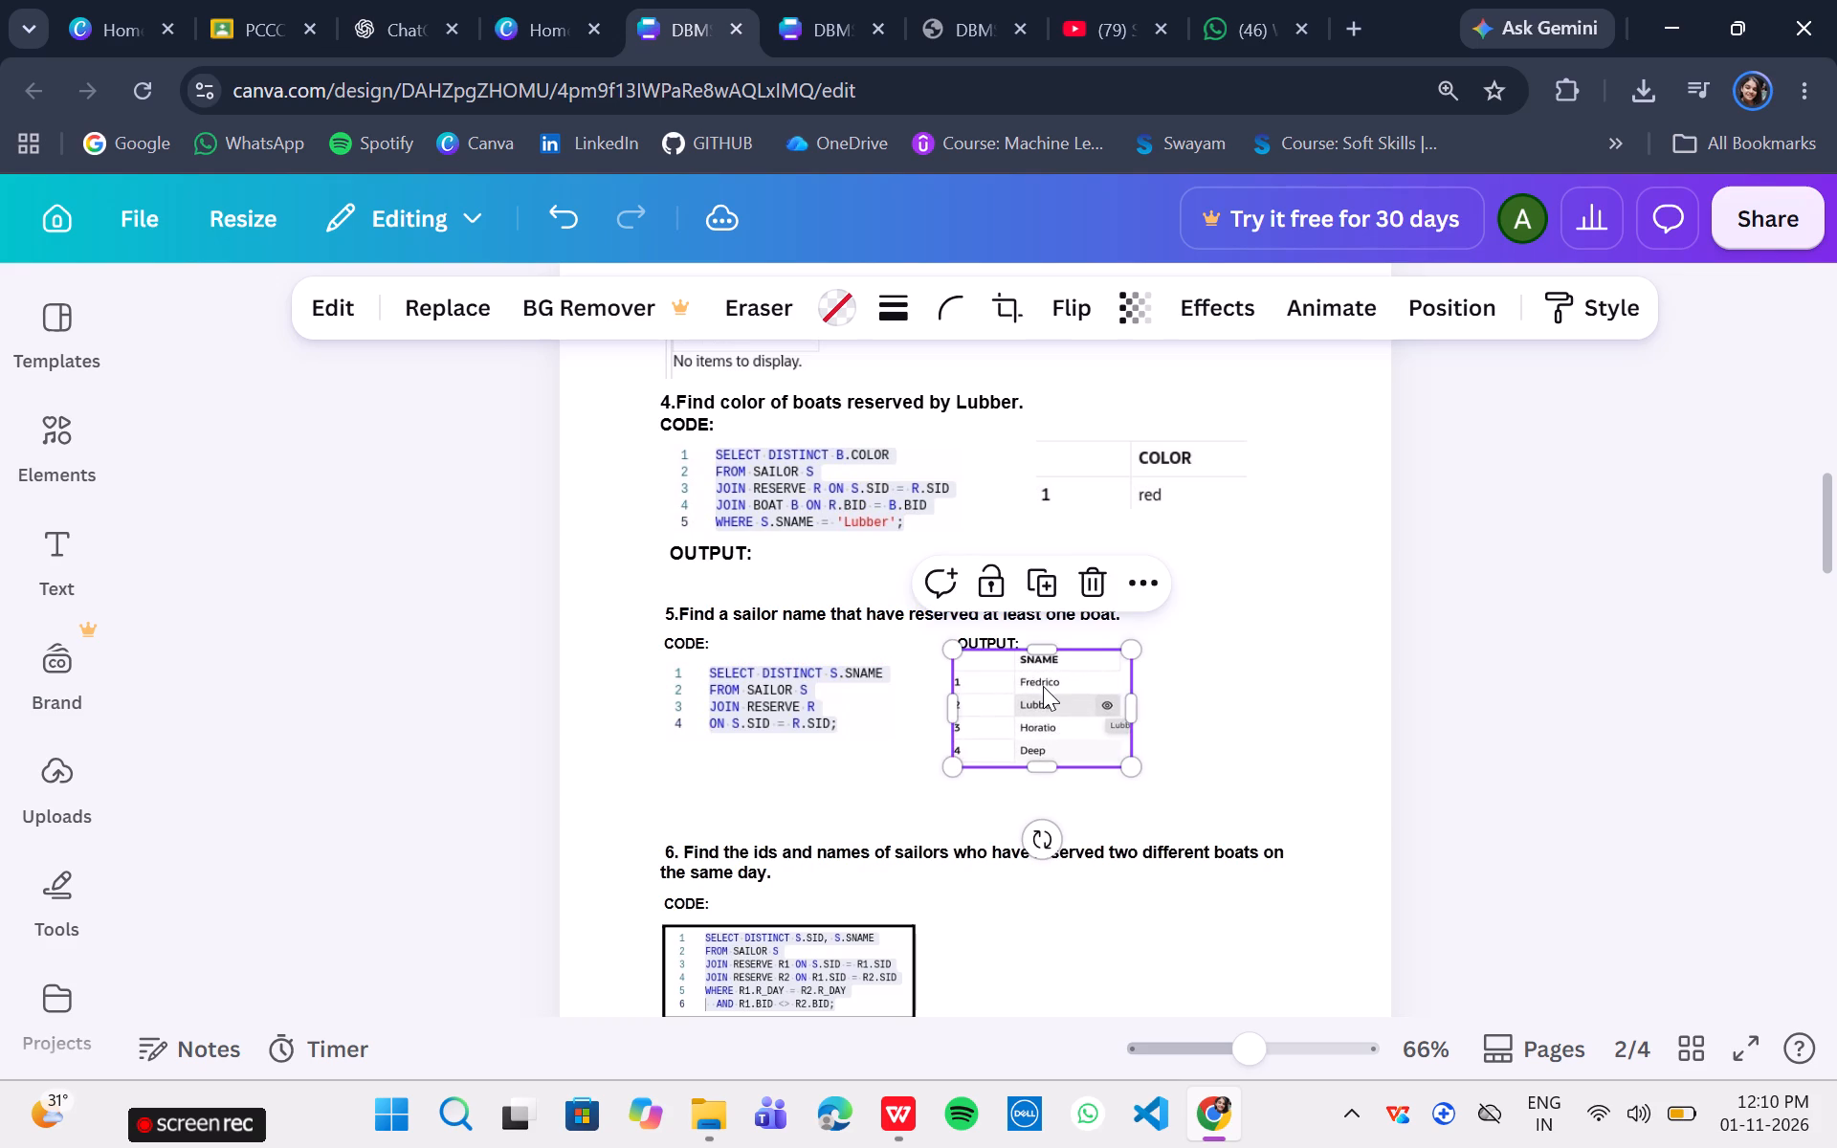
drag(1043, 686, 1042, 702)
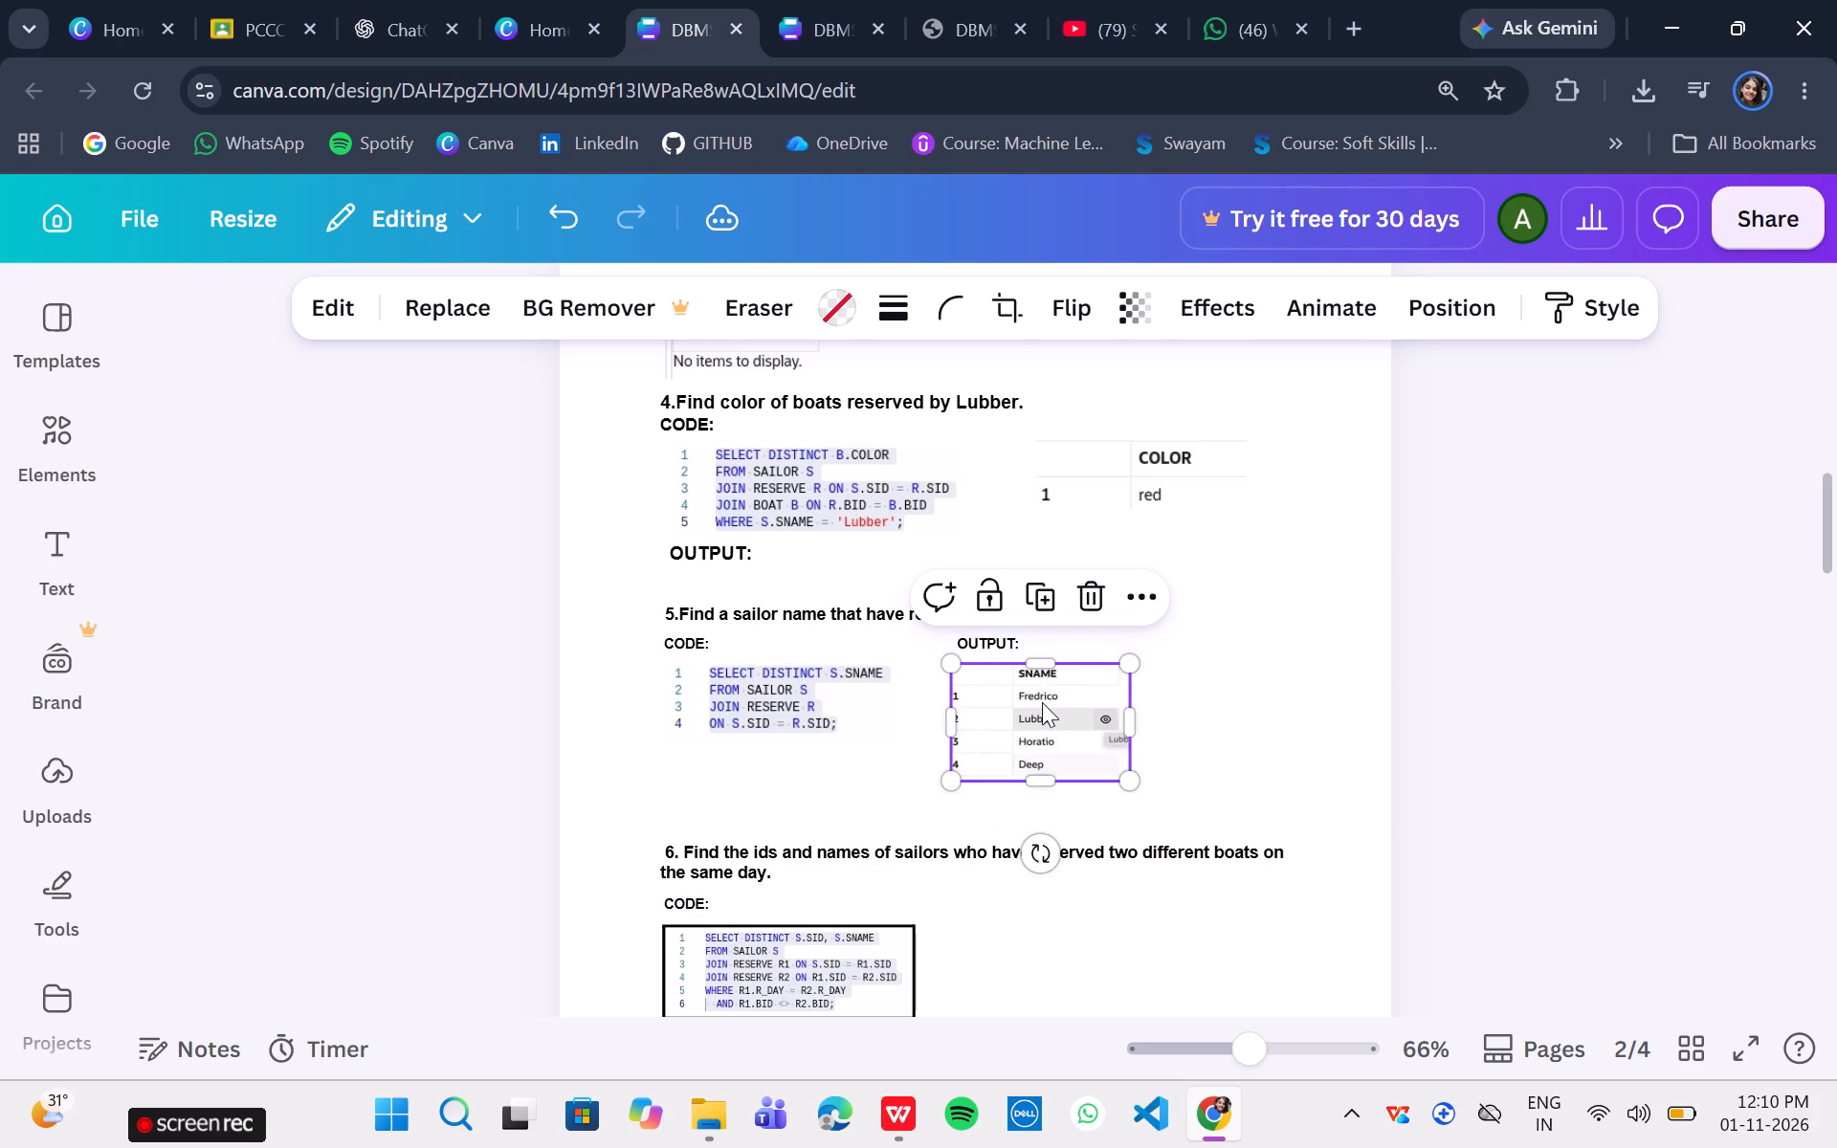
click(1196, 719)
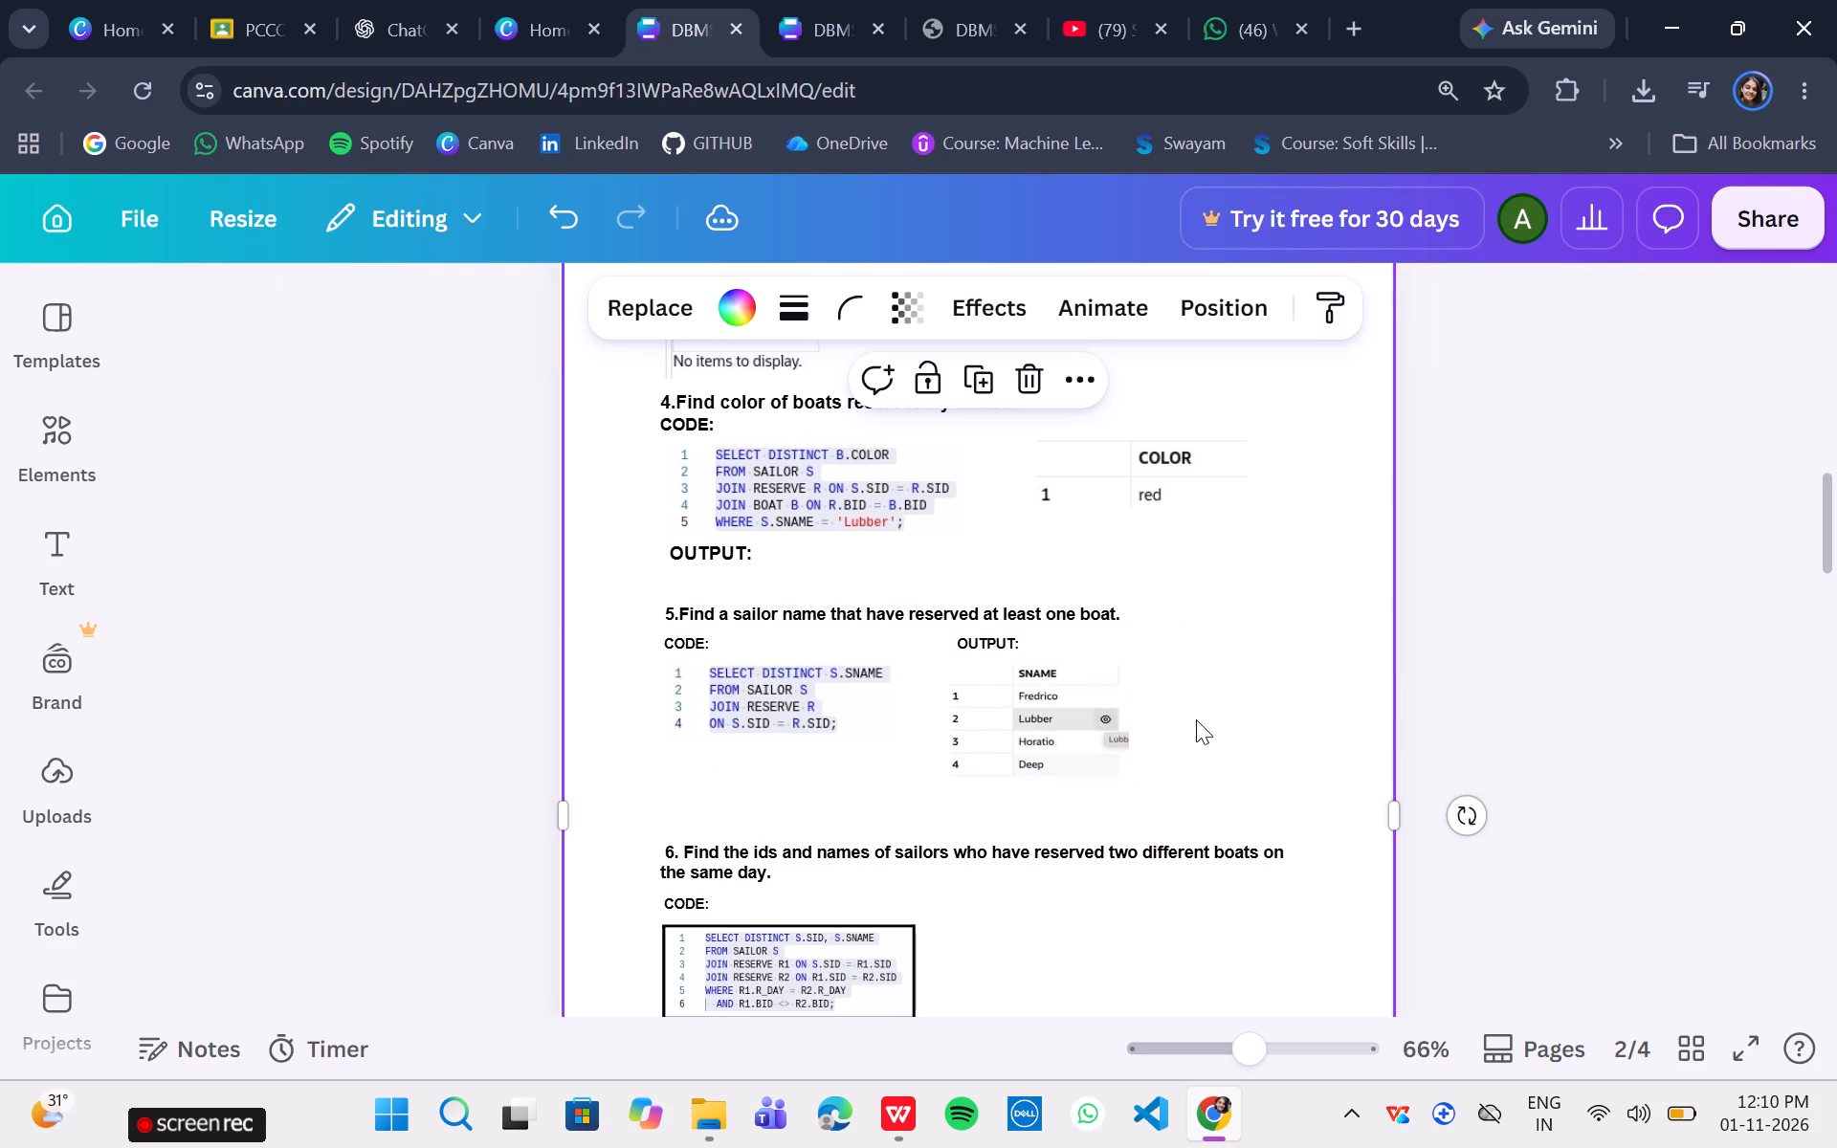
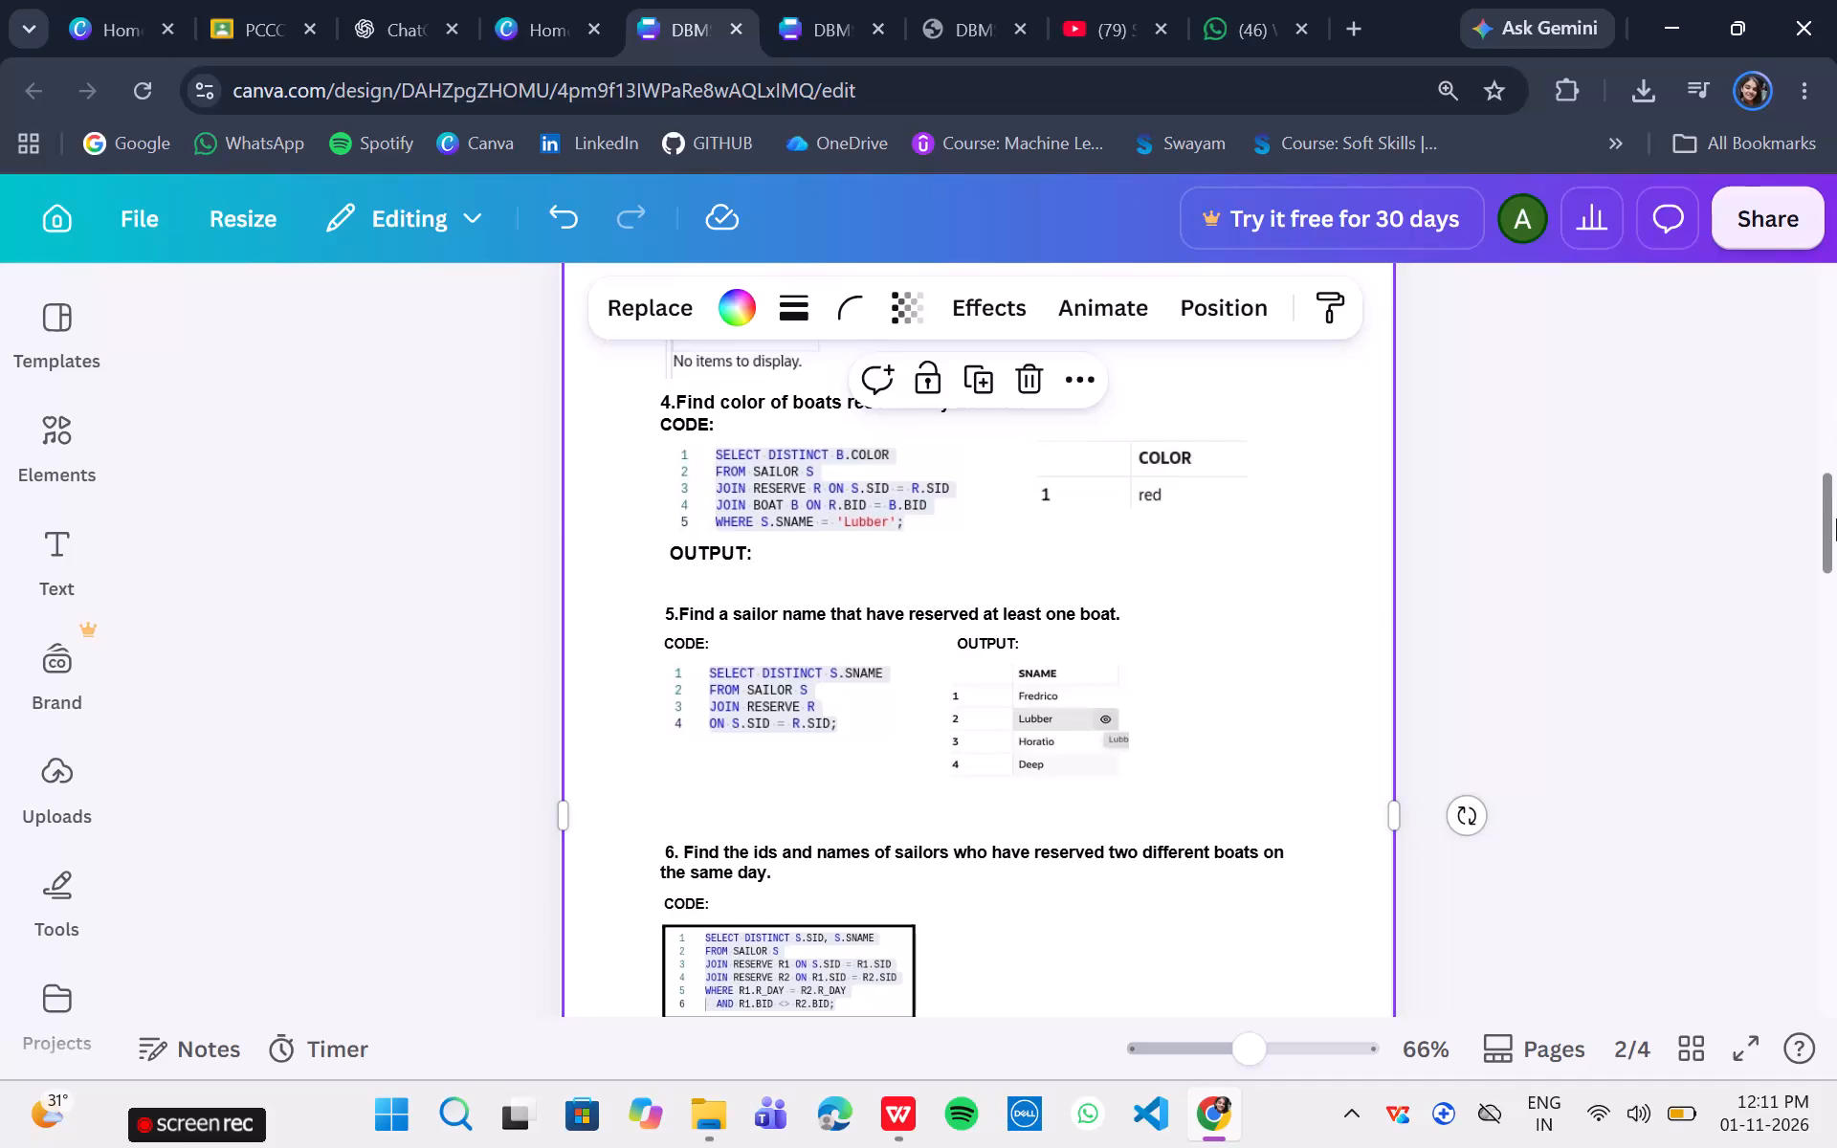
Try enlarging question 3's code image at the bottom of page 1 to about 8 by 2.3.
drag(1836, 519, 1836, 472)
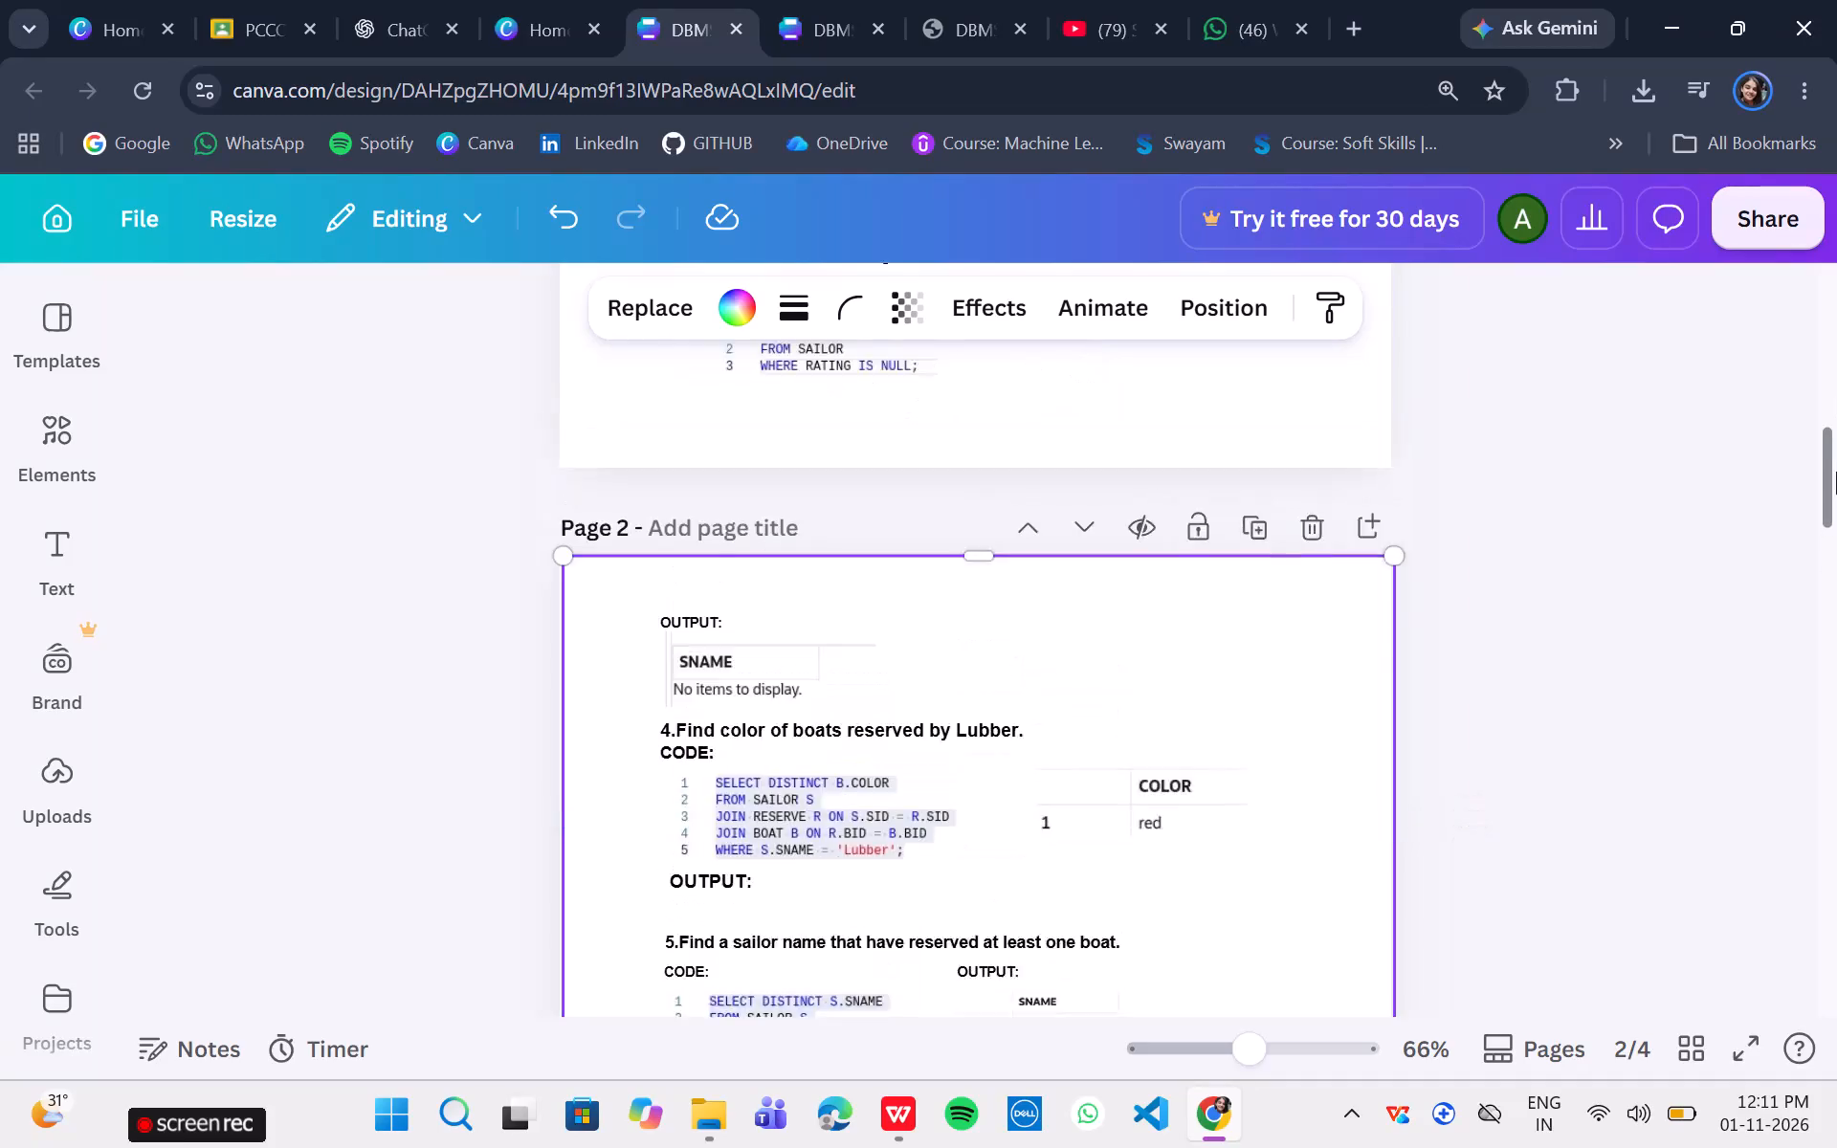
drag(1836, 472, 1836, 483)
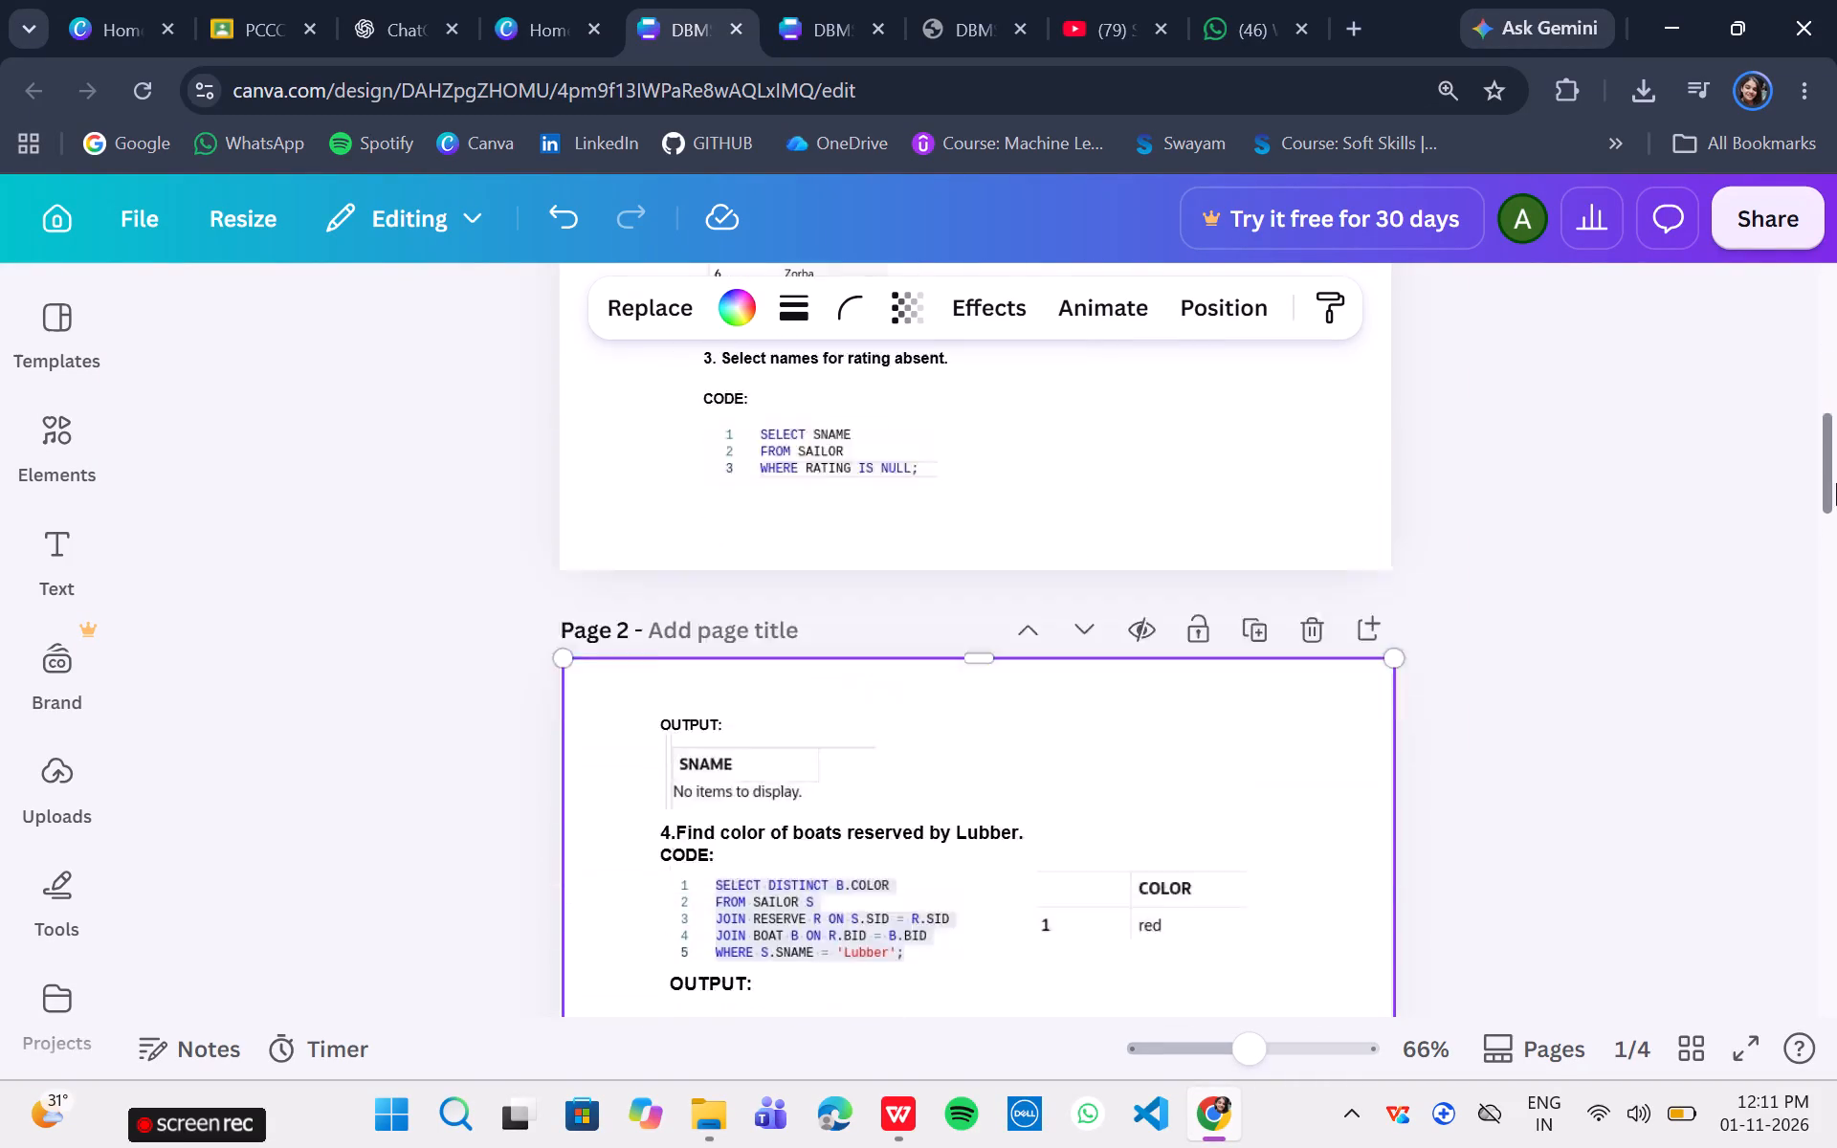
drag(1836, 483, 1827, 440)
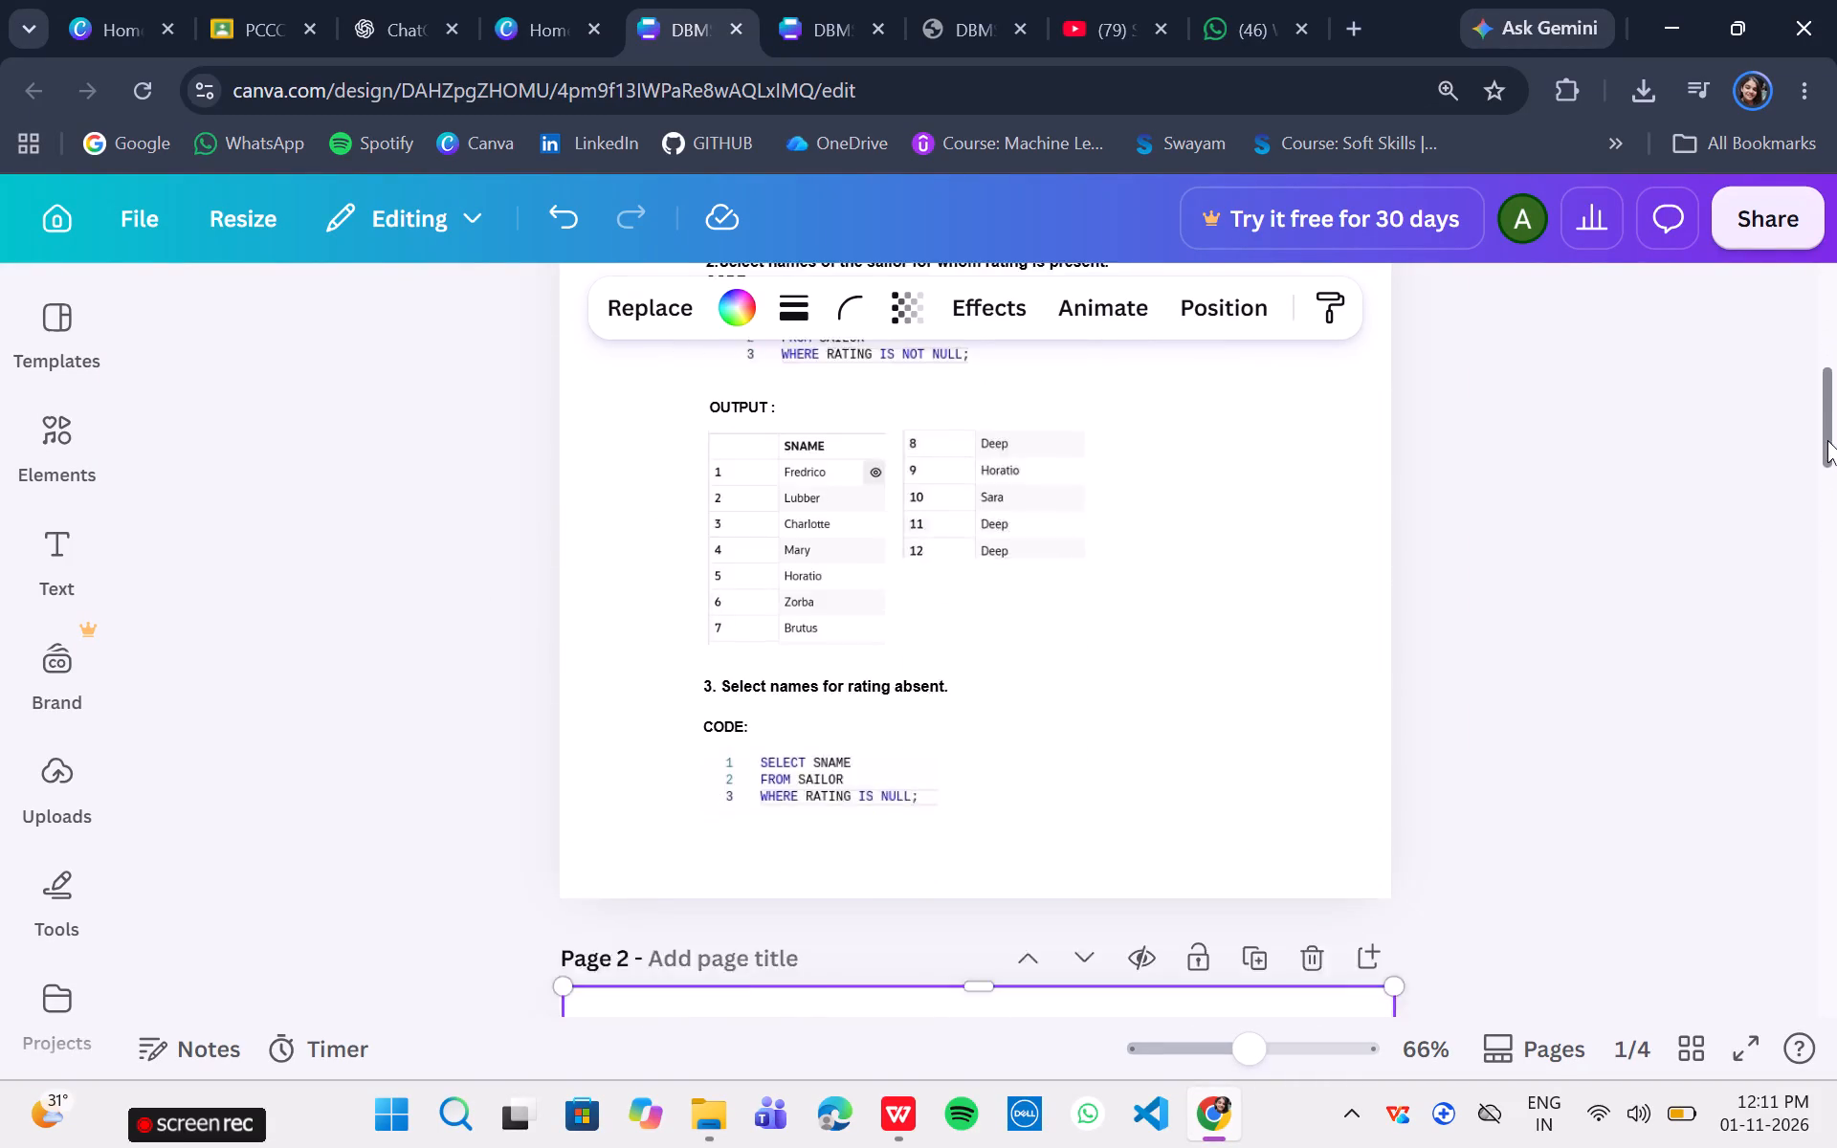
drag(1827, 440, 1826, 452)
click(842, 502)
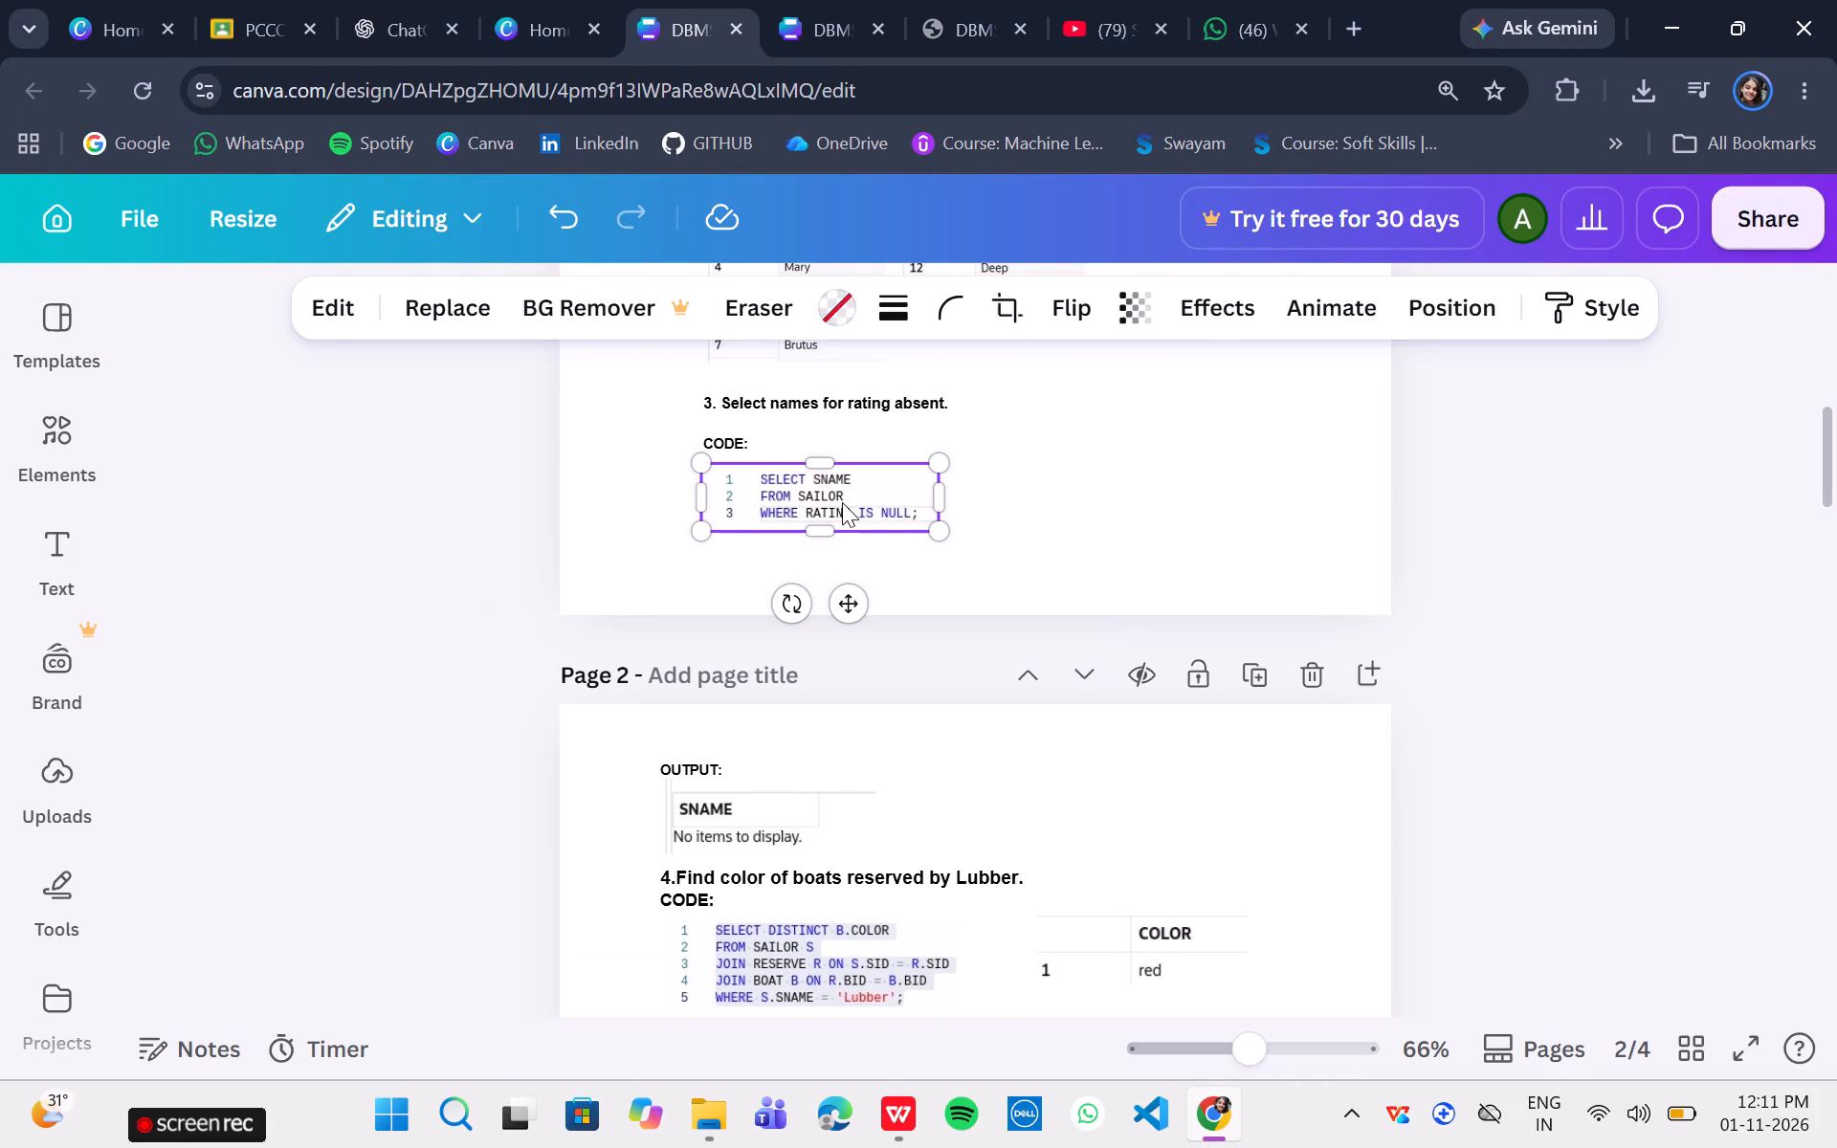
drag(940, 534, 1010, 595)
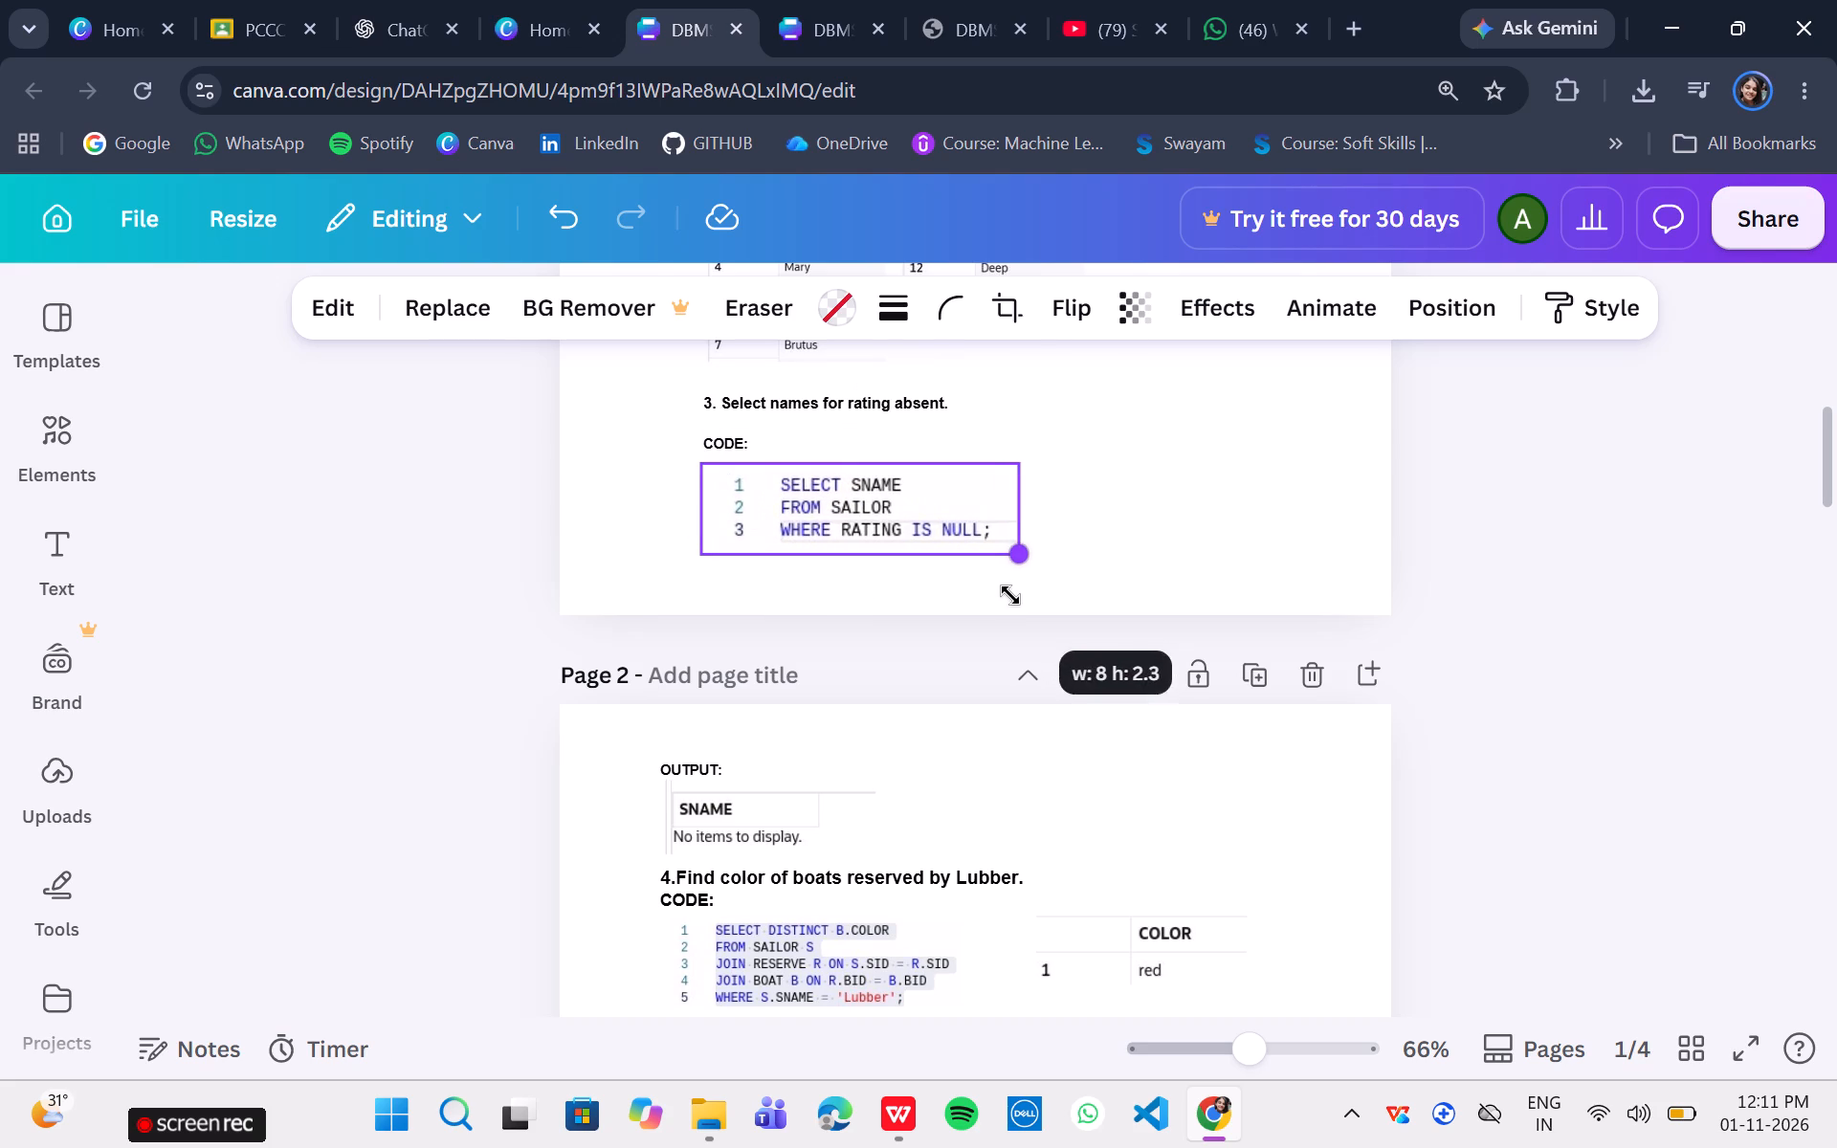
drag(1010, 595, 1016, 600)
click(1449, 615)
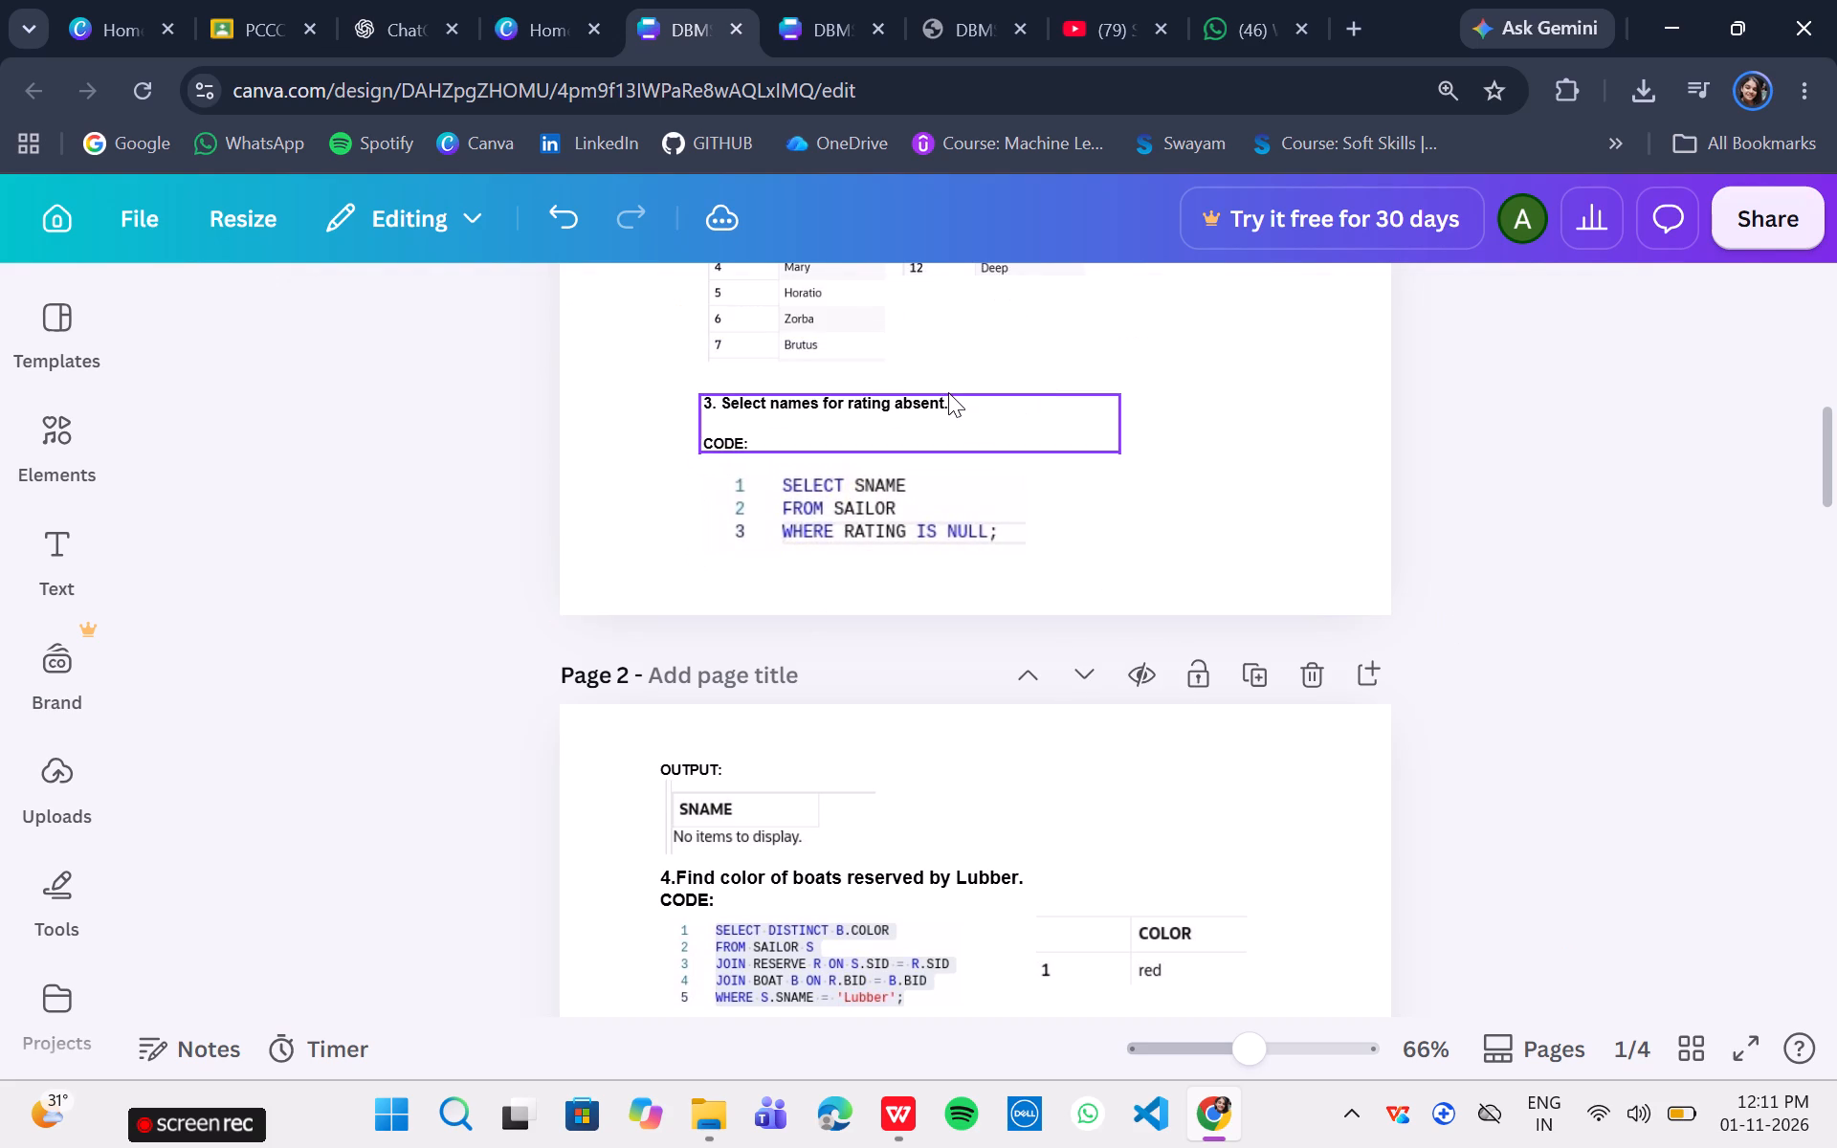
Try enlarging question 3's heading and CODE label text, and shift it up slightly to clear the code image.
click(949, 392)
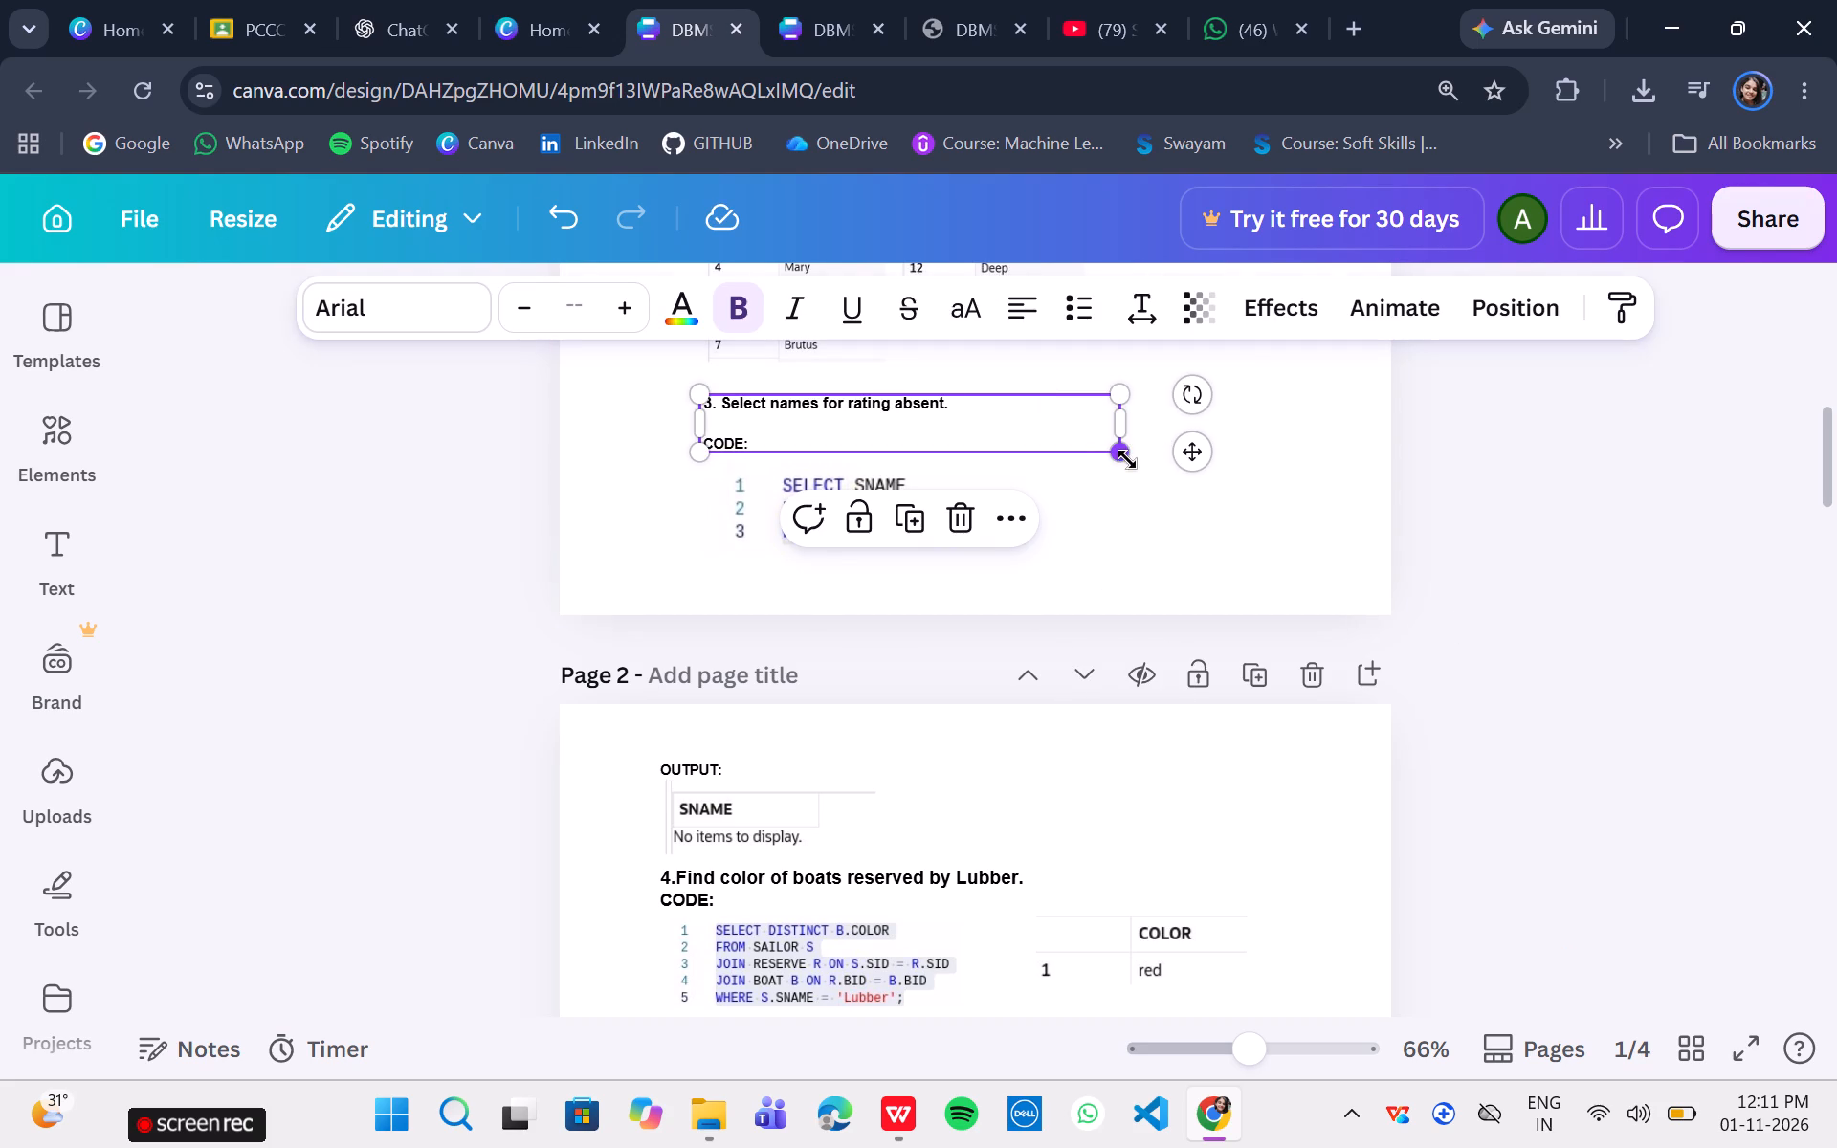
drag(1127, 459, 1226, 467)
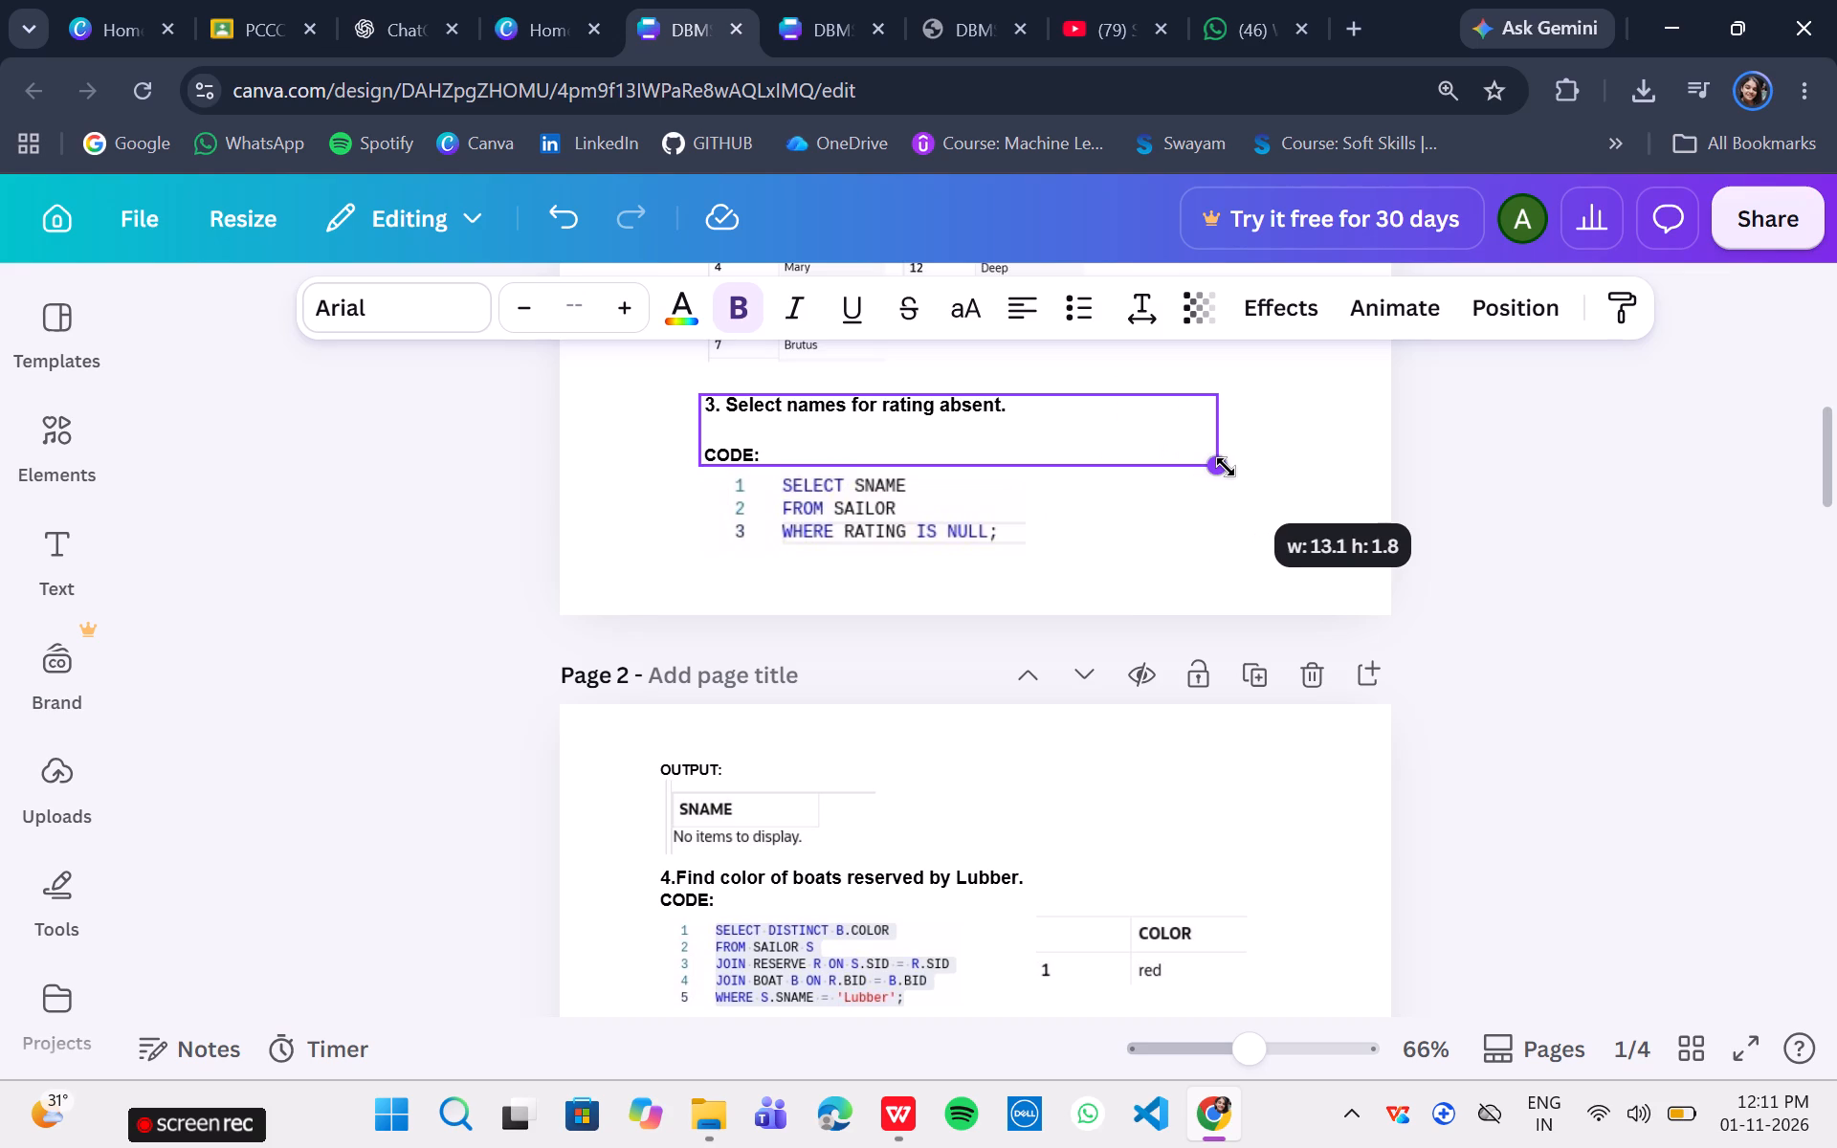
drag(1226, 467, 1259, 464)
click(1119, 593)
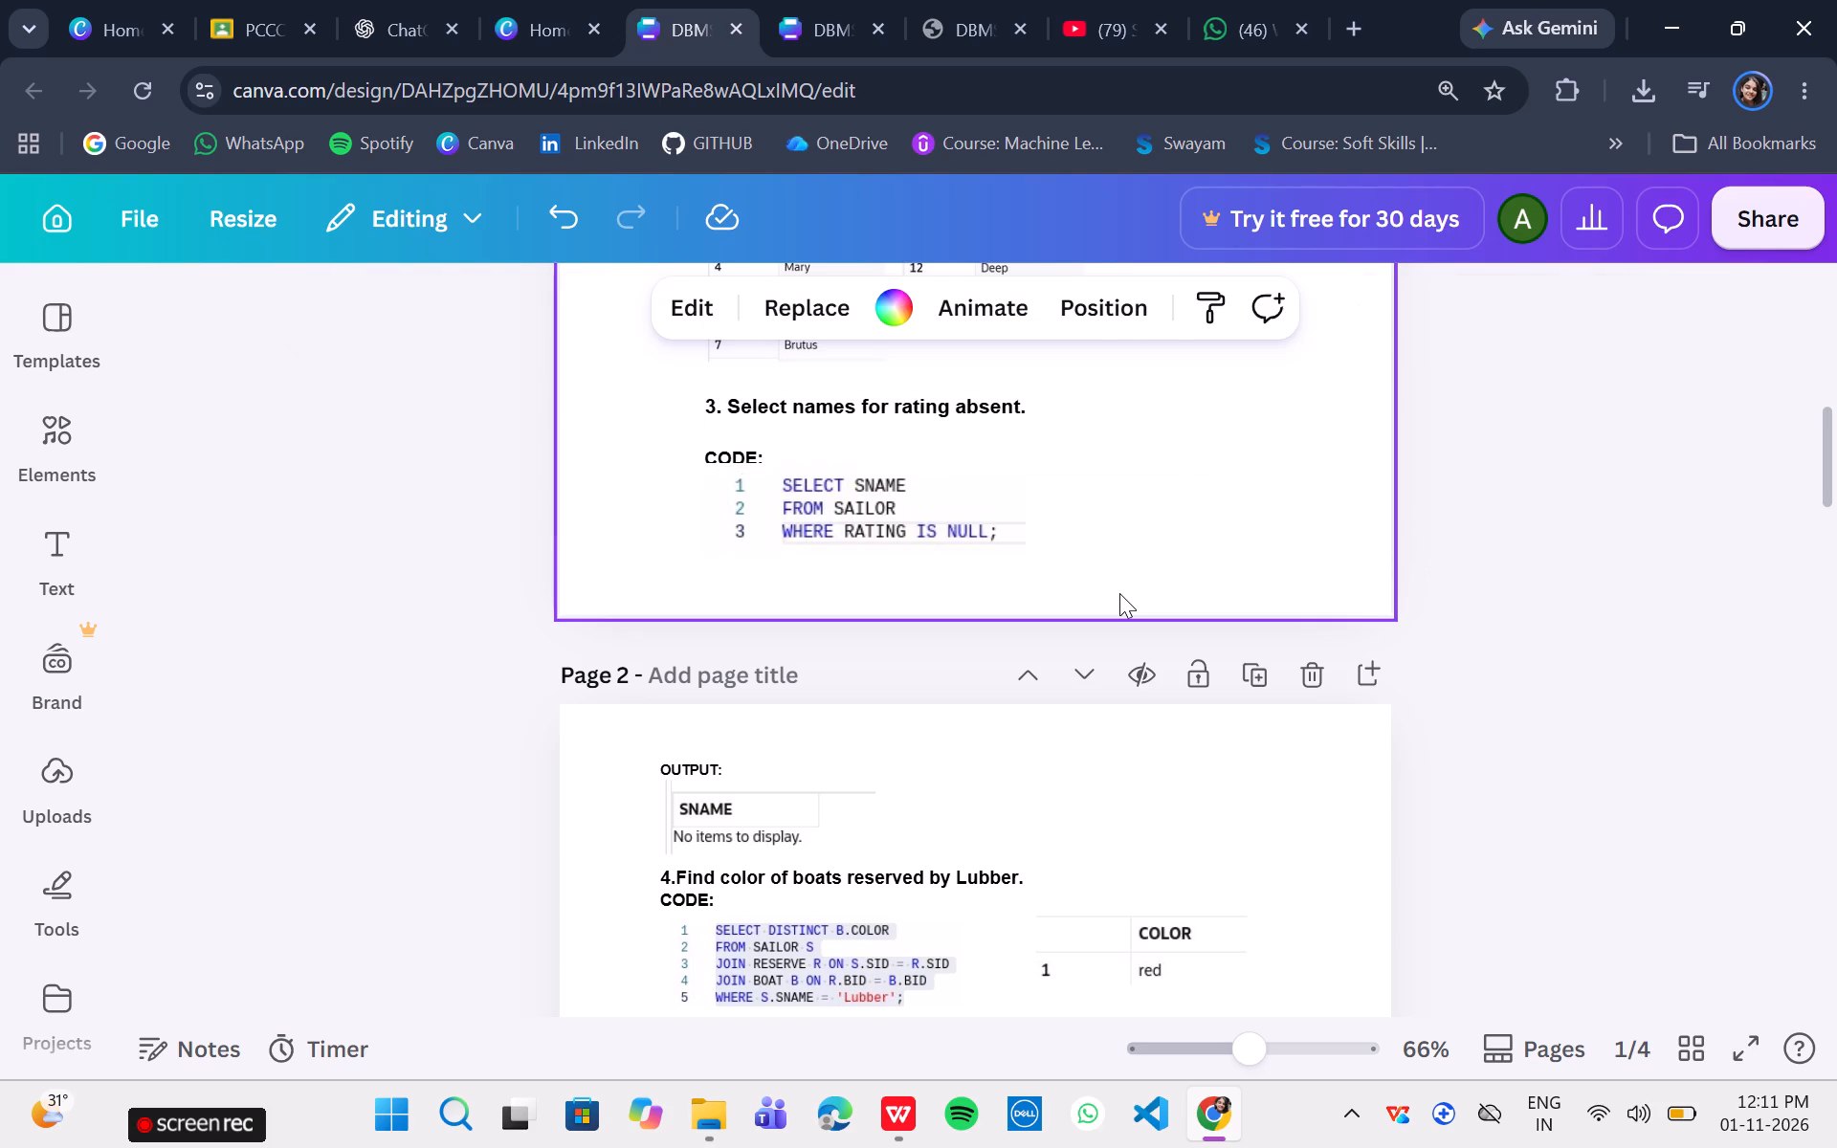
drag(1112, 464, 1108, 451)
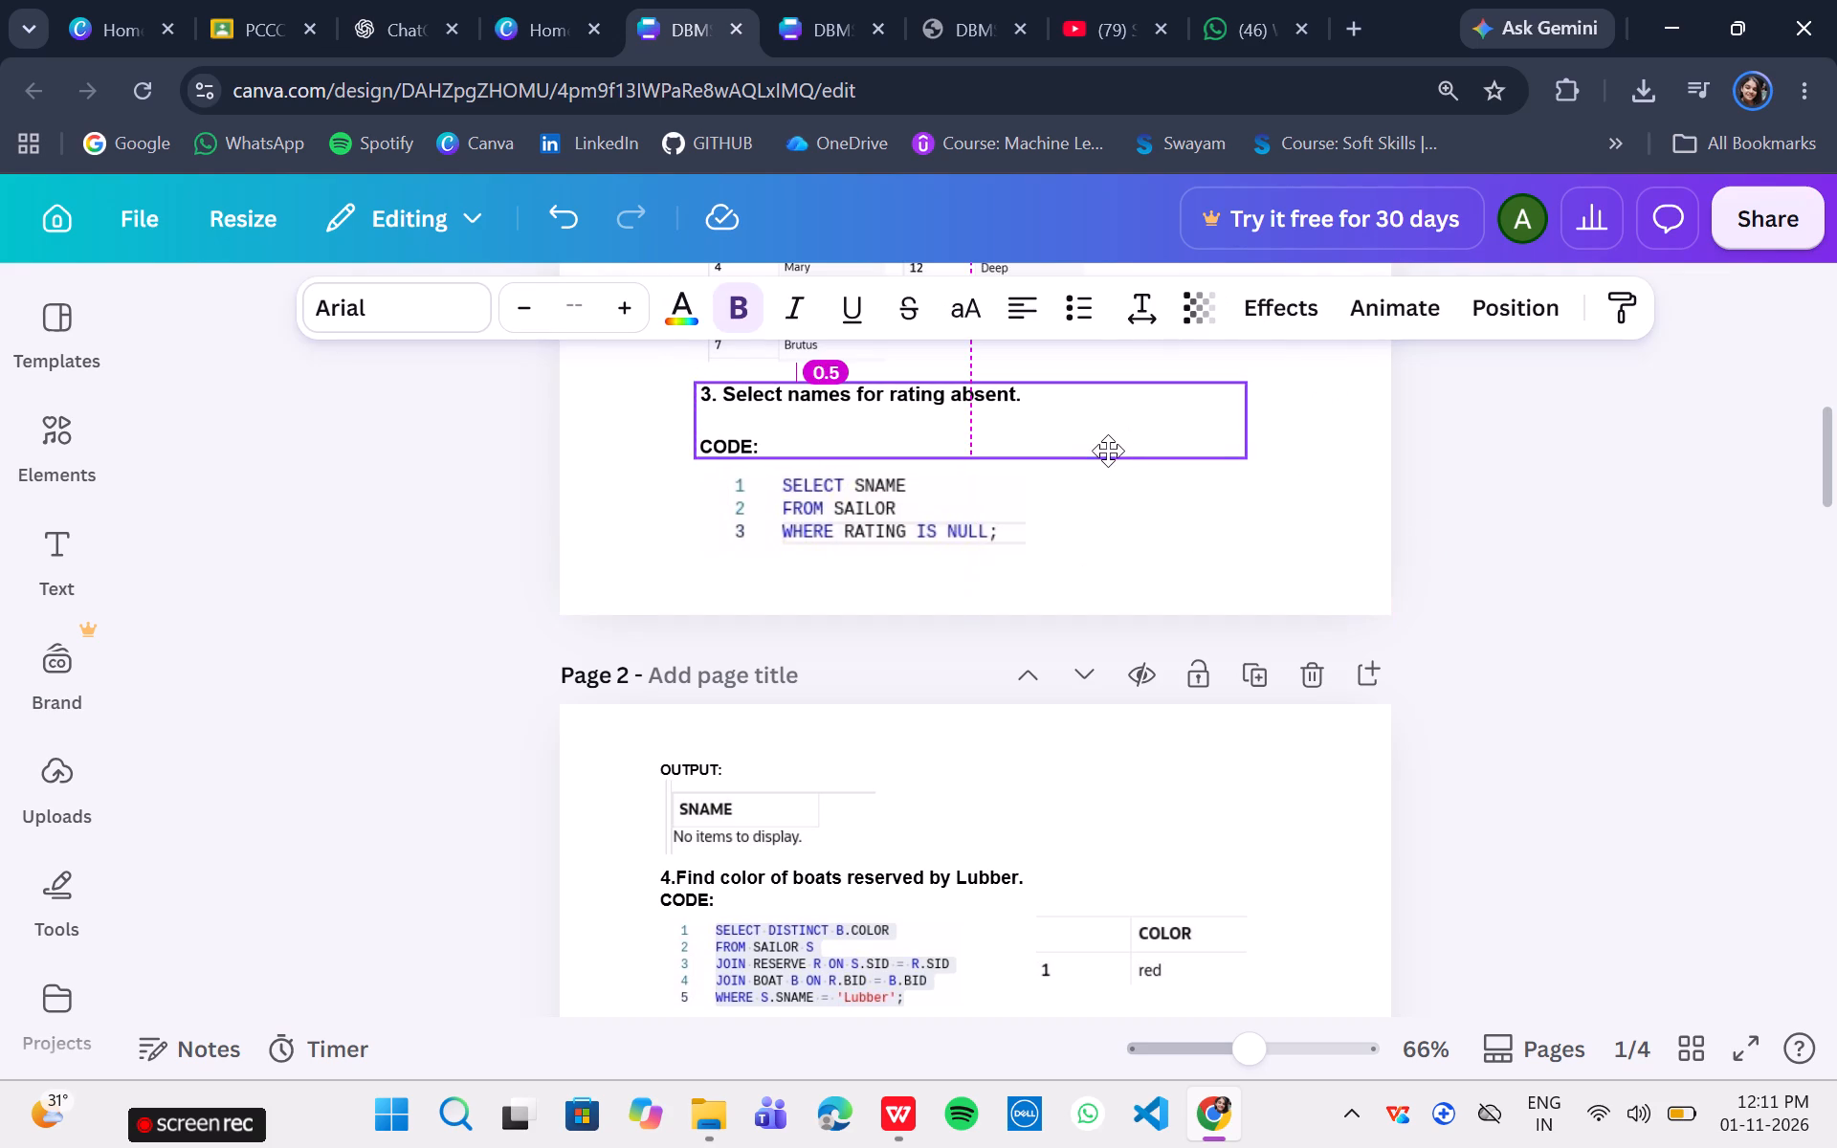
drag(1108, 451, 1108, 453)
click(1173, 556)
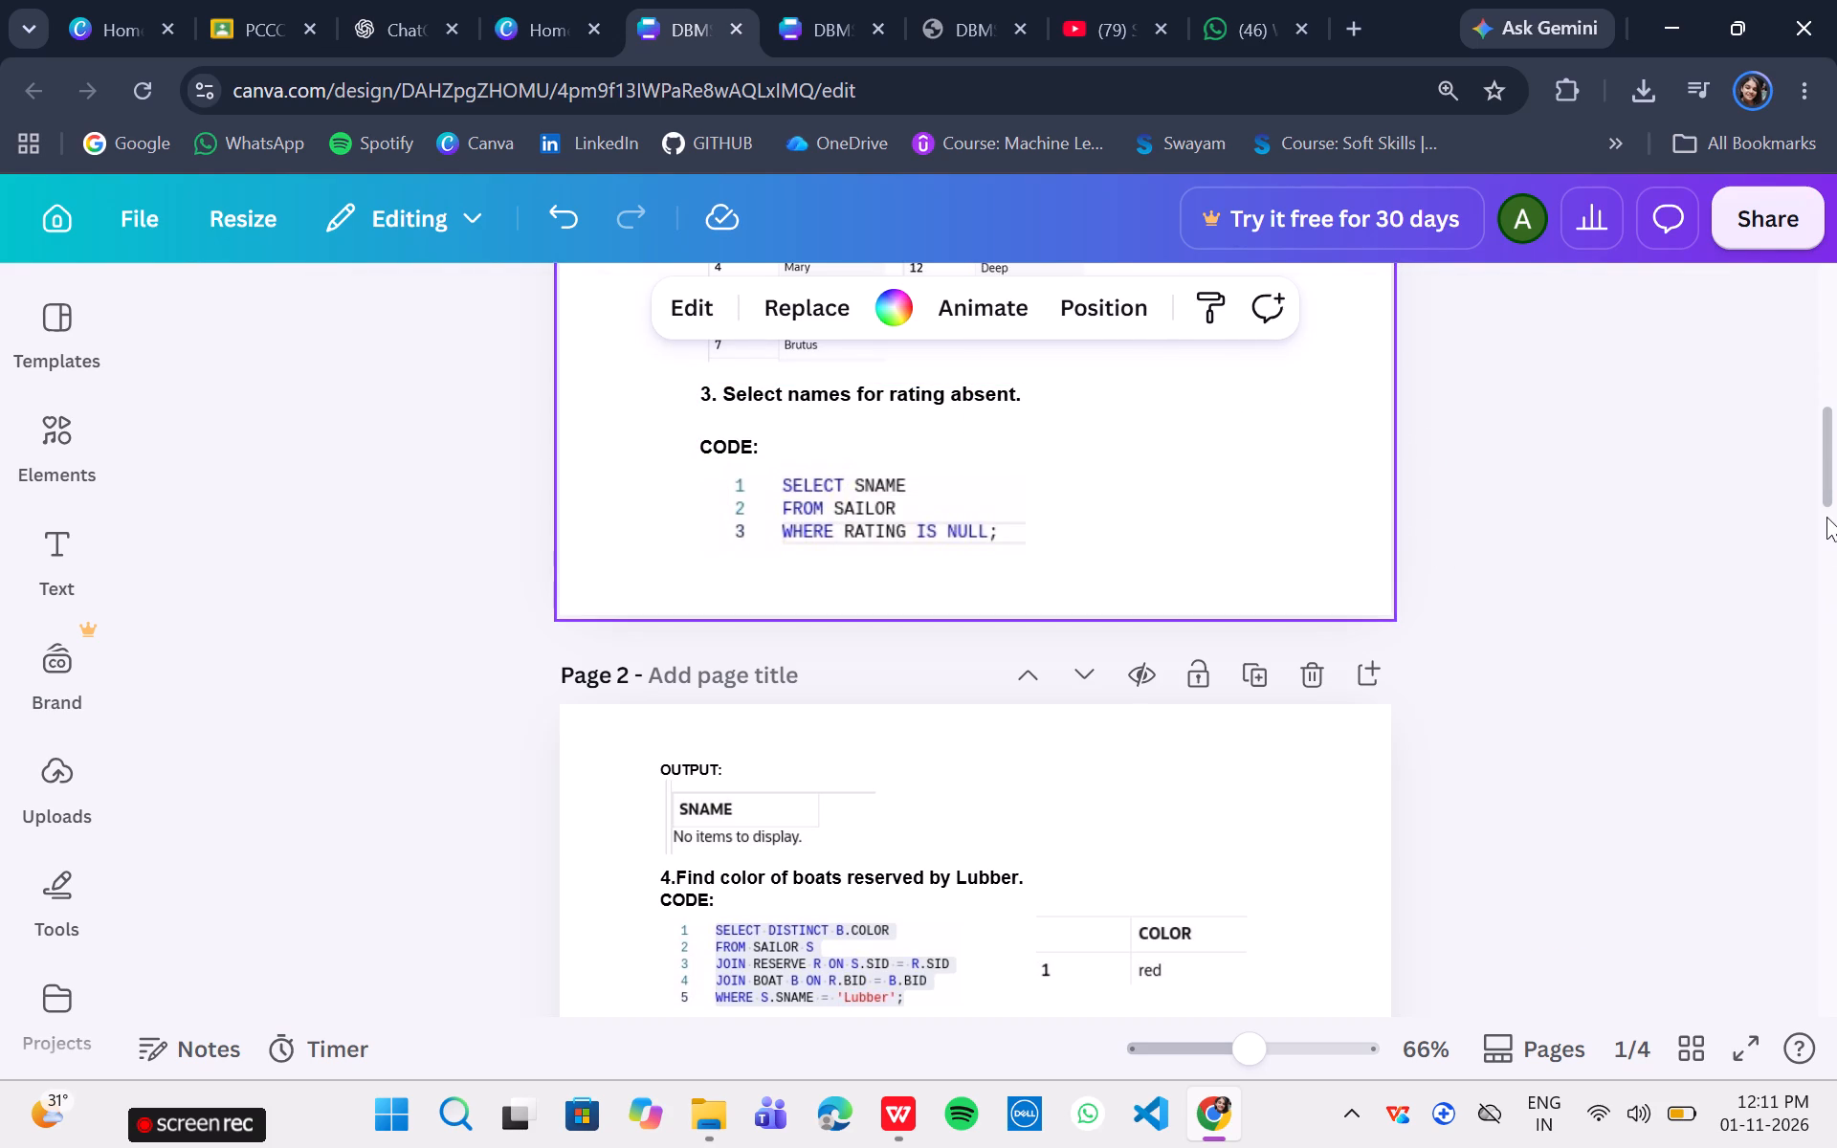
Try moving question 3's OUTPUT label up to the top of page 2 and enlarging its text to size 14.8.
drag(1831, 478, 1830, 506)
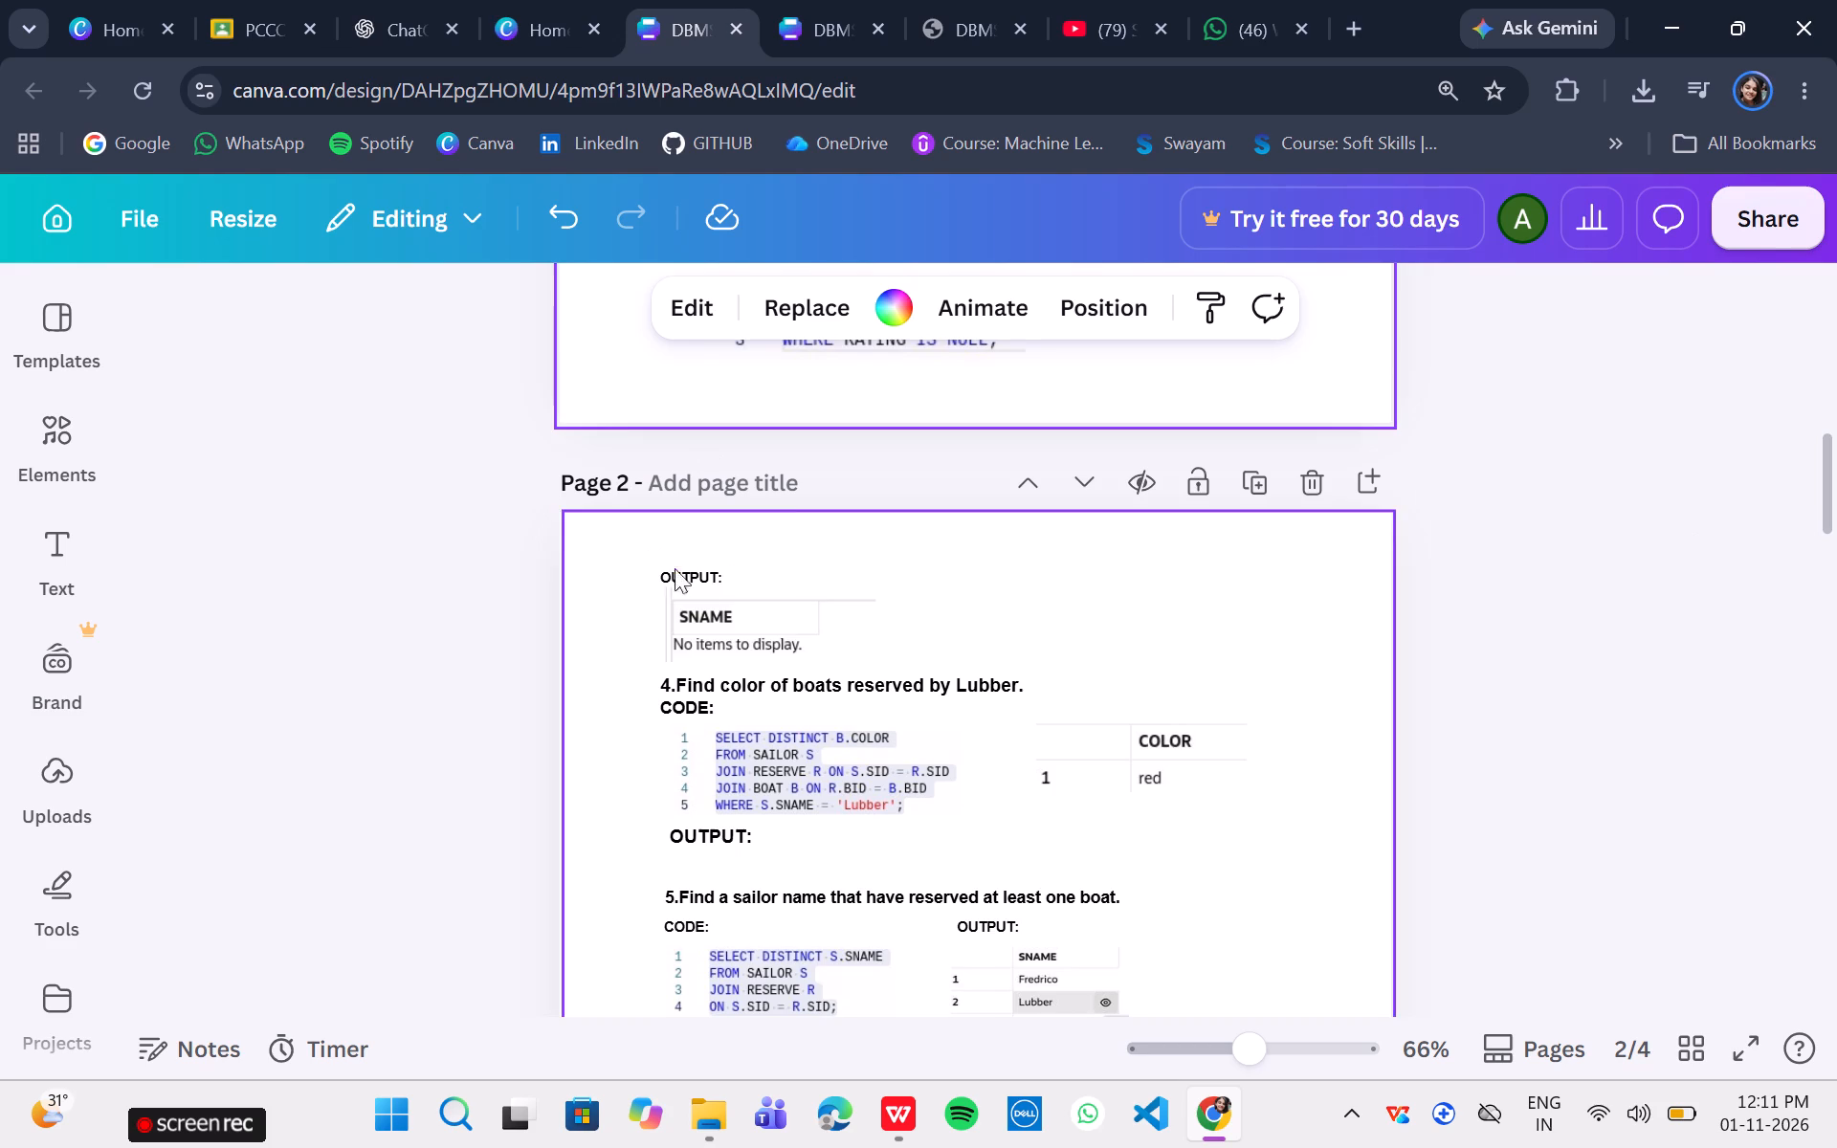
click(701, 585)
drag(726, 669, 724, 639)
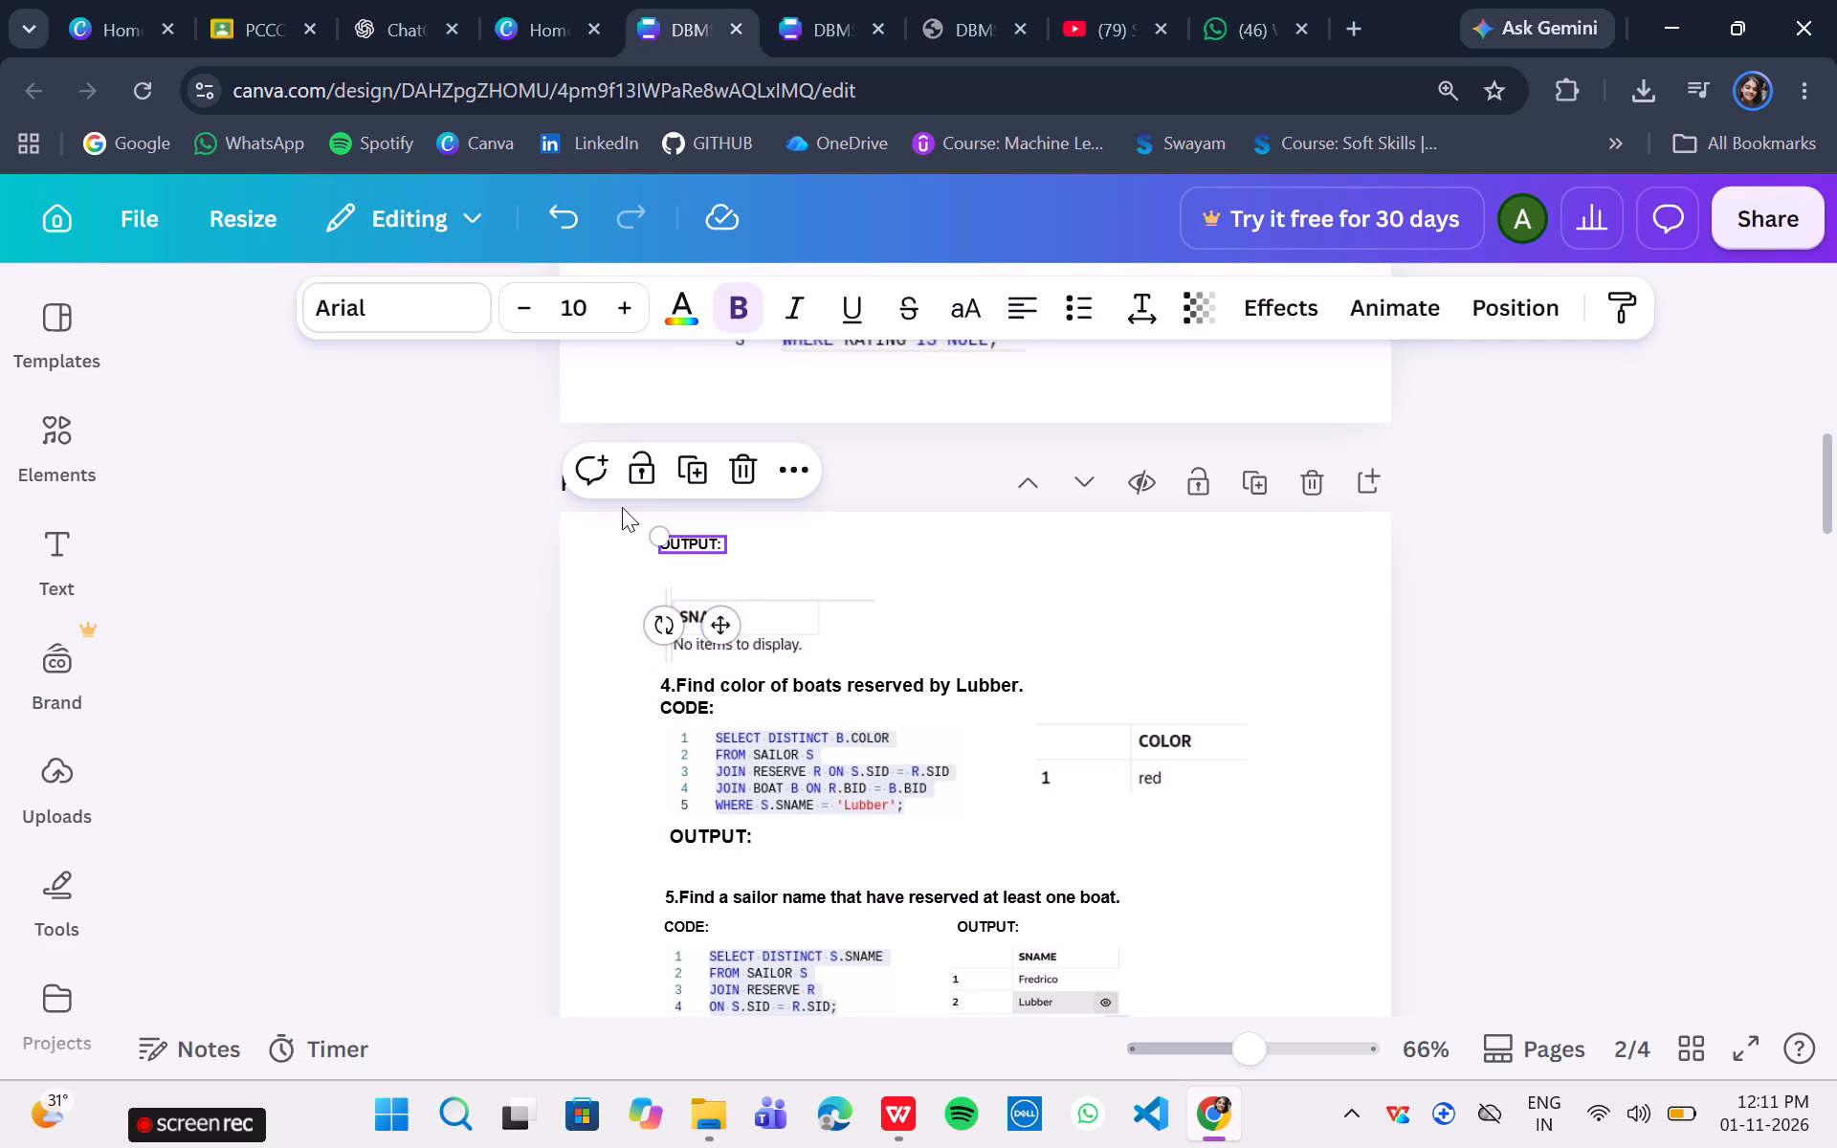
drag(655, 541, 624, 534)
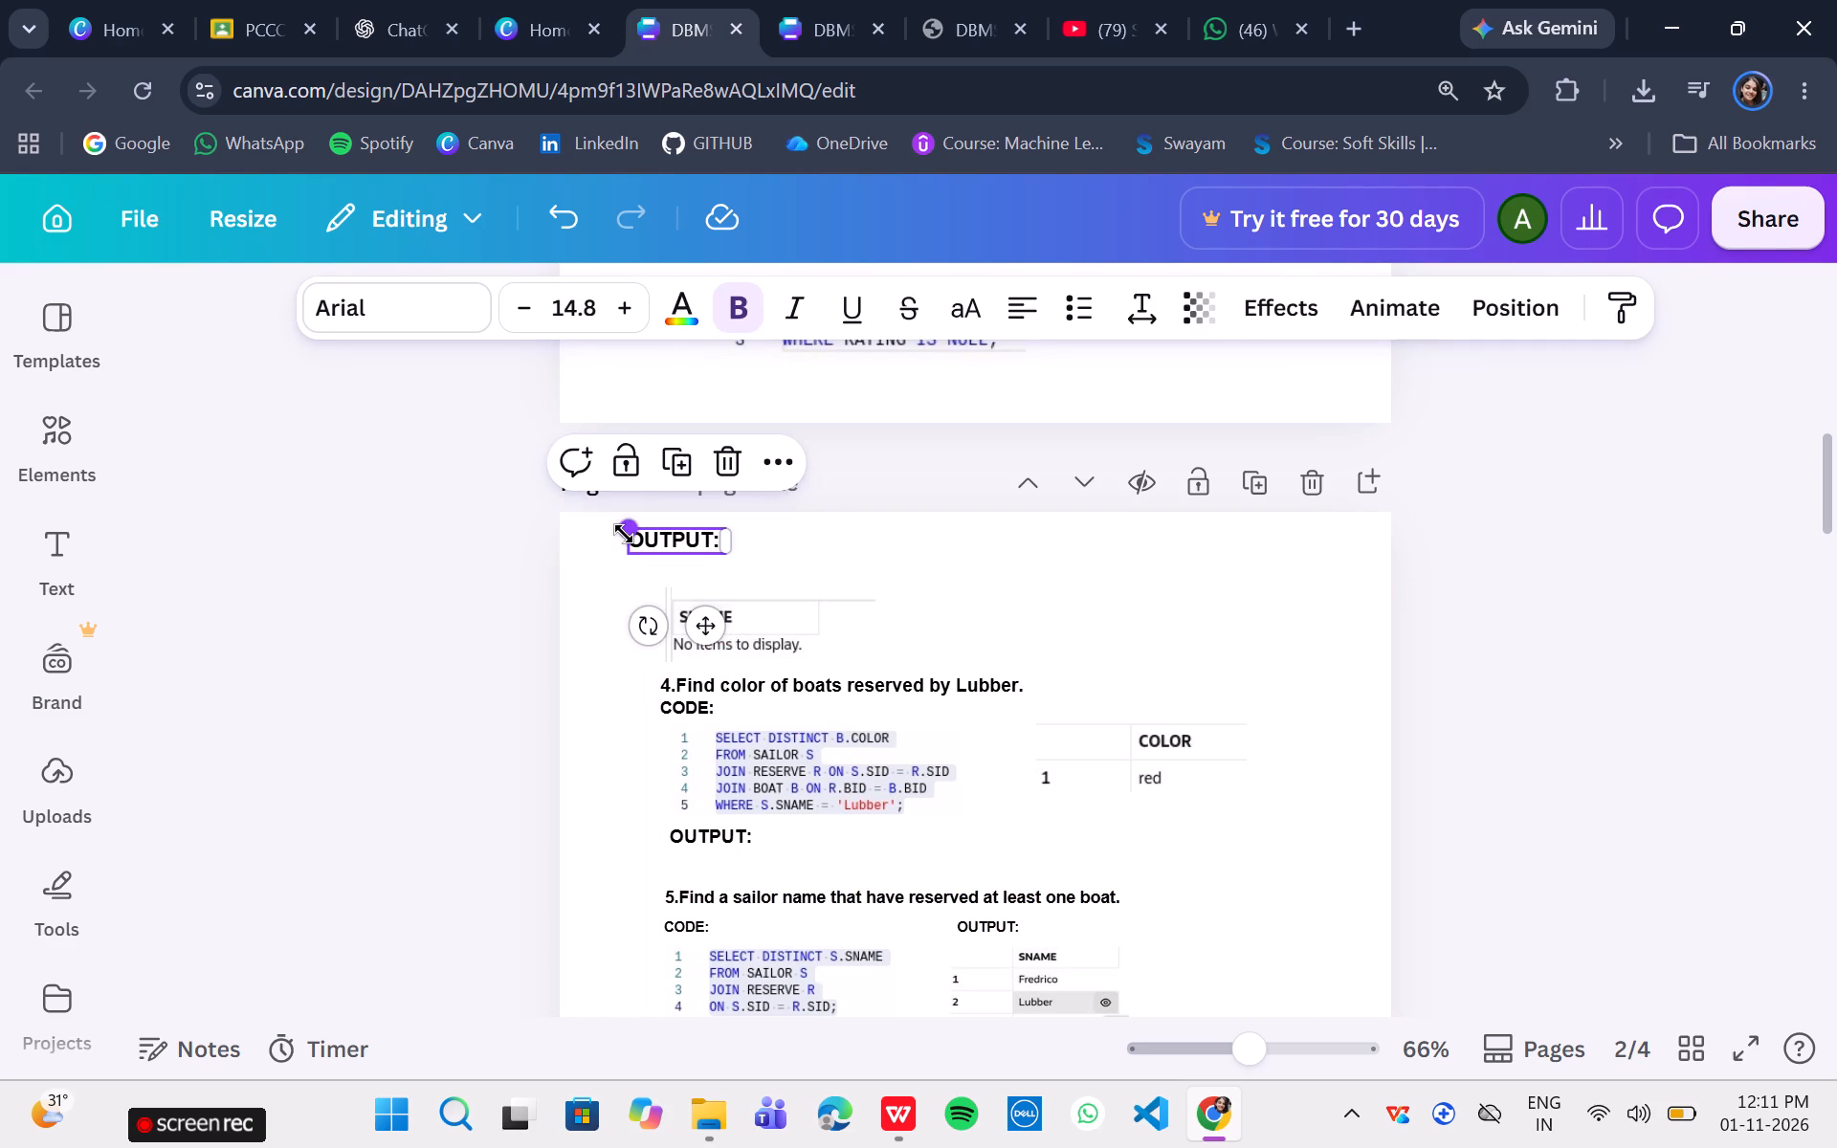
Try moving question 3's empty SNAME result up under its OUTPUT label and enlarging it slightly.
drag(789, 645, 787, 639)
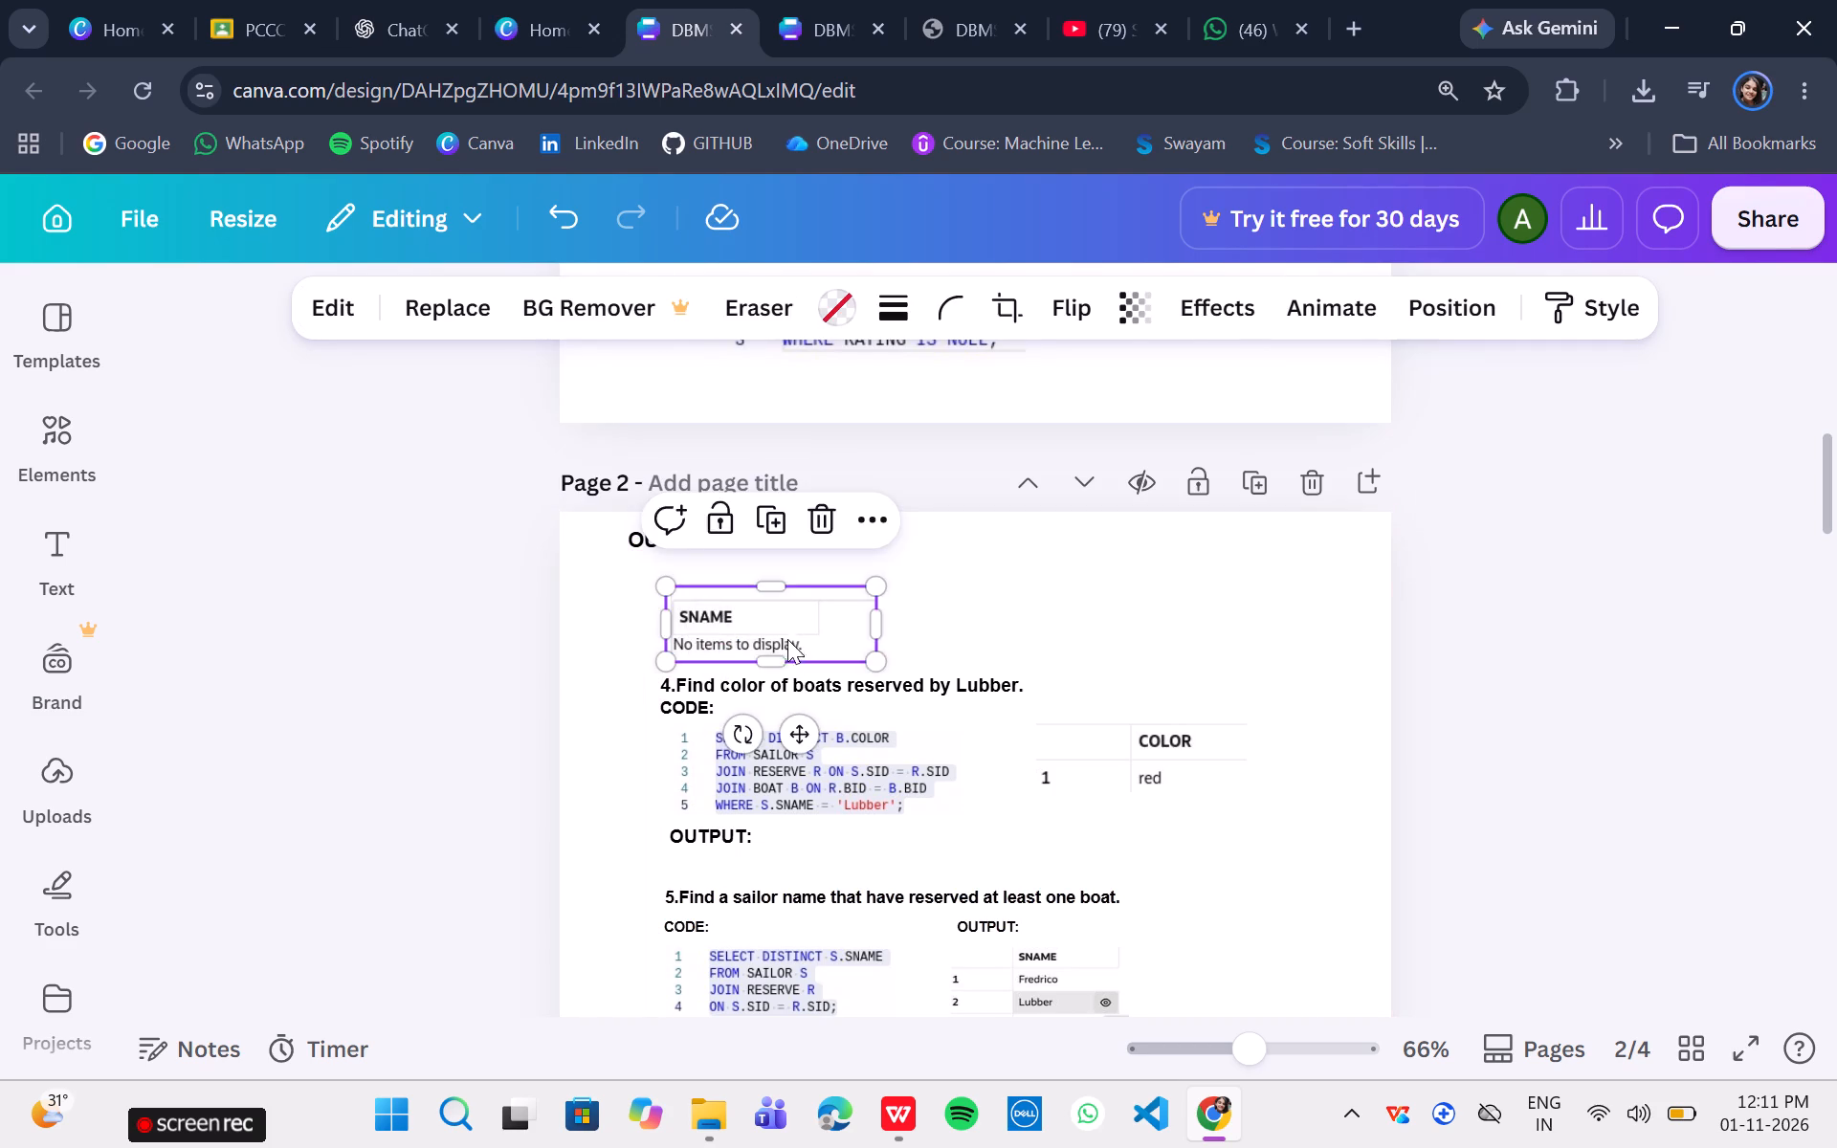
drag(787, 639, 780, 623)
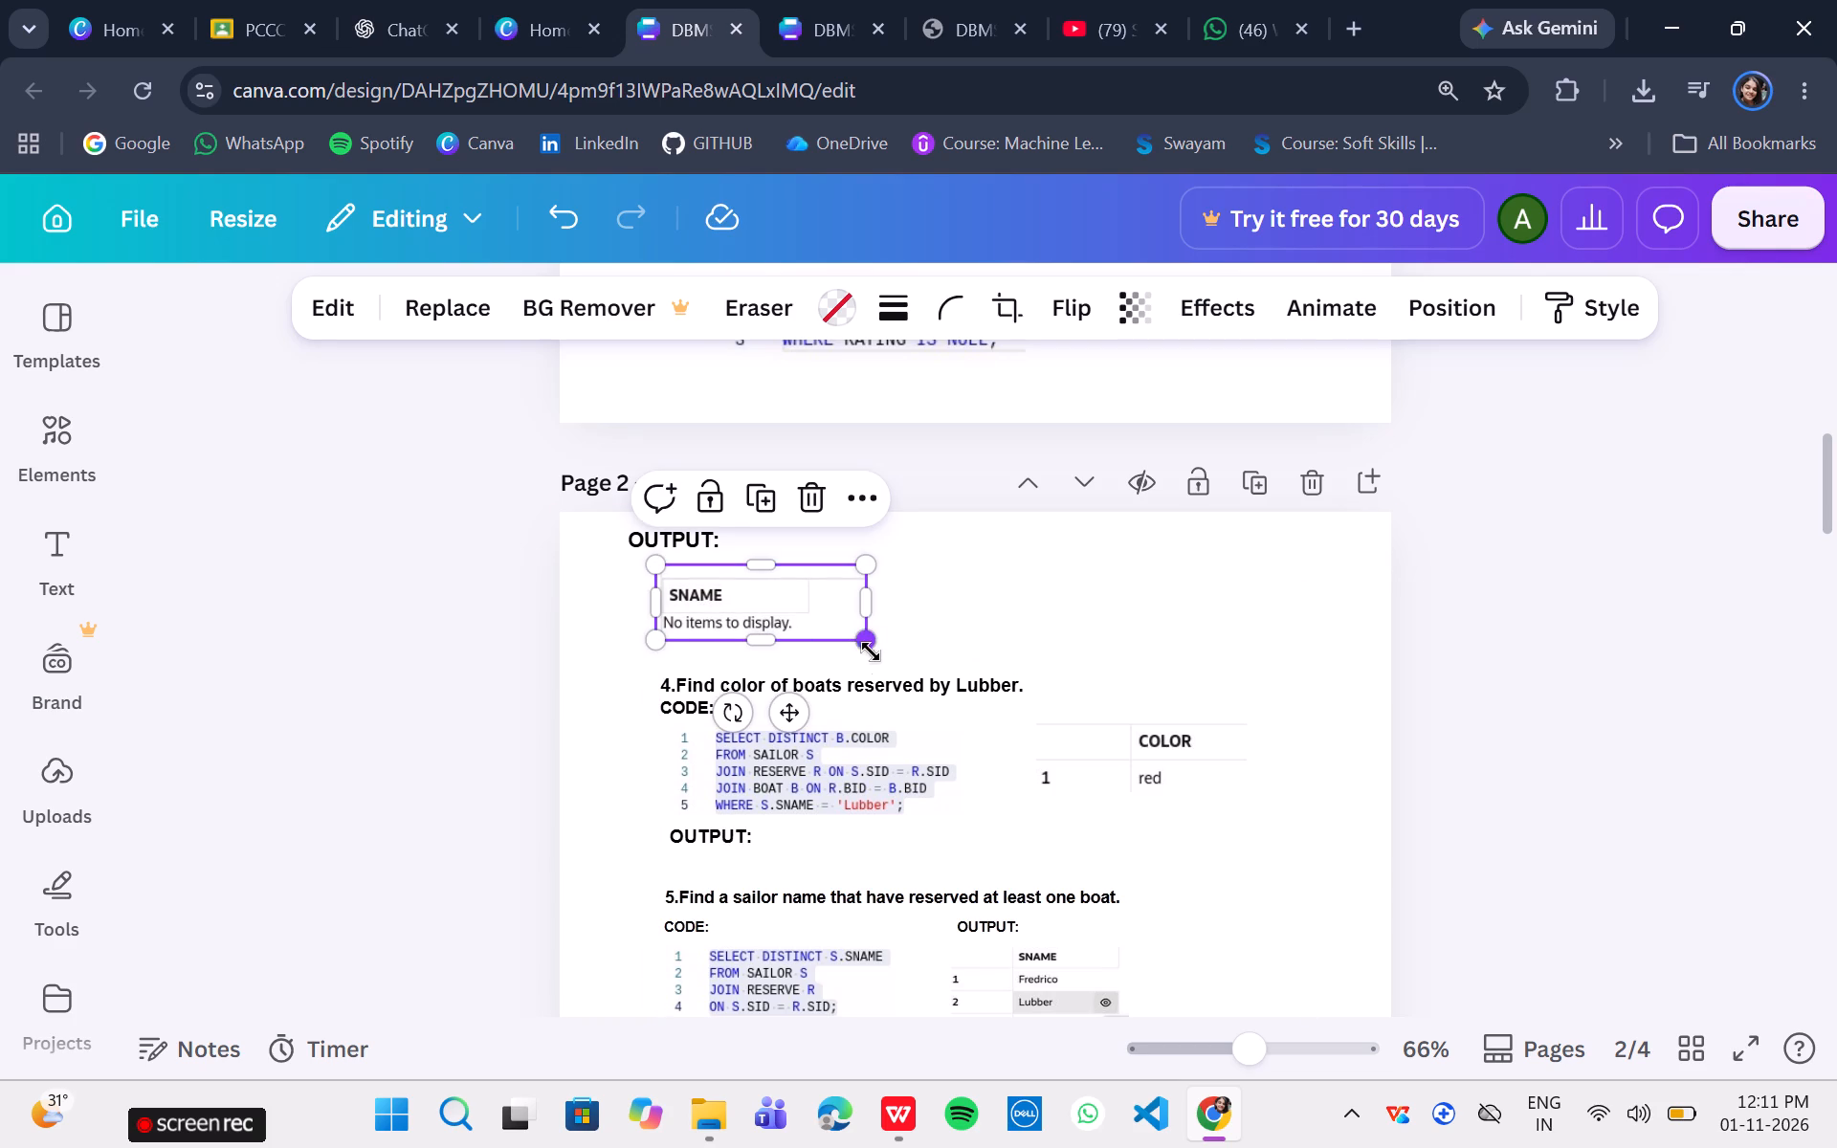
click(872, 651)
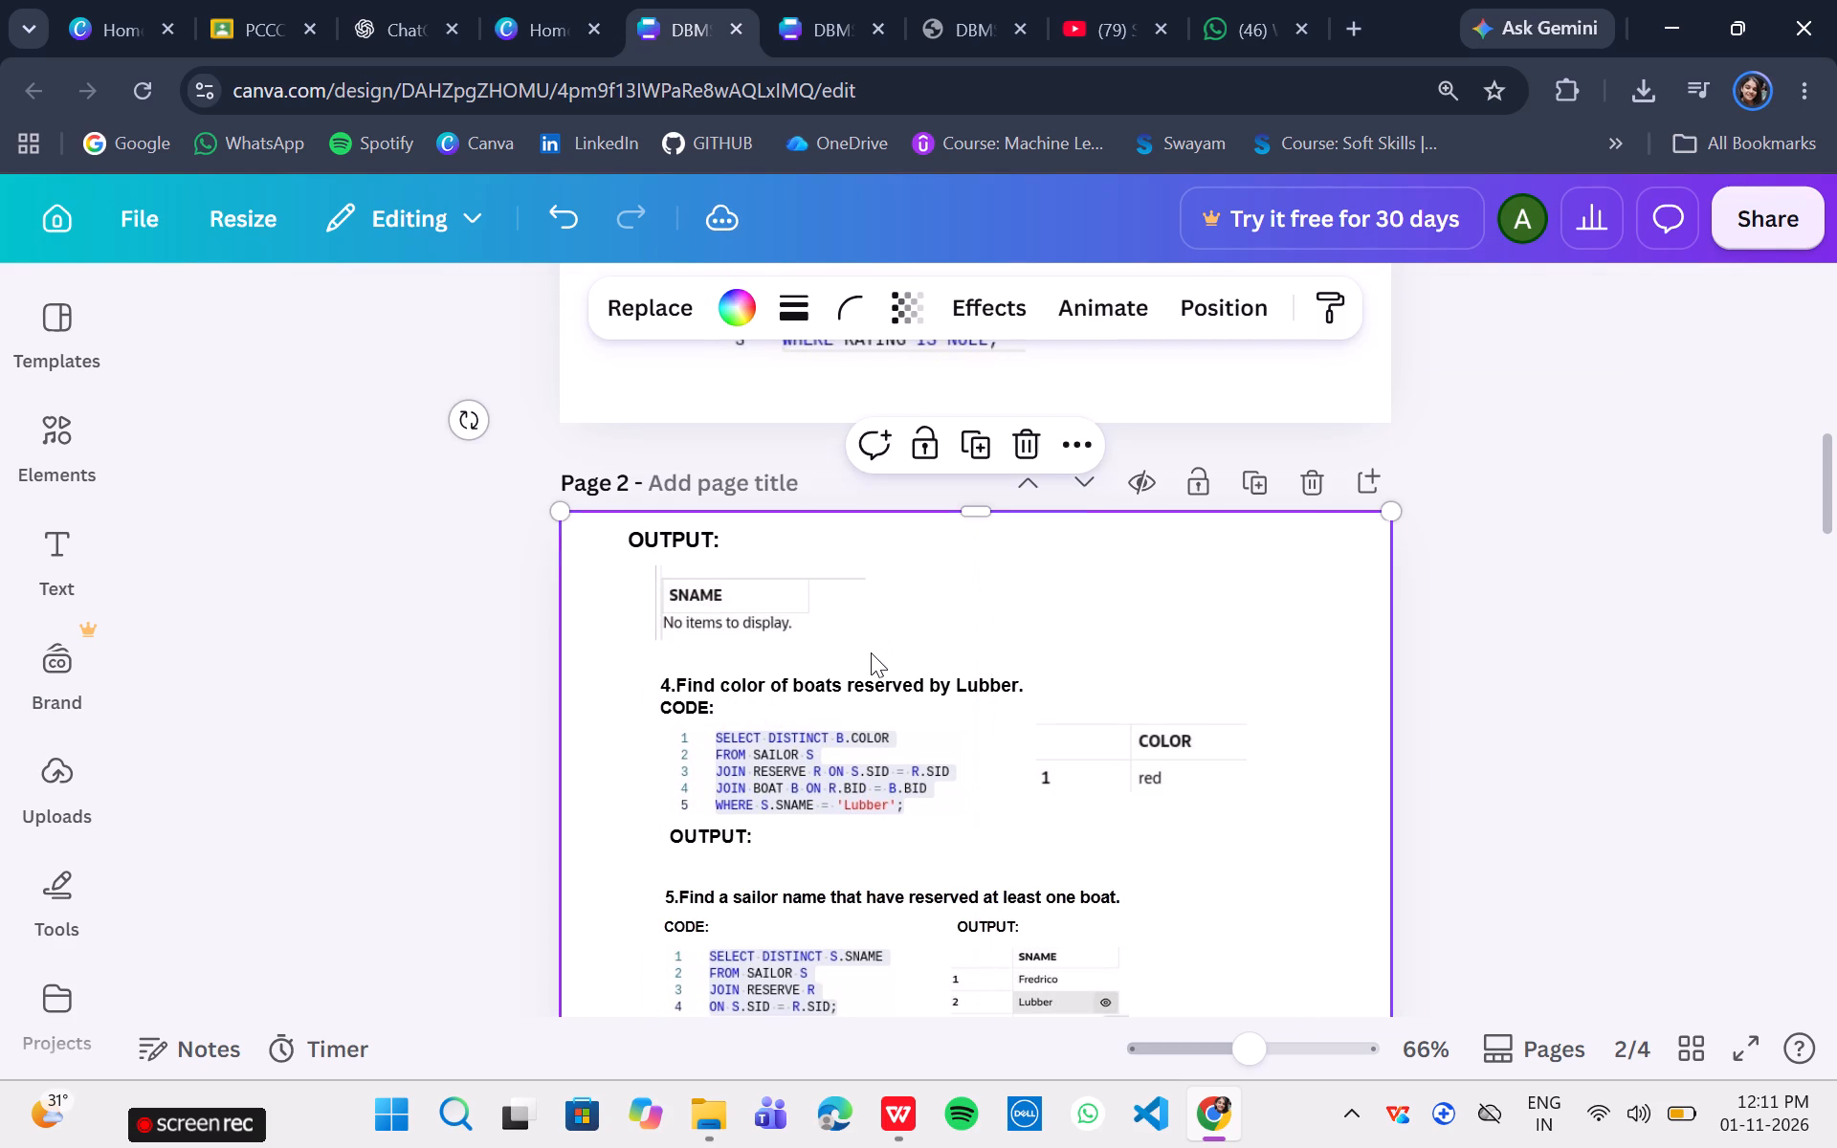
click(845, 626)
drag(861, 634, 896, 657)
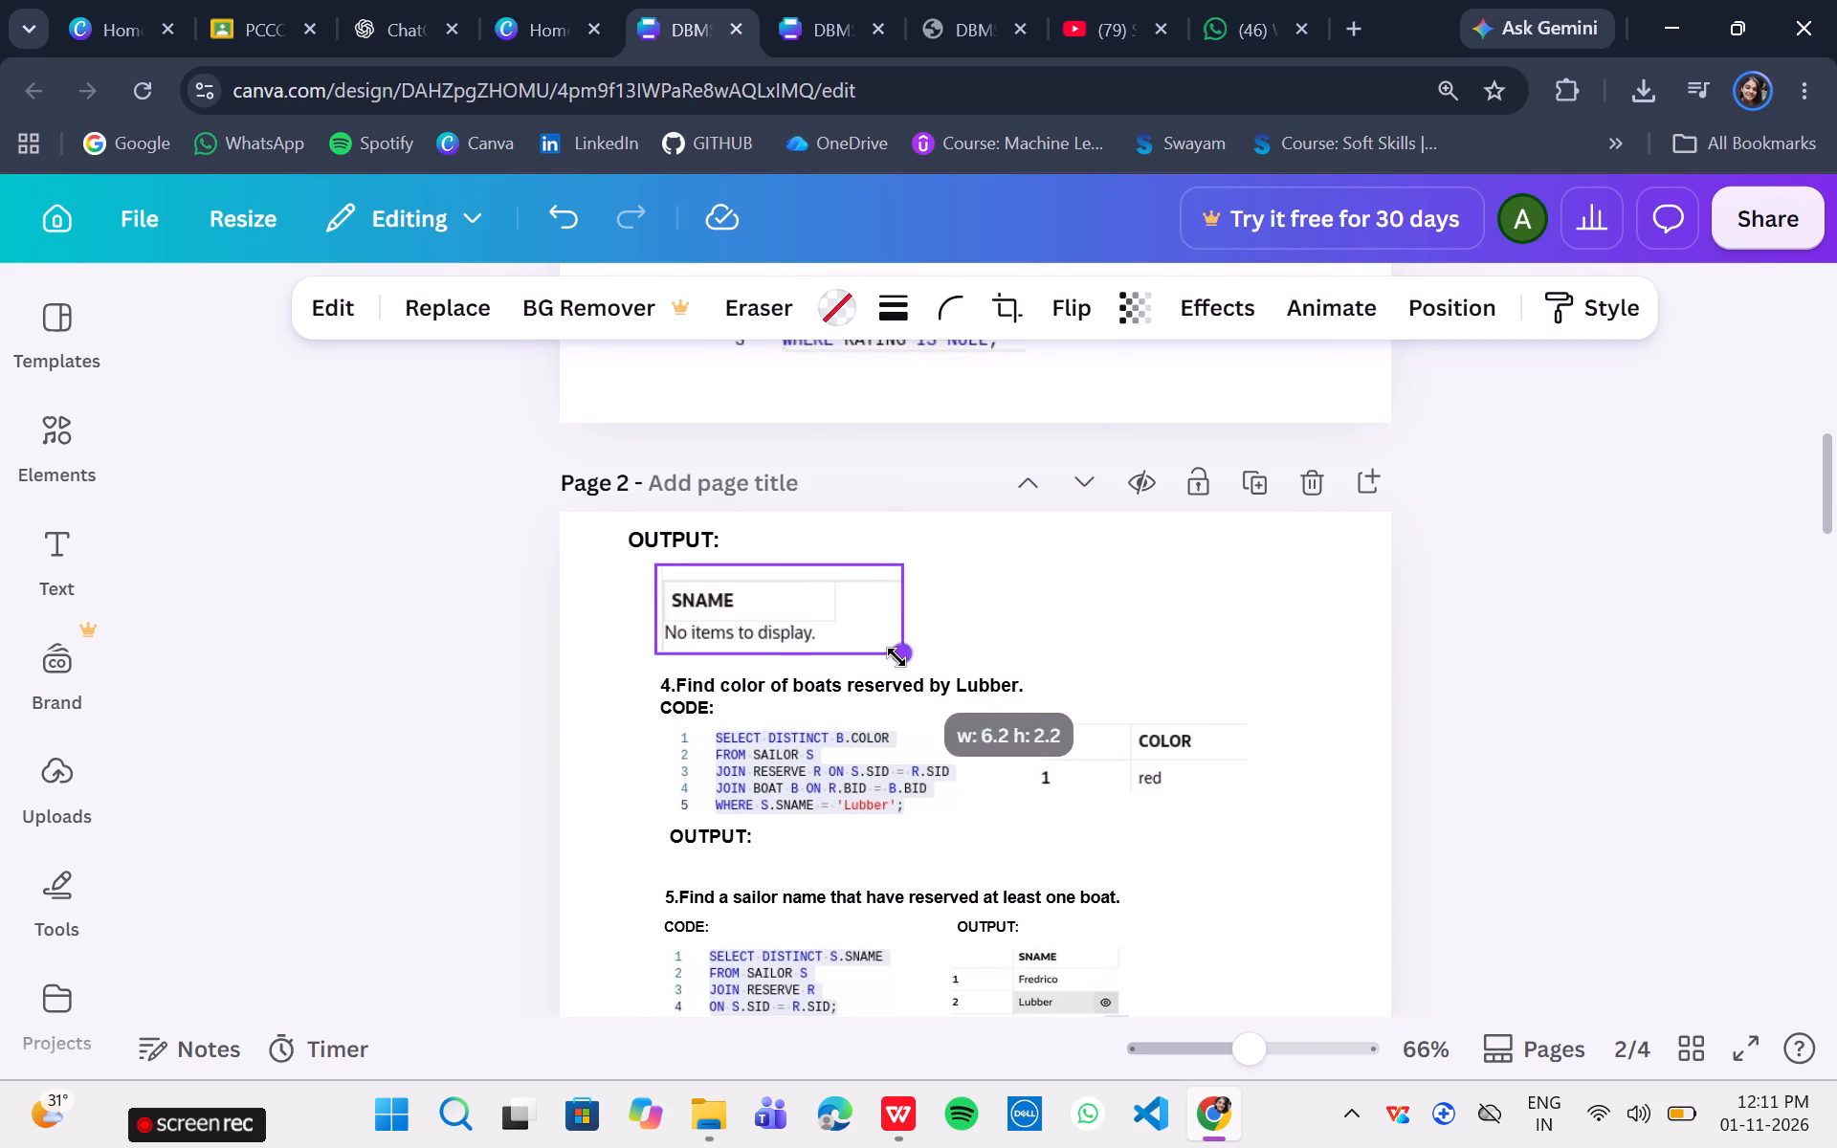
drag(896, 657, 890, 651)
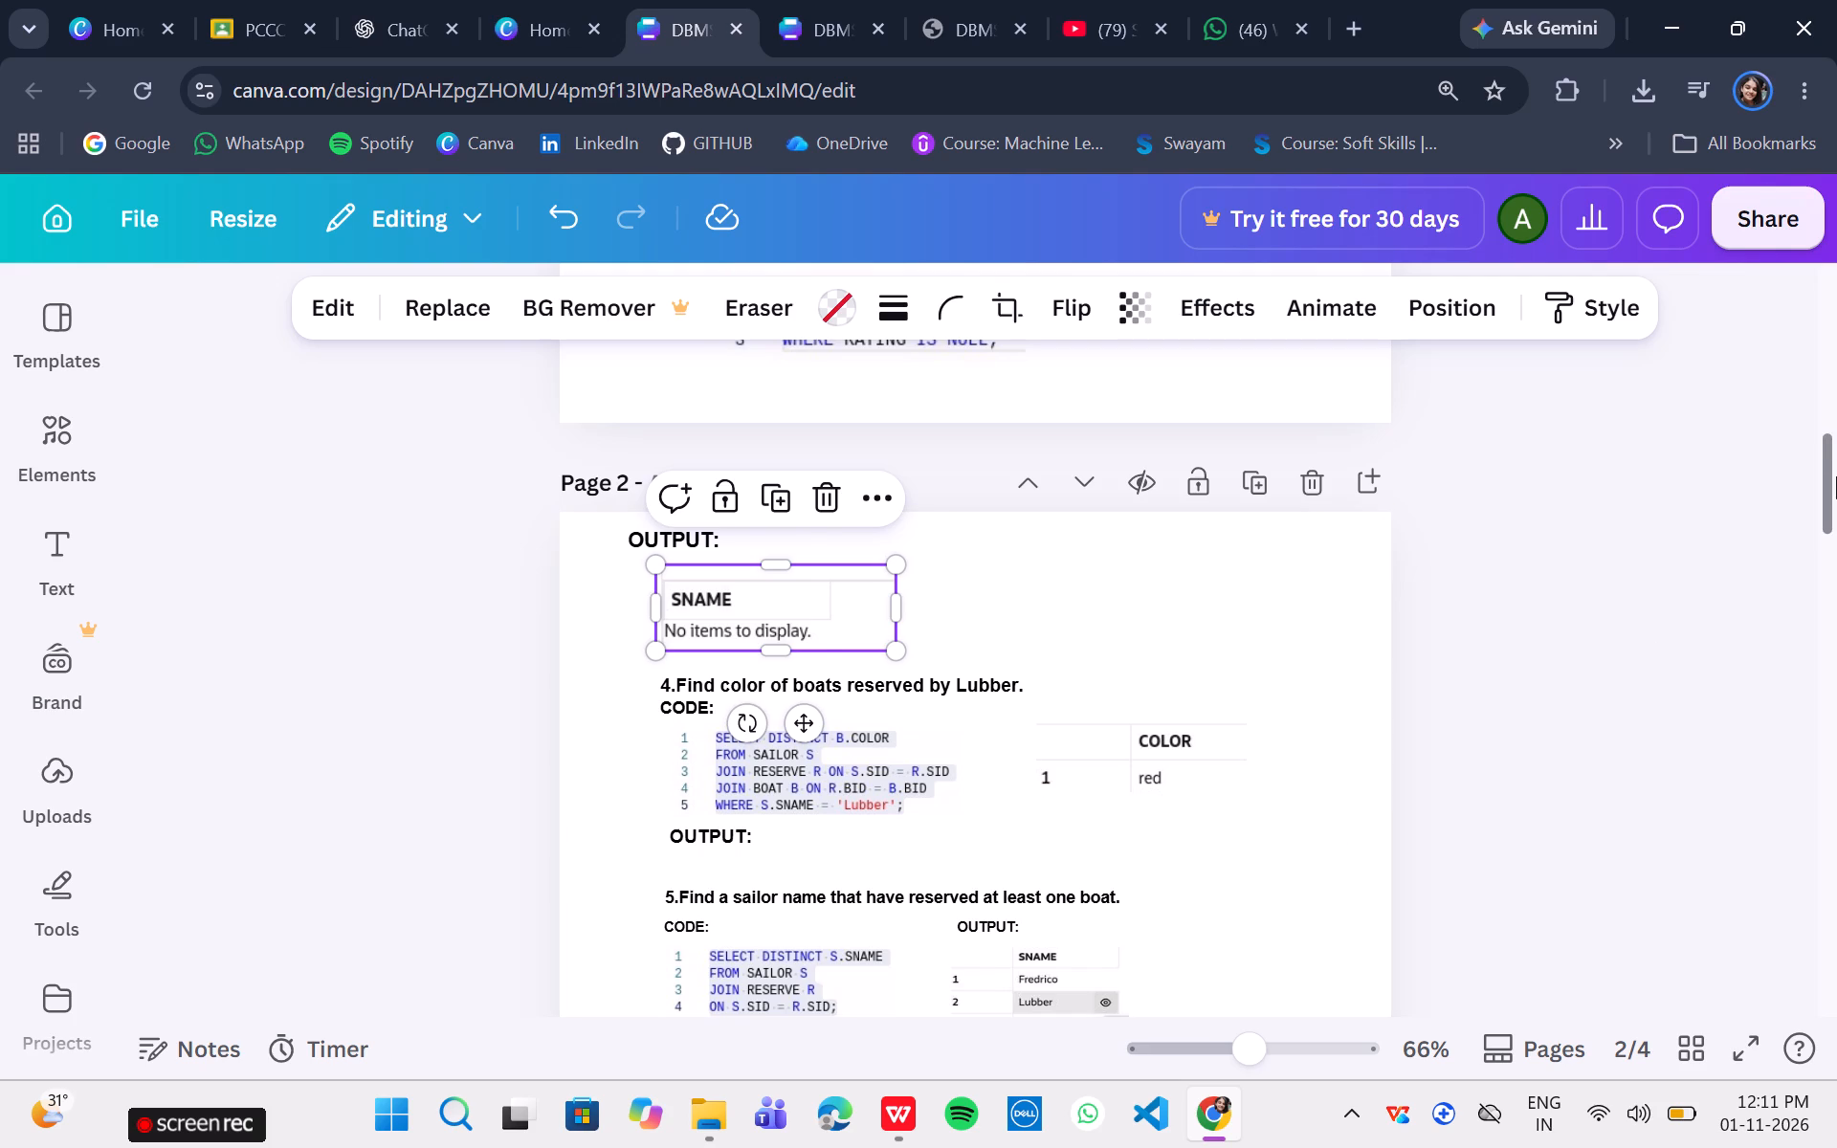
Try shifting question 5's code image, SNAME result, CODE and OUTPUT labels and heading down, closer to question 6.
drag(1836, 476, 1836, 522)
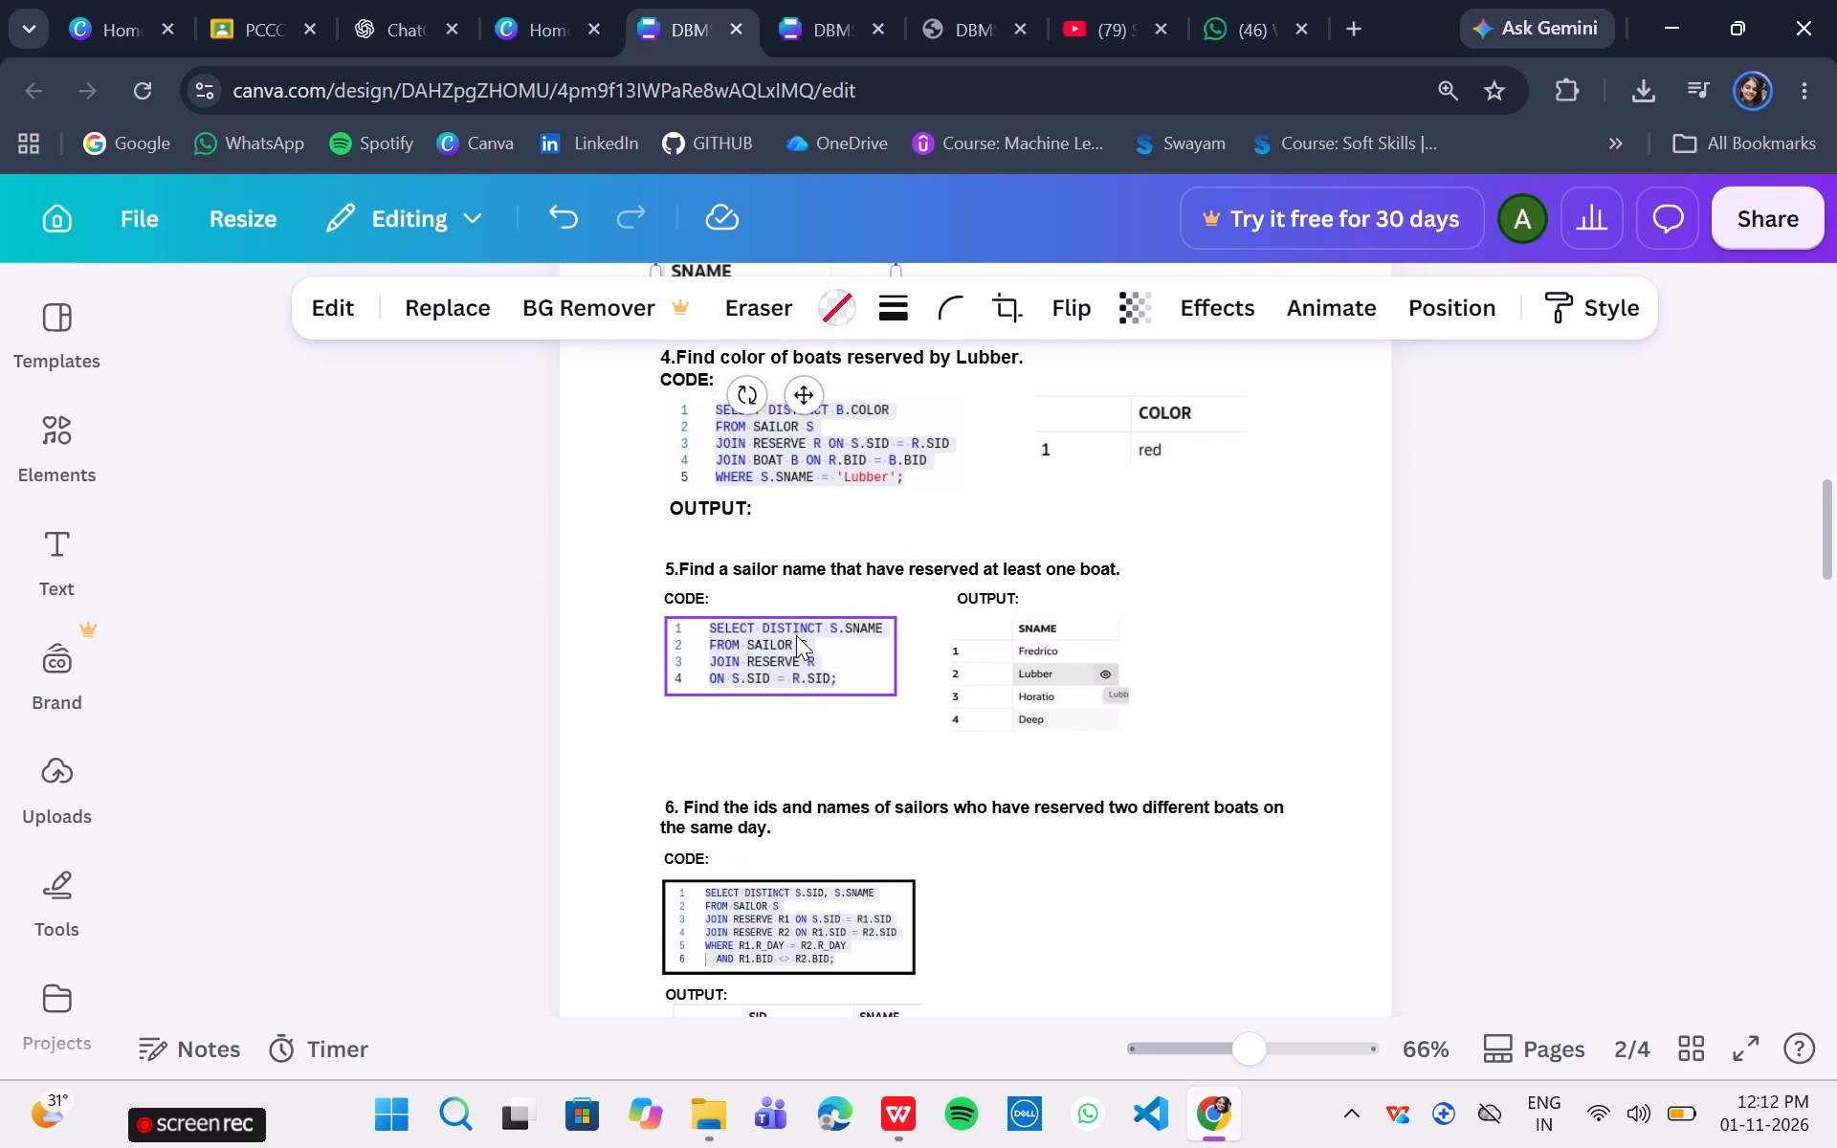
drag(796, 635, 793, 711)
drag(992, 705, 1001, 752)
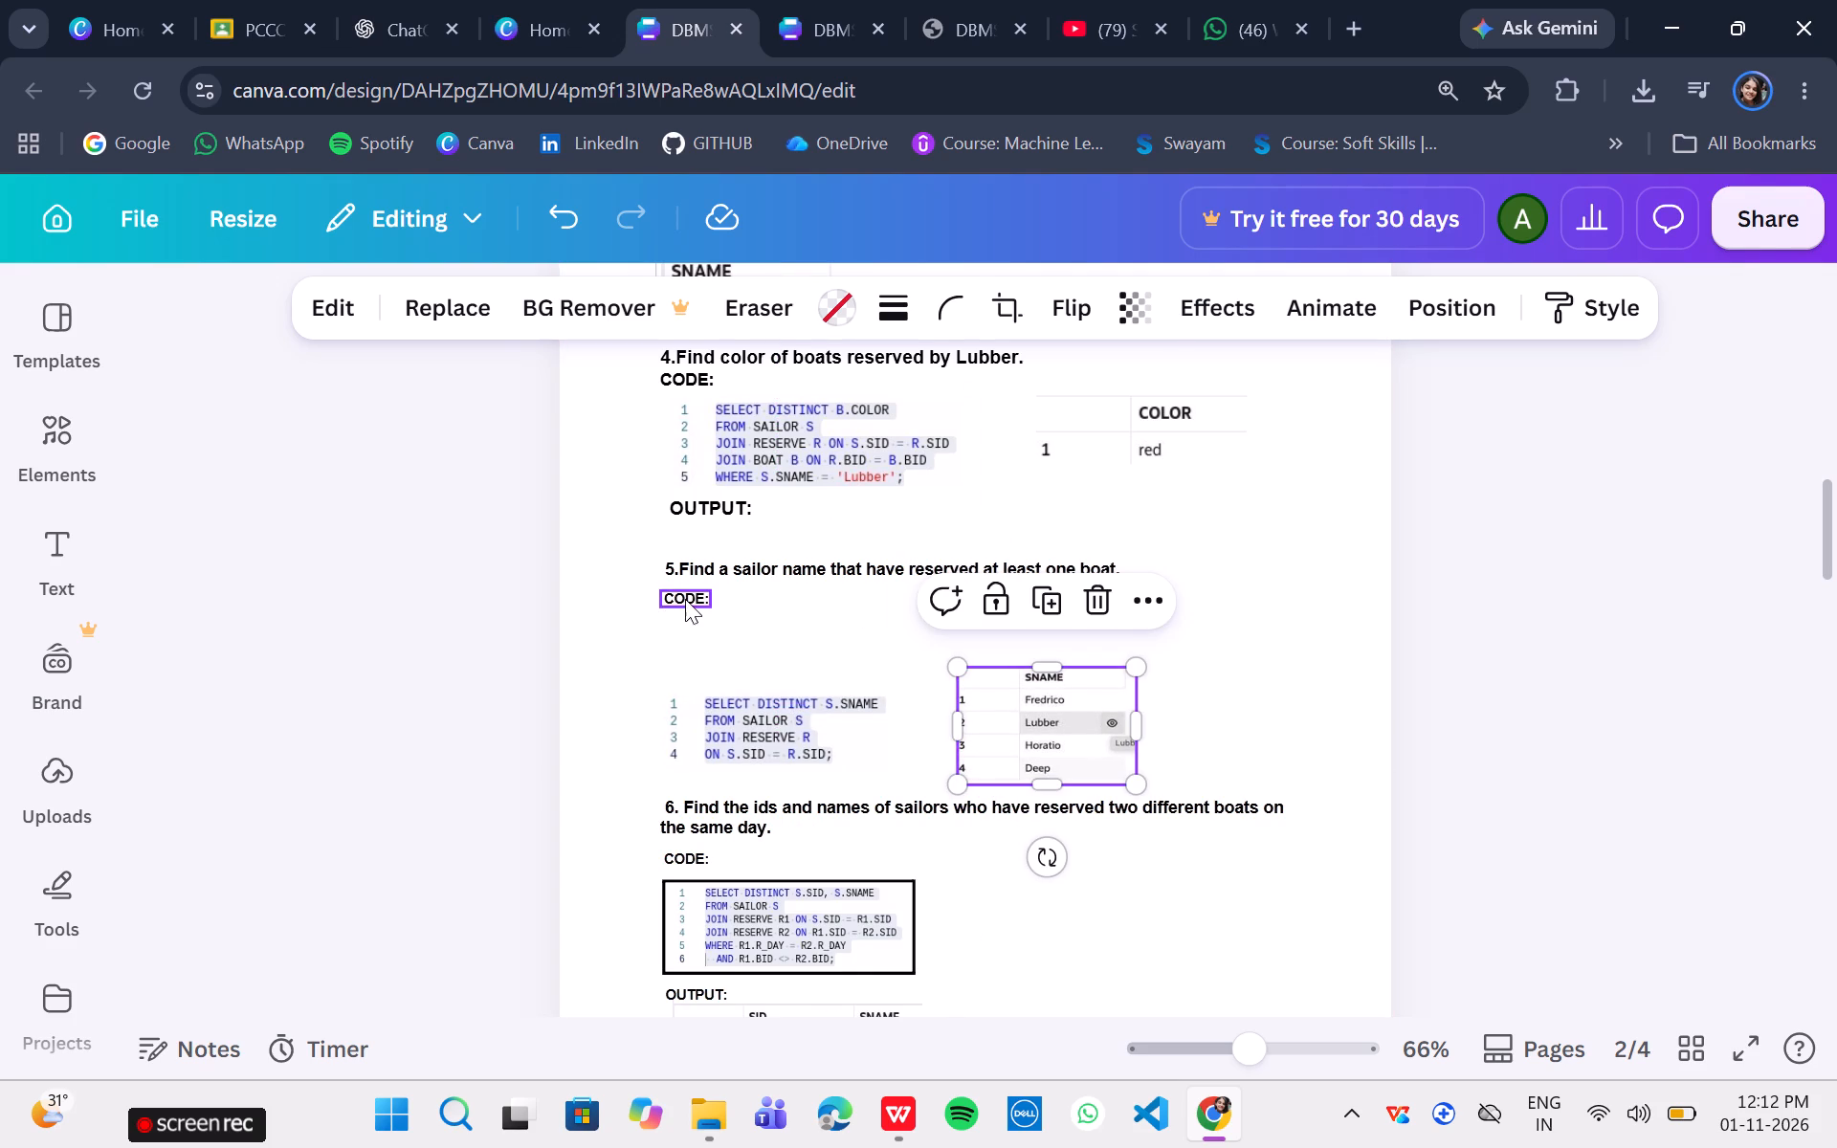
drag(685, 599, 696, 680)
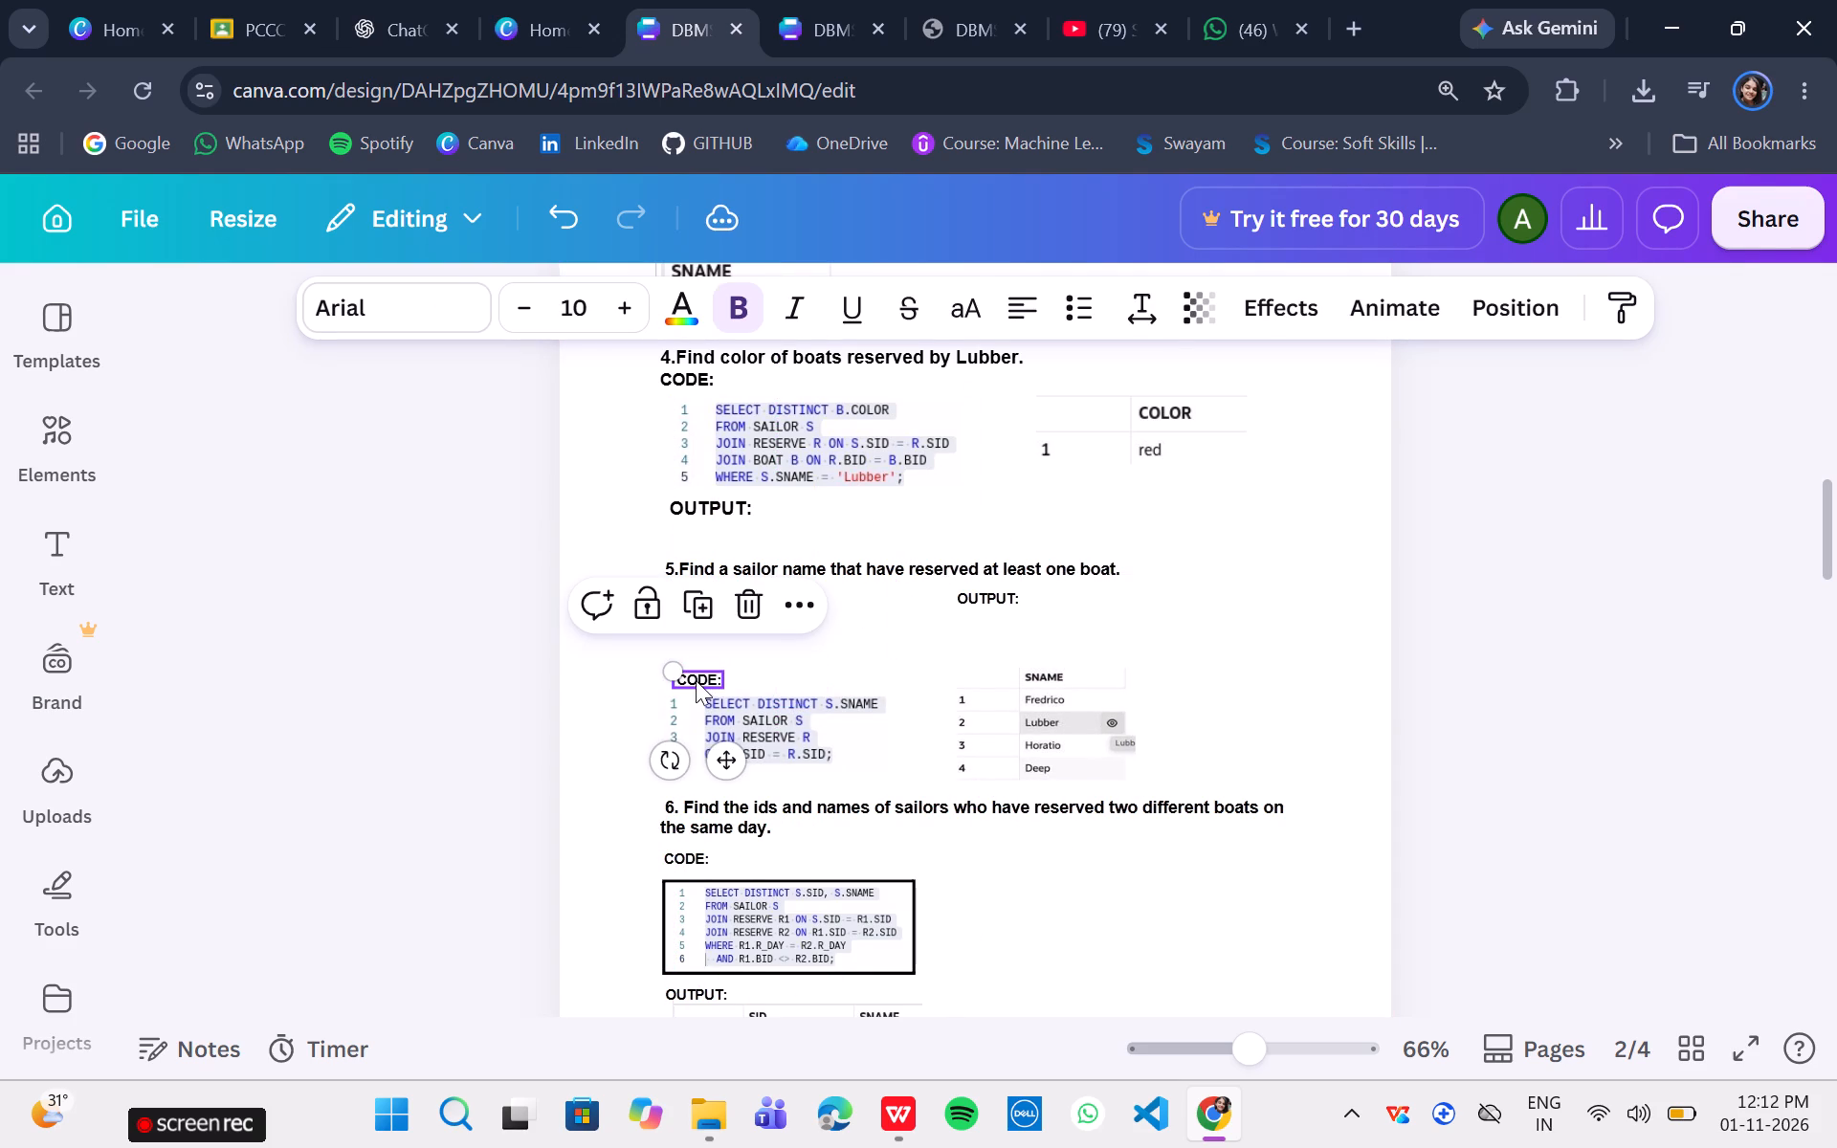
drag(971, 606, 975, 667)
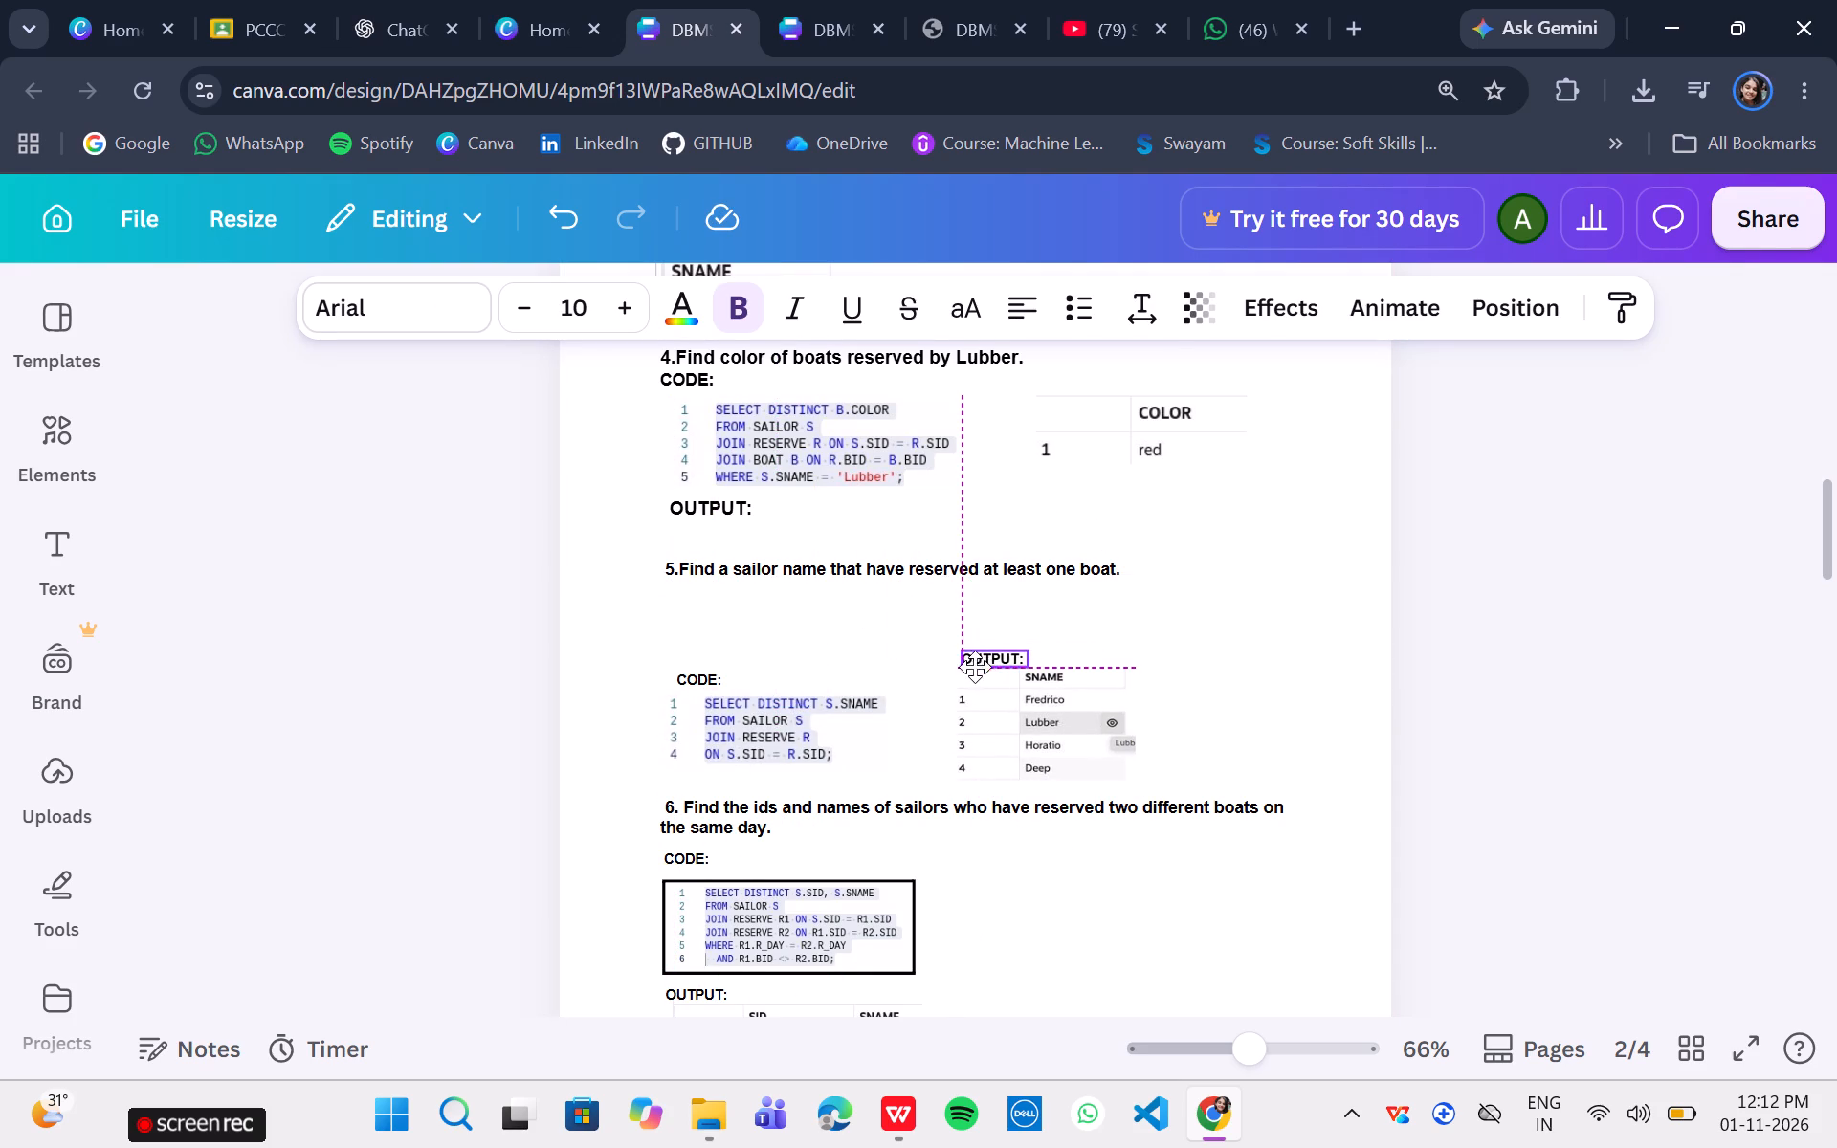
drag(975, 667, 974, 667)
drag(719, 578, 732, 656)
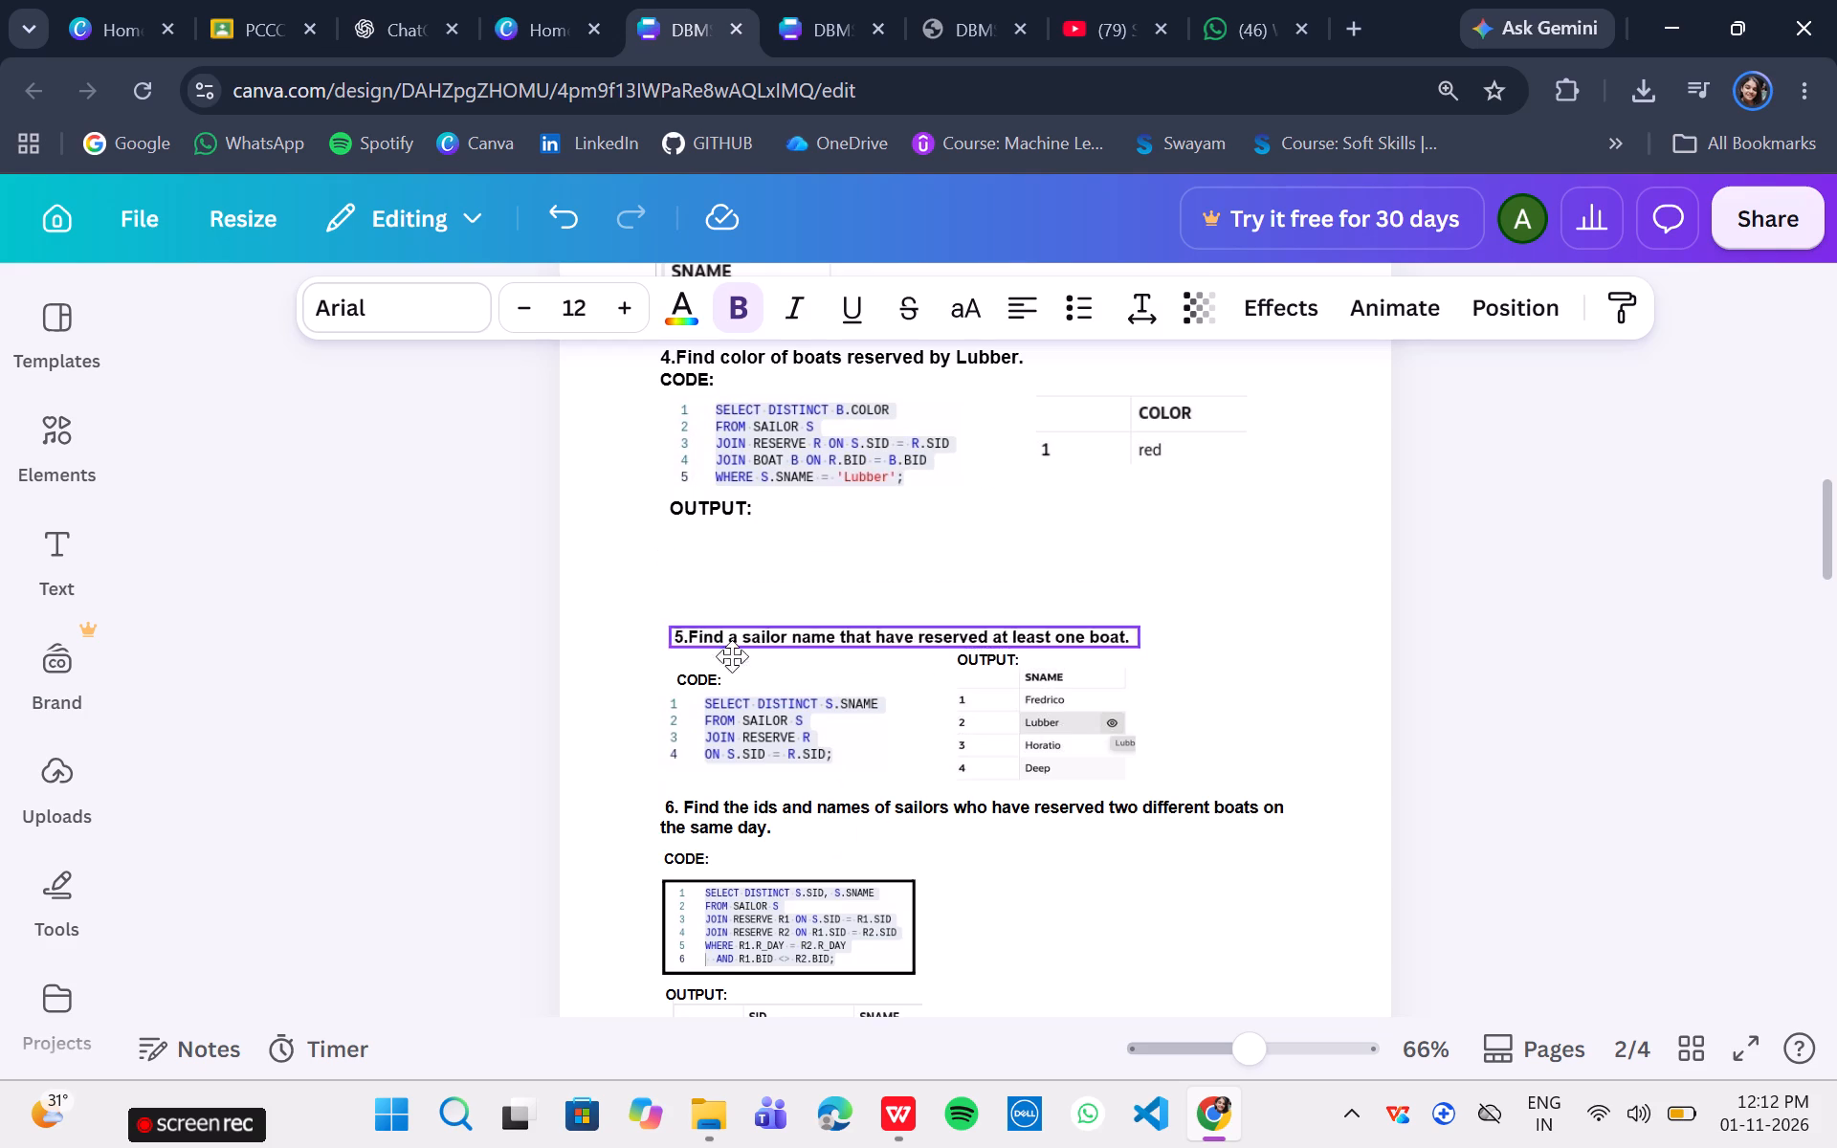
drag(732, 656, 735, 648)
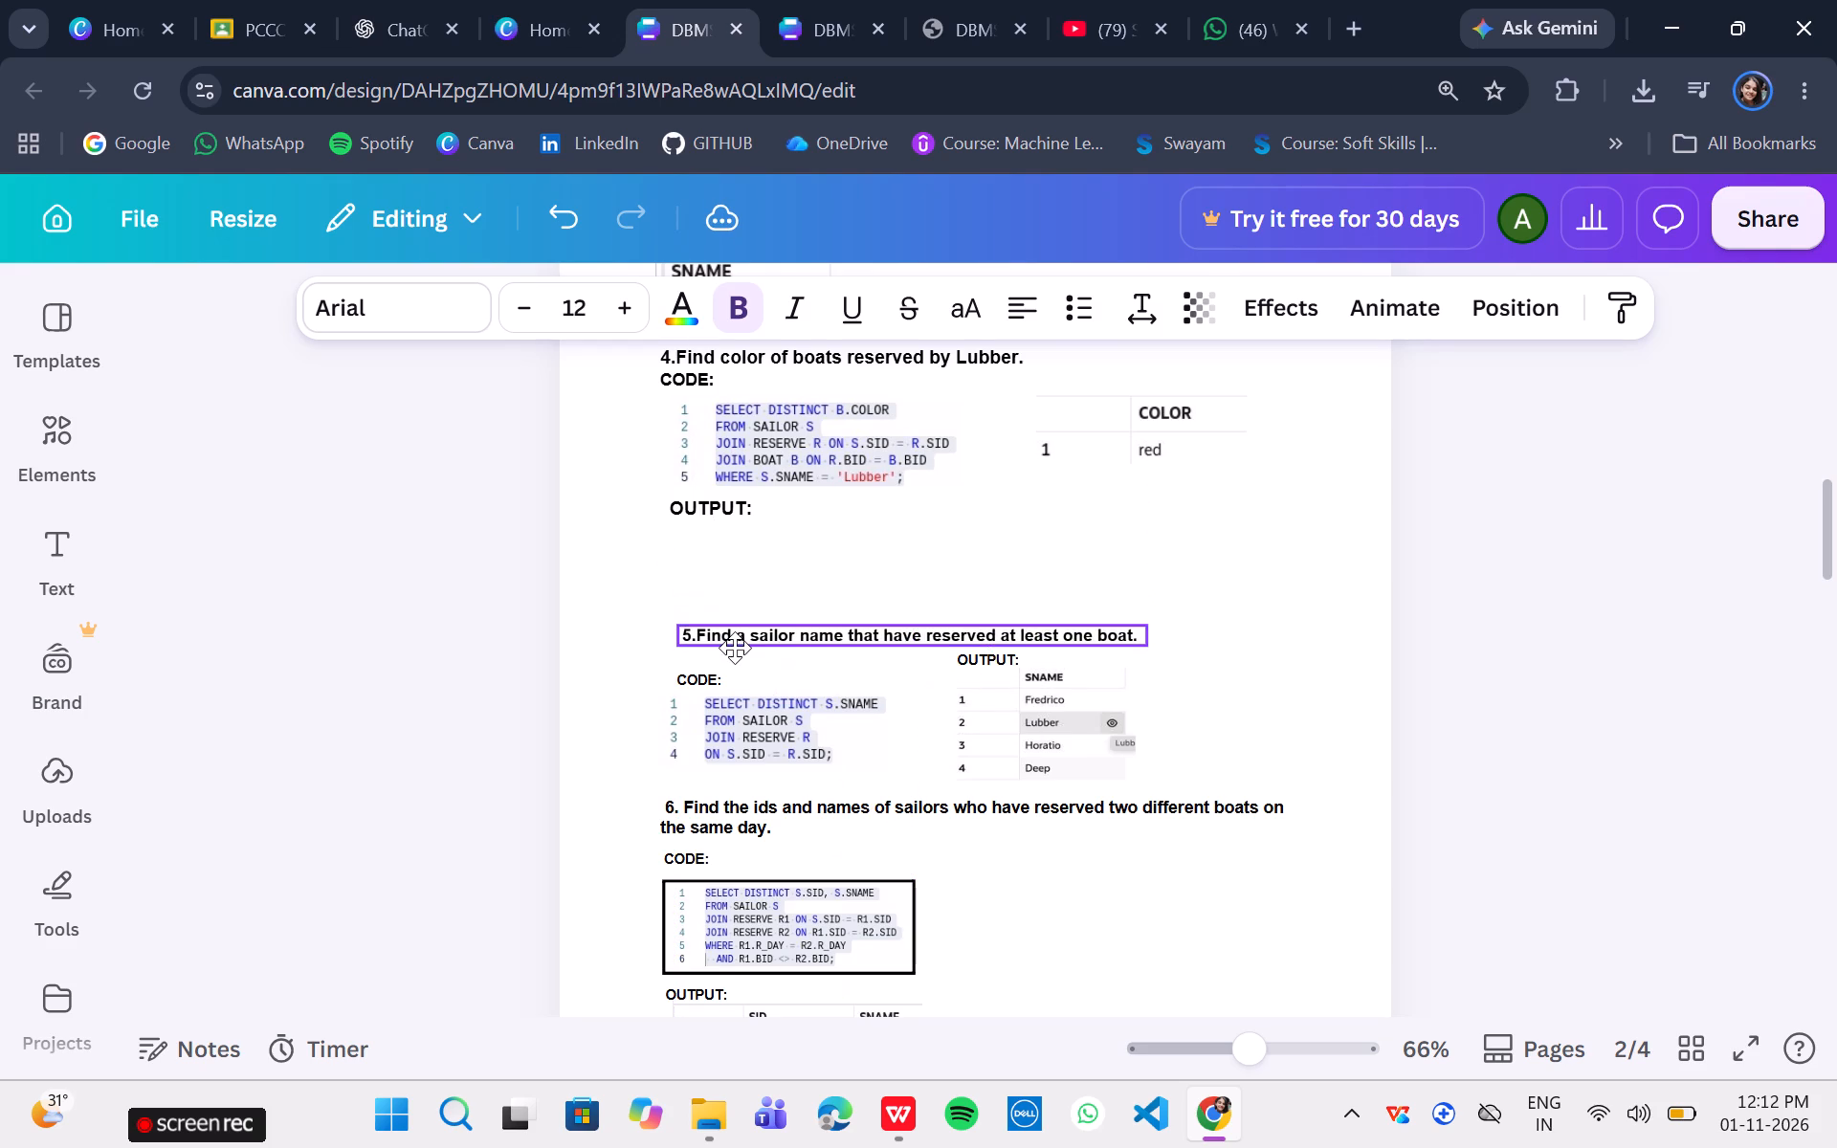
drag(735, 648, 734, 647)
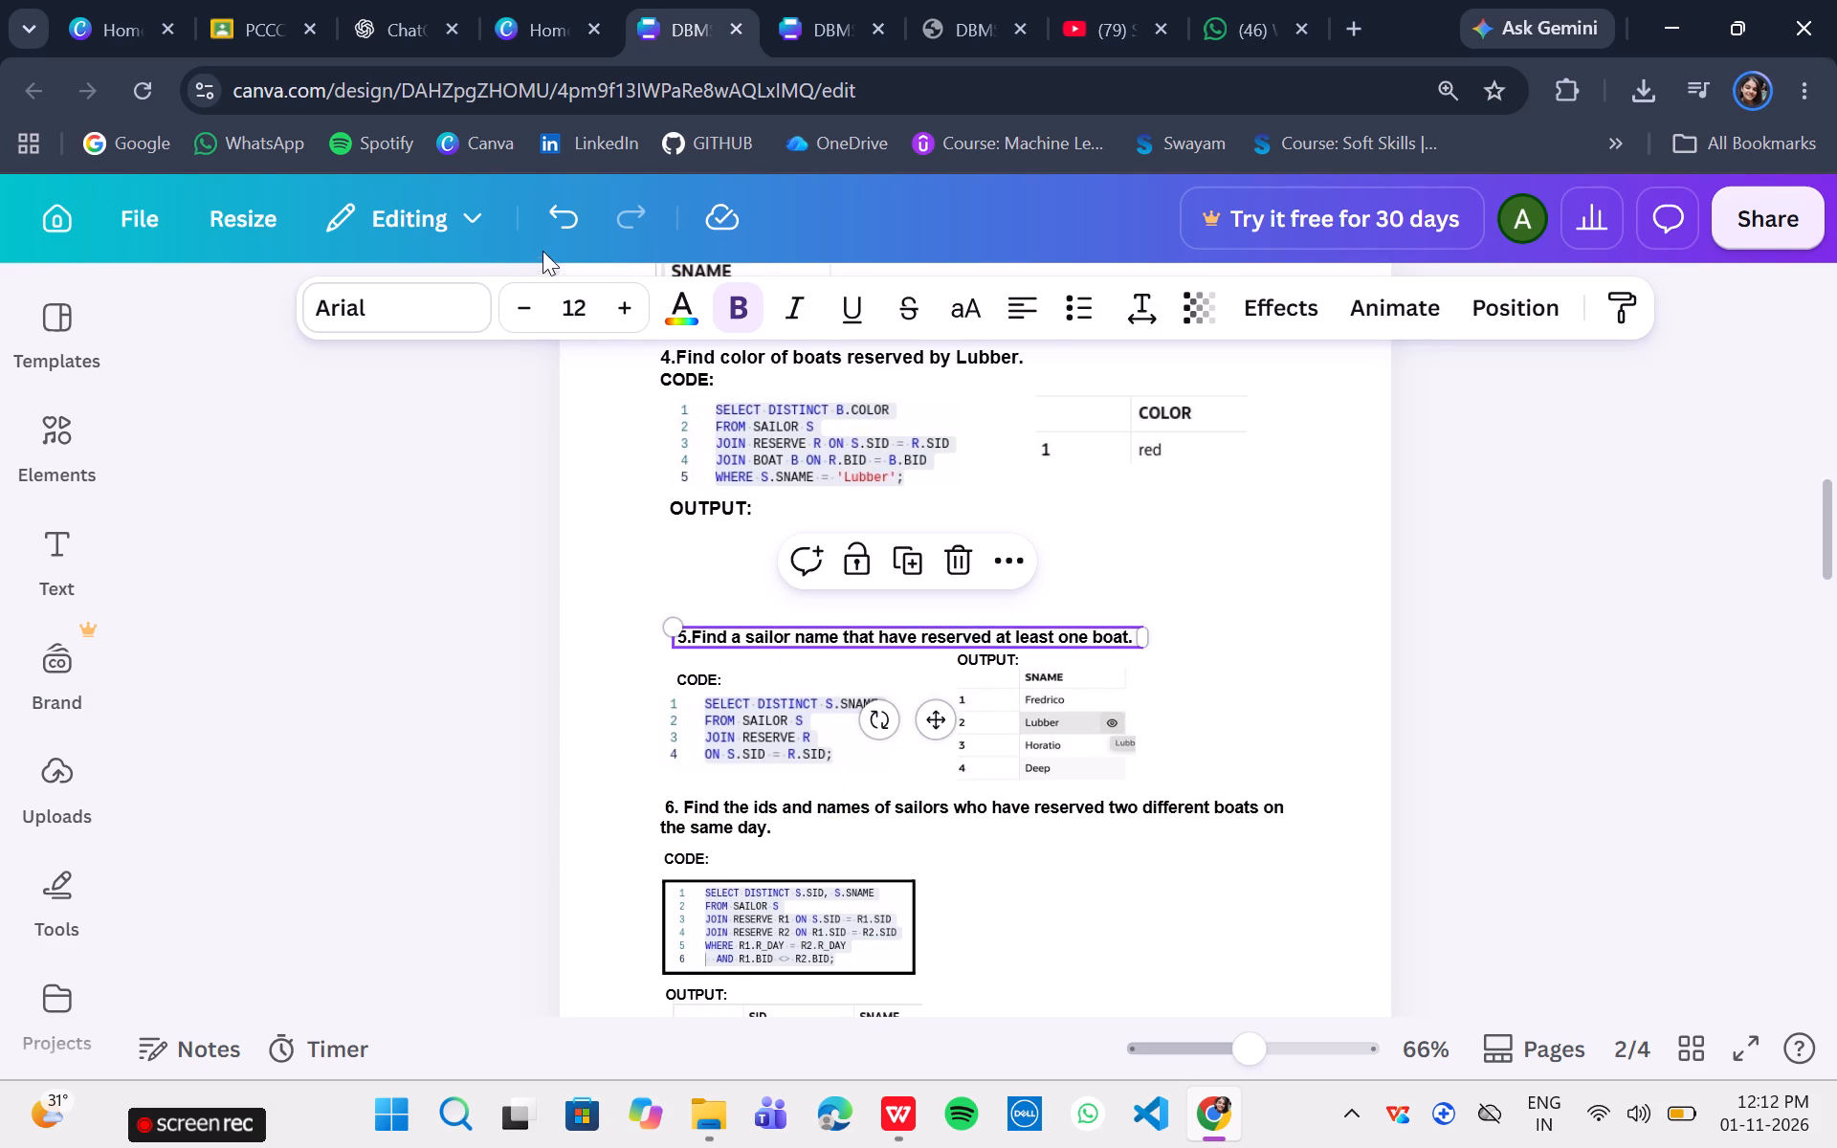
Undo the recent layout edits to questions 3–6, back to before question 6's SID/SNAME result was moved out of its bordered box.
triple_click(575, 225)
triple_click(575, 225)
double_click(575, 225)
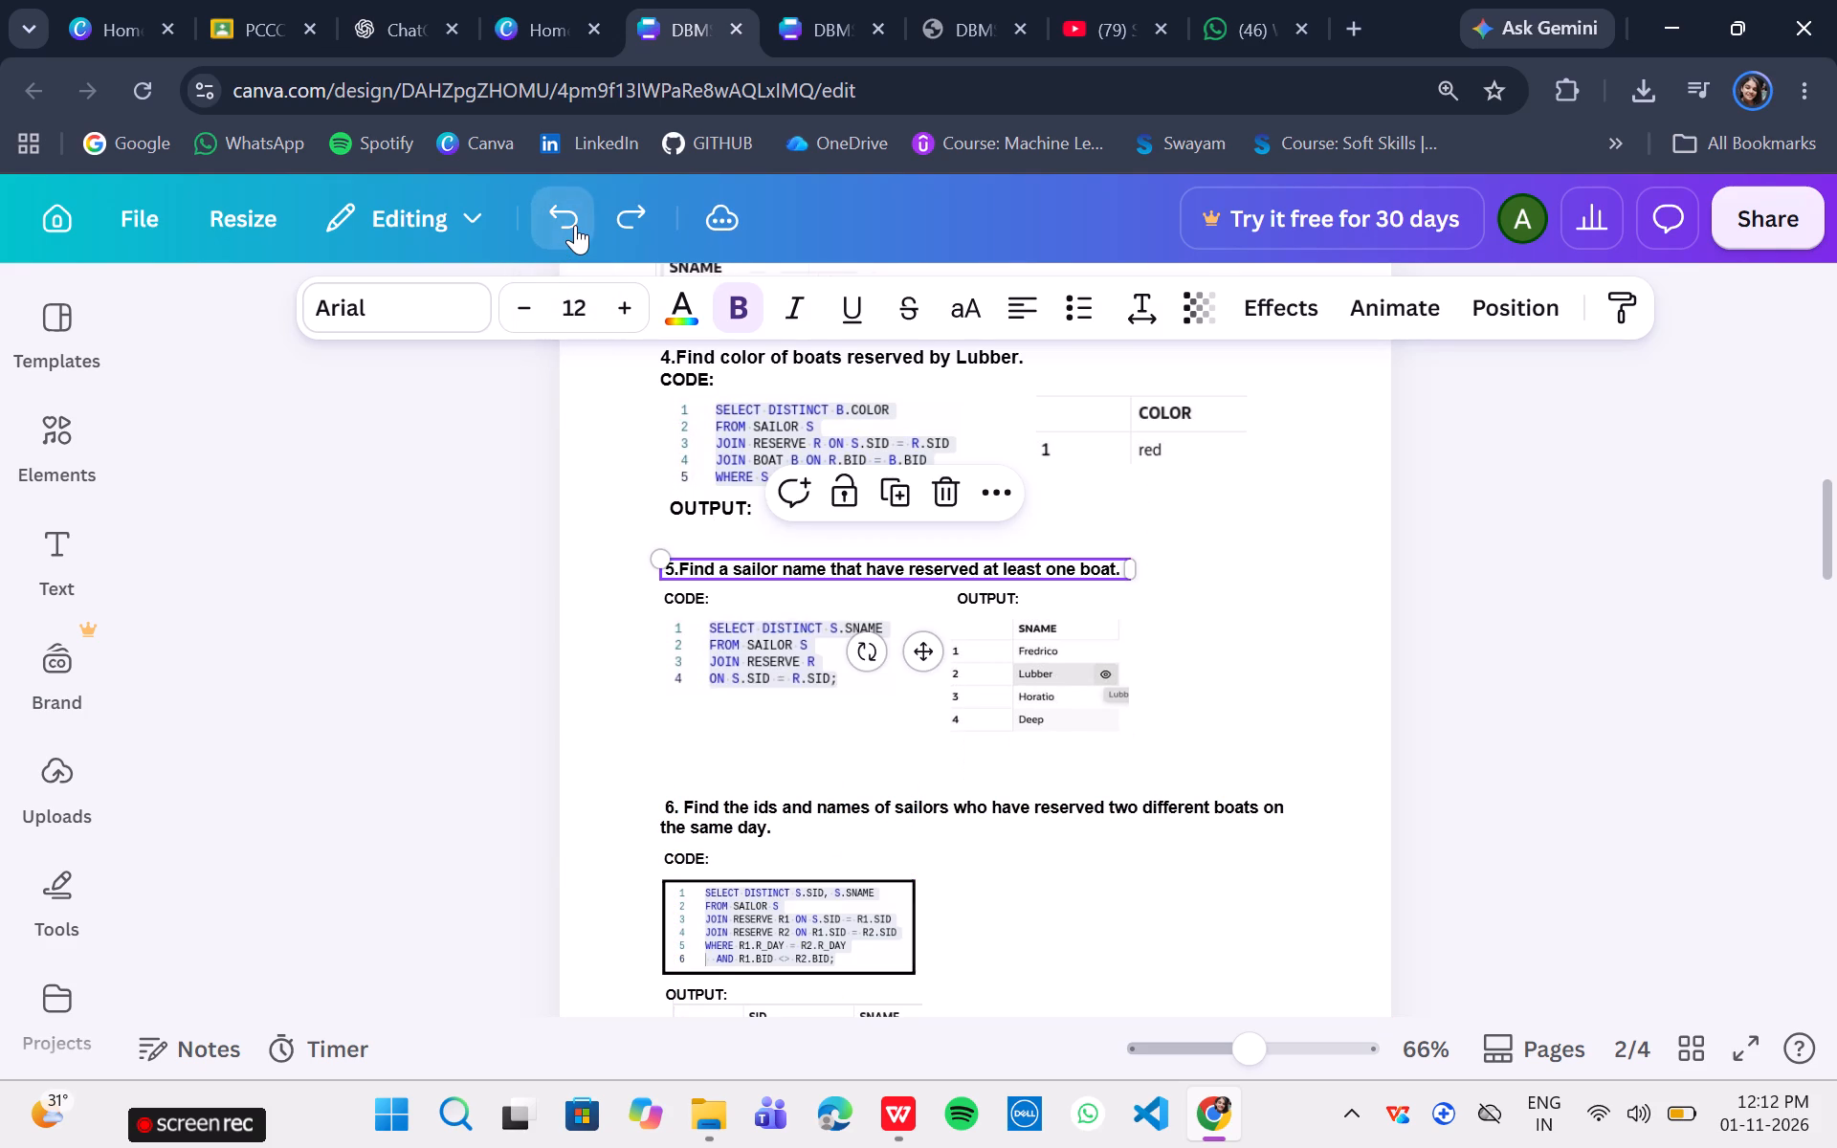
click(575, 225)
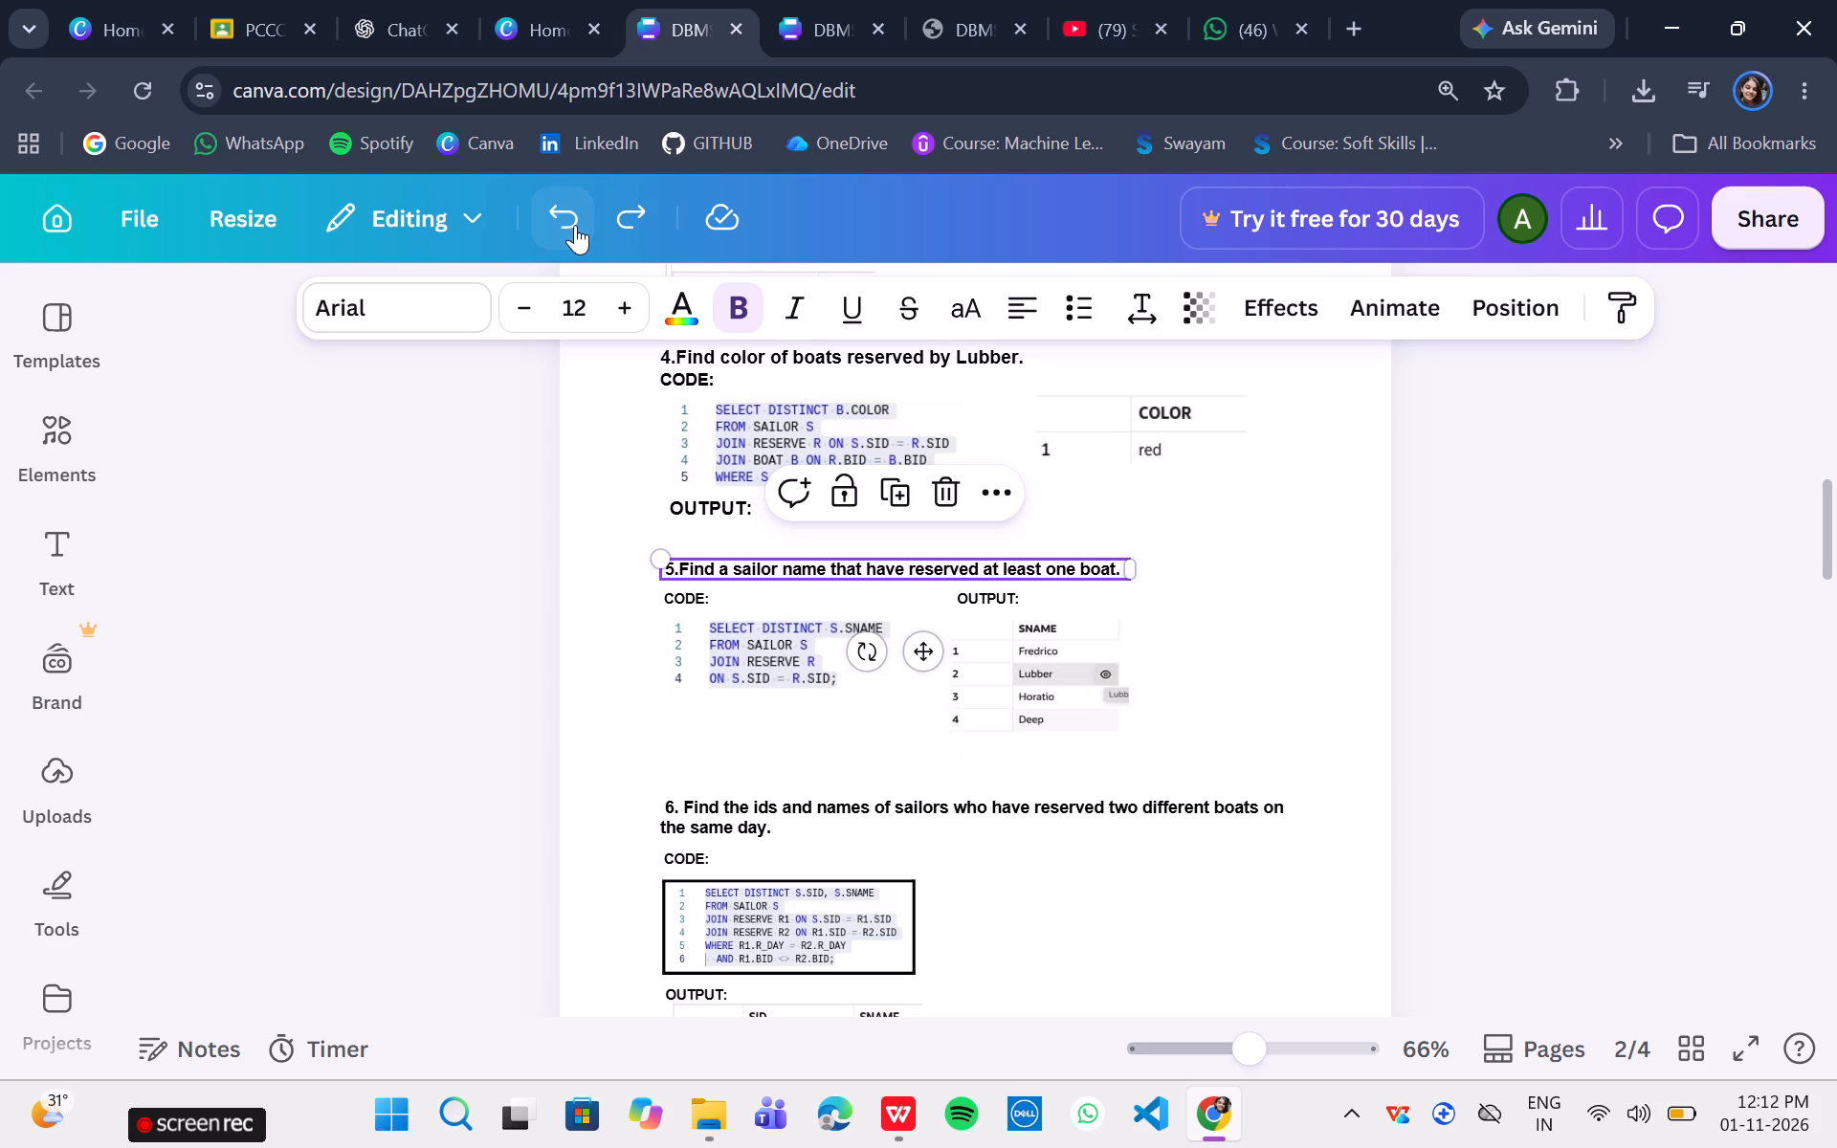
click(575, 225)
click(575, 225)
triple_click(575, 225)
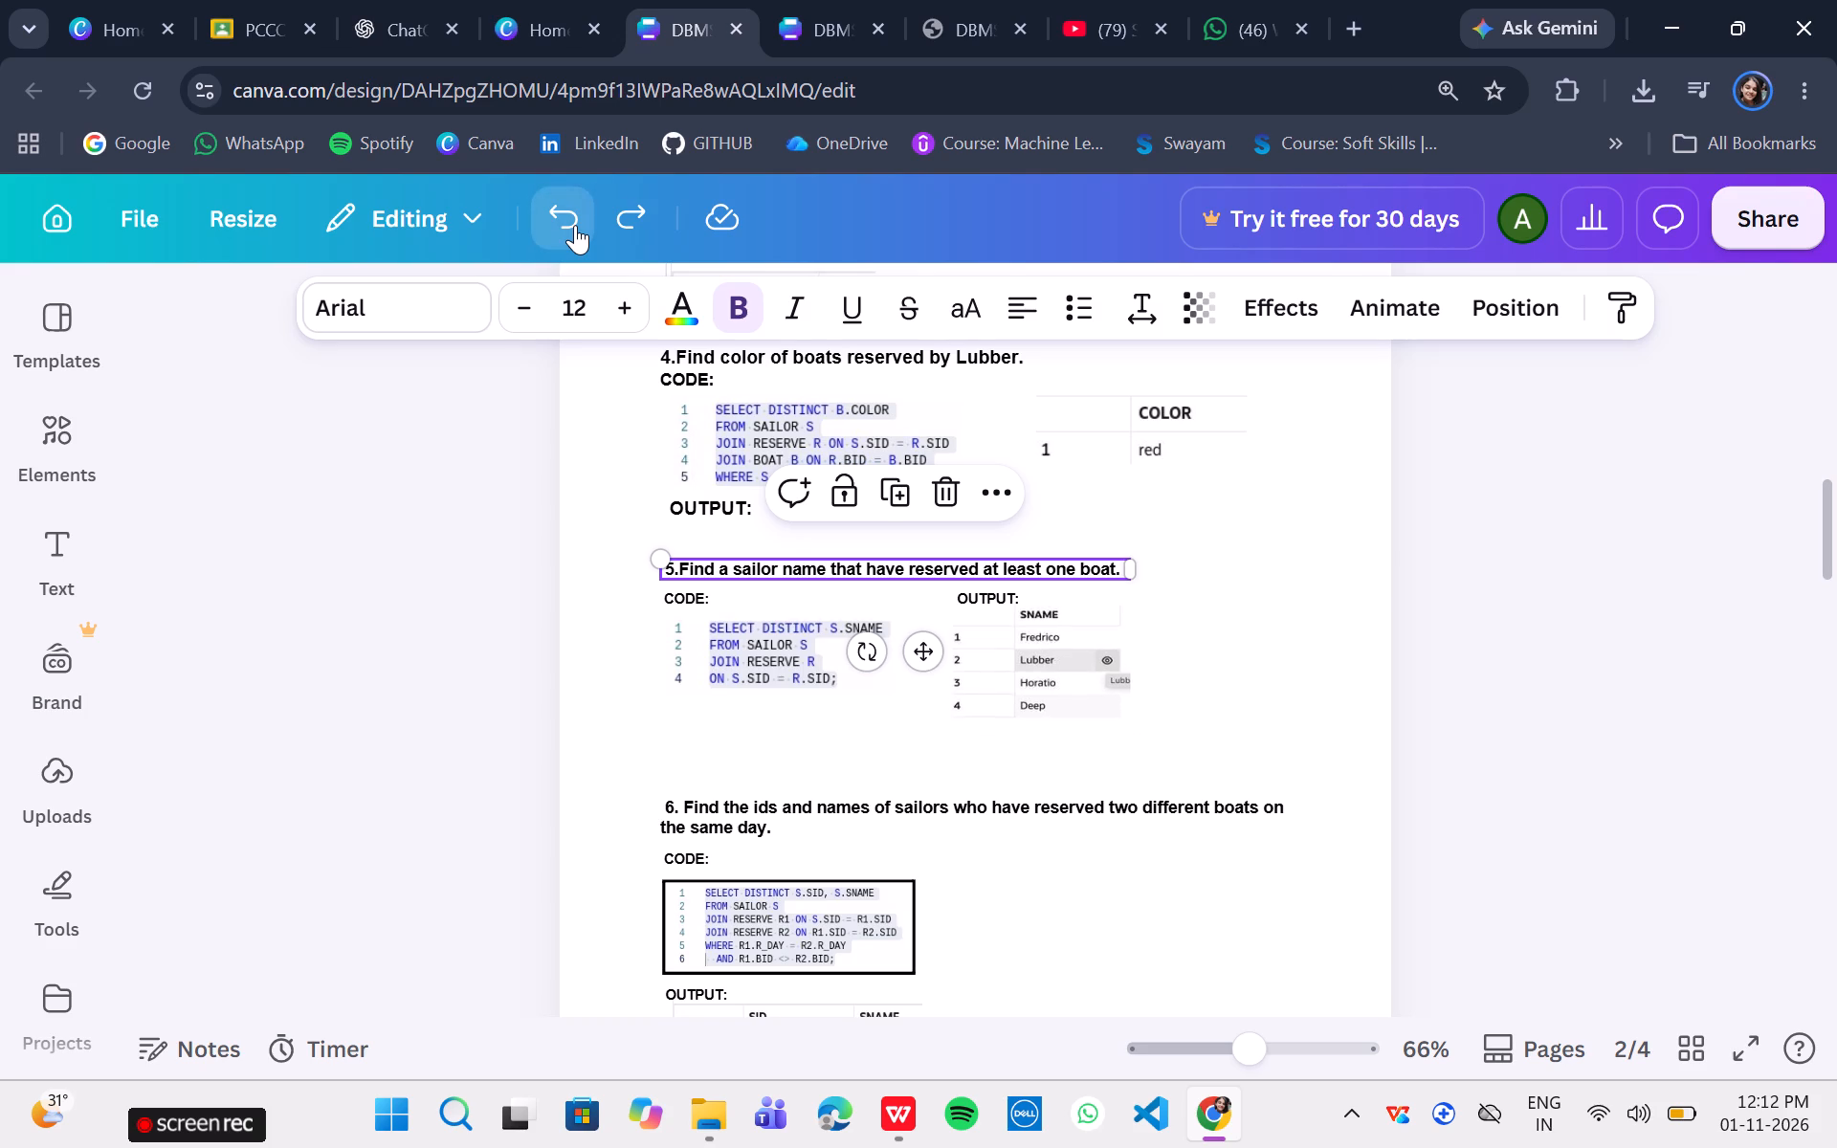
triple_click(575, 225)
click(575, 225)
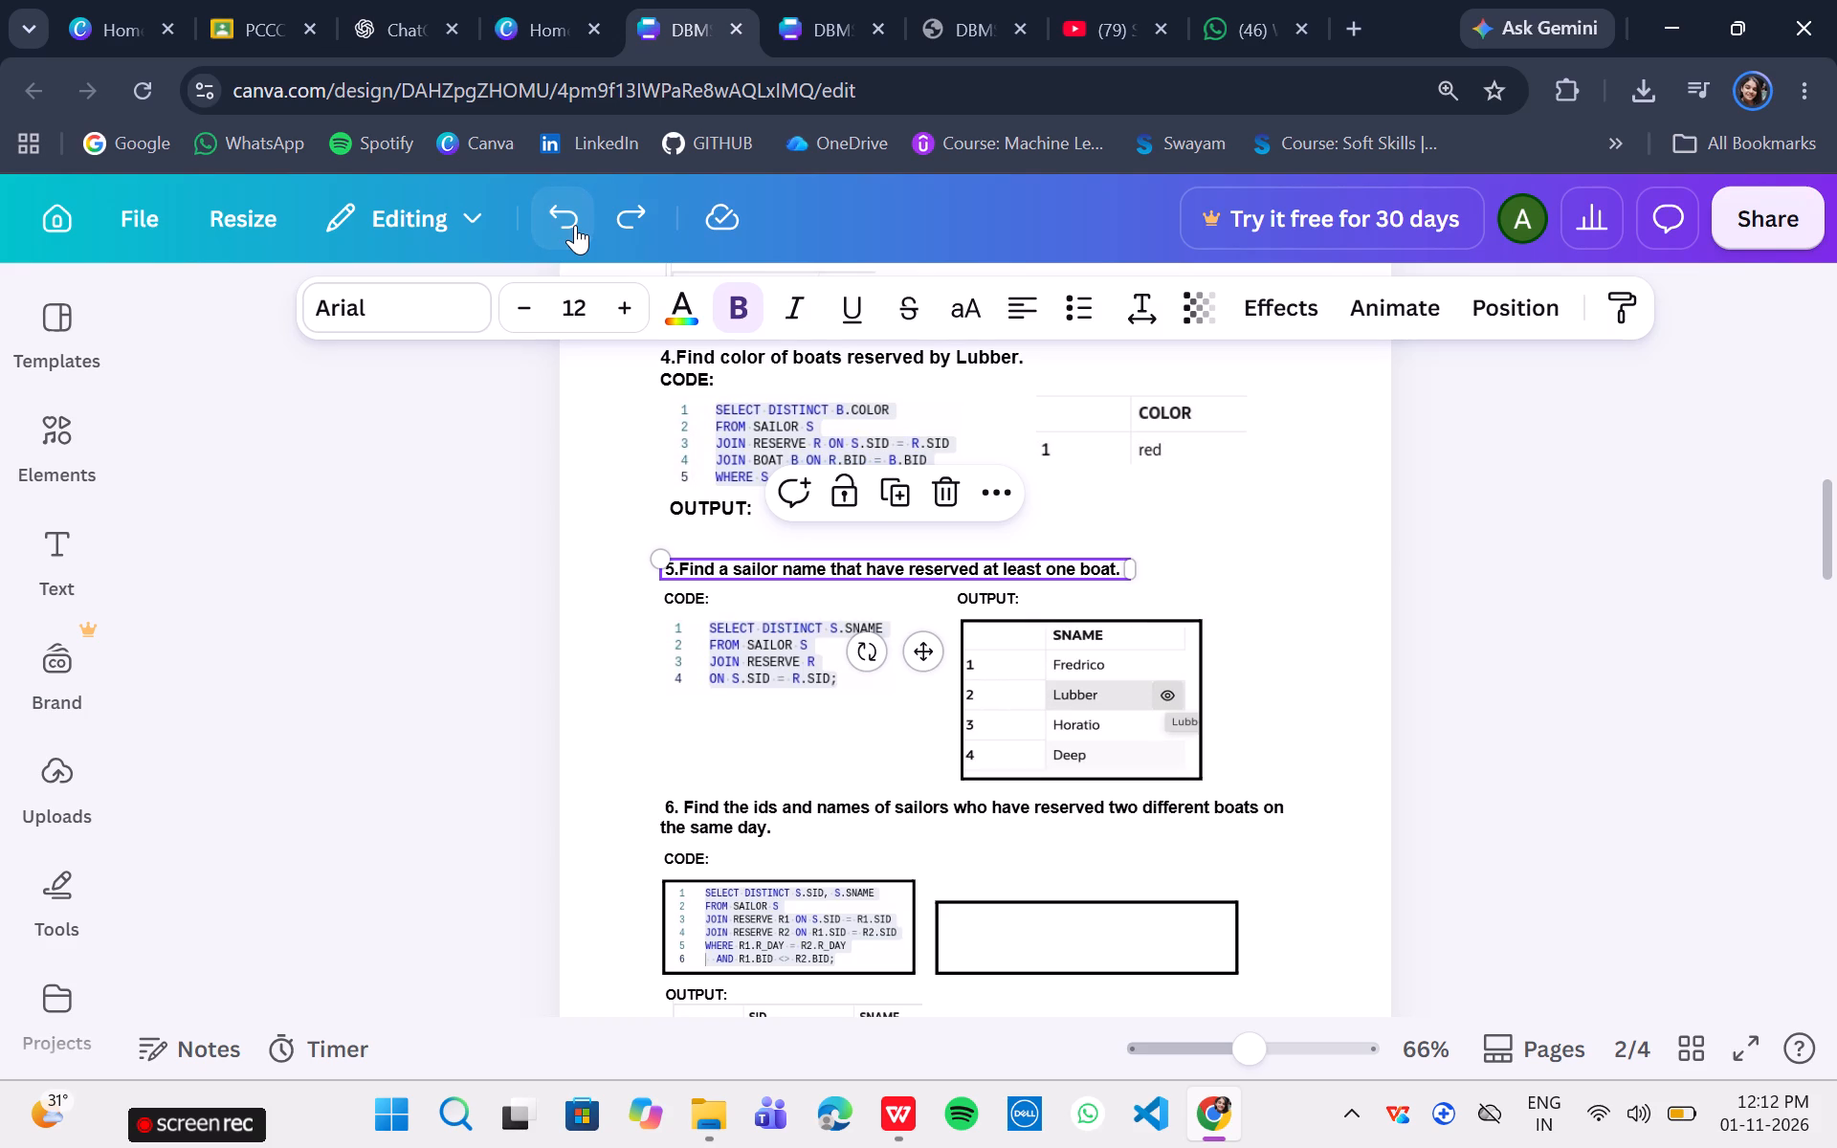
click(575, 225)
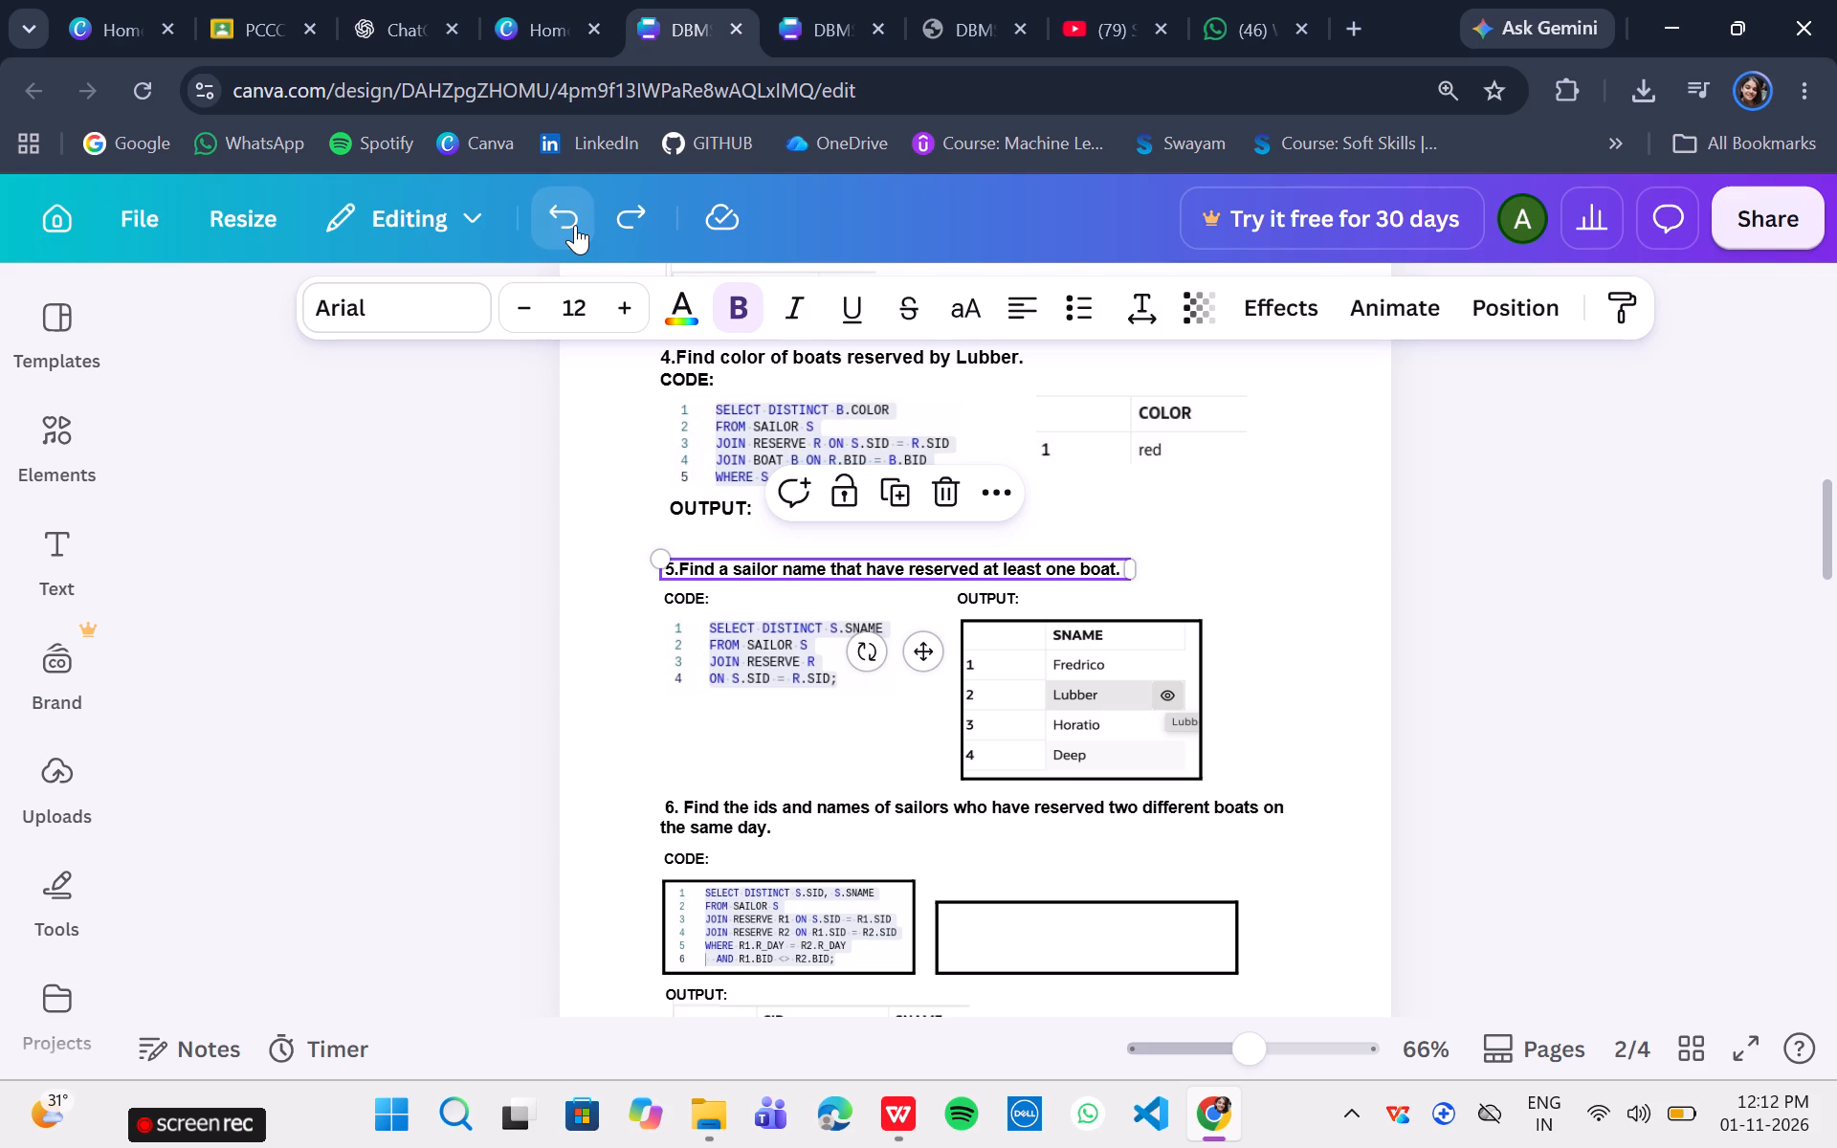
click(575, 225)
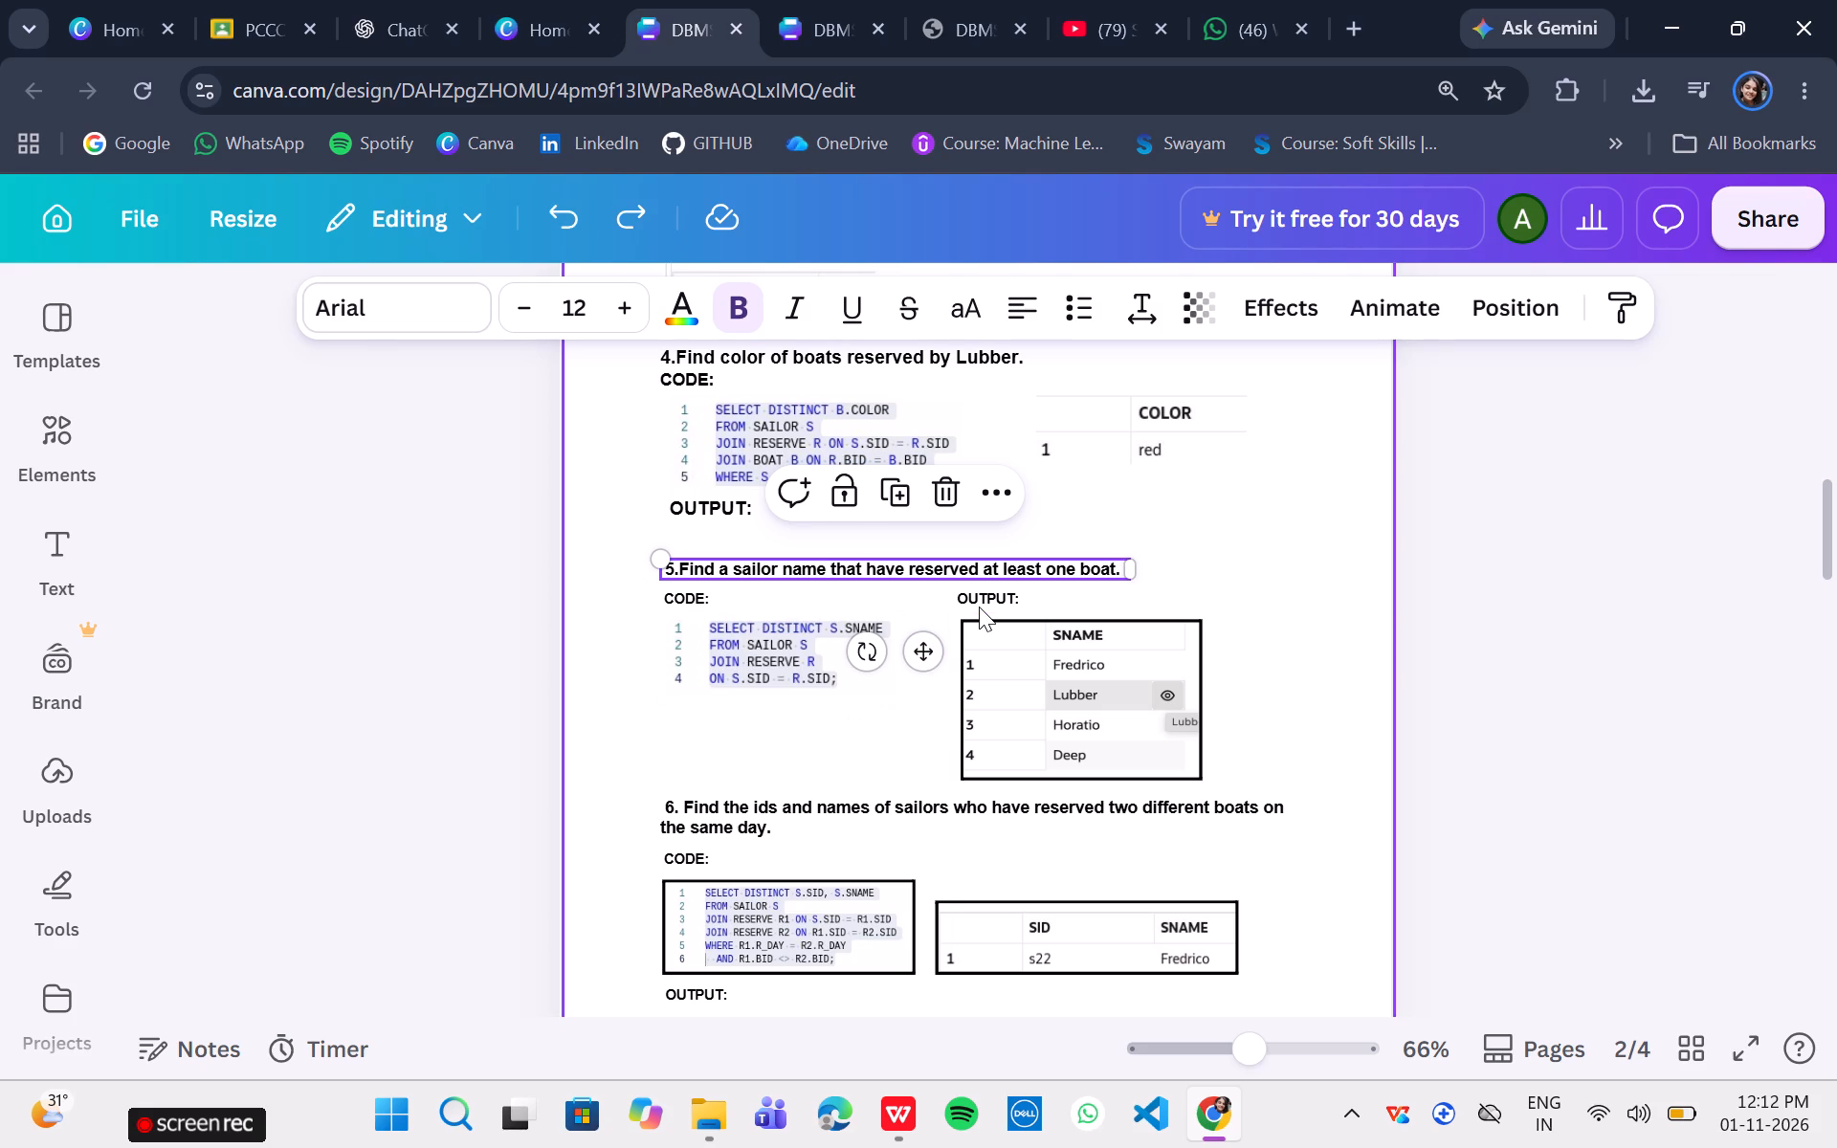
Select question 5's code image.
click(787, 649)
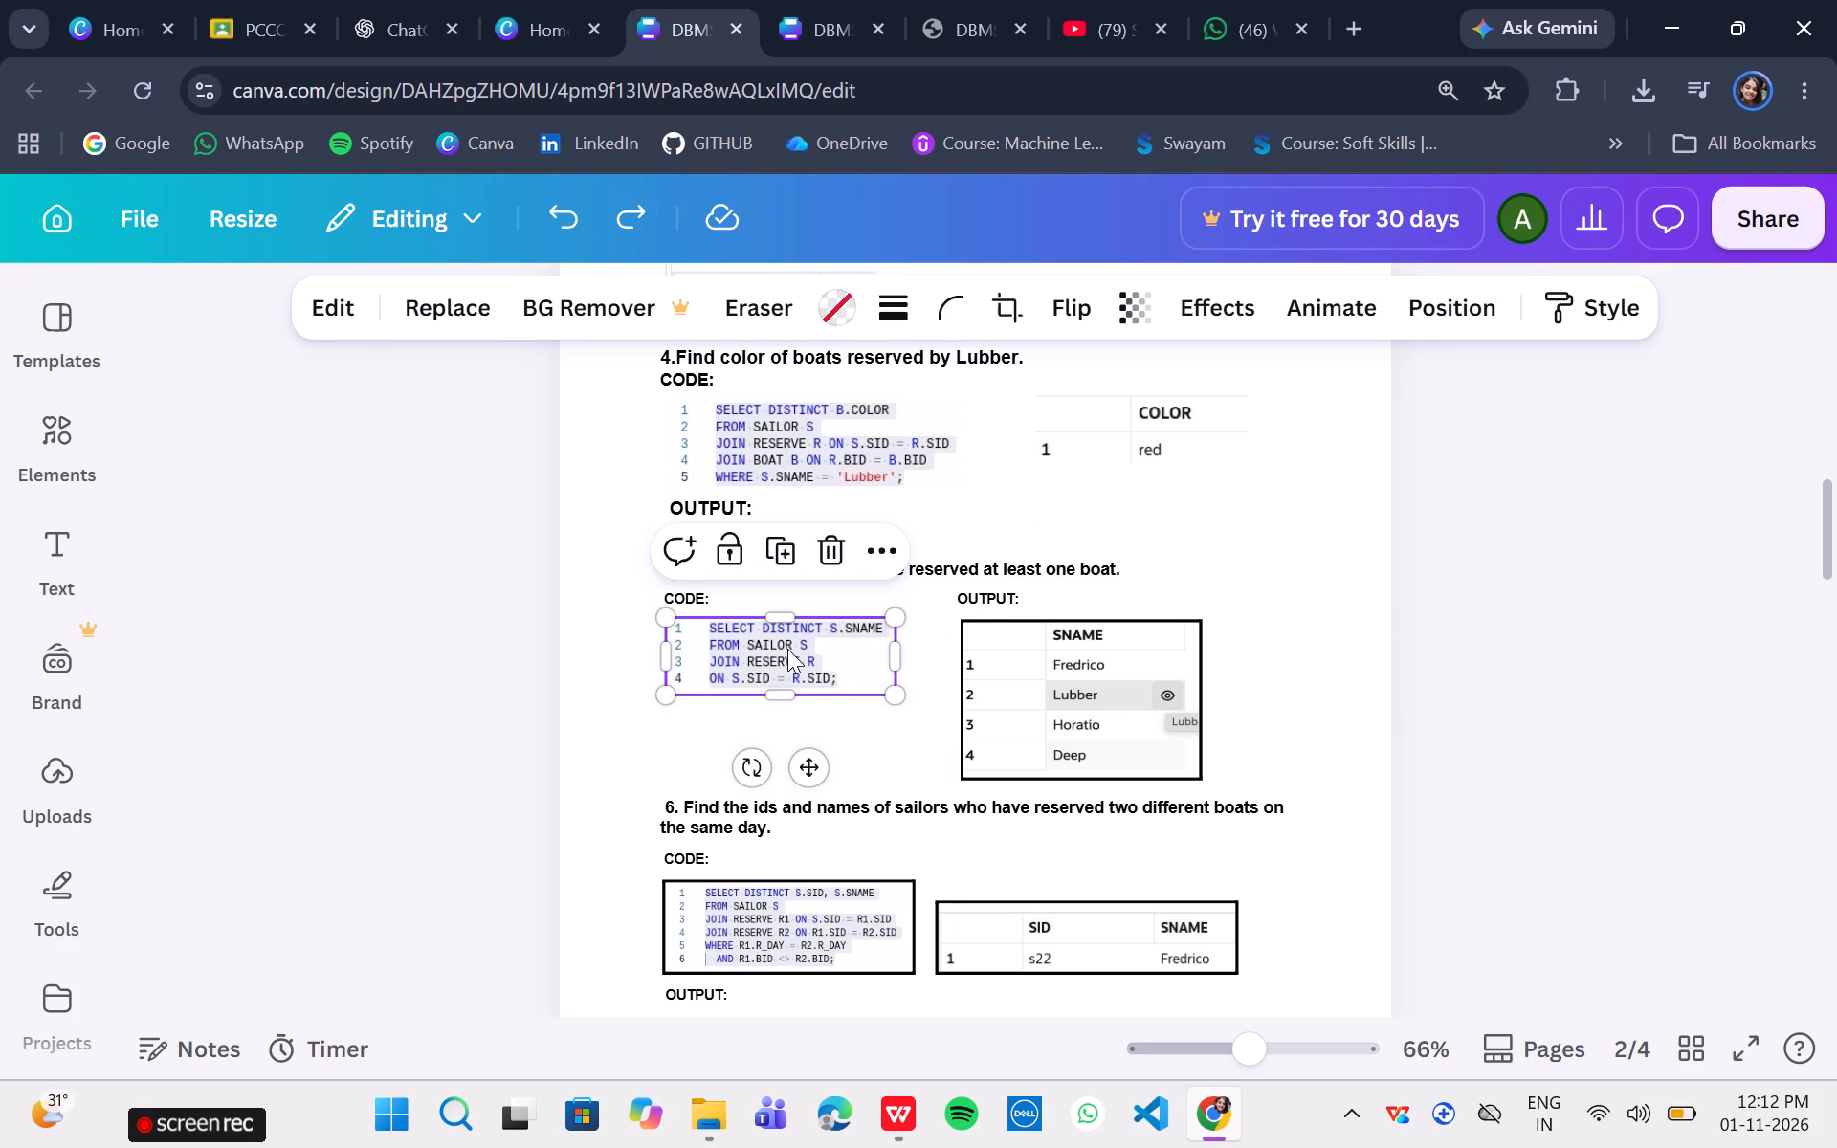